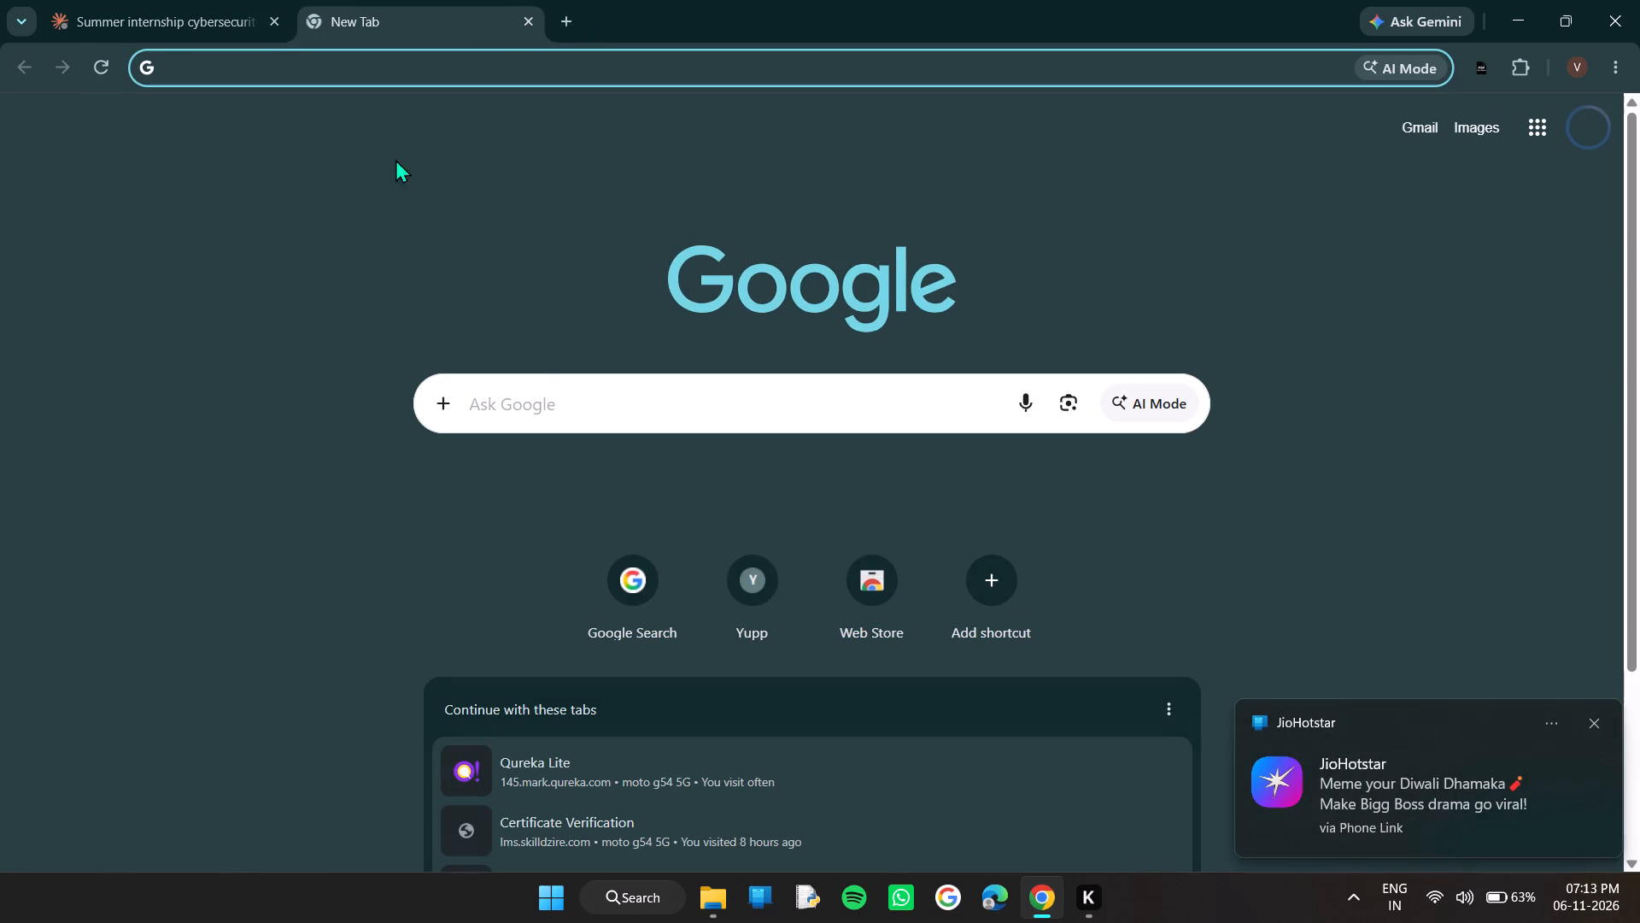
left_click(618, 394)
type("gold")
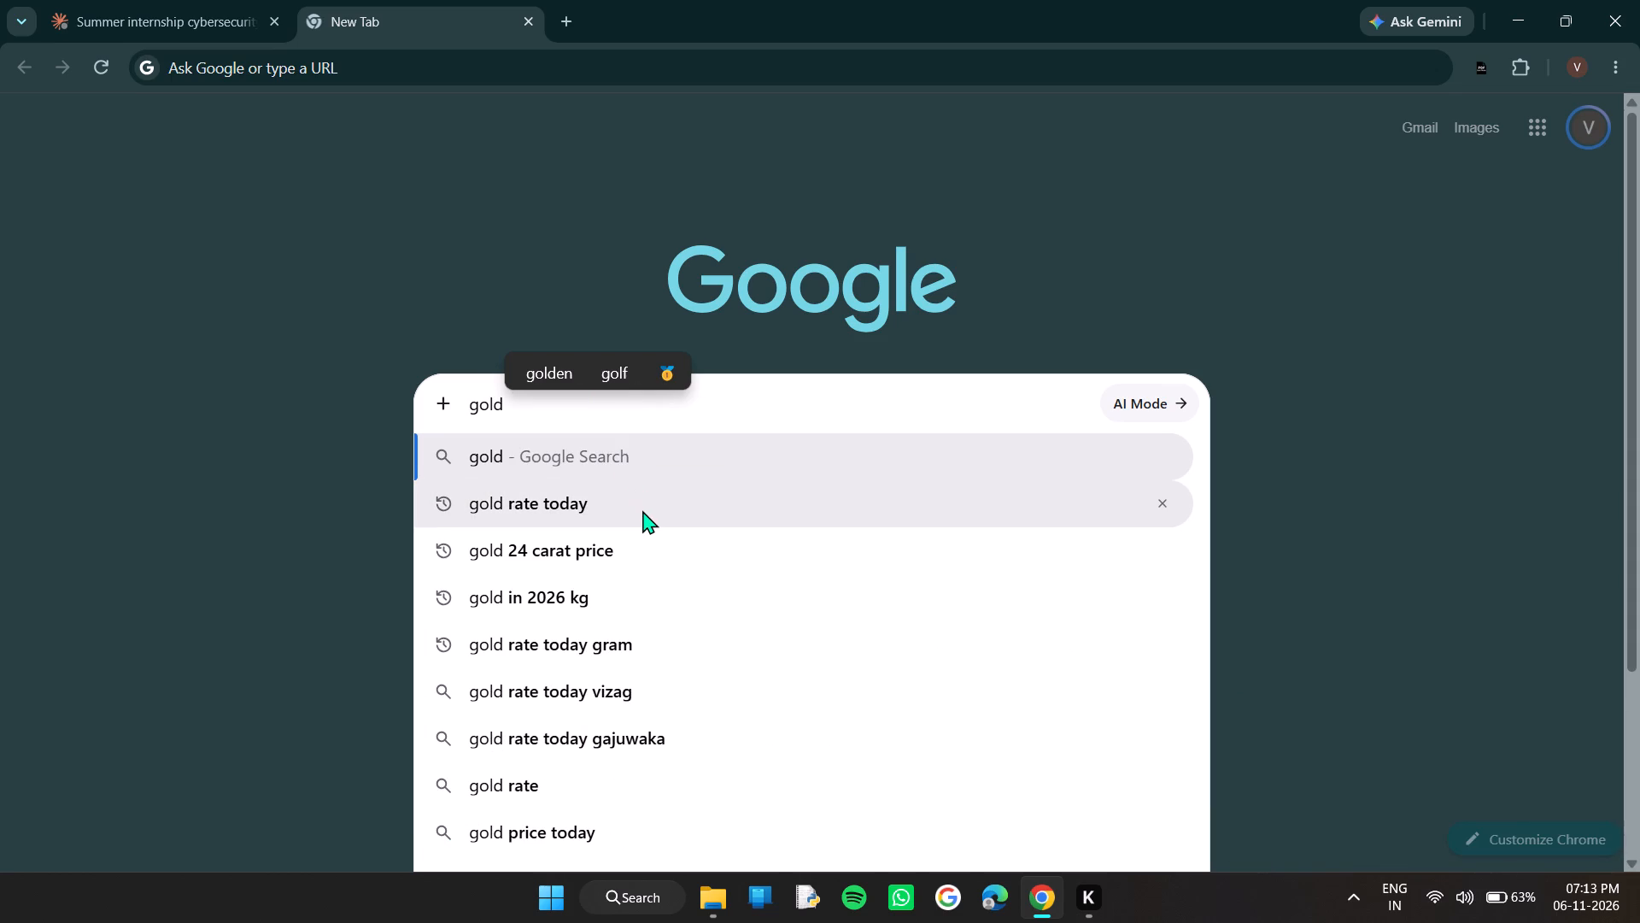
left_click(642, 510)
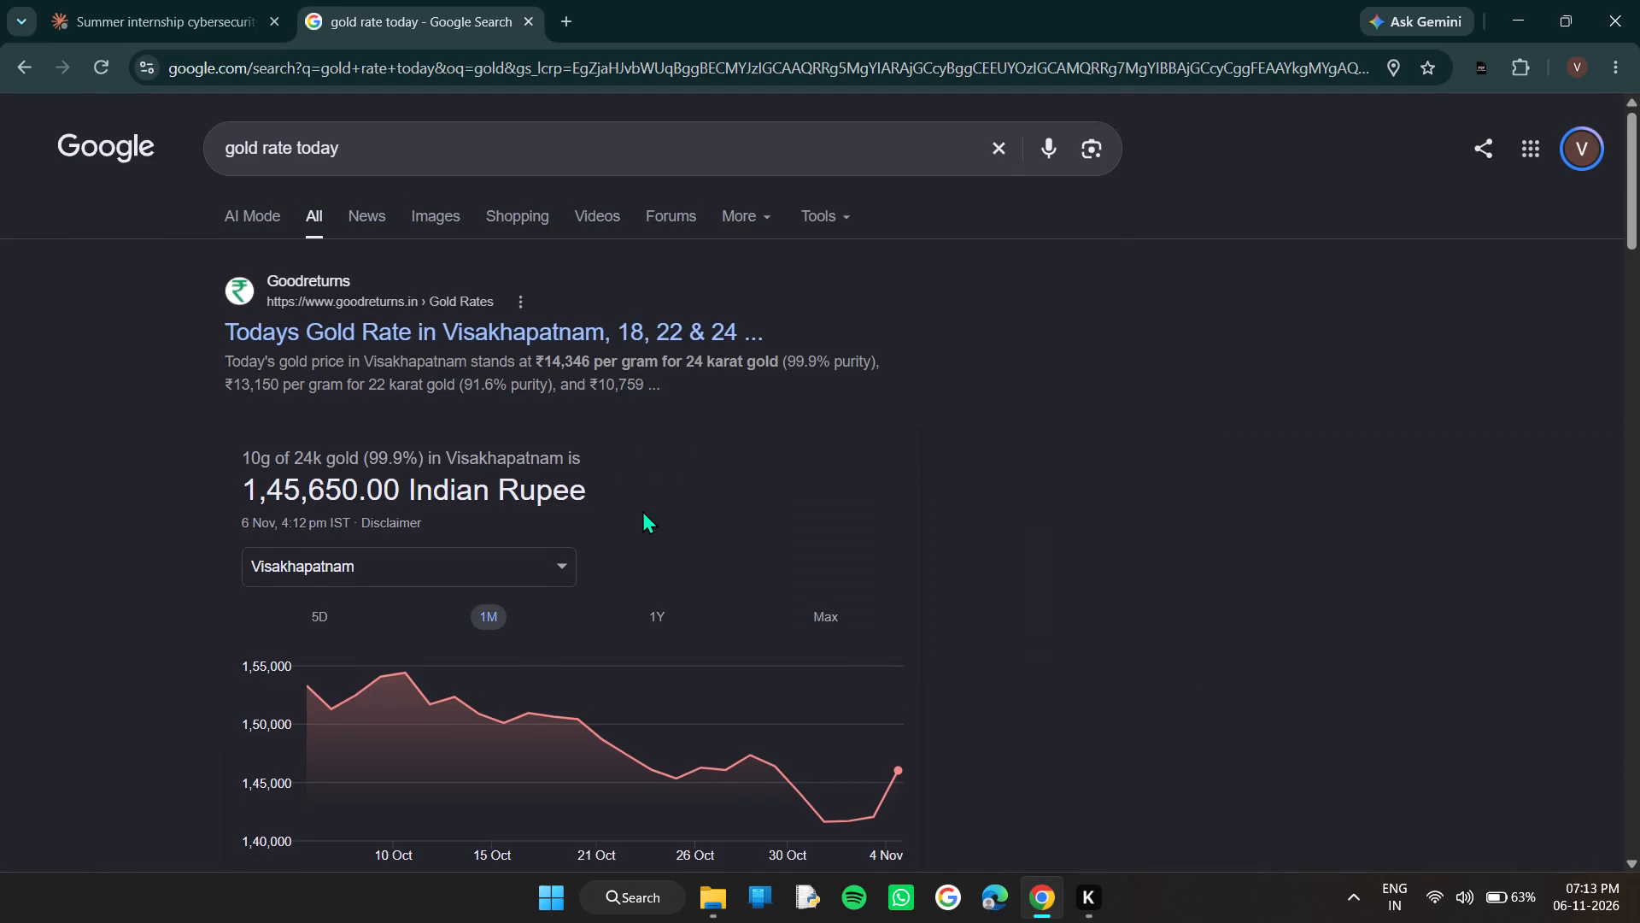
scroll(642, 510, "down", 4)
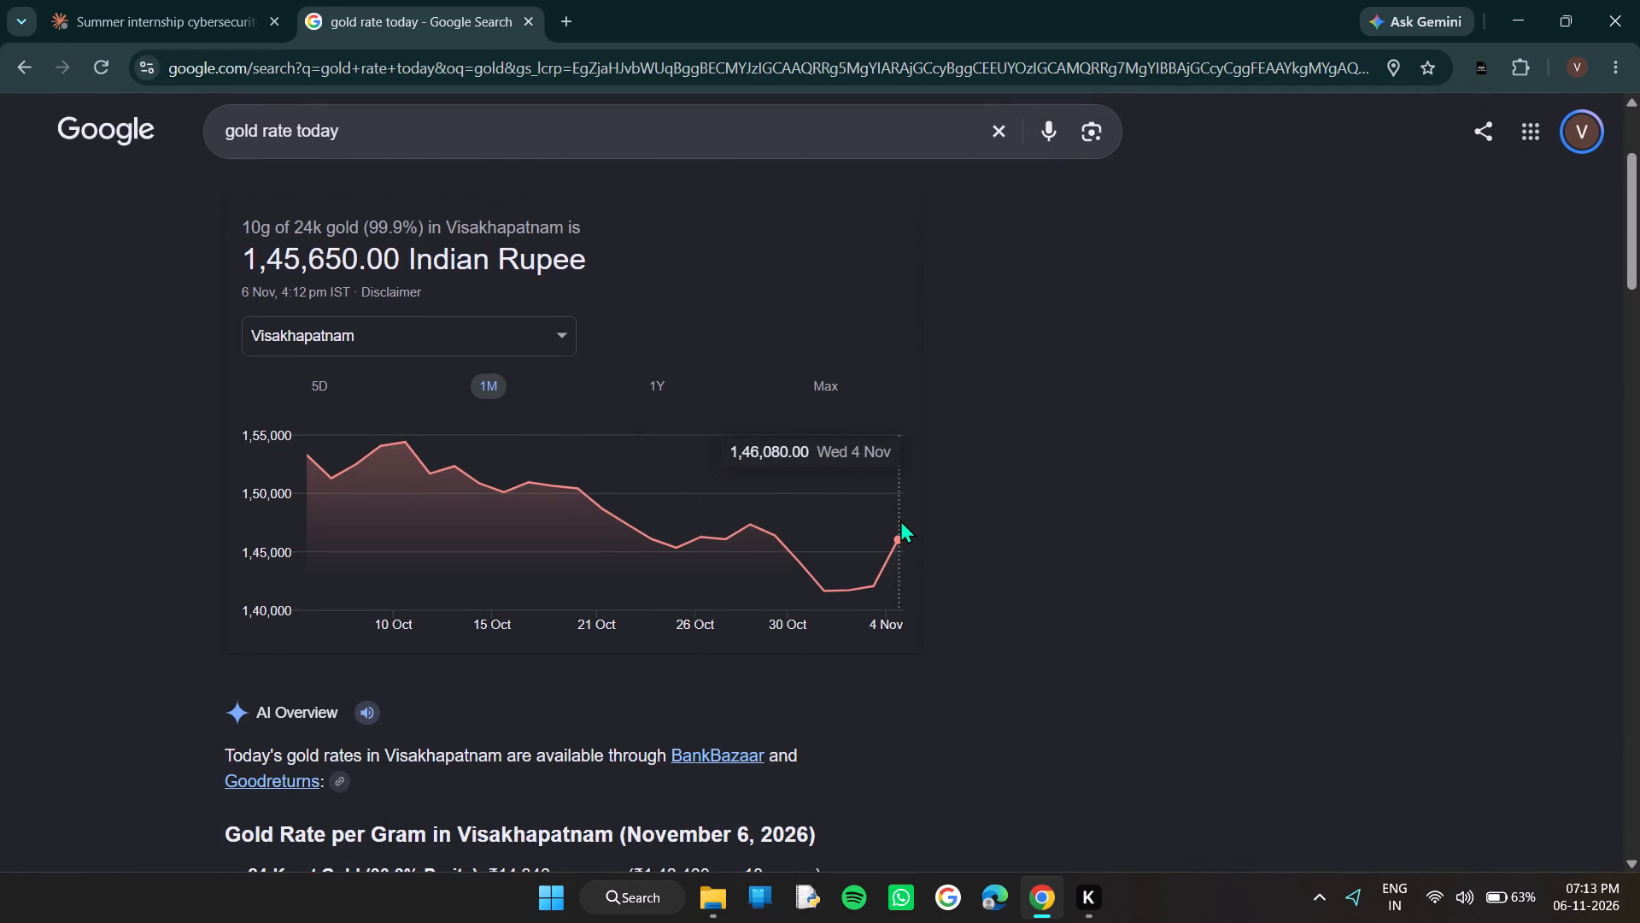
Refine the Google search to "gold rate today gram".
scroll(900, 520, "up", 4)
left_click(630, 144)
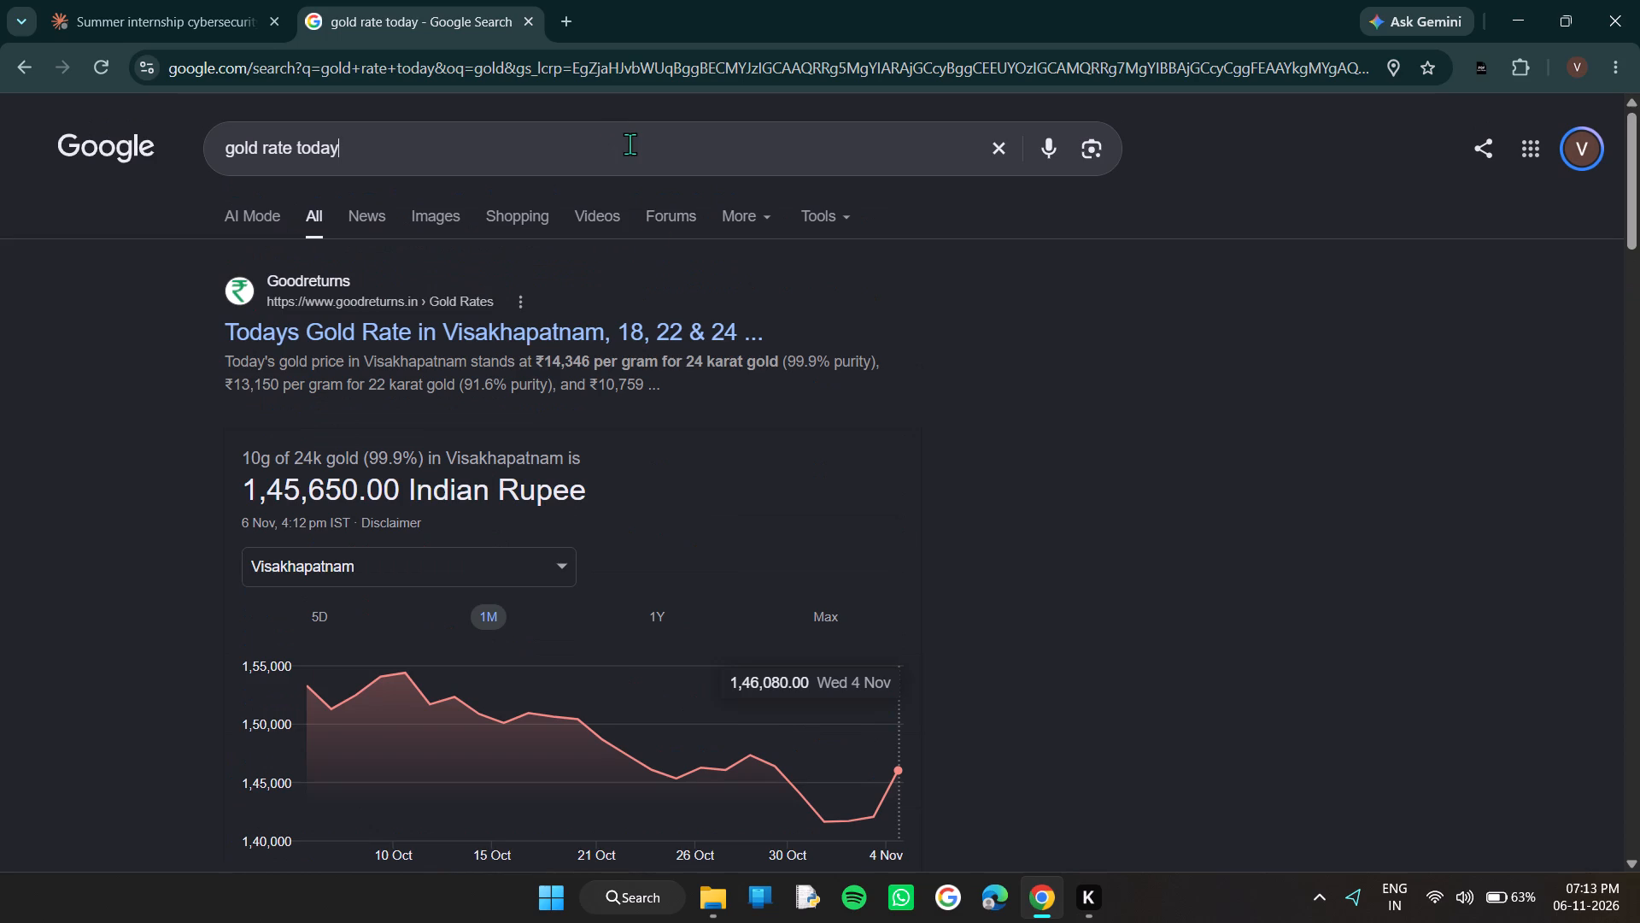
key("space")
left_click(535, 186)
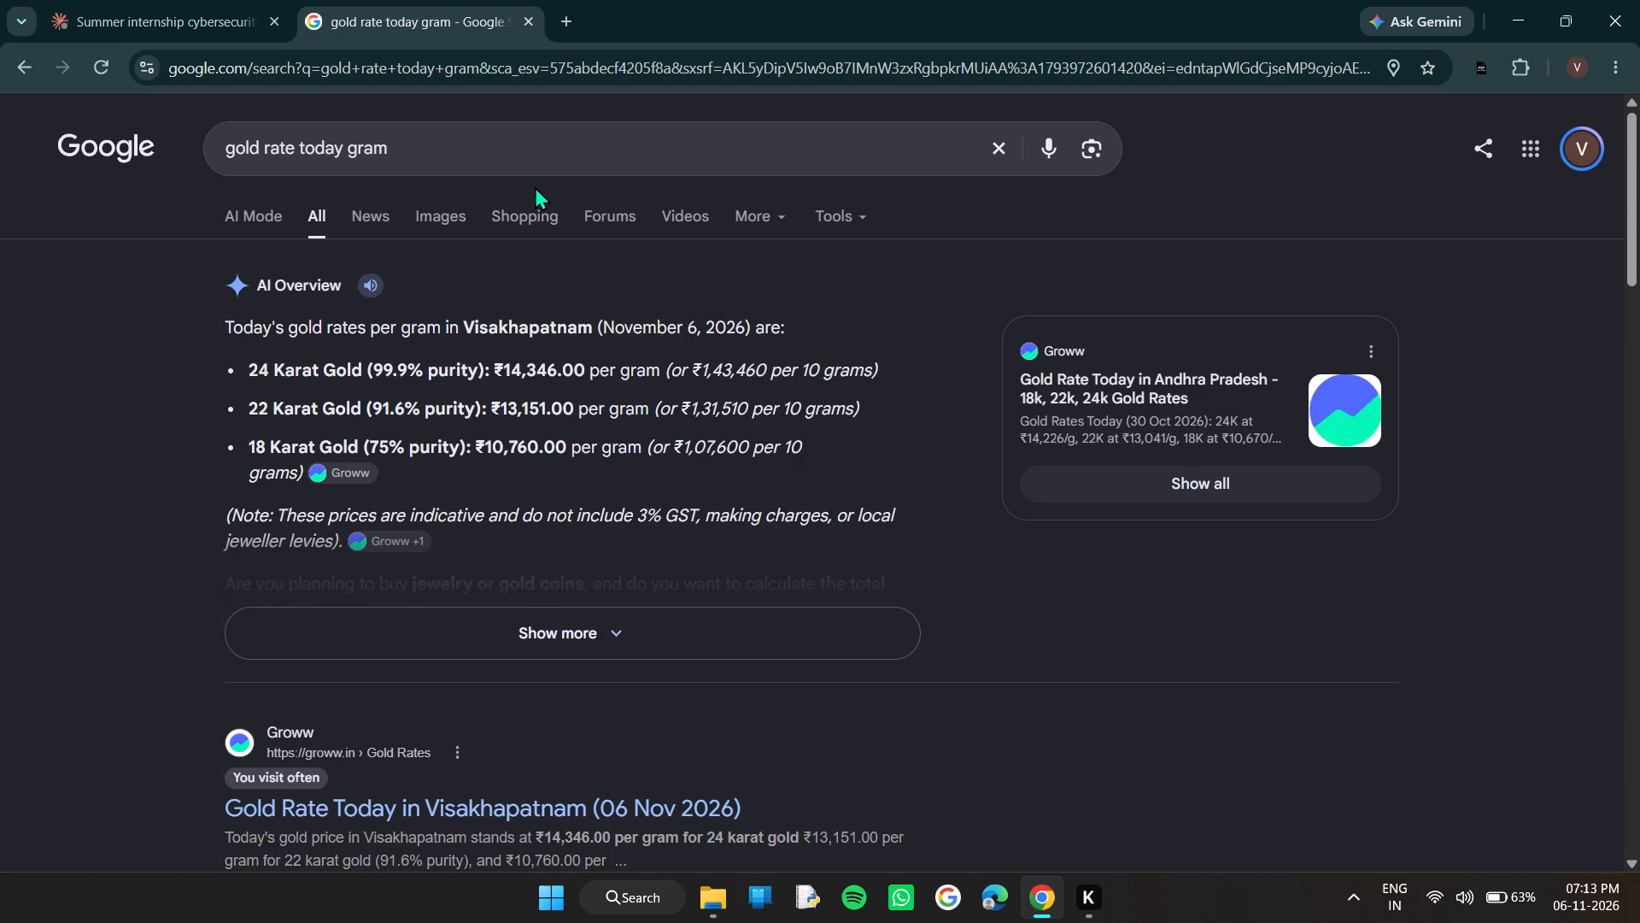
Search Google for "bp gold" in a new tab and open the dP Gold website from the results.
left_click(571, 21)
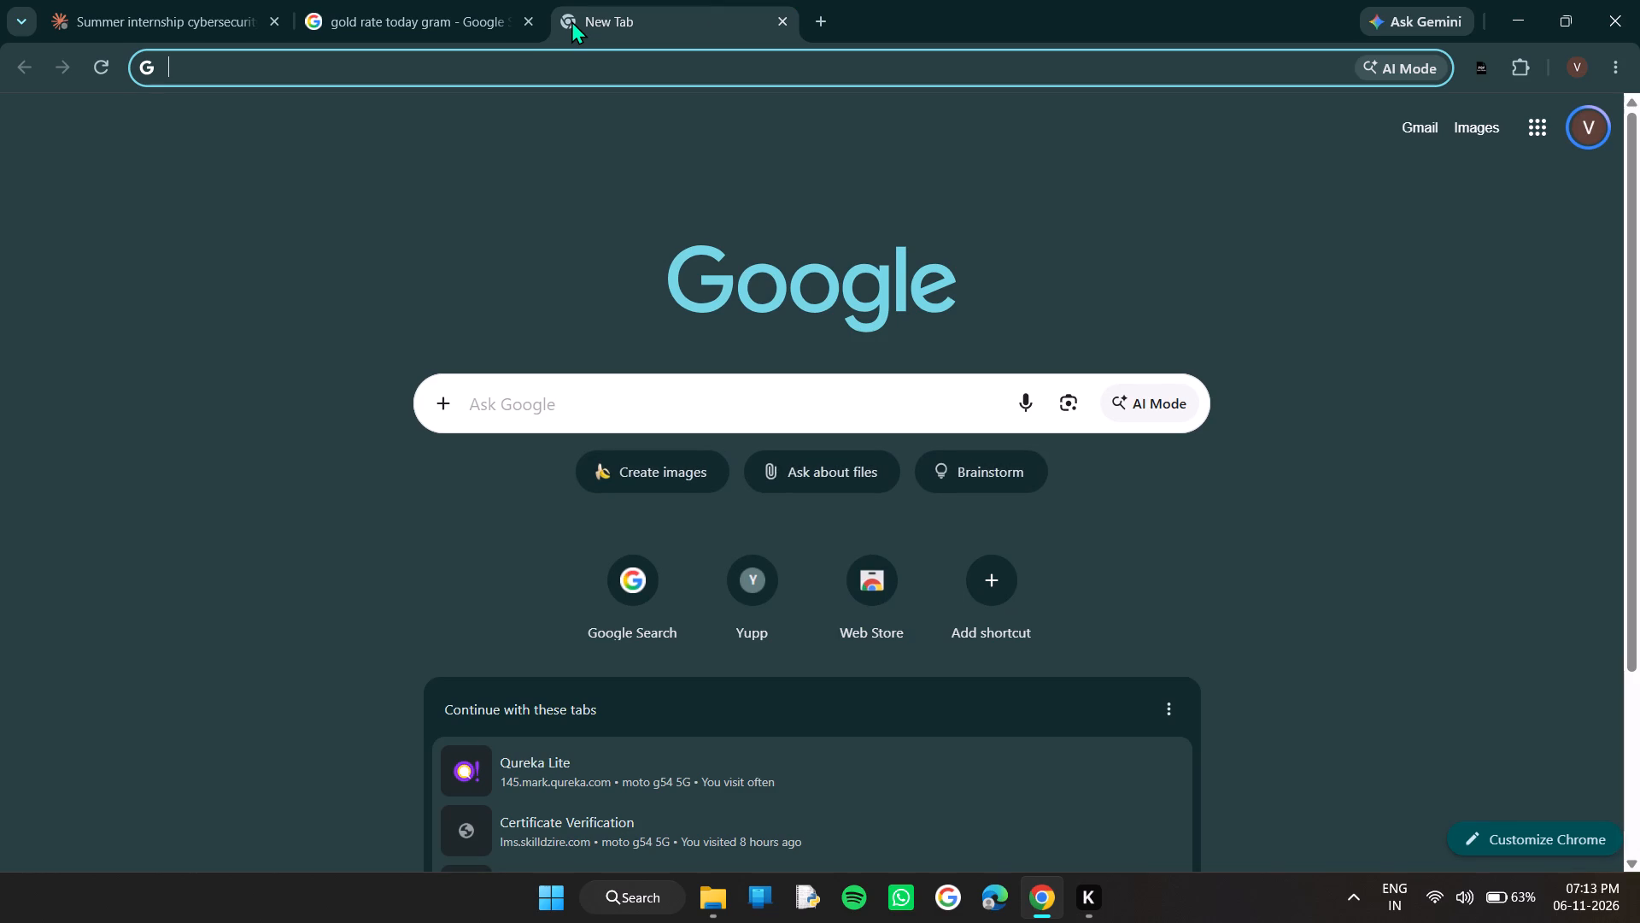
type("bp")
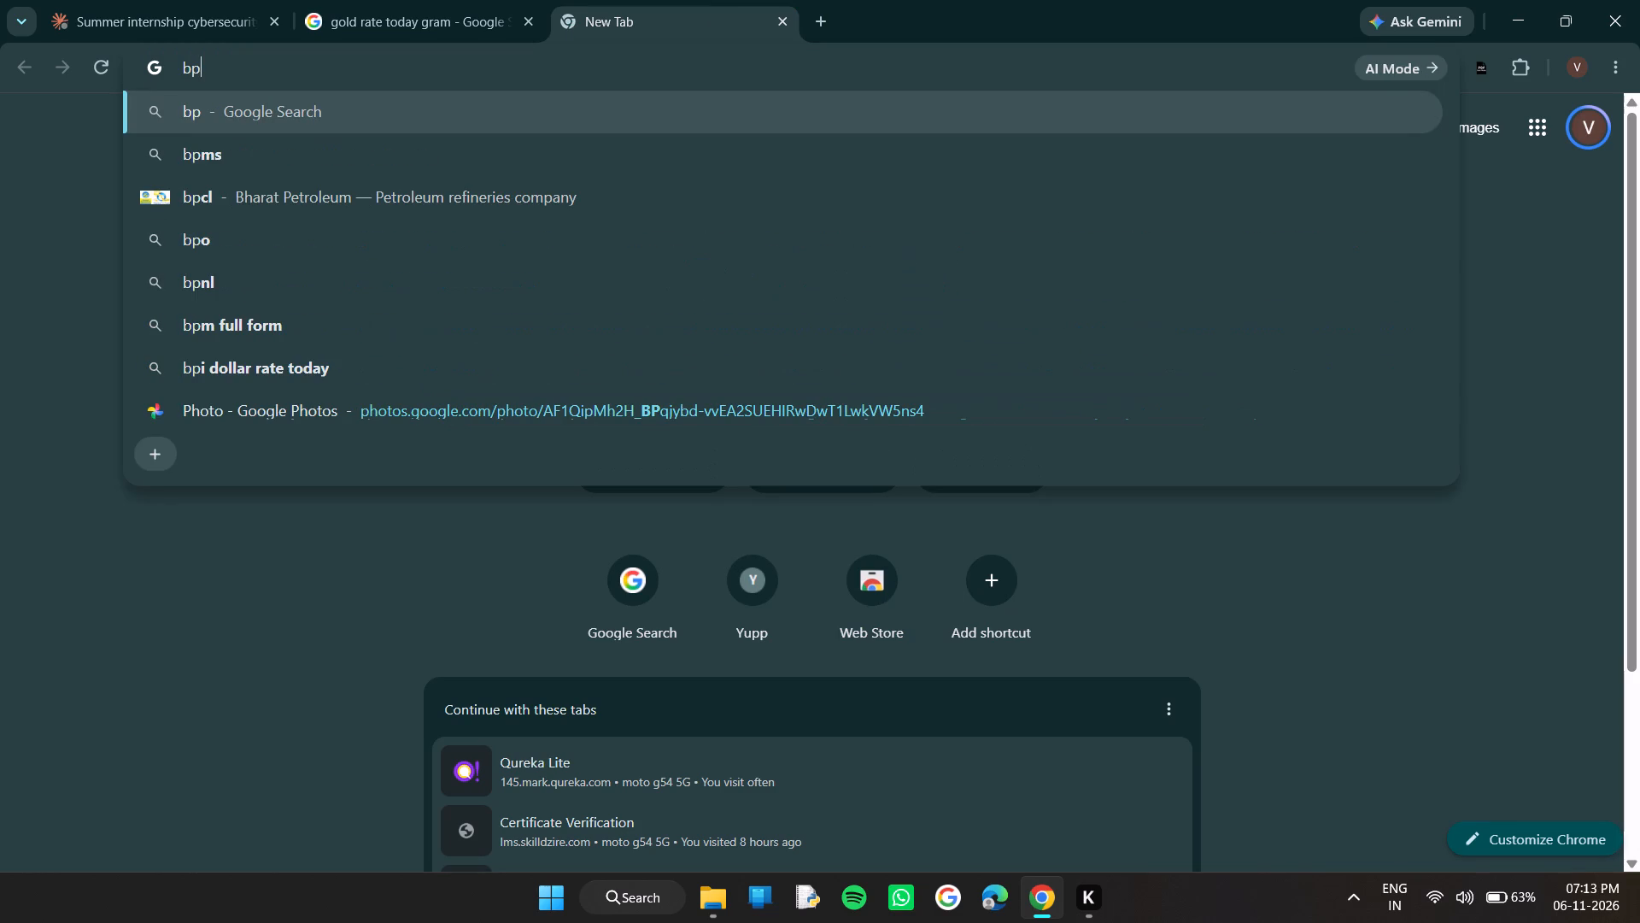
key("space")
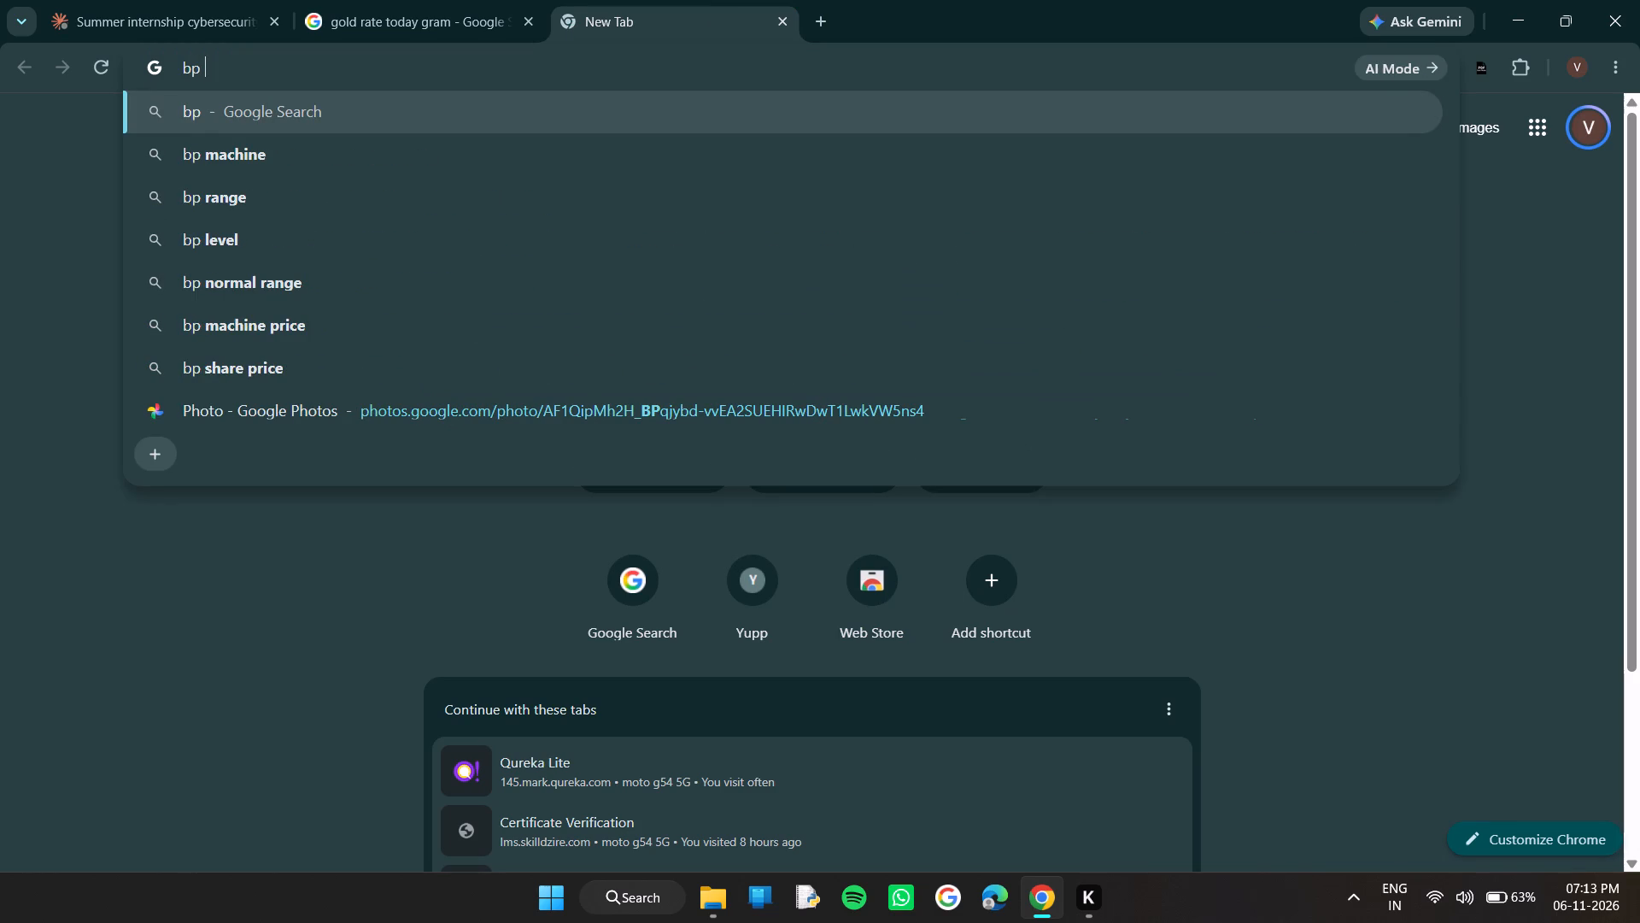
type("gold")
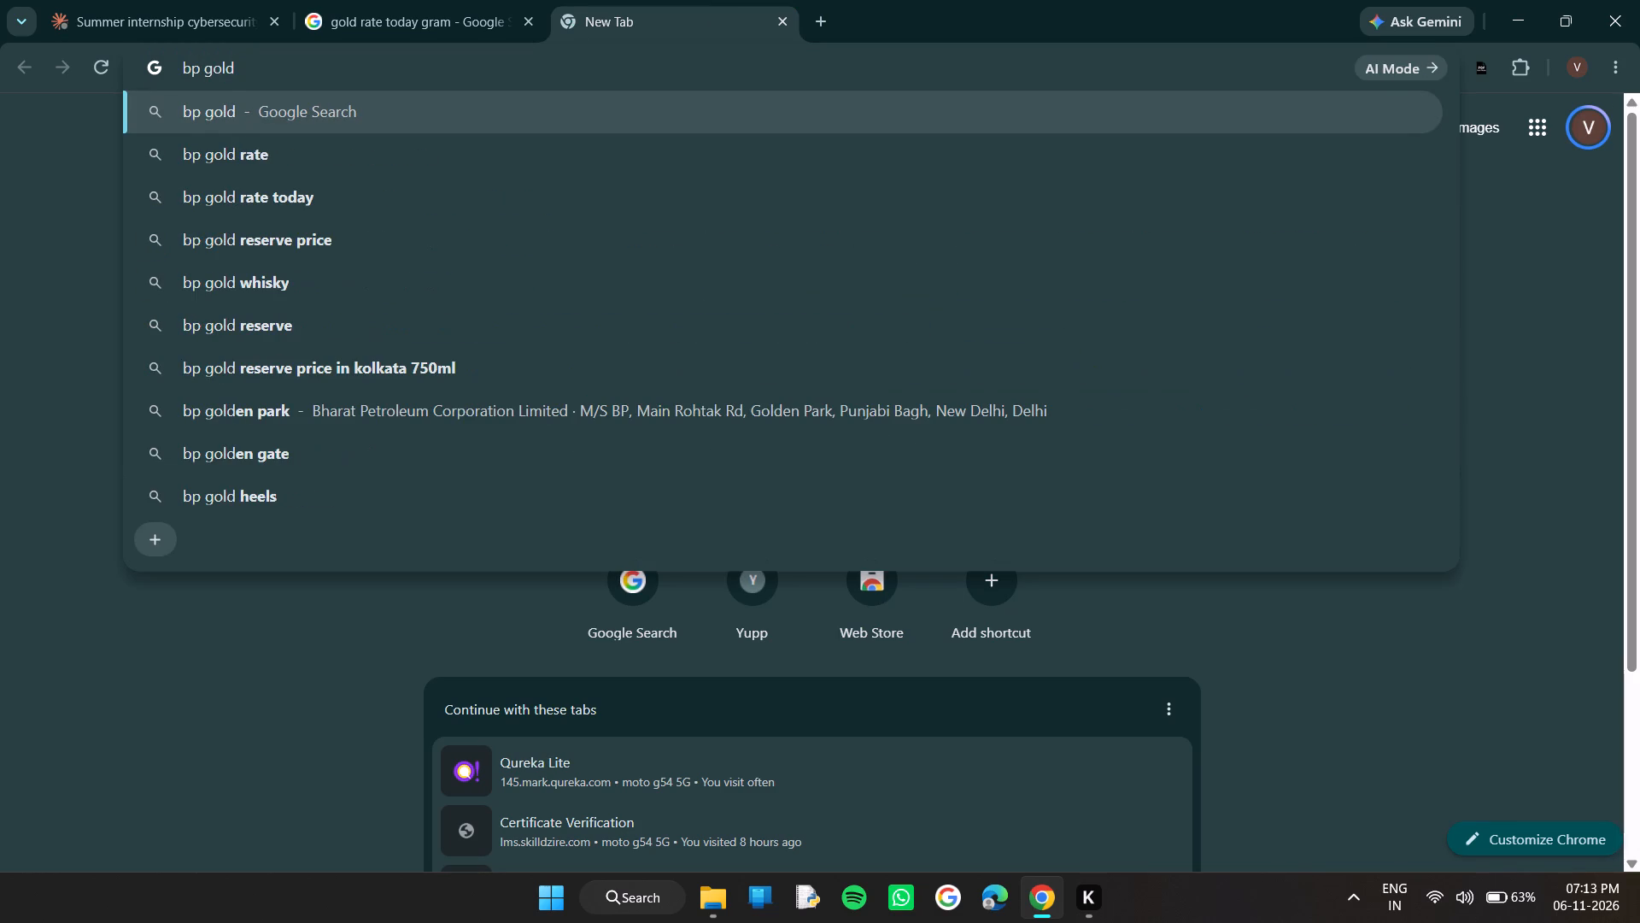
key("space")
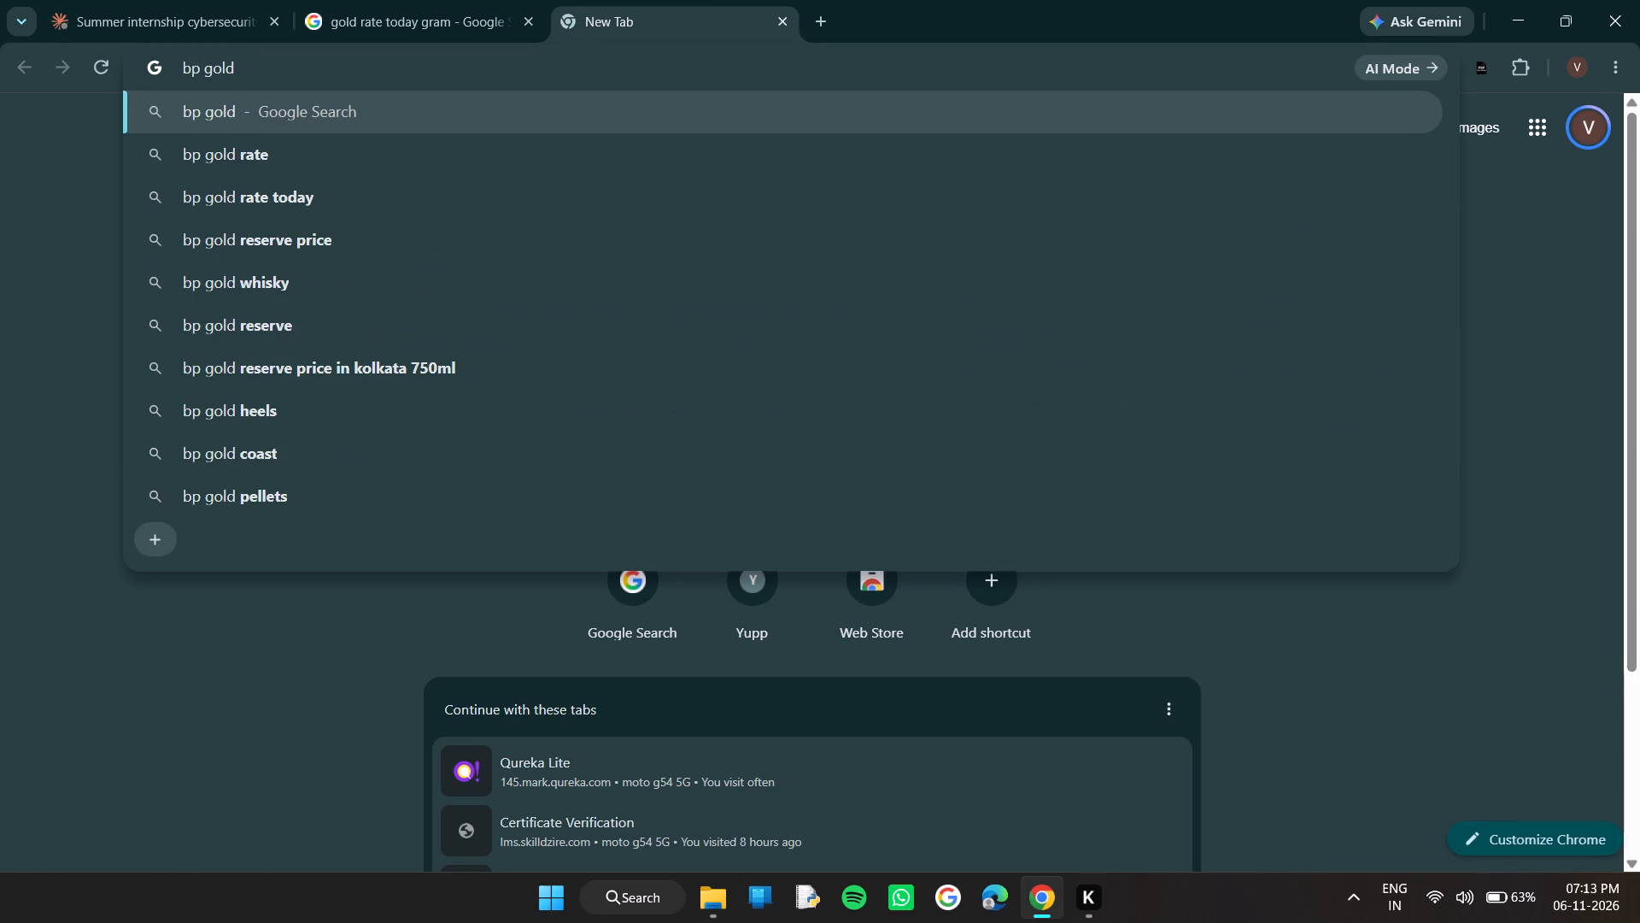
key("Return")
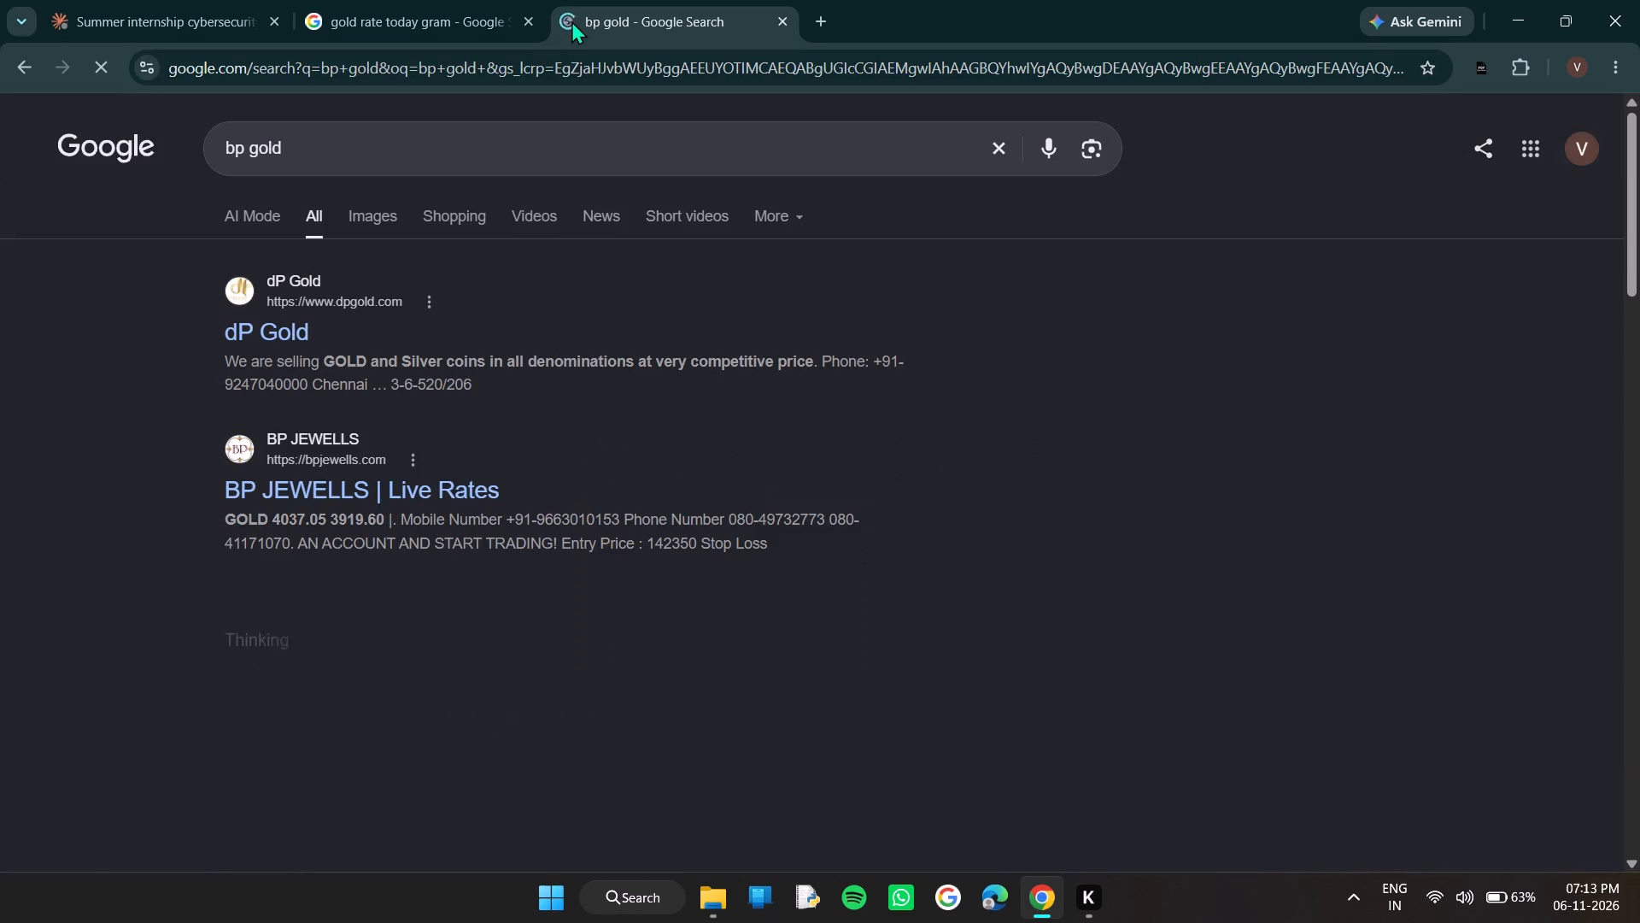
left_click(275, 338)
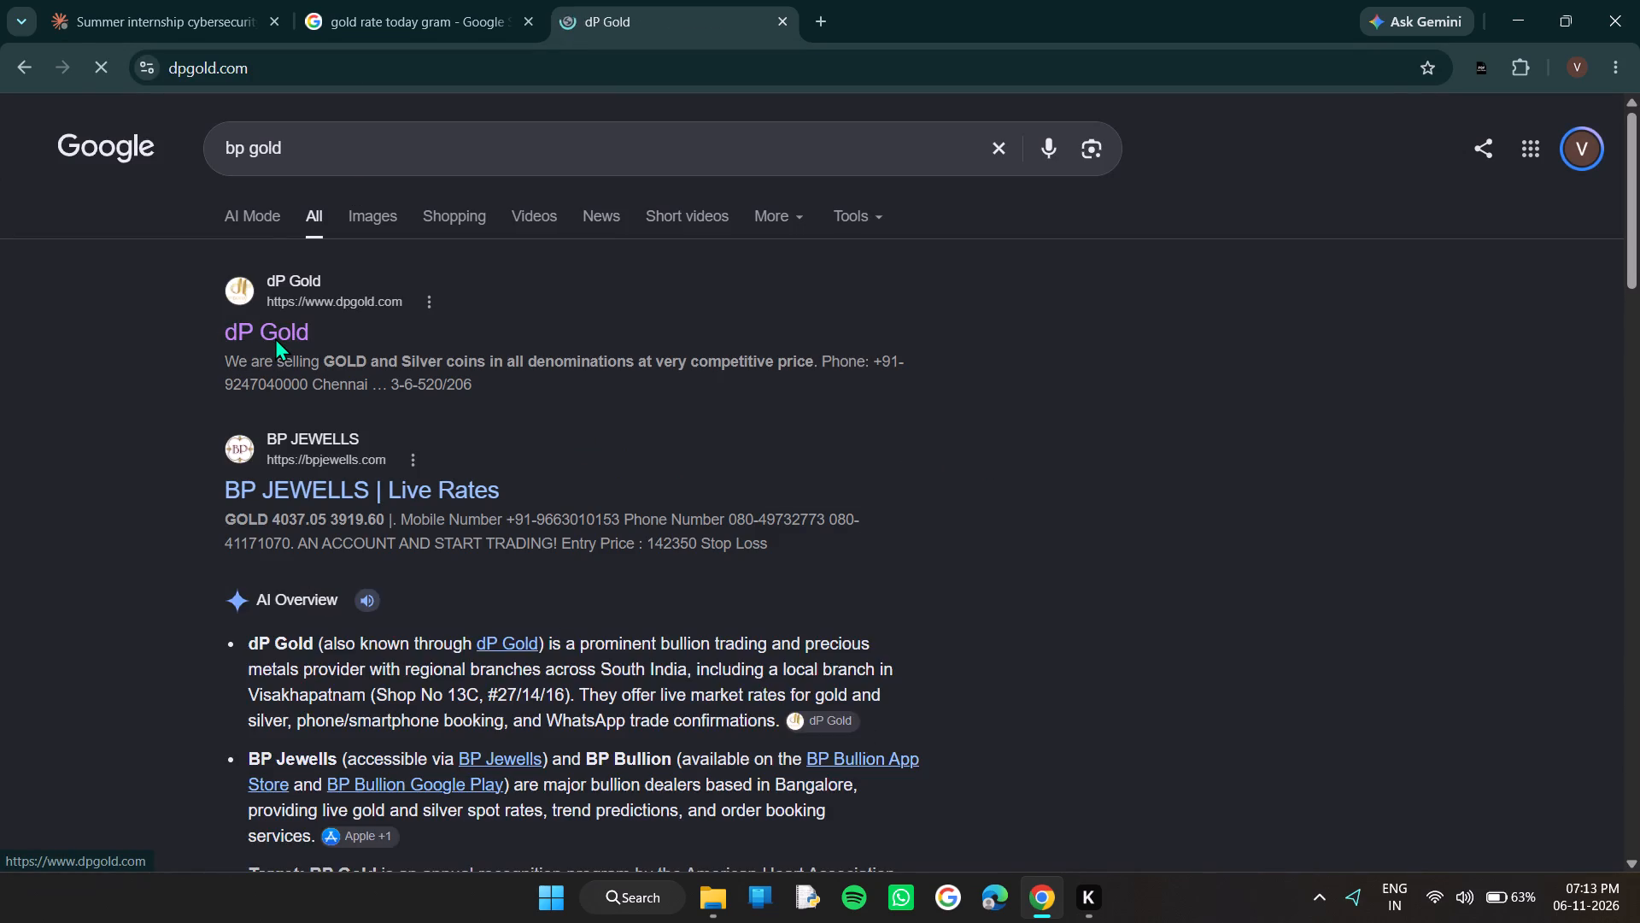
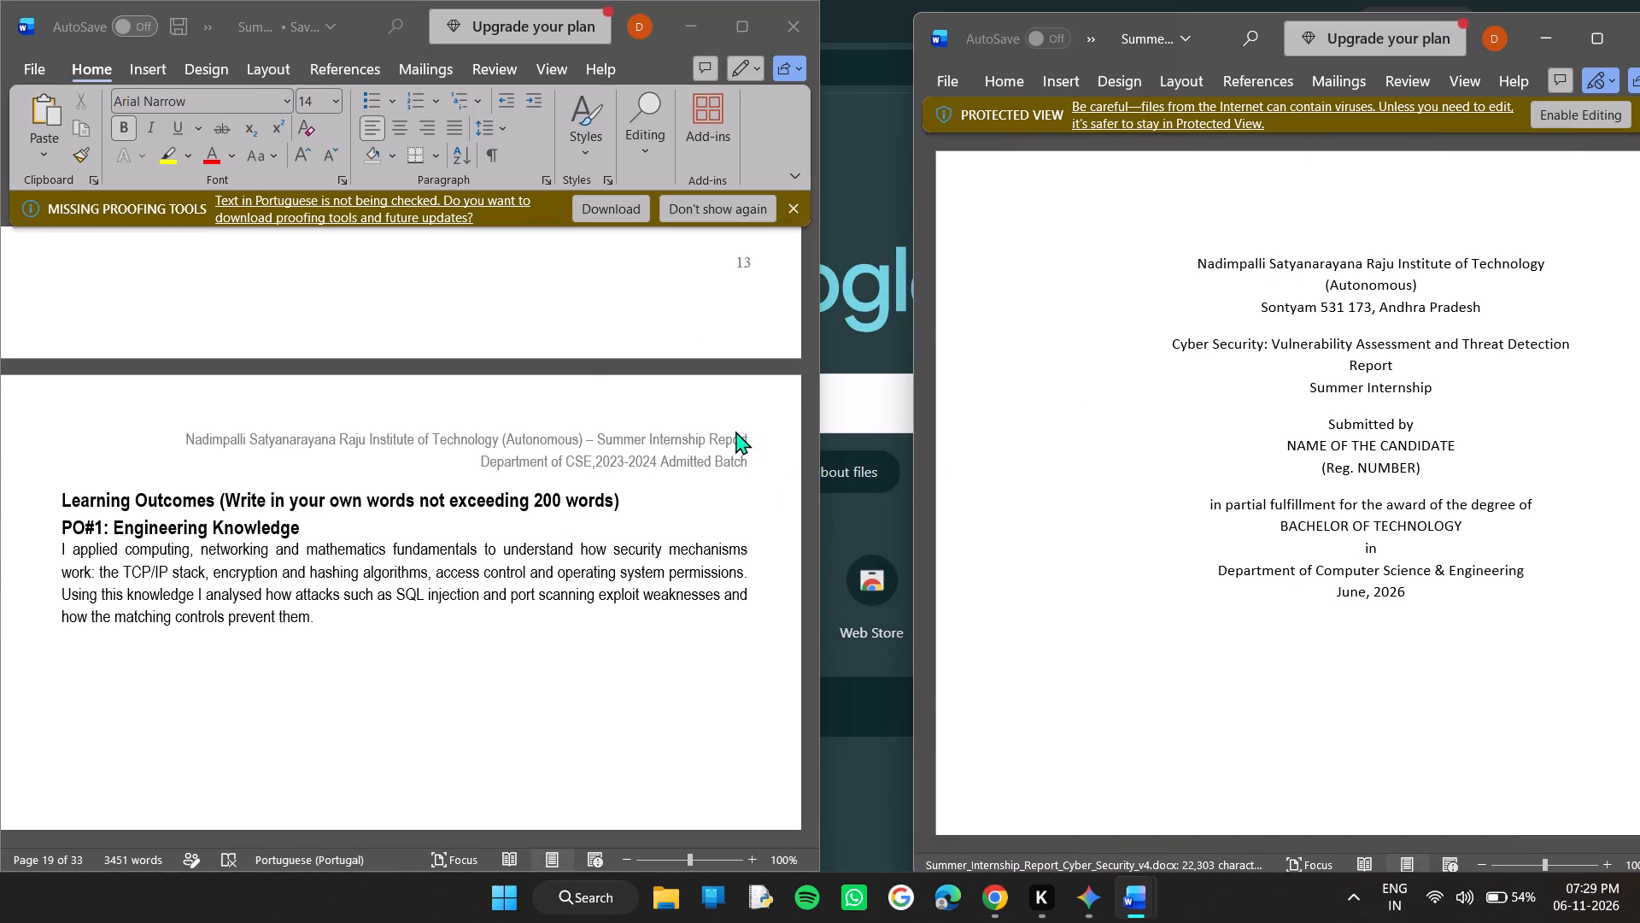
Find the PO #1: Engineering Knowledge section under Learning Outcomes (PO – wise) in the downloaded v4 report.
scroll(1173, 633, "down", 10)
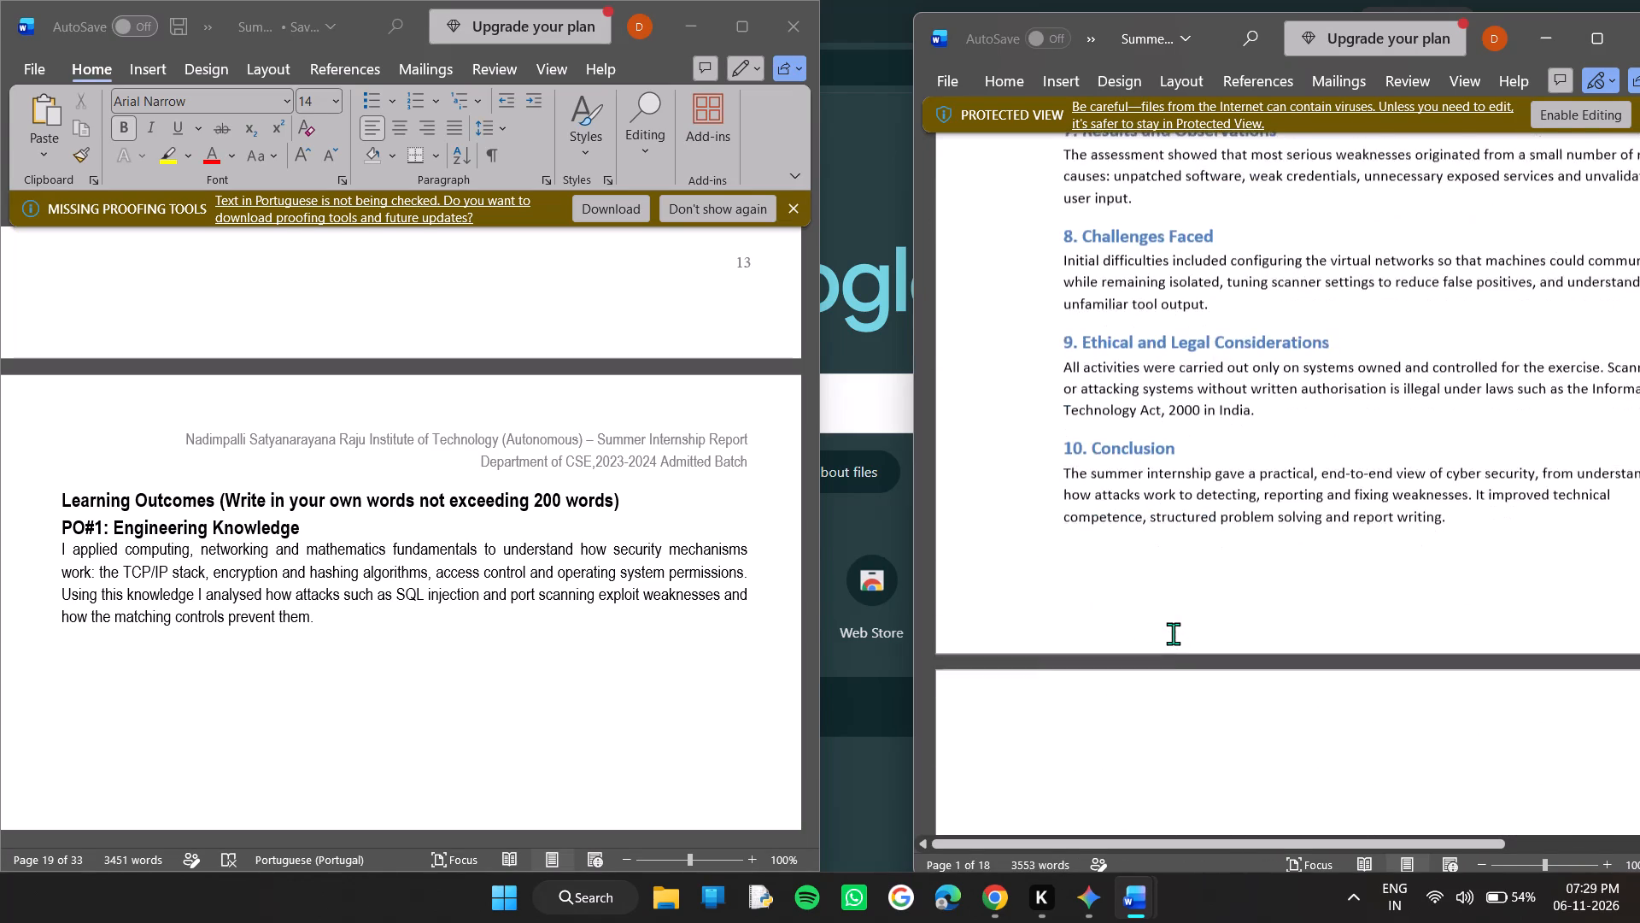
scroll(1173, 633, "down", 3)
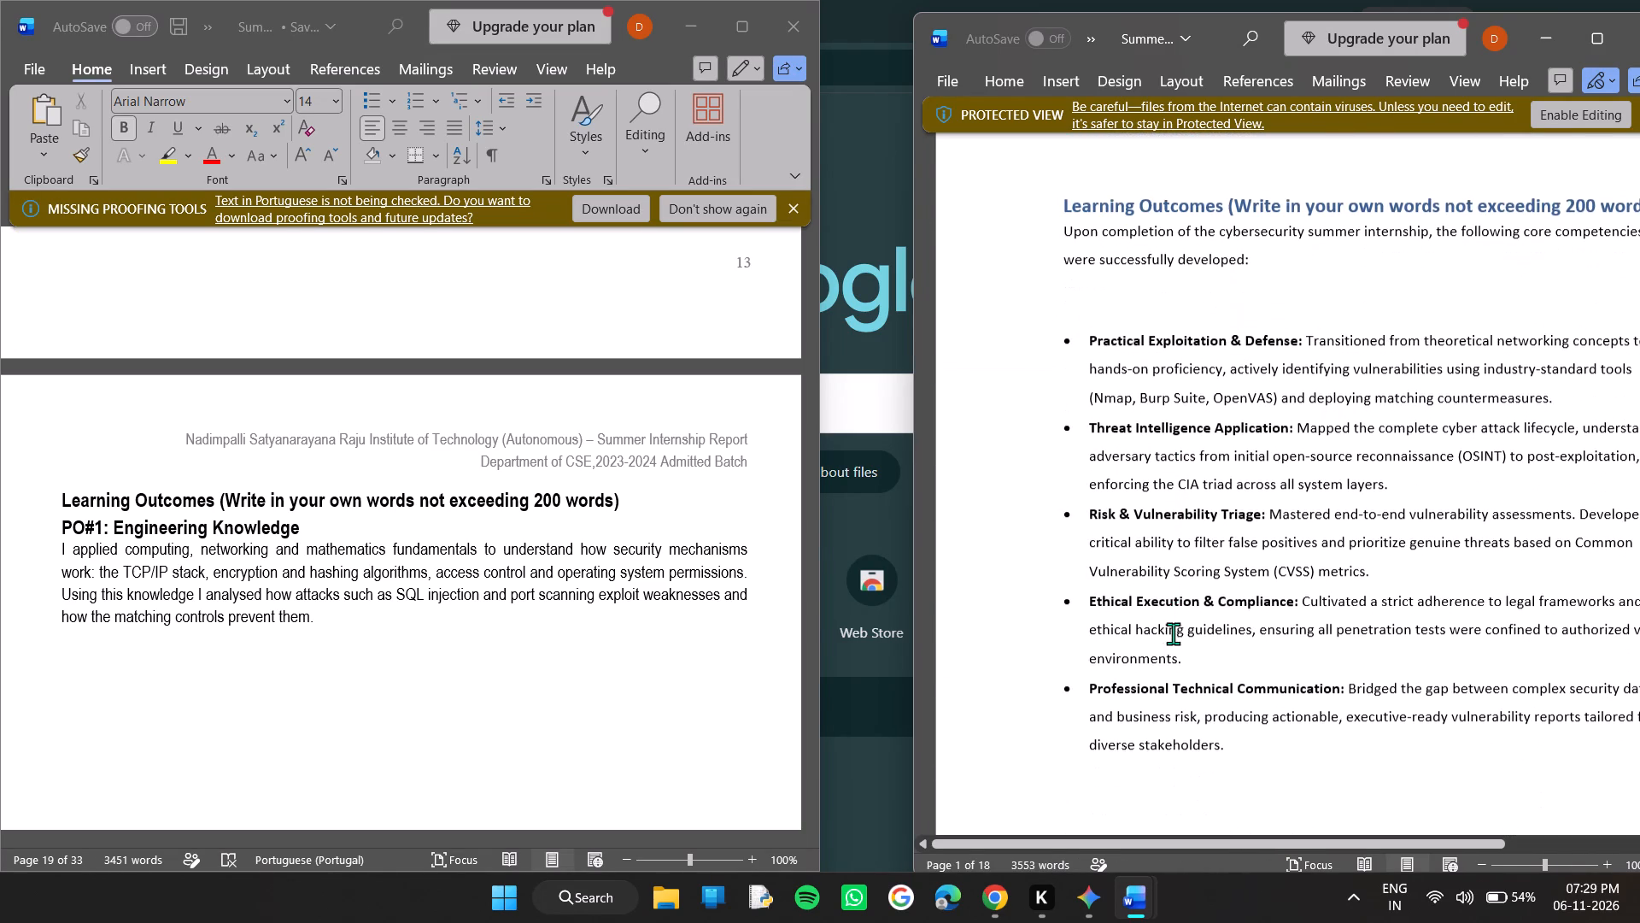
scroll(1173, 633, "down", 1)
scroll(1173, 633, "left", 1)
scroll(1173, 633, "down", 3)
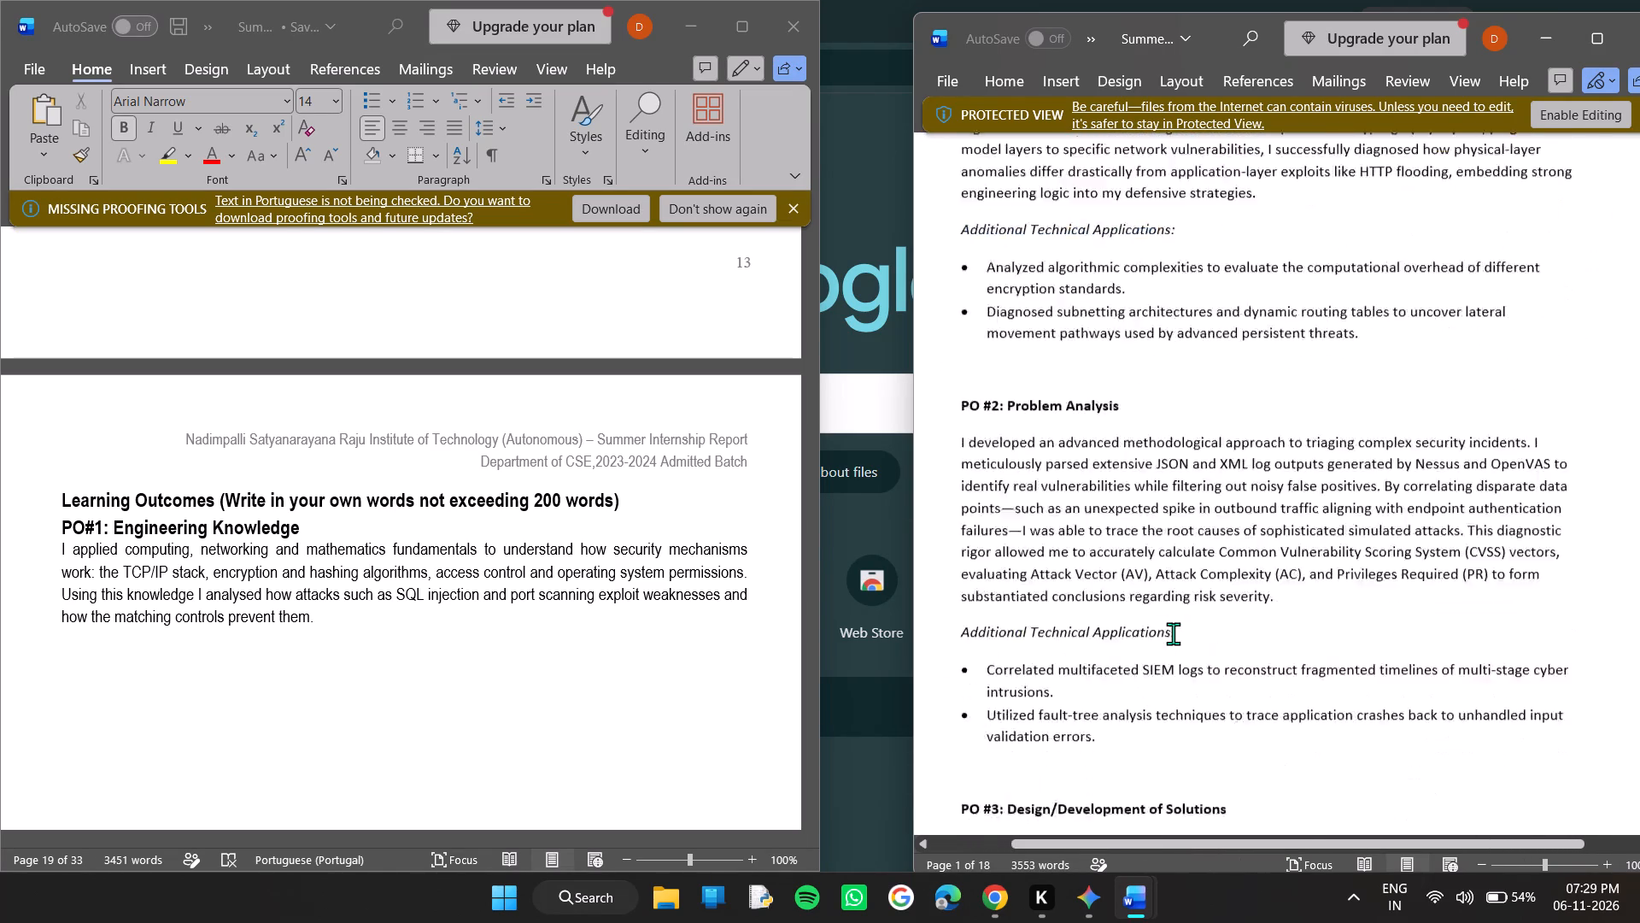
scroll(1173, 633, "up", 2)
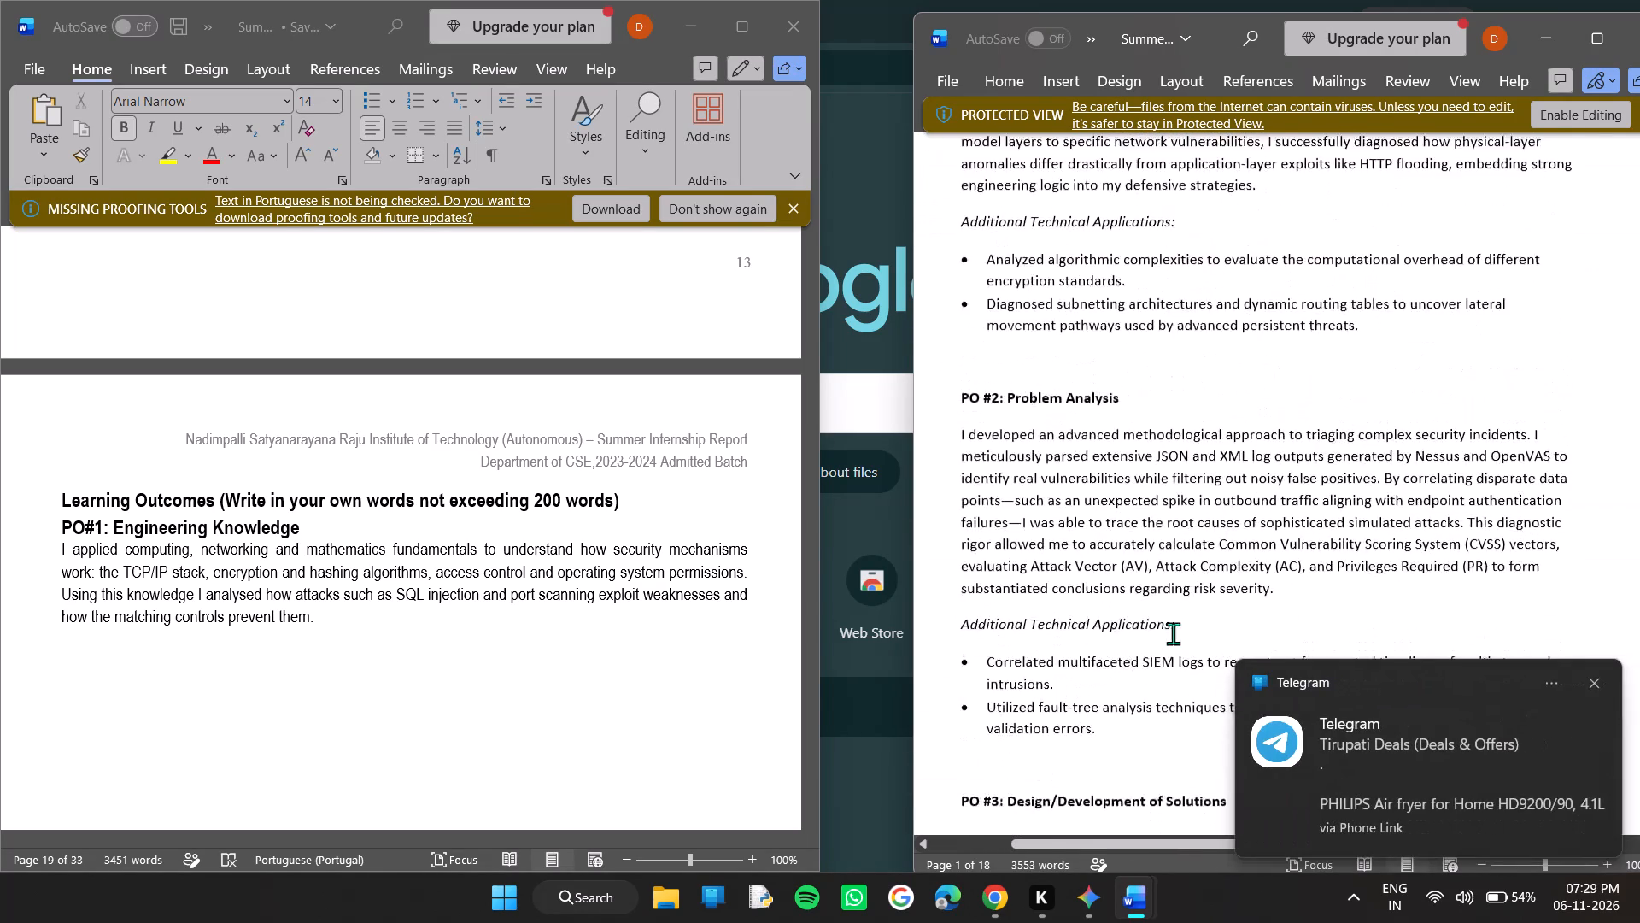
scroll(1173, 633, "up", 1)
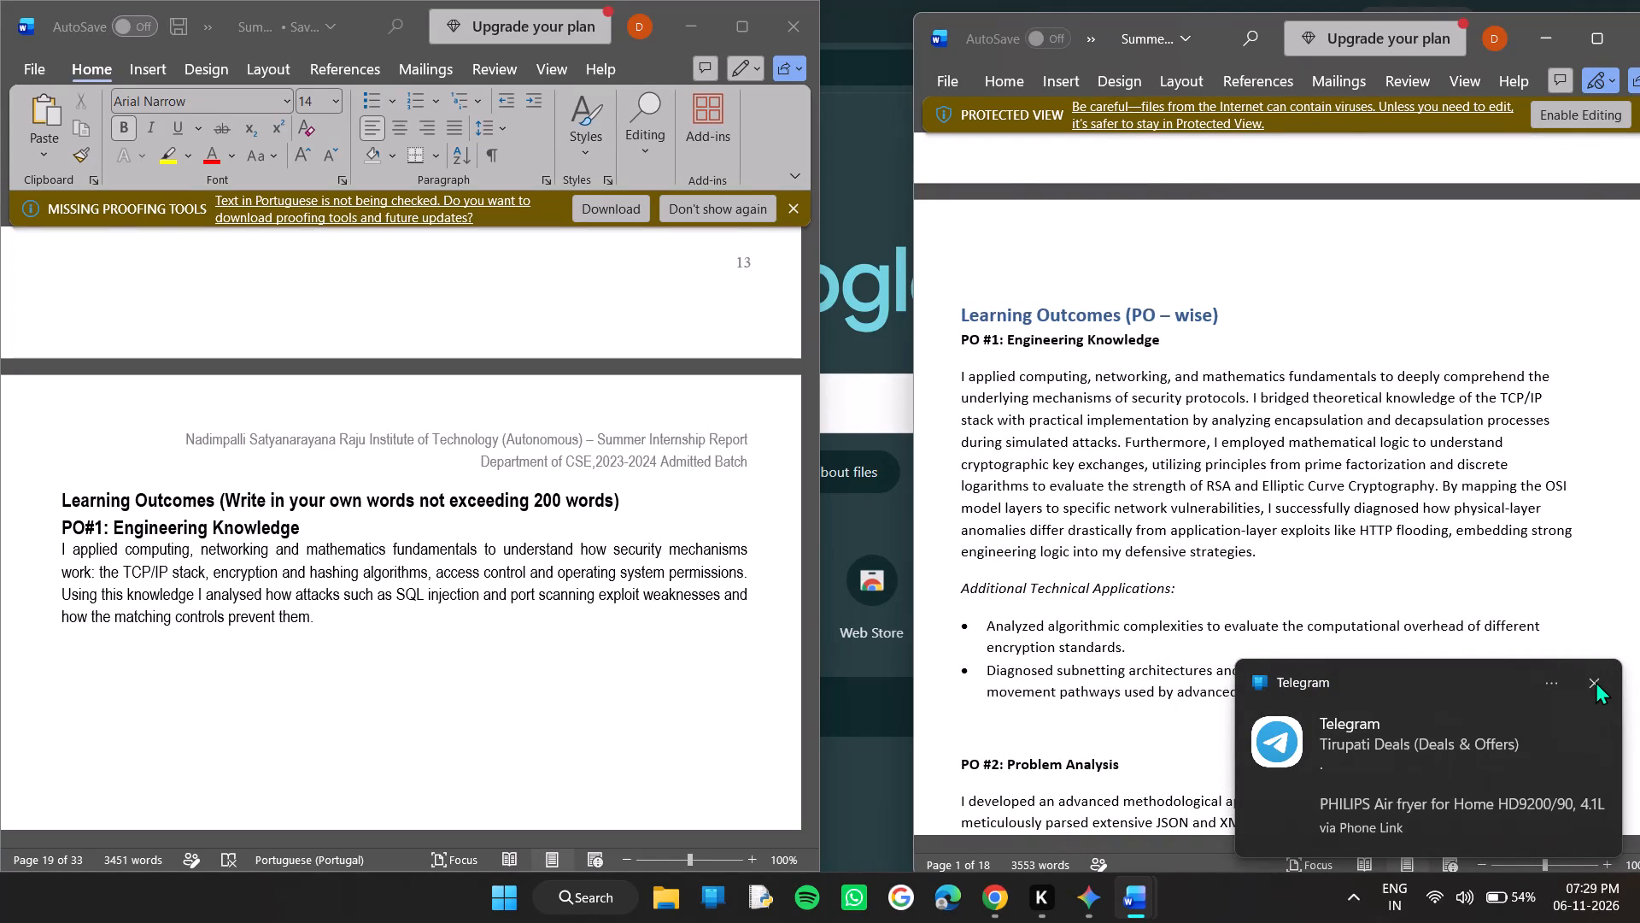
left_click(1596, 681)
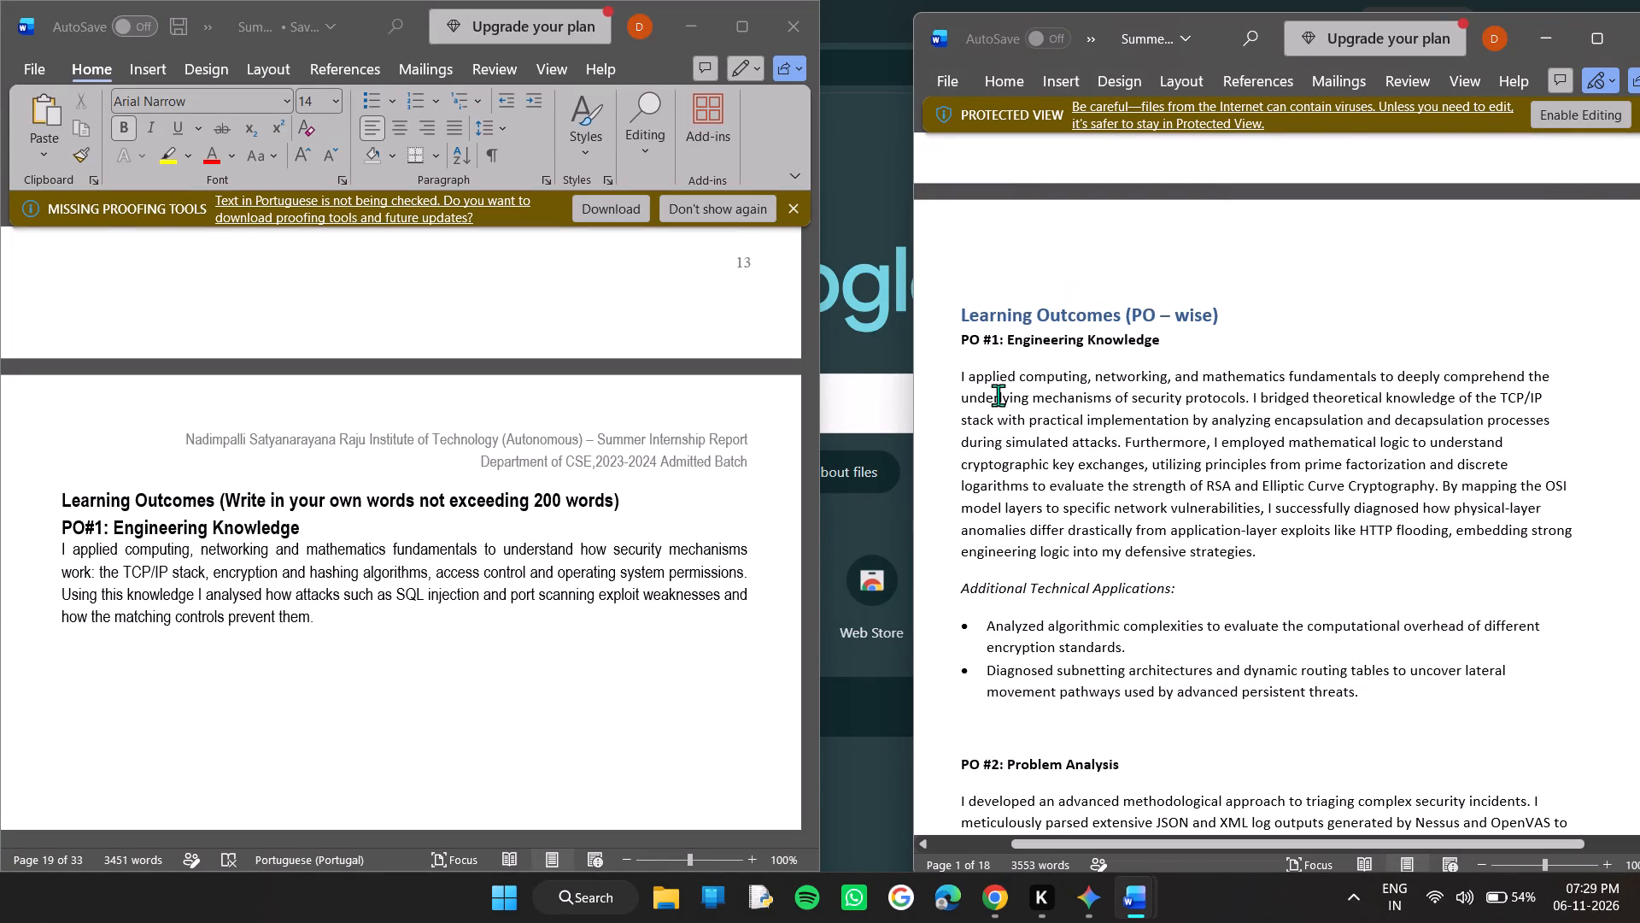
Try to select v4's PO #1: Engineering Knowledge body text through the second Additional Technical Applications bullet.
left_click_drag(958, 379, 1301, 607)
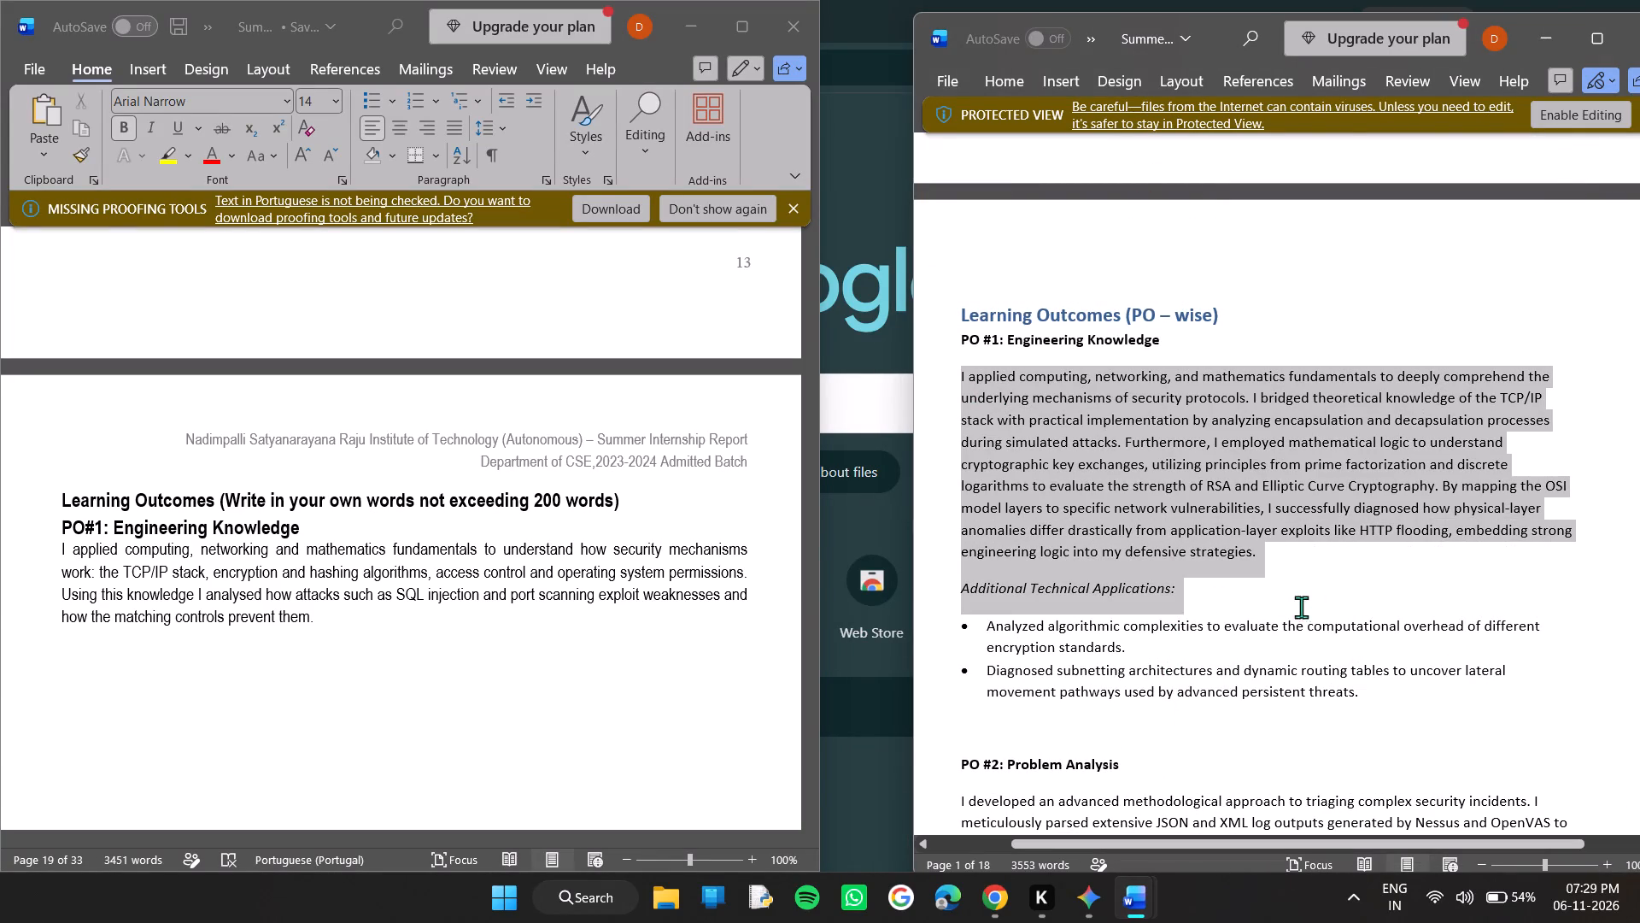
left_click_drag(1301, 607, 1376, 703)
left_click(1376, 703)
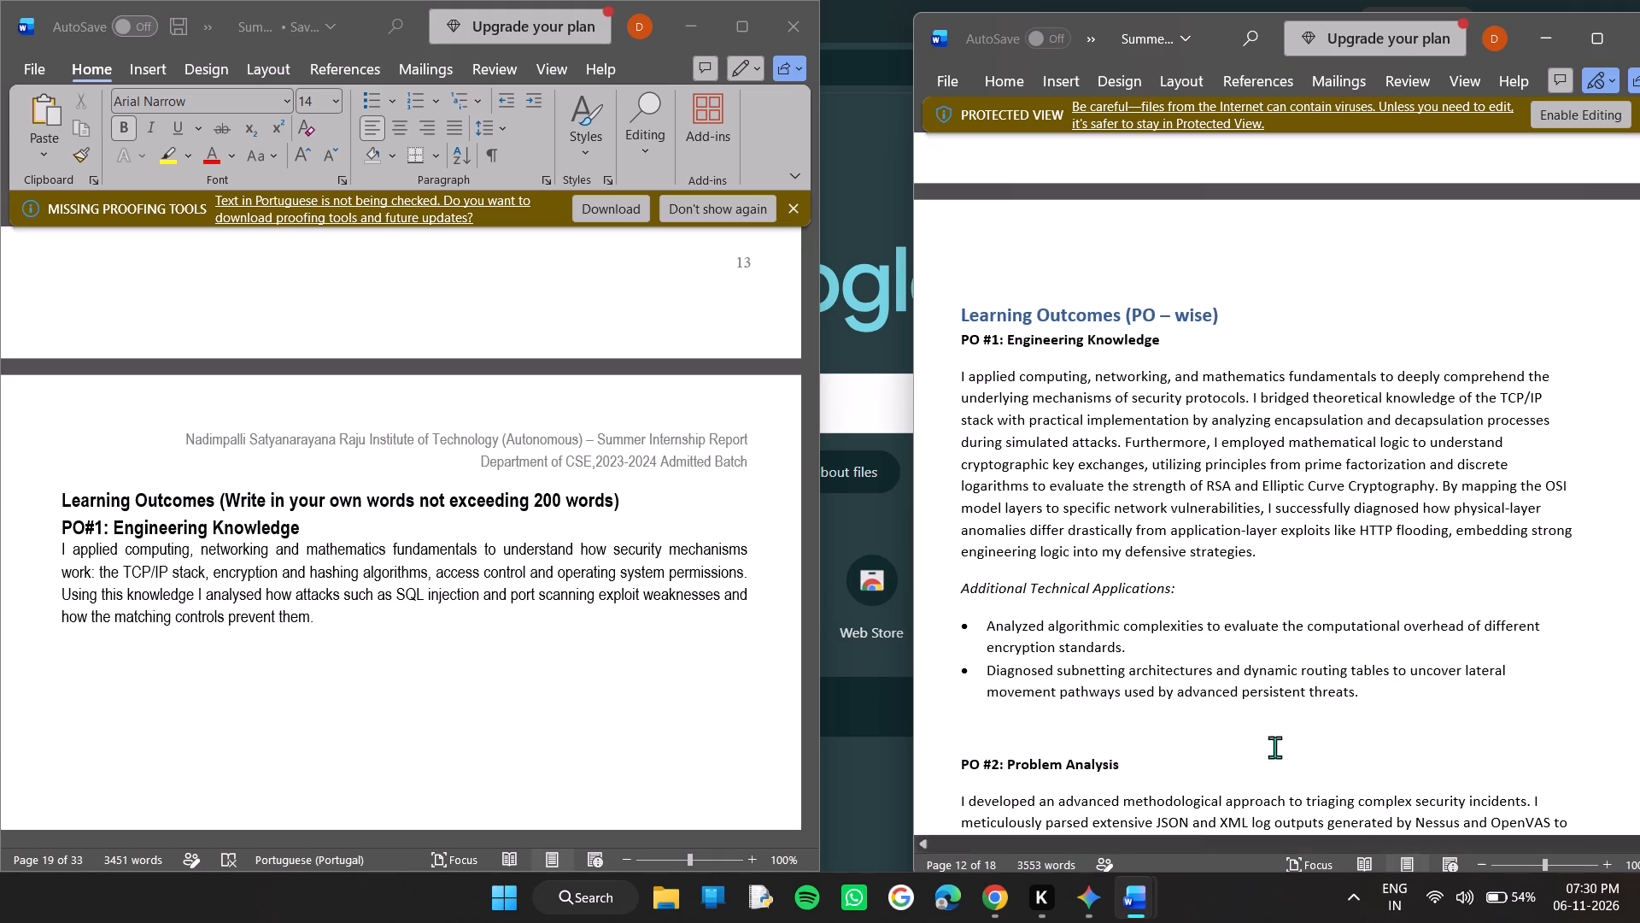
Examine the original report's PO#1 and PO #2 pages alongside the v4 document's Learning Outcomes in Word.
scroll(629, 543, "up", 1)
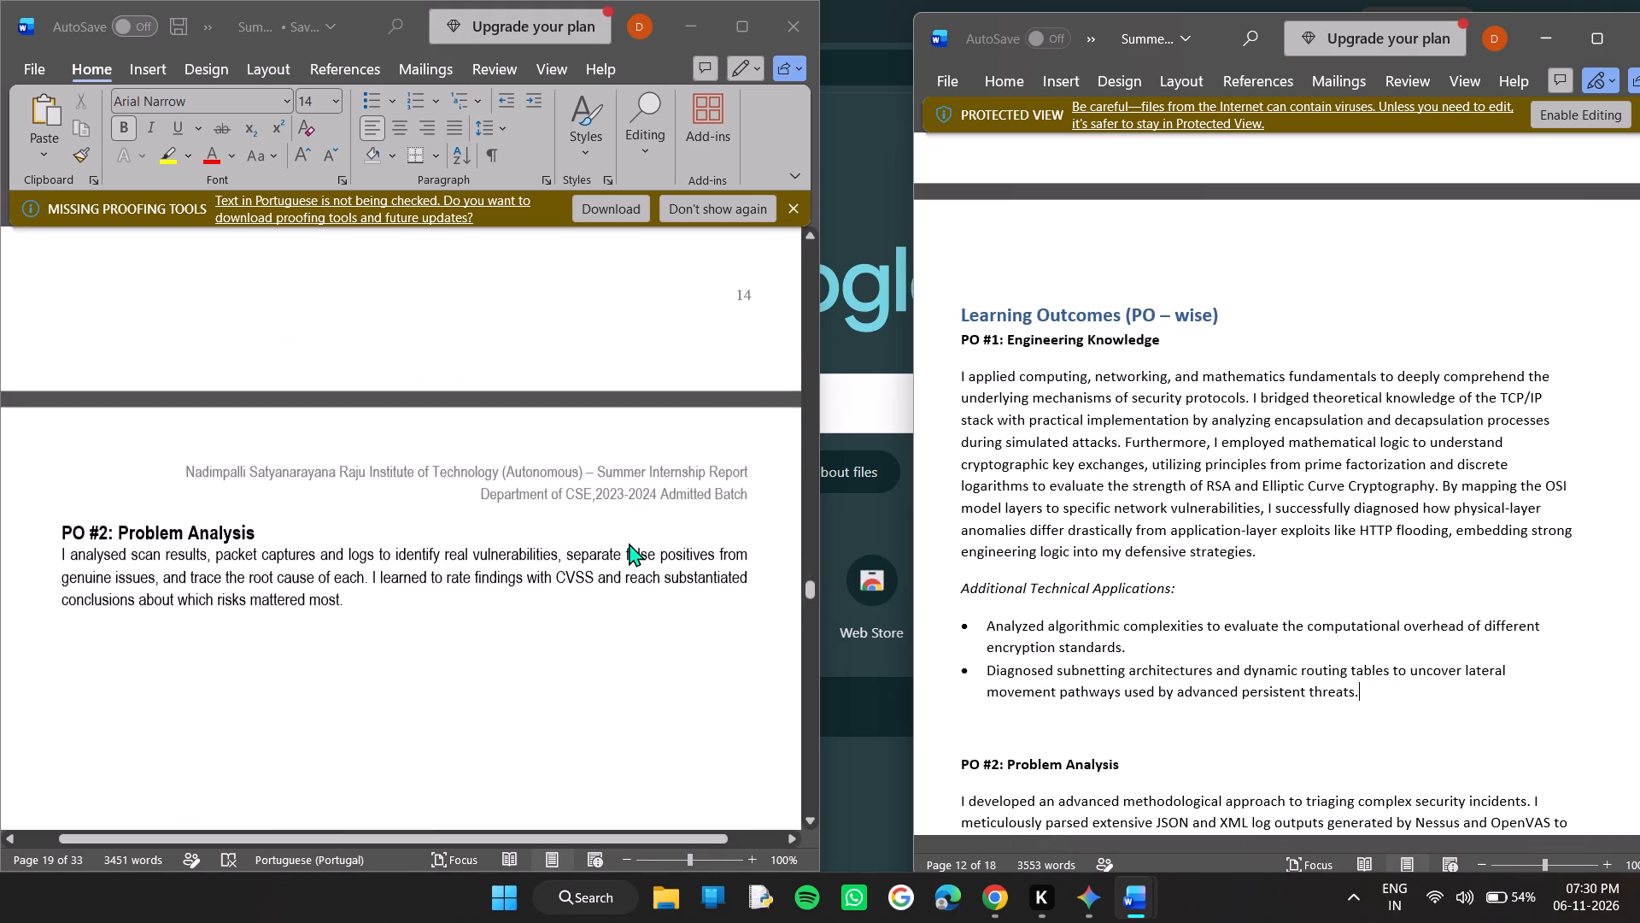
scroll(629, 543, "up", 2)
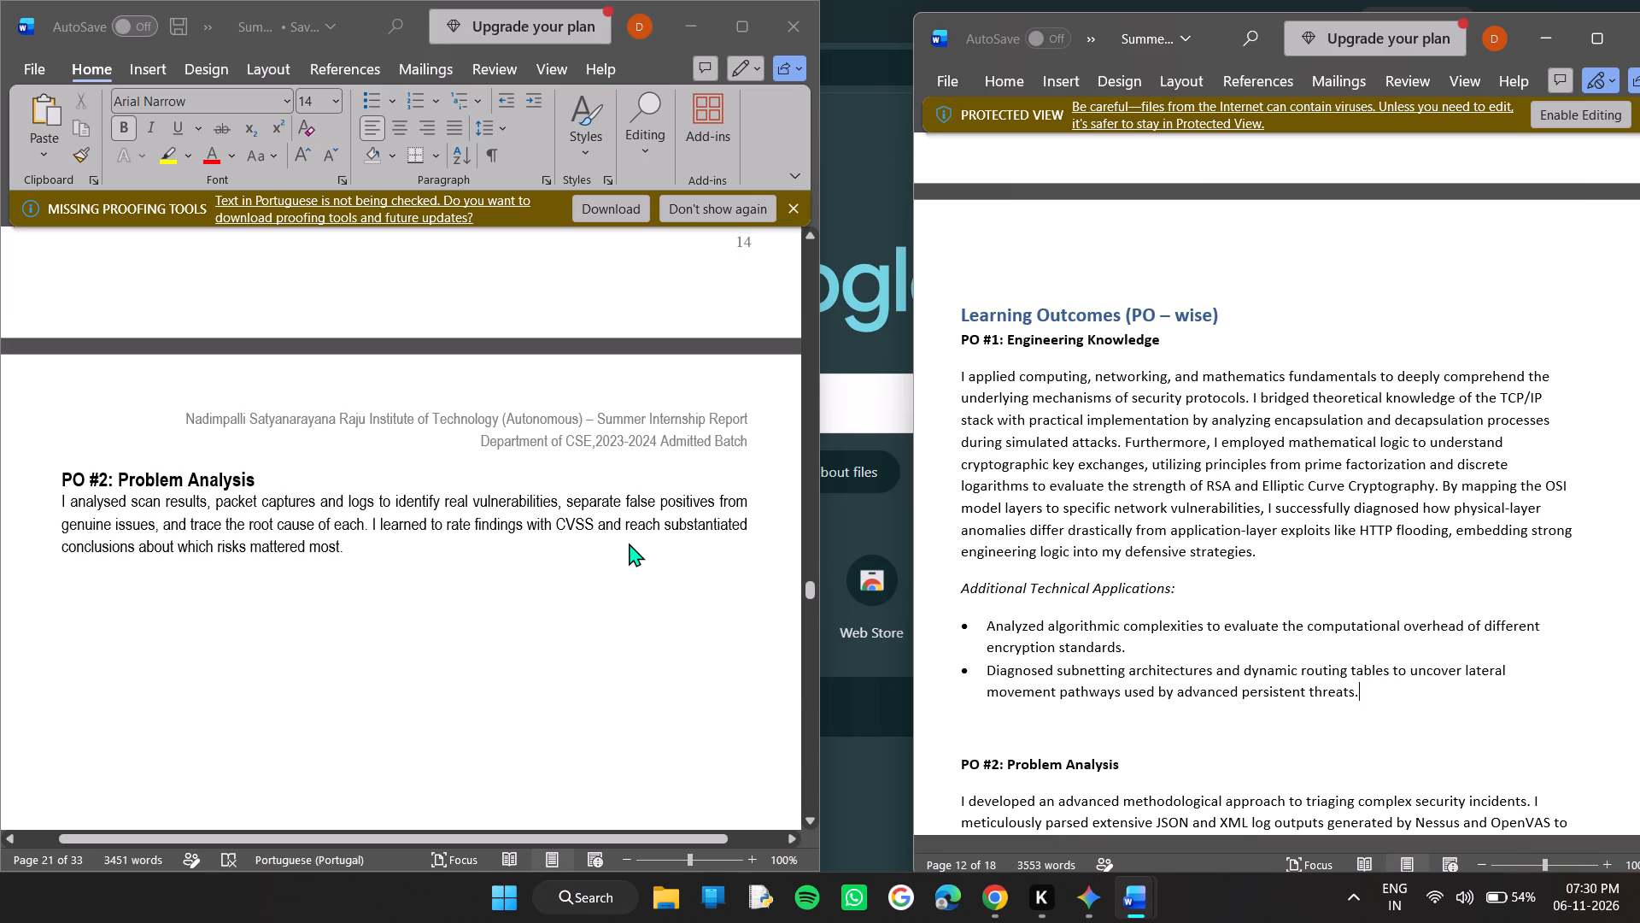
scroll(629, 543, "up", 1)
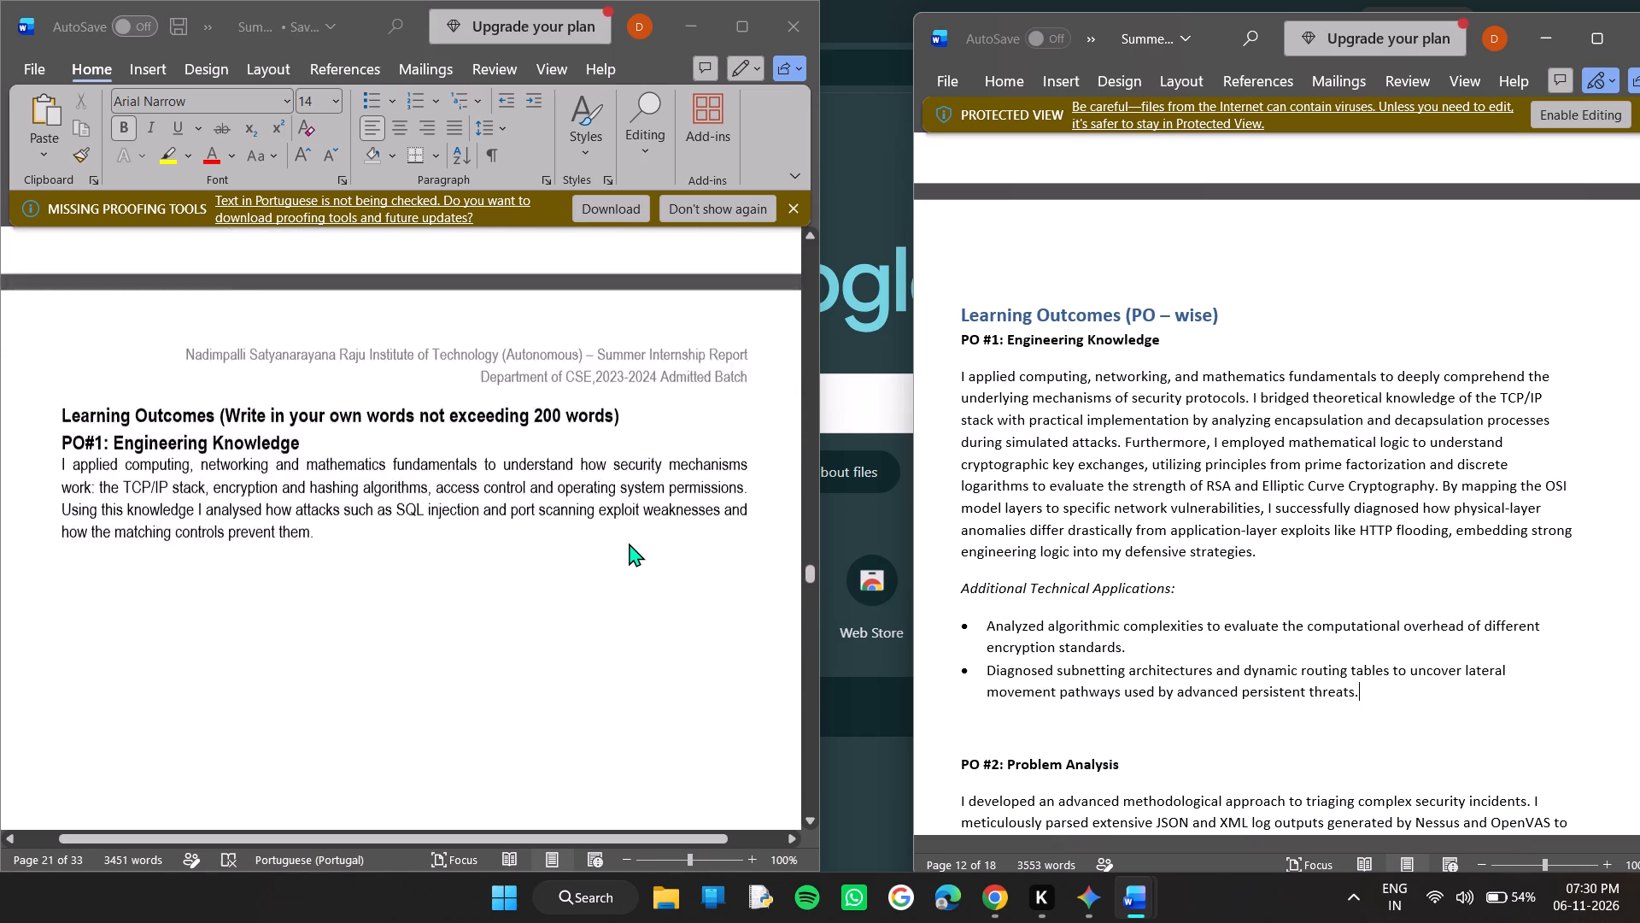
scroll(629, 543, "up", 1)
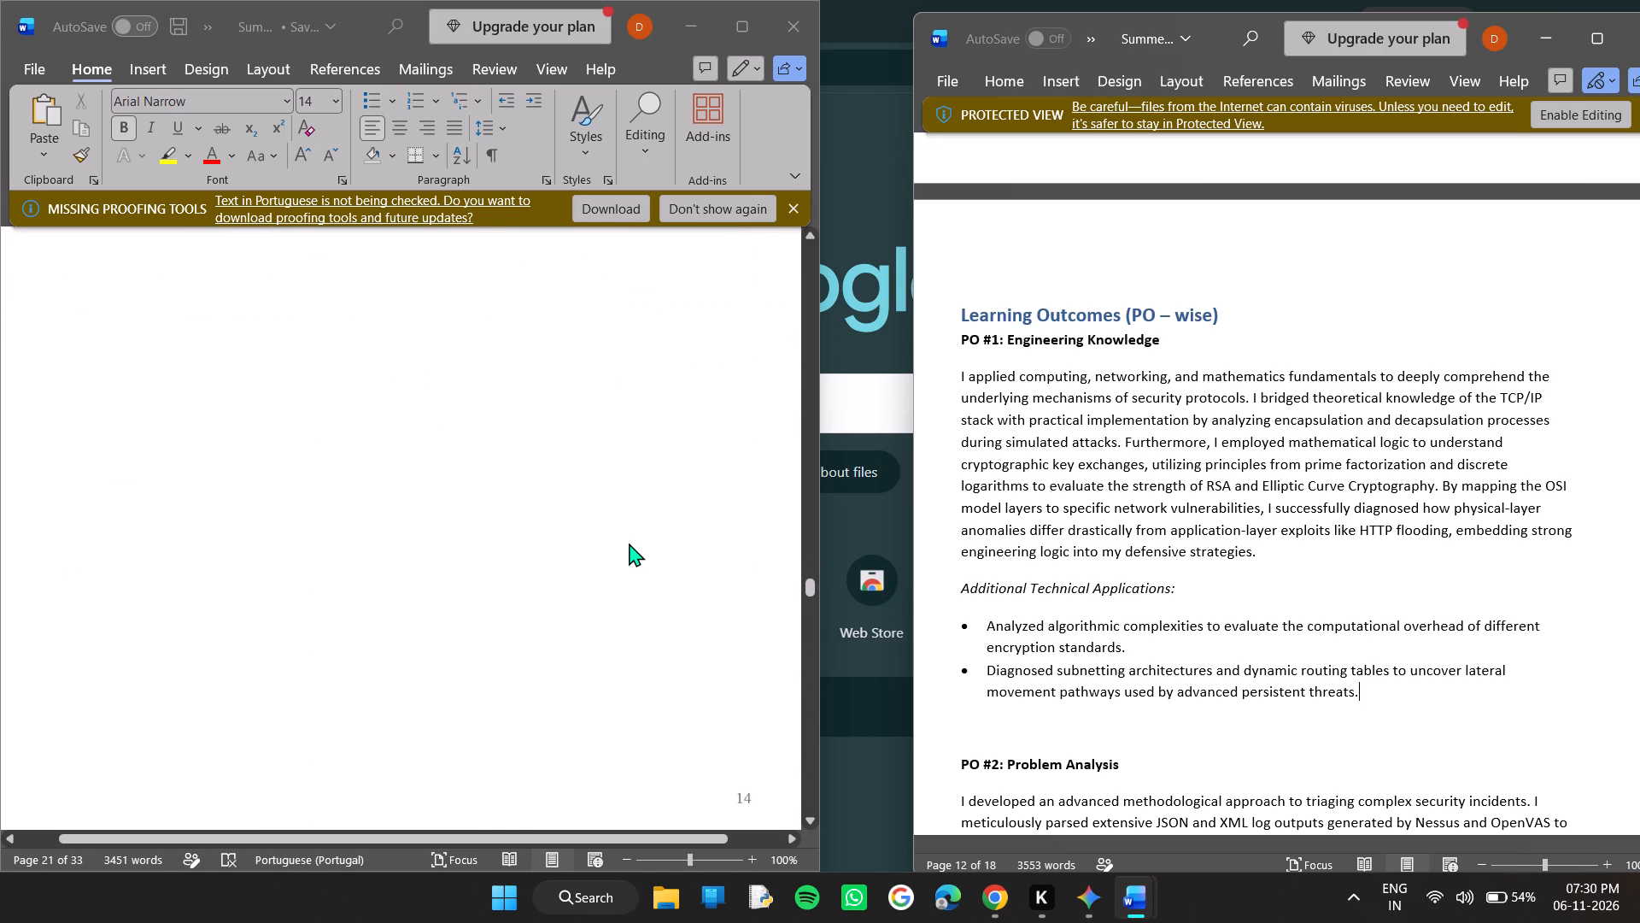
scroll(629, 543, "up", 2)
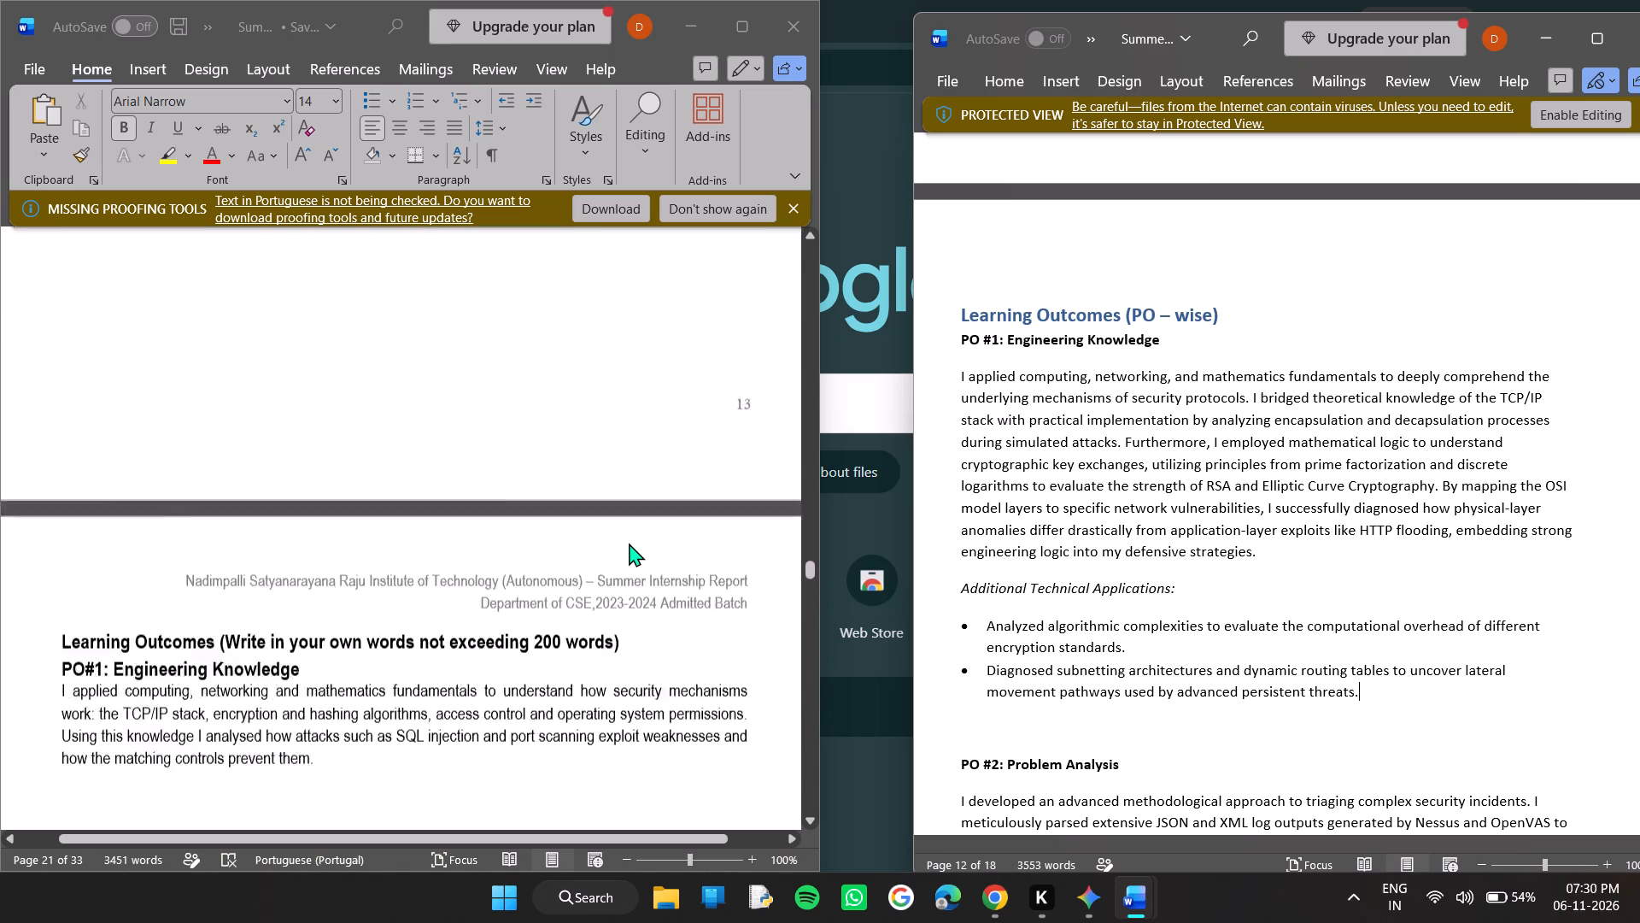
scroll(629, 543, "up", 1)
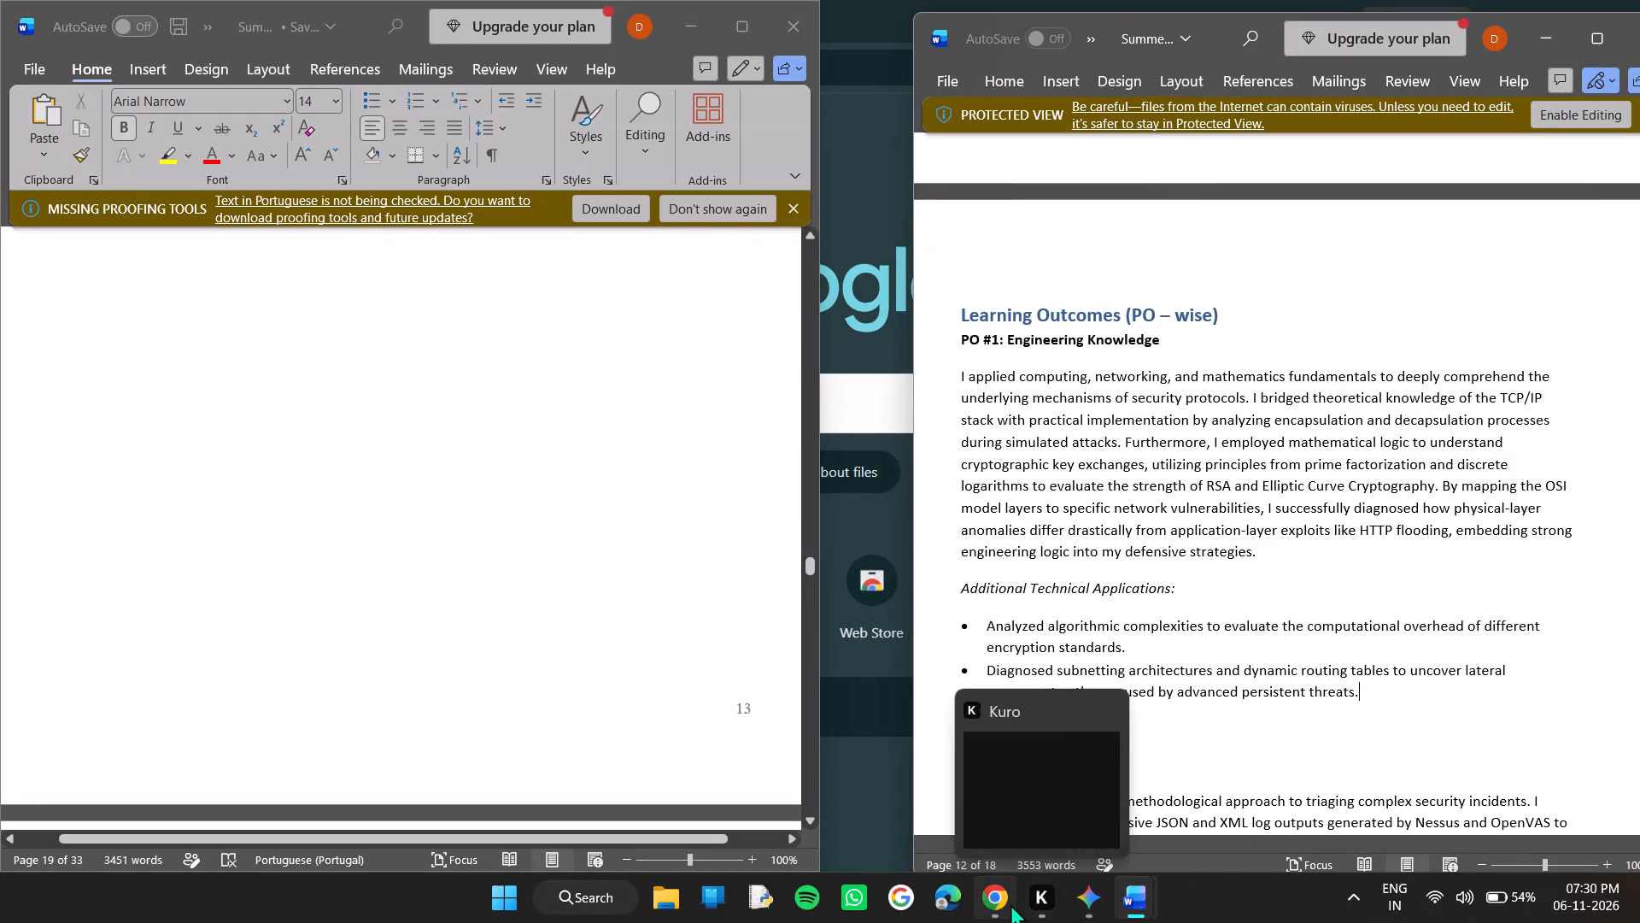
Open the Copy of Summer Internship Report Format-Final-AR23 (1) Word document from the Desktop folder in File Explorer.
left_click(676, 899)
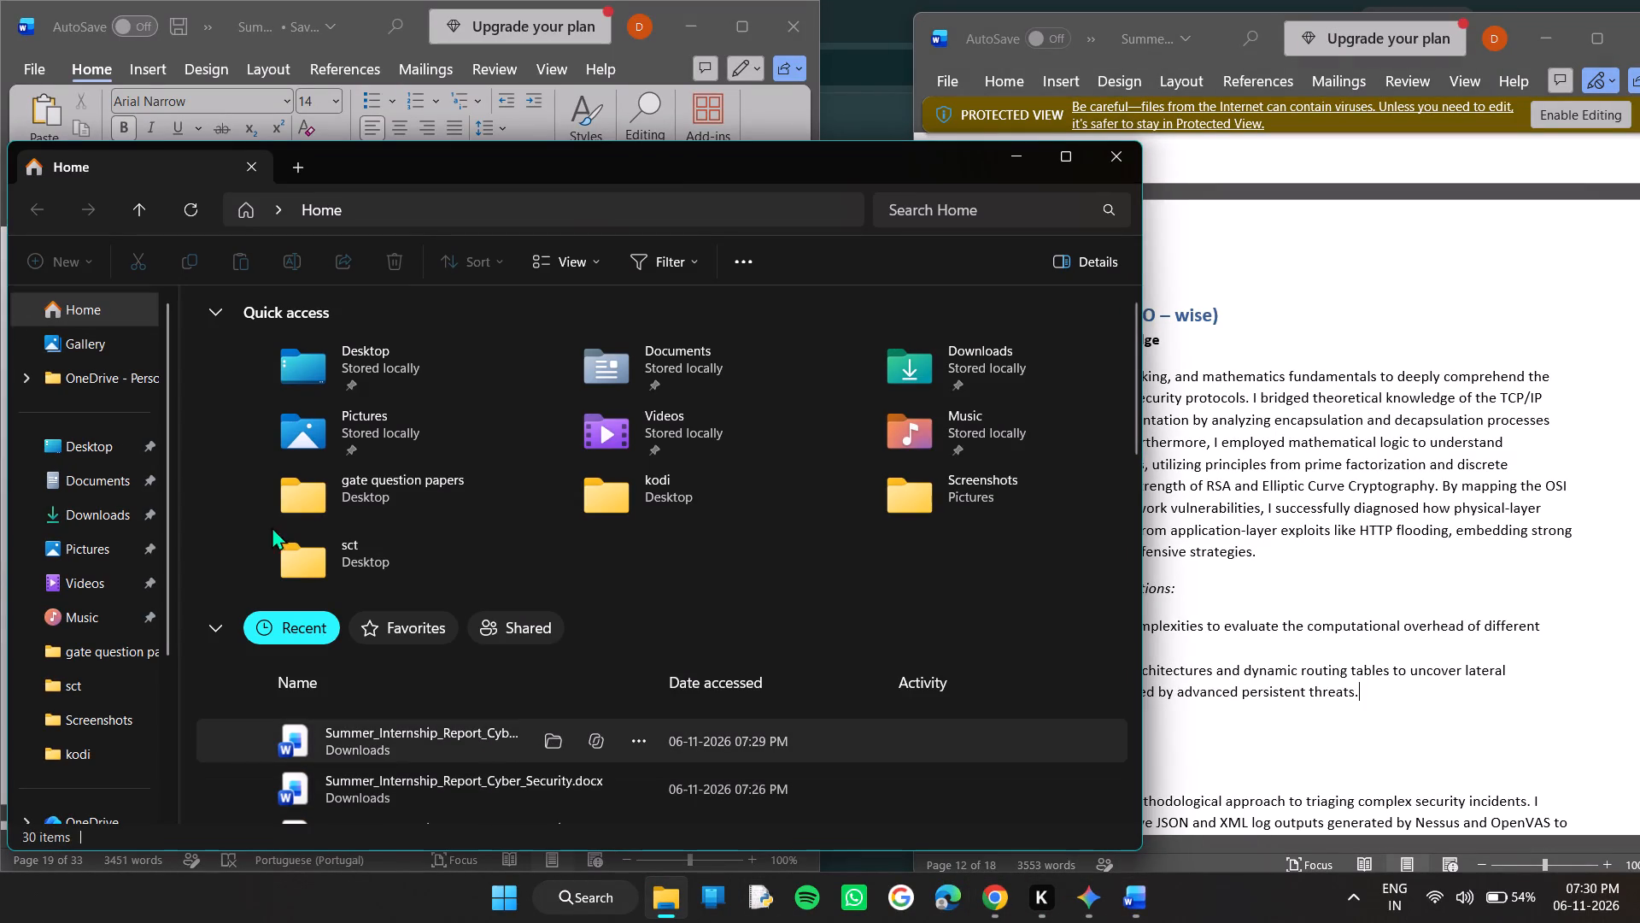
left_click(102, 436)
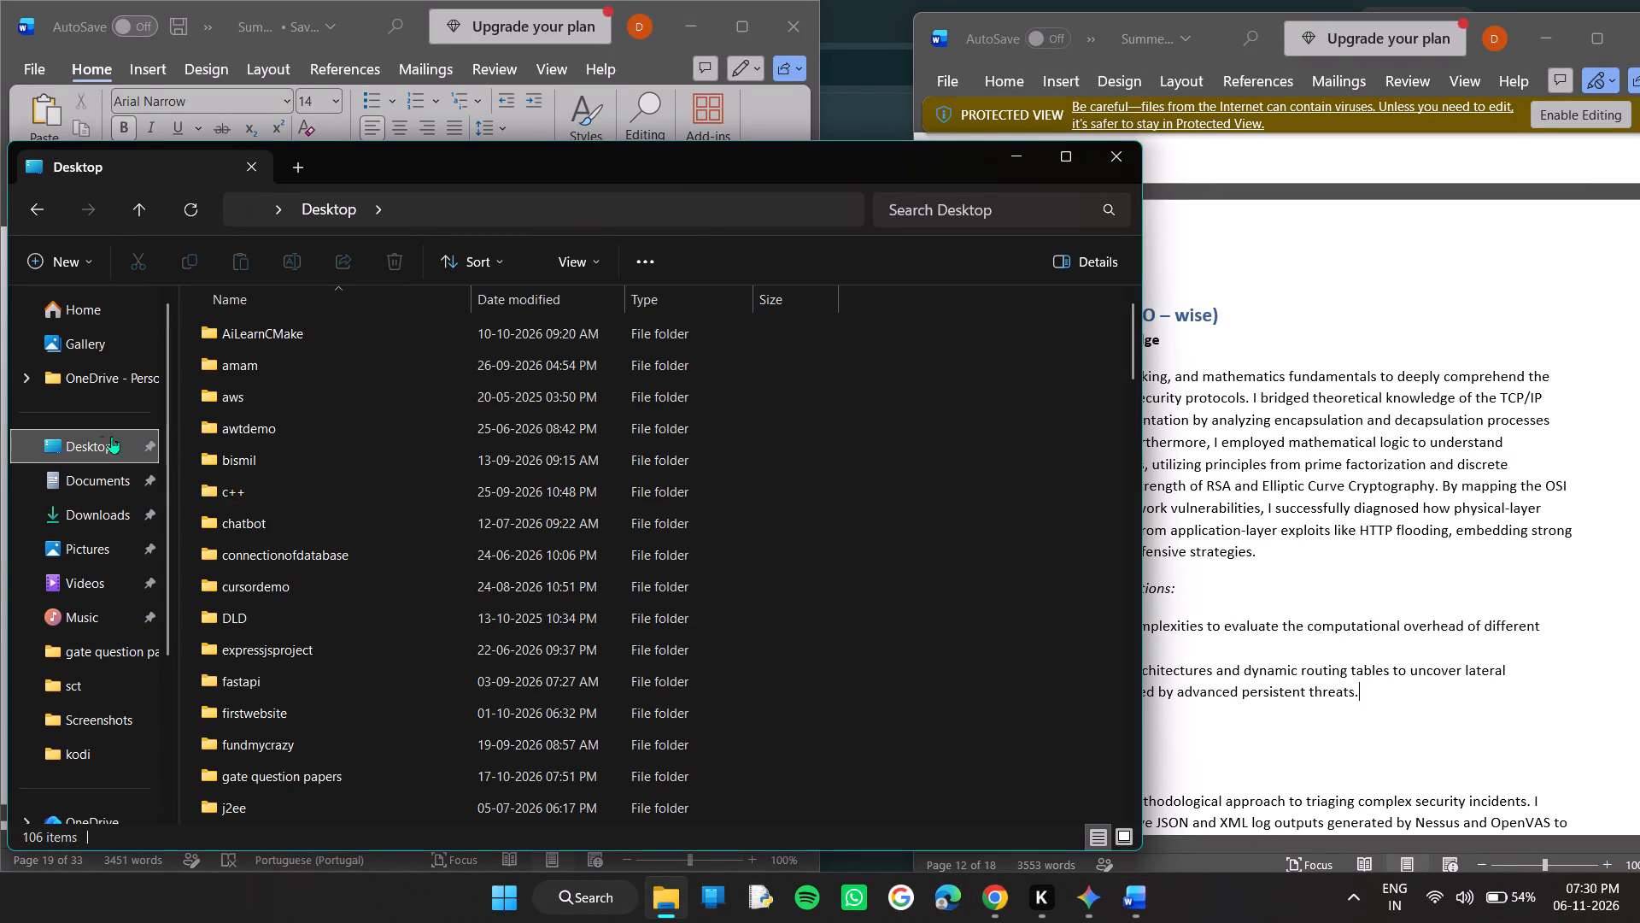
scroll(399, 723, "down", 6)
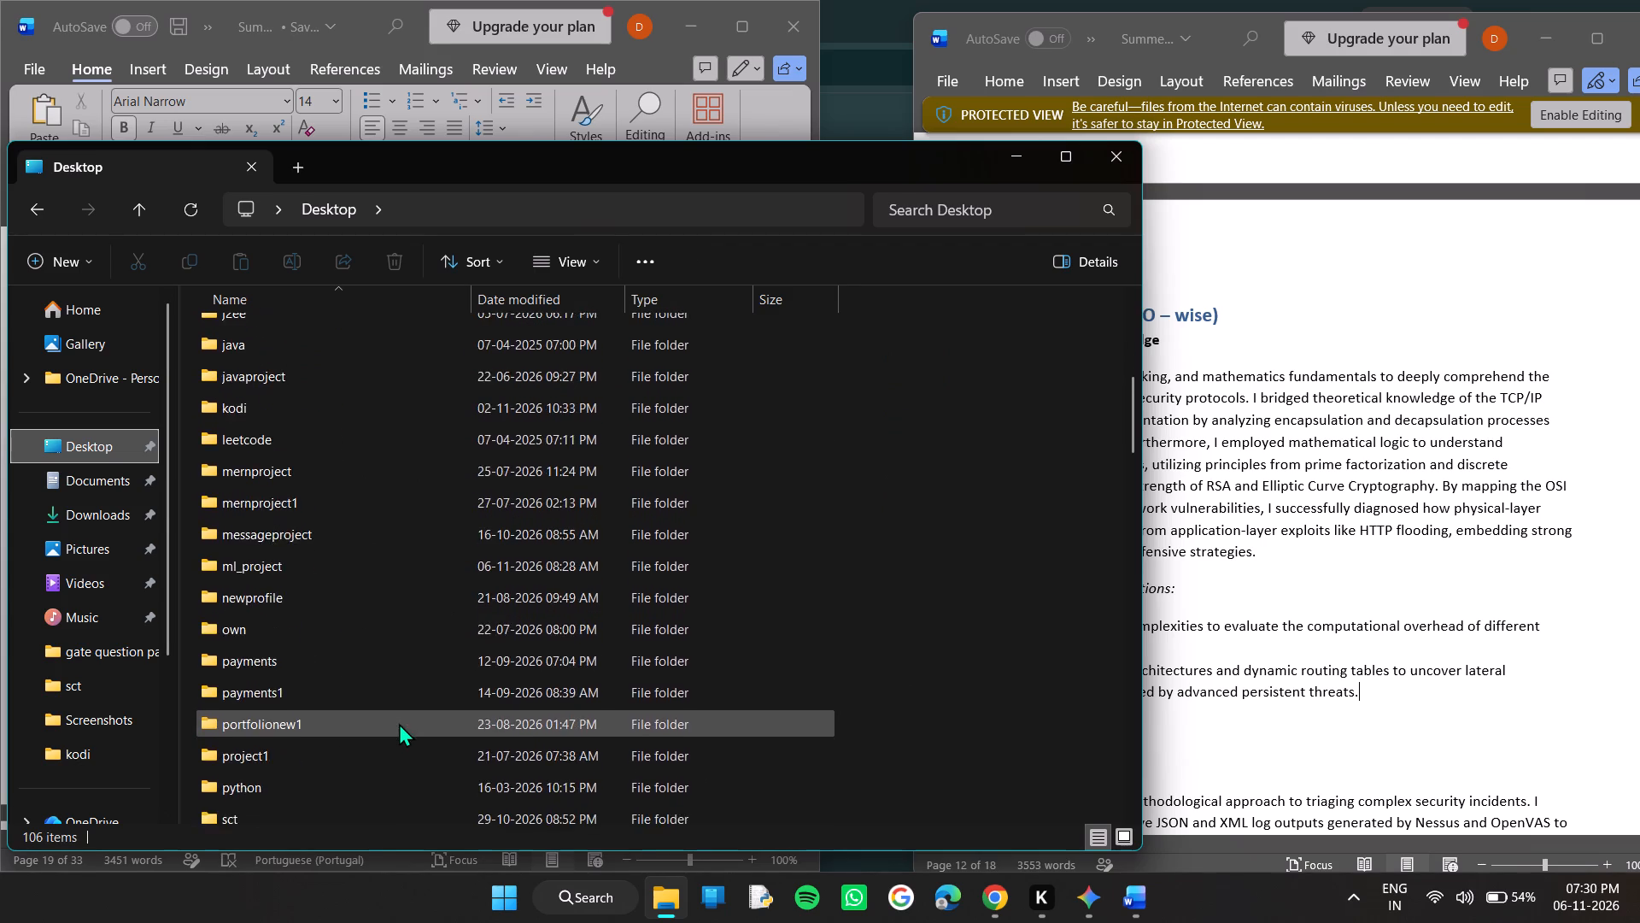
scroll(399, 723, "down", 3)
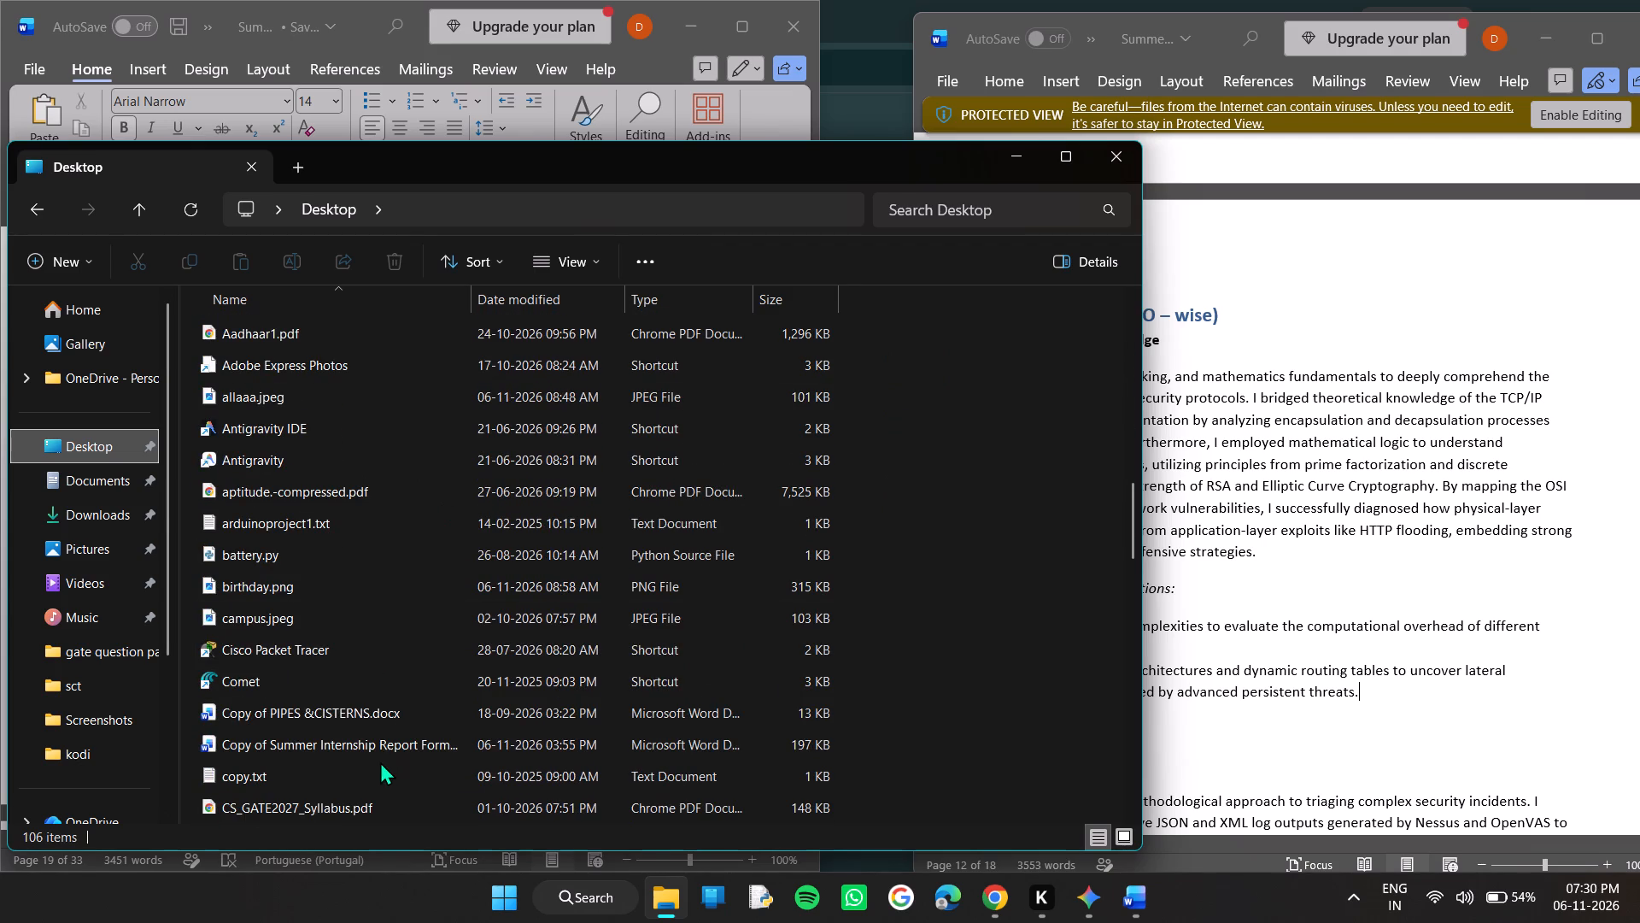
double_click(356, 759)
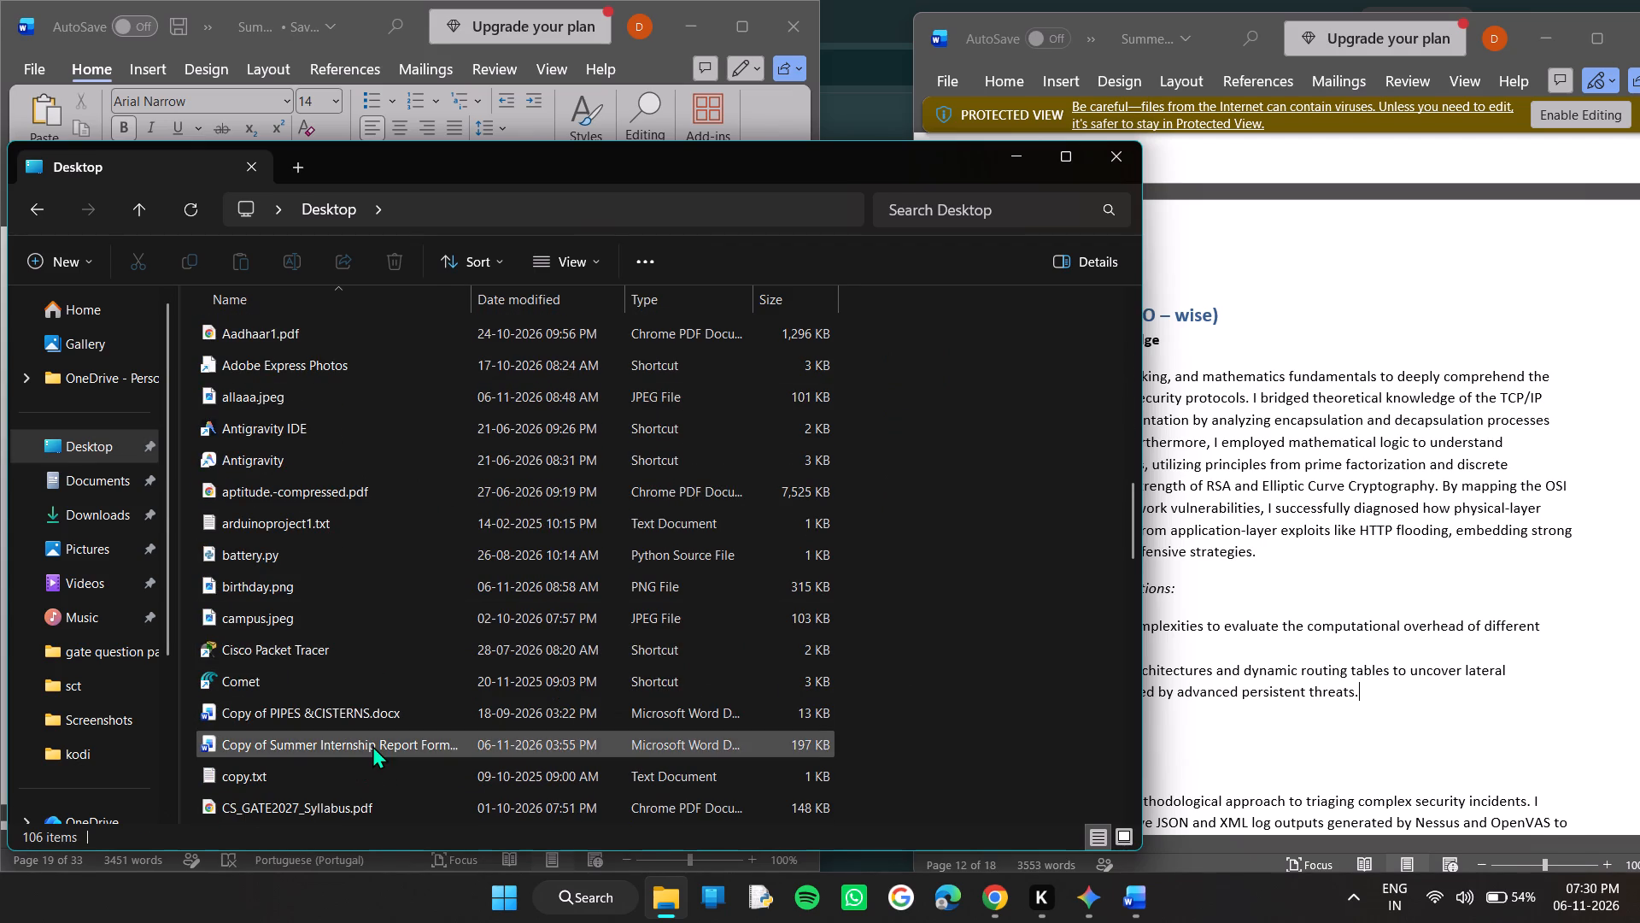
double_click(372, 745)
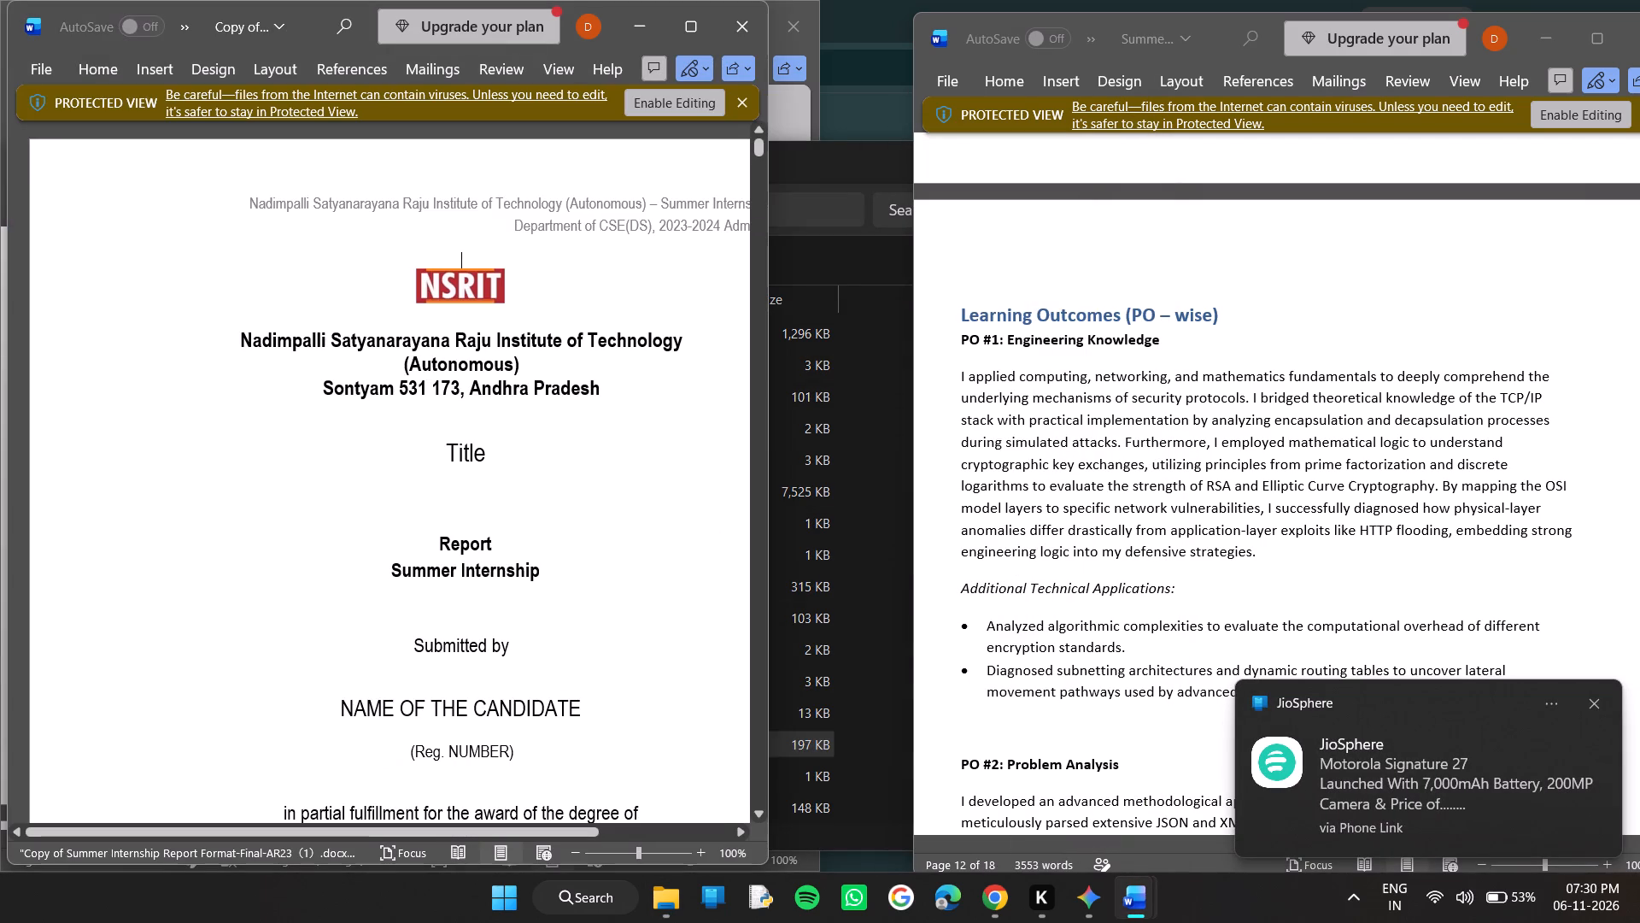
Examine the blank report format from the title pages through the PO and PSO learning outcomes to Overall Feedback.
scroll(343, 585, "down", 2)
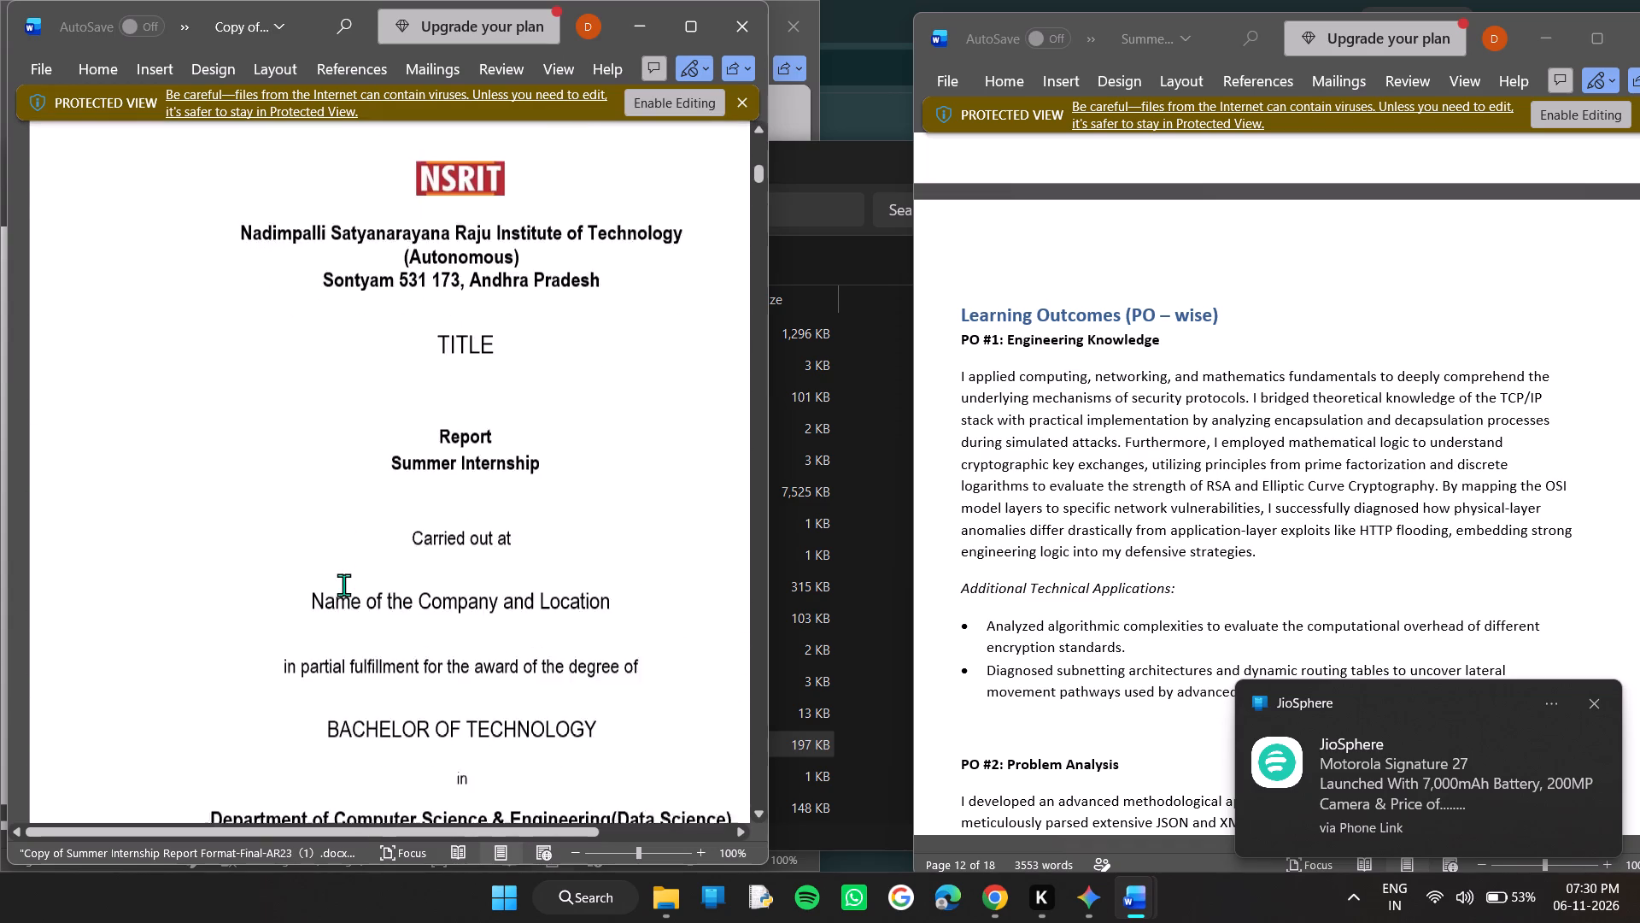
scroll(343, 585, "down", 6)
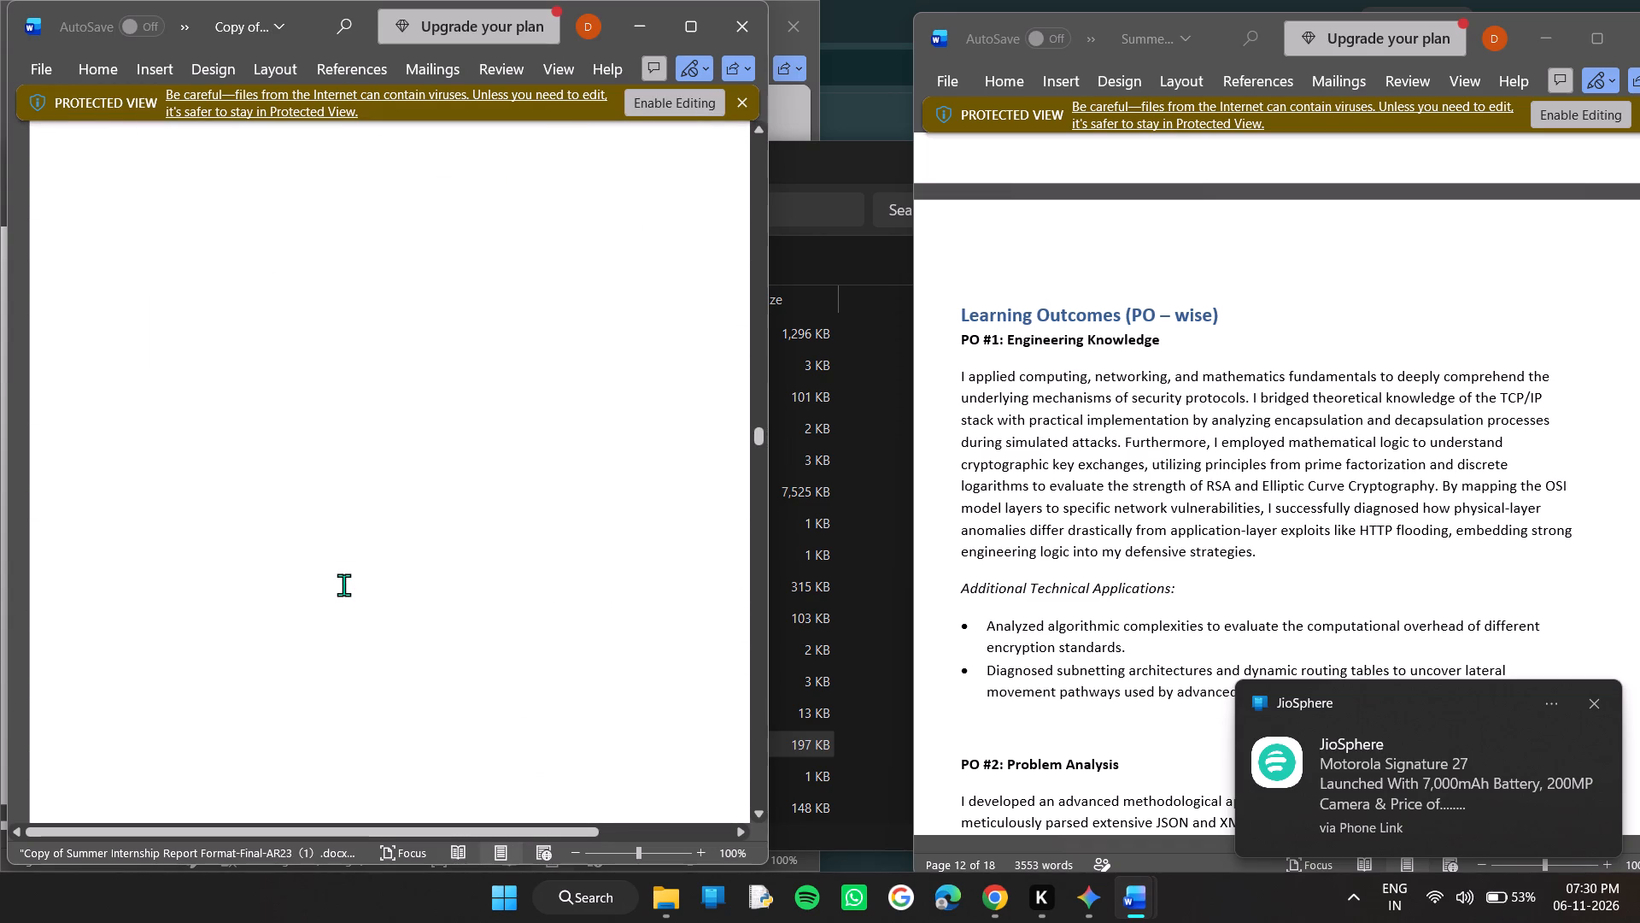
scroll(343, 585, "down", 3)
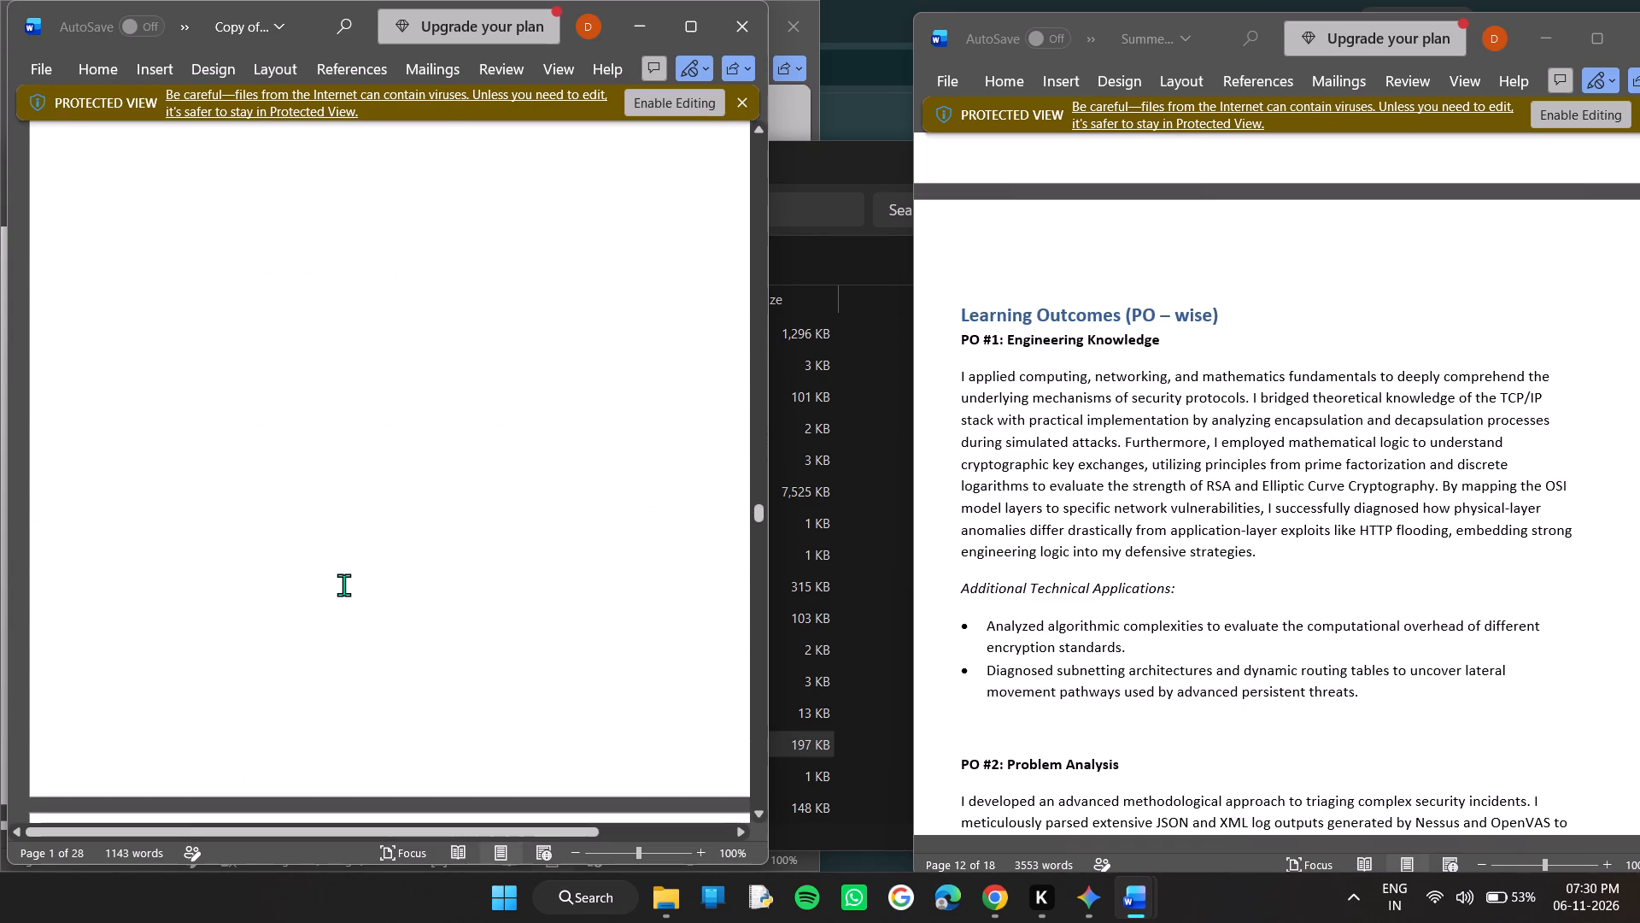
scroll(343, 585, "up", 2)
scroll(343, 585, "down", 1)
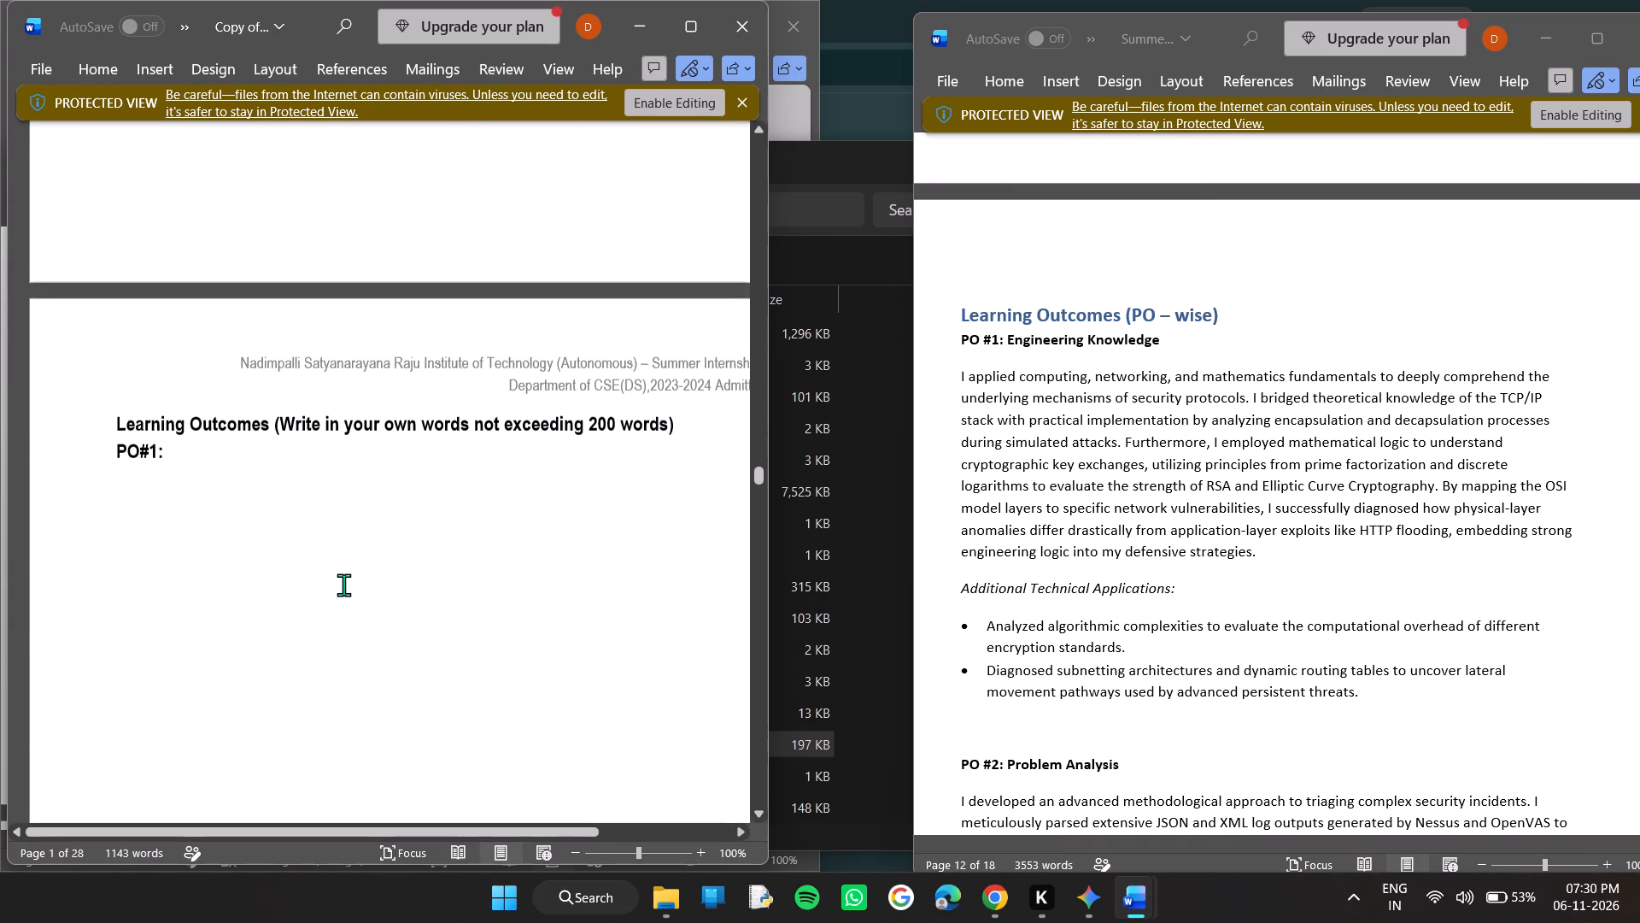
scroll(343, 585, "down", 2)
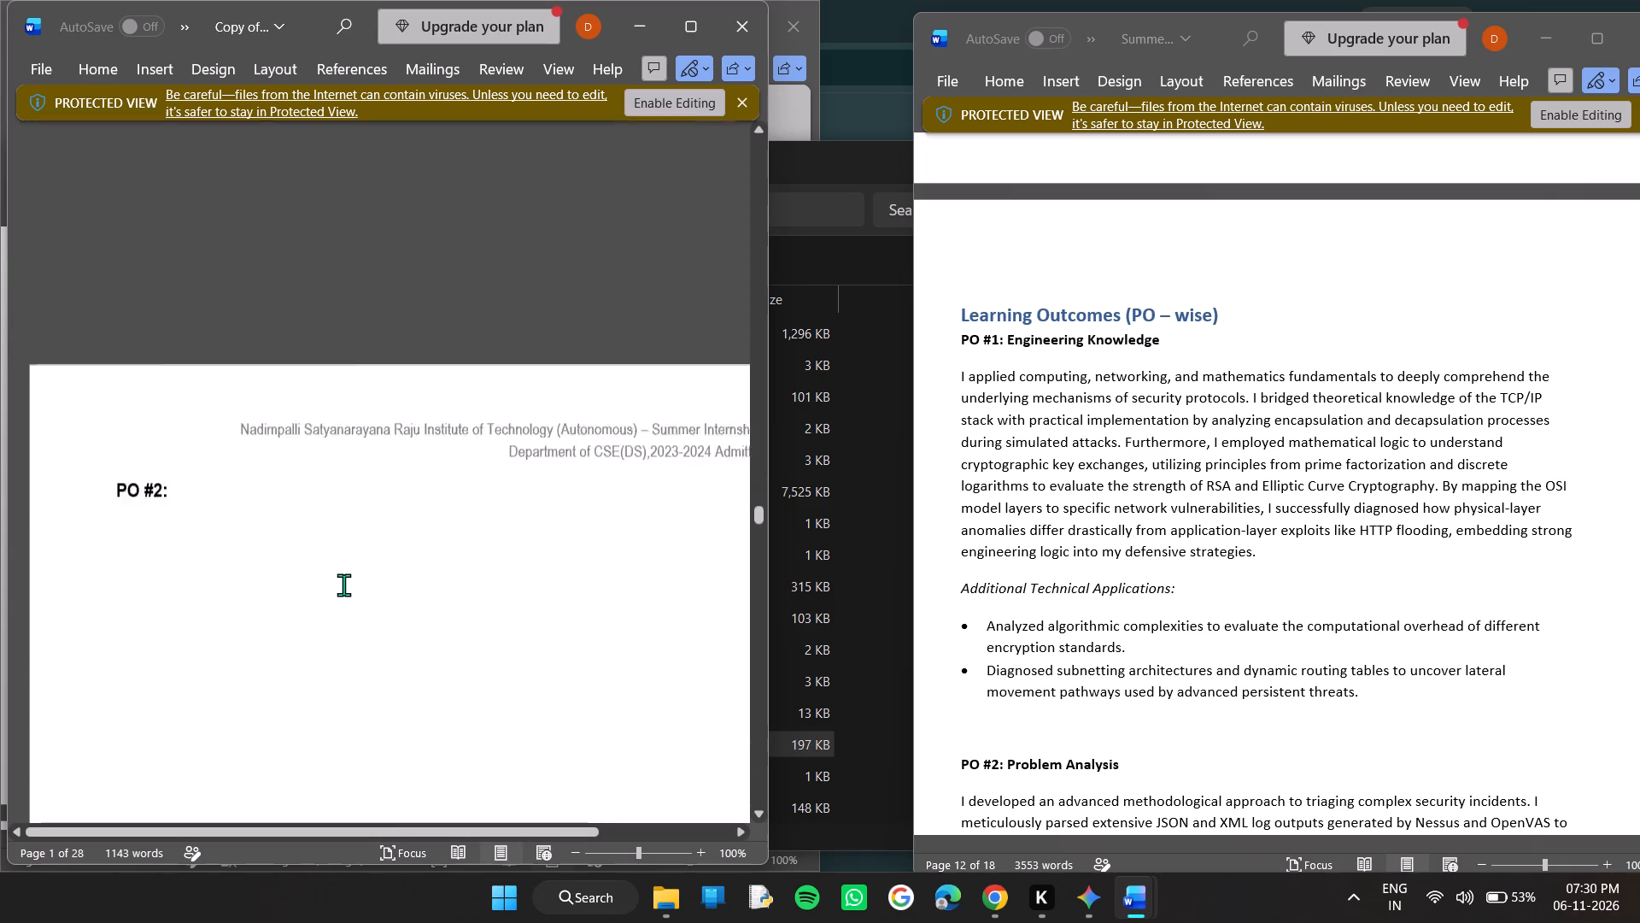
scroll(343, 585, "down", 2)
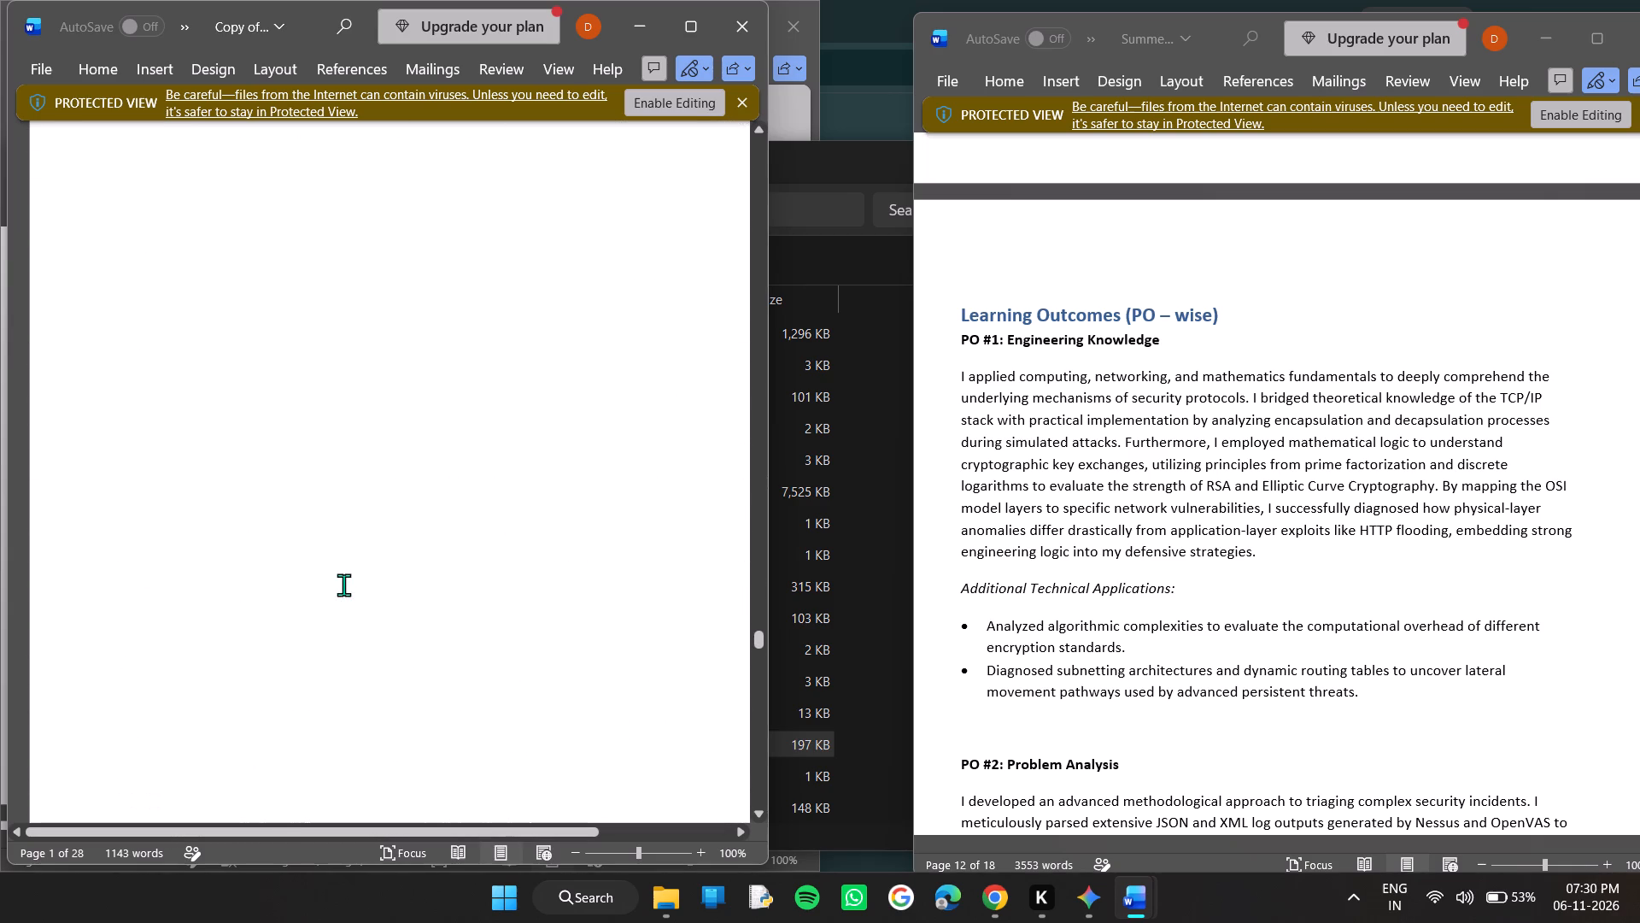
scroll(343, 585, "down", 1)
scroll(343, 585, "up", 1)
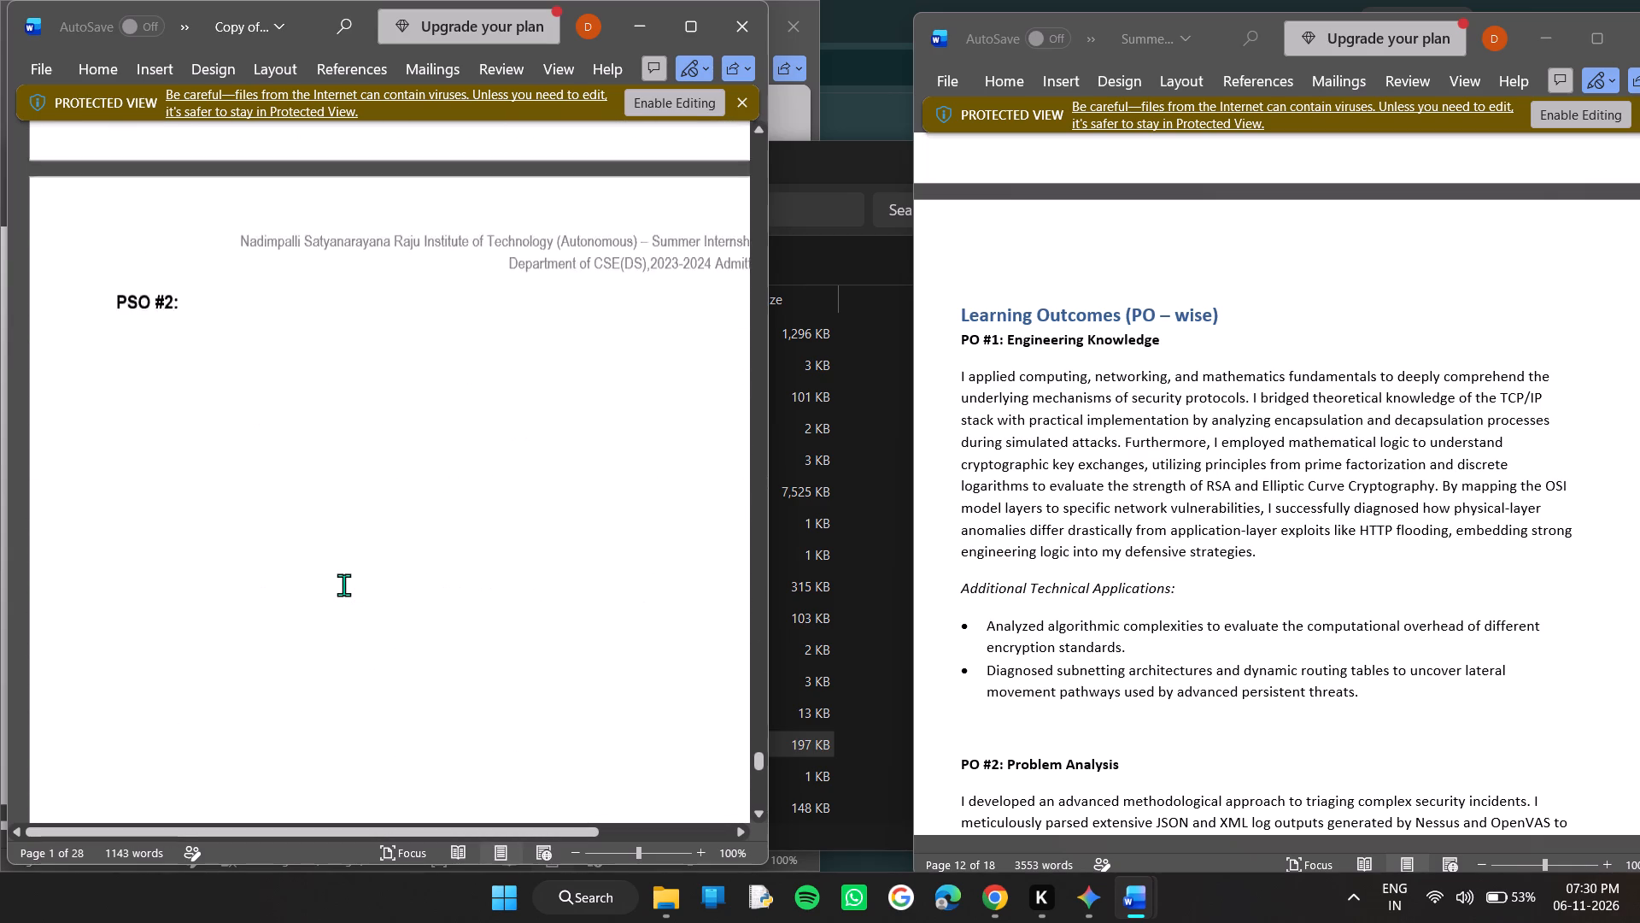
scroll(343, 585, "up", 1)
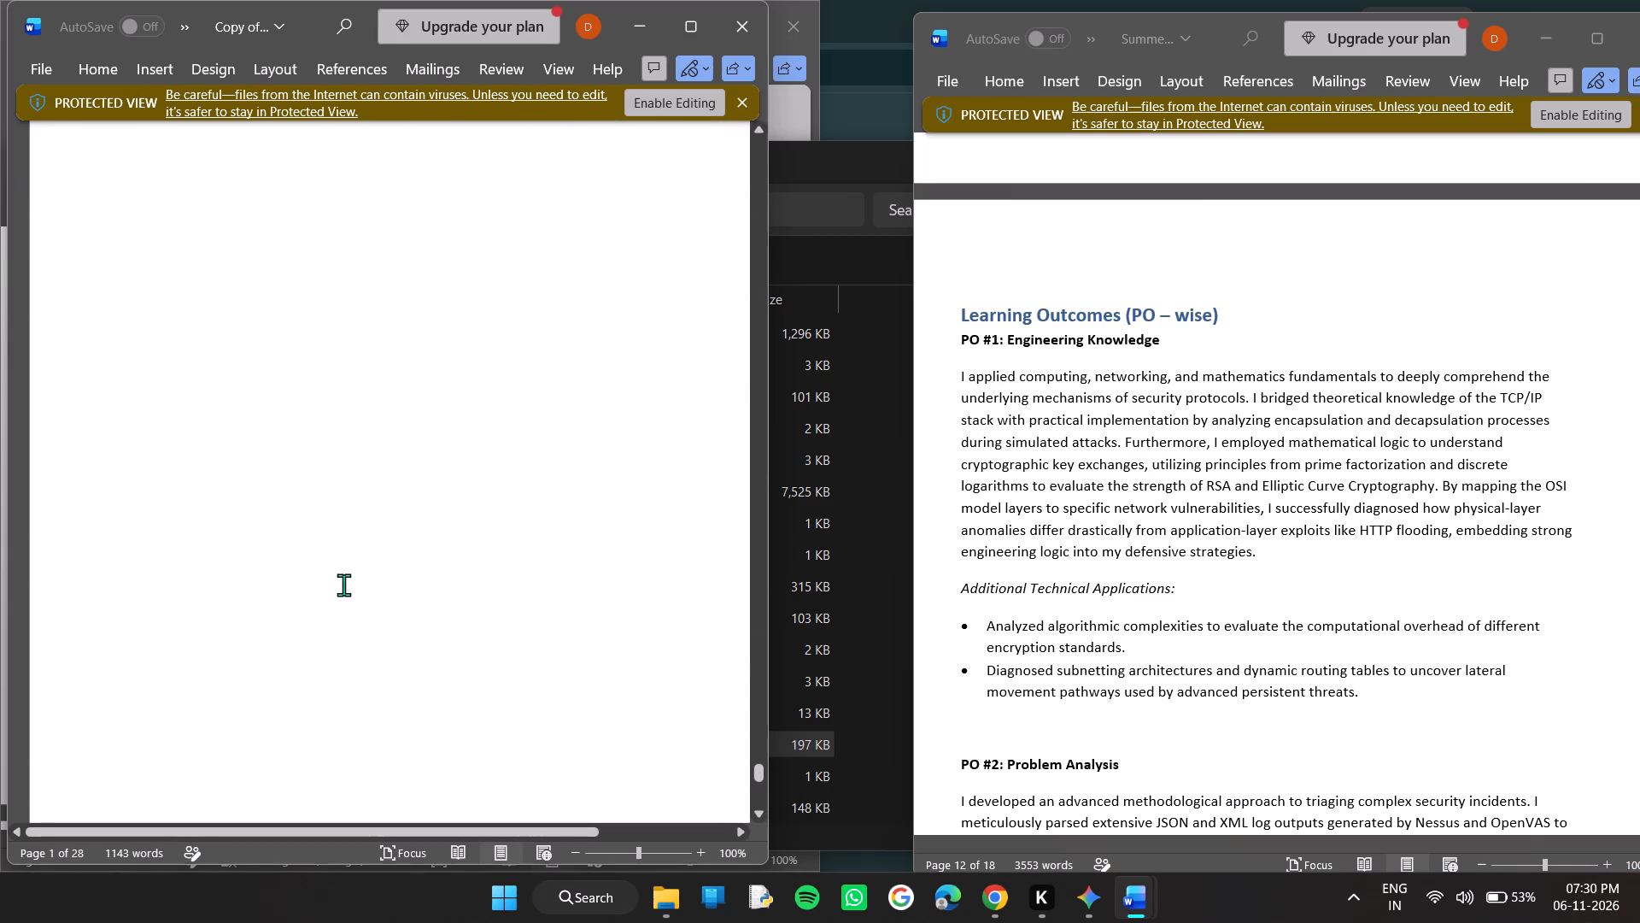
scroll(343, 585, "down", 2)
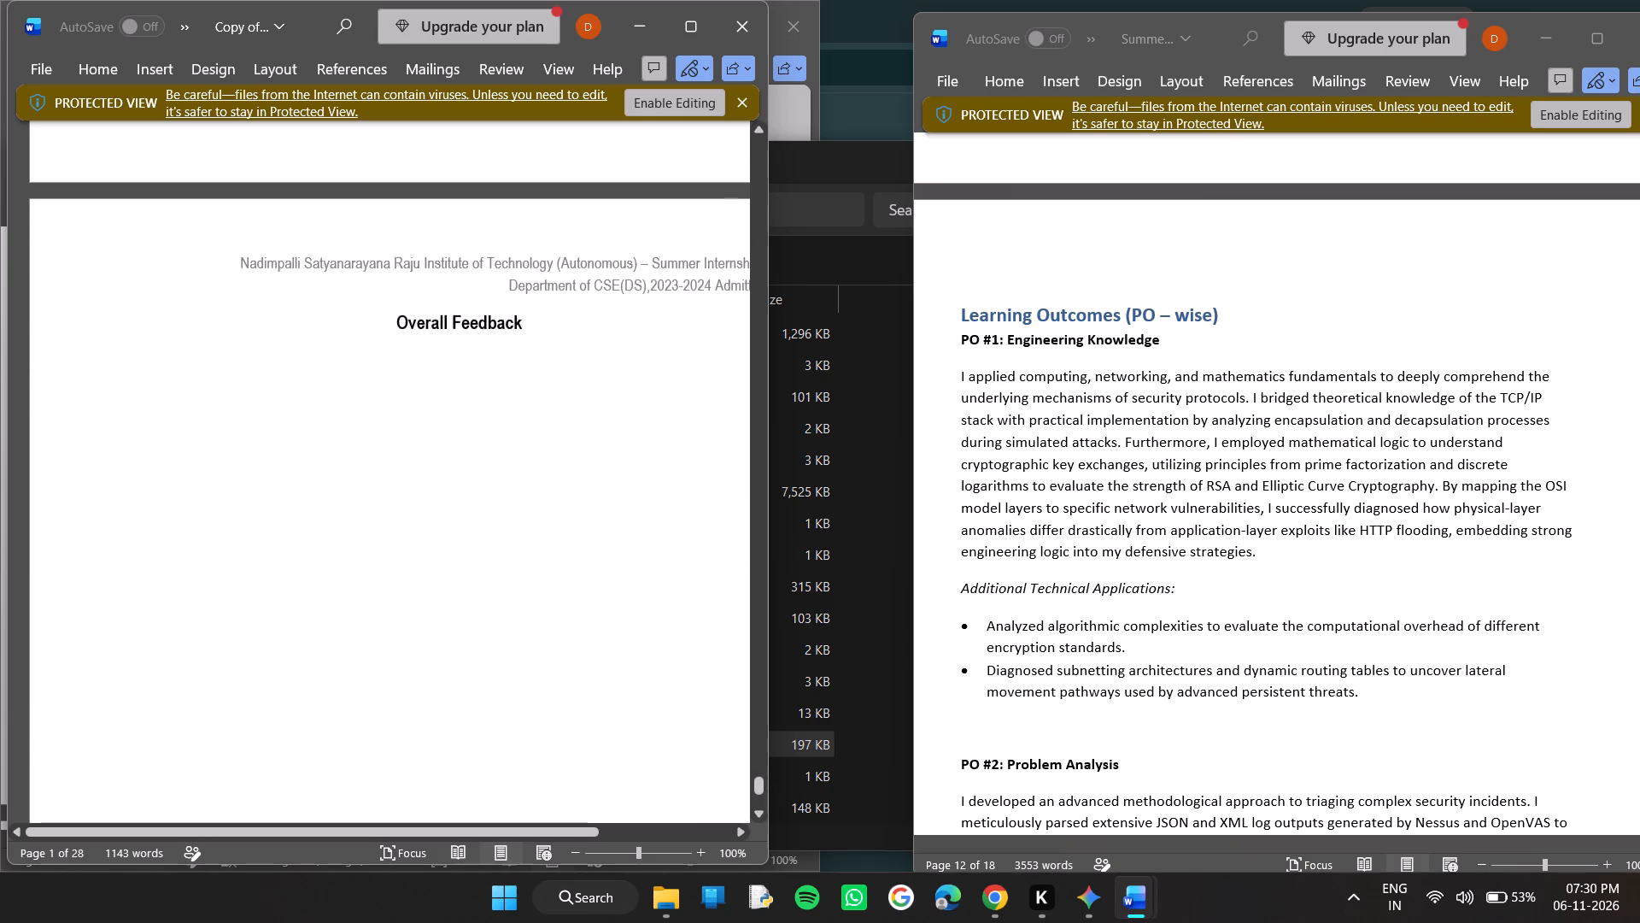
scroll(343, 585, "down", 2)
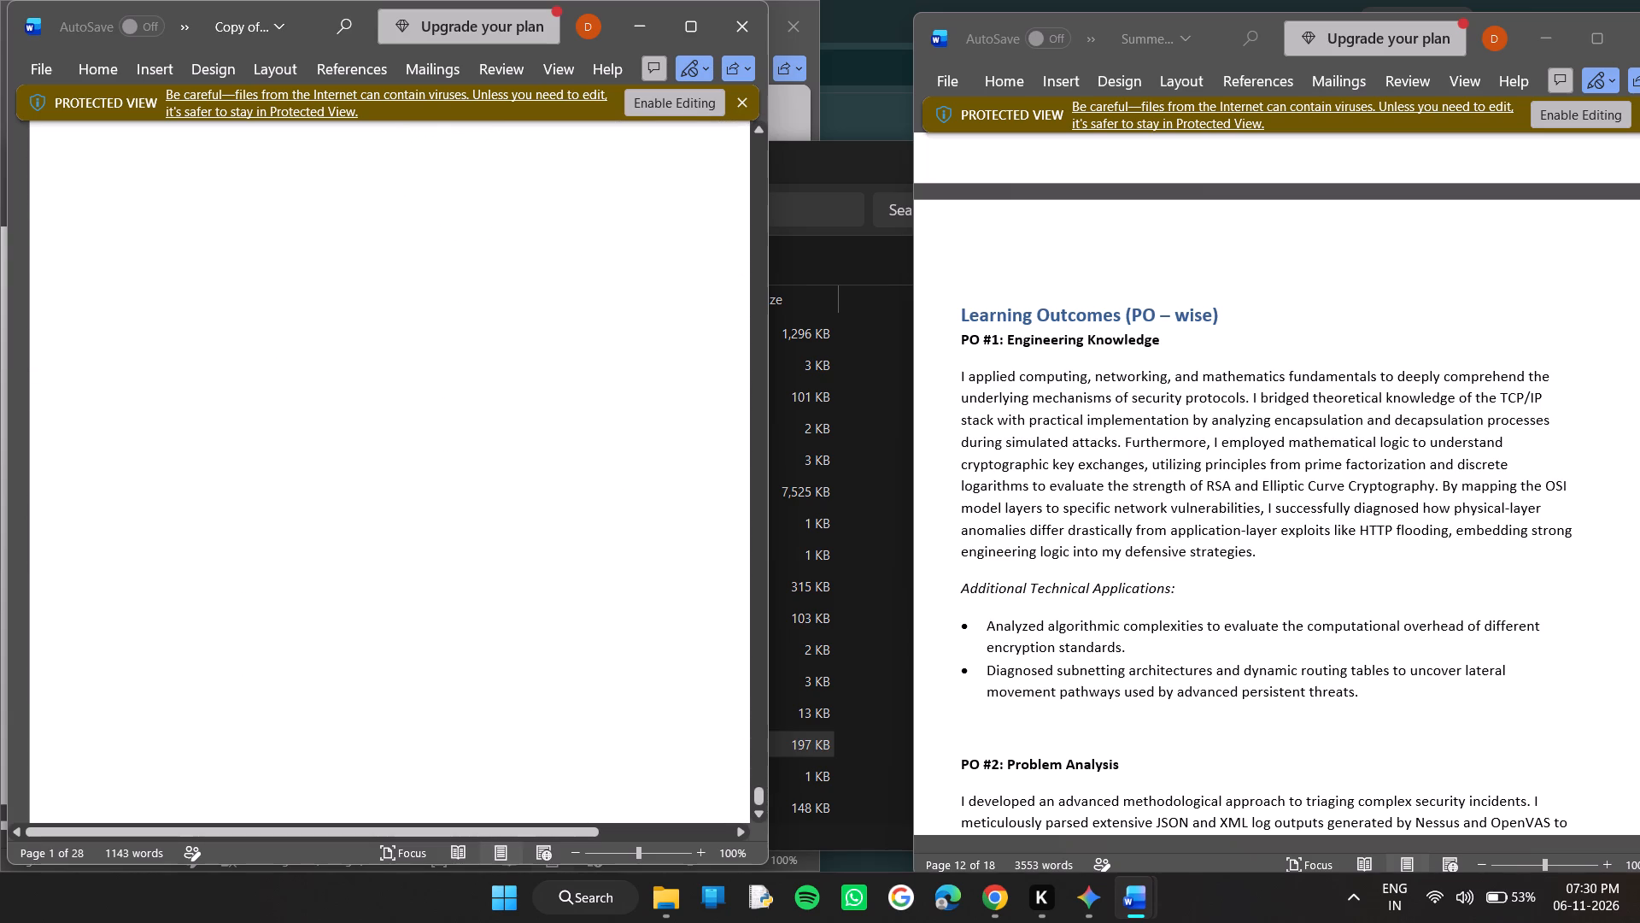
Examine the blank report format backwards from its final pages through the Abstract, SDG mapping, program outcomes and Table of Contents.
scroll(343, 585, "down", 3)
scroll(479, 591, "up", 5)
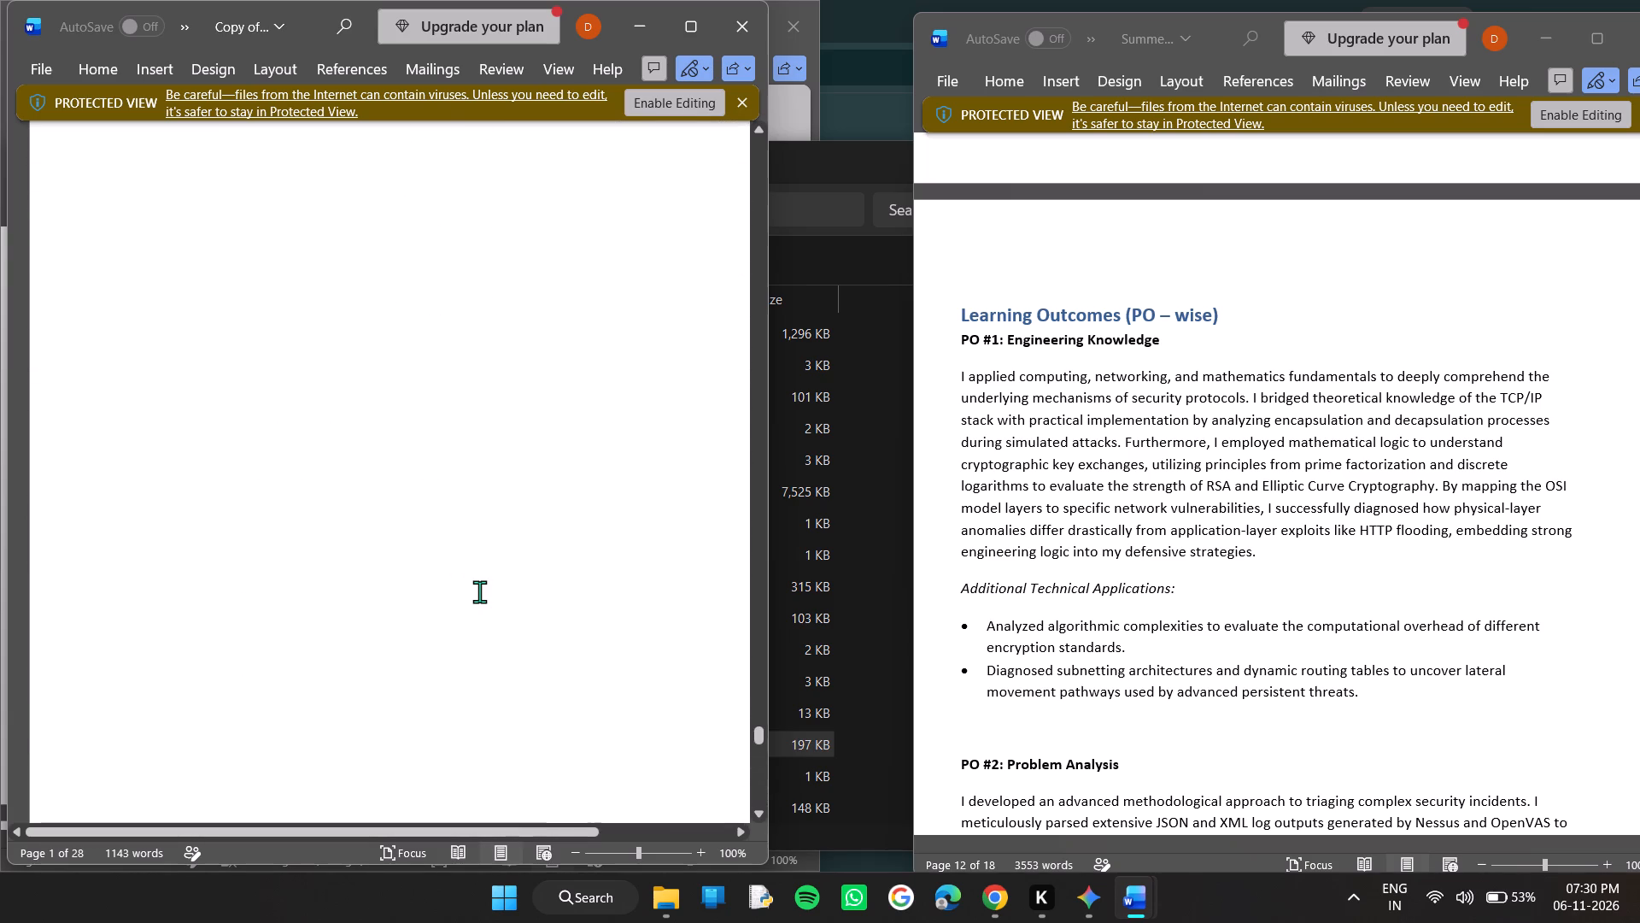
scroll(479, 591, "up", 8)
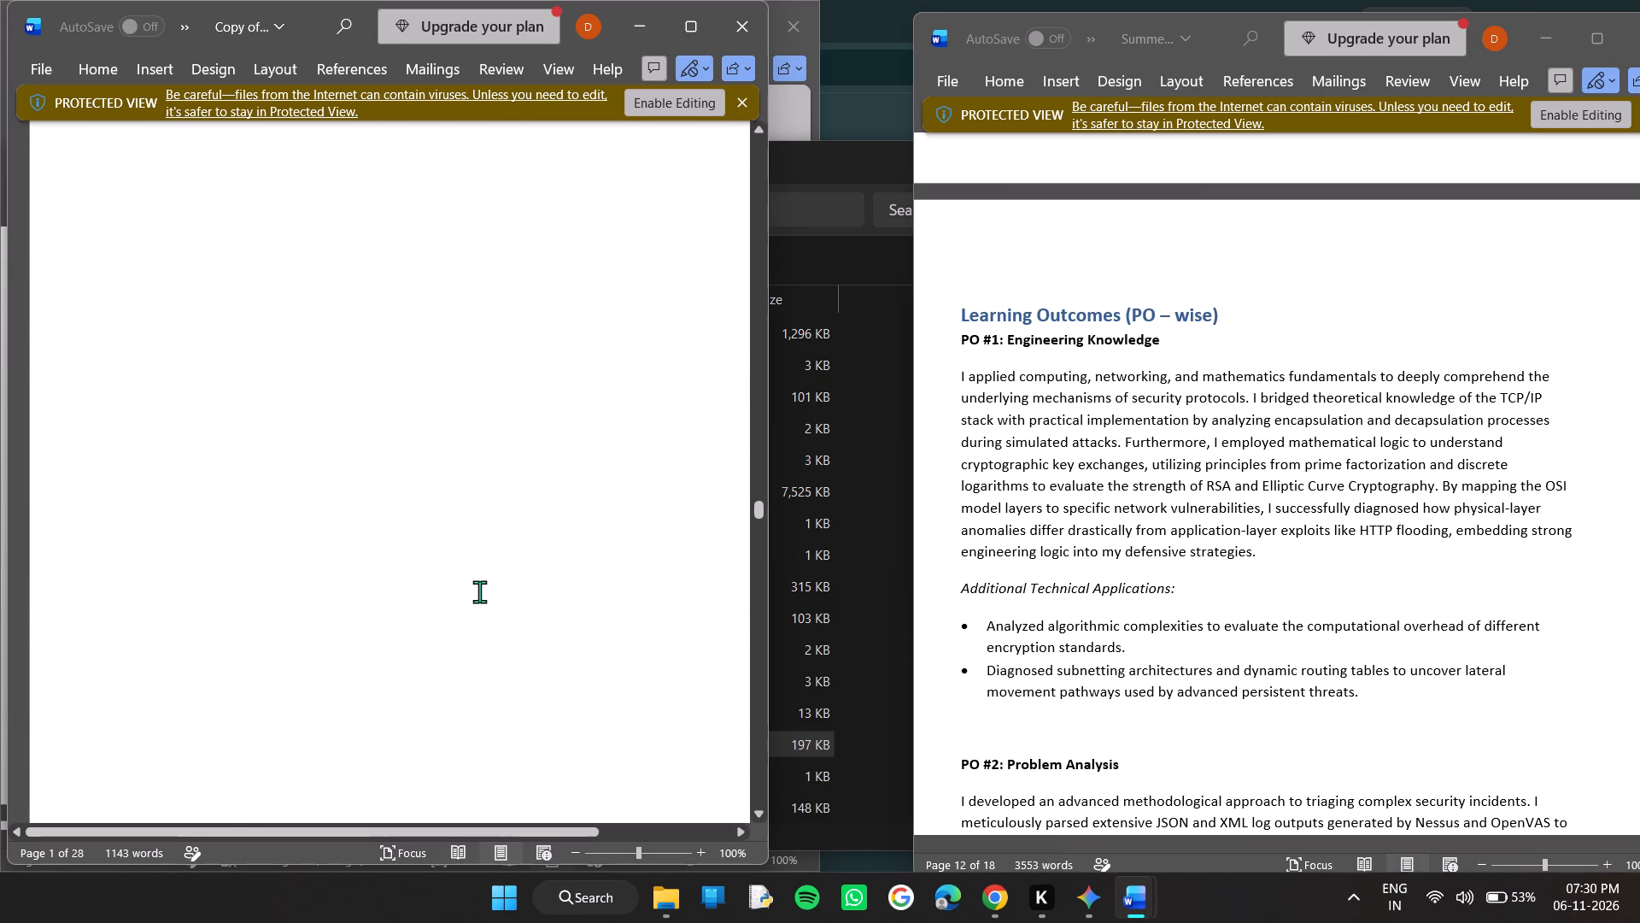
scroll(479, 591, "up", 4)
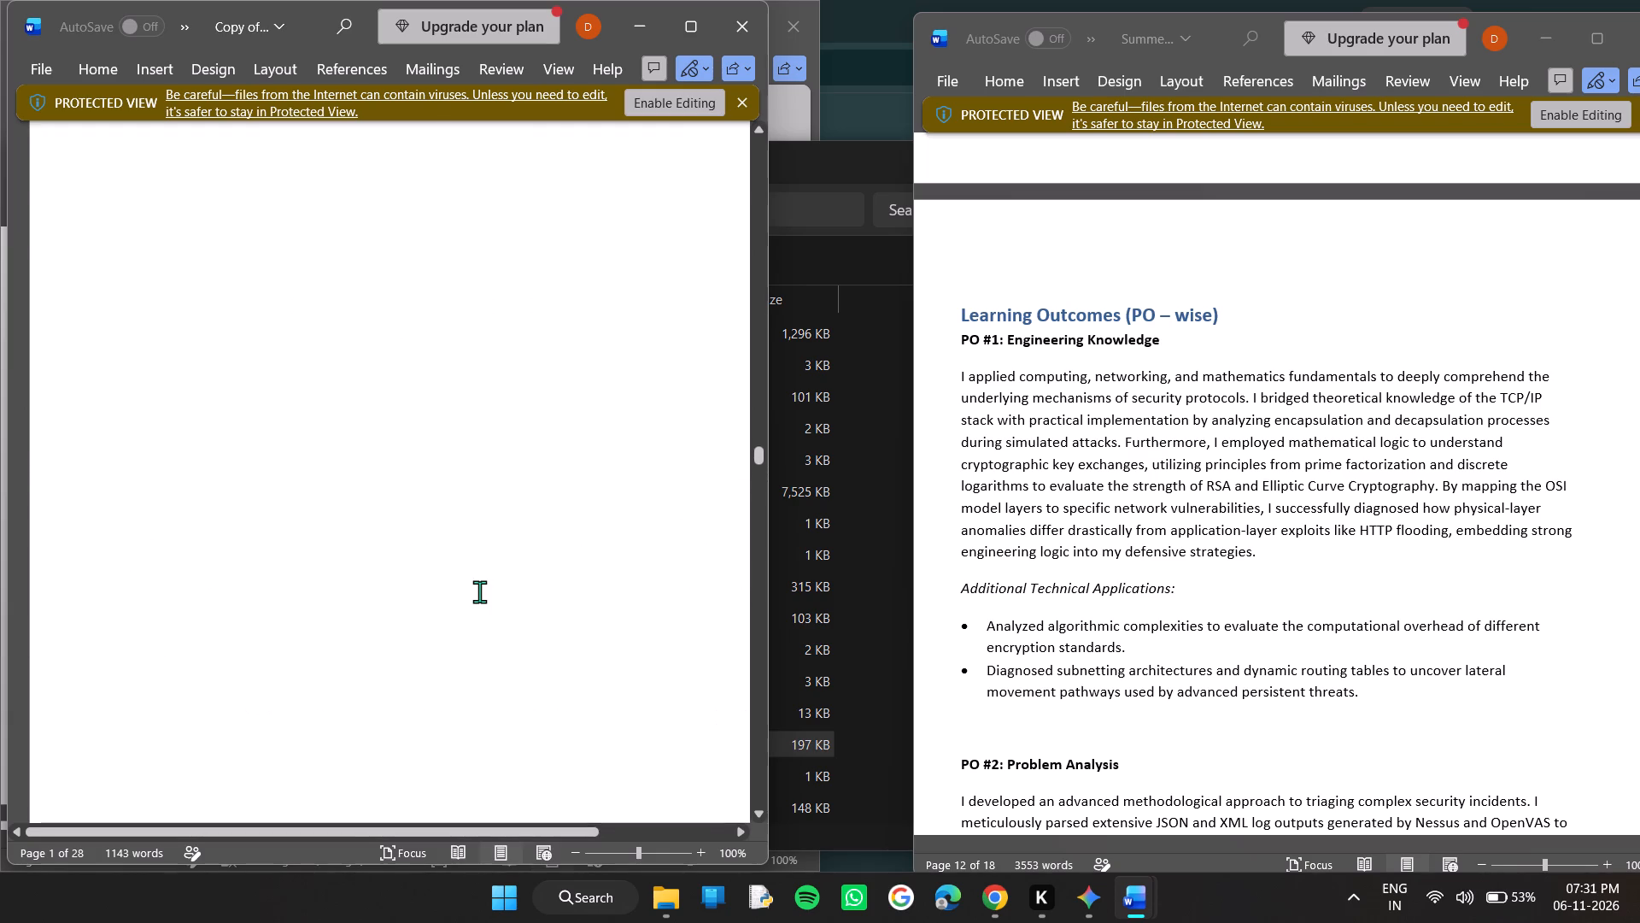
scroll(479, 591, "up", 1)
scroll(479, 591, "left", 1)
scroll(479, 591, "up", 1)
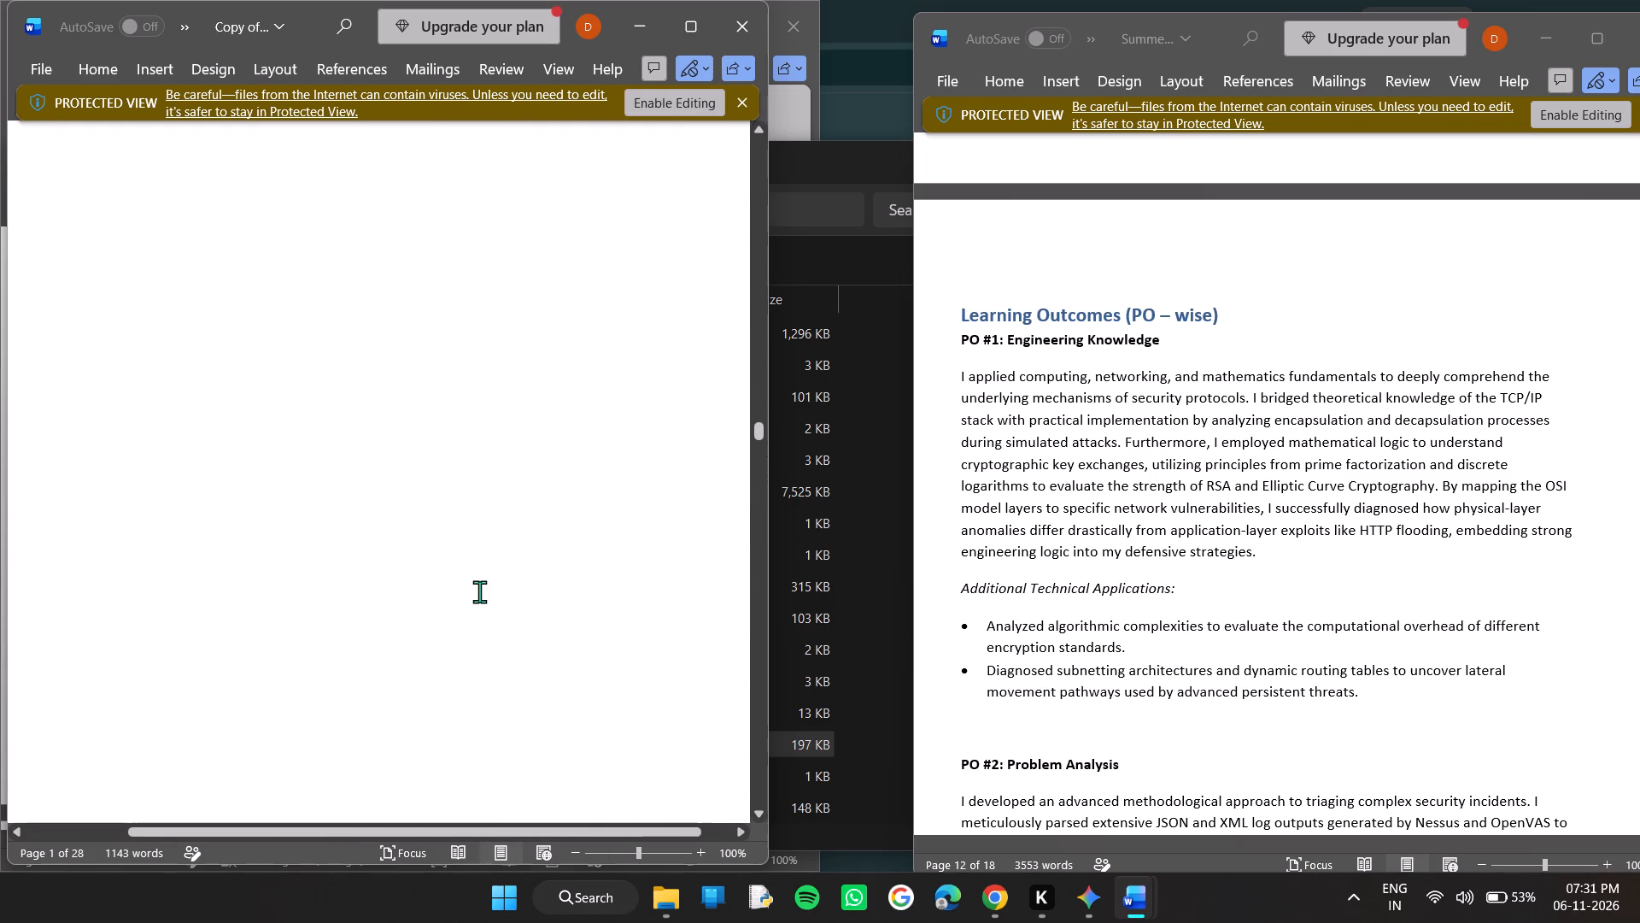
scroll(479, 591, "up", 1)
scroll(479, 591, "down", 1)
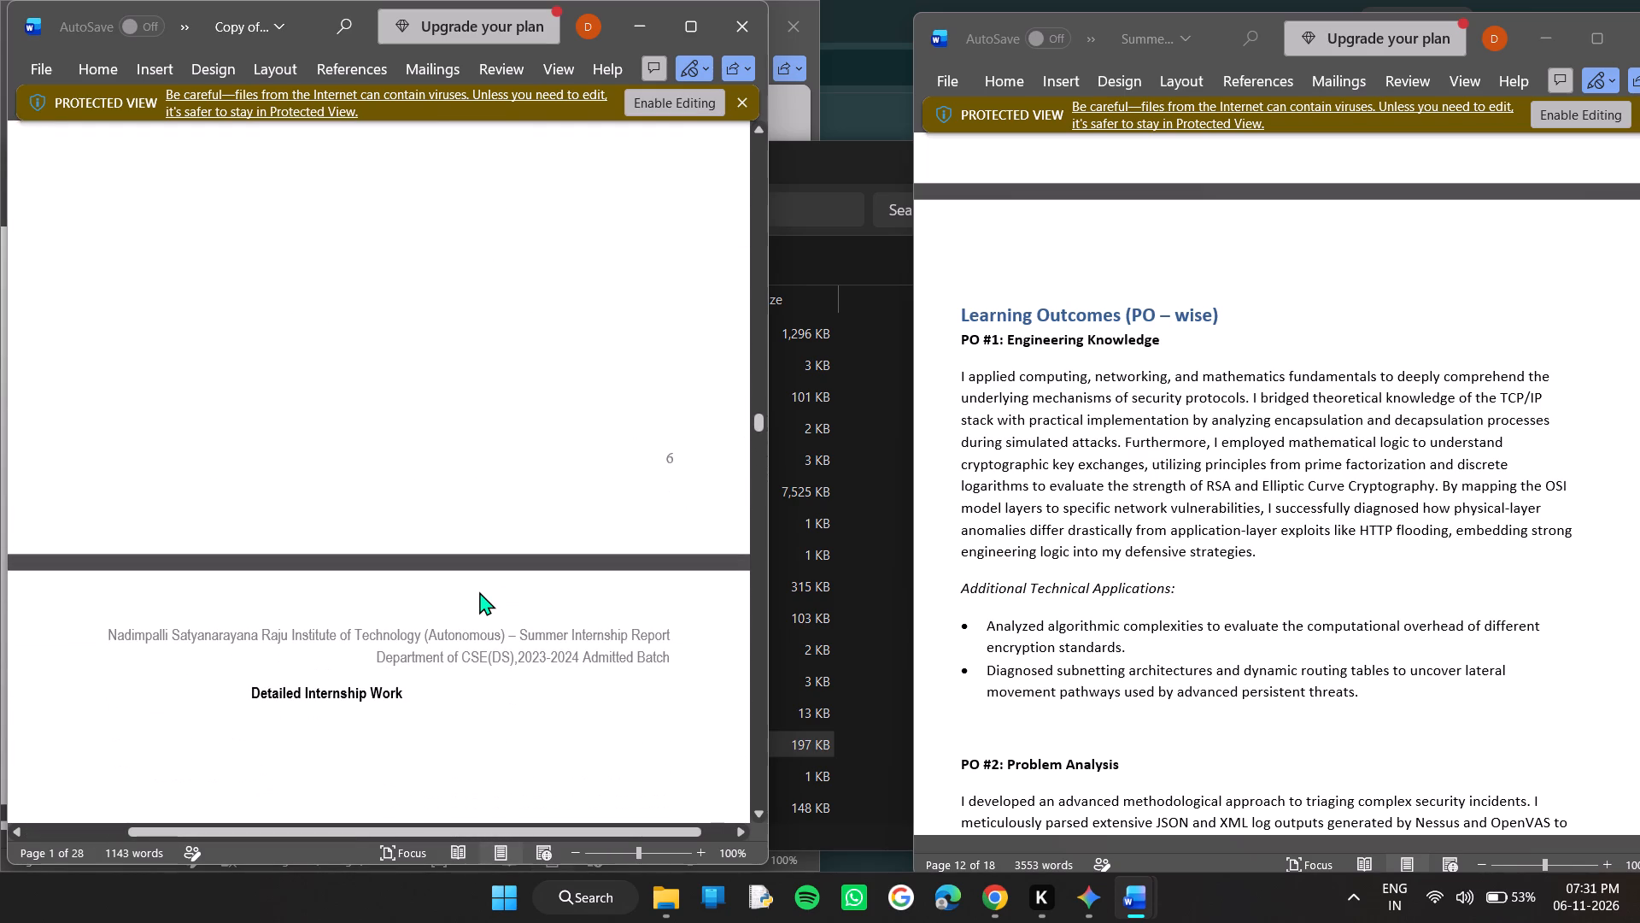
scroll(479, 591, "up", 2)
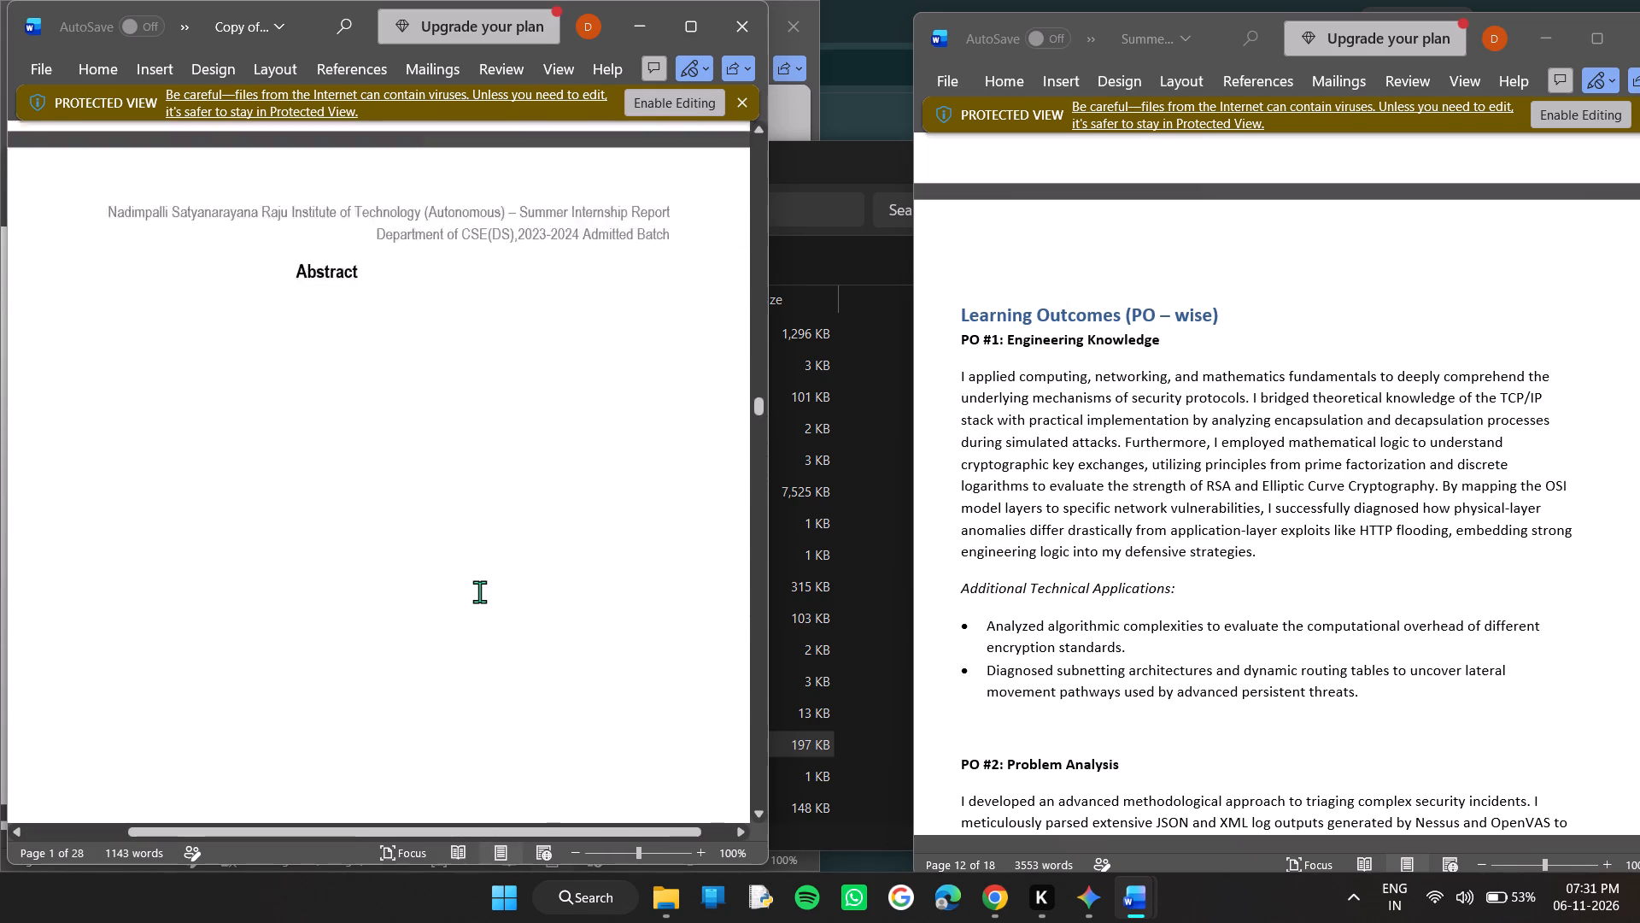
scroll(479, 591, "up", 3)
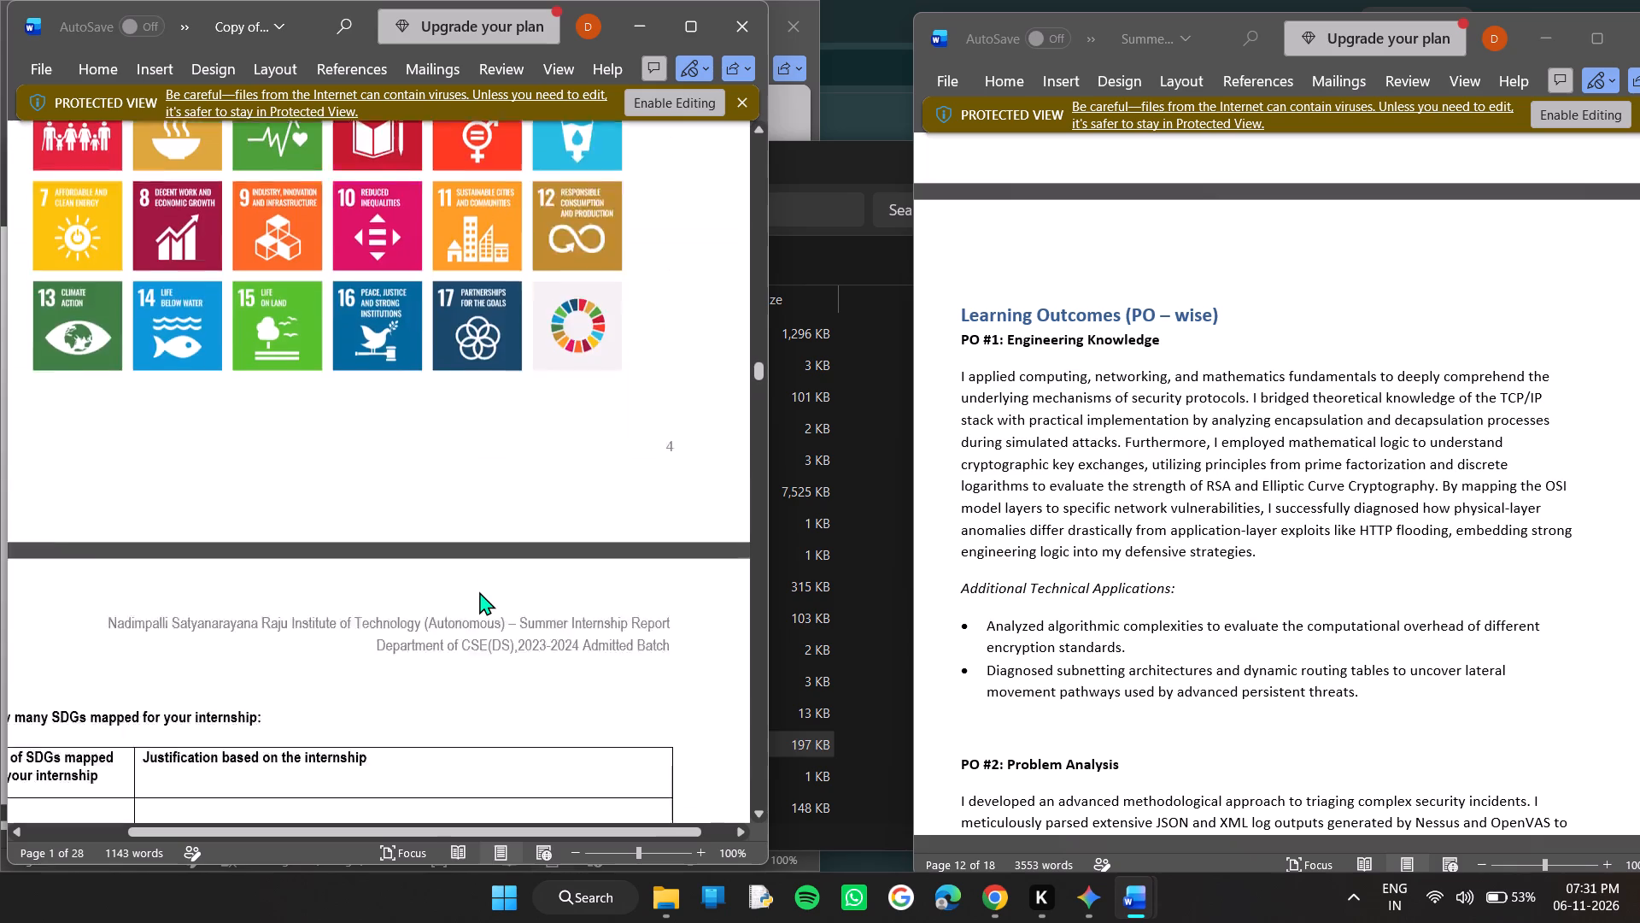
scroll(479, 591, "up", 4)
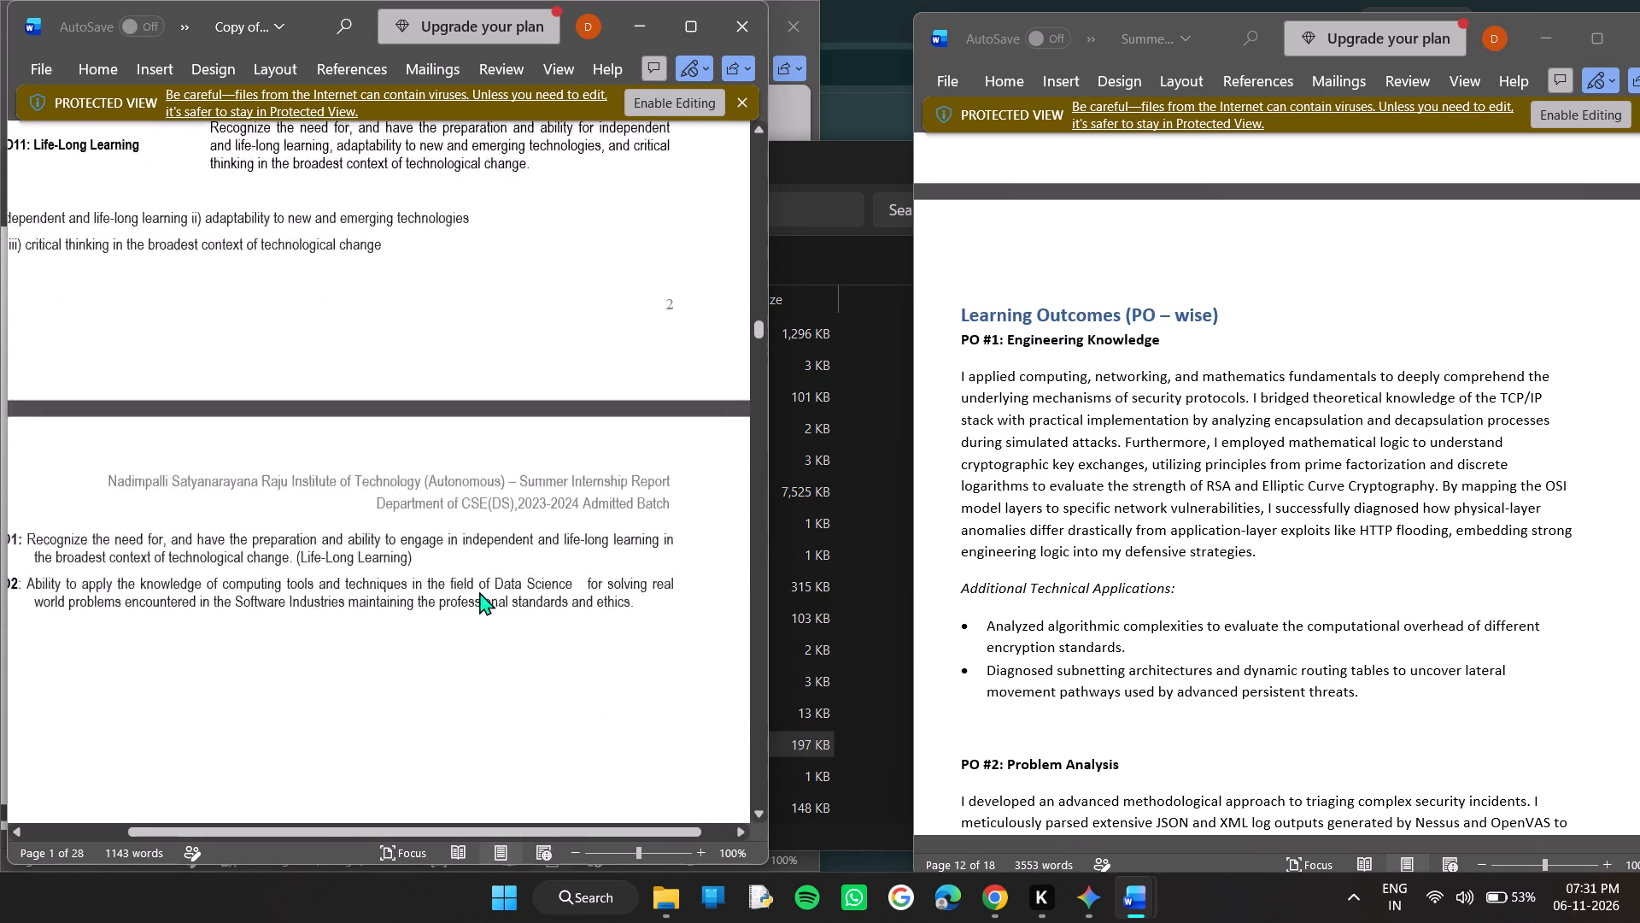
scroll(479, 591, "up", 4)
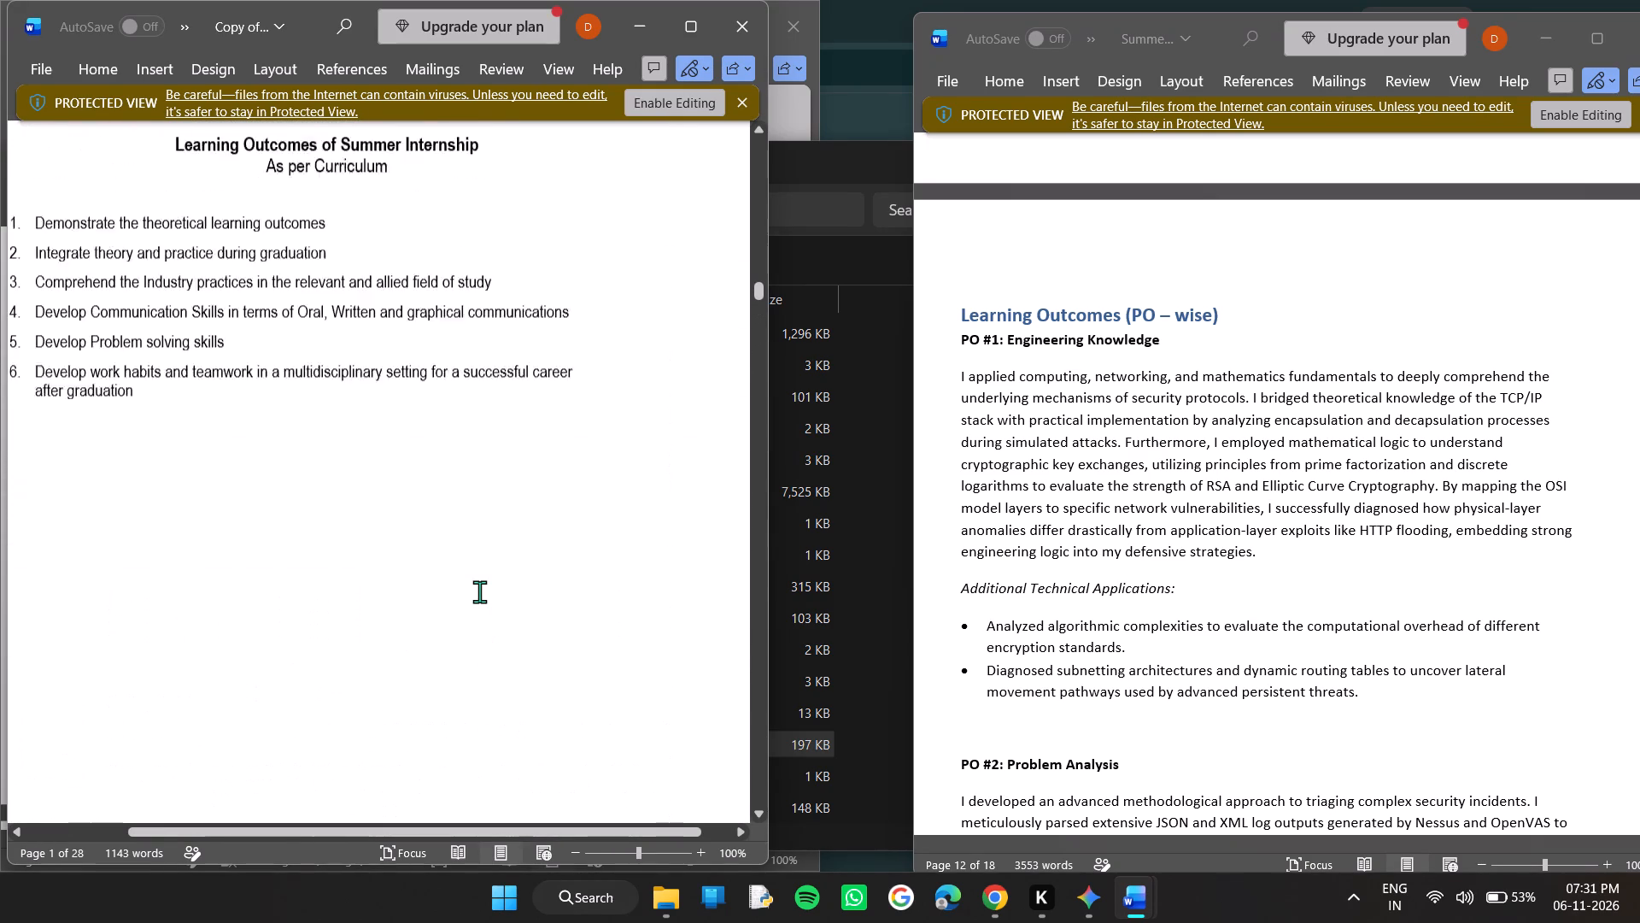
scroll(479, 591, "up", 7)
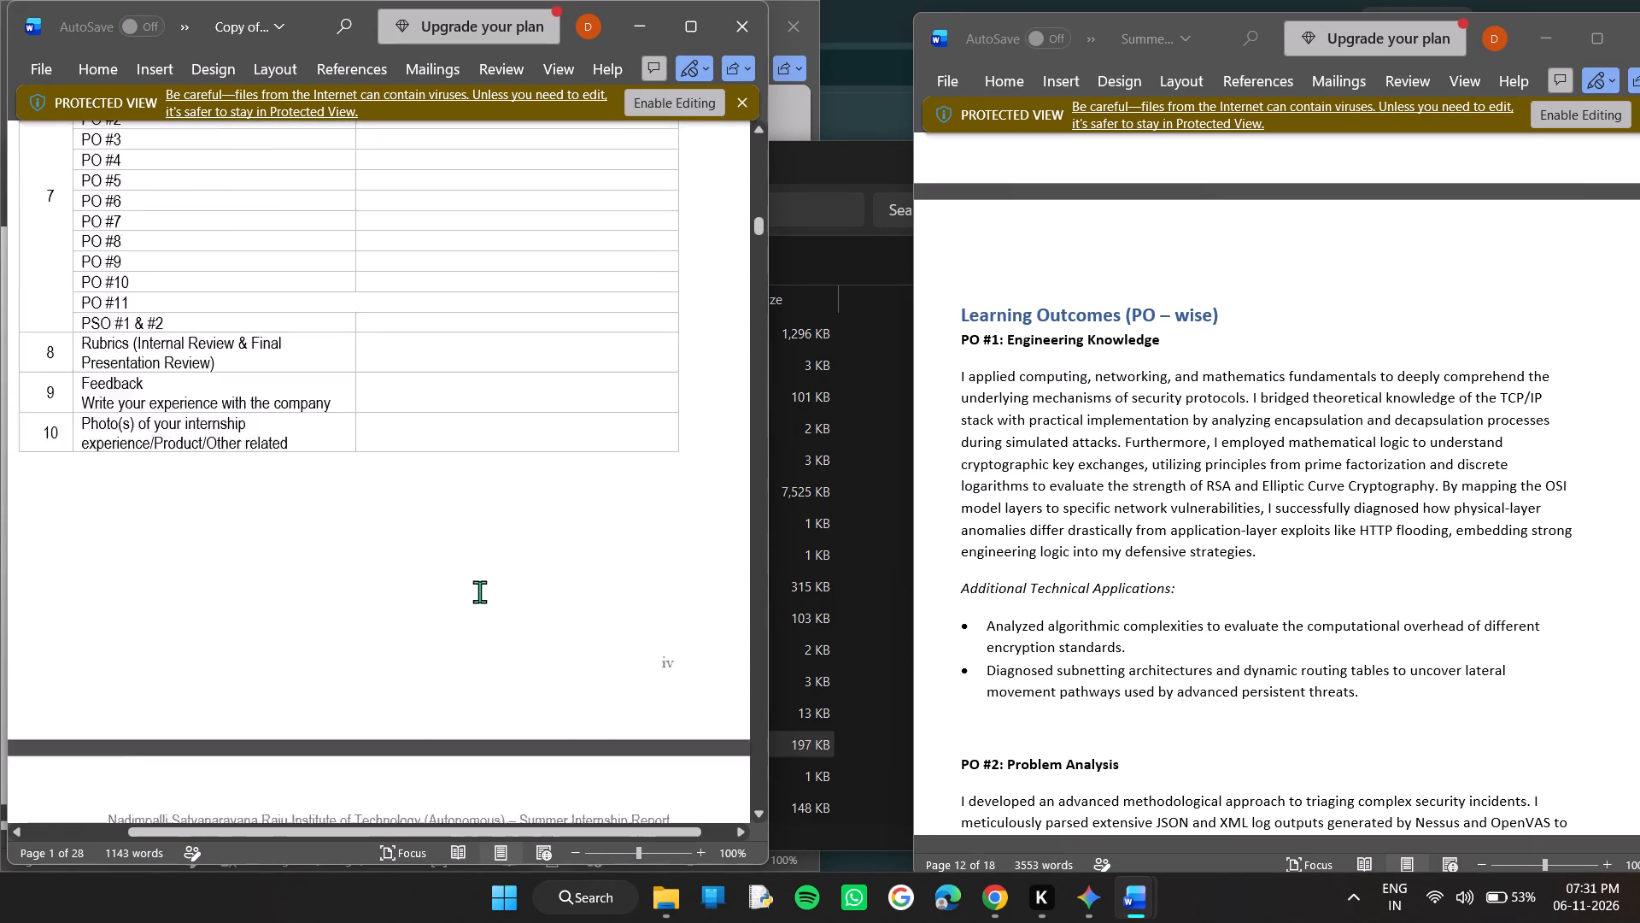
scroll(479, 591, "up", 2)
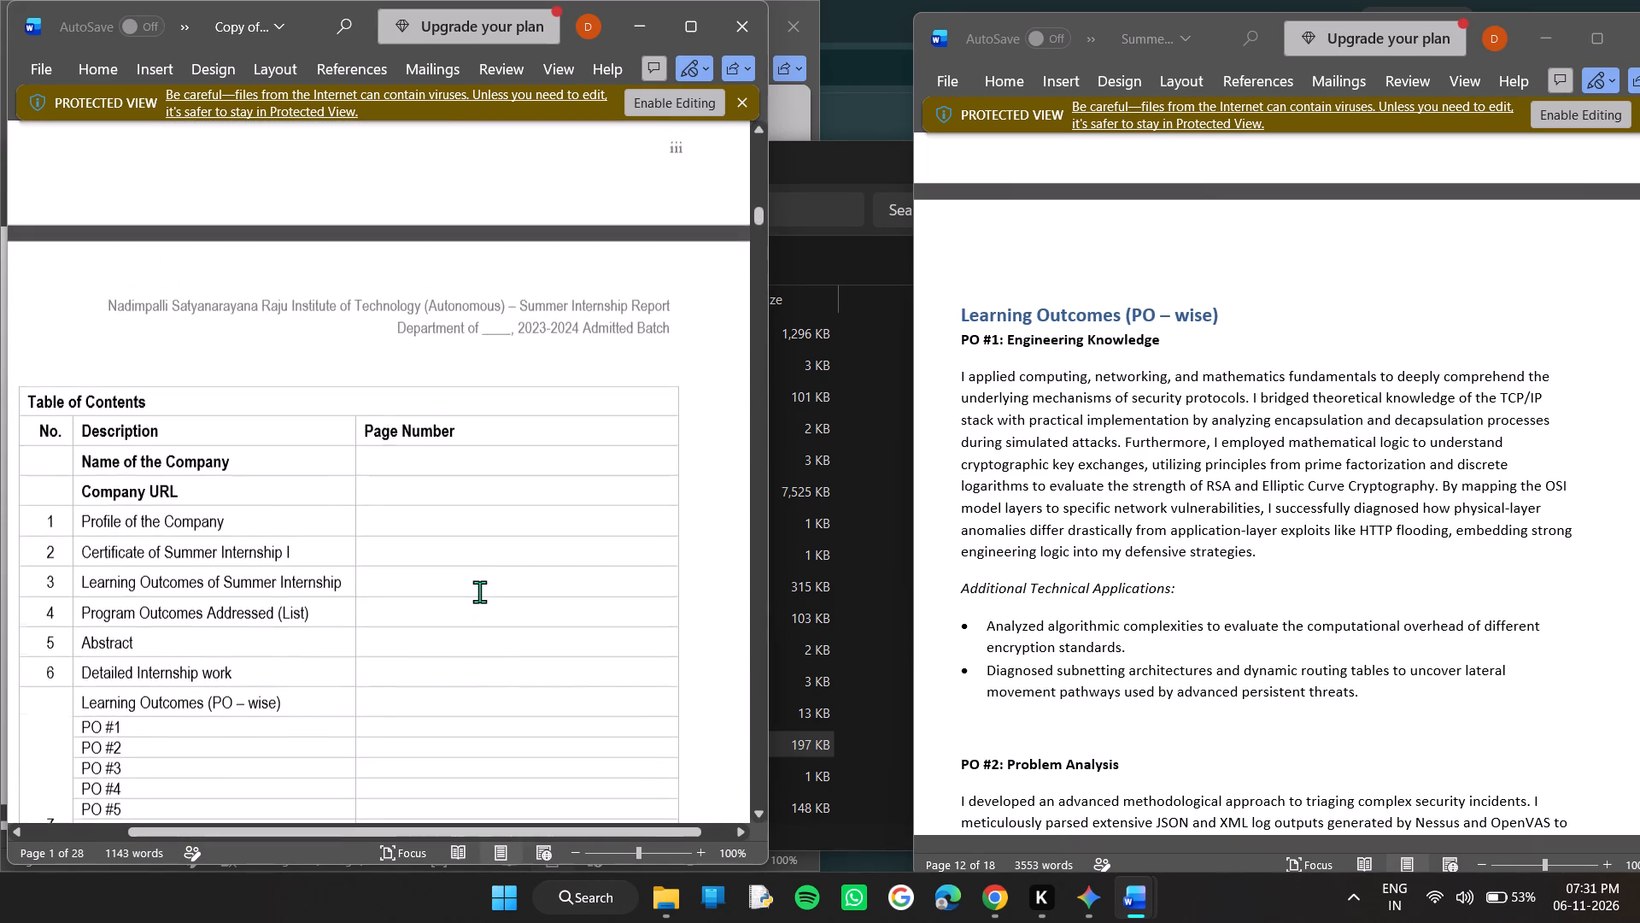
scroll(479, 591, "up", 2)
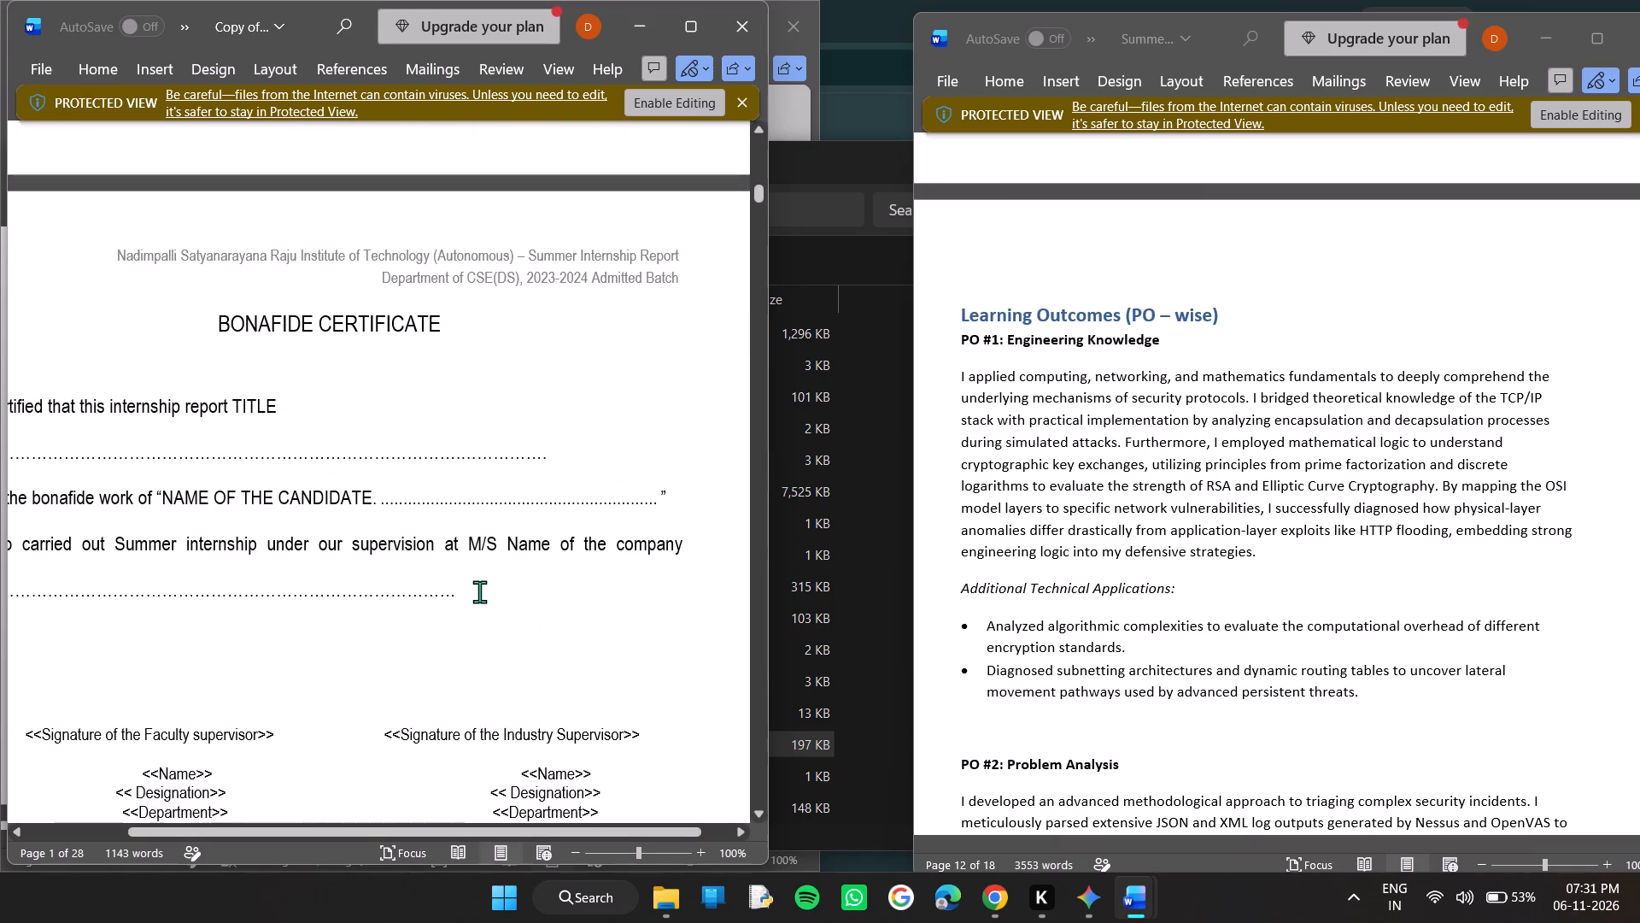
Examine the blank format's Bonafide Certificate, Certificate of Summer Internship, Table of Contents and title page layouts.
scroll(479, 591, "right", 1)
scroll(479, 591, "down", 1, "ctrl")
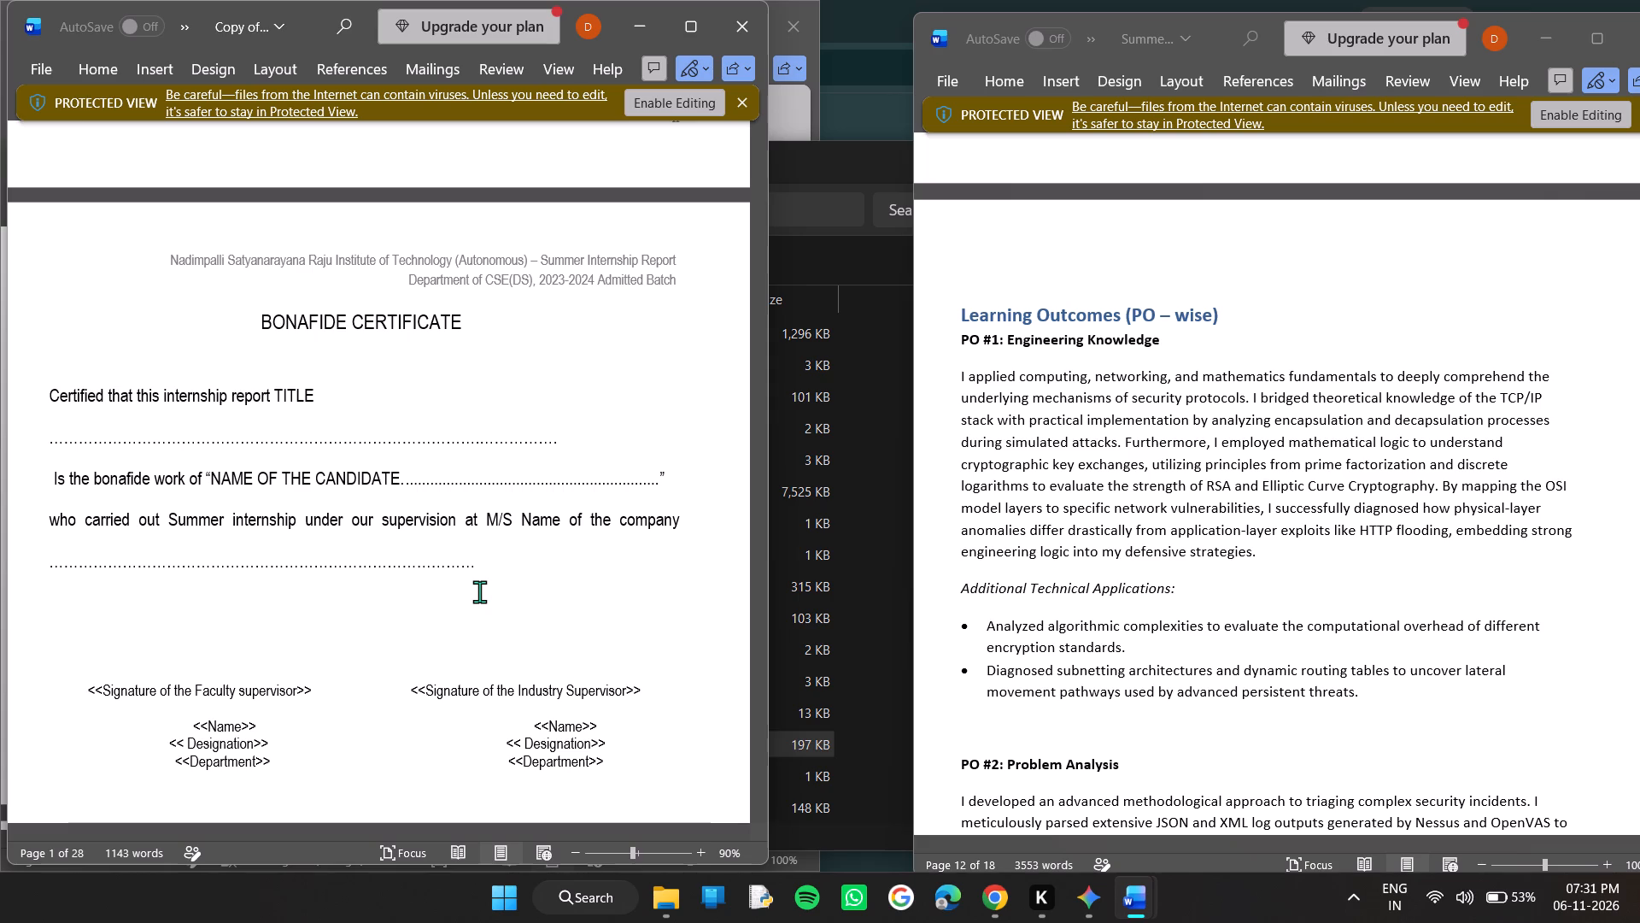
scroll(479, 591, "right", 1)
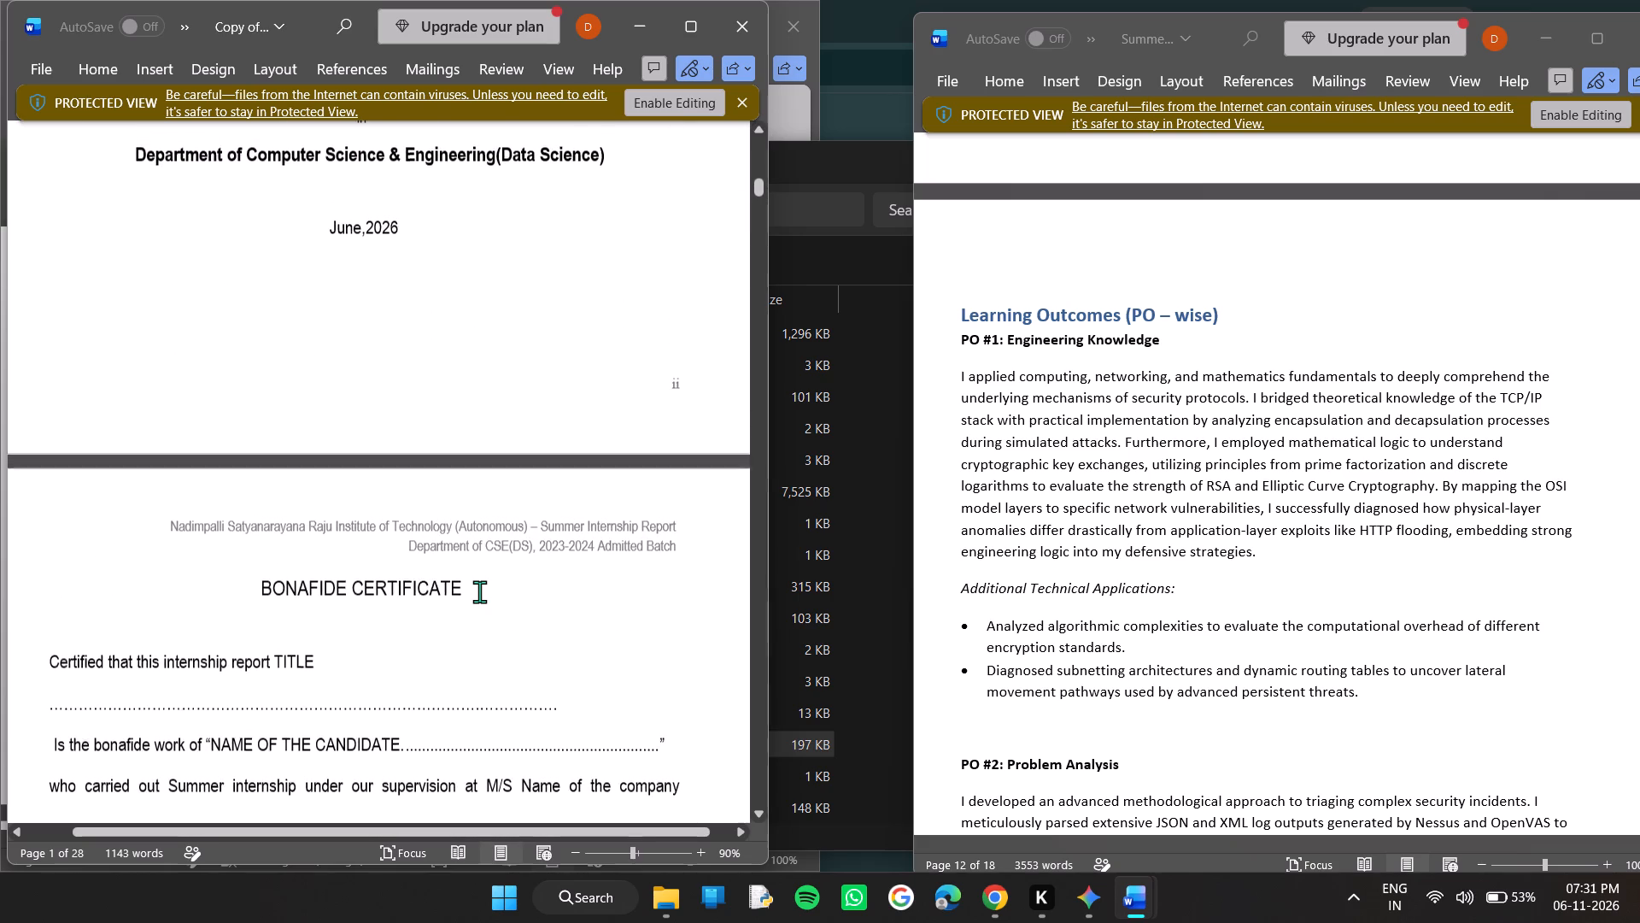
scroll(479, 591, "right", 1)
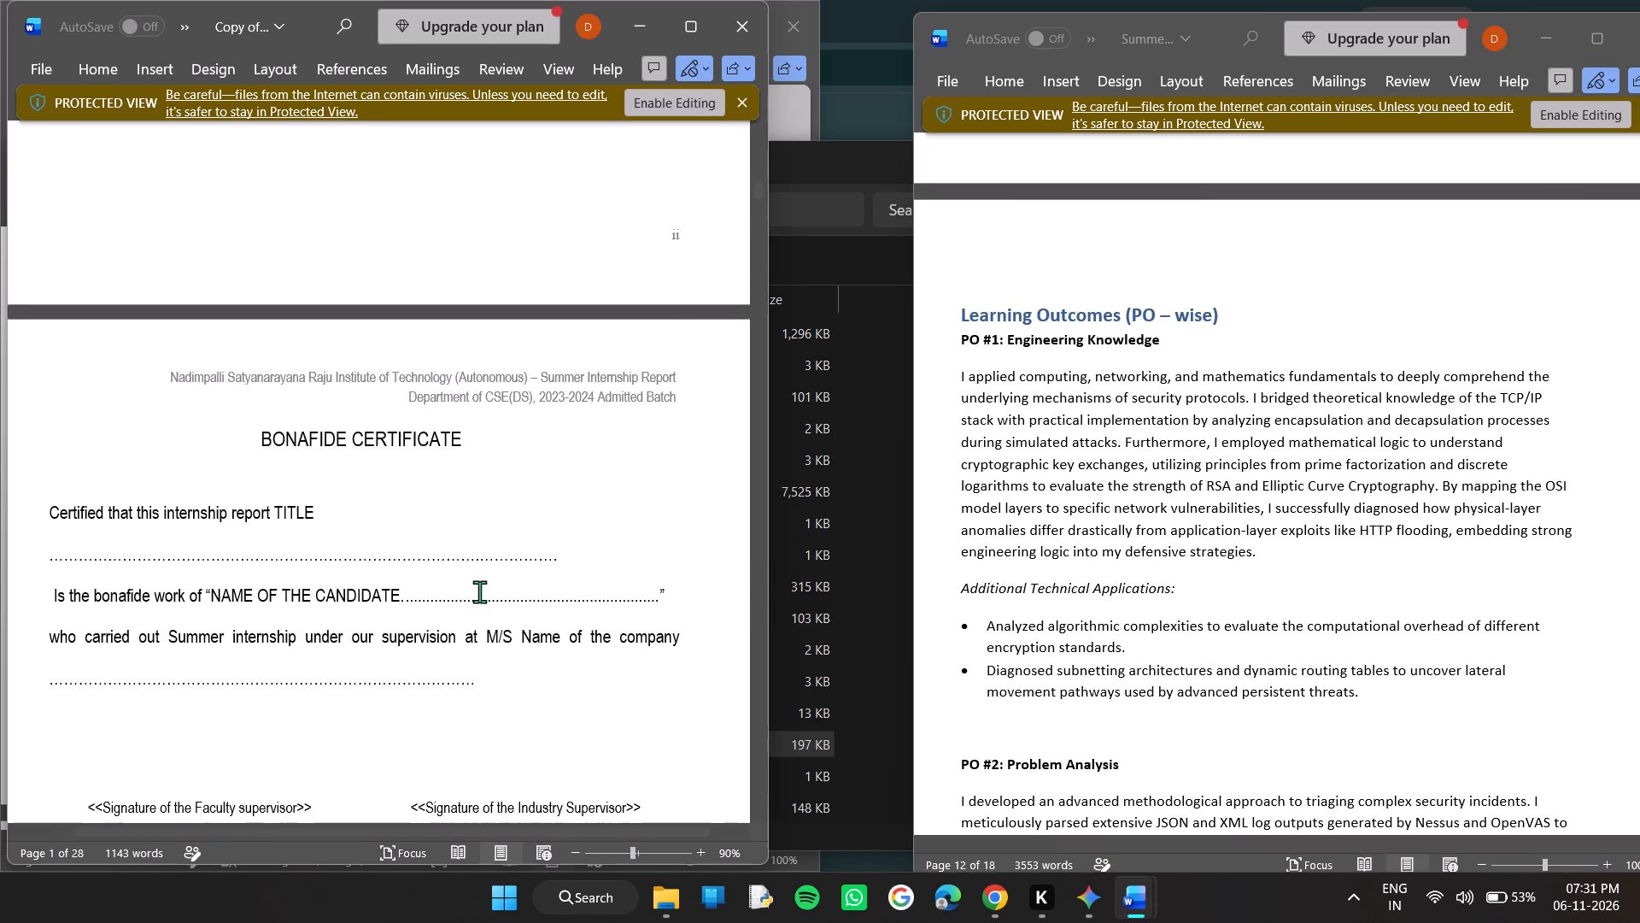
scroll(479, 591, "down", 1)
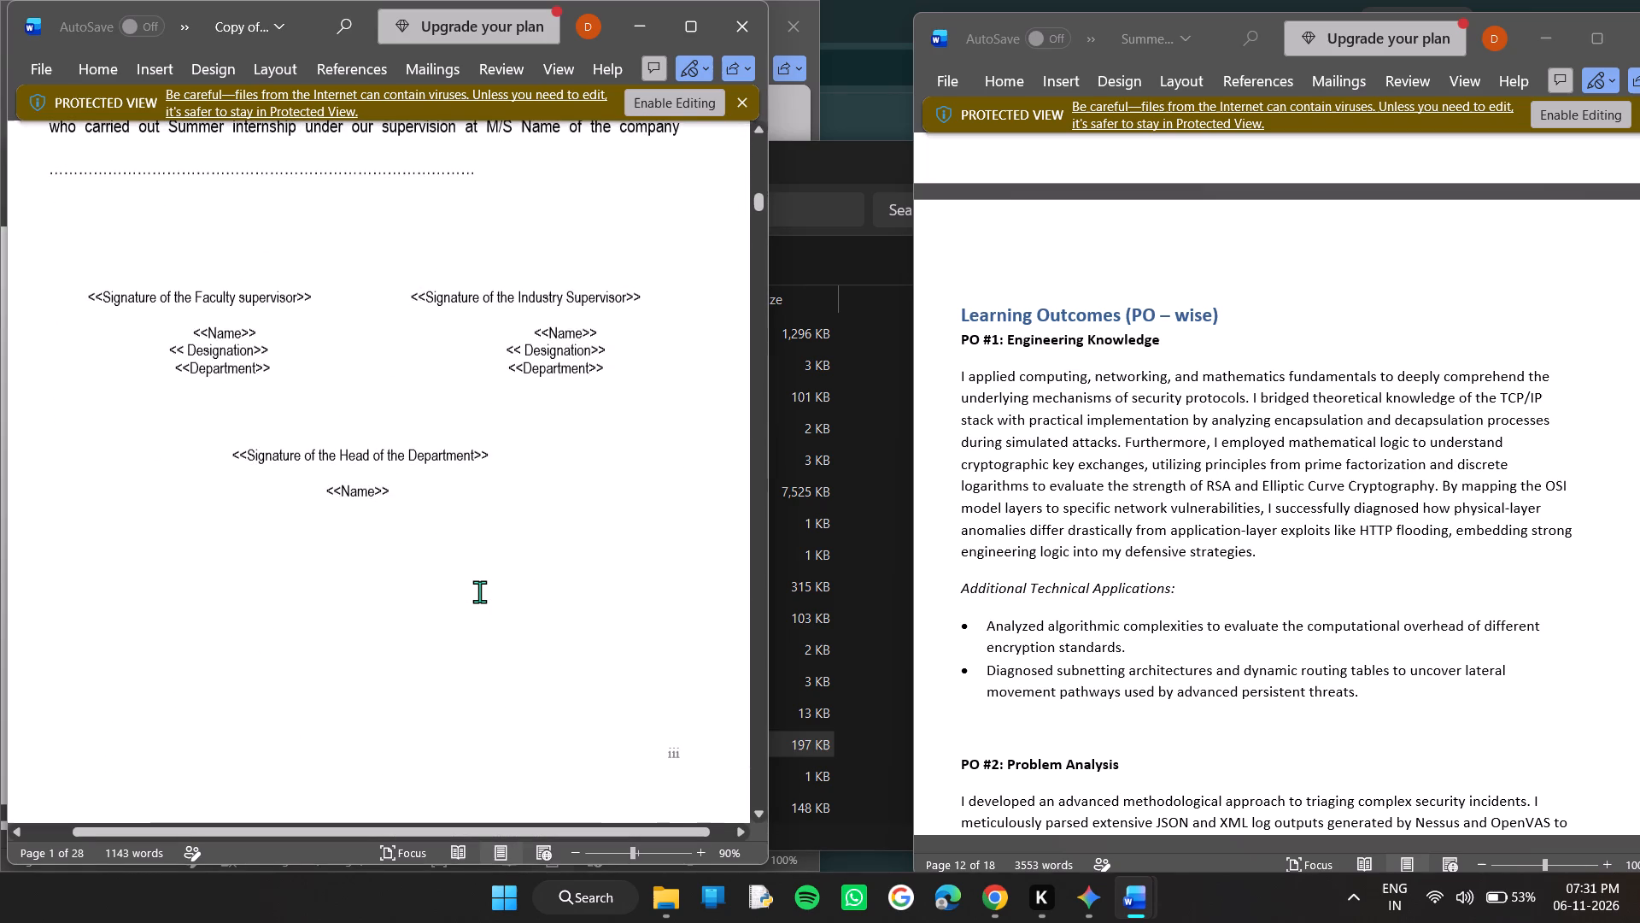
scroll(479, 591, "down", 2)
scroll(479, 591, "up", 1)
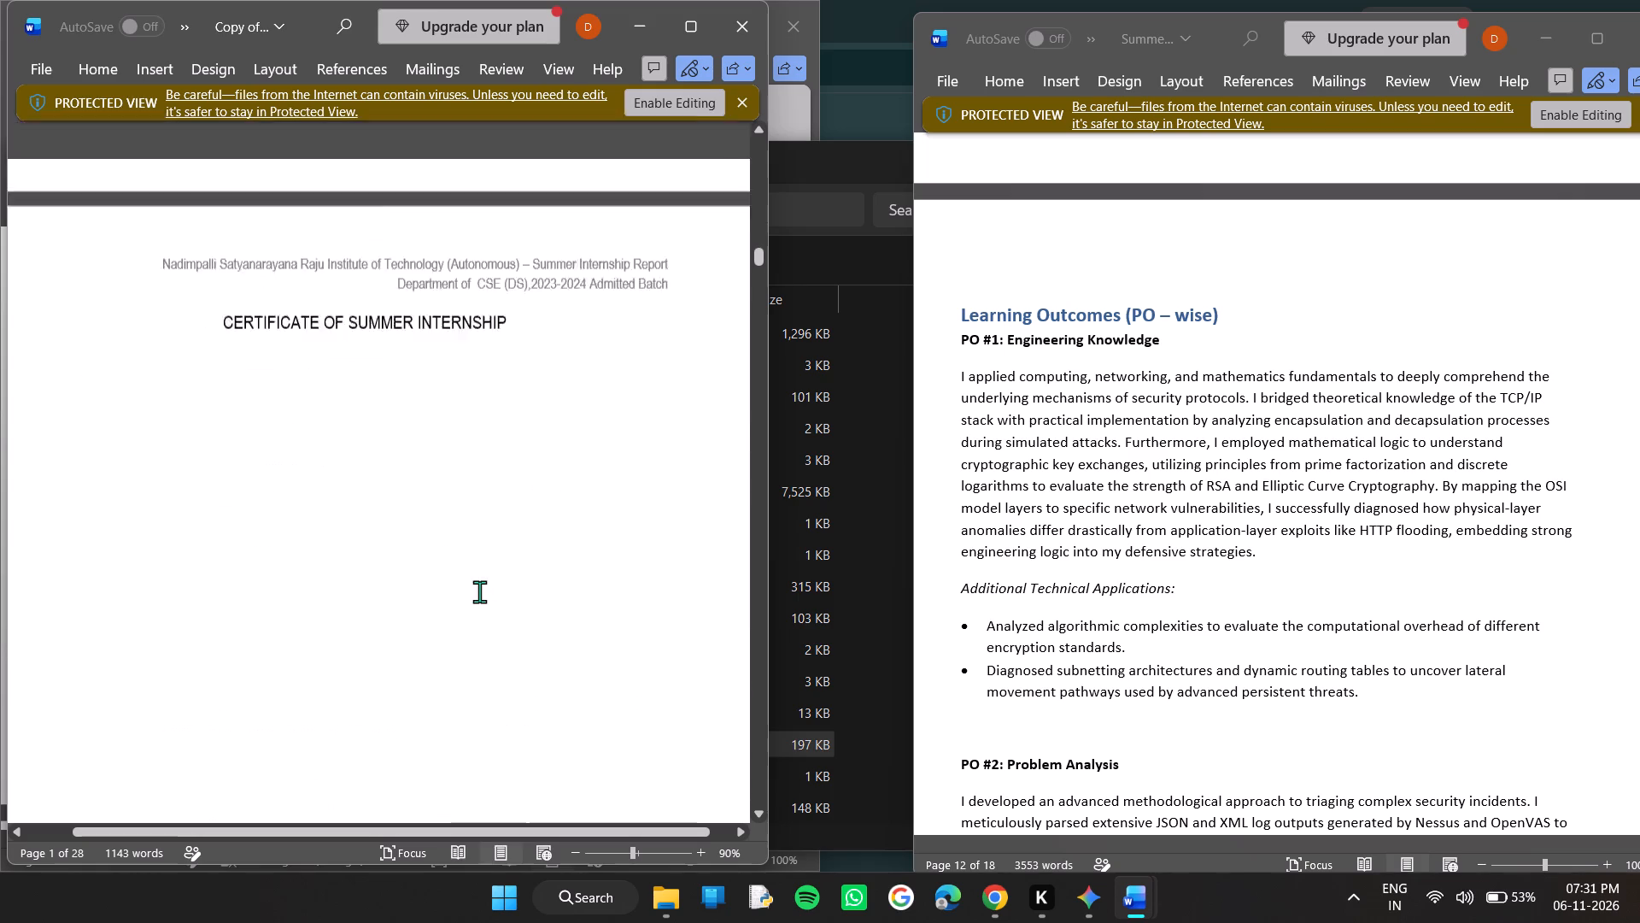
scroll(479, 591, "up", 1)
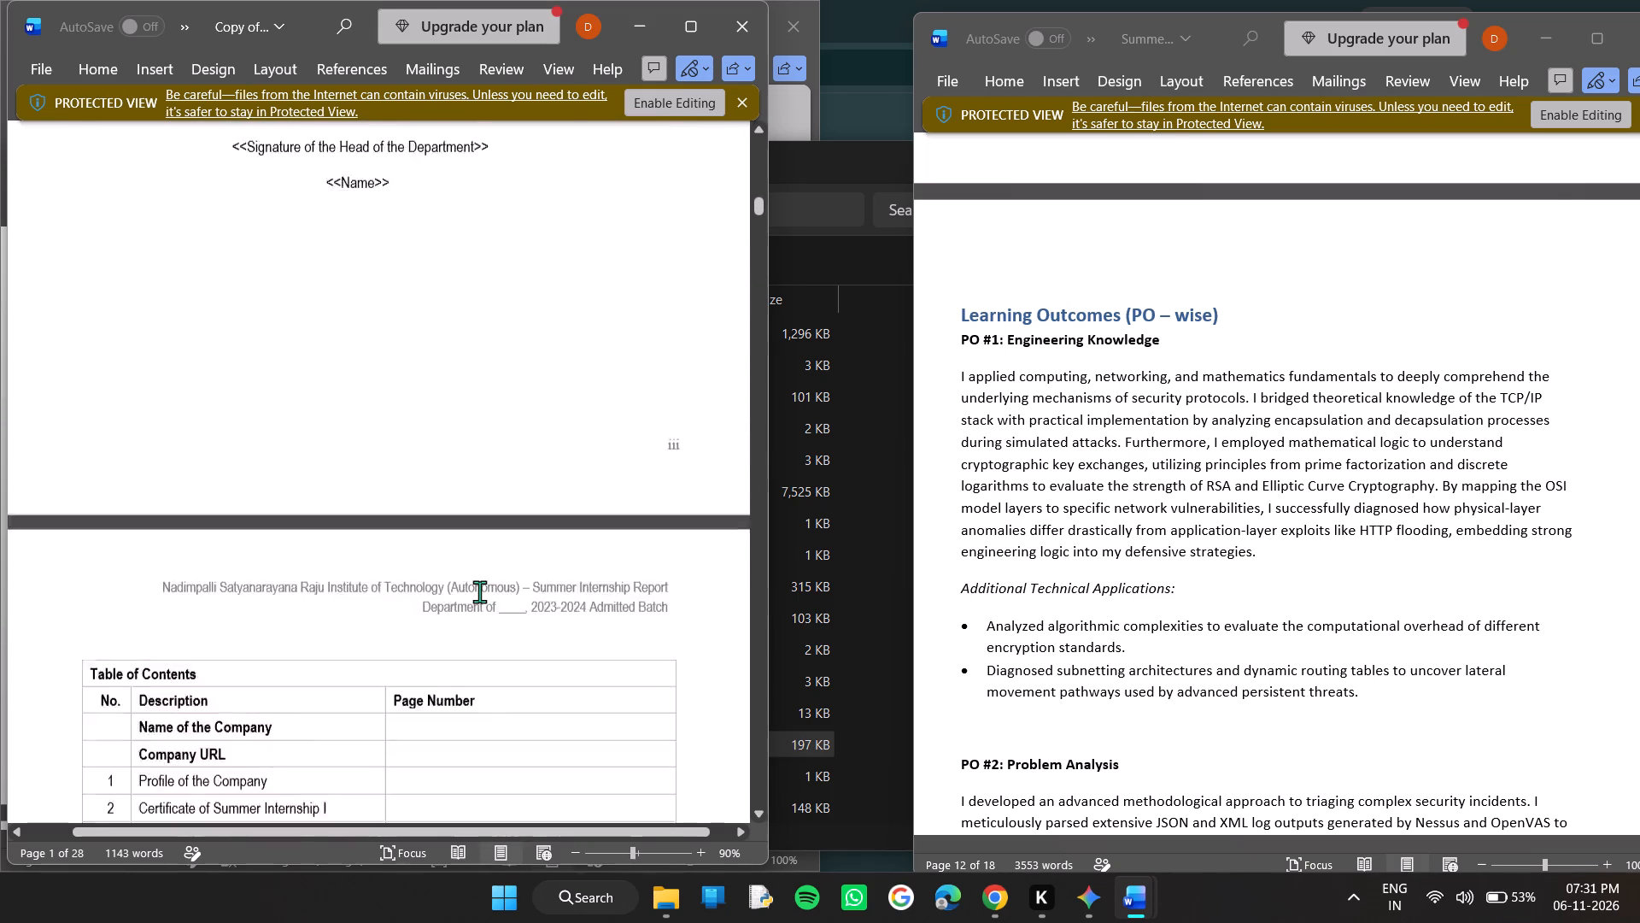
scroll(479, 591, "up", 1)
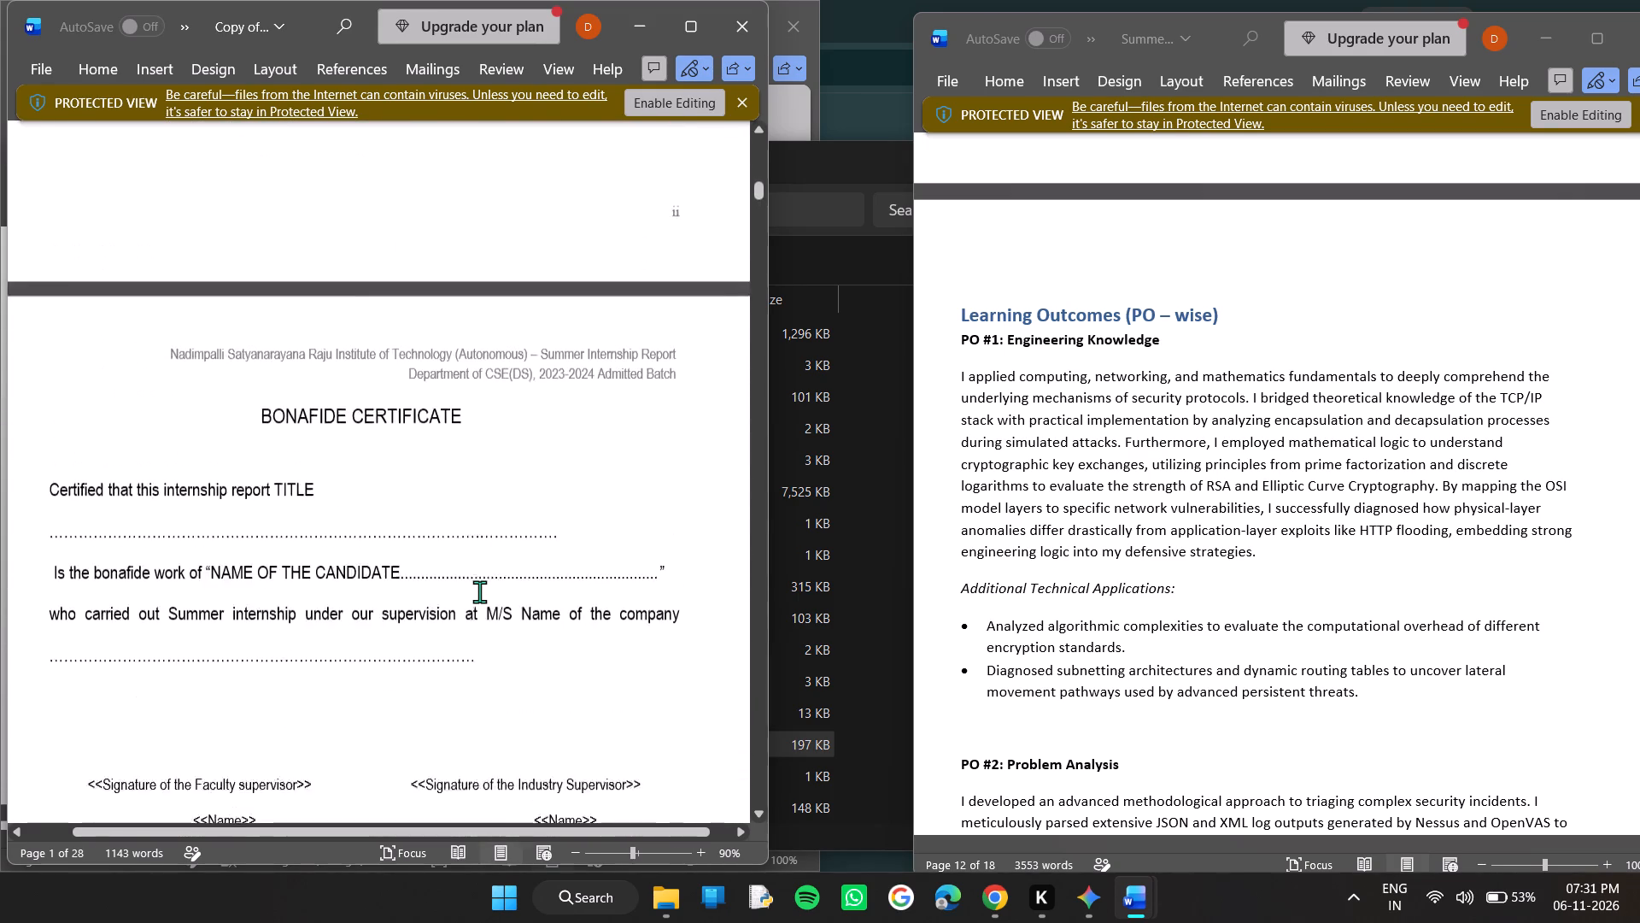
scroll(479, 591, "up", 2)
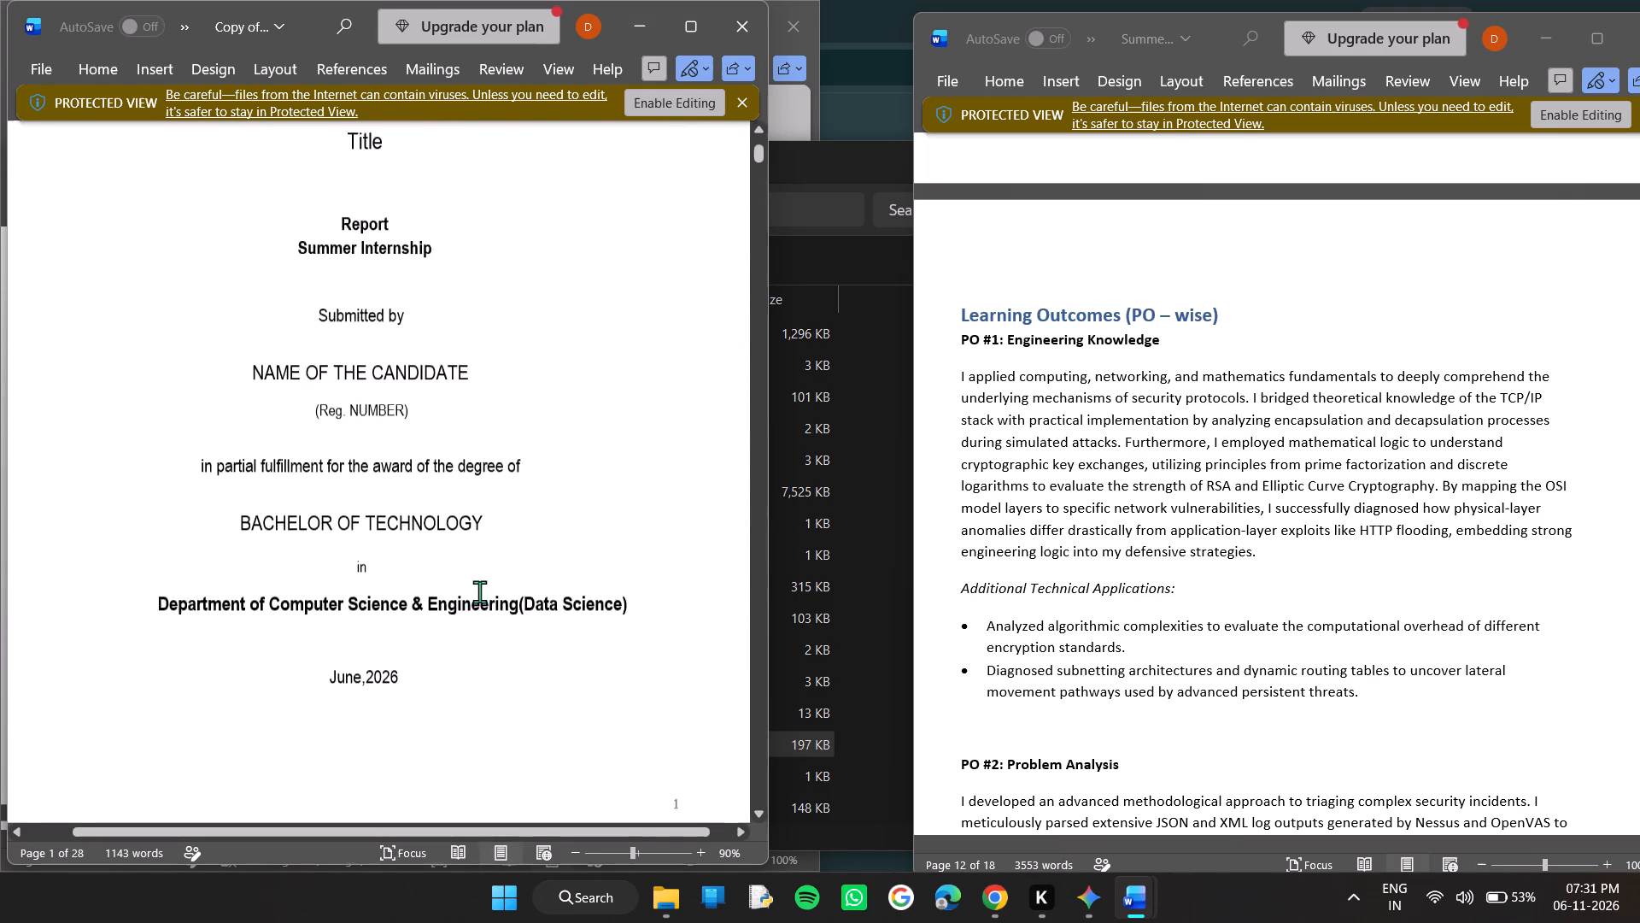
scroll(479, 591, "up", 1)
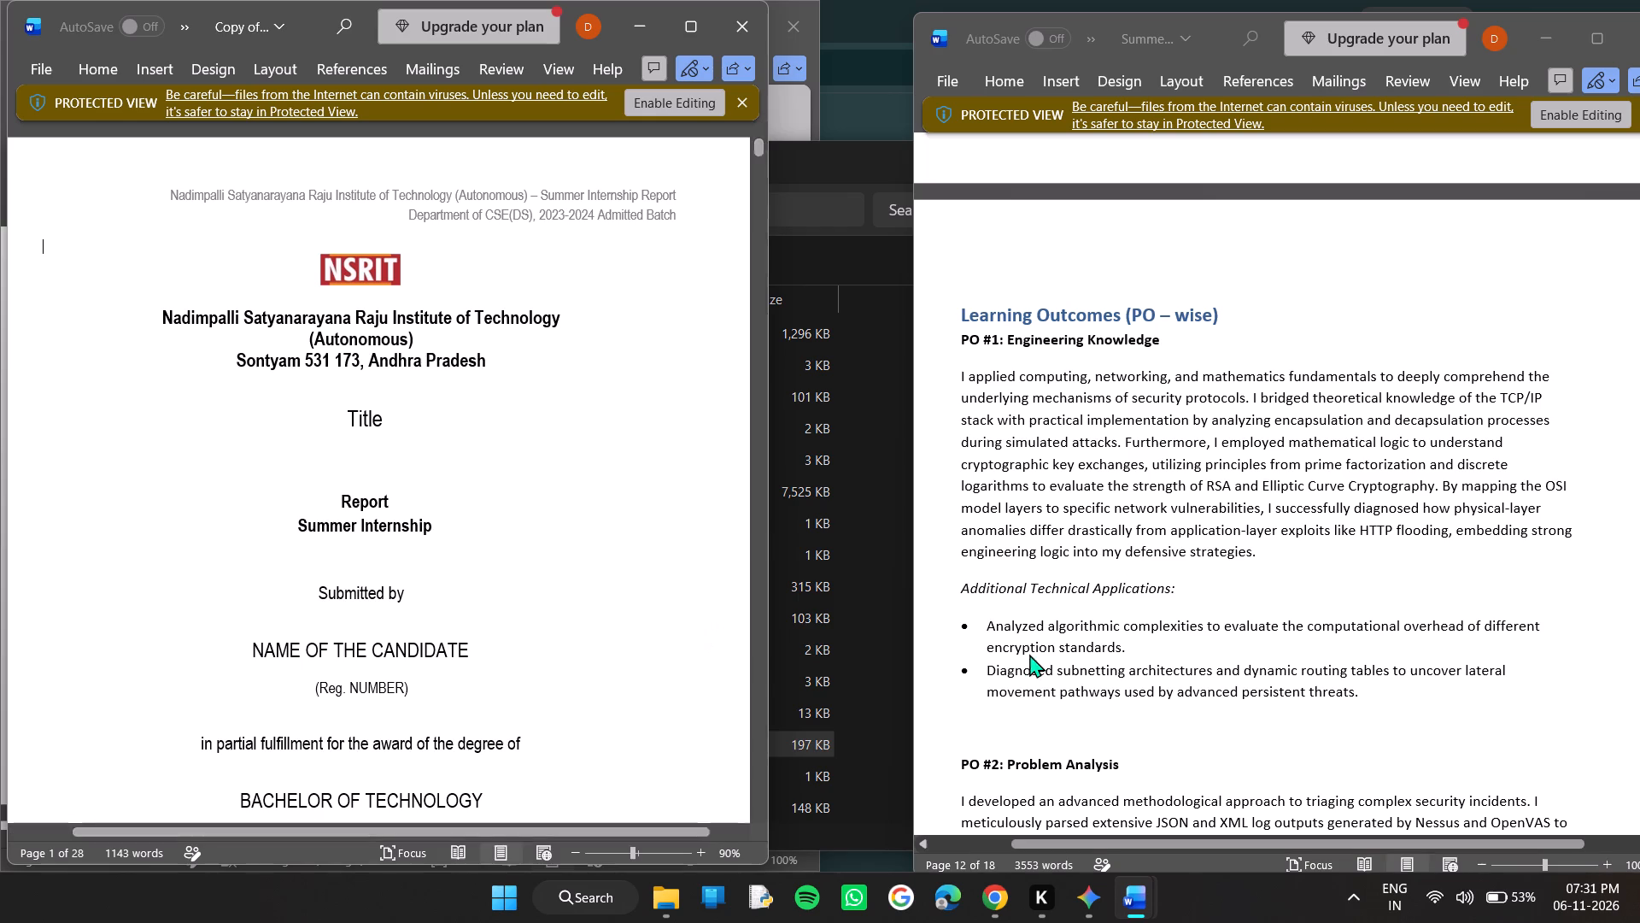
scroll(1094, 717, "down", 1)
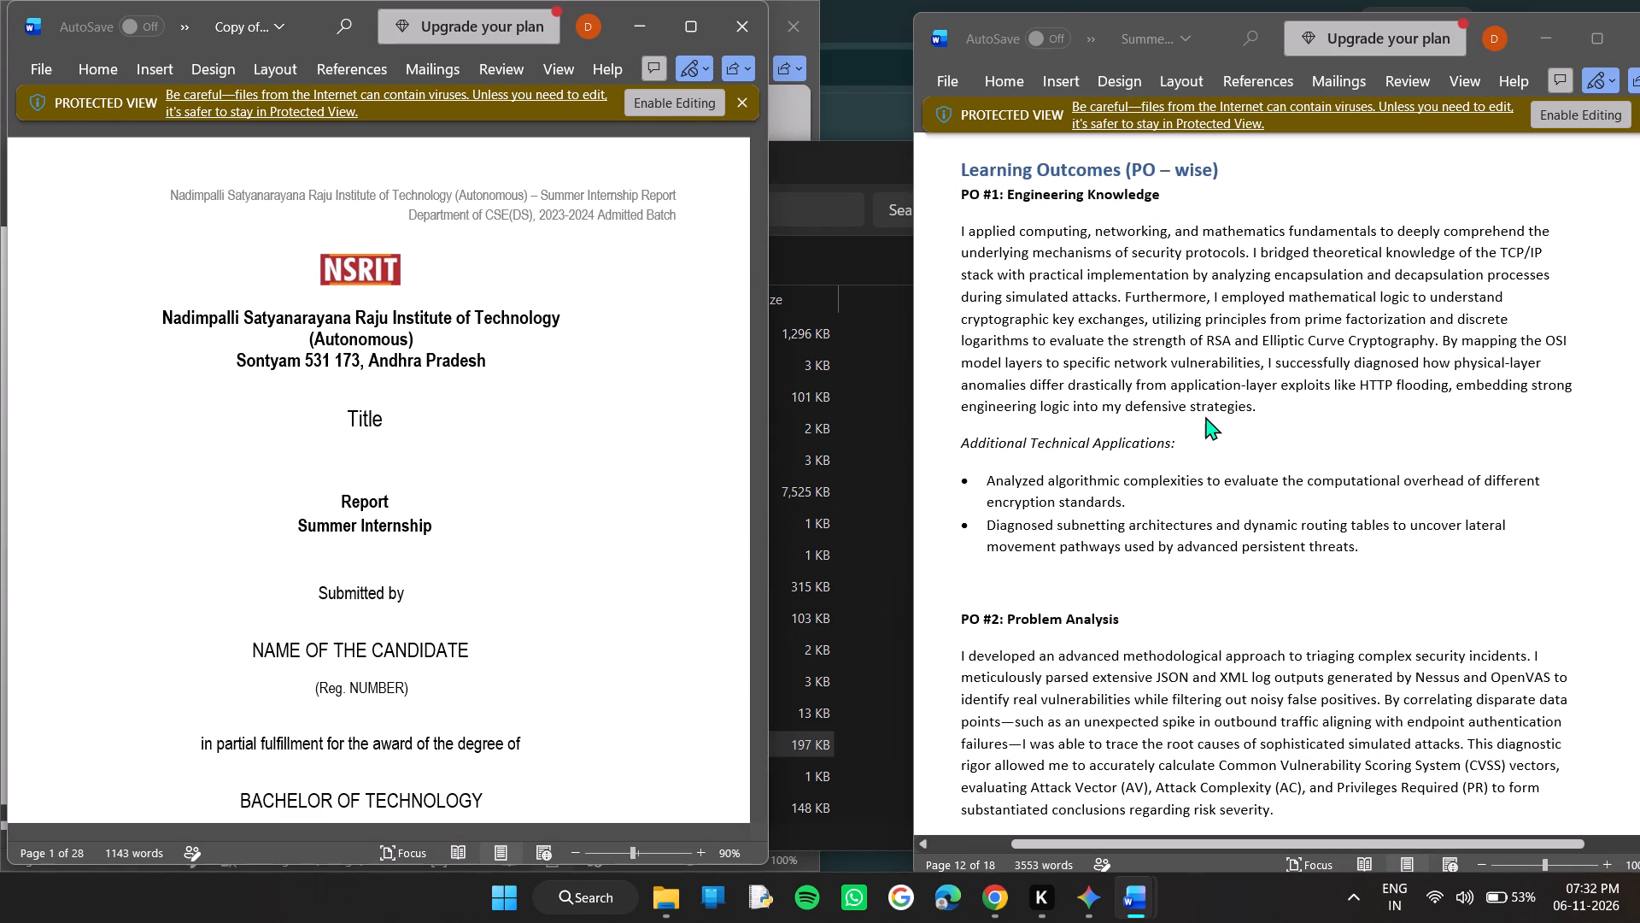
left_click(1639, 49)
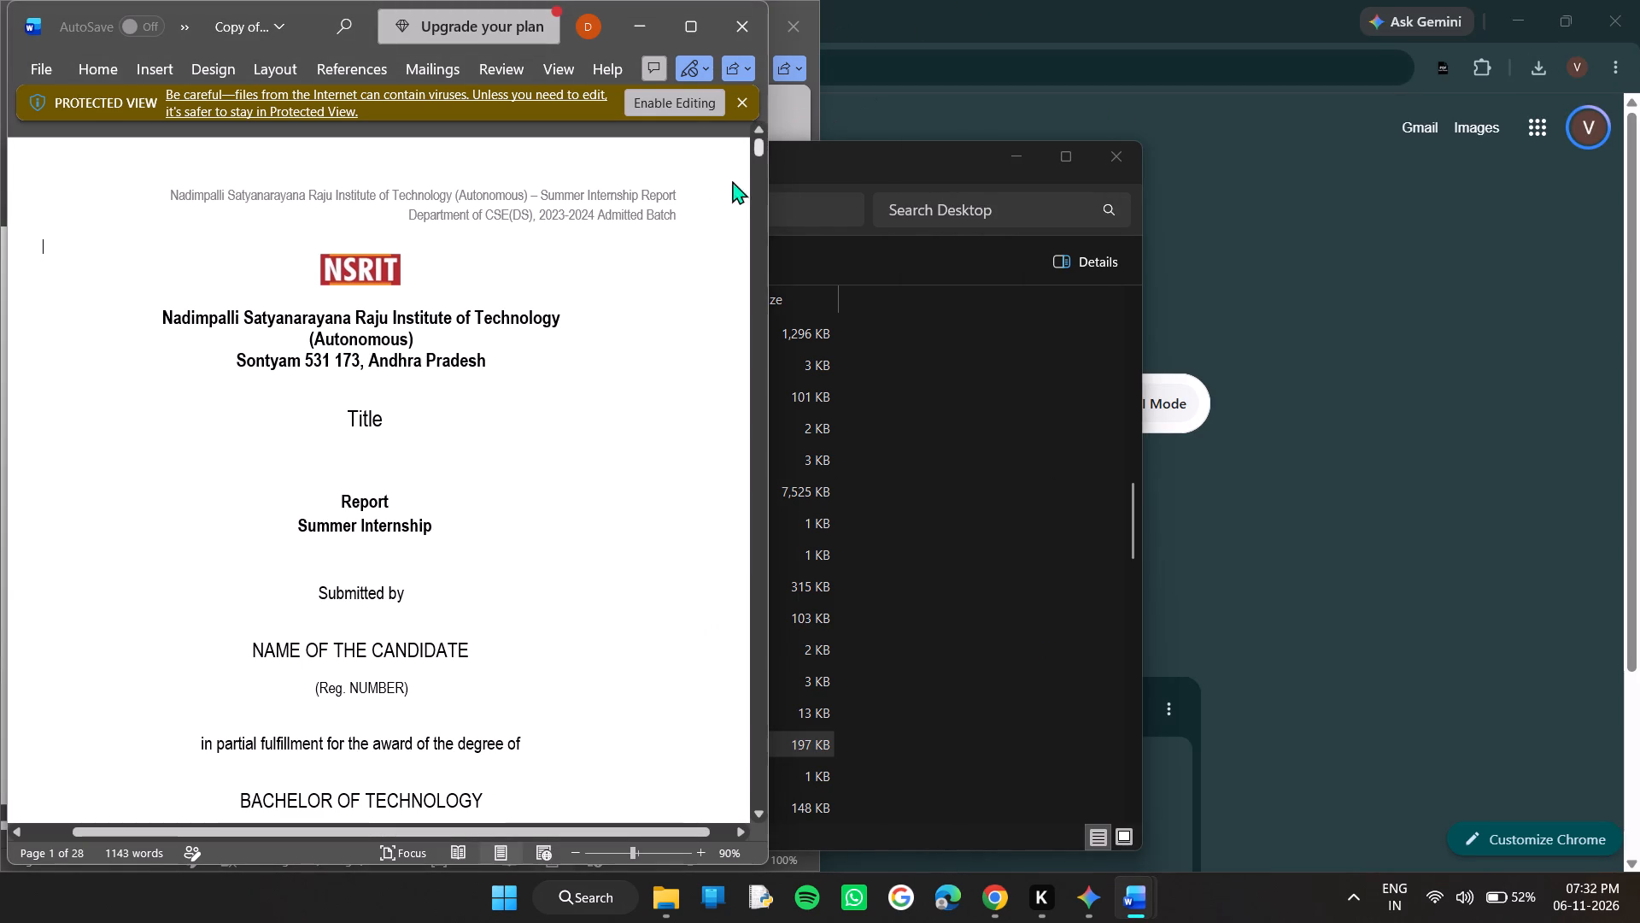
left_click(657, 220)
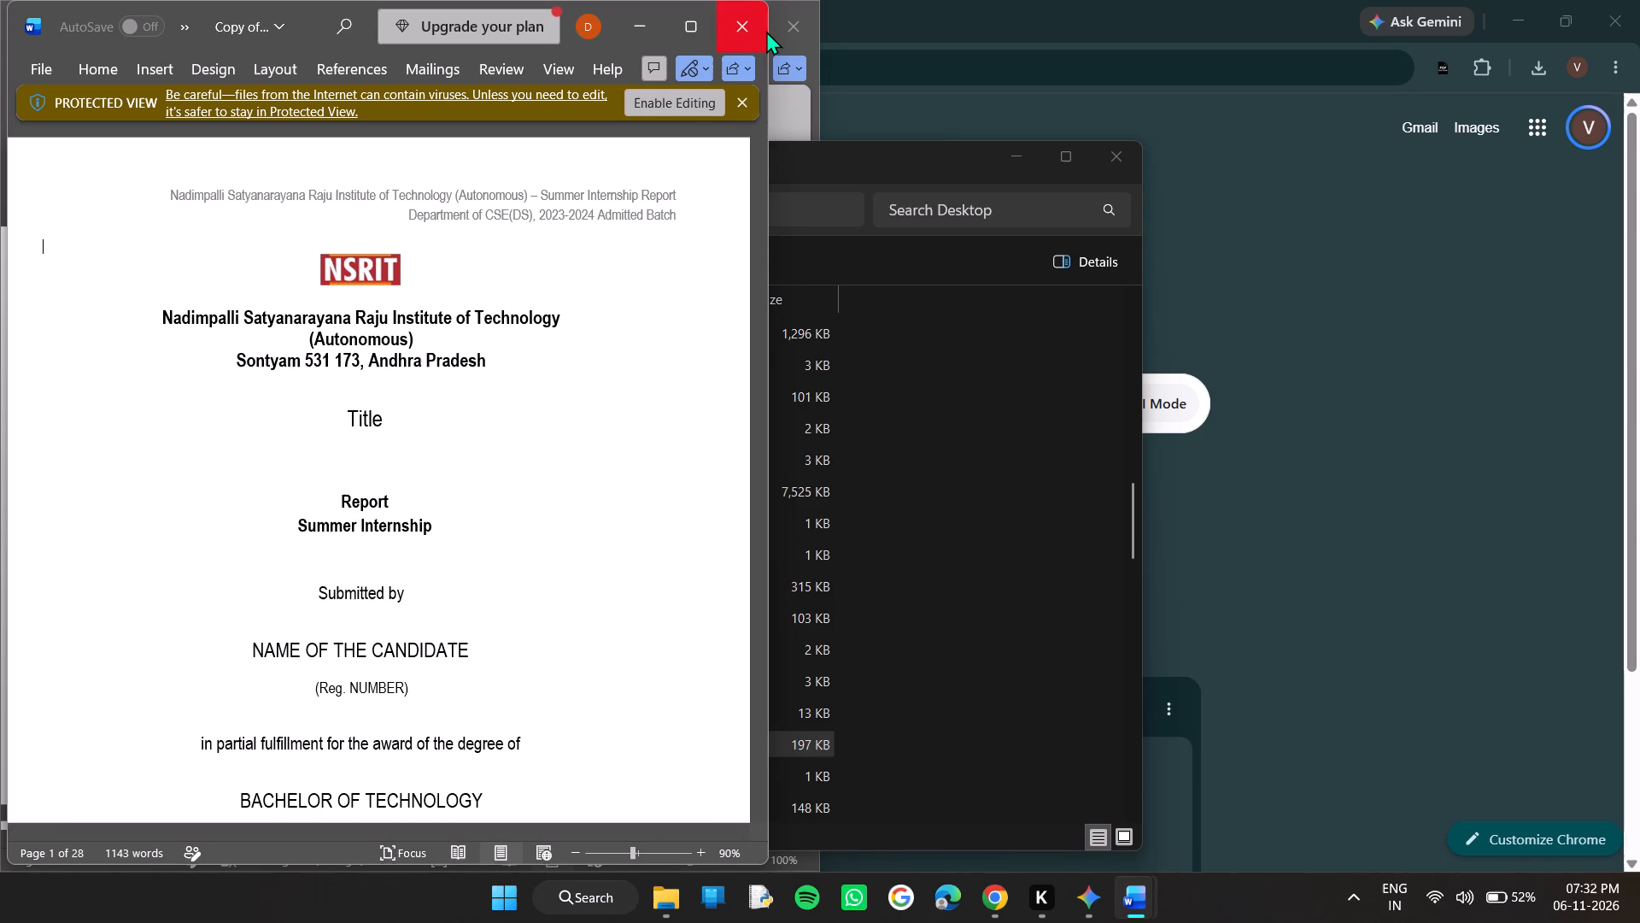
left_click(766, 31)
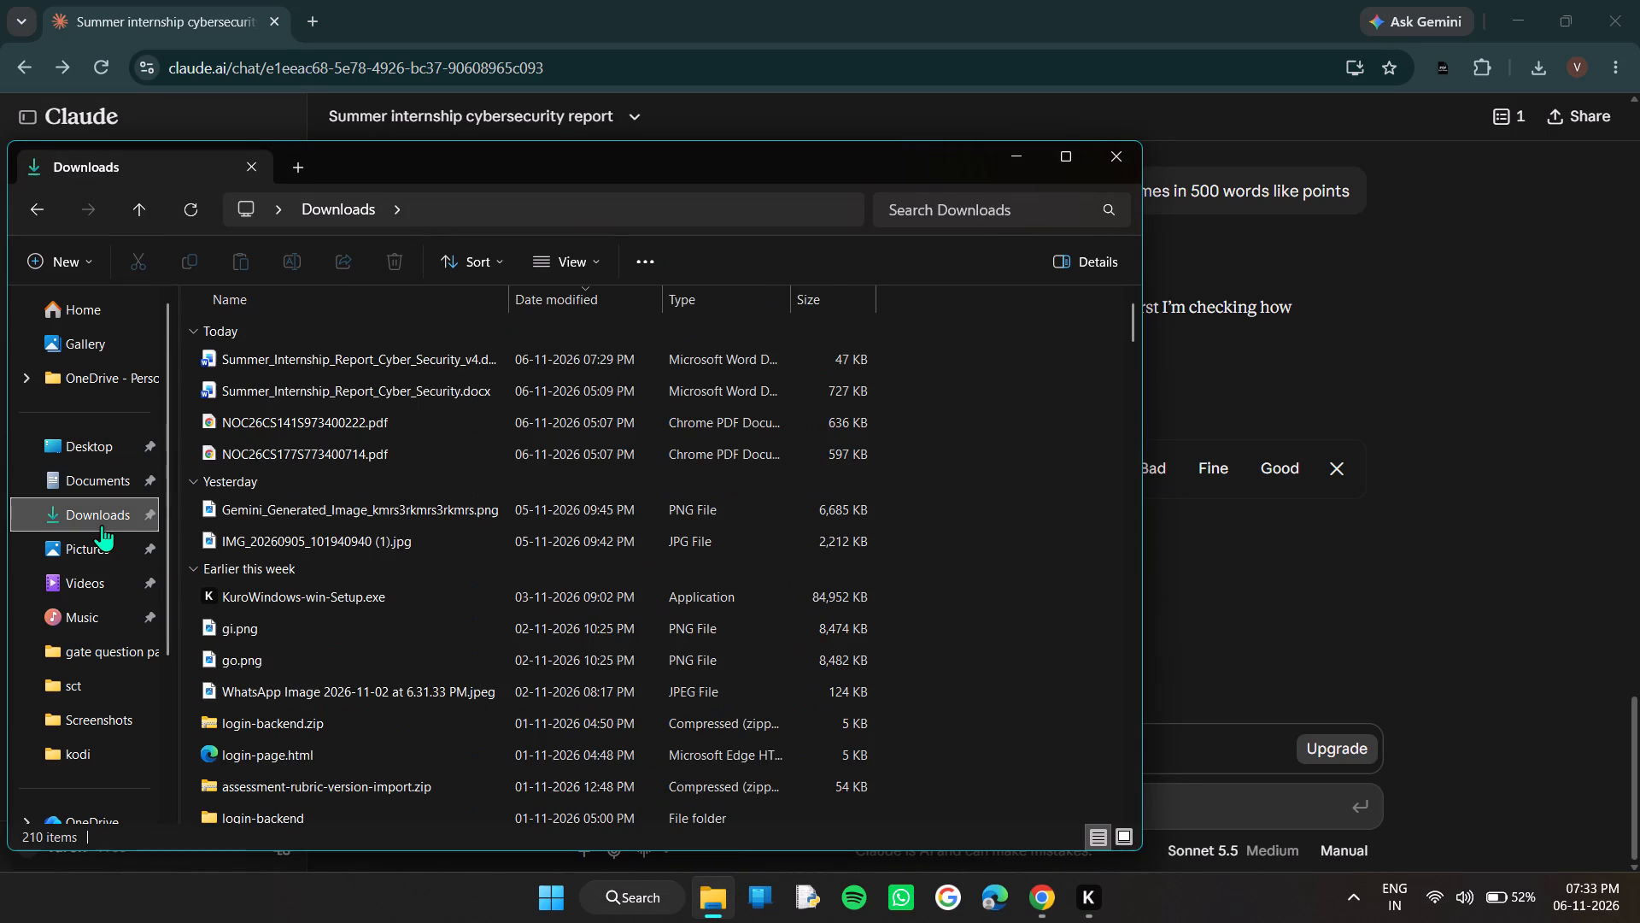
double_click(429, 388)
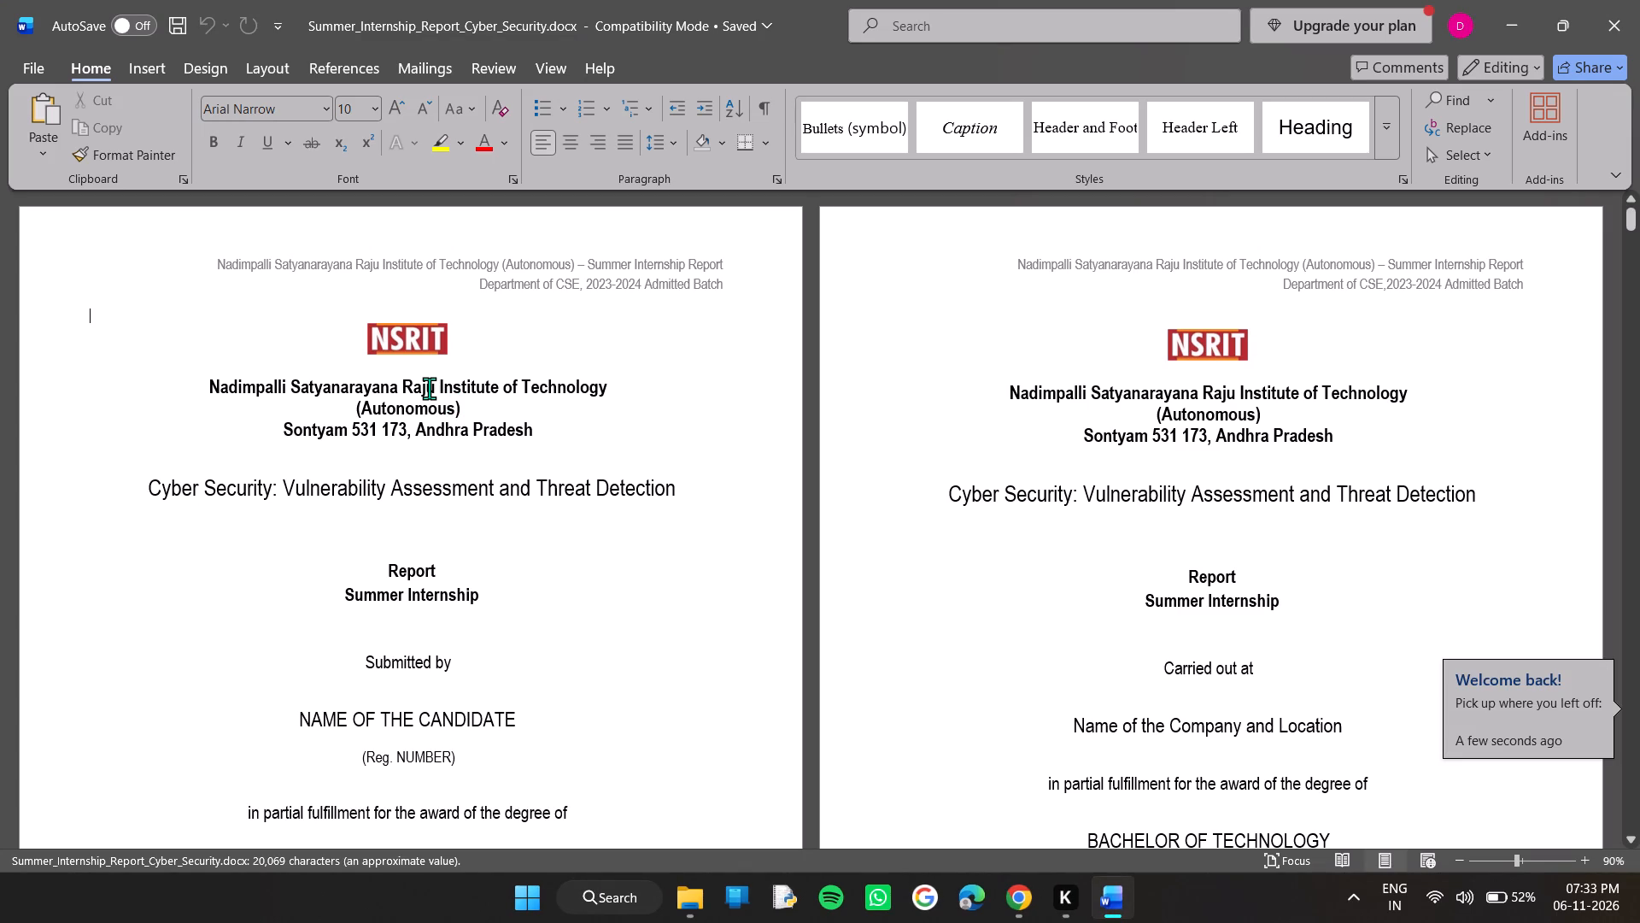
Examine the report's title pages, certificate, Acknowledgement, Program Outcomes, Sustainable Development Goals and section 4 lab work pages.
scroll(729, 619, "down", 1)
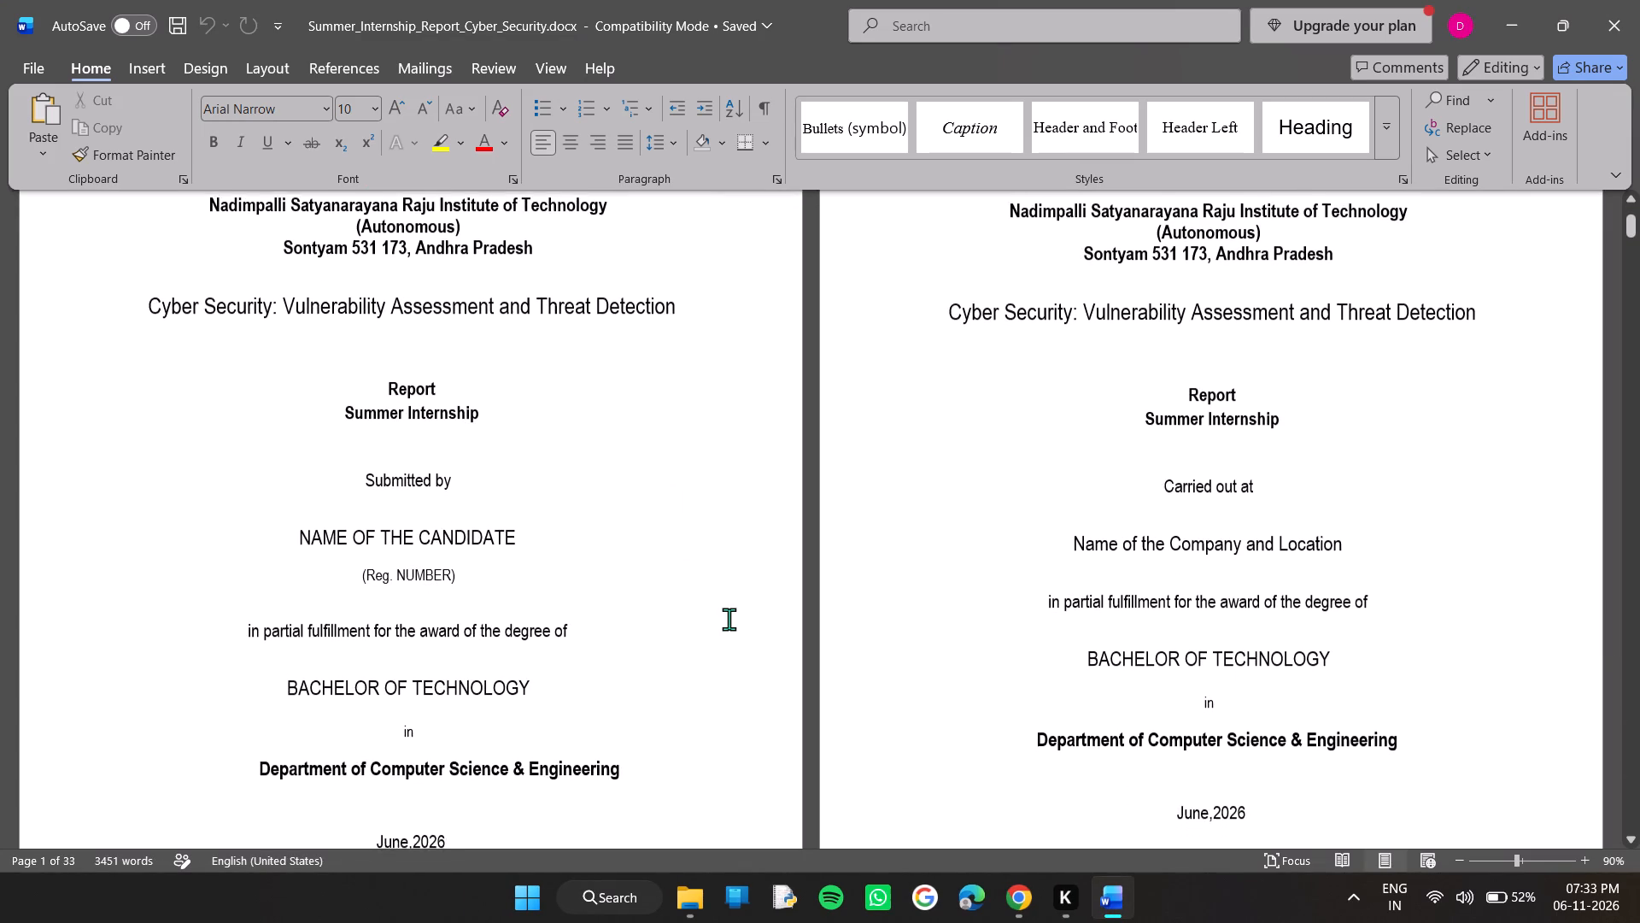
scroll(729, 619, "down", 1)
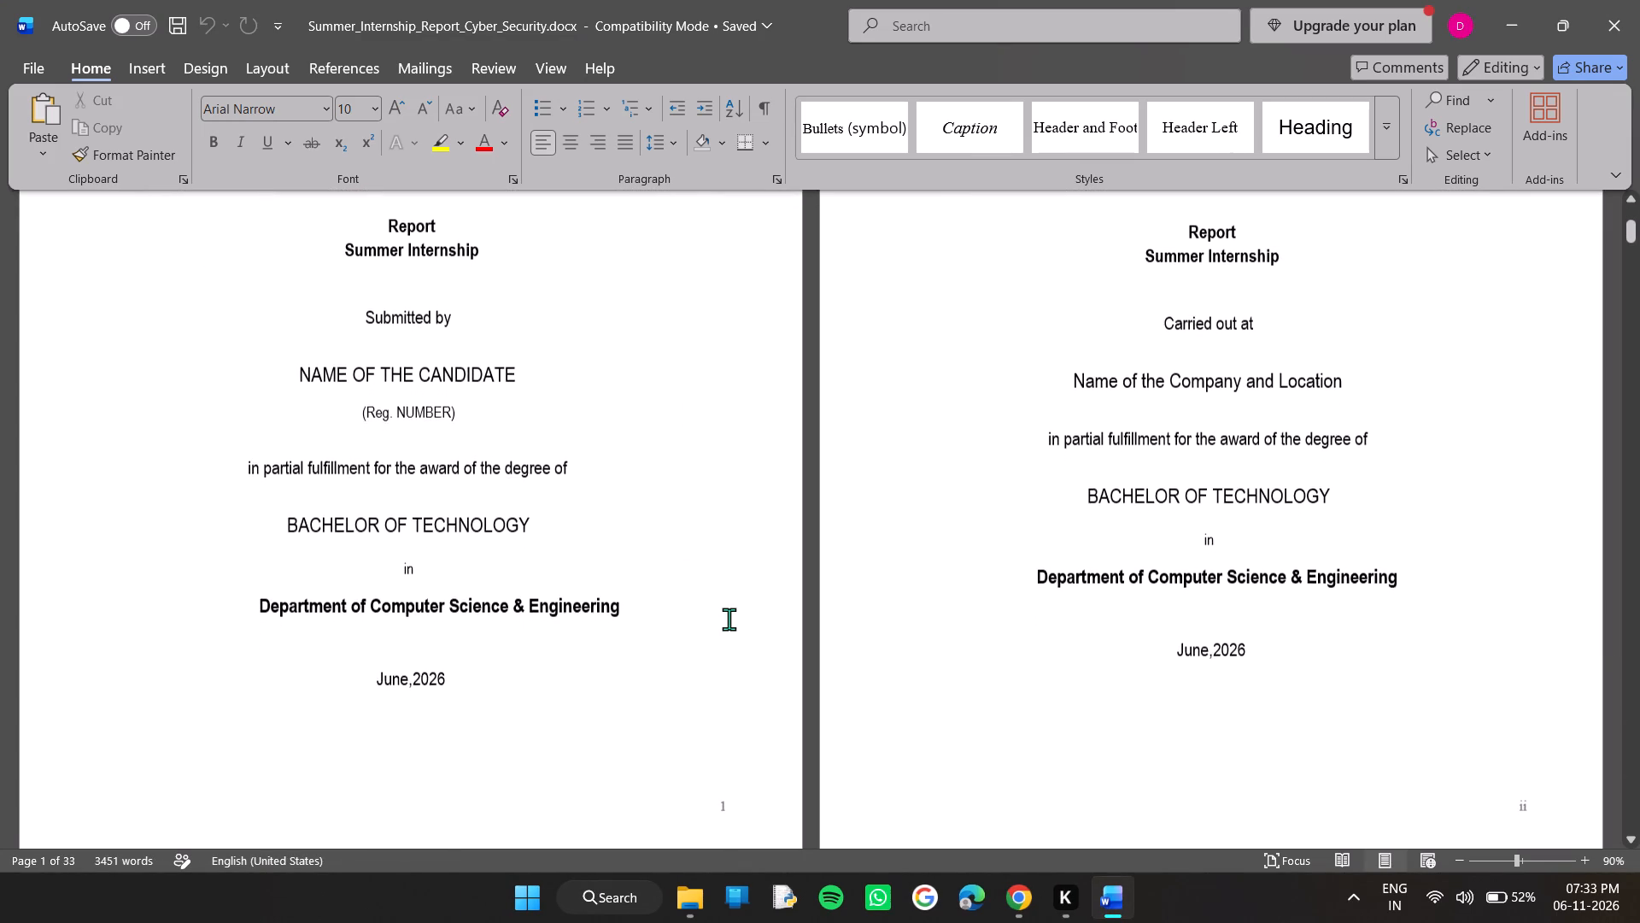
scroll(729, 619, "down", 1)
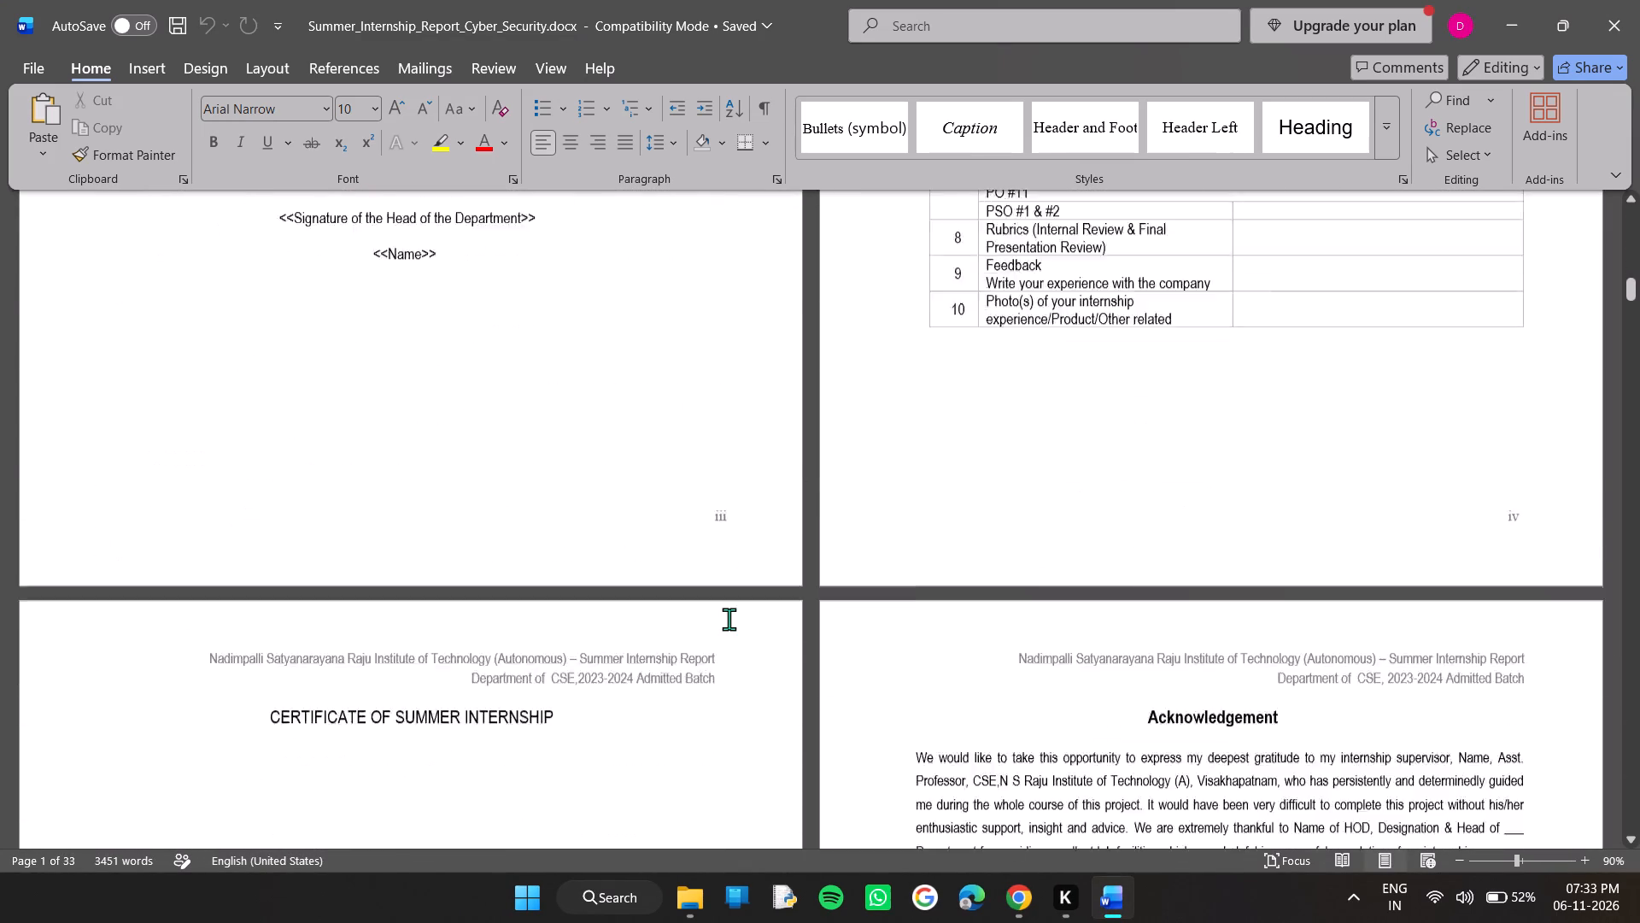
scroll(729, 619, "down", 1)
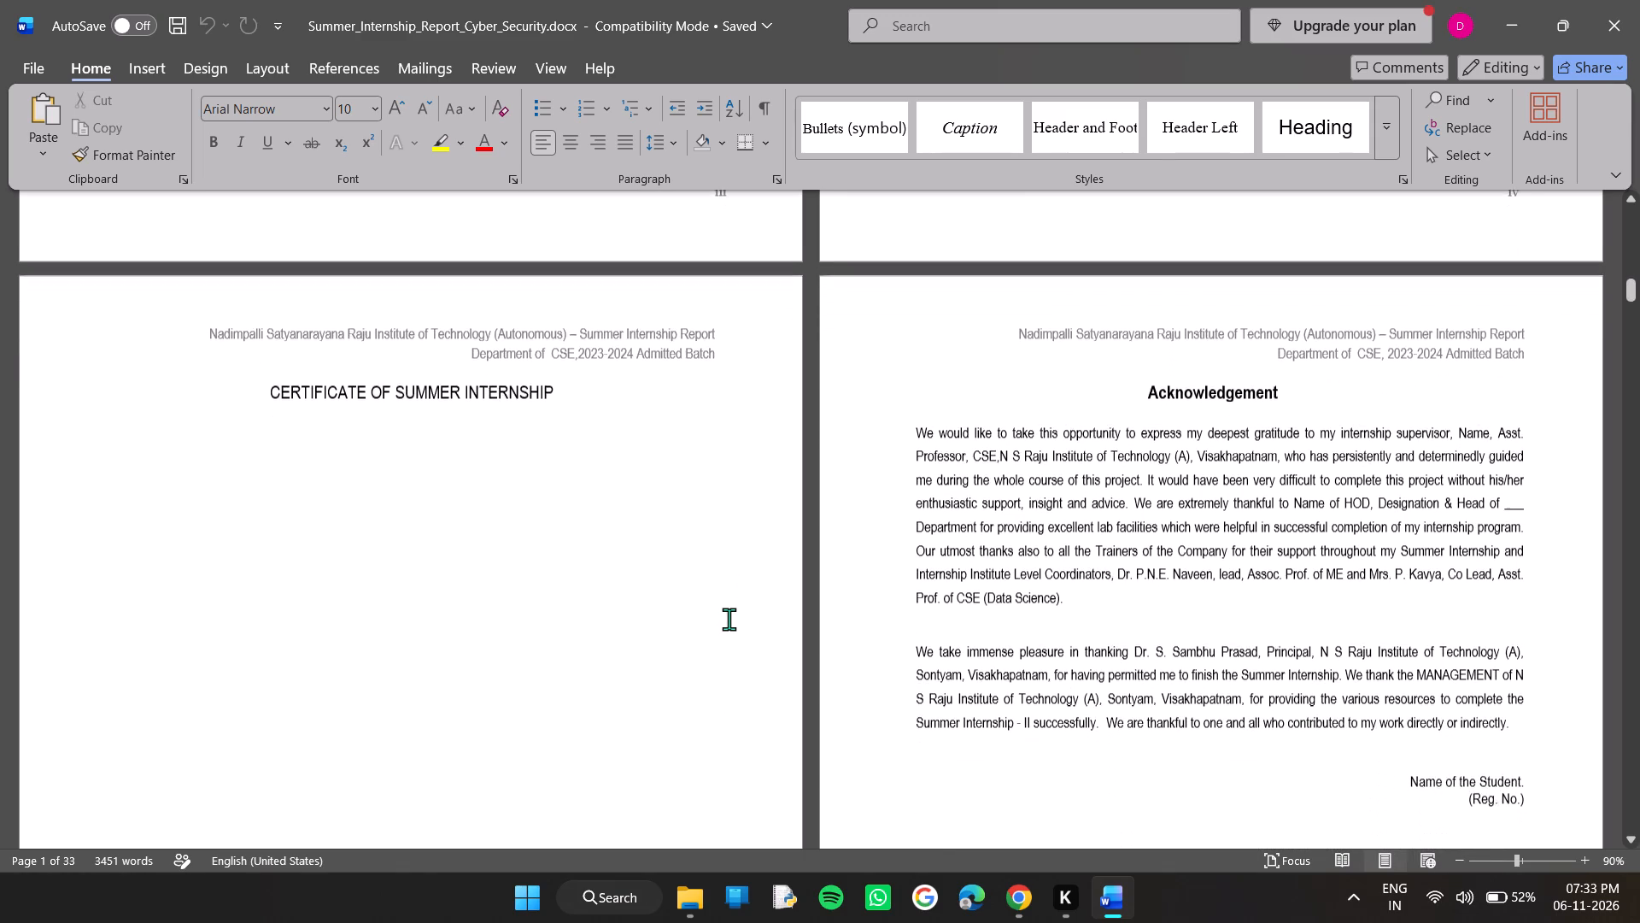
scroll(729, 619, "down", 2)
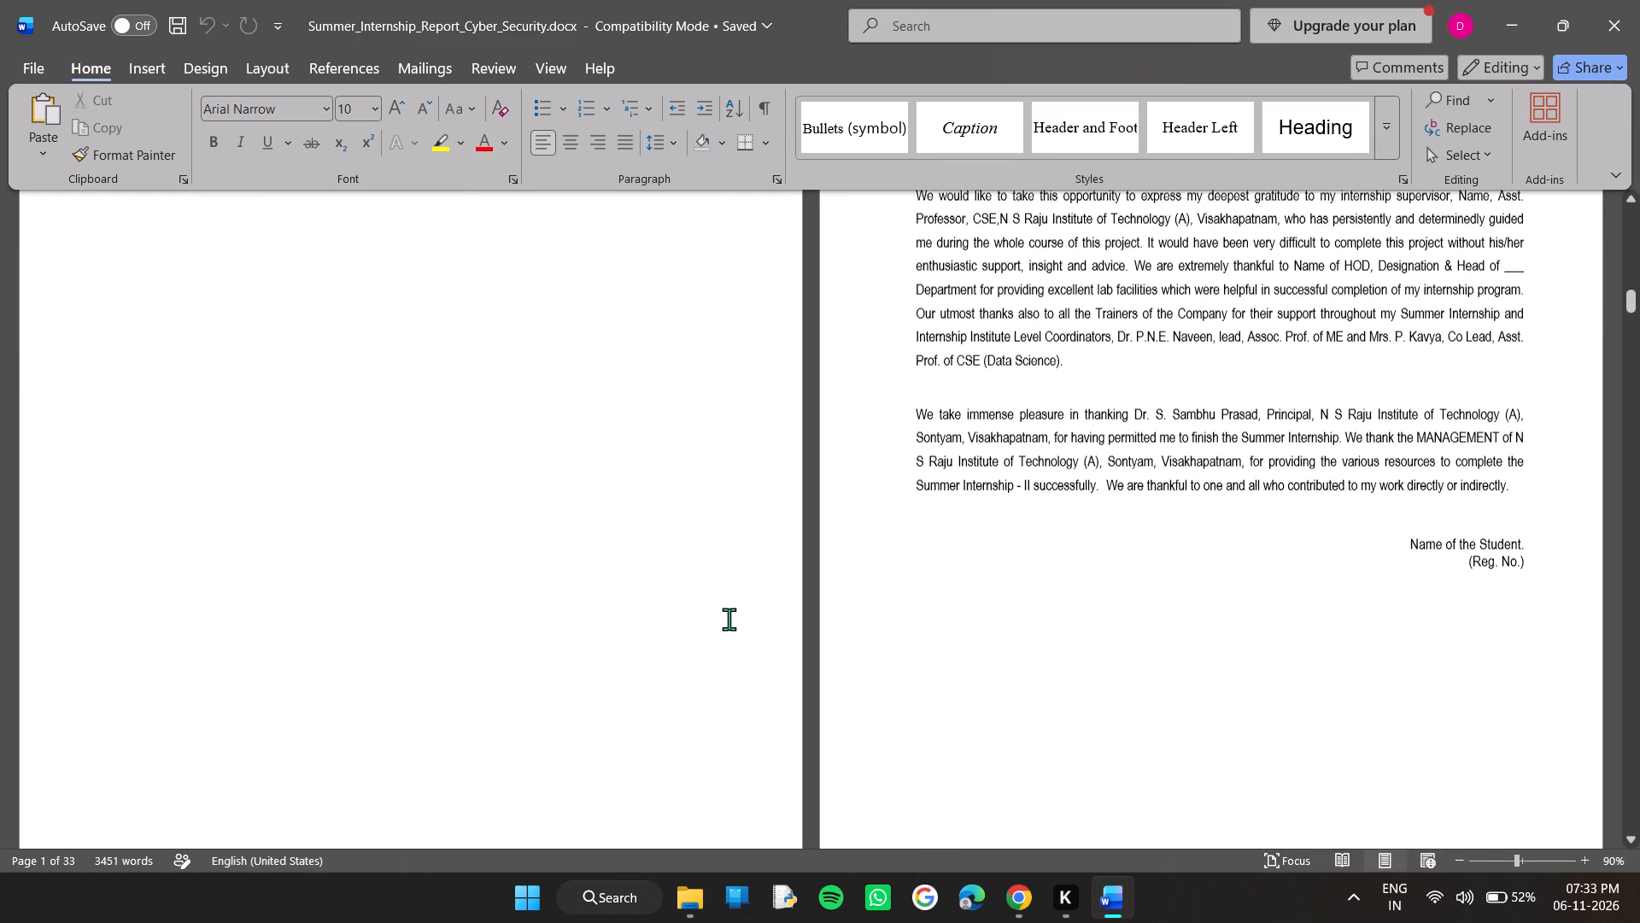
scroll(729, 619, "down", 2)
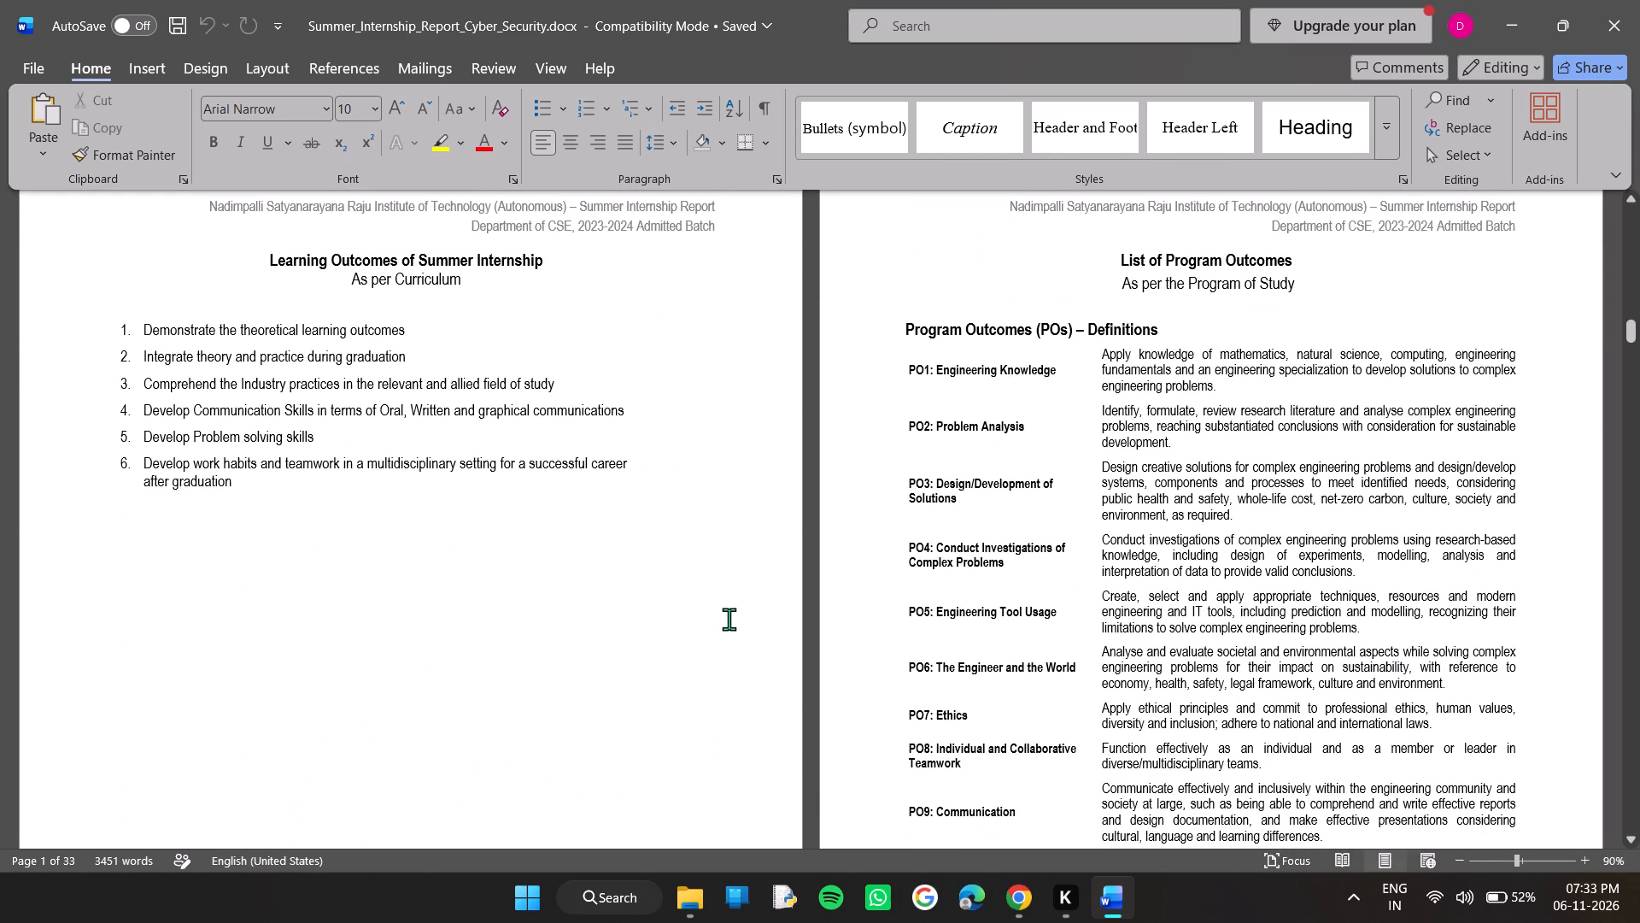
scroll(729, 619, "down", 3)
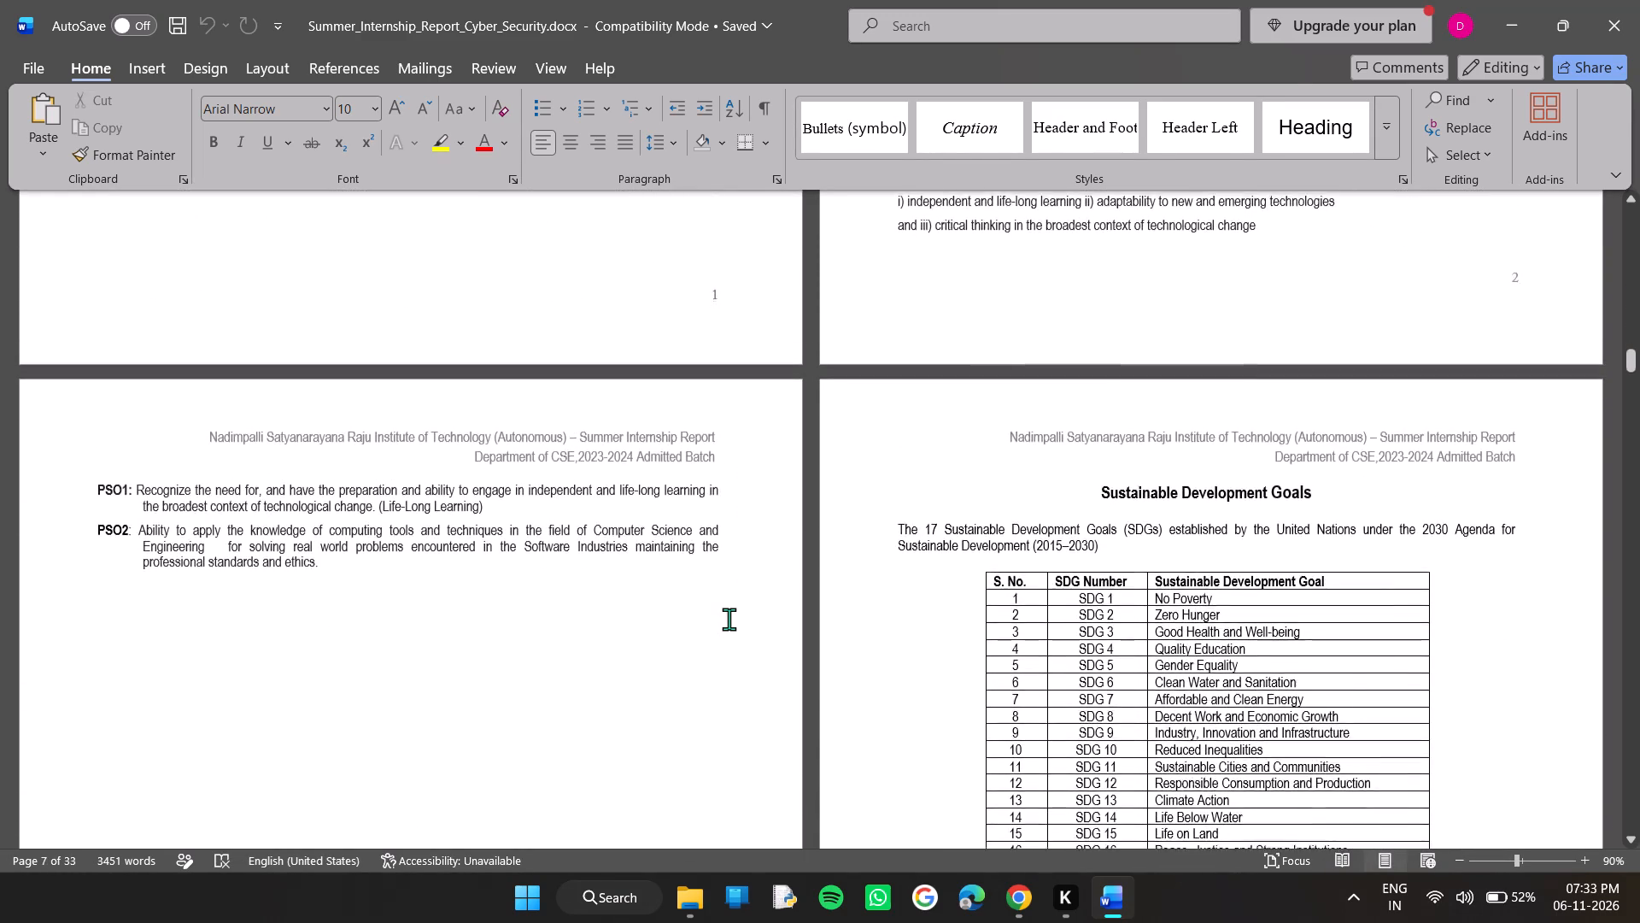
scroll(729, 619, "down", 5)
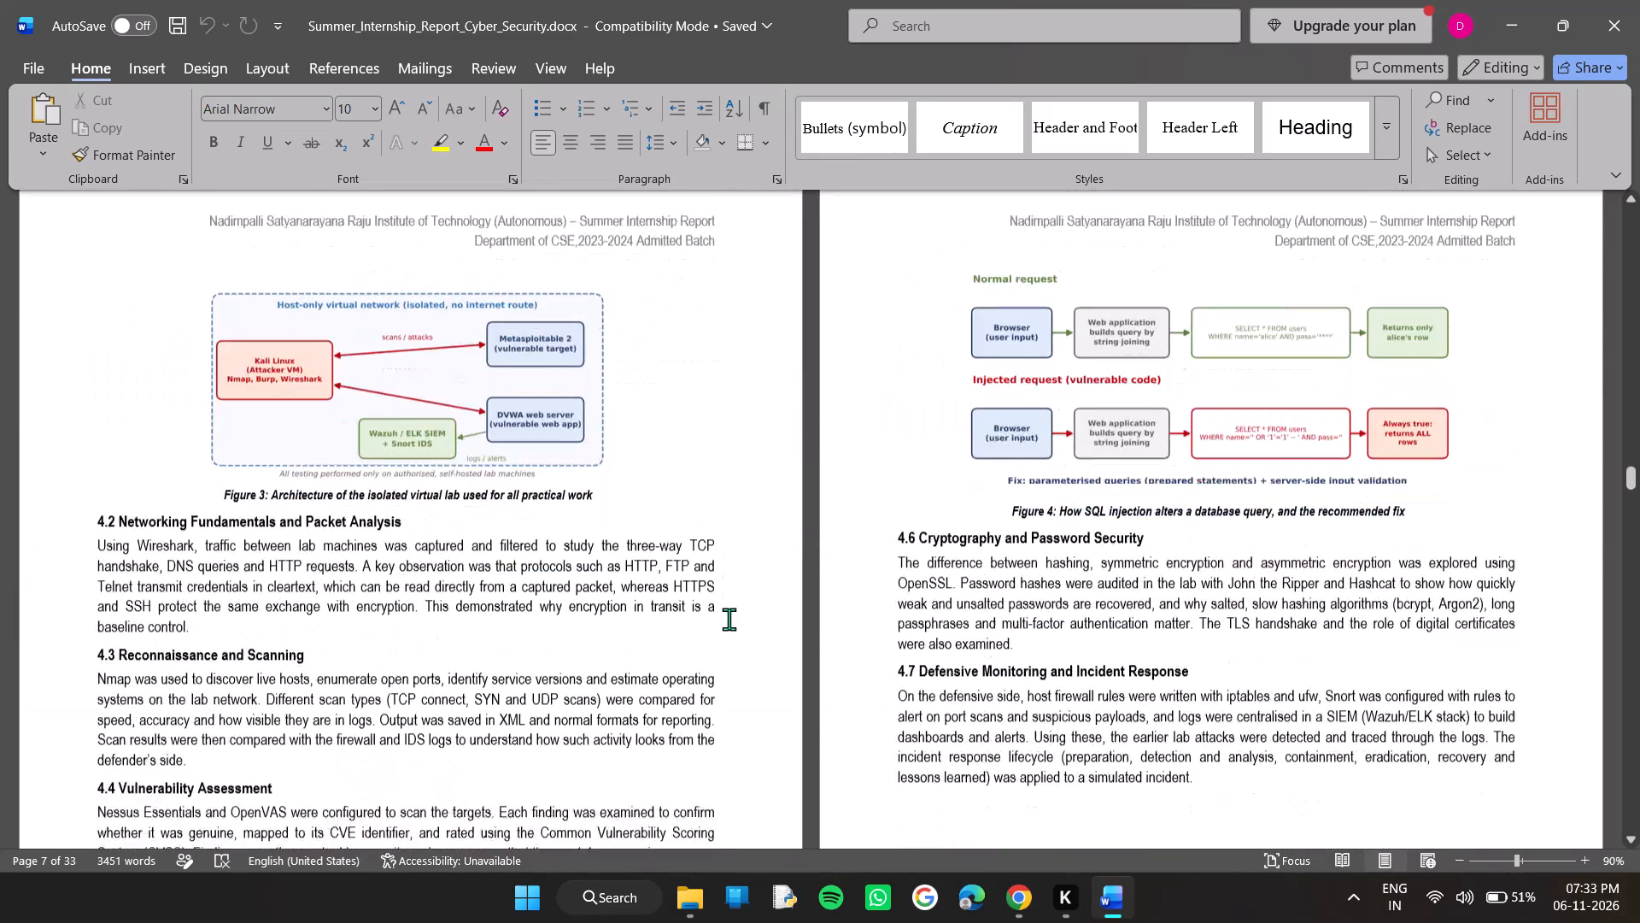
scroll(729, 619, "up", 20)
scroll(729, 619, "up", 20)
scroll(729, 619, "up", 8)
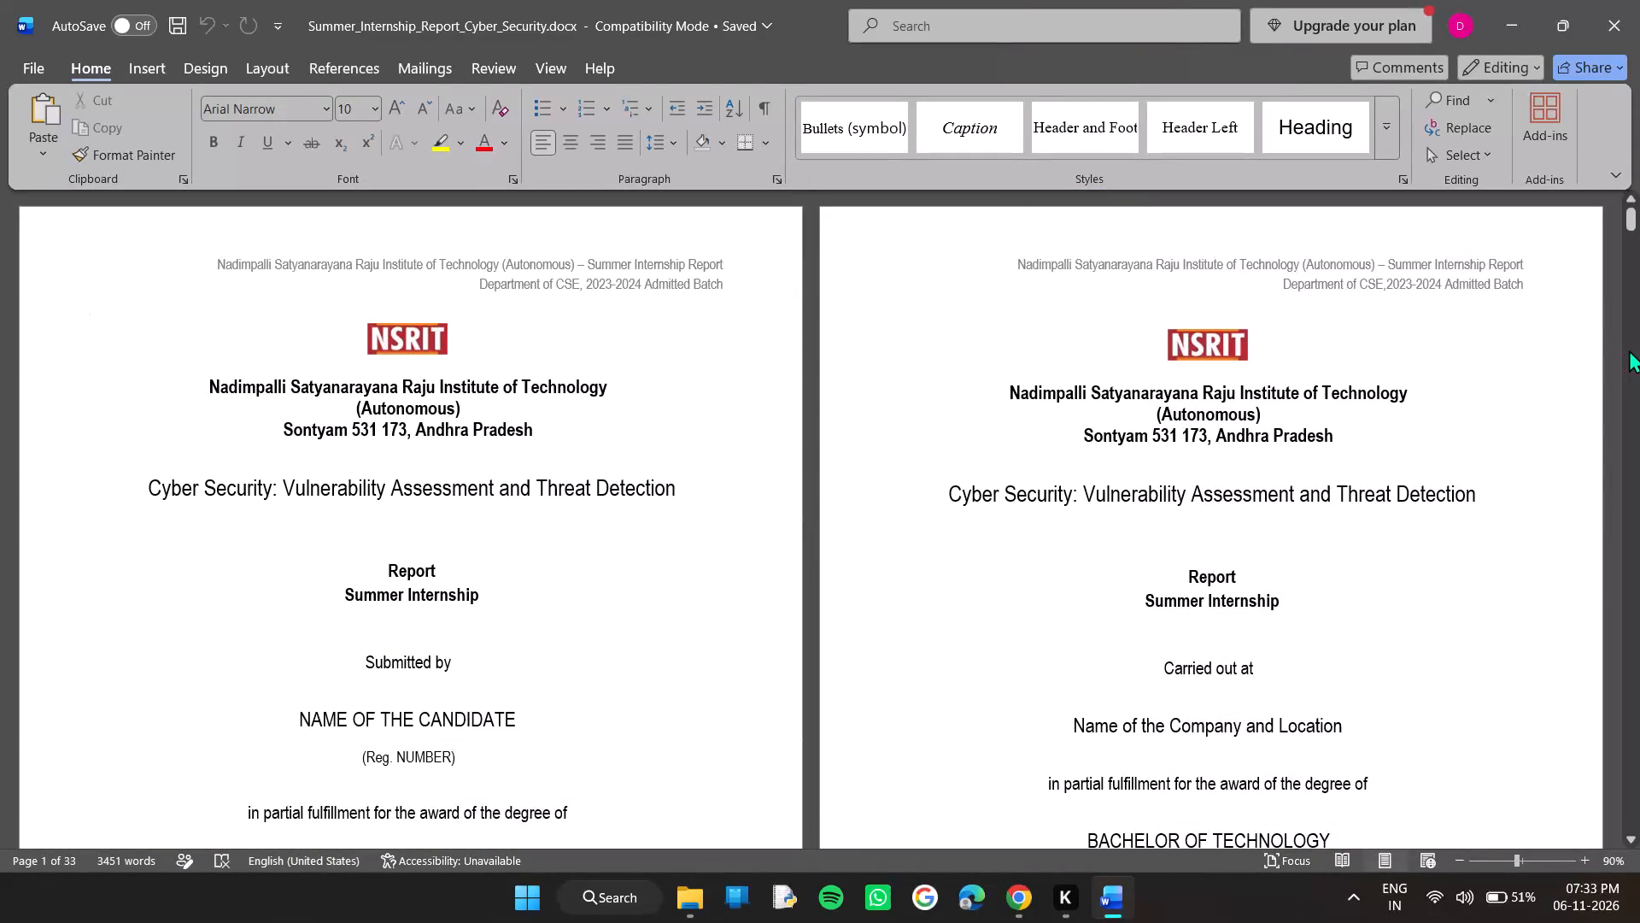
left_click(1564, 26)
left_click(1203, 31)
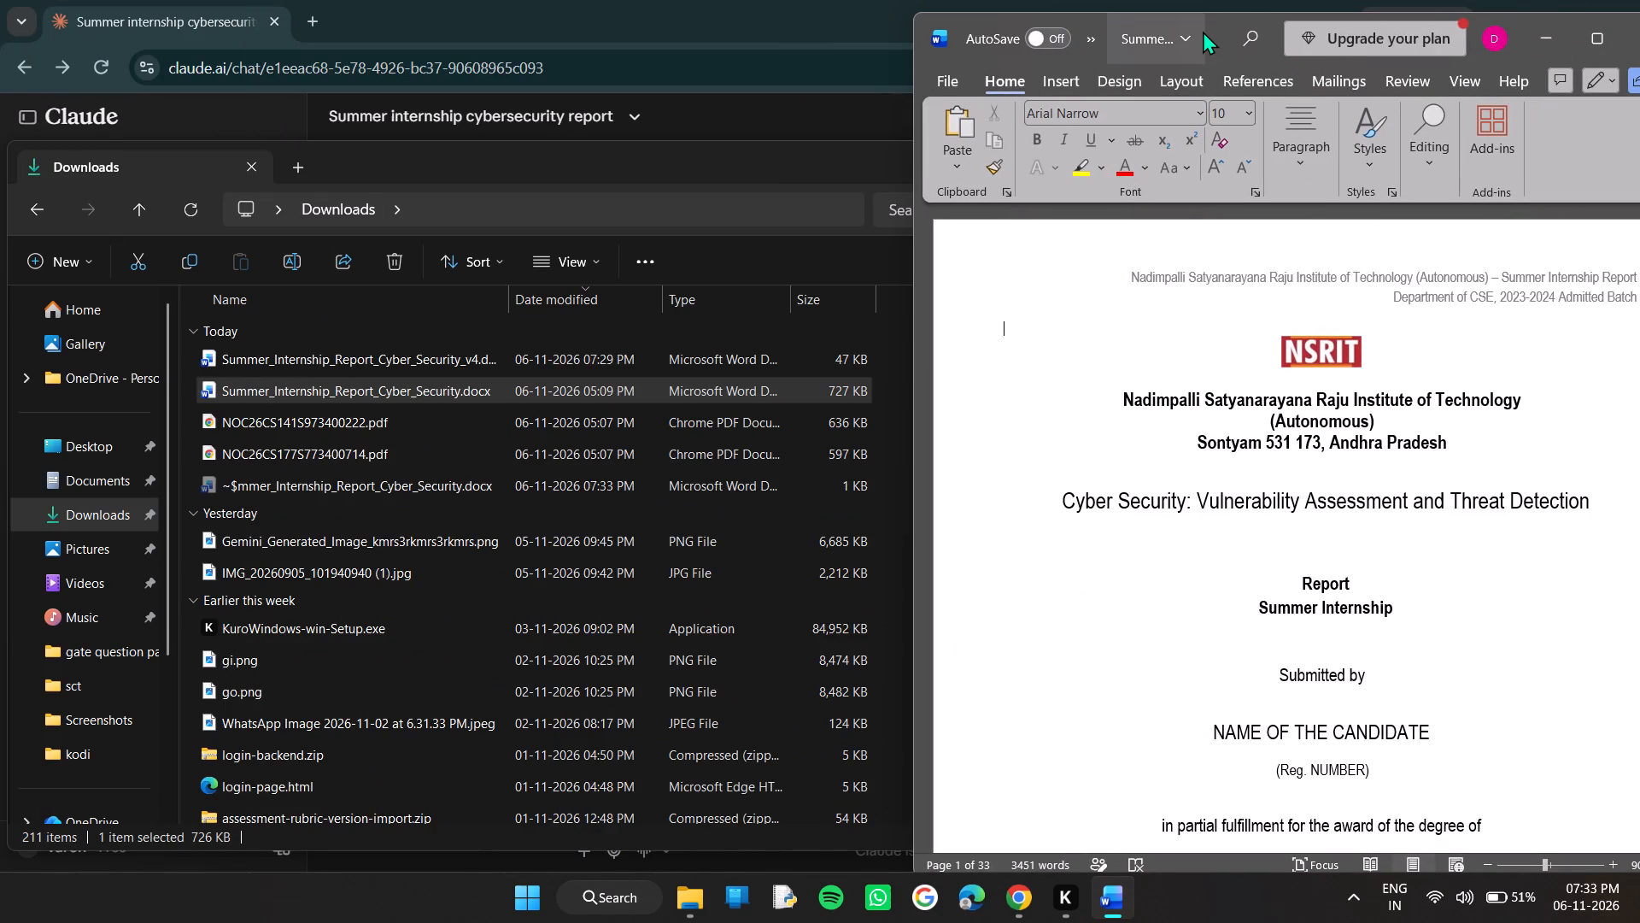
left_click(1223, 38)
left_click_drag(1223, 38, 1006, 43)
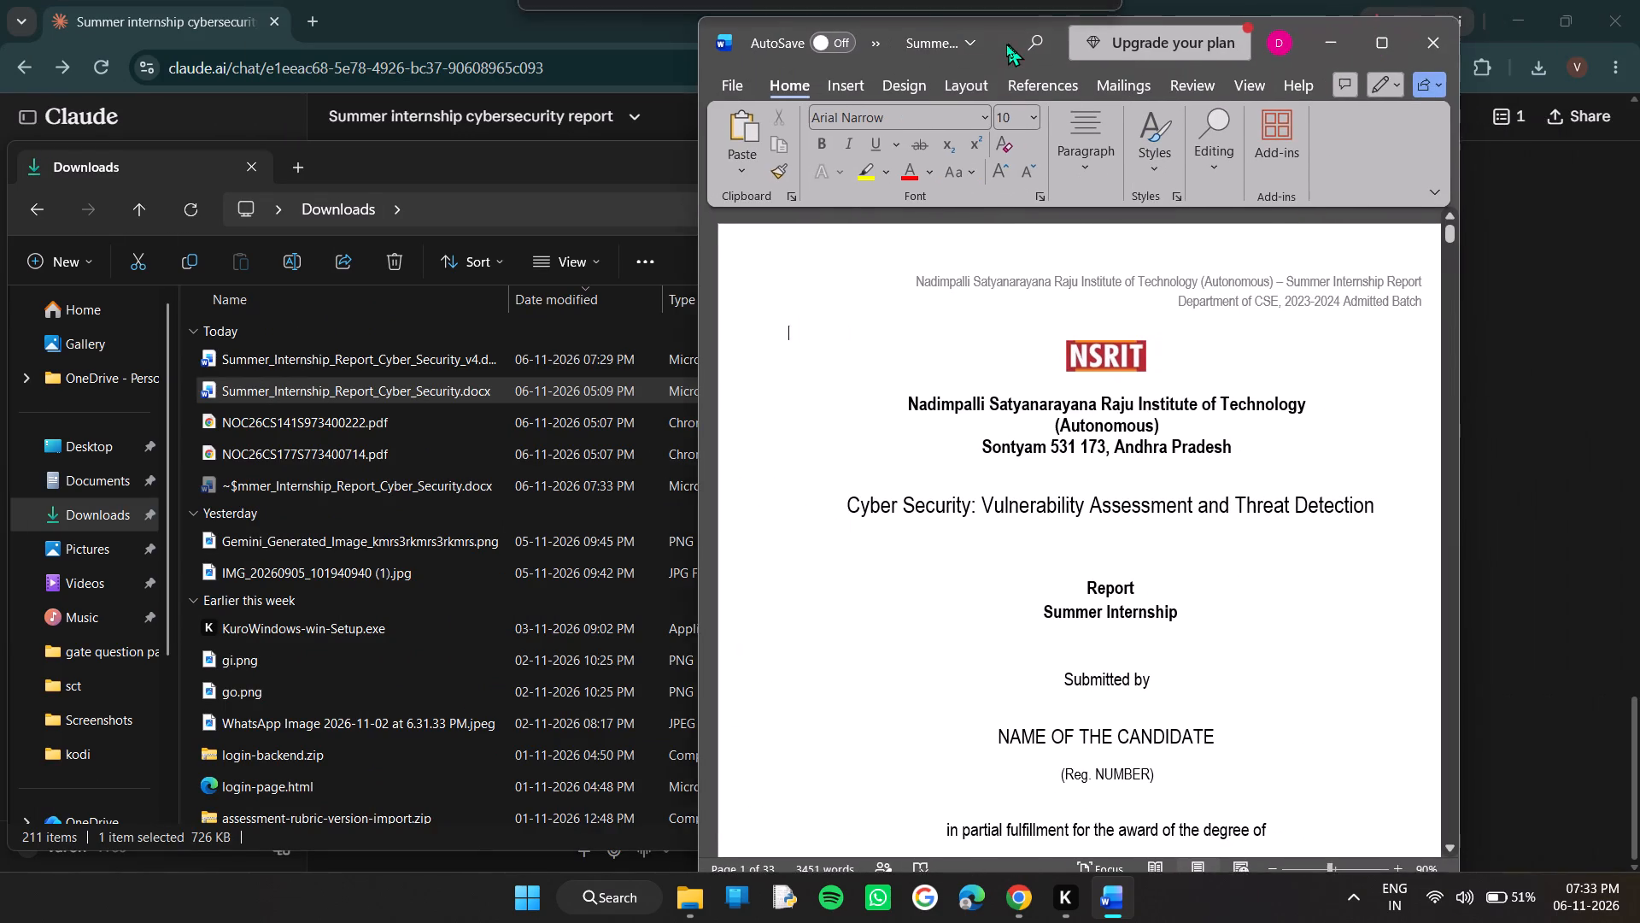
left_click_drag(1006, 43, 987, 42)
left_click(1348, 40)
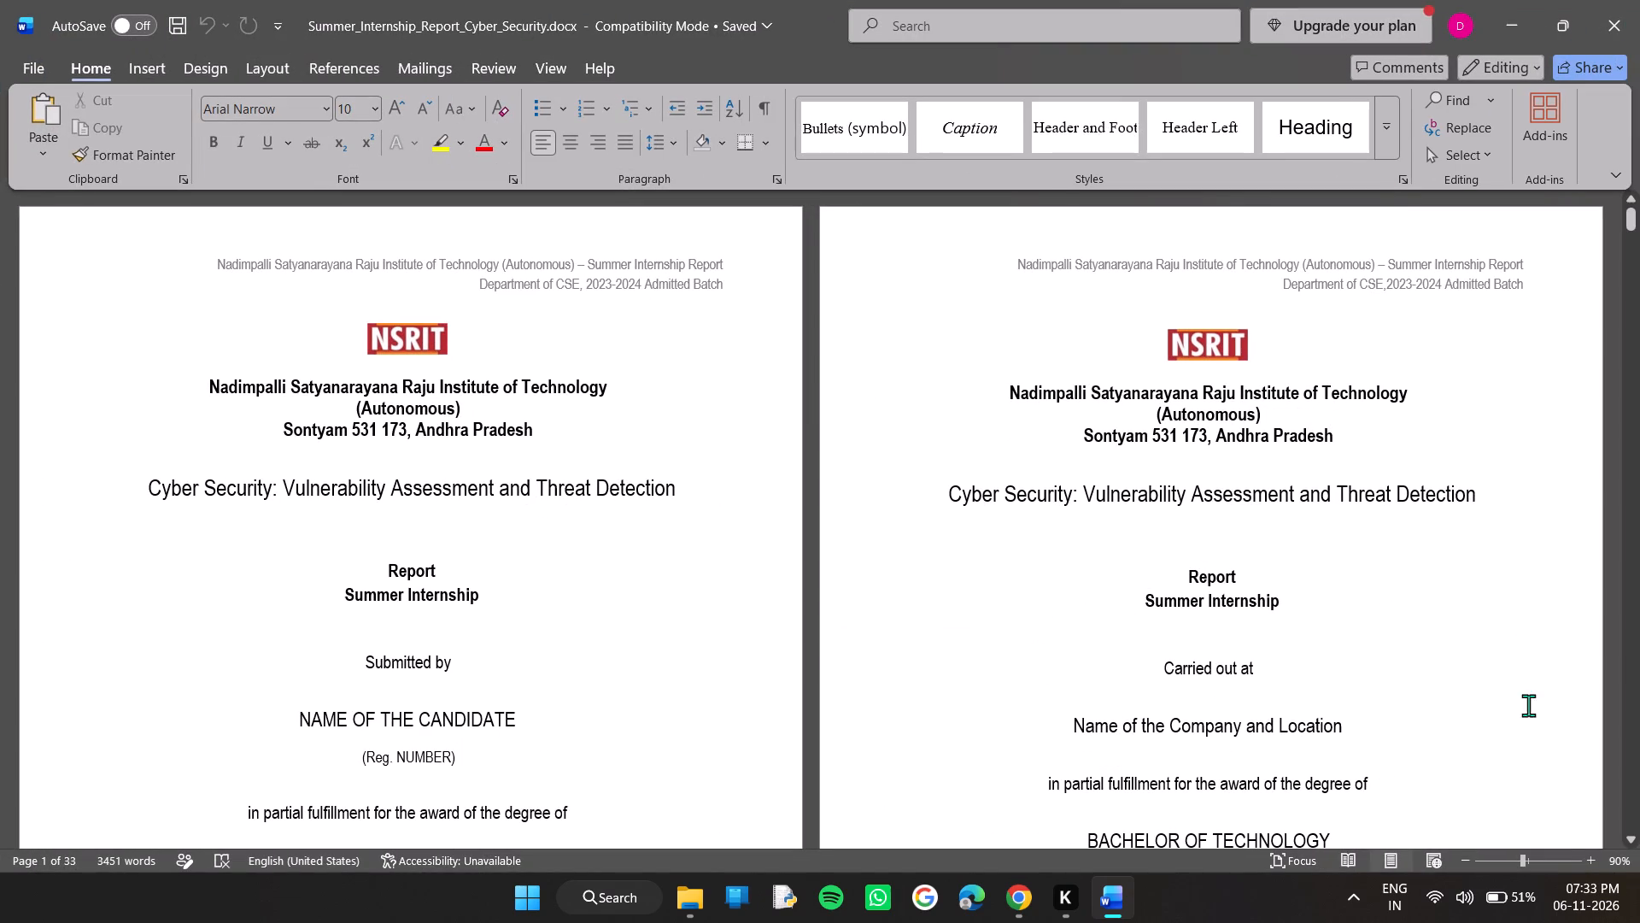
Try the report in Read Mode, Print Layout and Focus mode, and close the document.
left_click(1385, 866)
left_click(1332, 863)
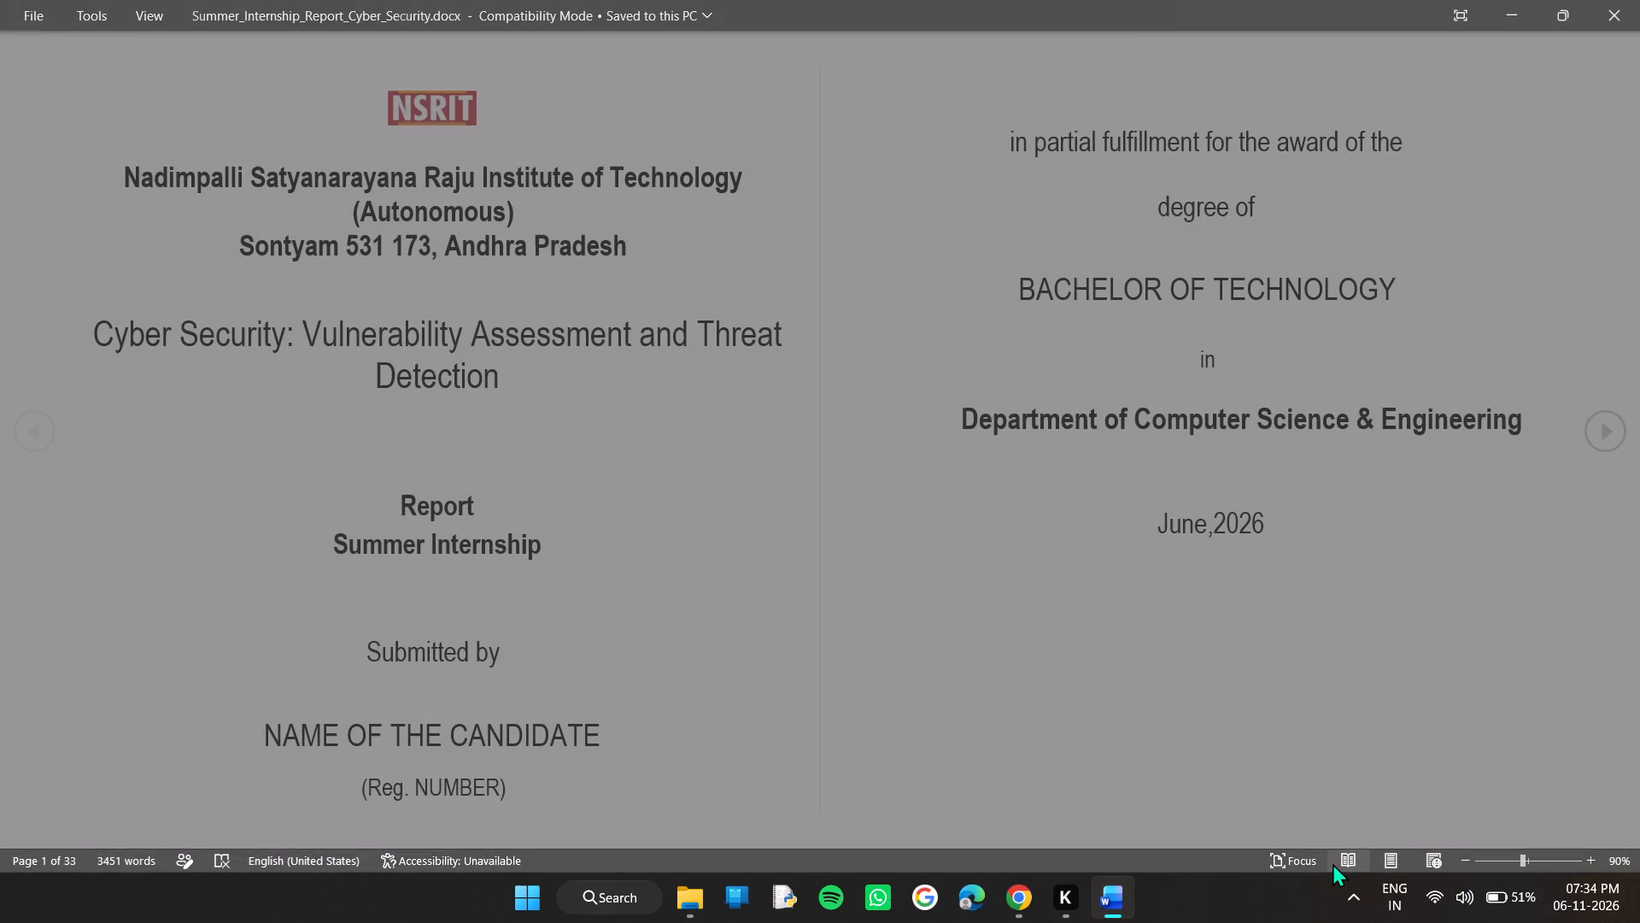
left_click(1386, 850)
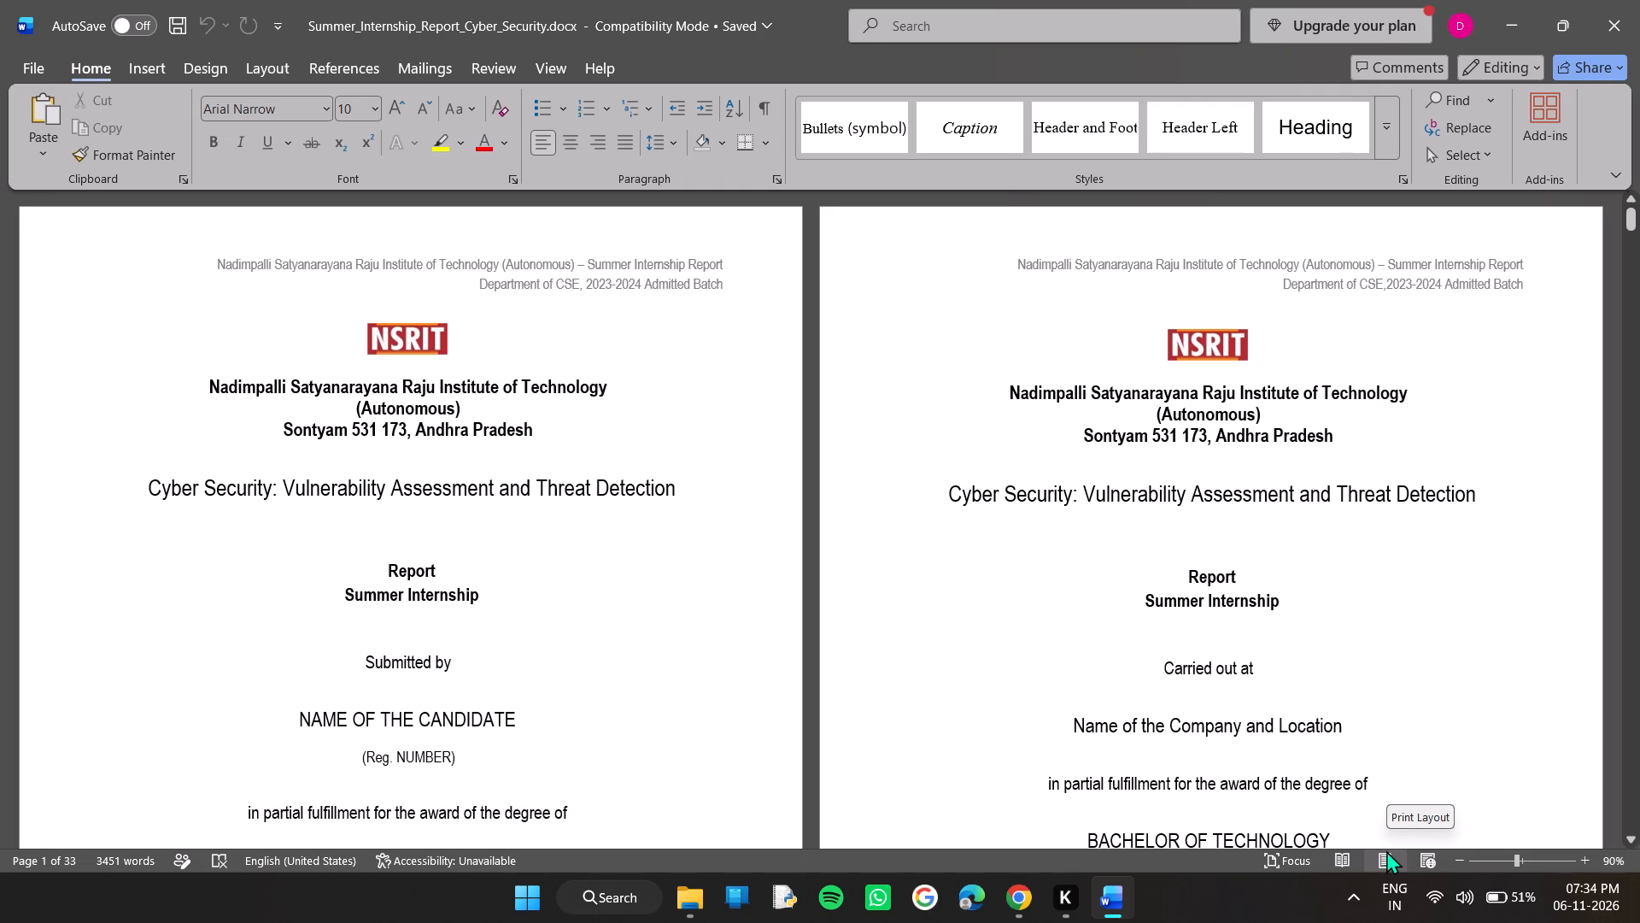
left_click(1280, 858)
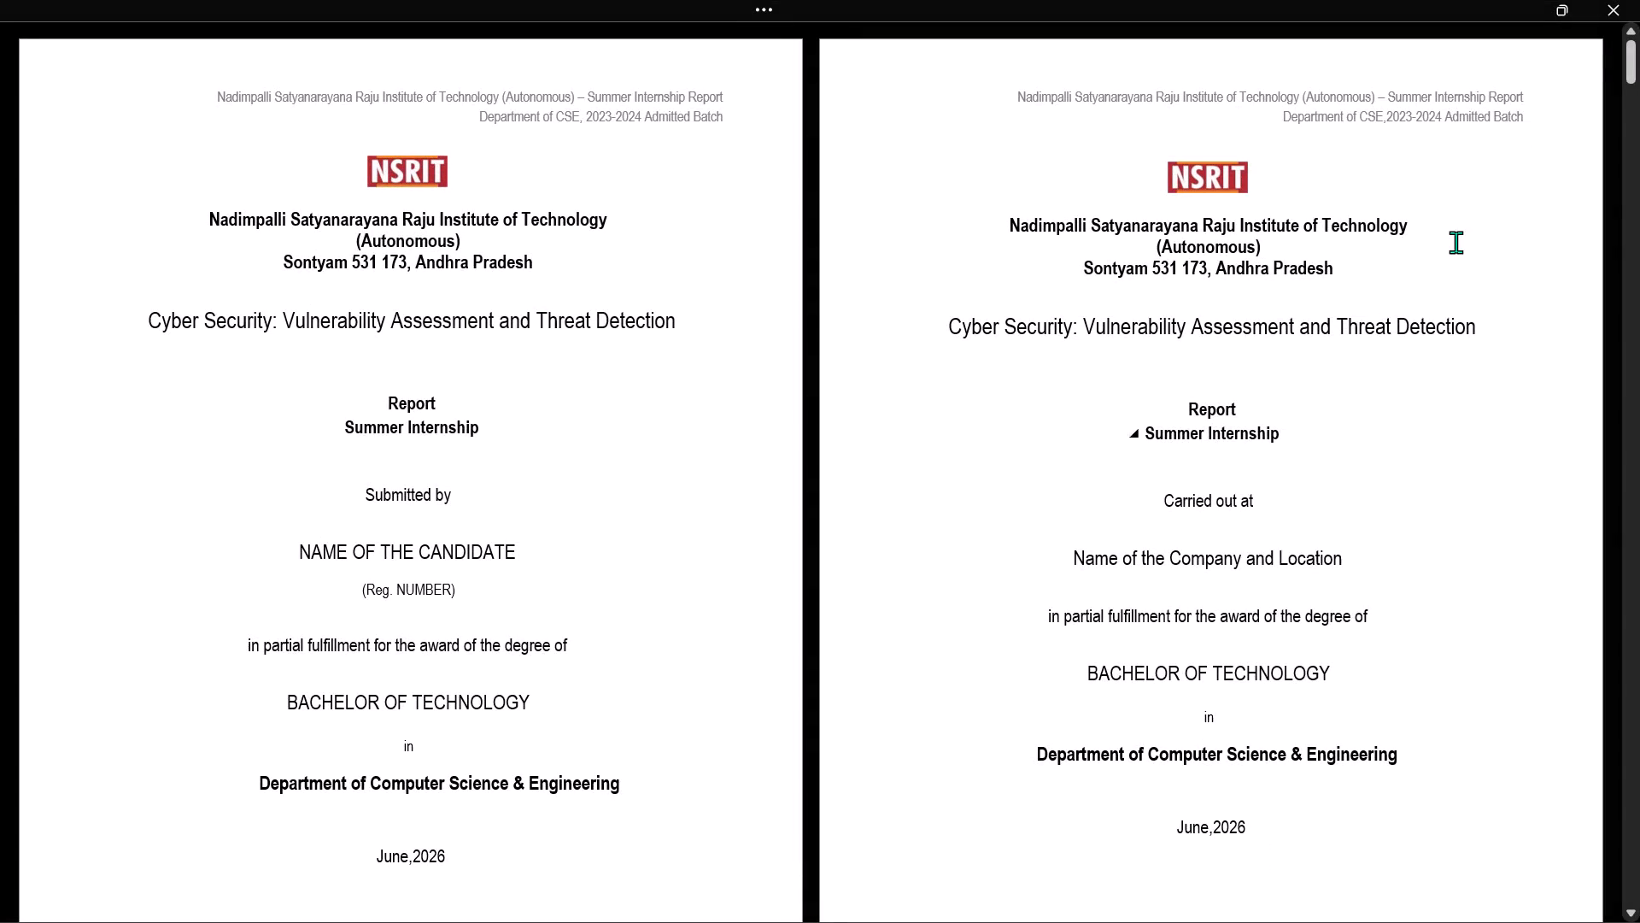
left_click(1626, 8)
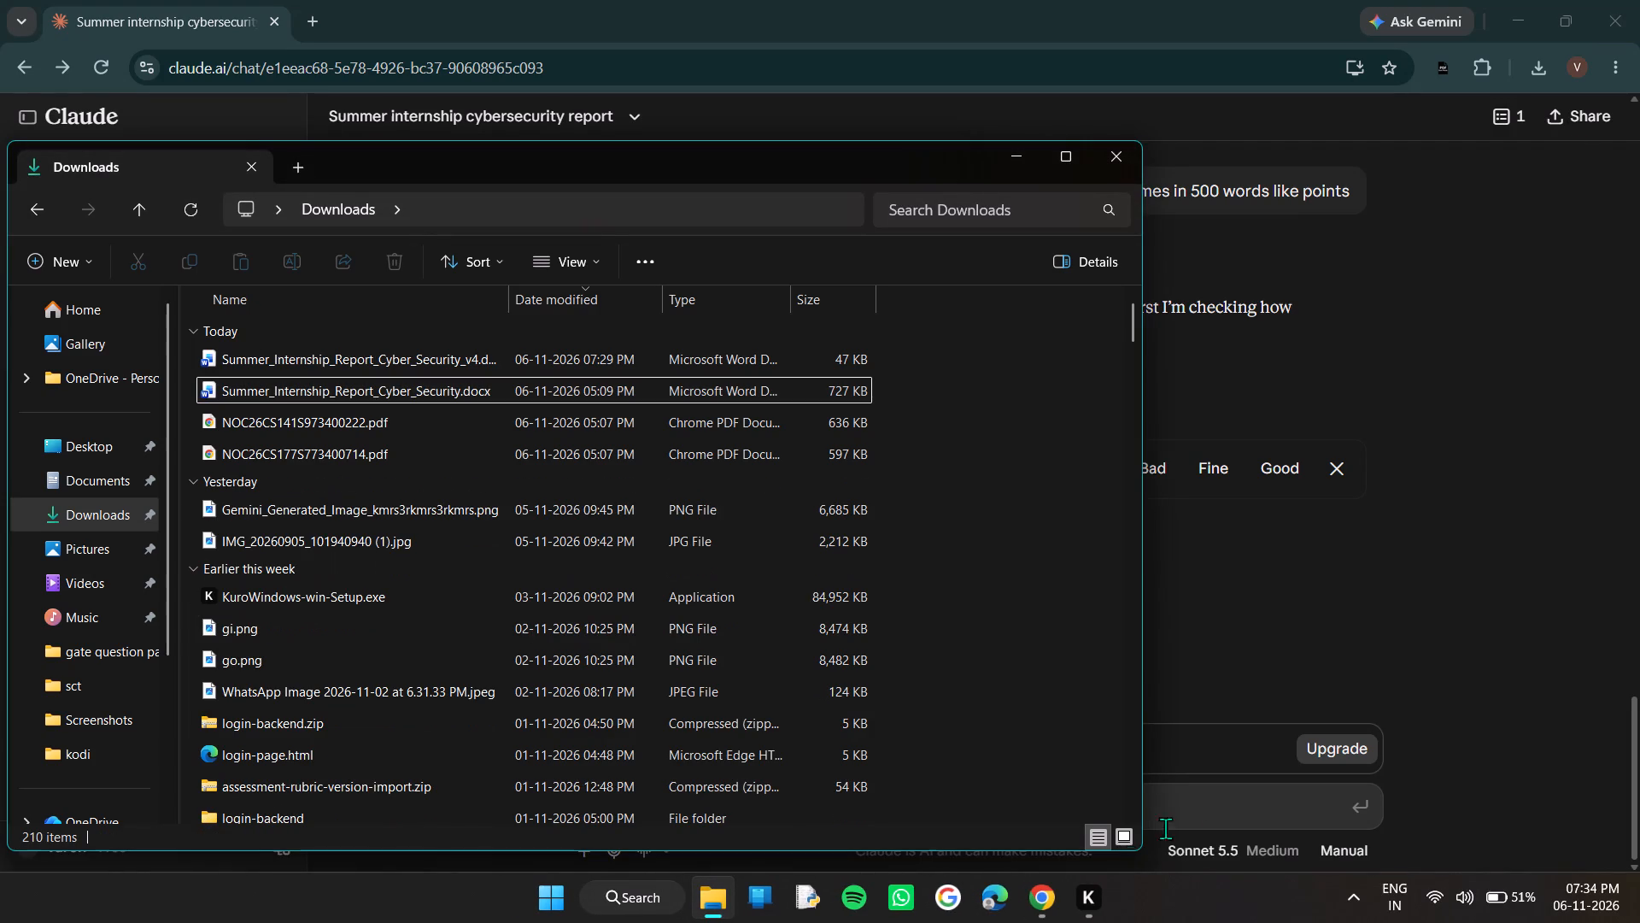
Reopen Summer_Internship_Report_Cyber_Security.docx from Downloads and display it in Web Layout down to the Bonafide Certificate.
double_click(528, 379)
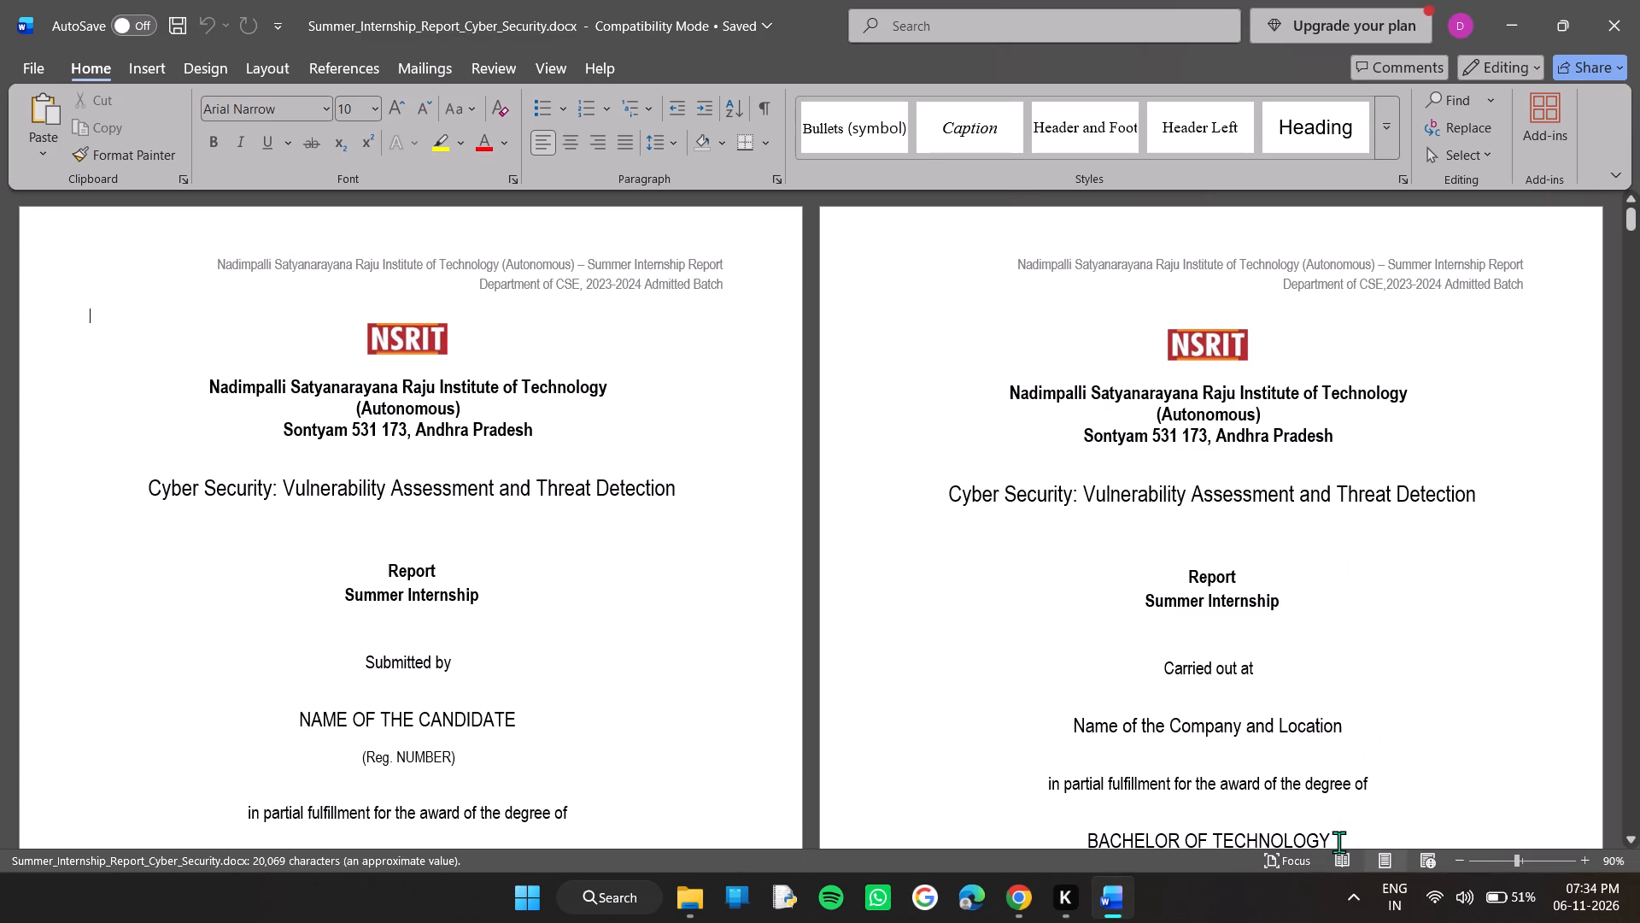
left_click(1436, 862)
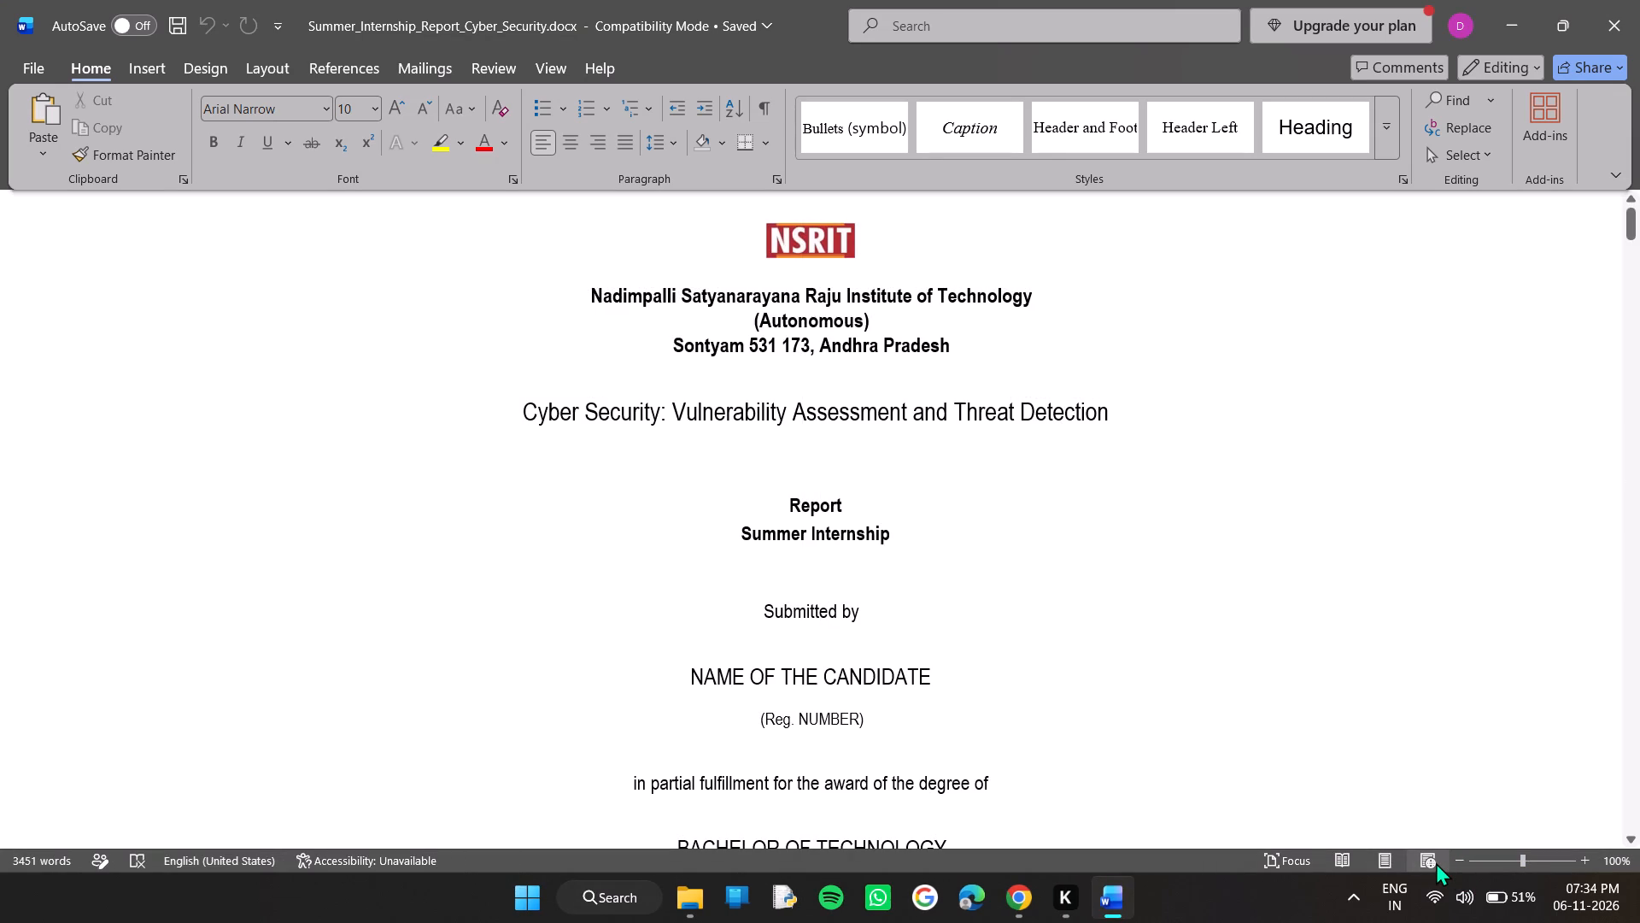
scroll(1190, 779, "down", 2)
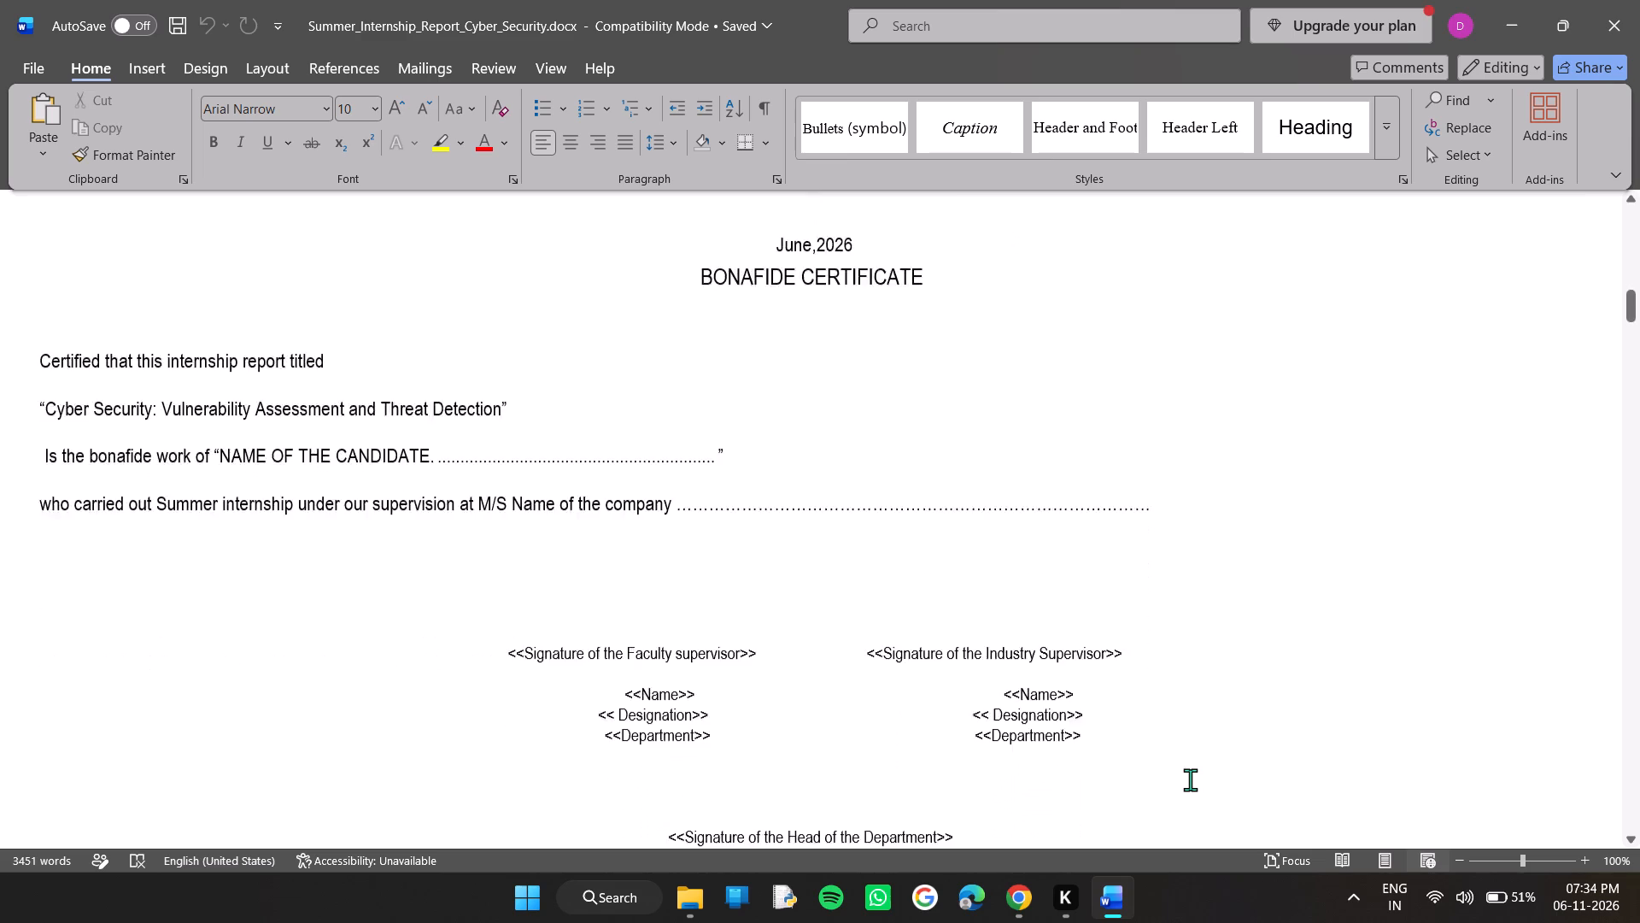
Examine the report from the Learning Outcomes and Program Outcomes through the section 4 lab work to Tools Used, and close the document.
scroll(1190, 779, "down", 1)
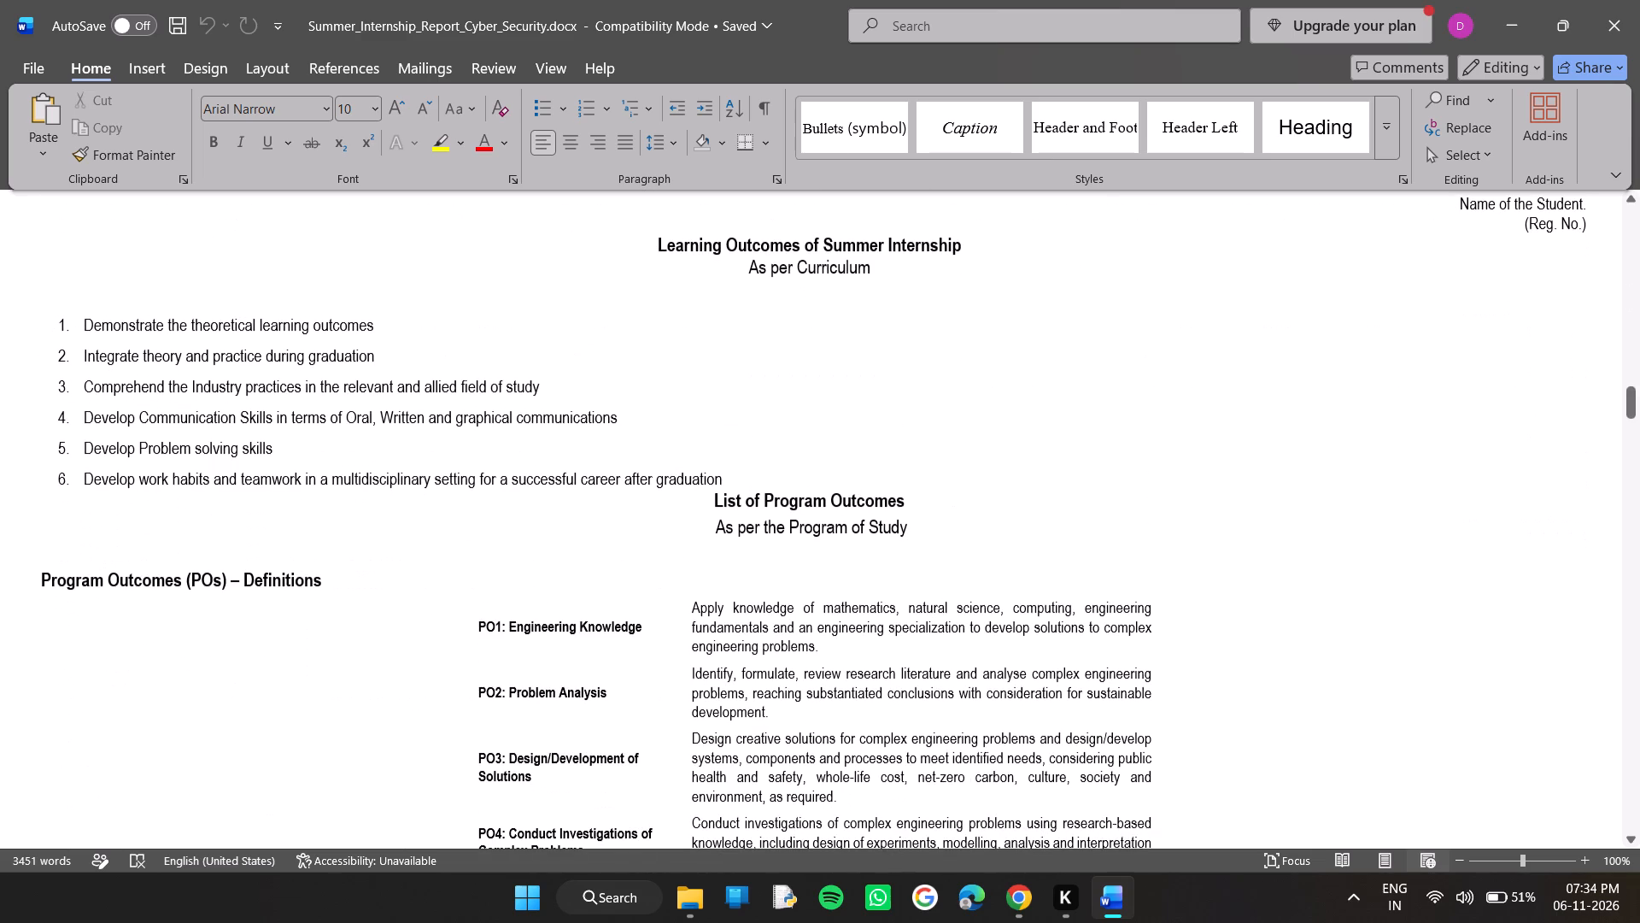
scroll(1190, 779, "down", 1)
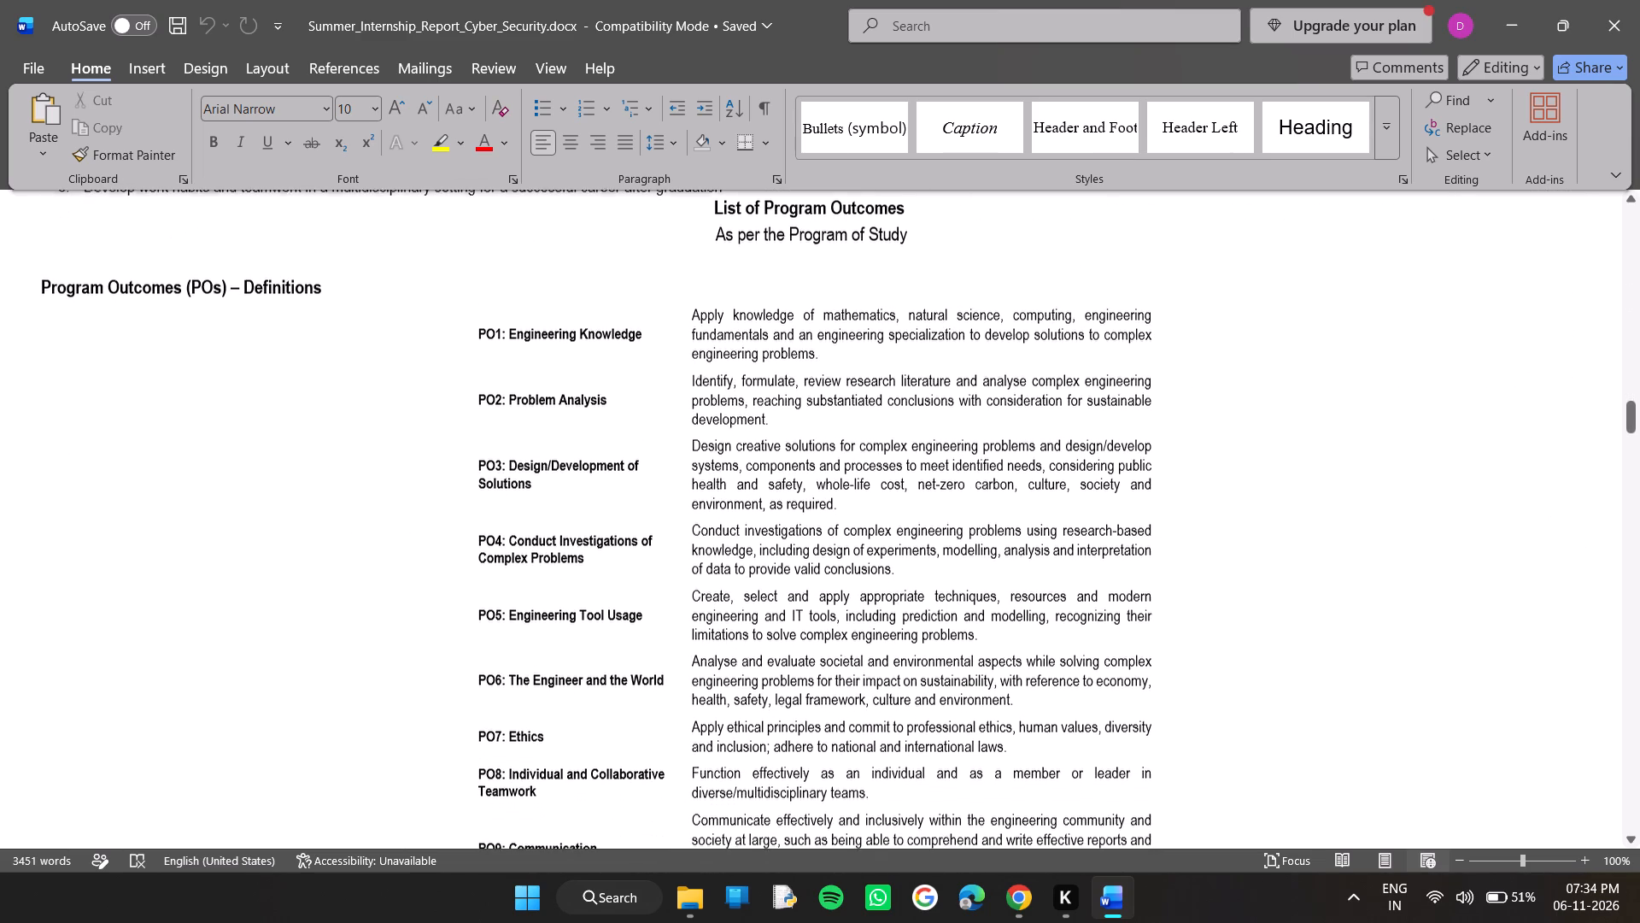
left_click(1416, 855)
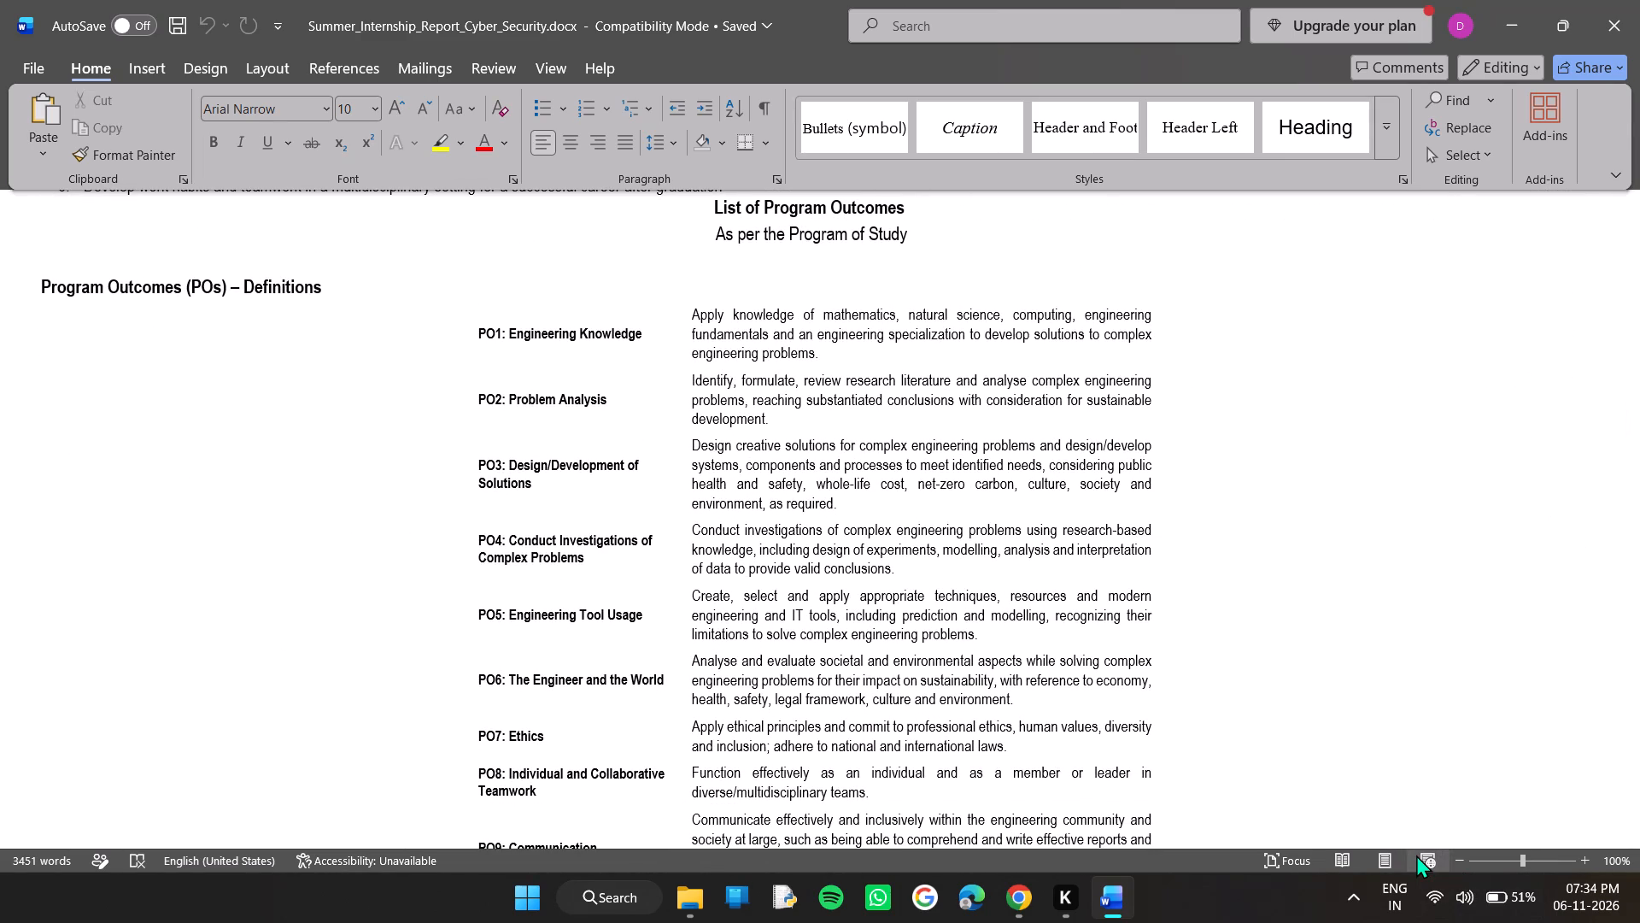
scroll(1148, 763, "down", 1)
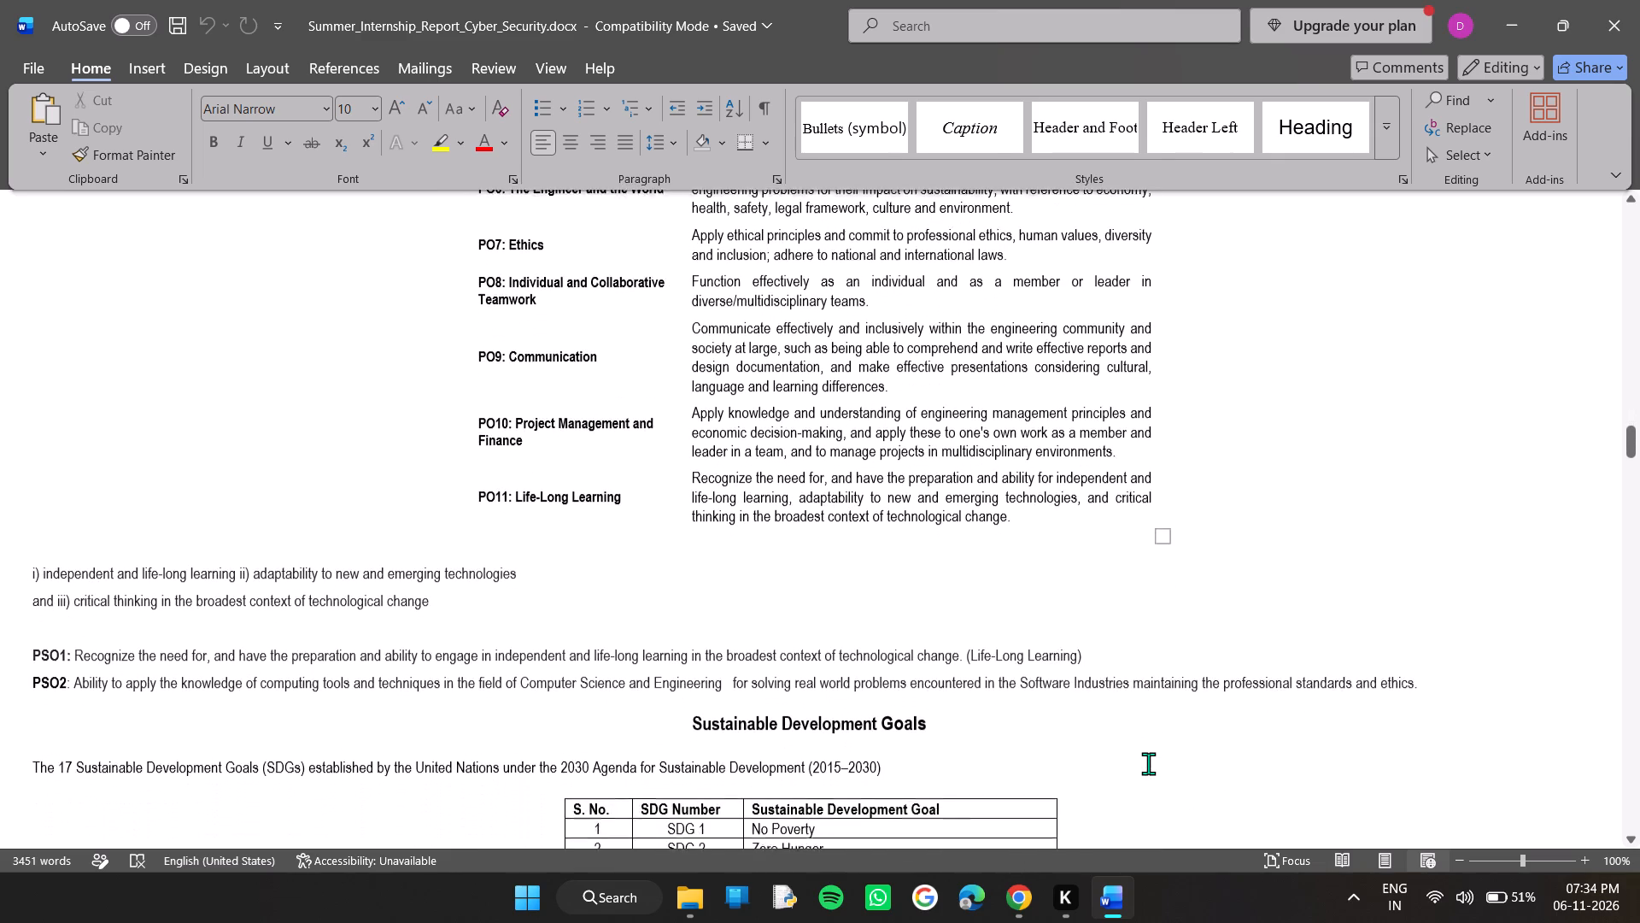
scroll(1148, 763, "down", 1)
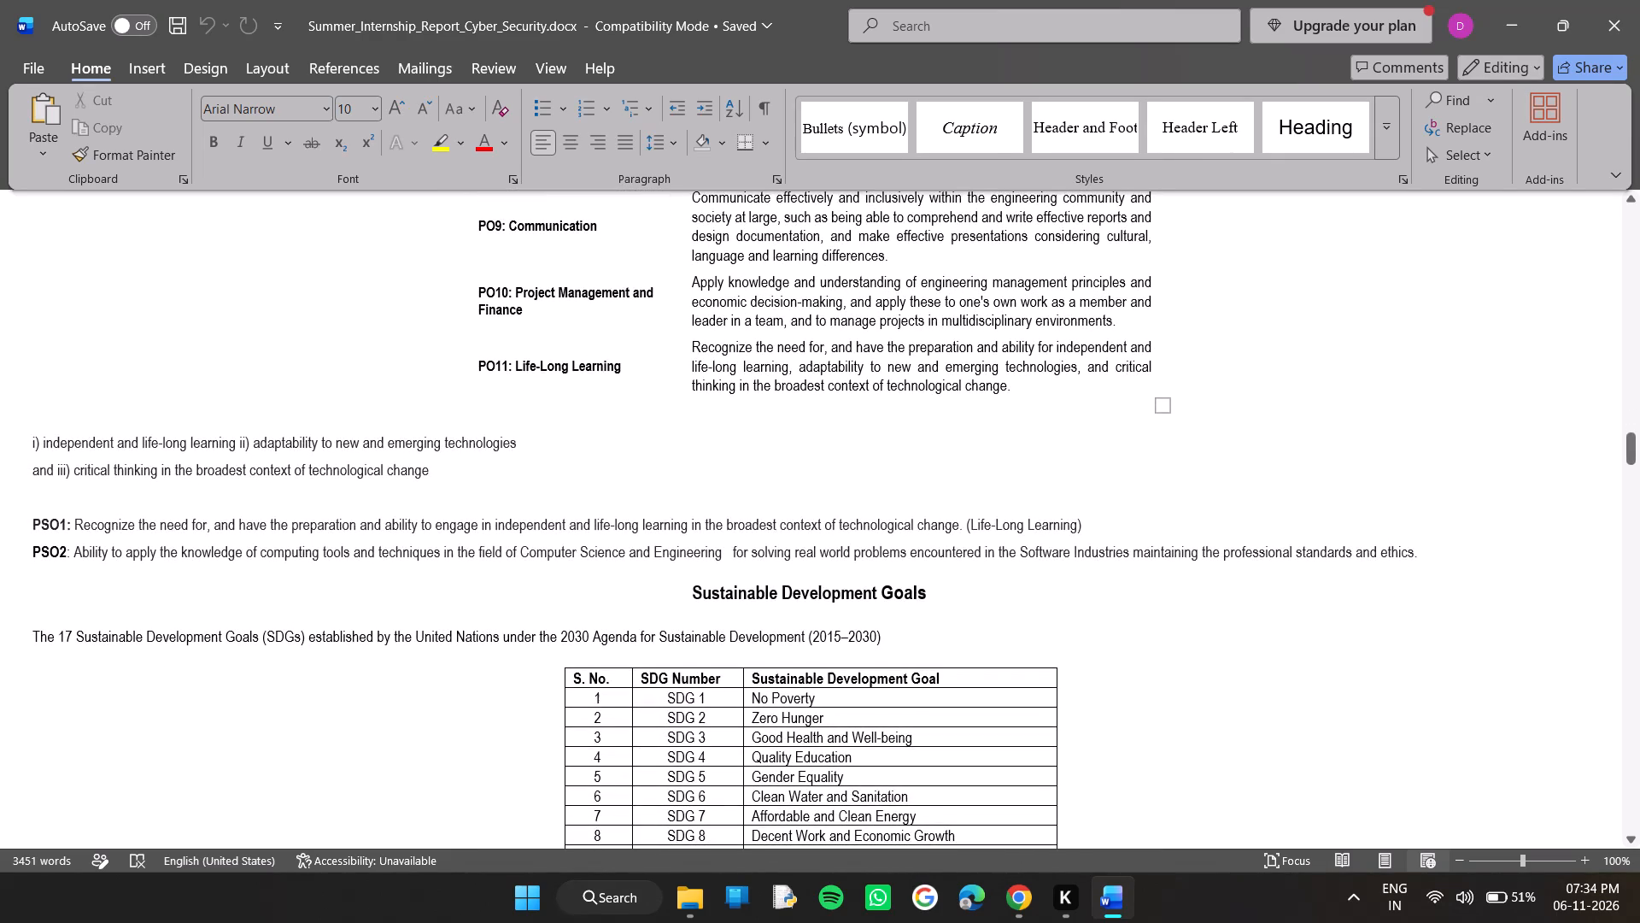
scroll(1148, 763, "down", 1)
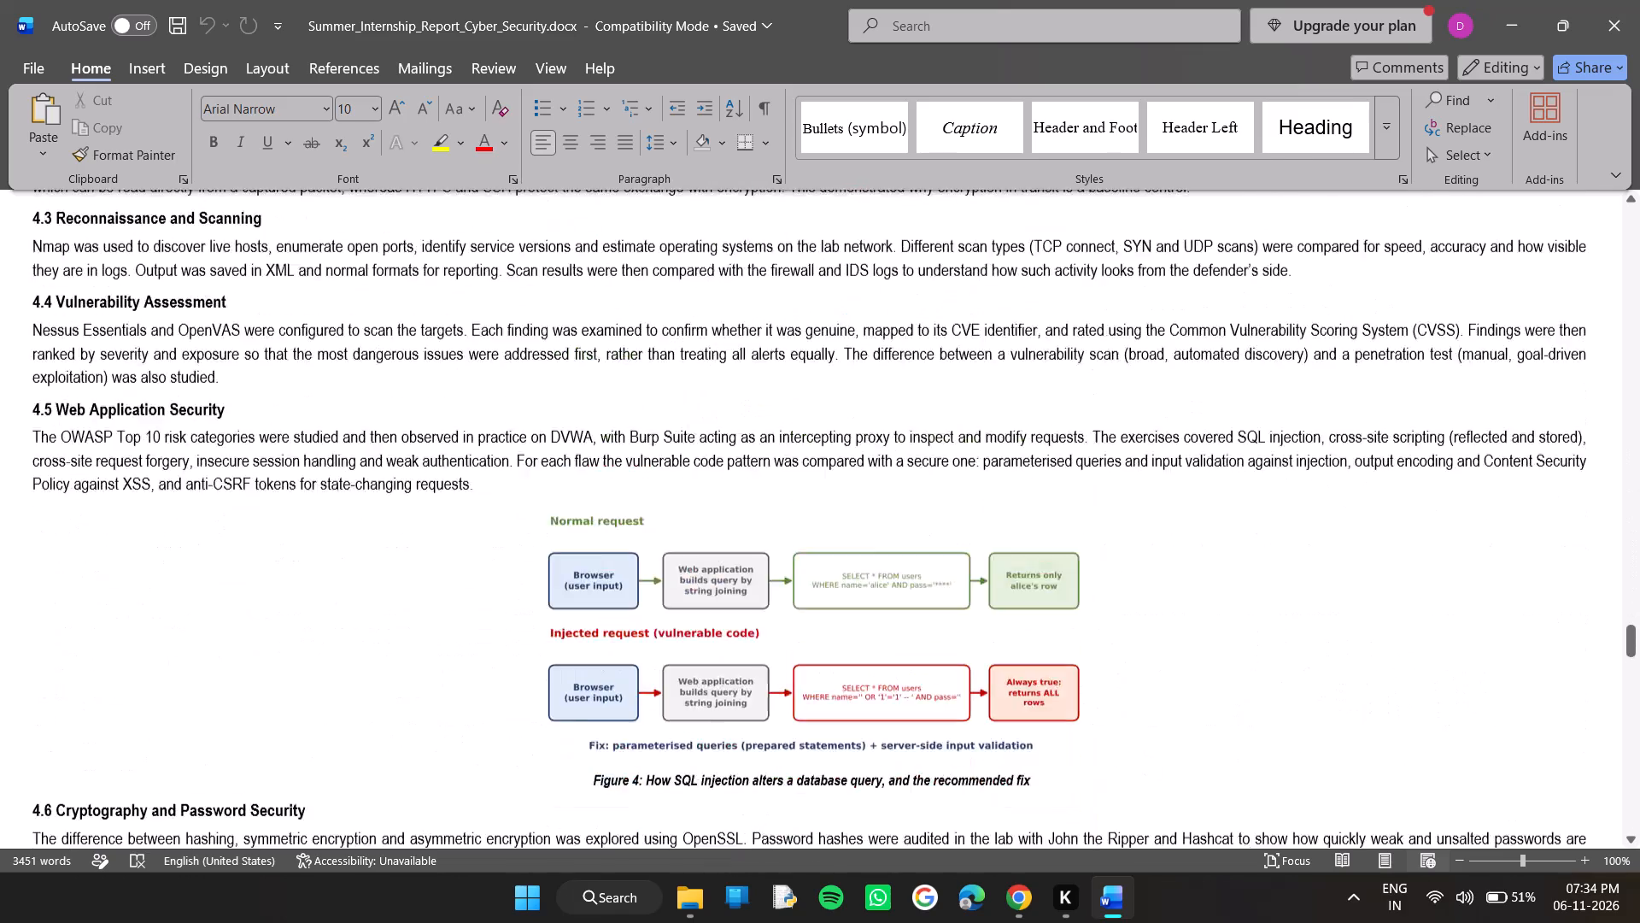
scroll(1148, 763, "down", 1)
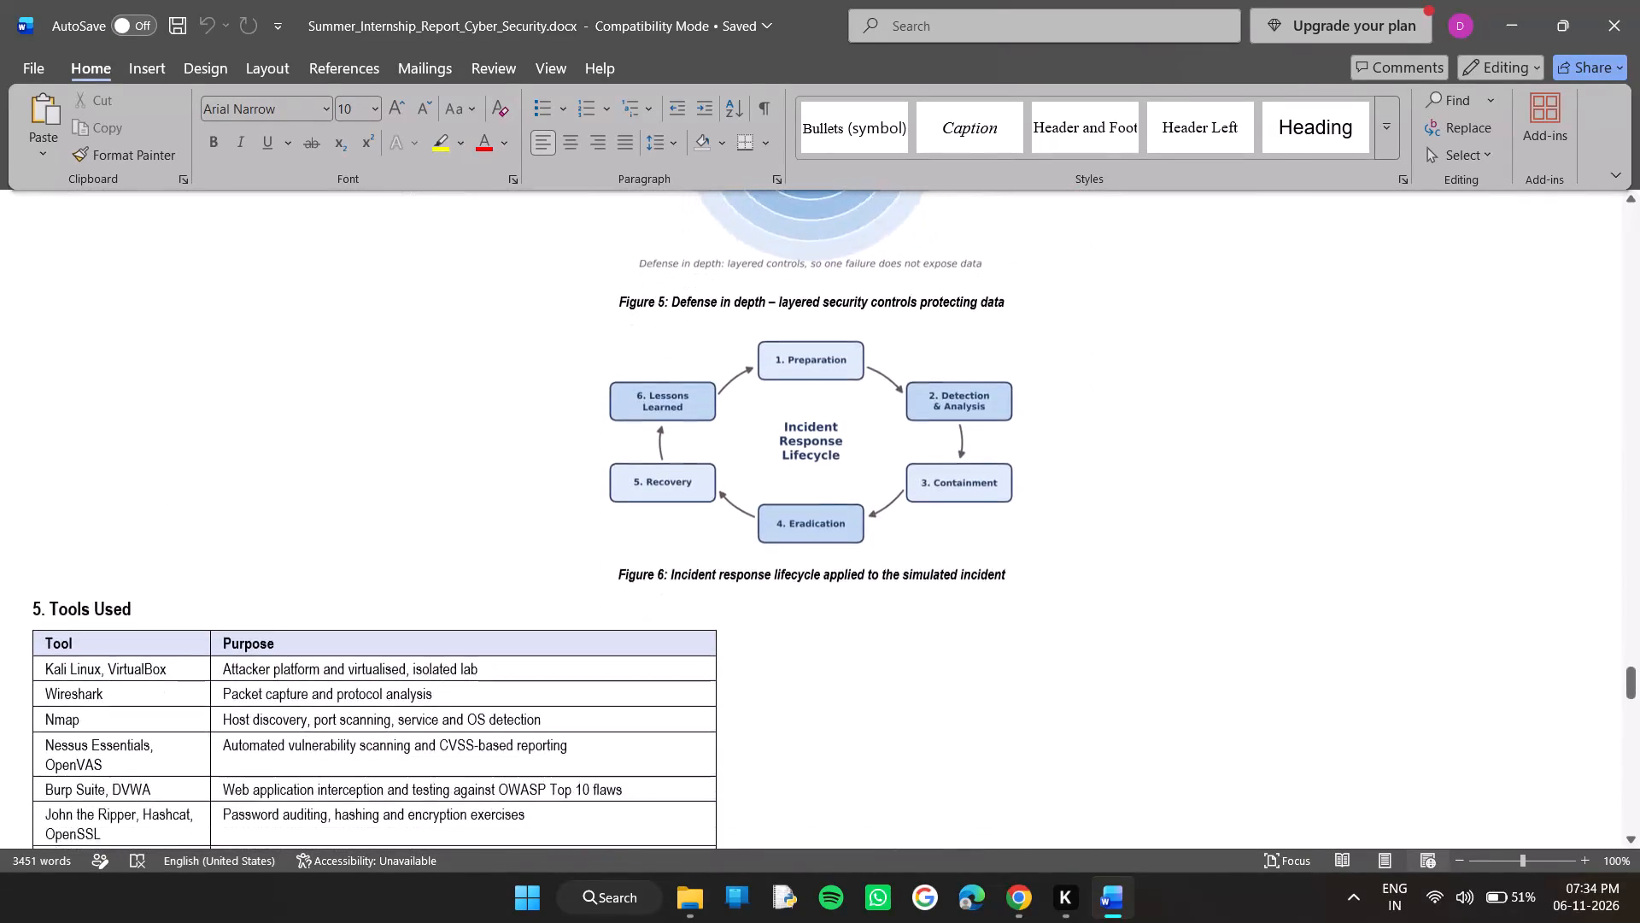
scroll(1148, 763, "down", 2)
left_click(1639, 0)
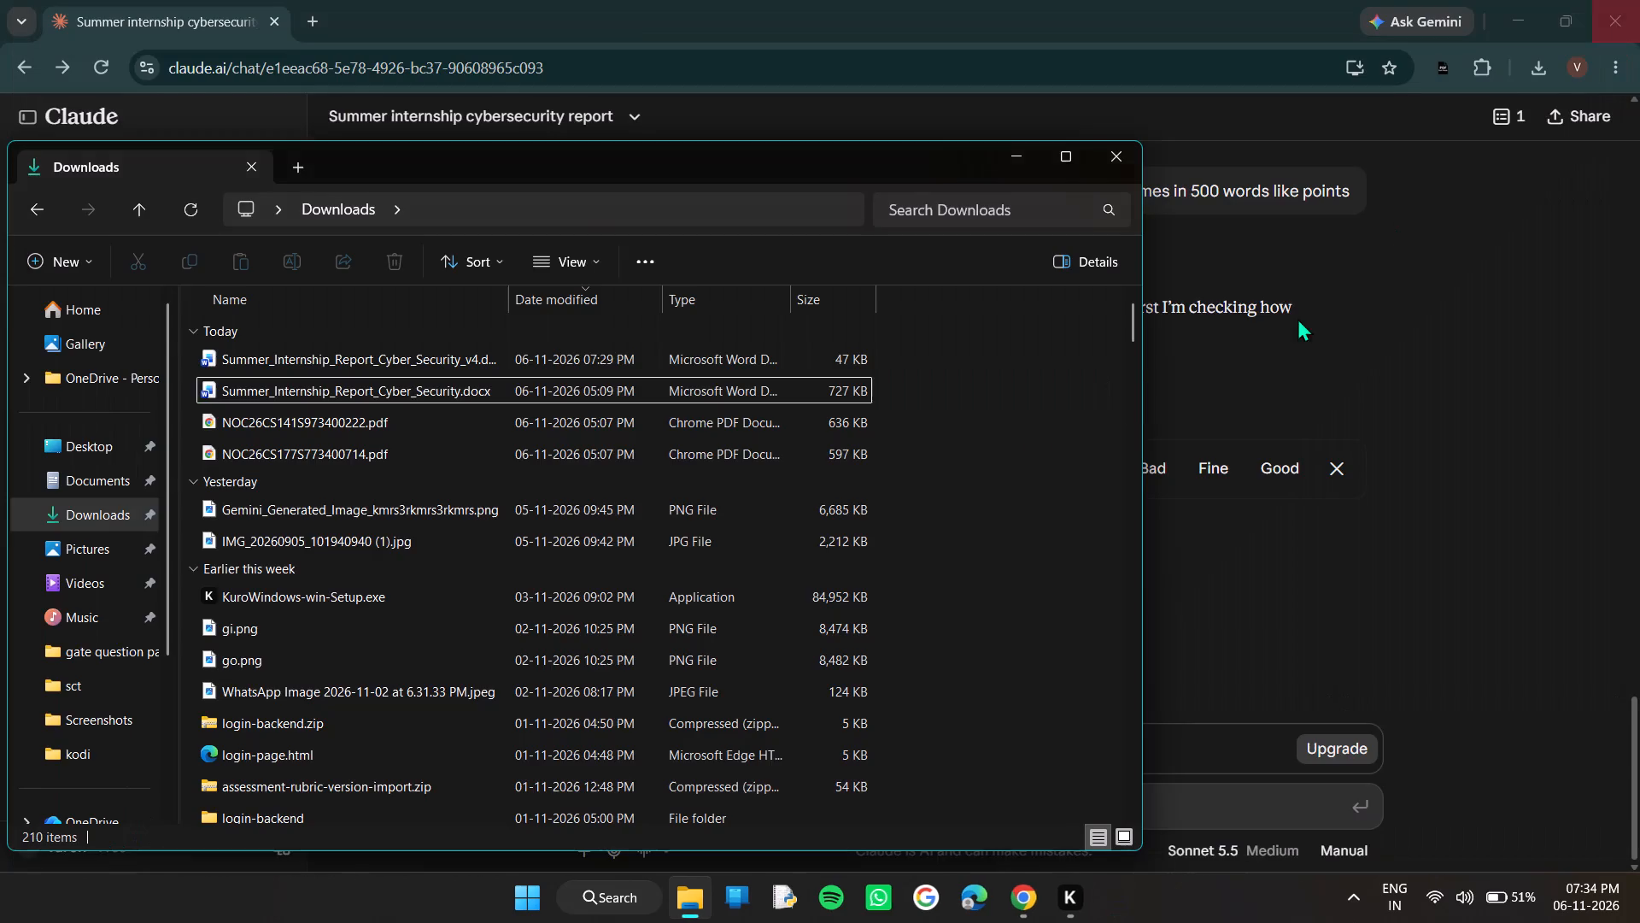
Reopen Summer_Internship_Report_Cyber_Security.docx from Downloads and display it in Print Layout.
double_click(413, 392)
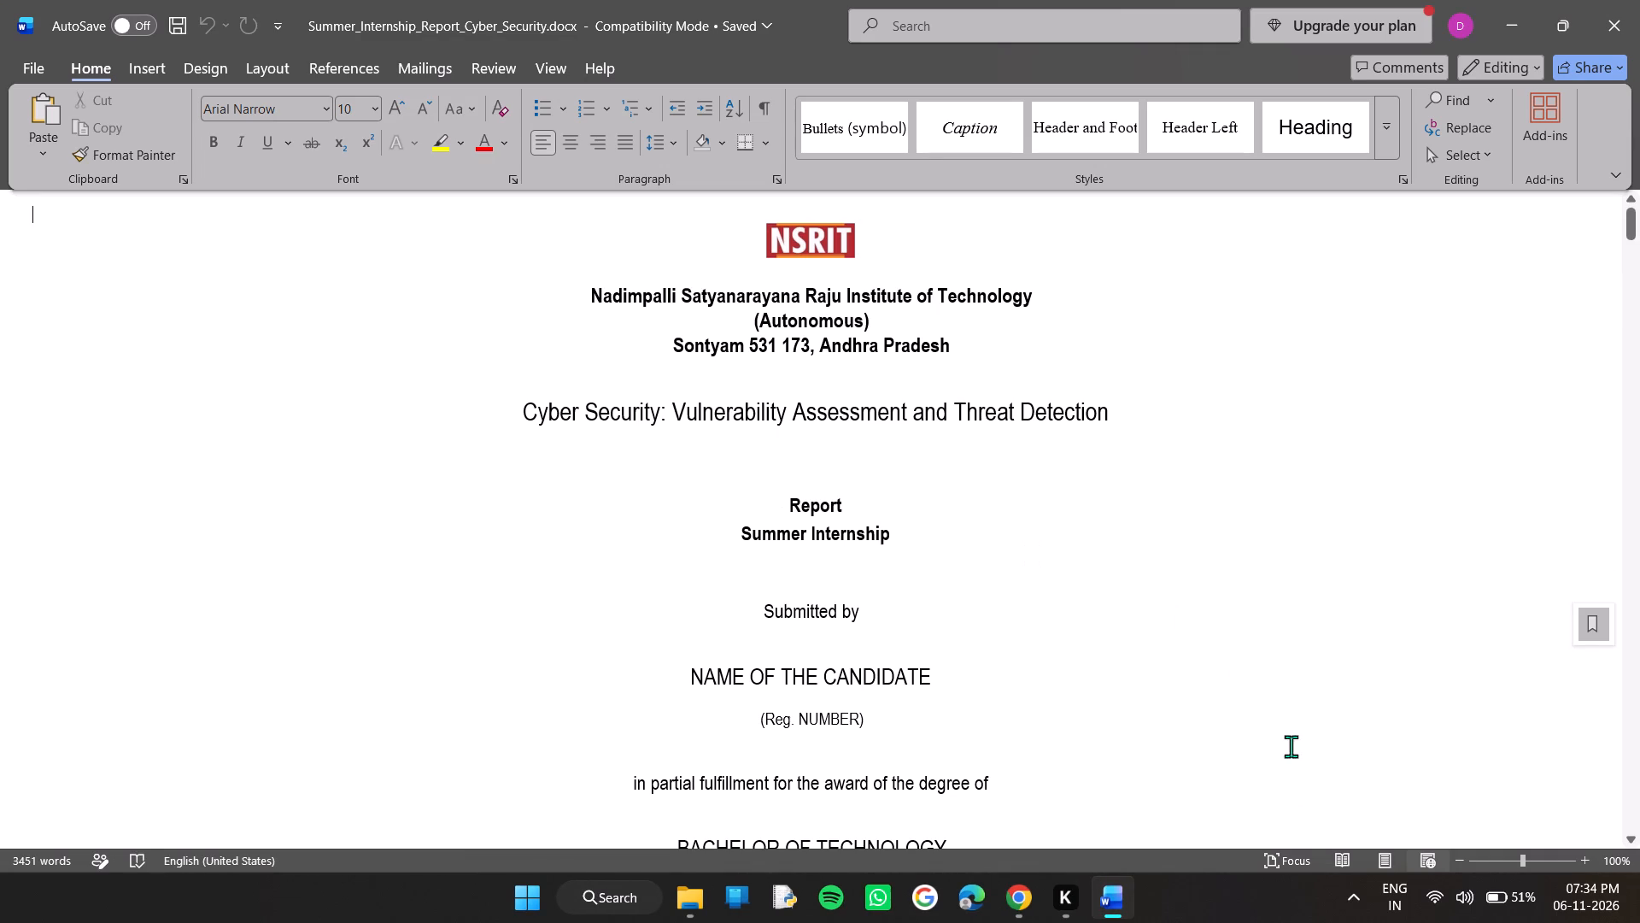
left_click(1386, 855)
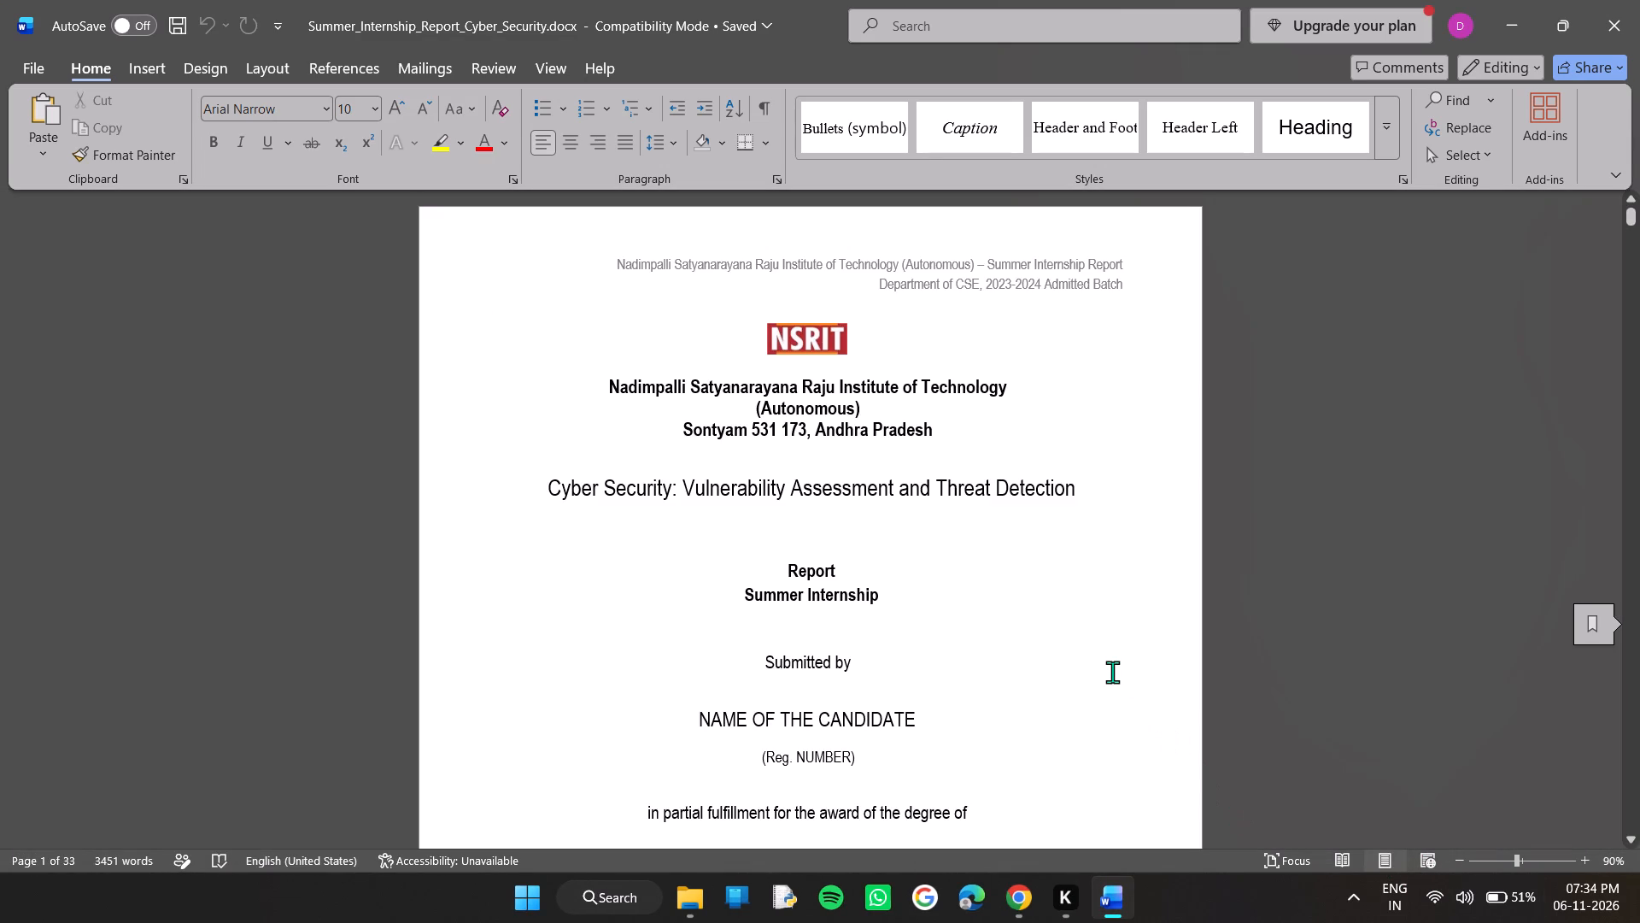
Examine the report's front pages from the title page through the Bonafide Certificate to the Certificate of Summer Internship page.
scroll(1112, 672, "down", 3)
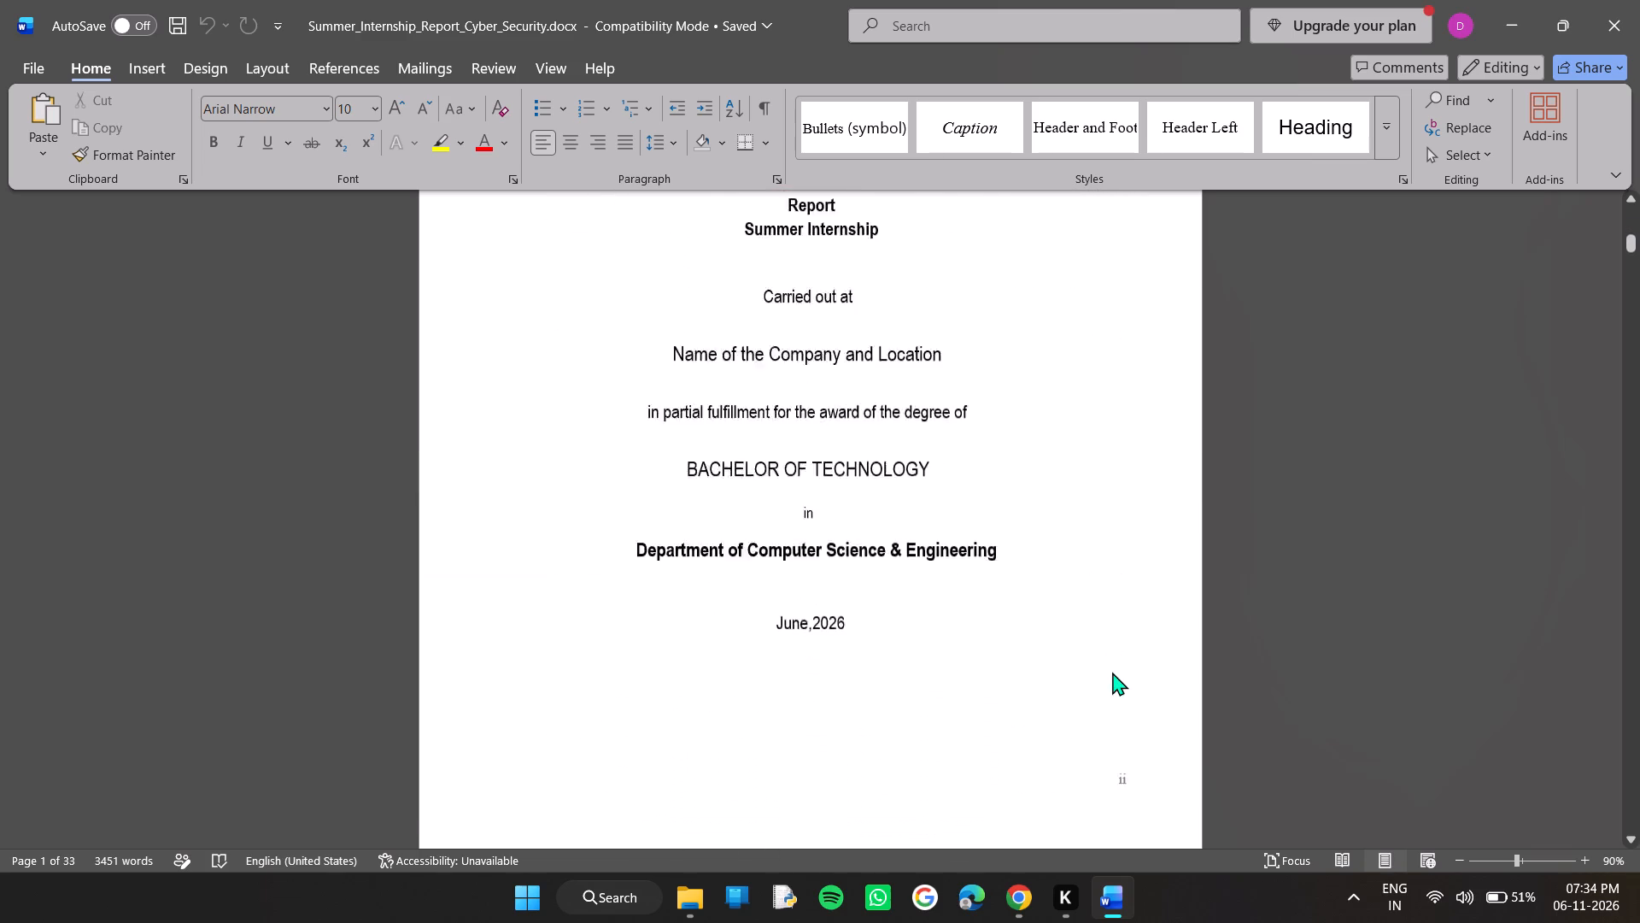
scroll(1112, 672, "down", 2)
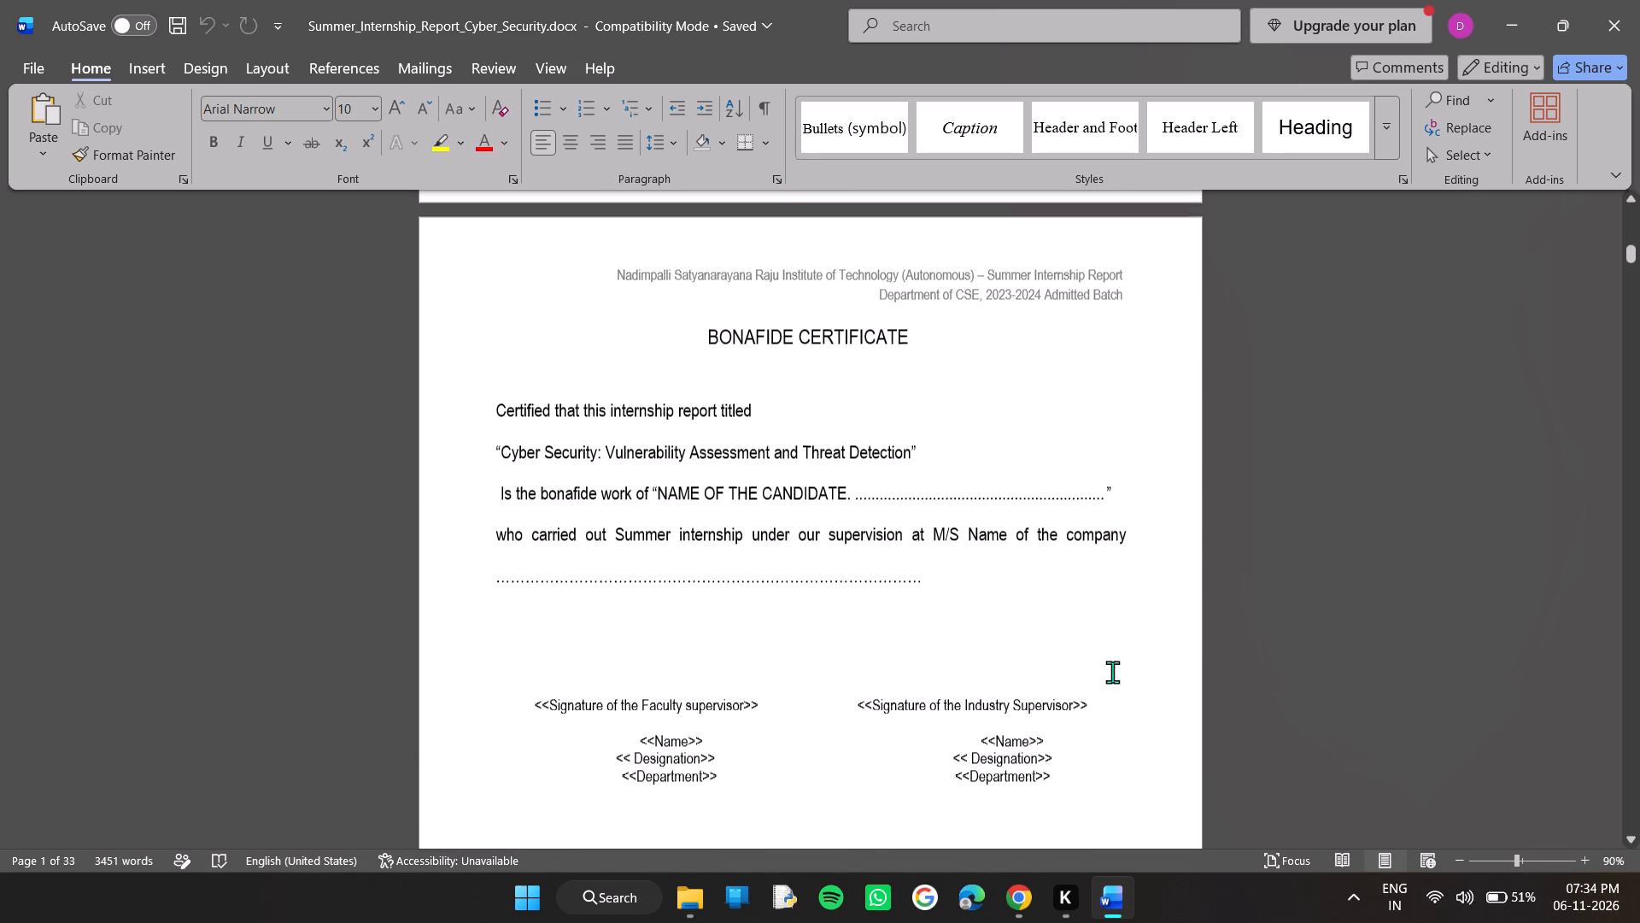
scroll(1112, 672, "up", 1)
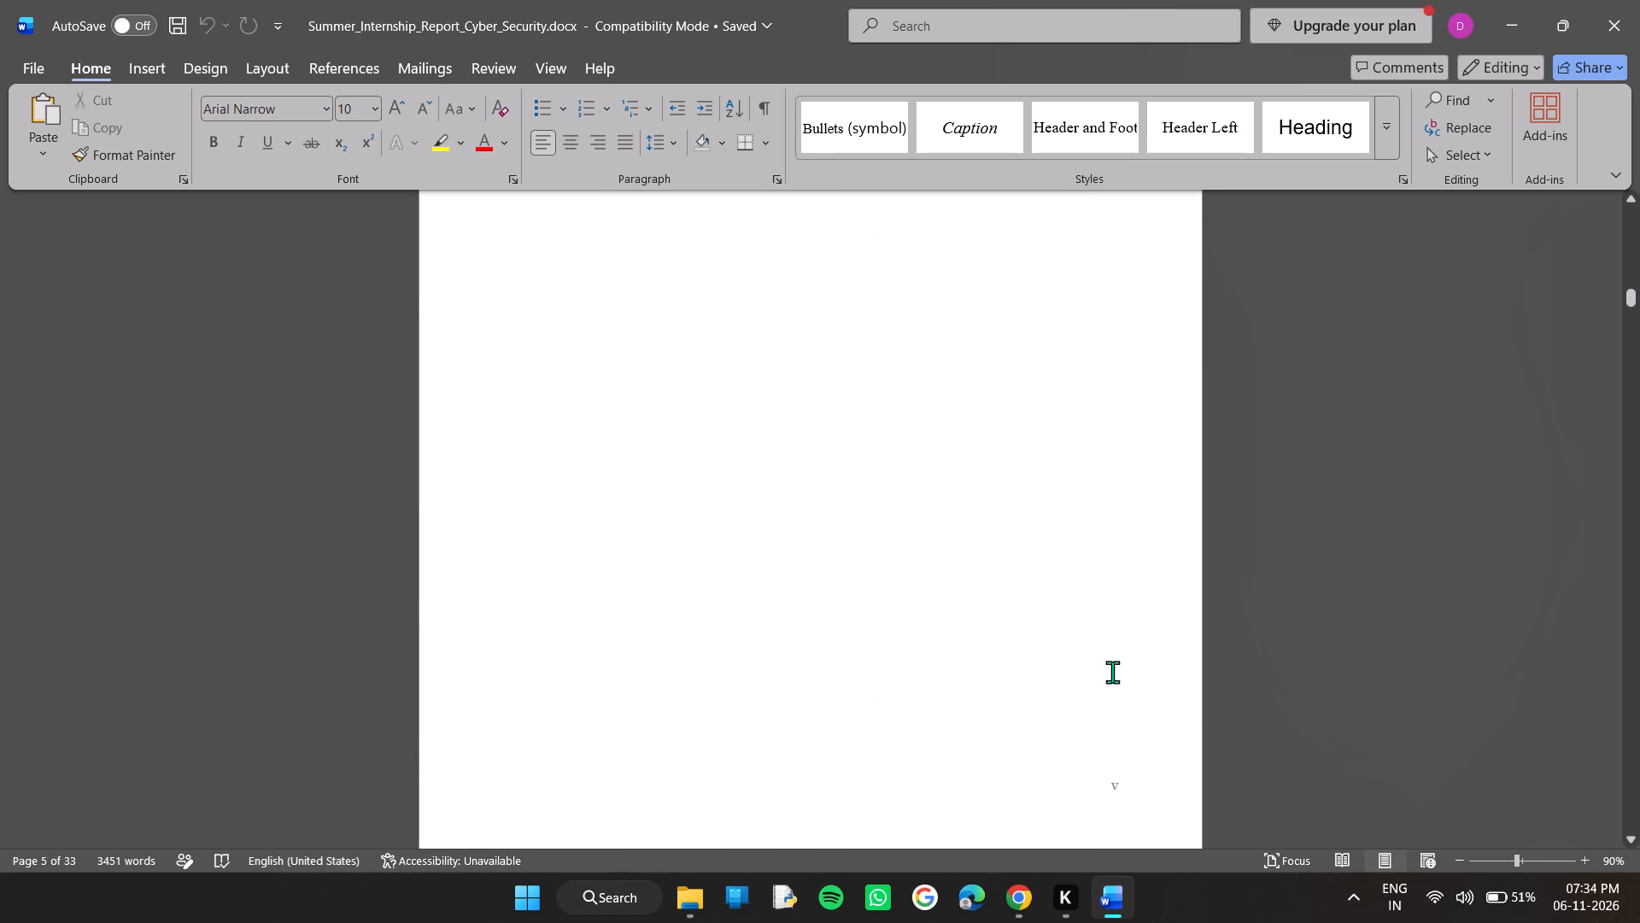
scroll(1112, 672, "up", 2)
scroll(1112, 672, "down", 3)
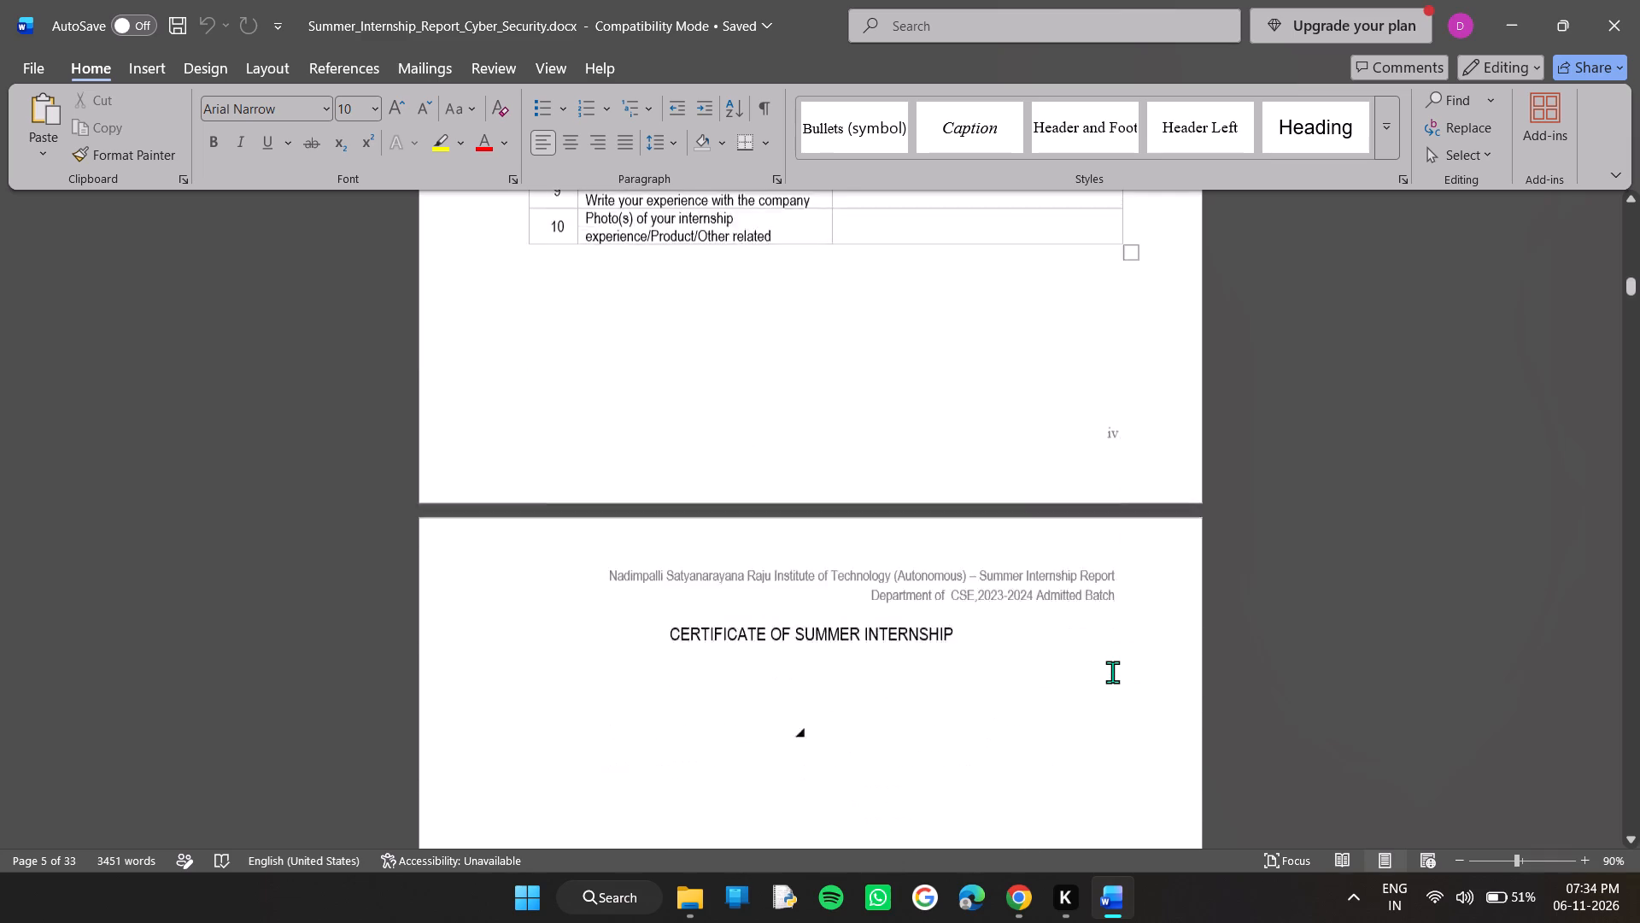
scroll(1112, 672, "down", 2)
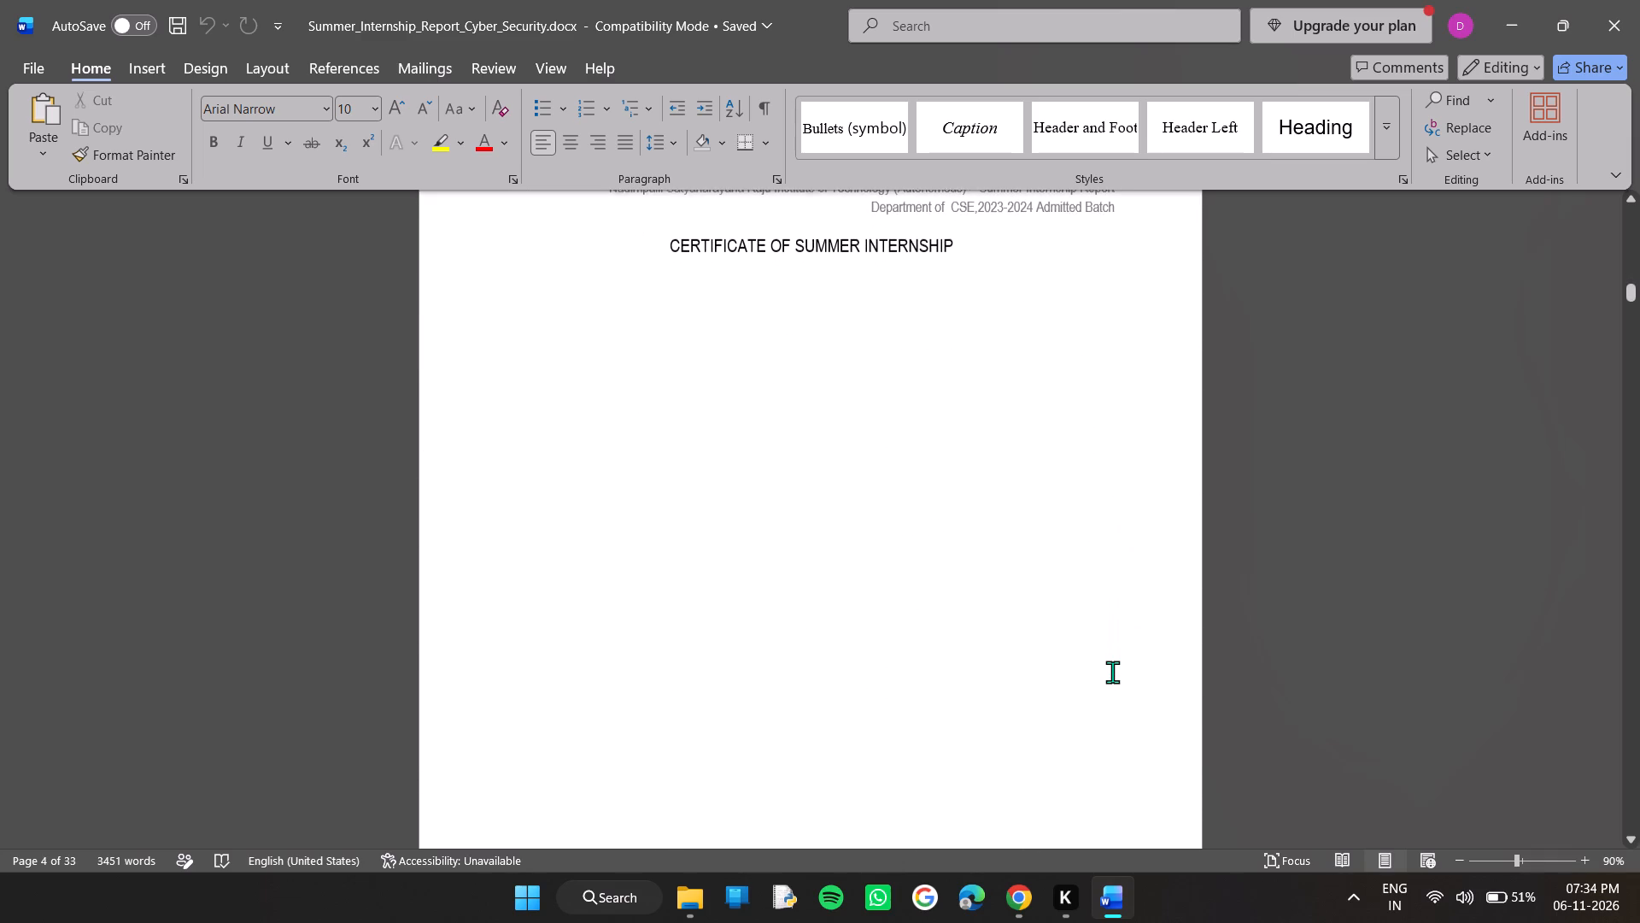
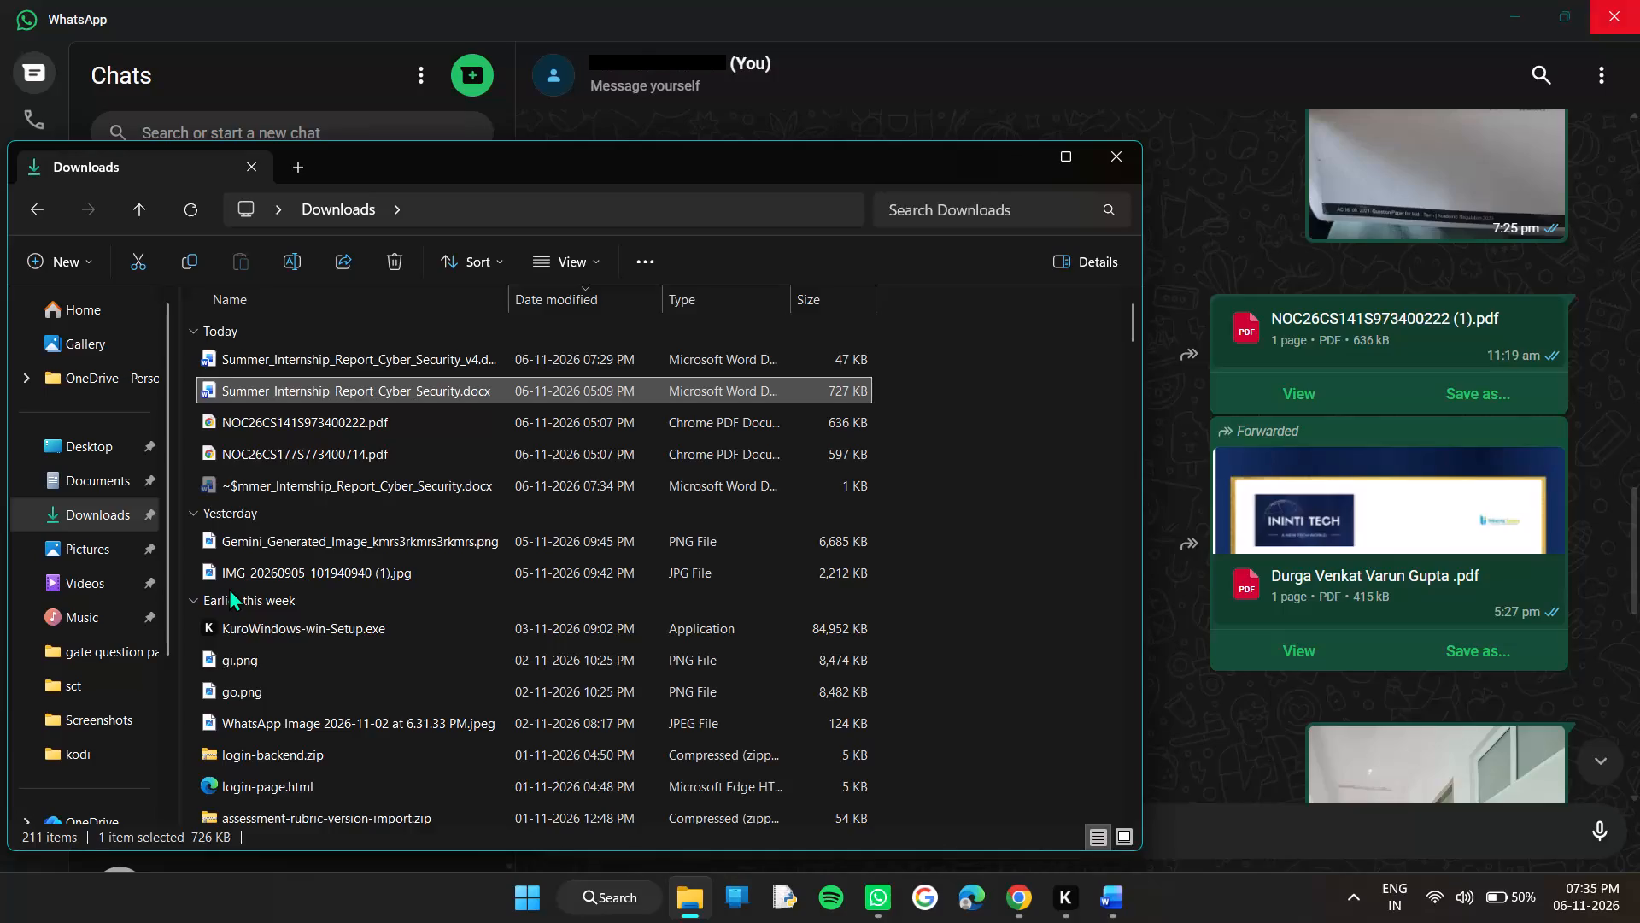
Look through the files in the Downloads folder and the Desktop folder for the internship report documents.
scroll(229, 588, "down", 1)
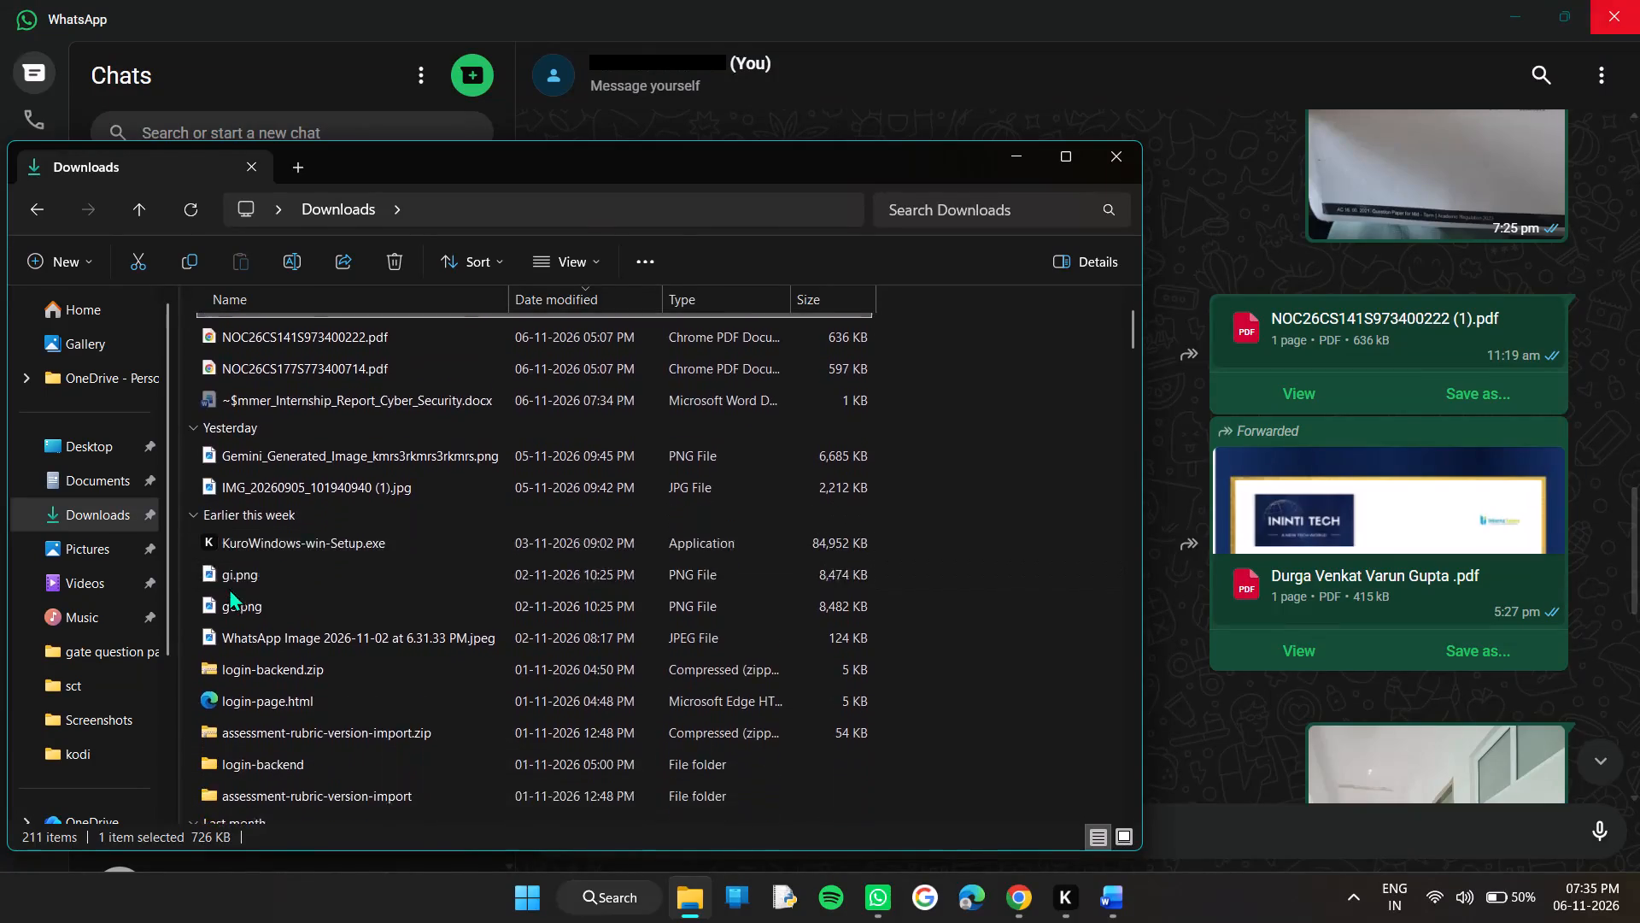
scroll(229, 588, "down", 3)
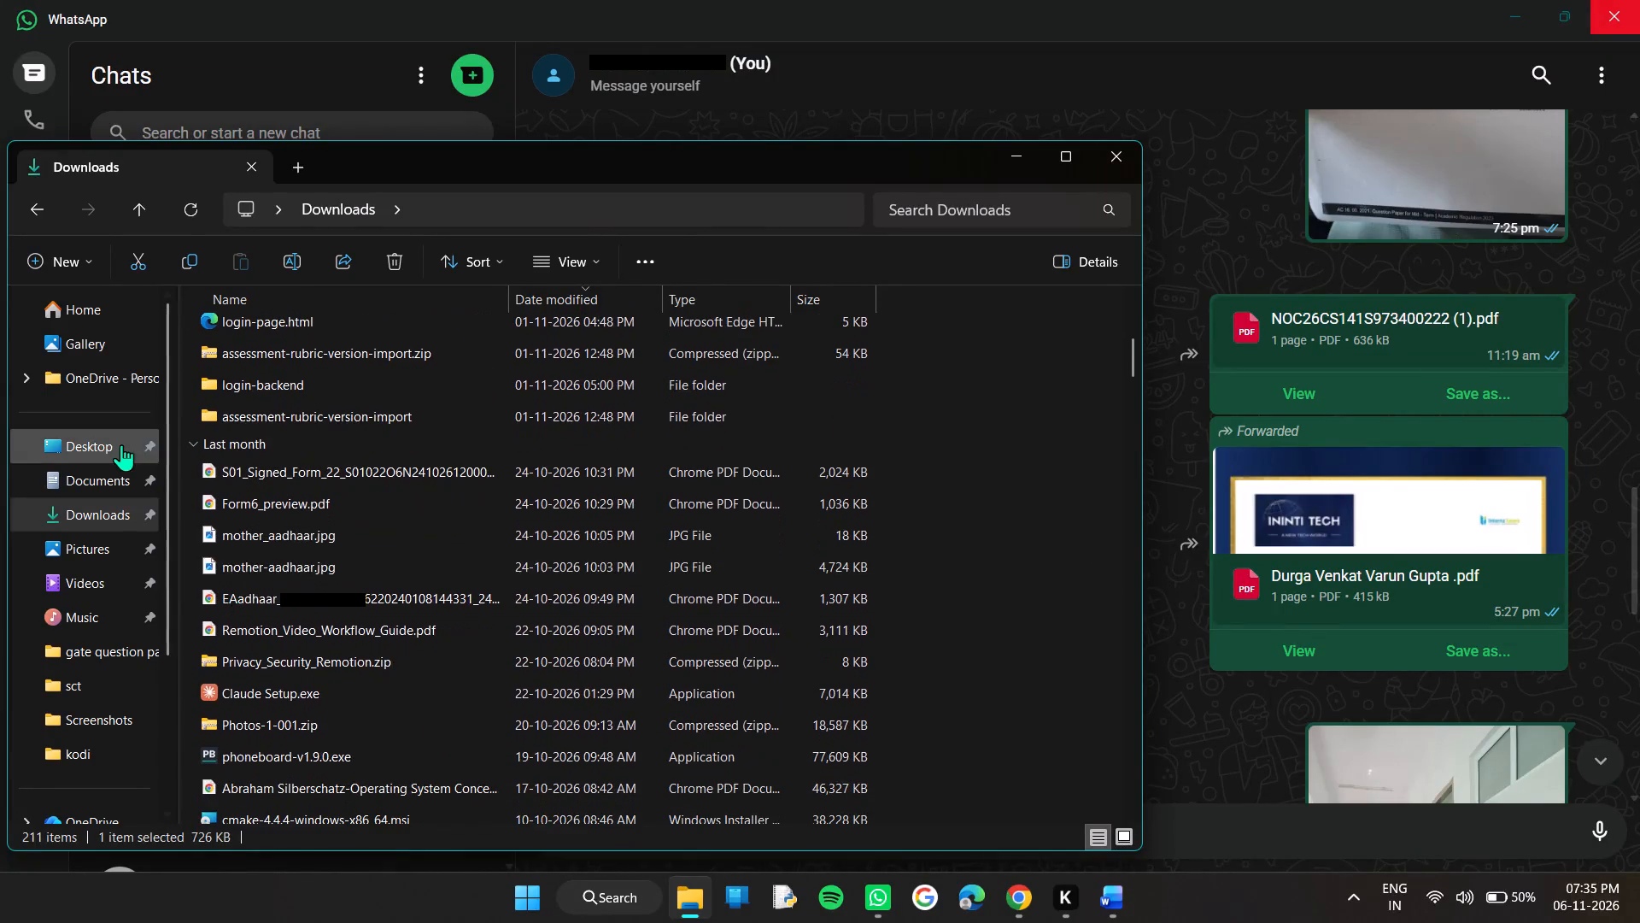
left_click(100, 432)
scroll(299, 512, "down", 2)
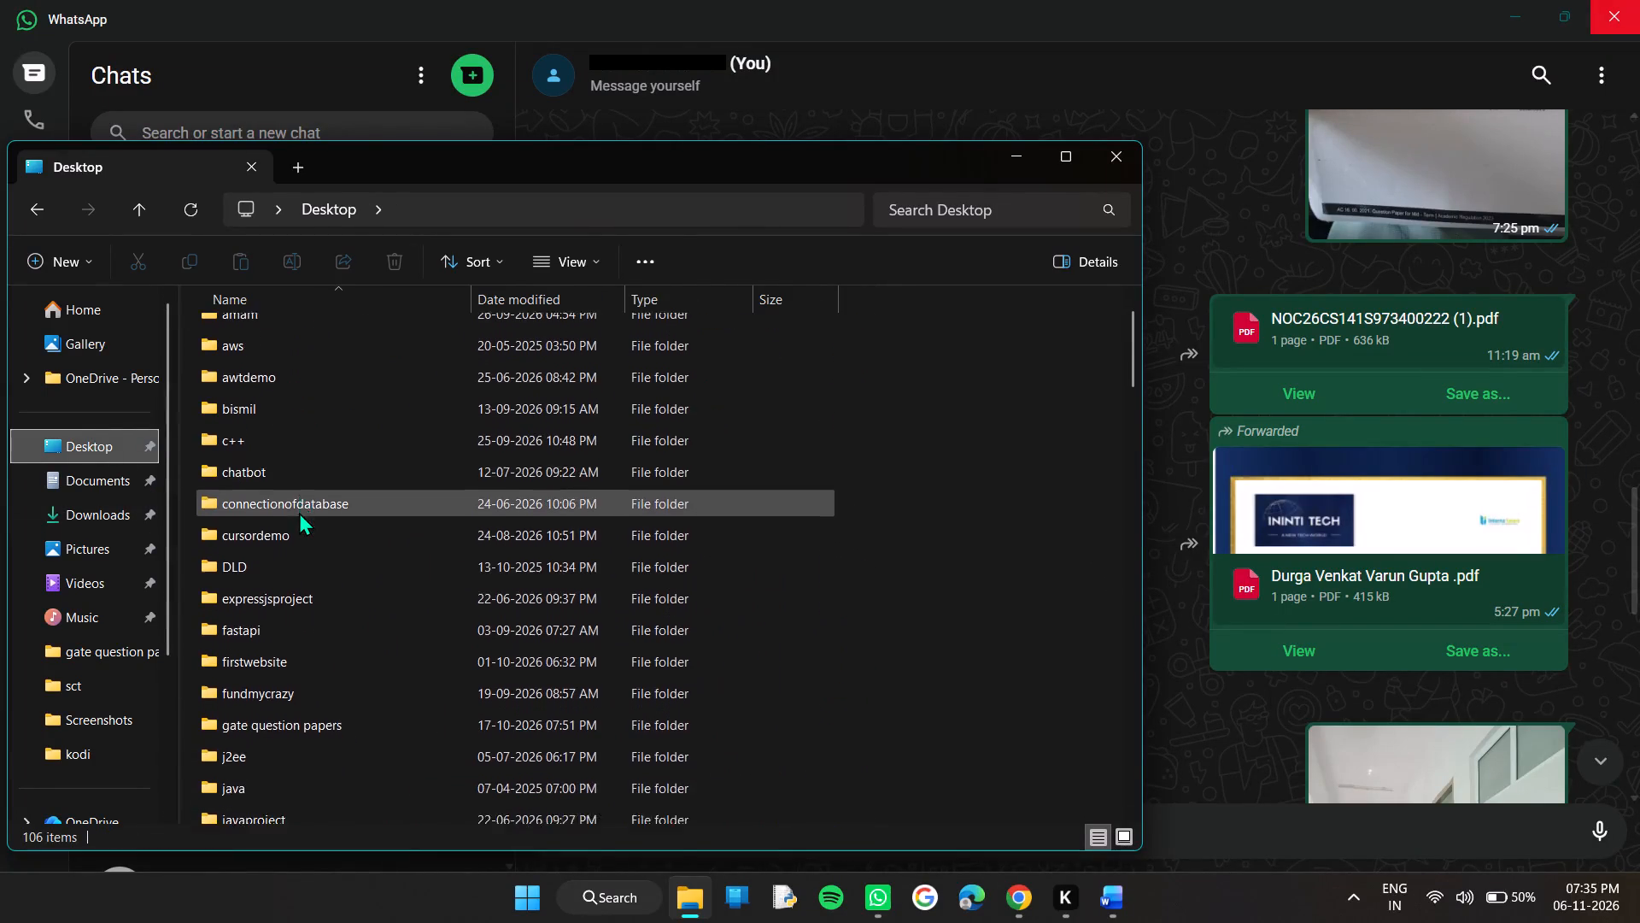
scroll(299, 512, "down", 7)
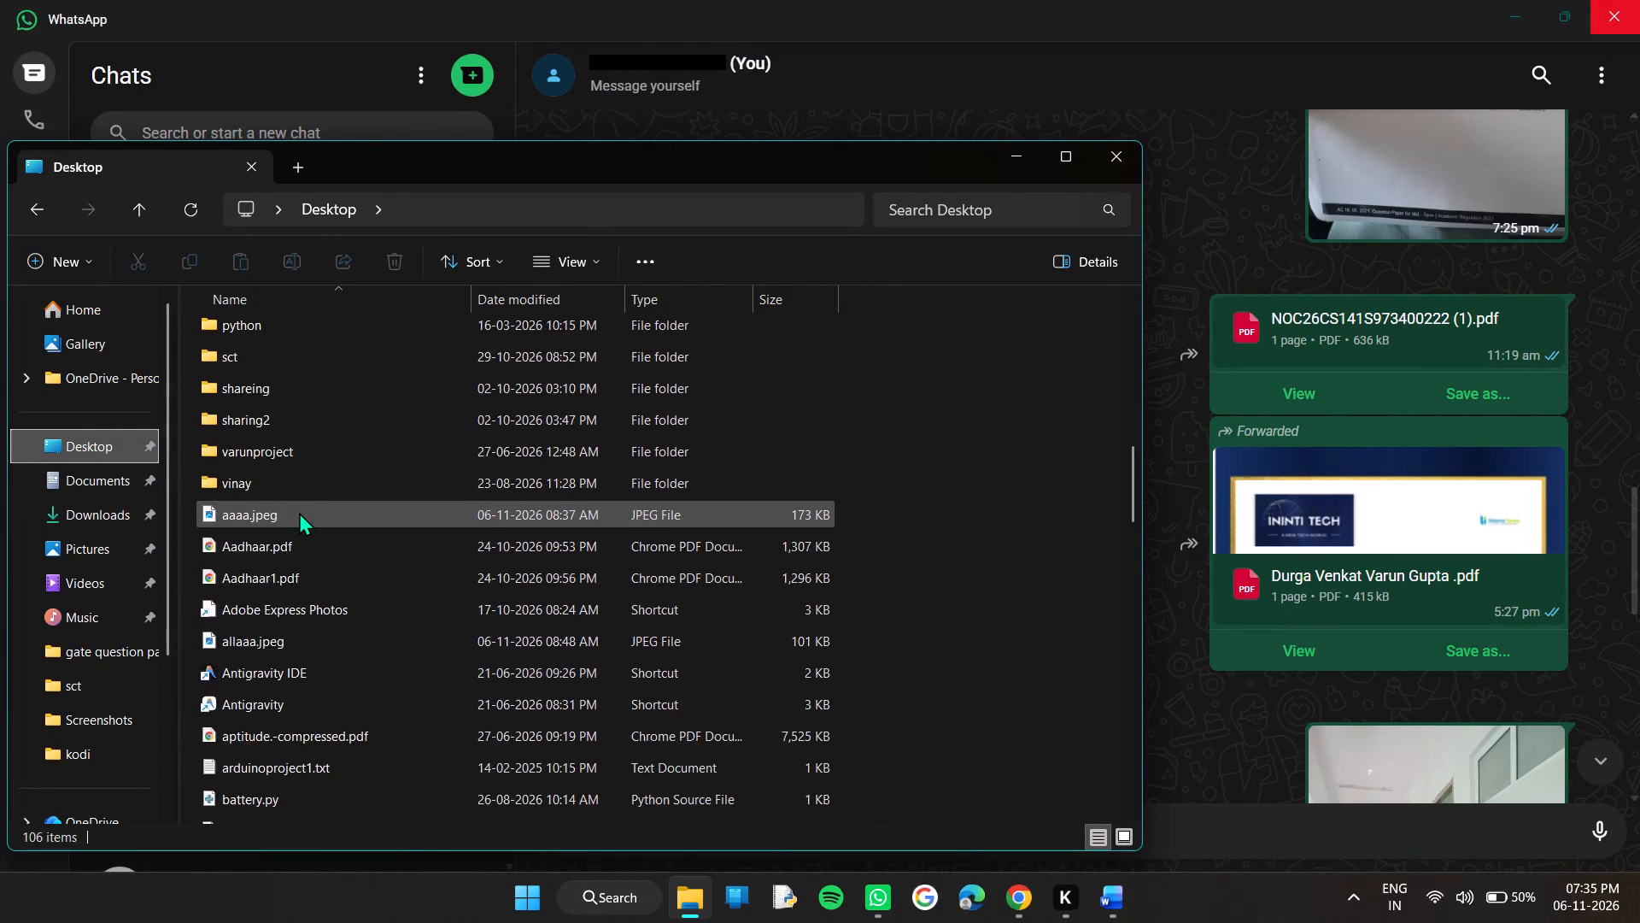
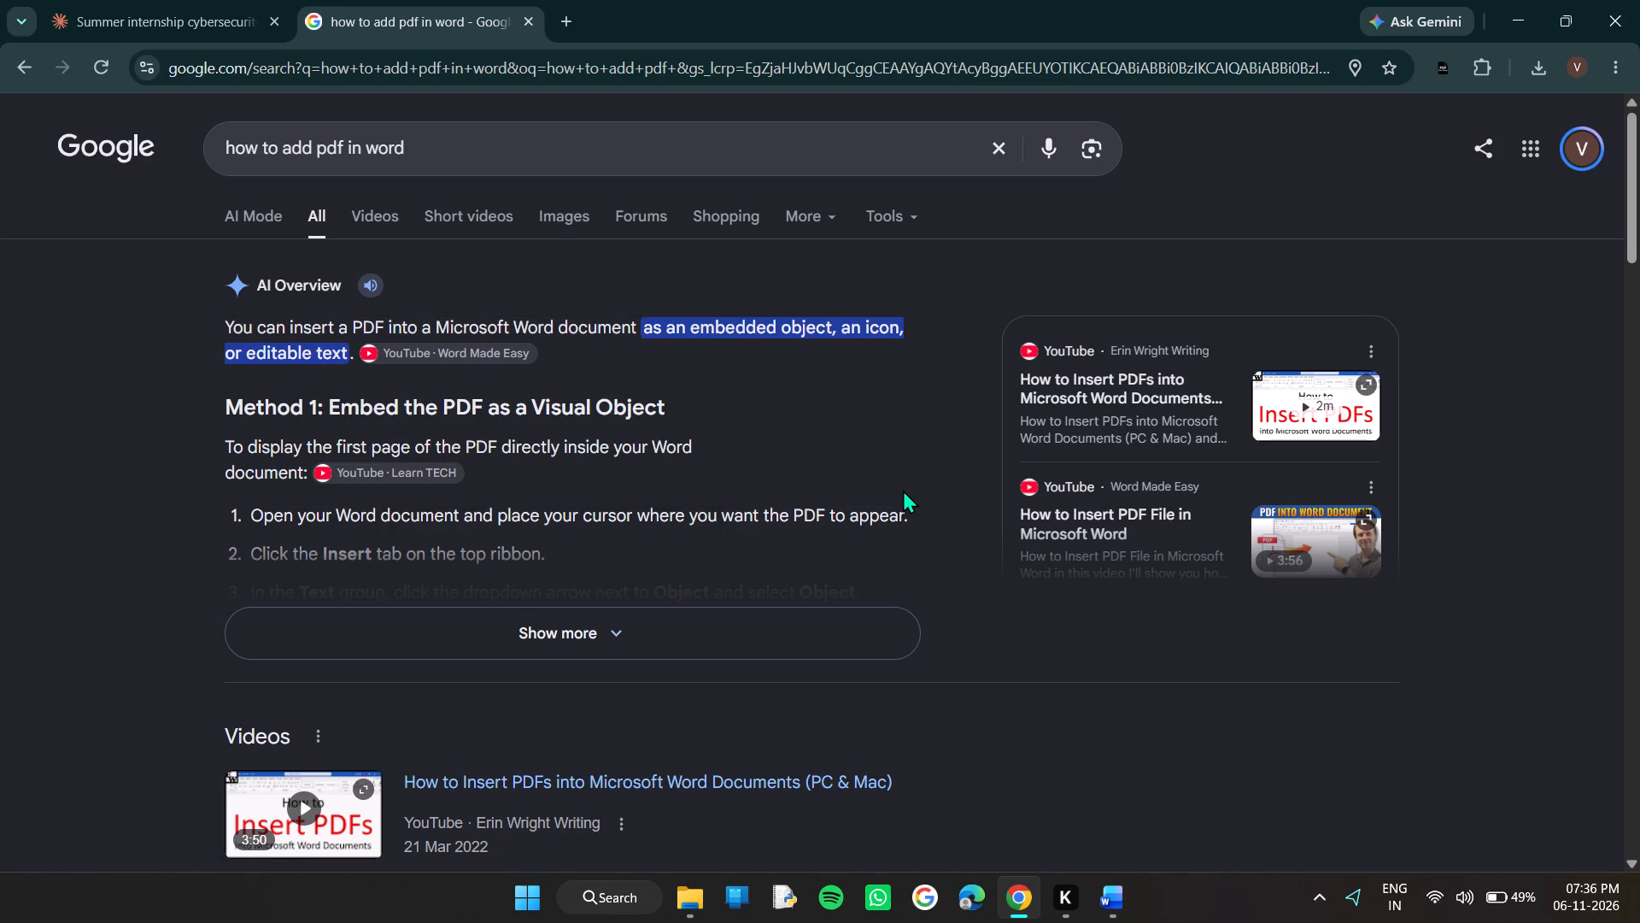
scroll(903, 490, "down", 1)
left_click(857, 558)
scroll(857, 558, "down", 1)
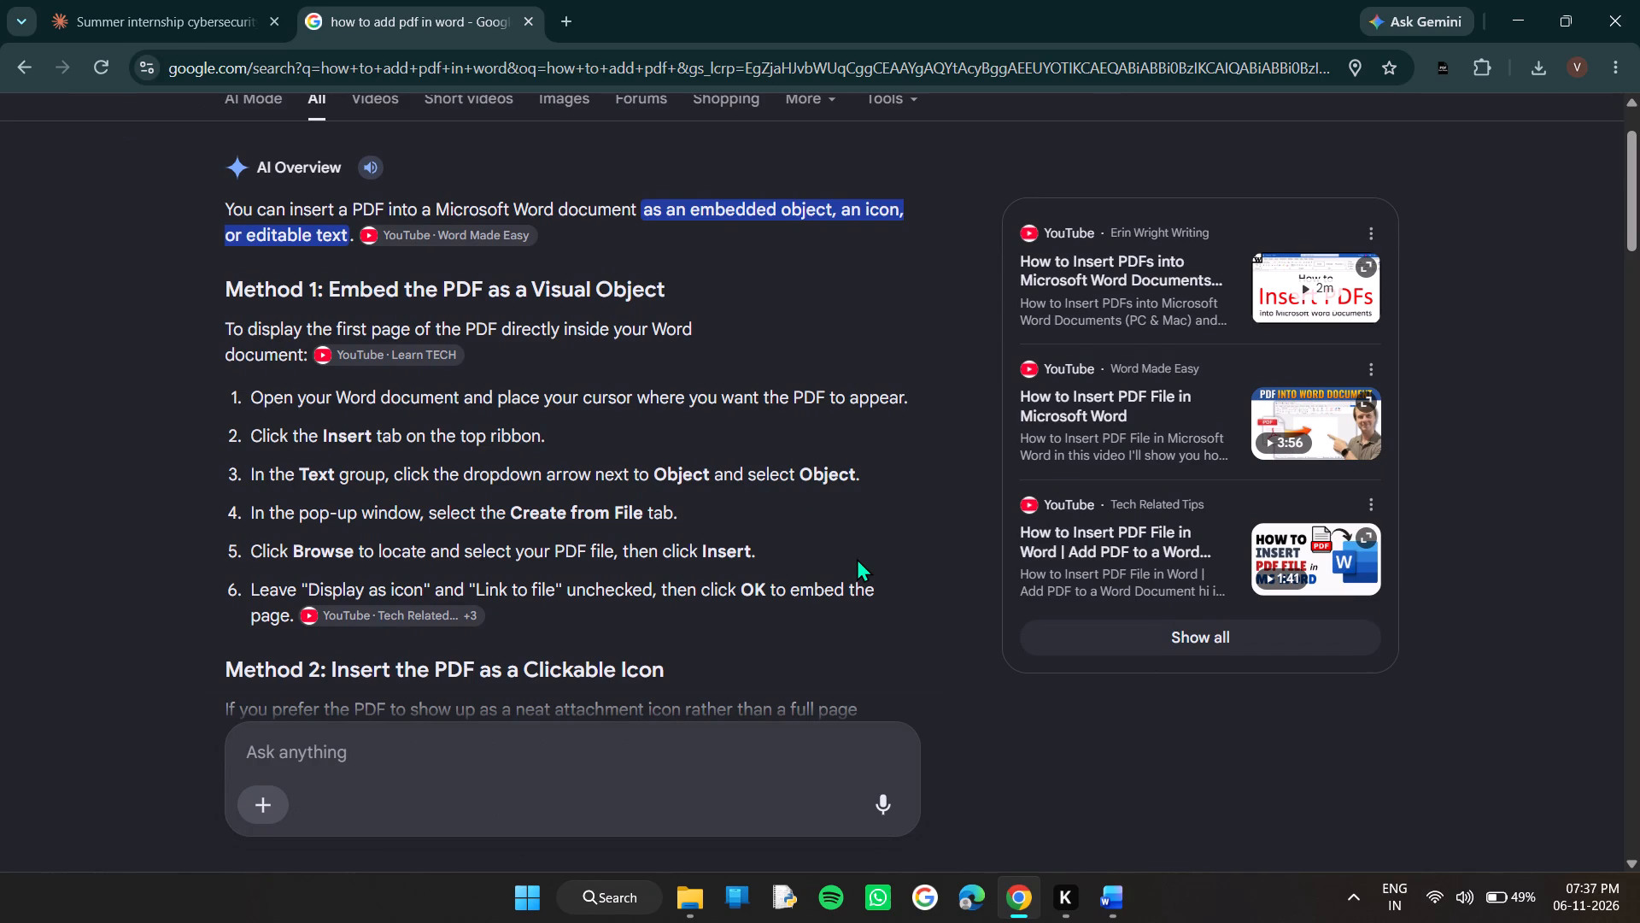
scroll(857, 558, "up", 4)
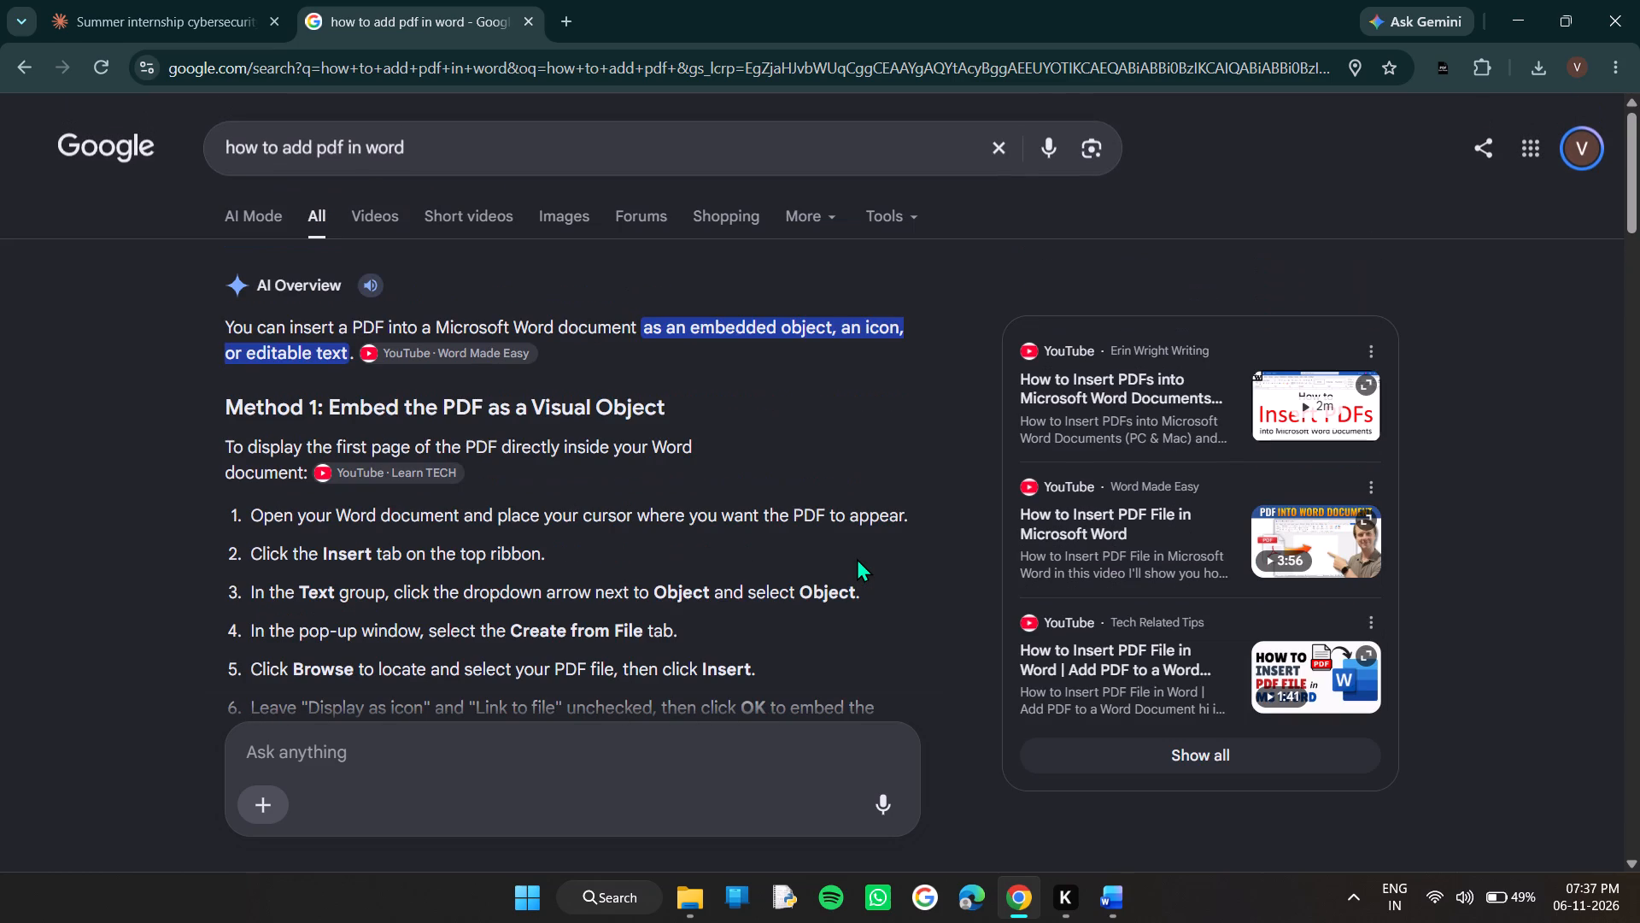
scroll(857, 558, "down", 1)
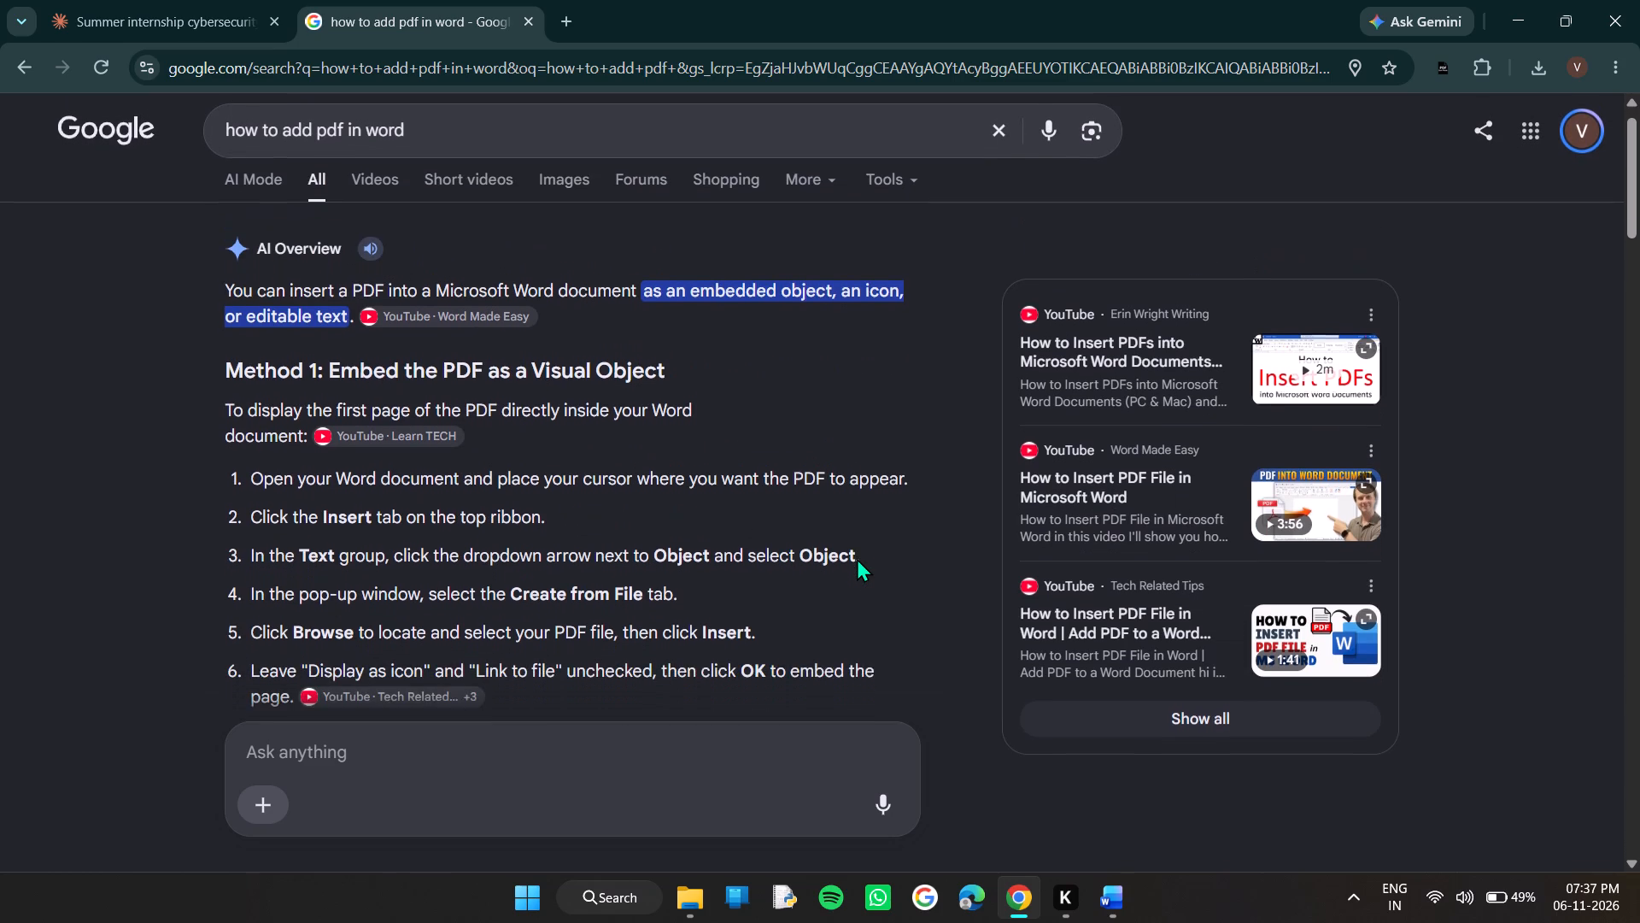
scroll(857, 558, "down", 1)
scroll(857, 558, "up", 2)
scroll(857, 558, "down", 1)
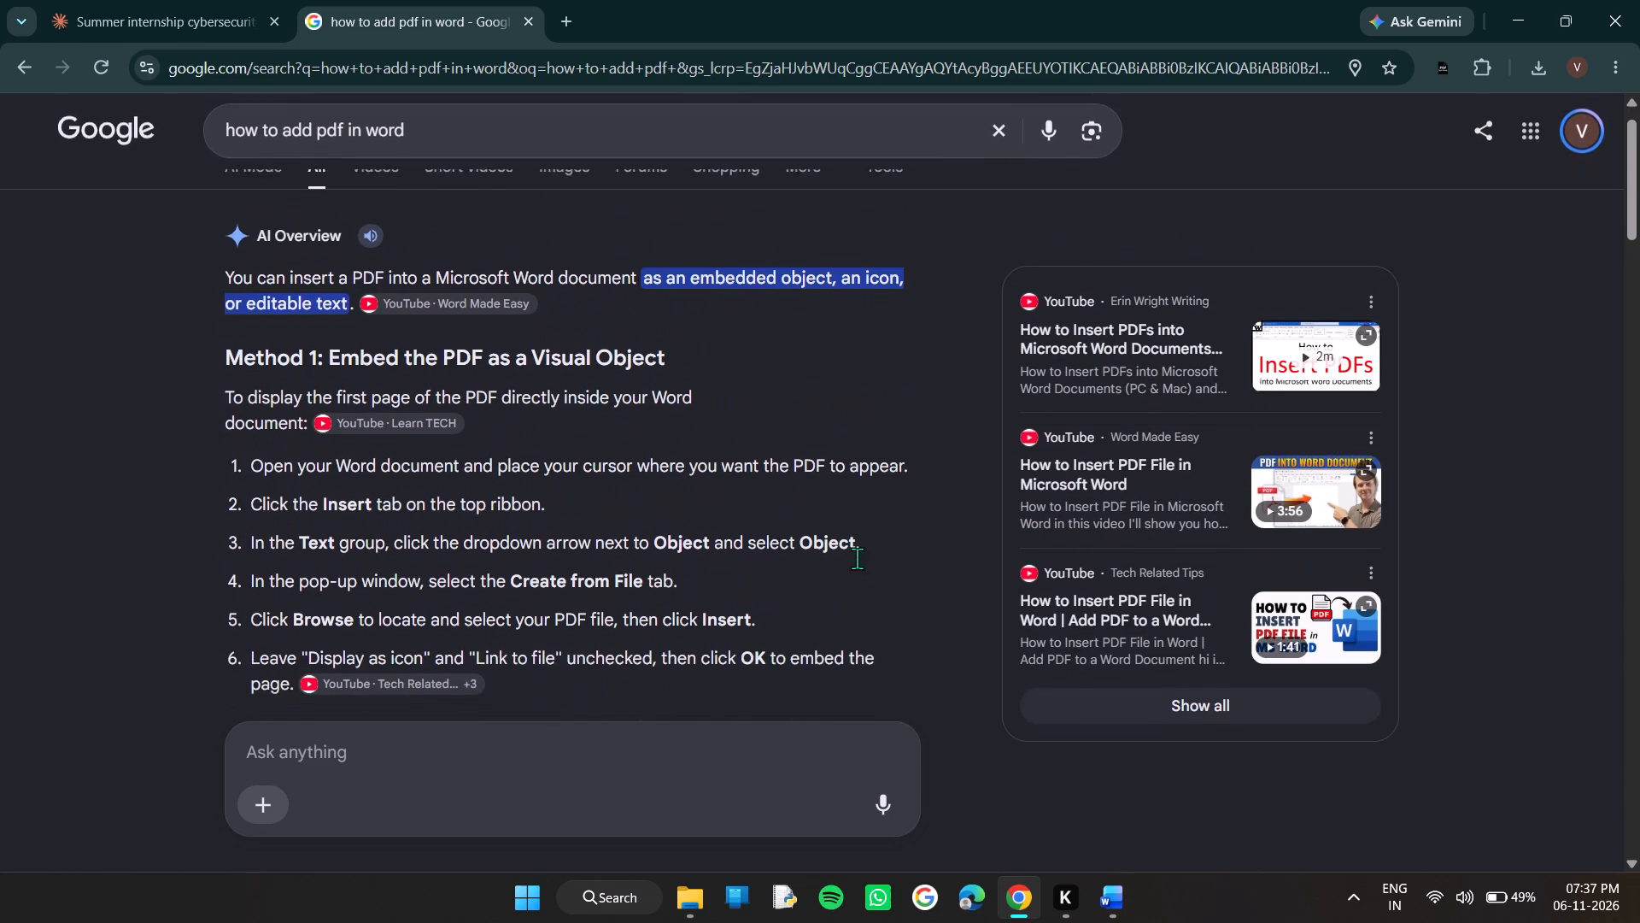
scroll(857, 558, "down", 1)
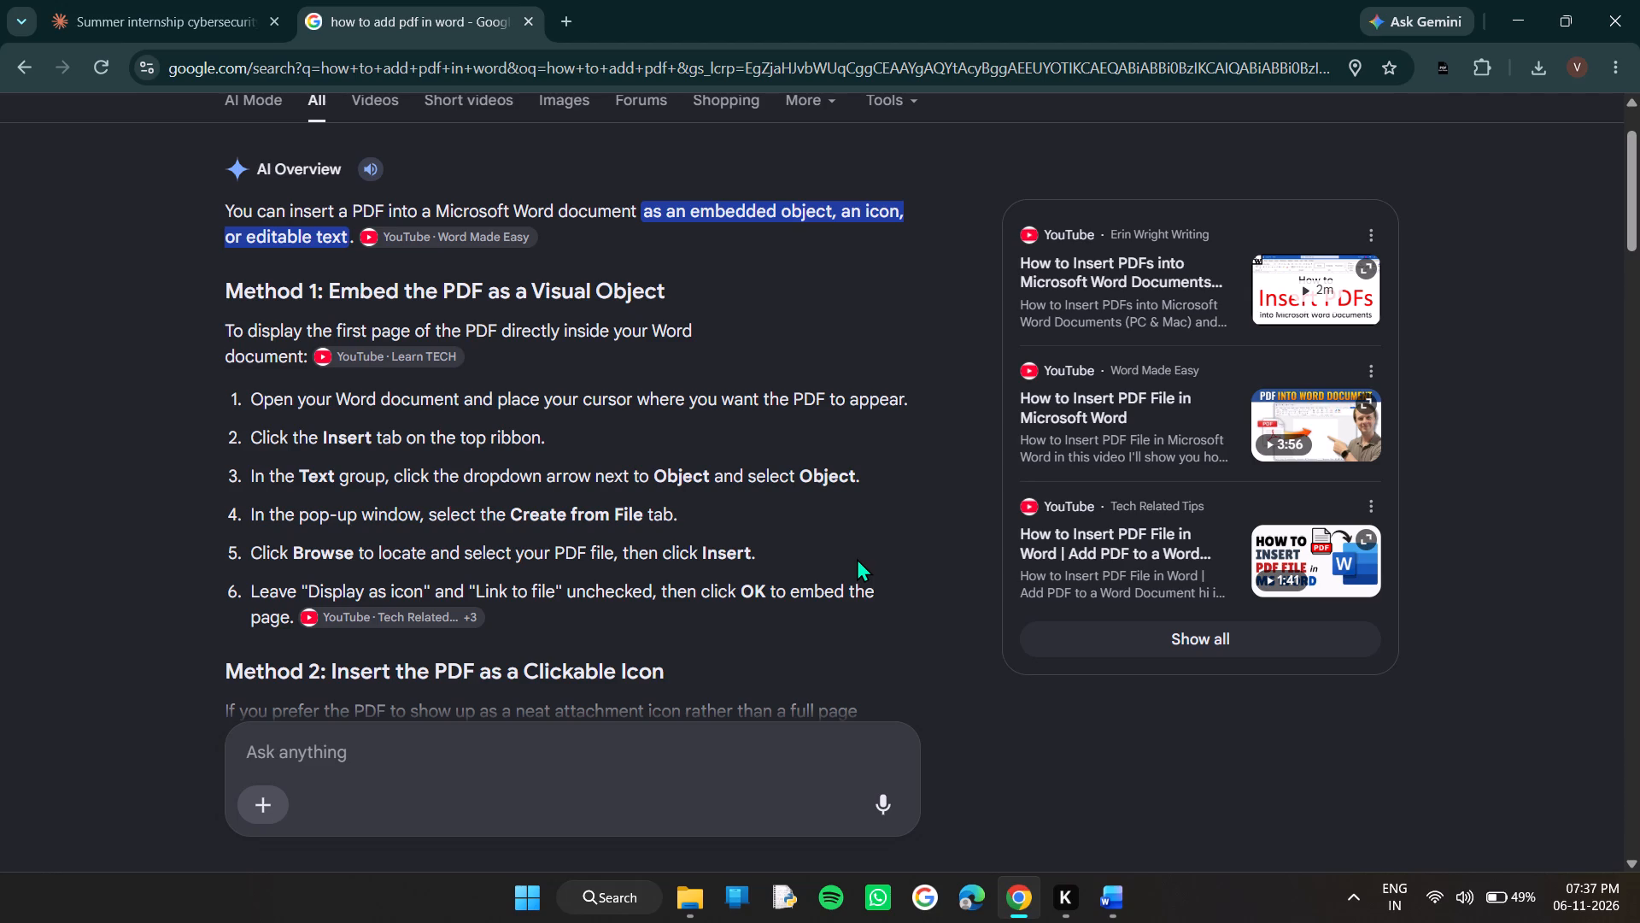
Return to the report in Word and start inserting an object created from a file on the Certificate of Summer Internship page.
left_click(1110, 900)
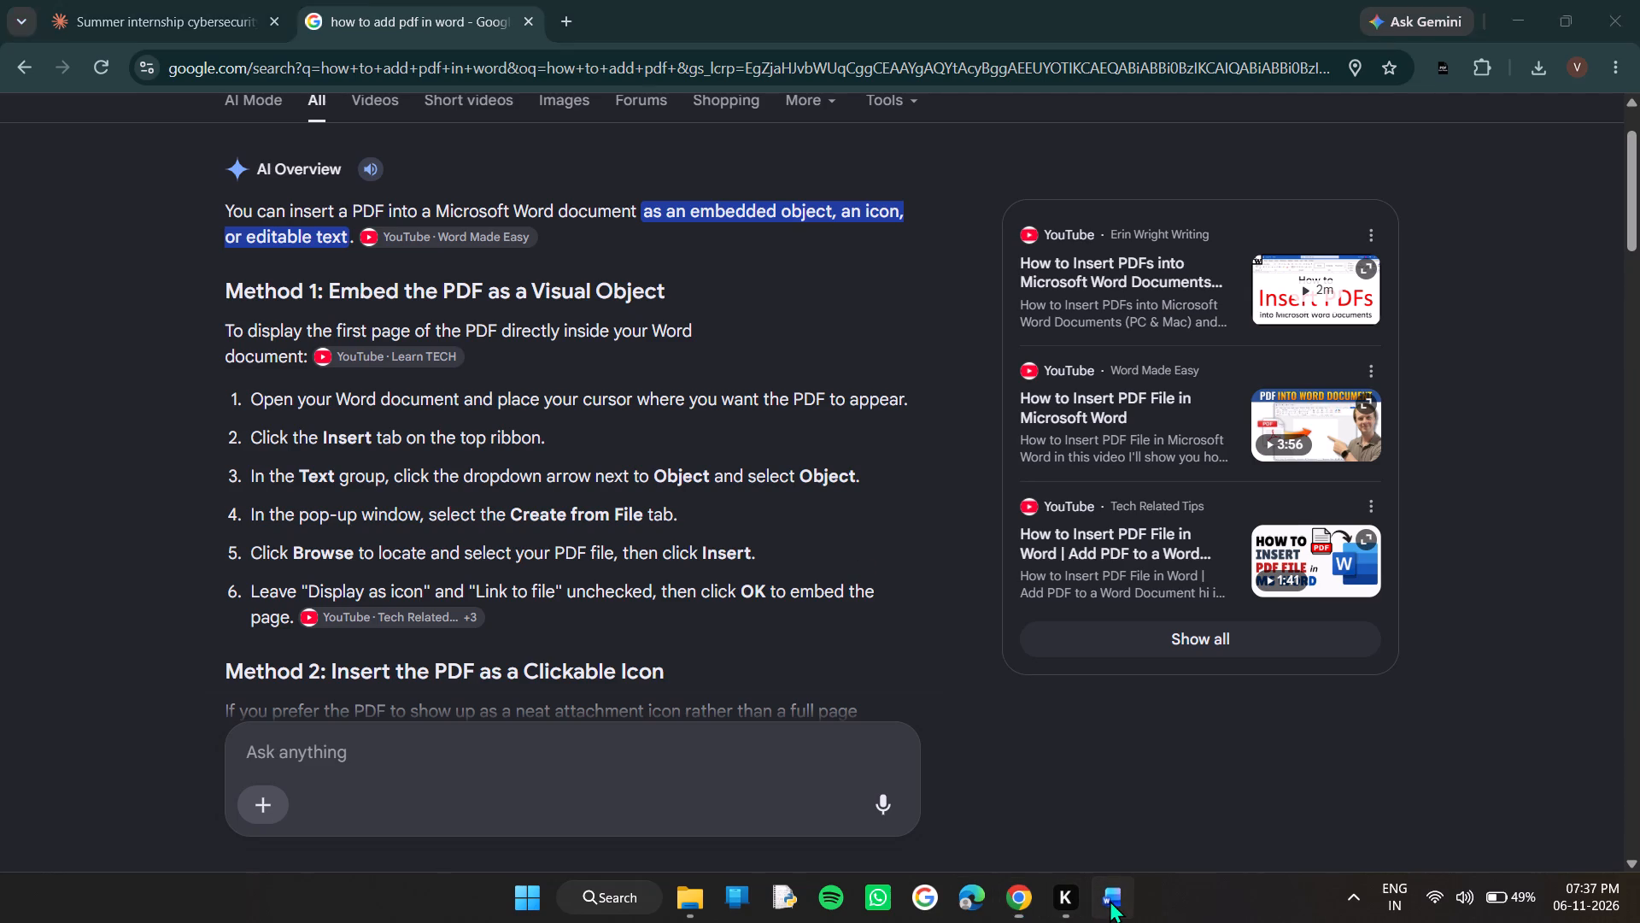
left_click(1110, 900)
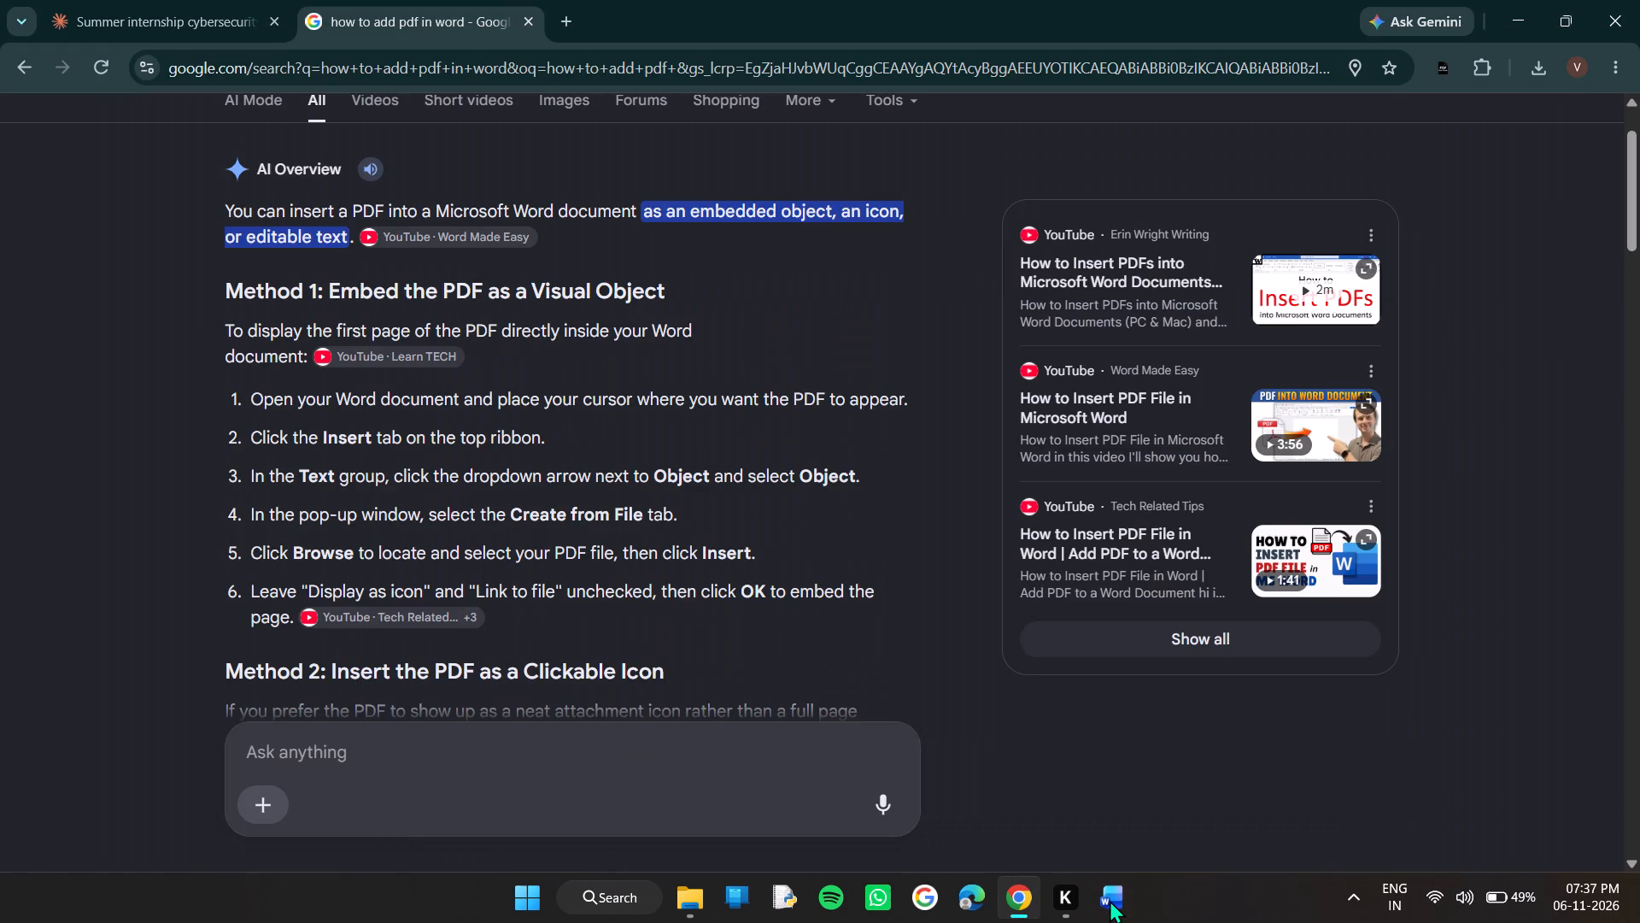
left_click(1110, 900)
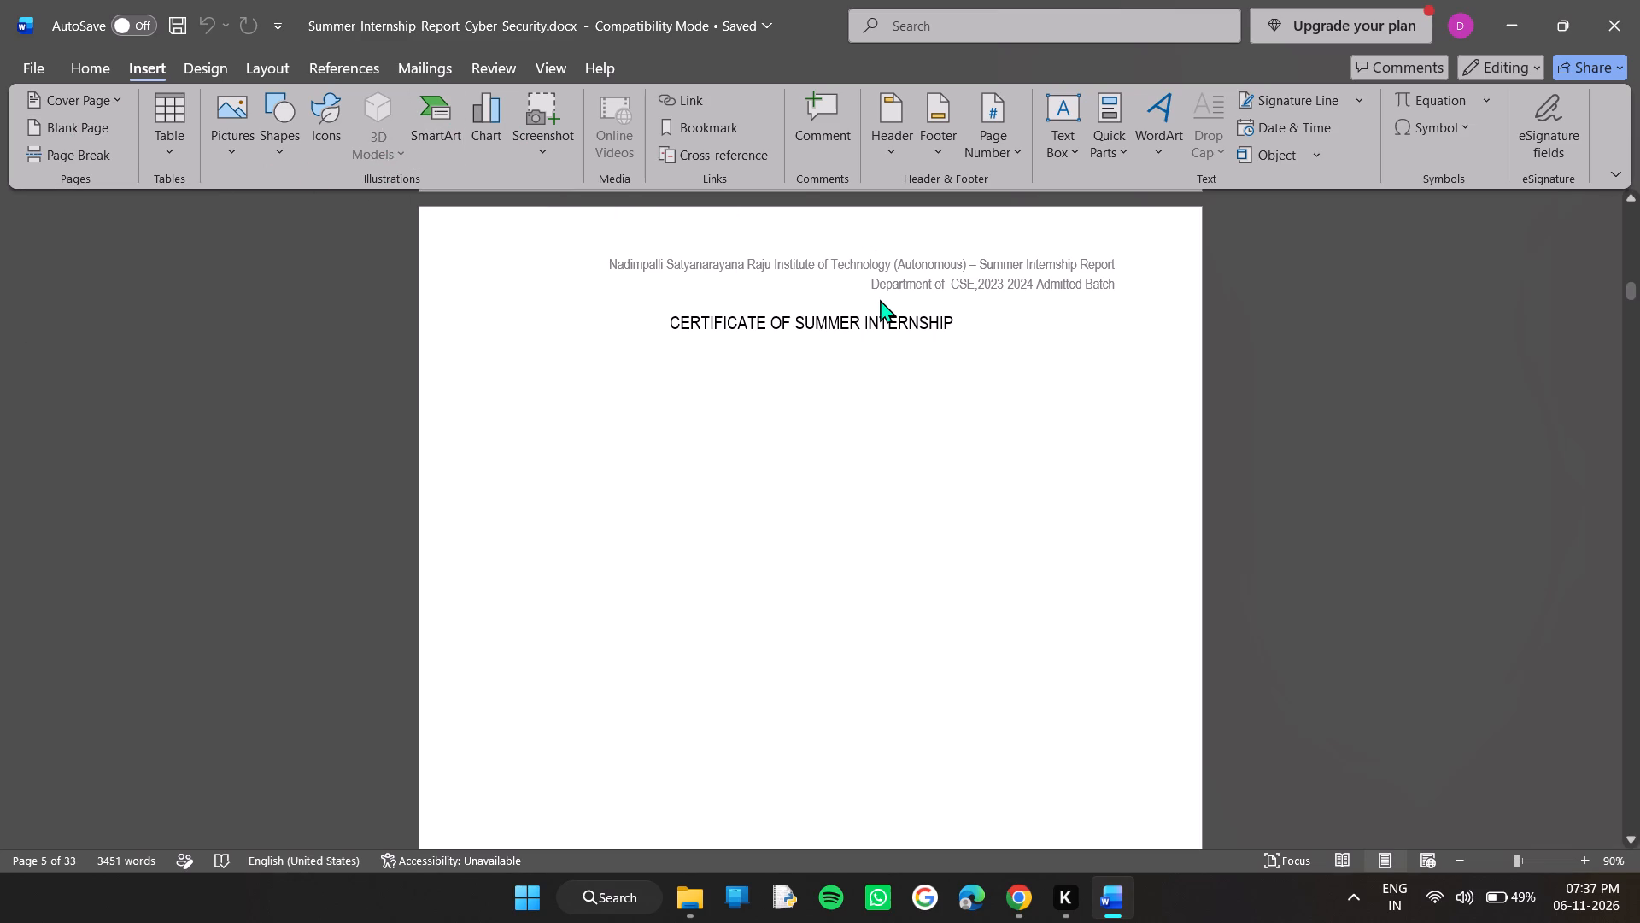
left_click(1103, 885)
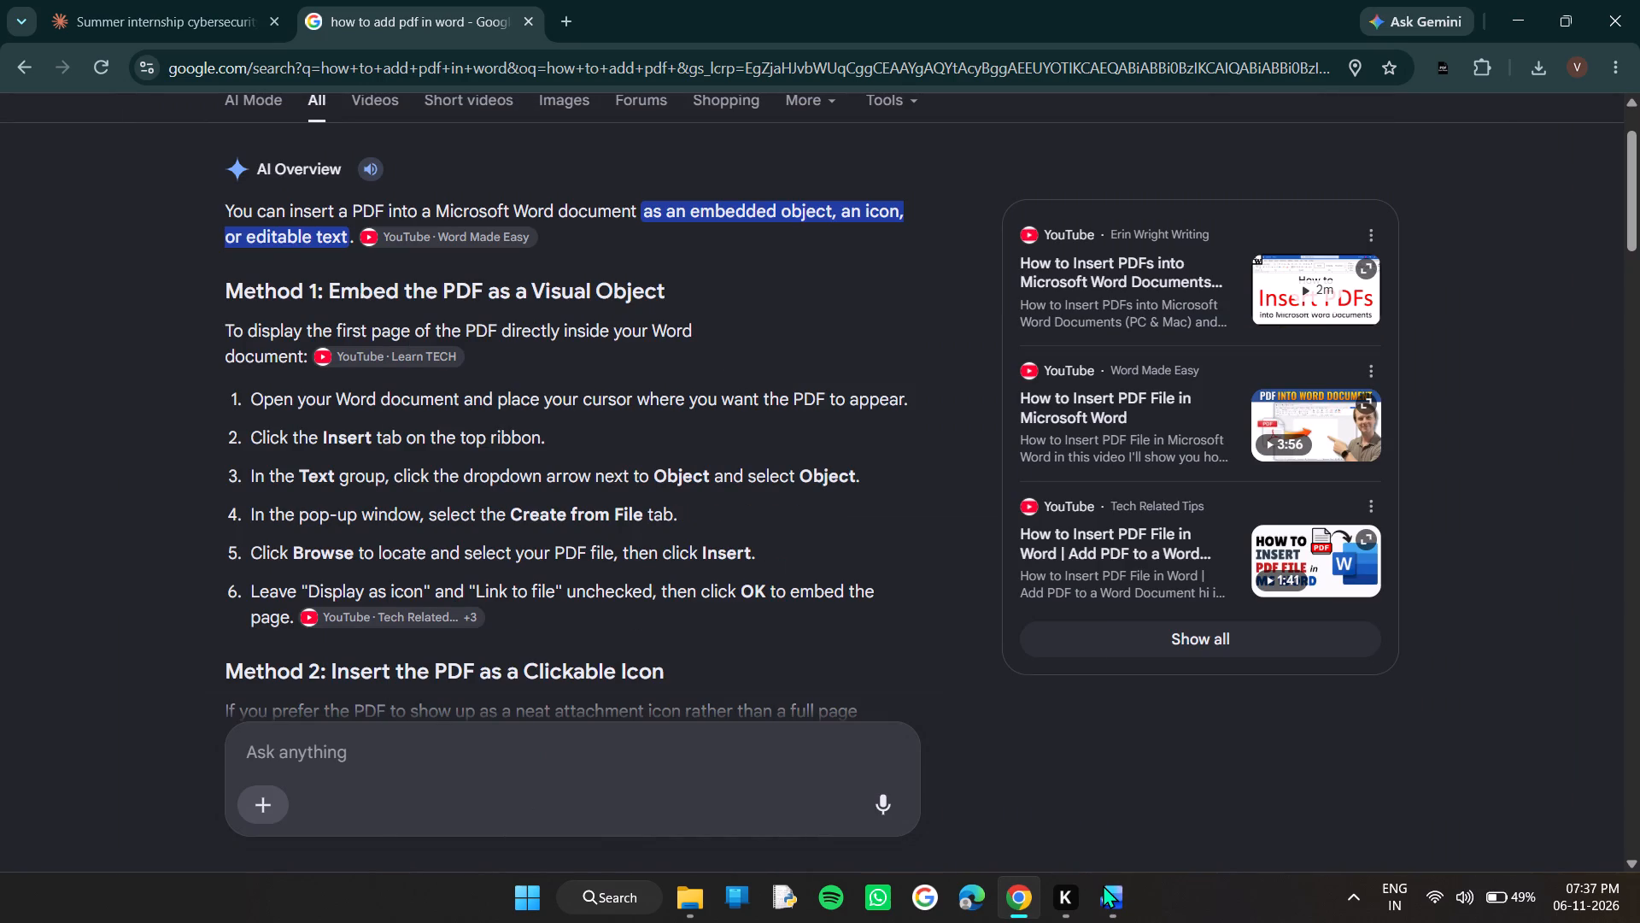
left_click(1103, 885)
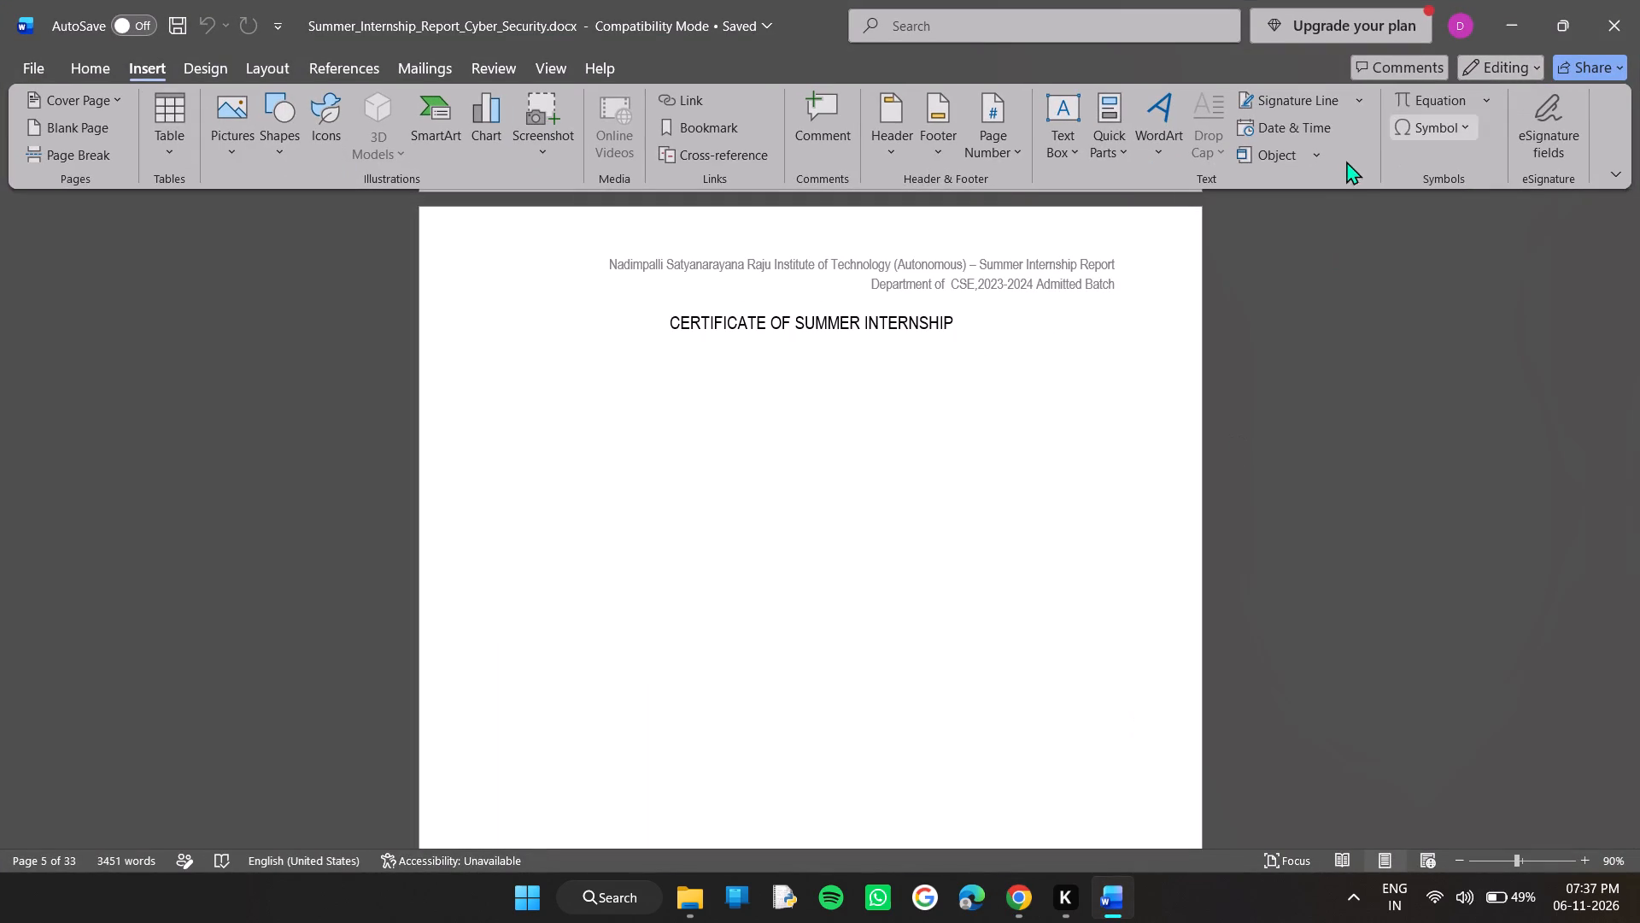
left_click(1316, 153)
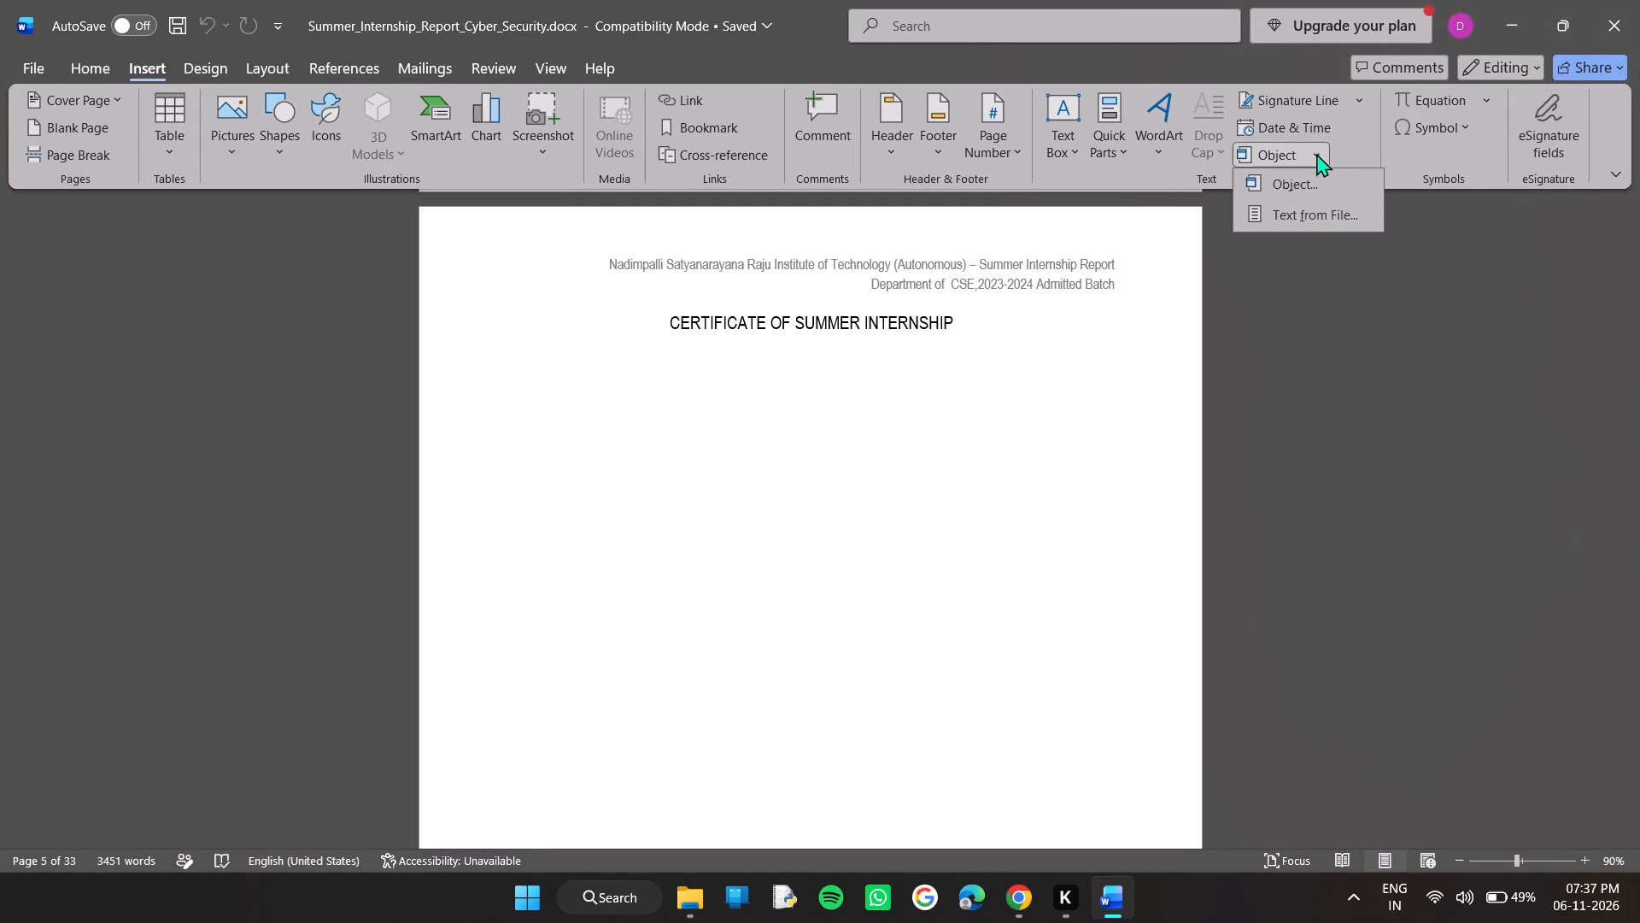
left_click(1308, 189)
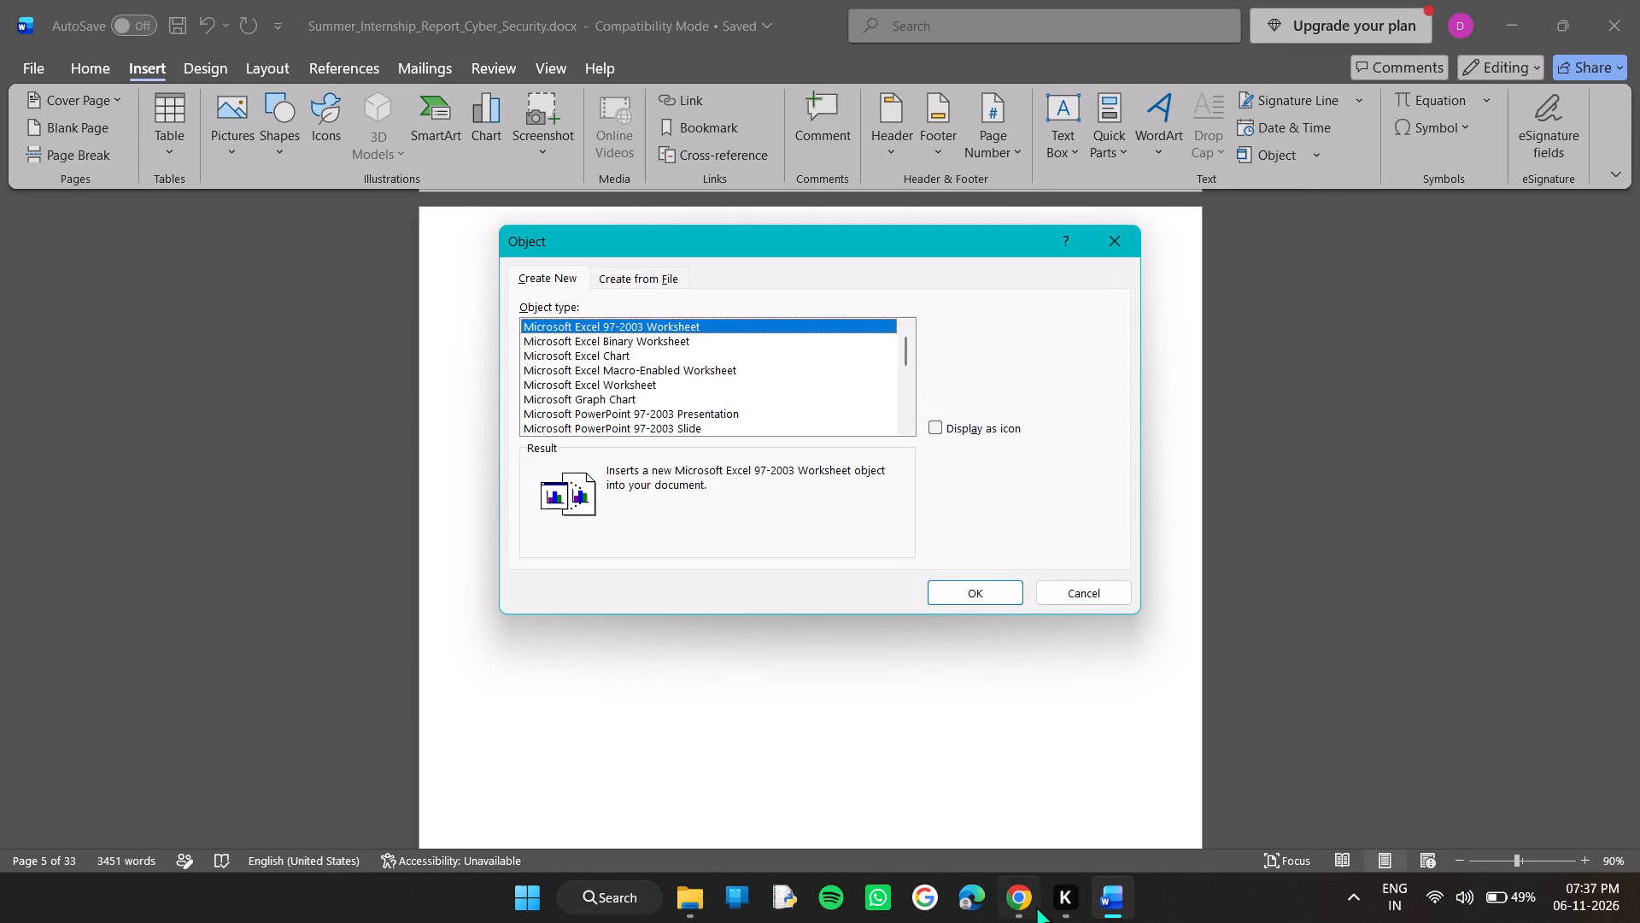
left_click(1016, 898)
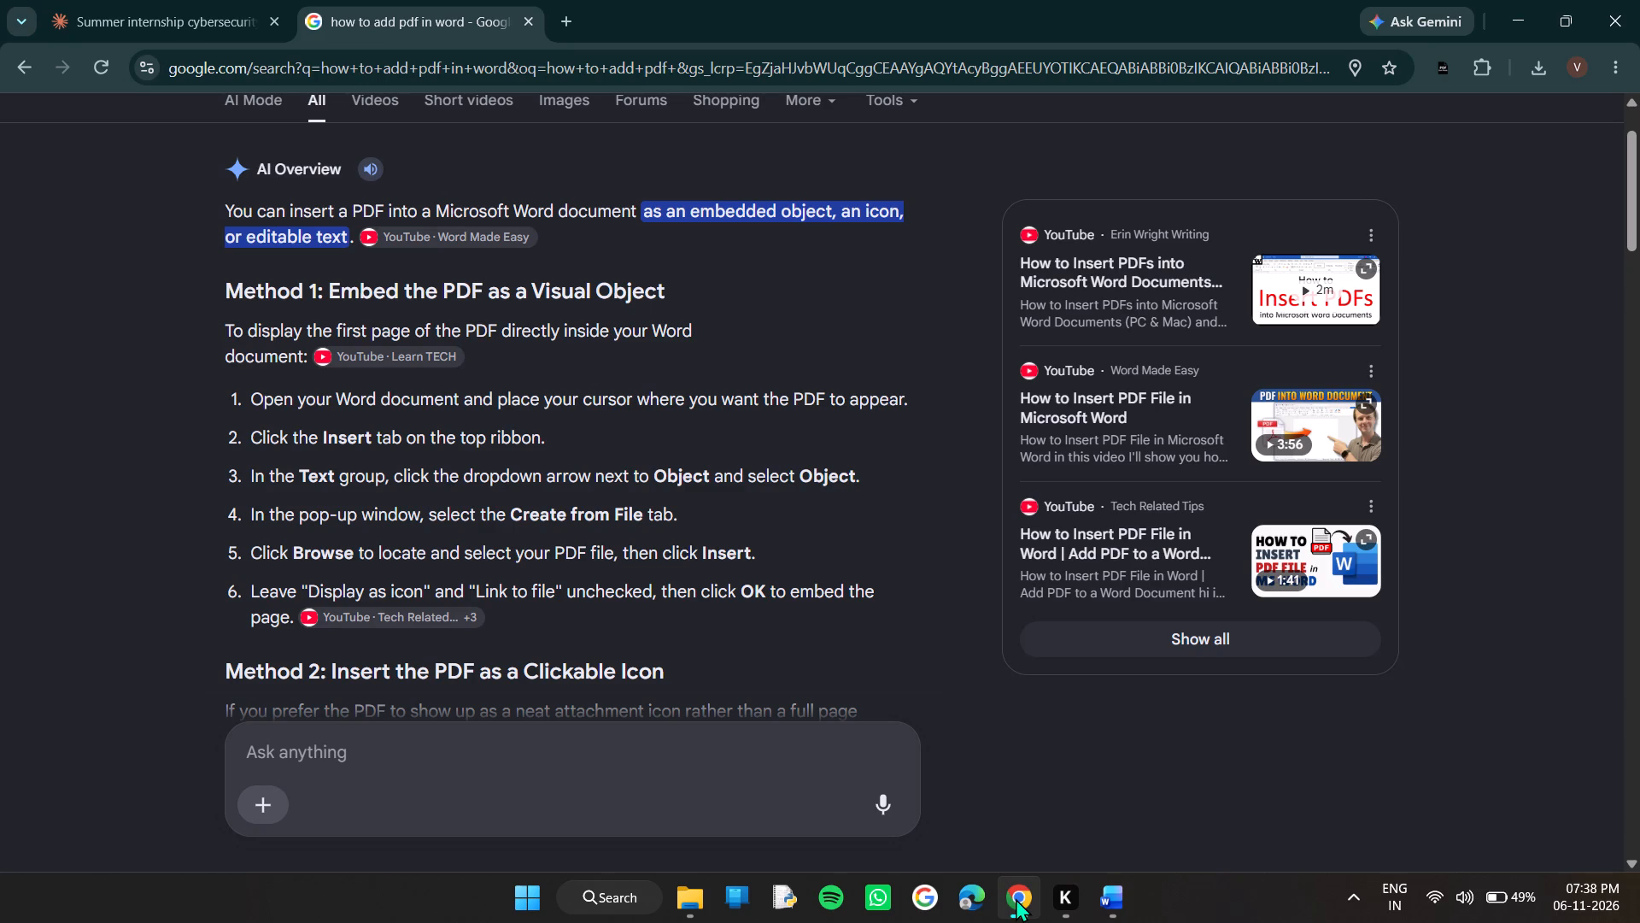
left_click(1110, 903)
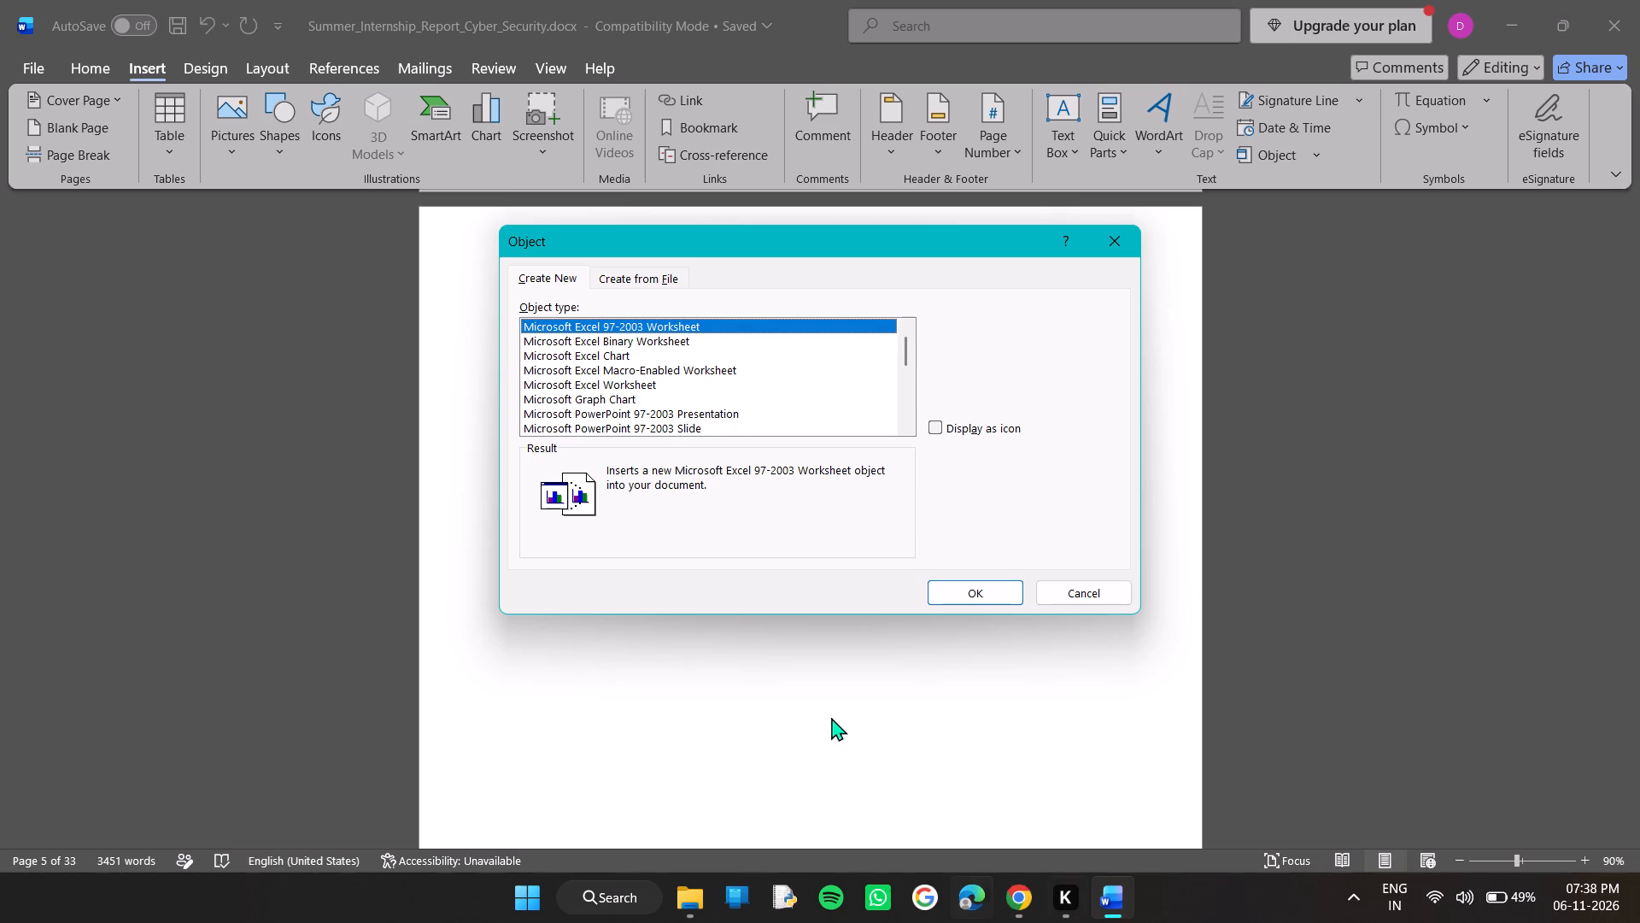
left_click(665, 273)
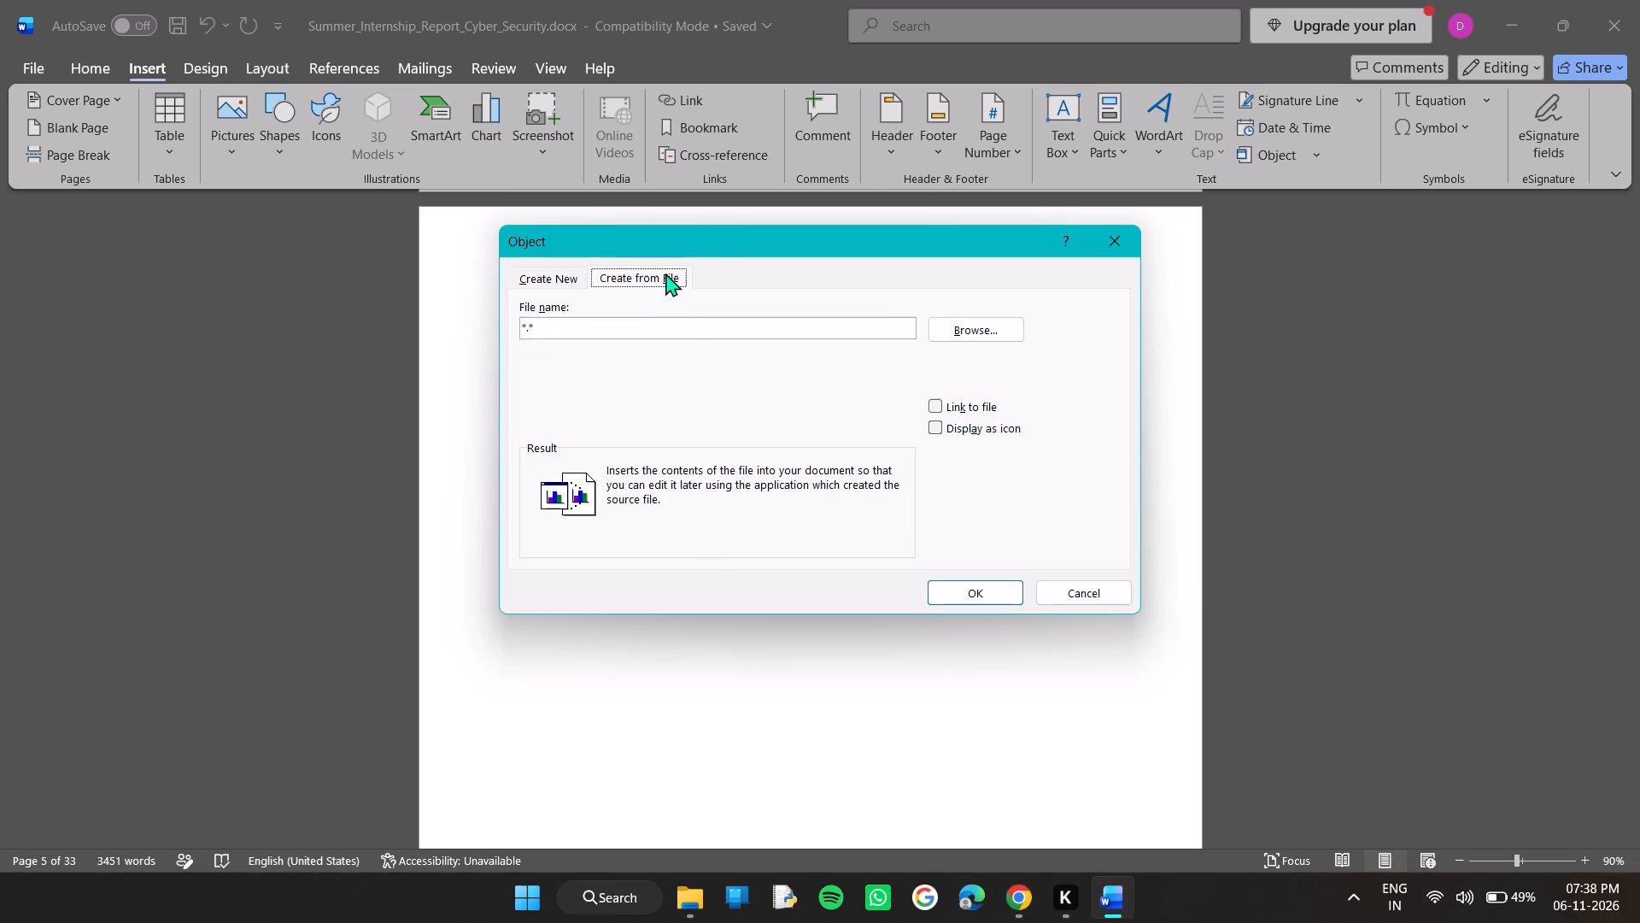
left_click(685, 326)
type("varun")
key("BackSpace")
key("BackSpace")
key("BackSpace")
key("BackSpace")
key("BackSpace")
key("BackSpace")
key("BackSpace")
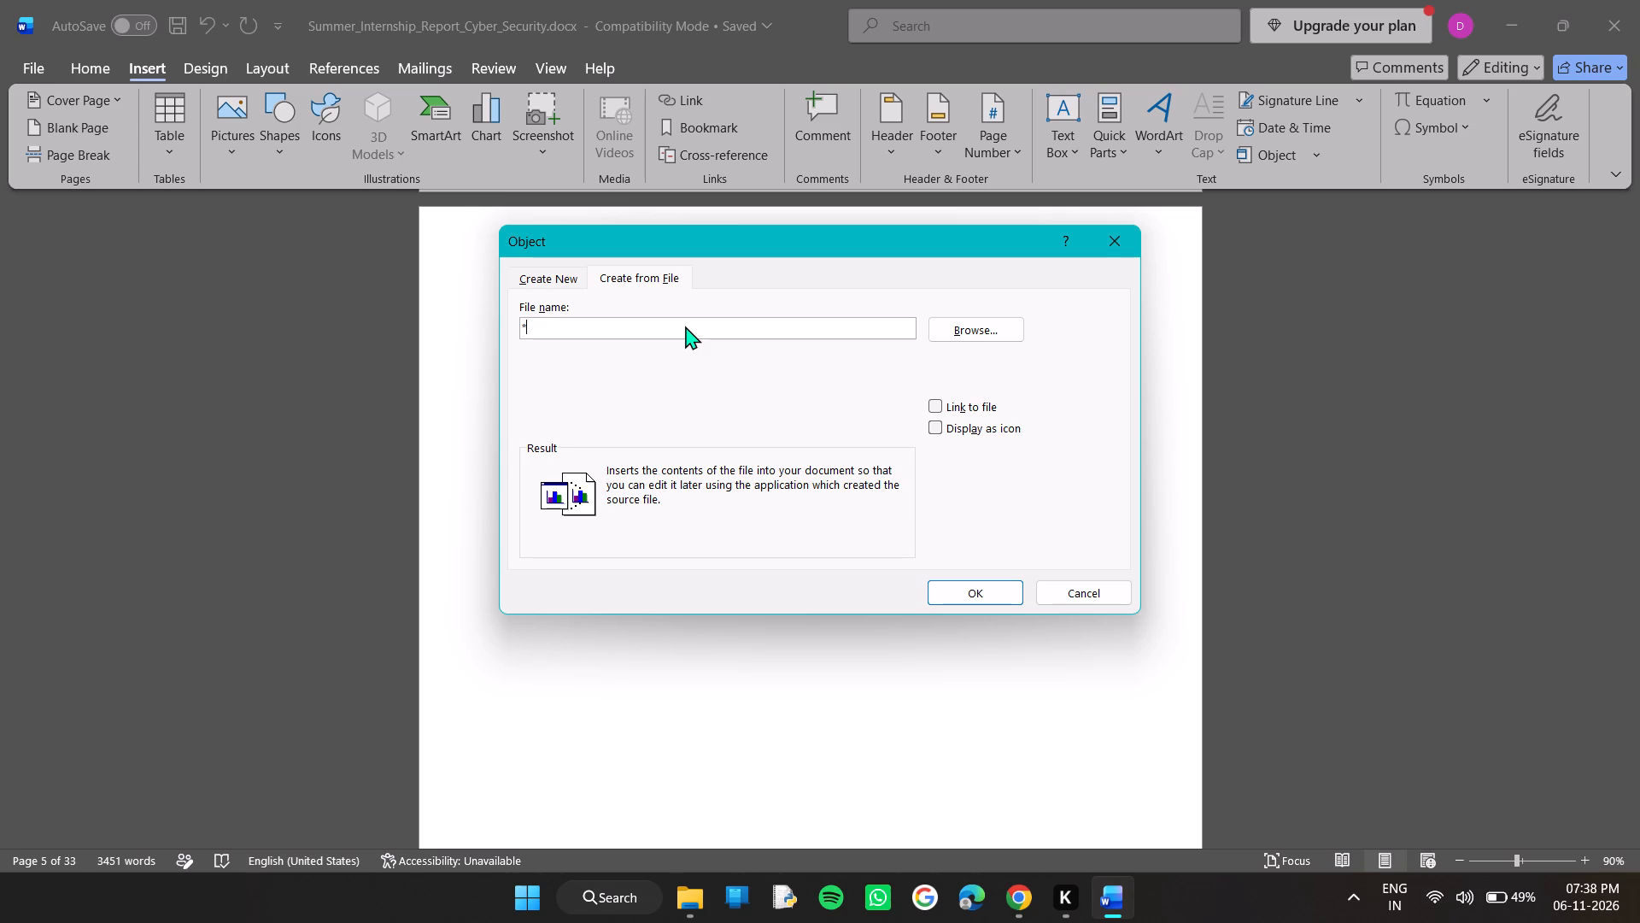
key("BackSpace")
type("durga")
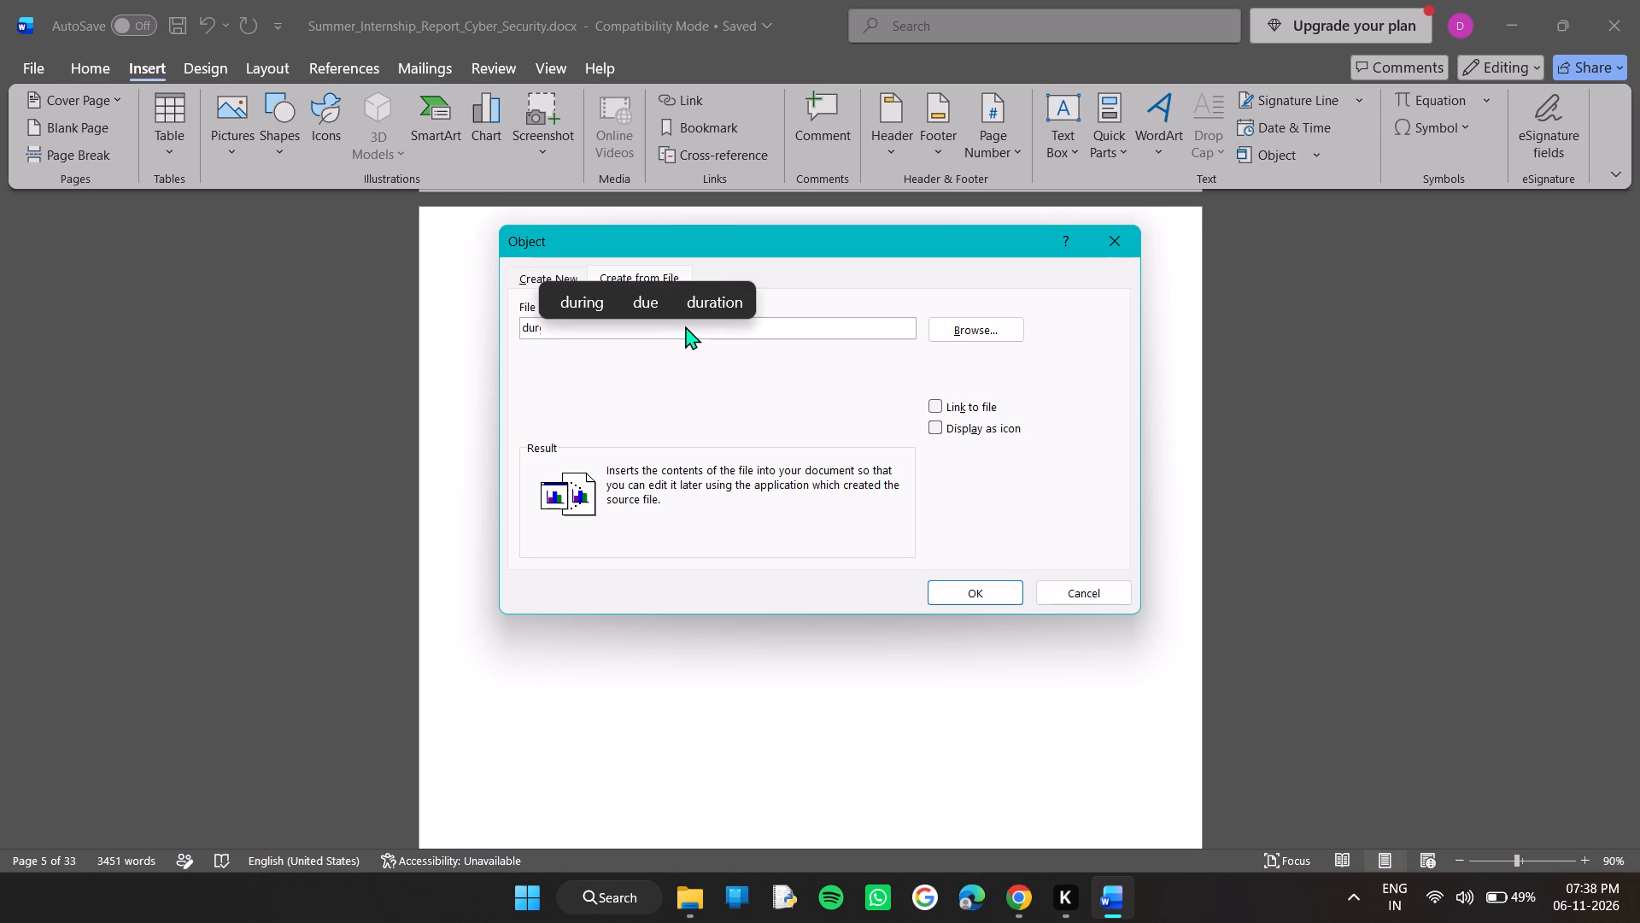
Embed the candidate's PDF, whose file name ends in (520), from the Desktop without linking it or displaying it as an icon.
left_click(1009, 320)
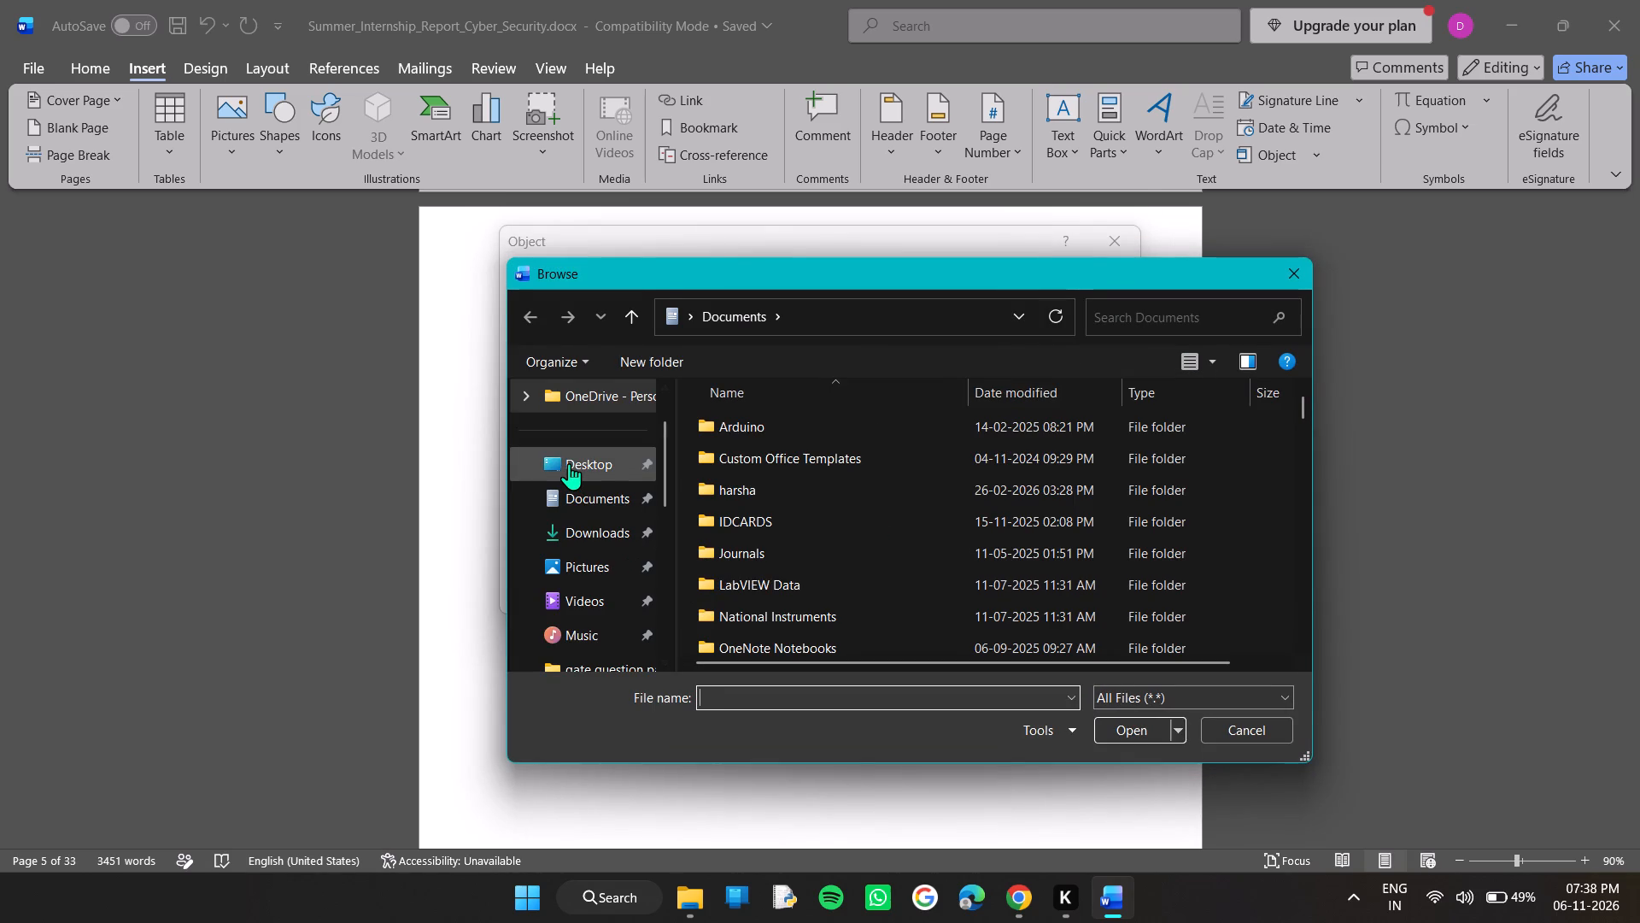
left_click(569, 463)
scroll(778, 579, "down", 1)
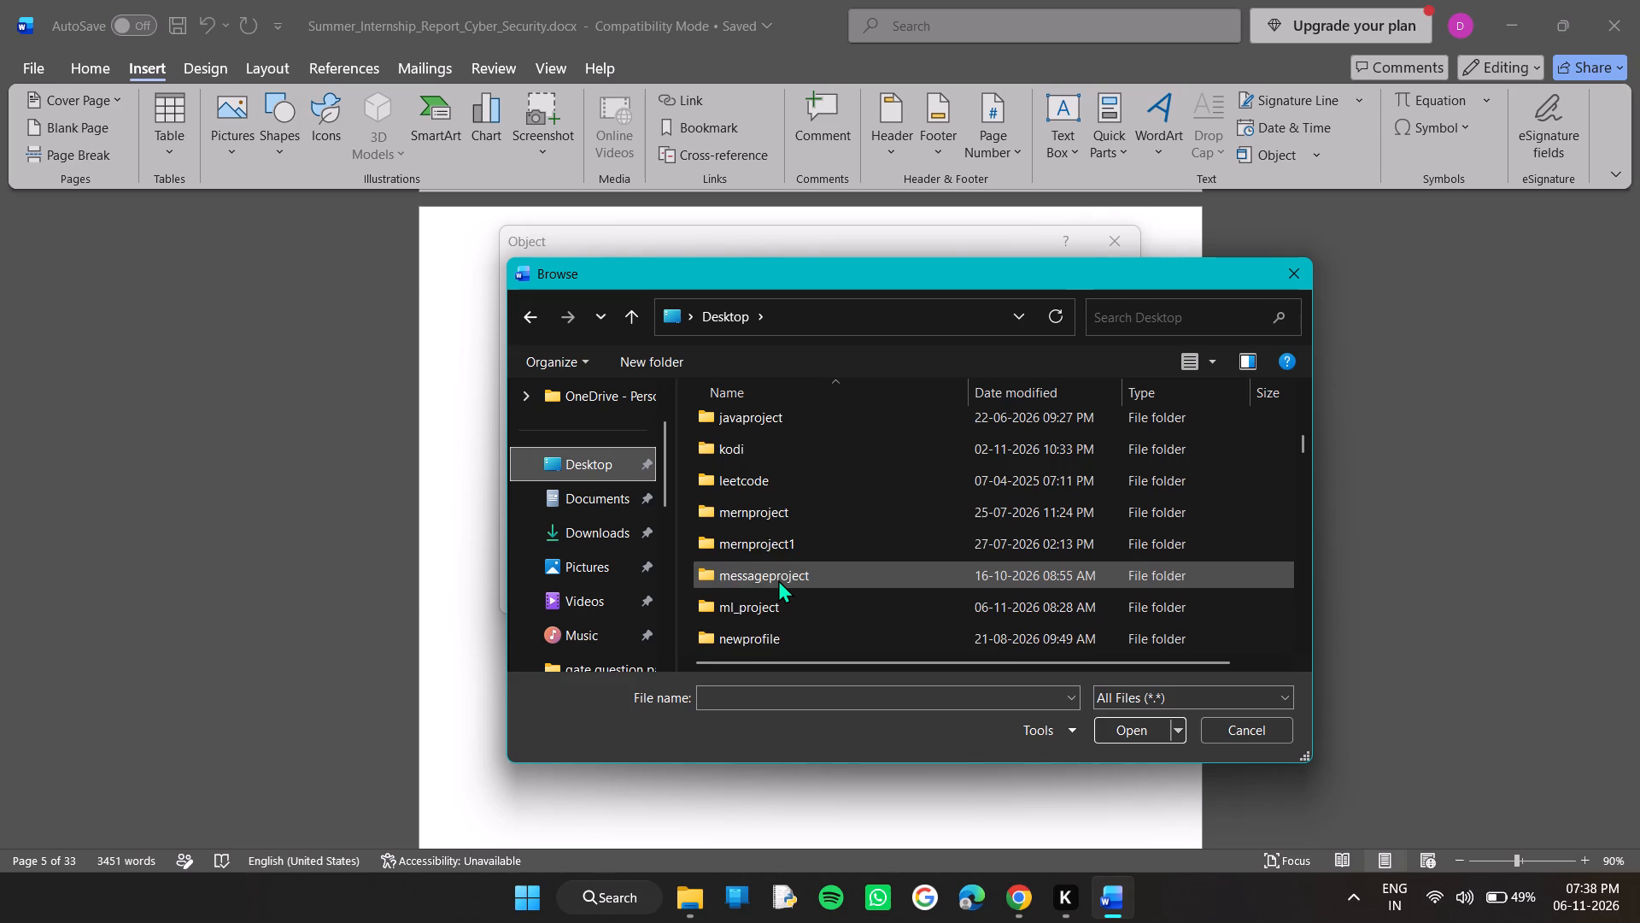
scroll(778, 579, "down", 3)
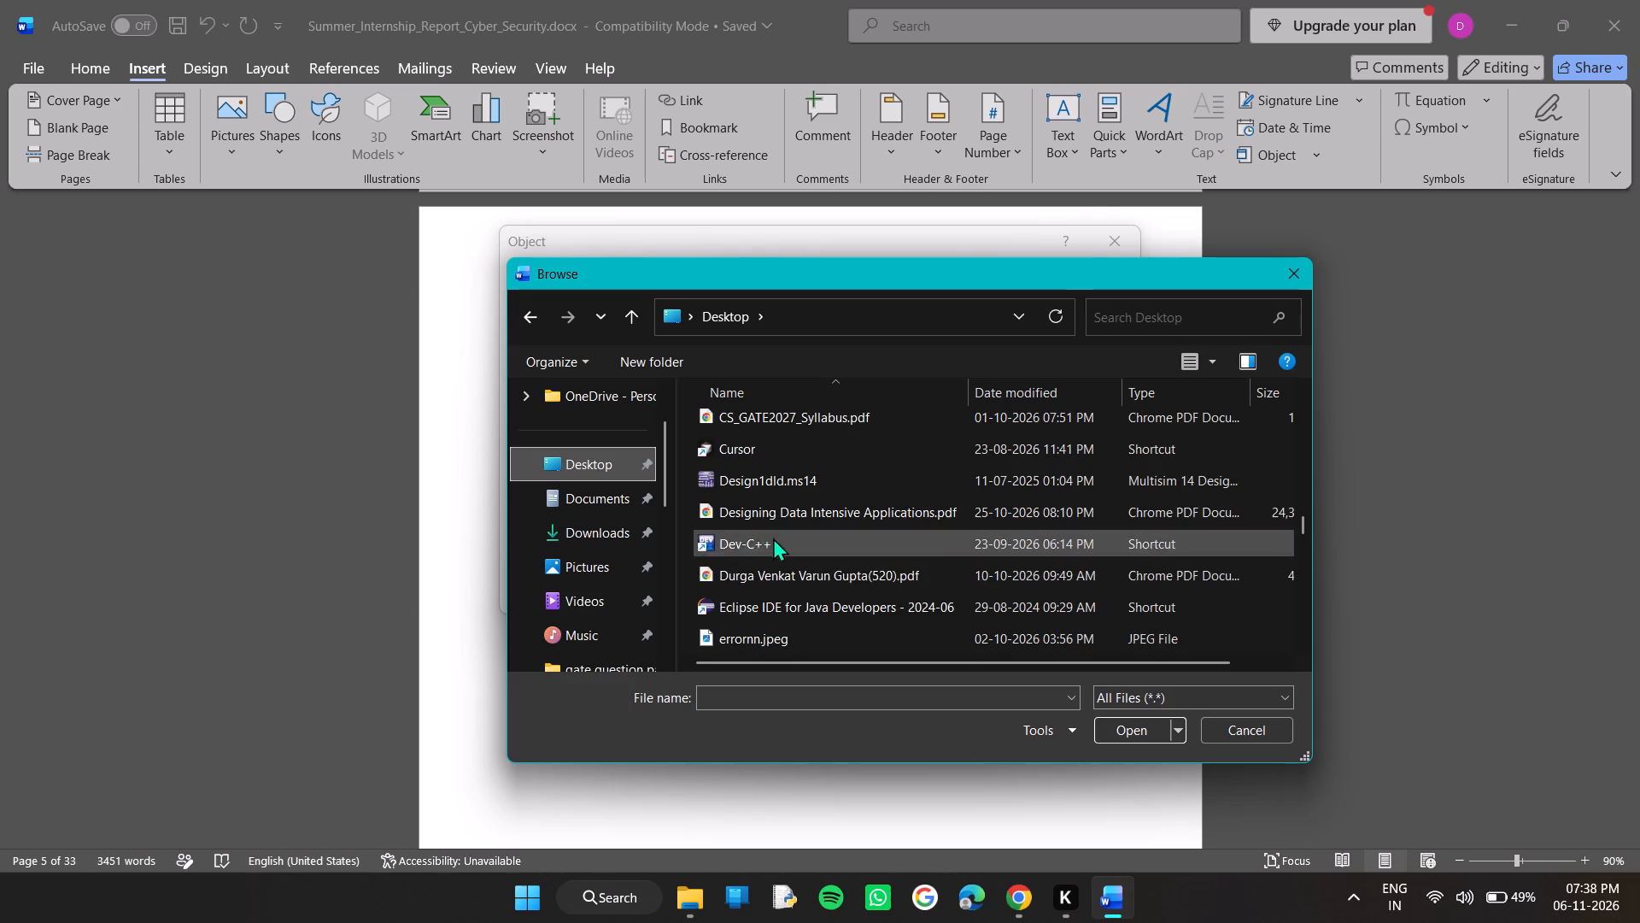
left_click(782, 579)
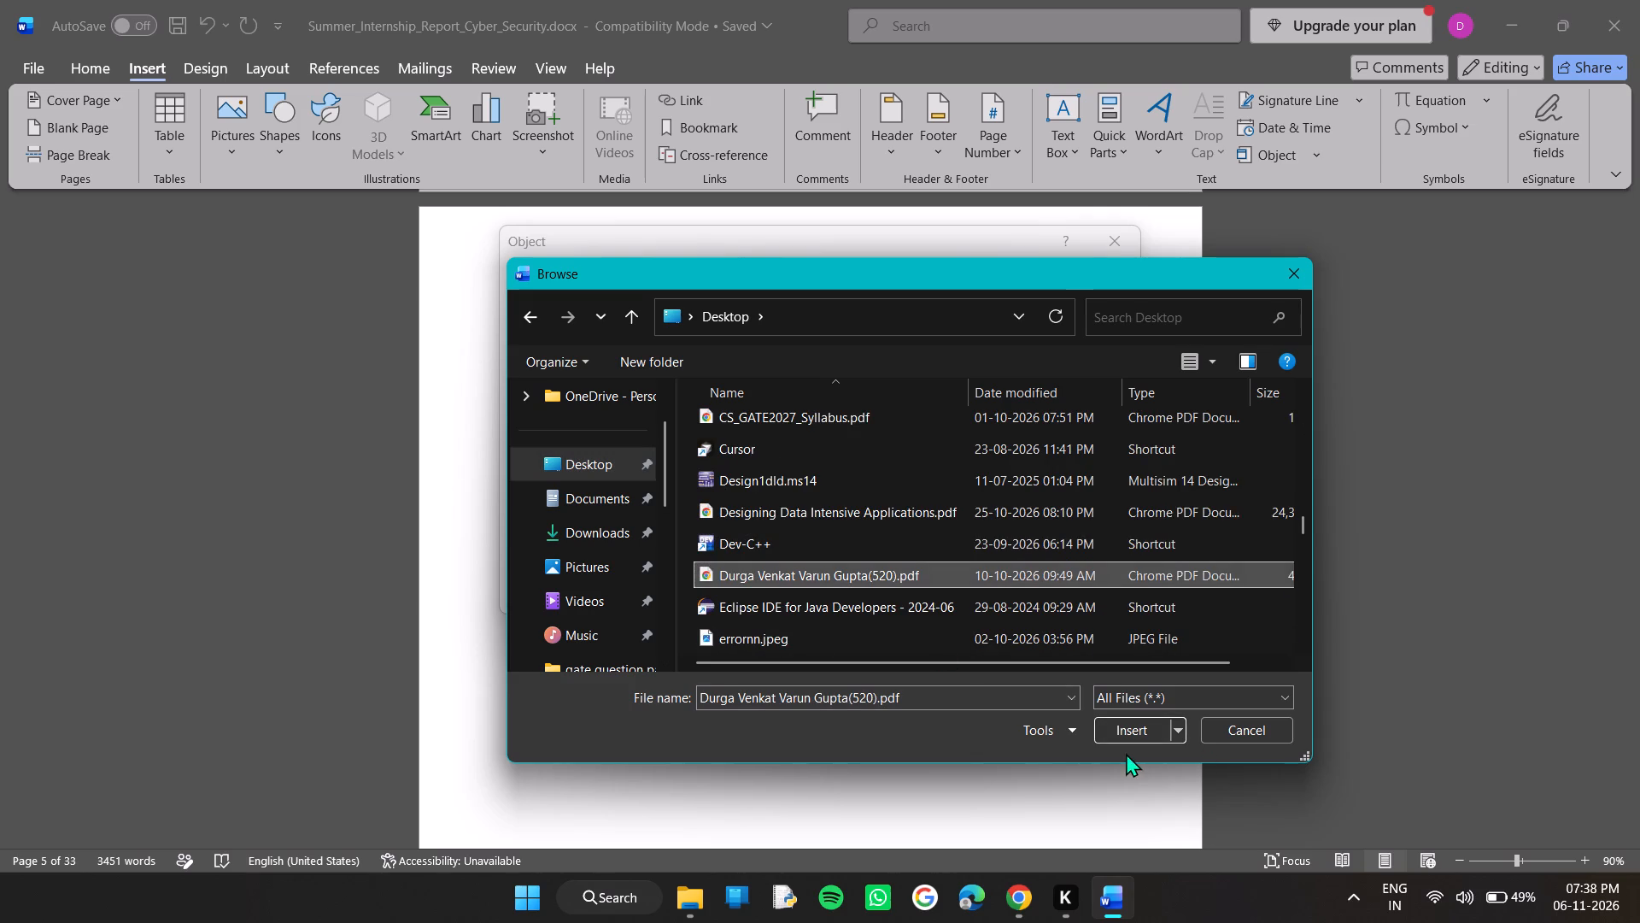
left_click(1116, 733)
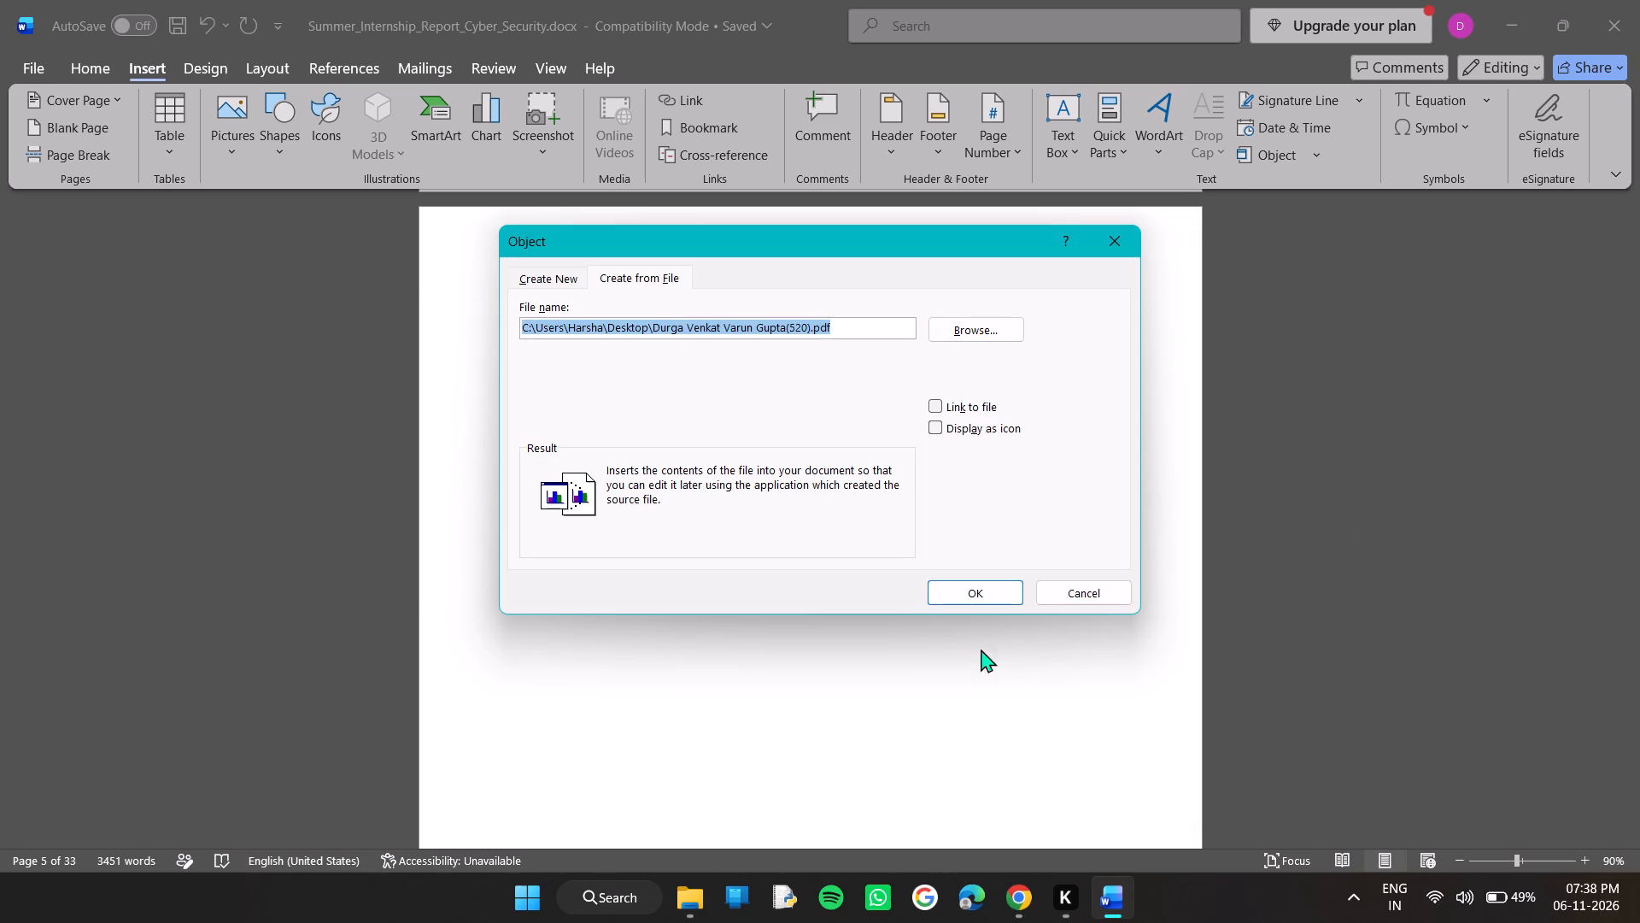
left_click(947, 590)
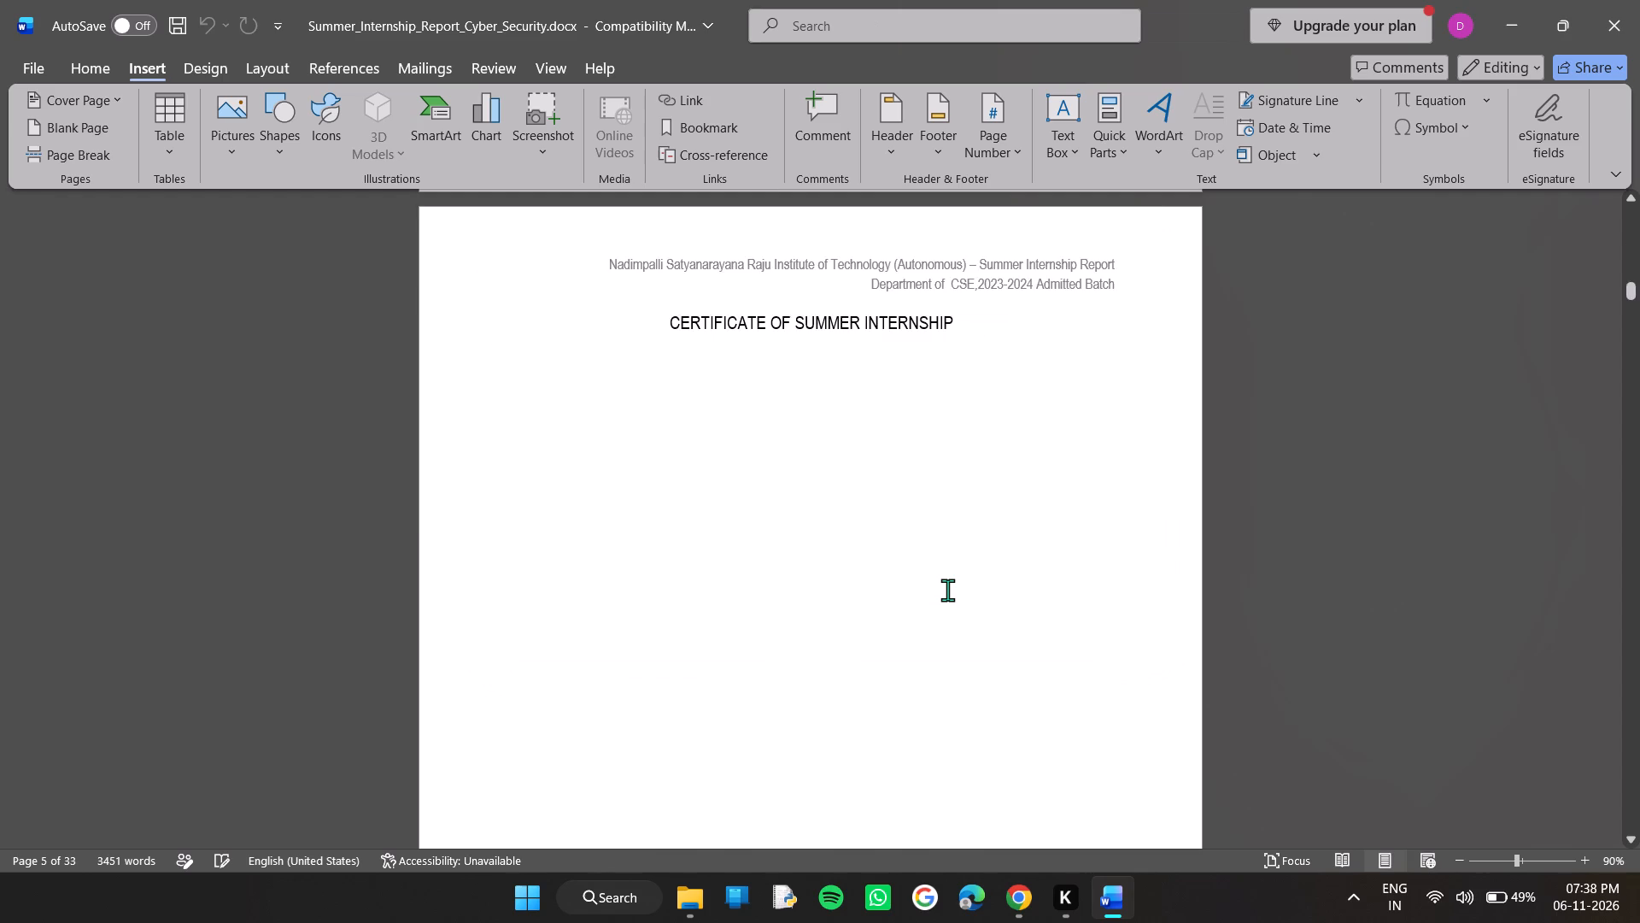
Move the embedded PDF object from the top of the cover page to the blank area below the Certificate of Summer Internship heading.
scroll(947, 590, "up", 1)
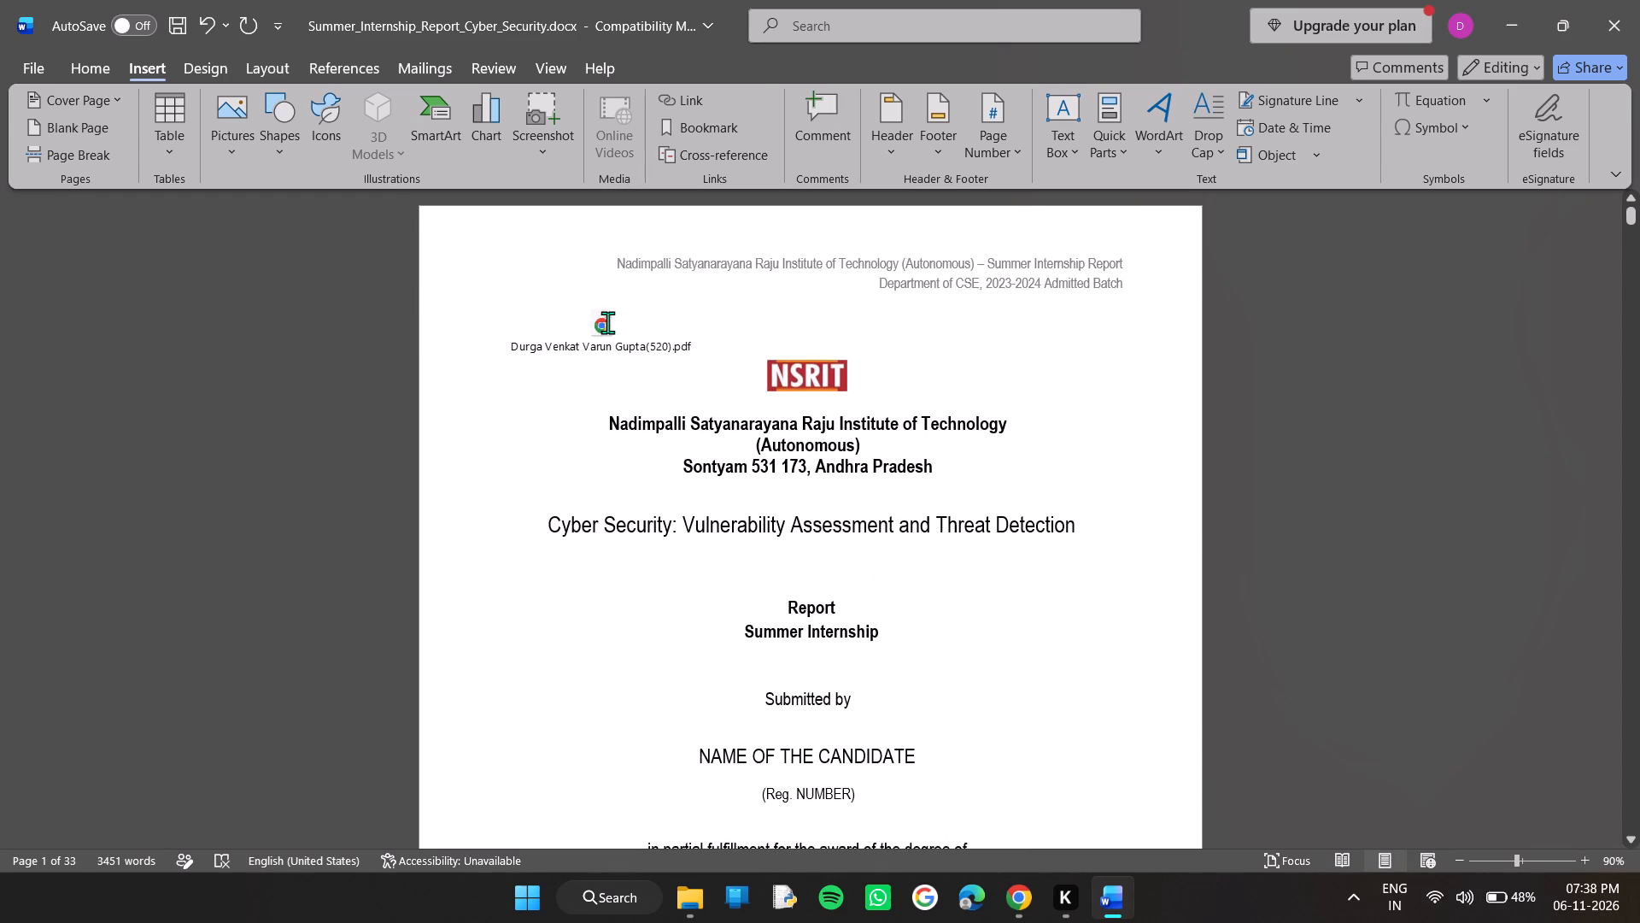
left_click_drag(607, 322, 606, 358)
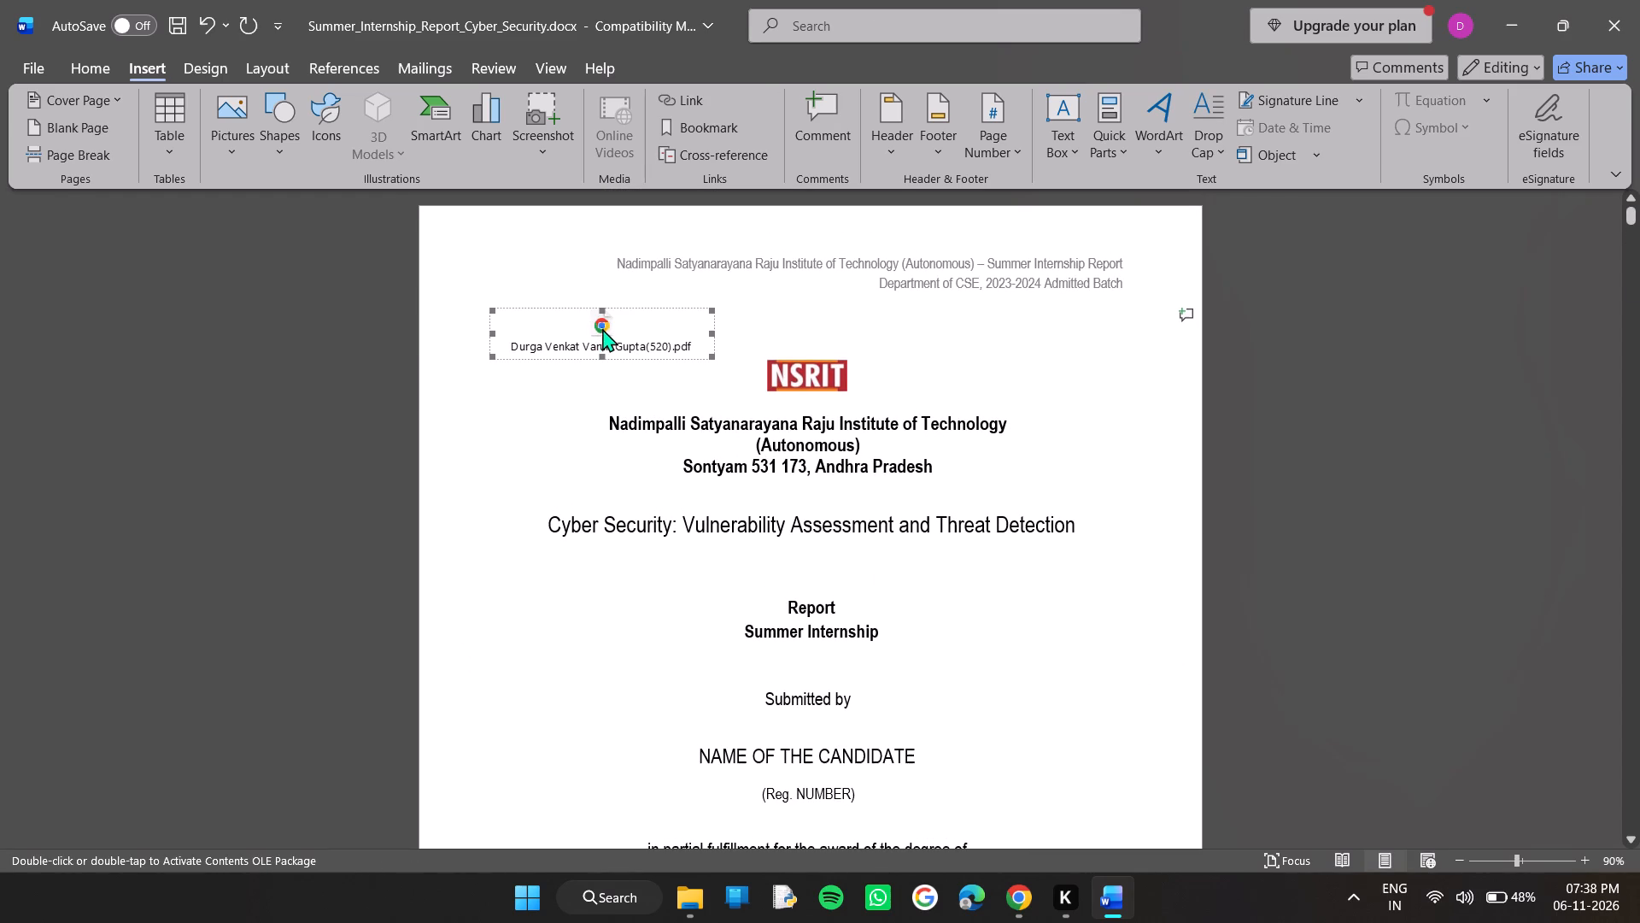
left_click_drag(600, 326, 596, 338)
left_click(606, 322)
left_click_drag(598, 324, 762, 823)
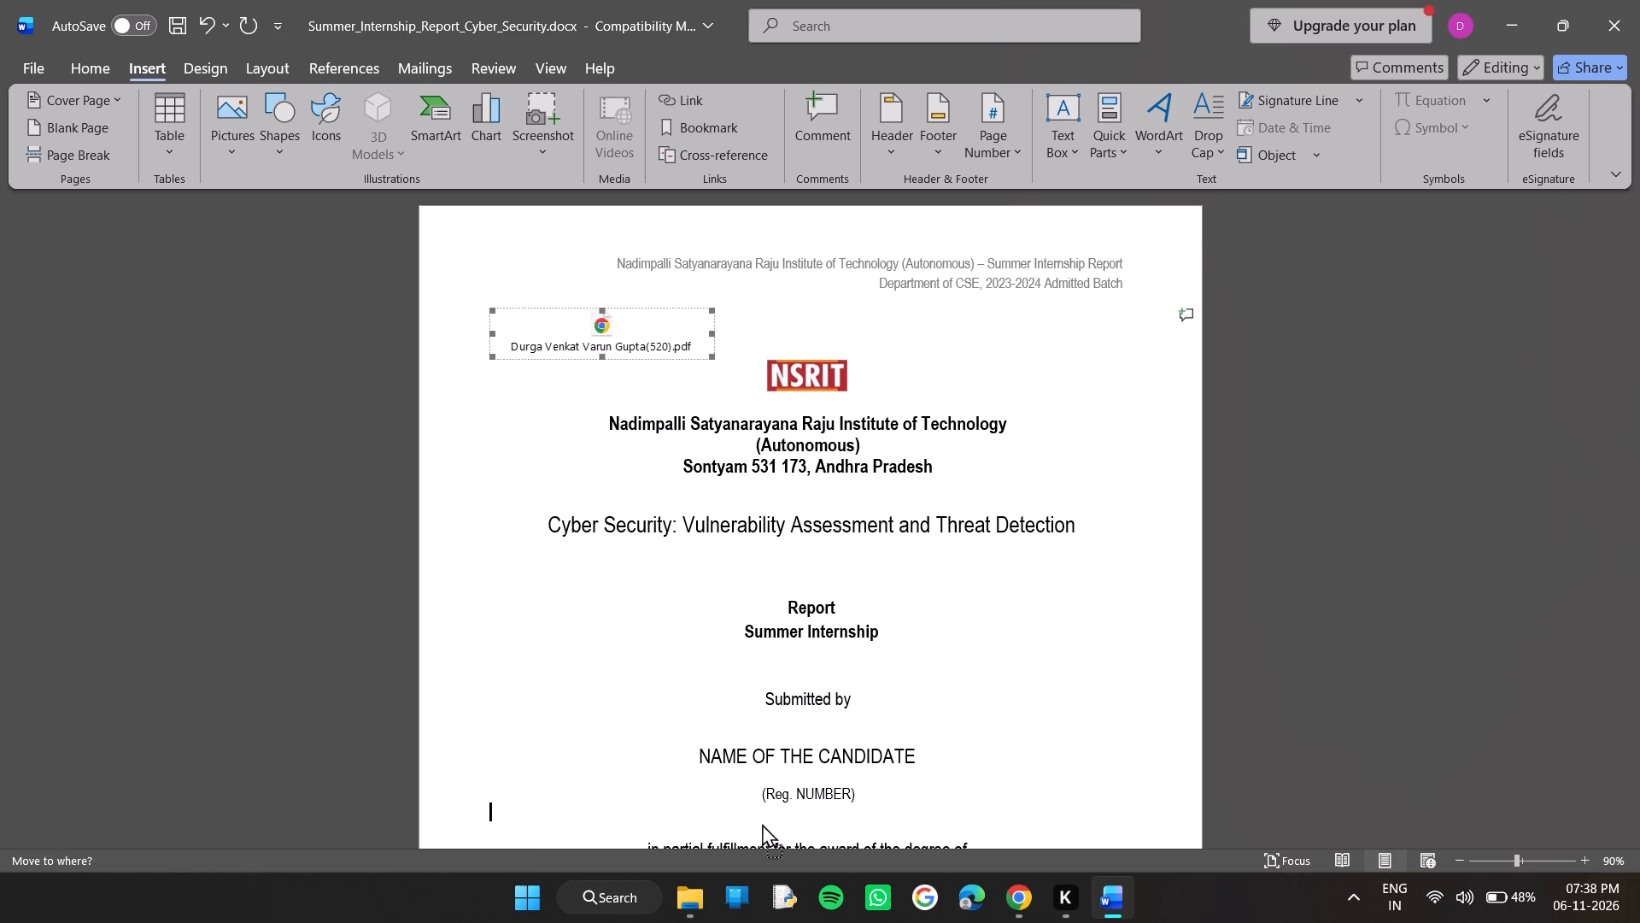
left_click_drag(762, 823, 757, 879)
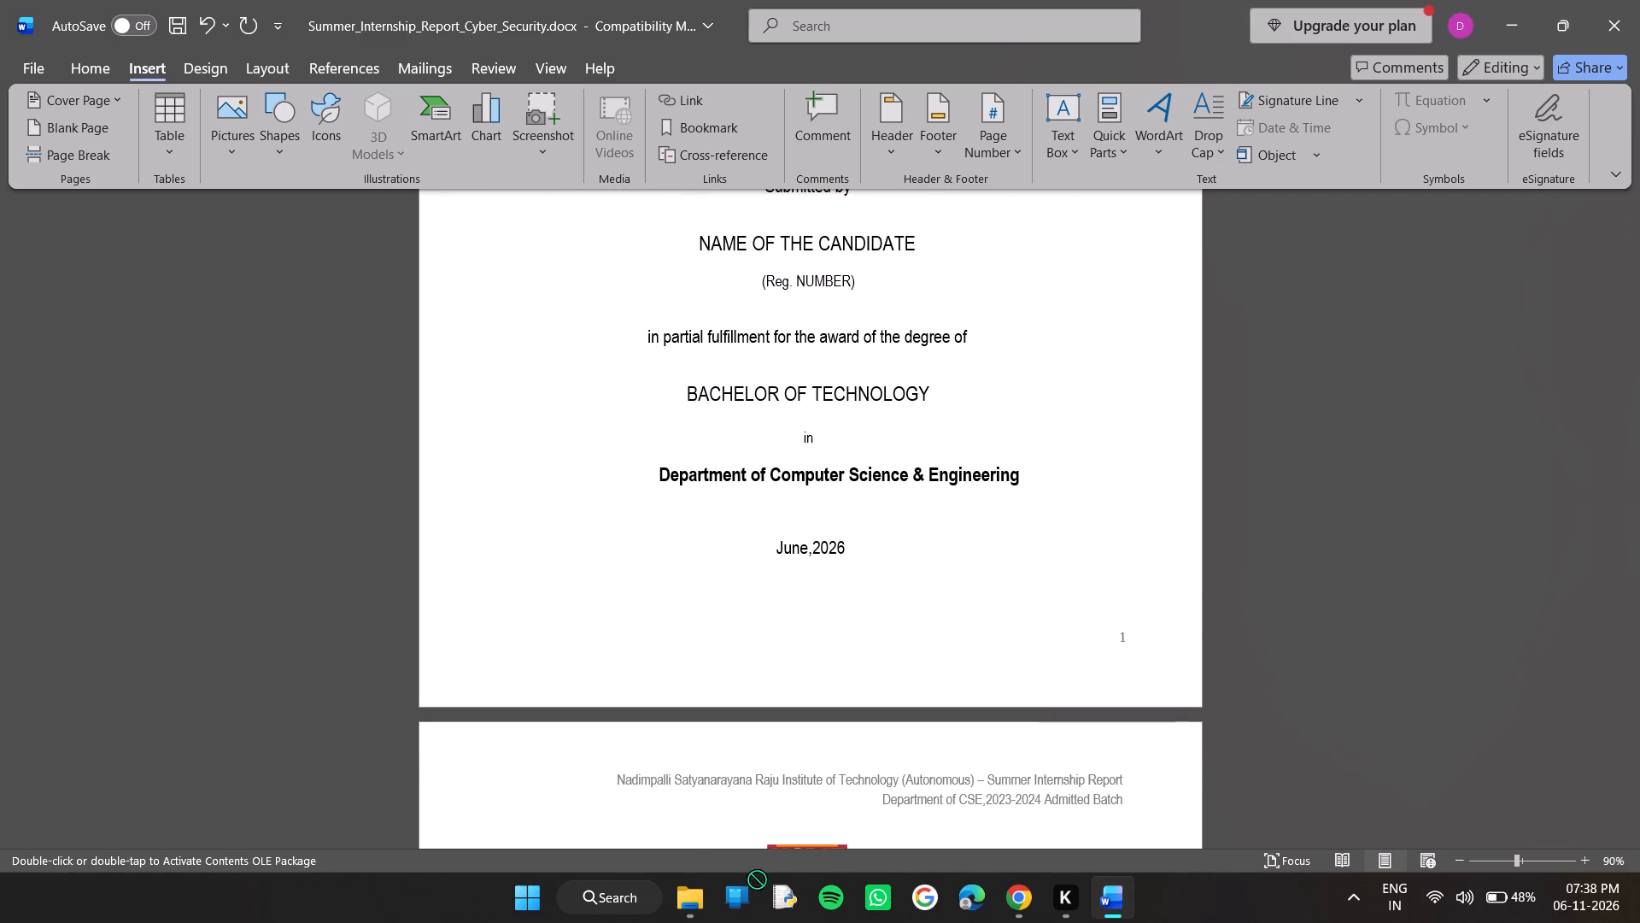
left_click_drag(757, 879, 828, 749)
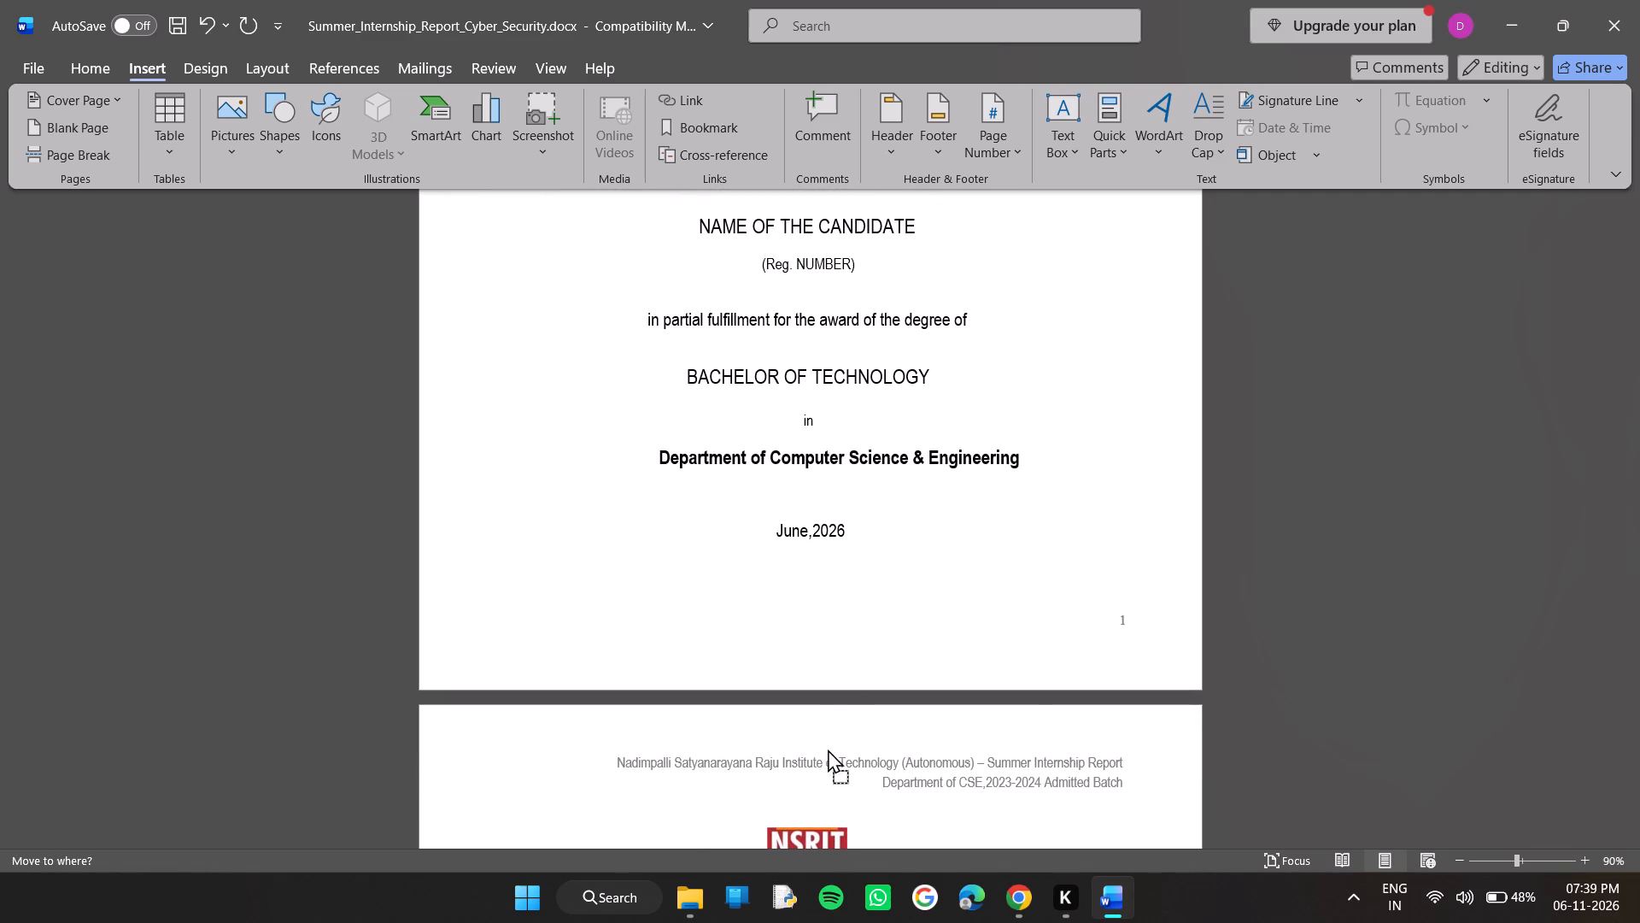
left_click_drag(828, 749, 821, 830)
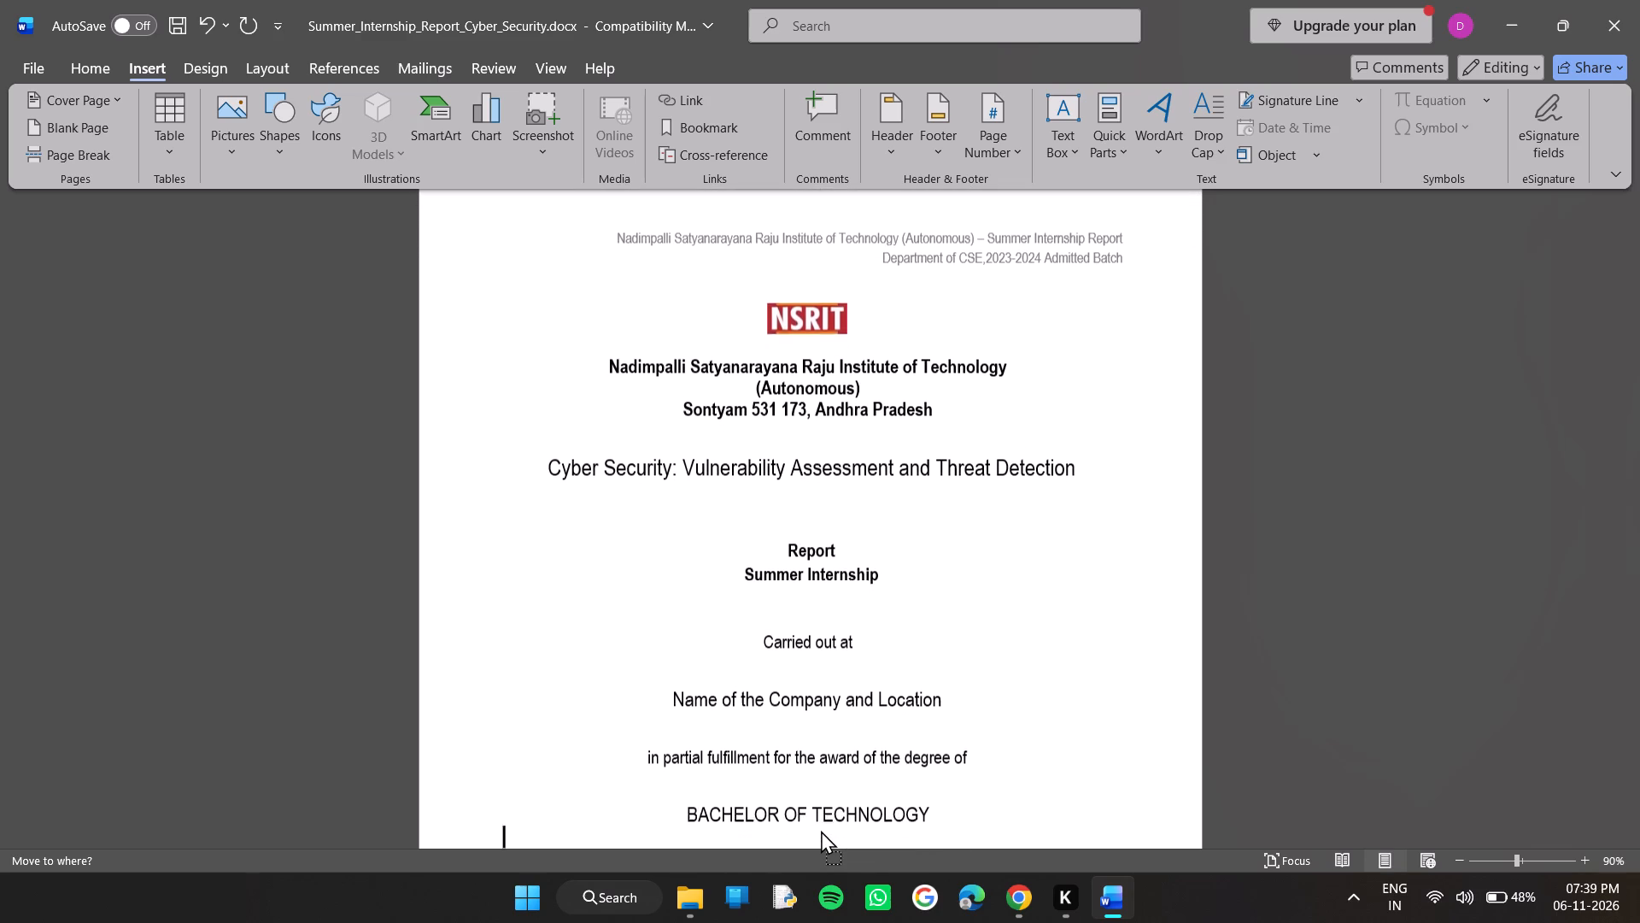
left_click_drag(821, 830, 830, 824)
key("Right")
key("Right")
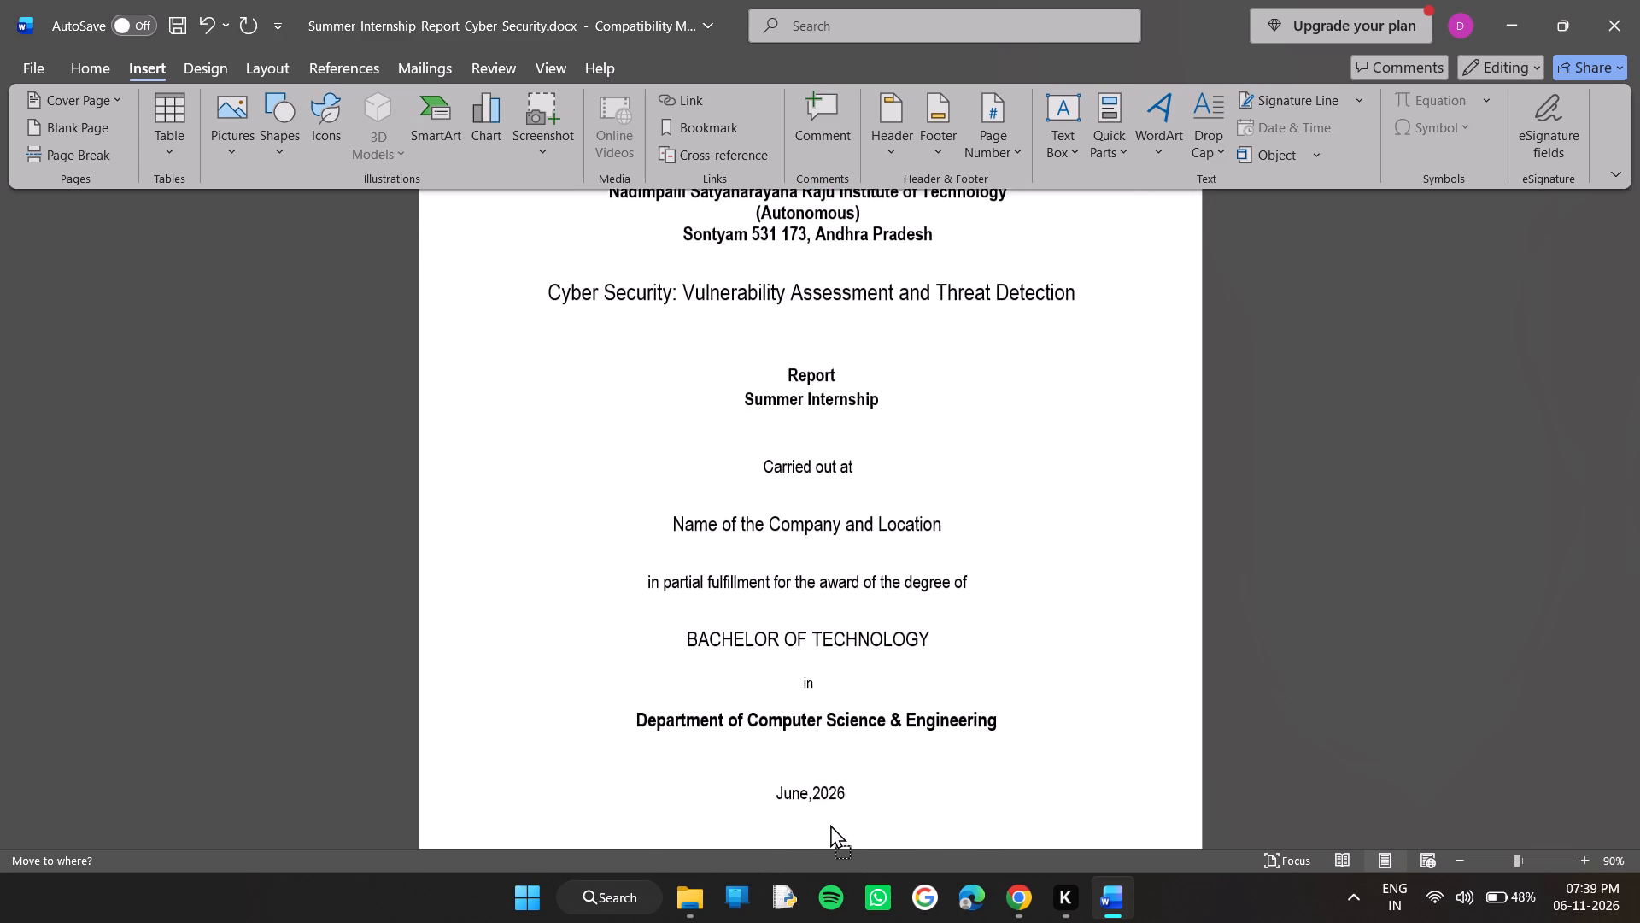
left_click_drag(830, 824, 829, 826)
key("Right")
key("Down")
key("Down")
key("Down")
key("Down")
key("Down")
key("Down")
key("Down")
key("Down")
key("Down")
key("Down")
key("Down")
key("Down")
key("Down")
key("Down")
key("Down")
key("Down")
key("Down")
key("Down")
key("Down")
key("Down")
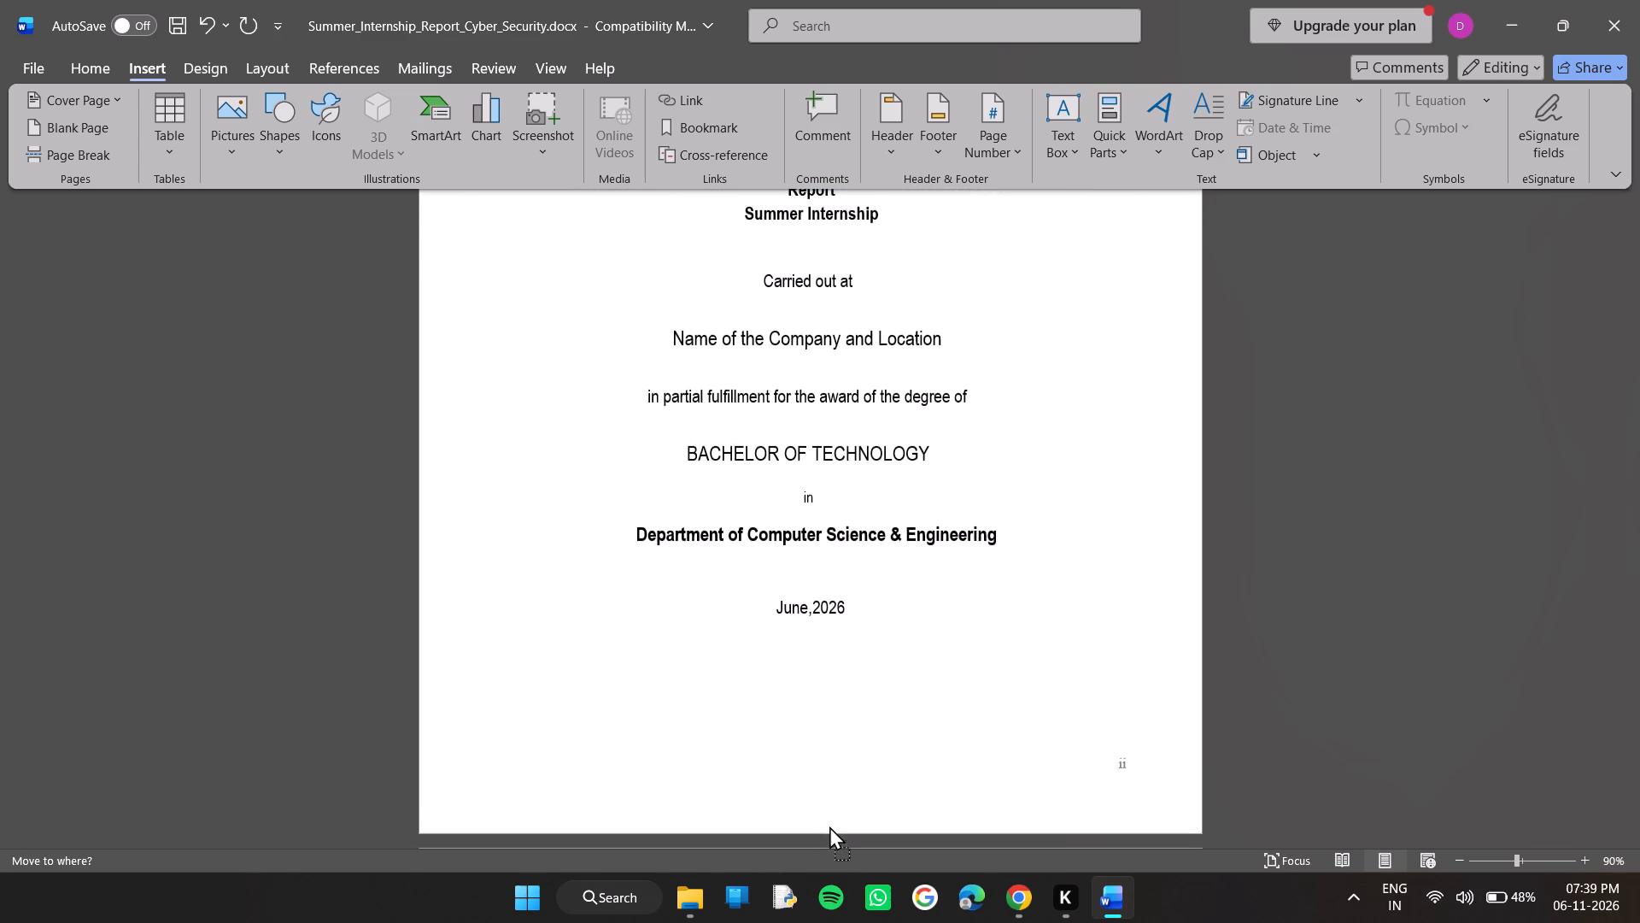
left_click_drag(829, 826, 829, 826)
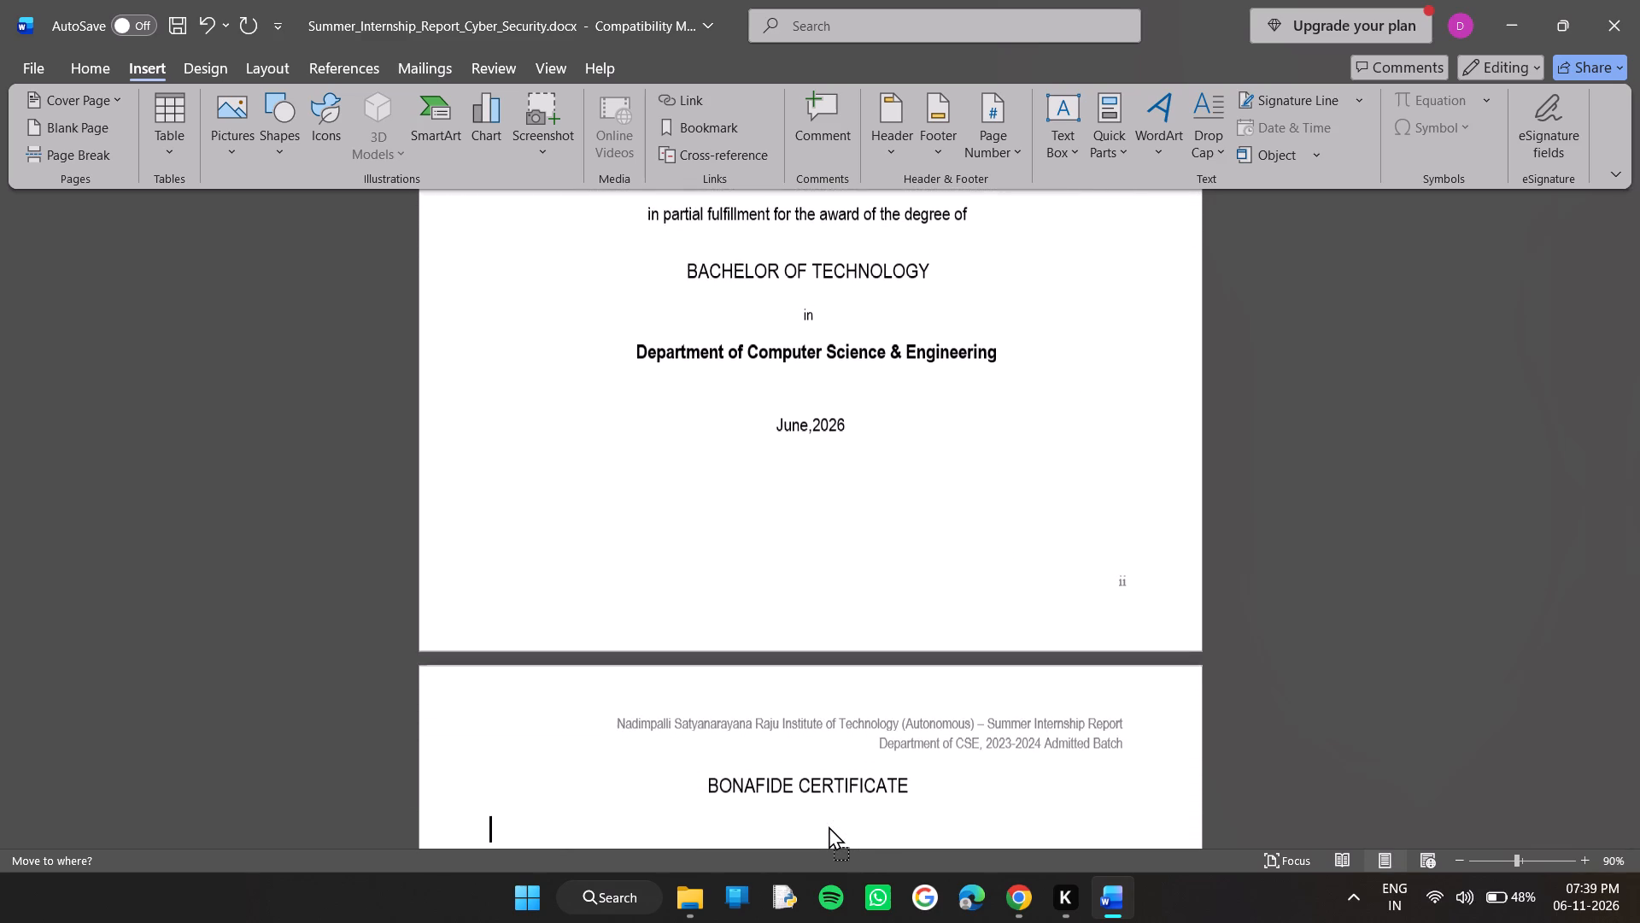
left_click_drag(829, 826, 828, 826)
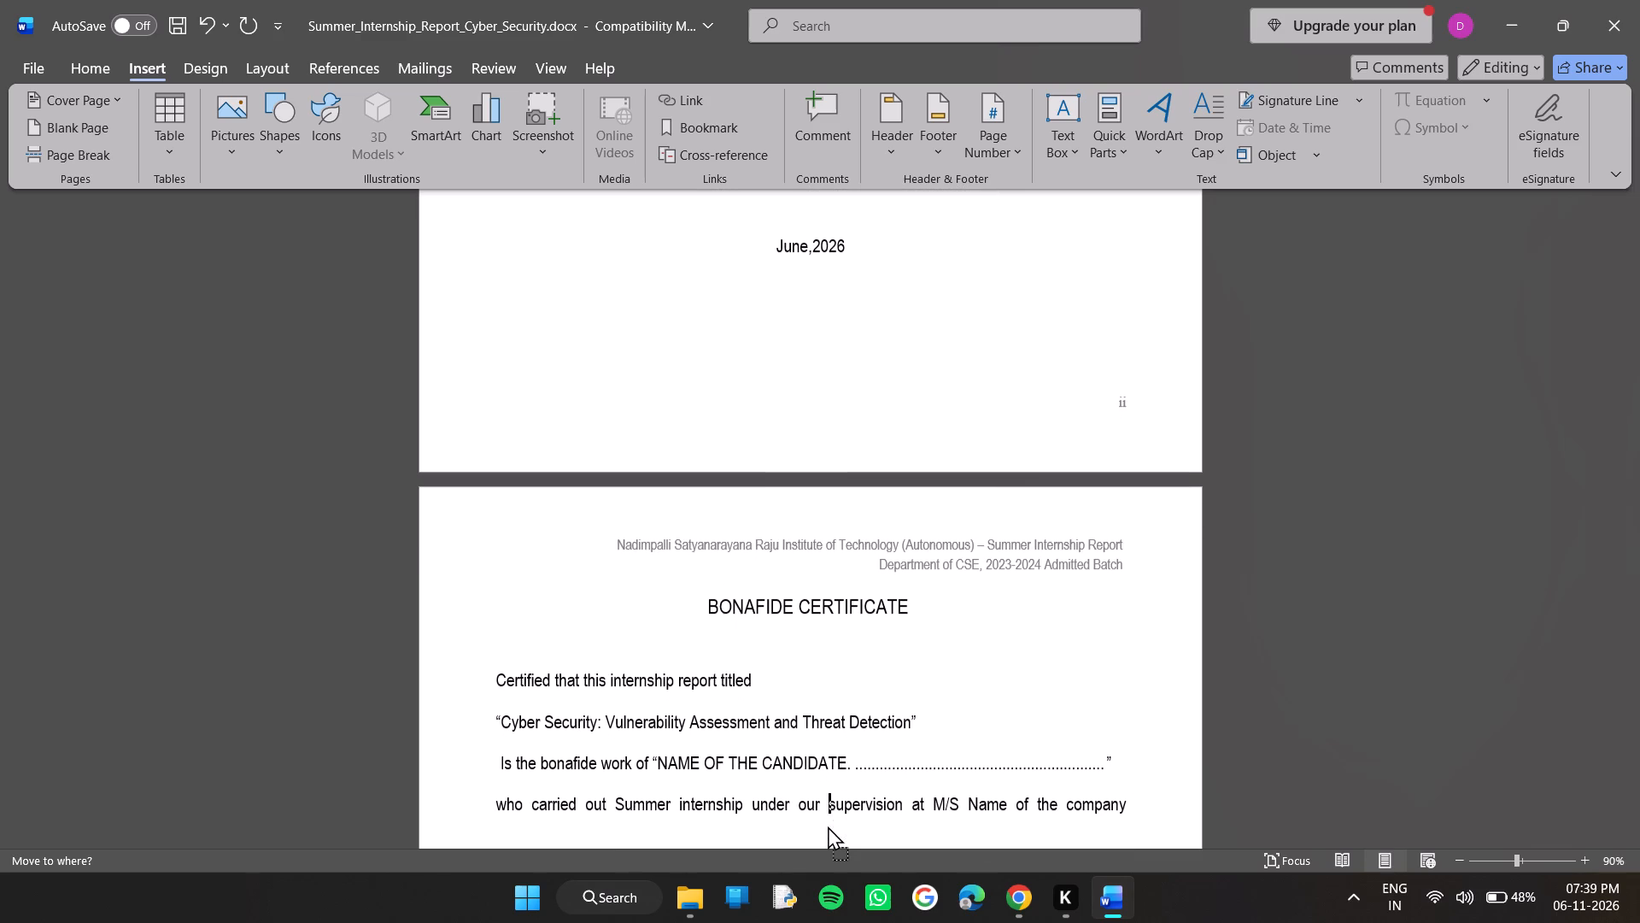
left_click_drag(828, 826, 827, 824)
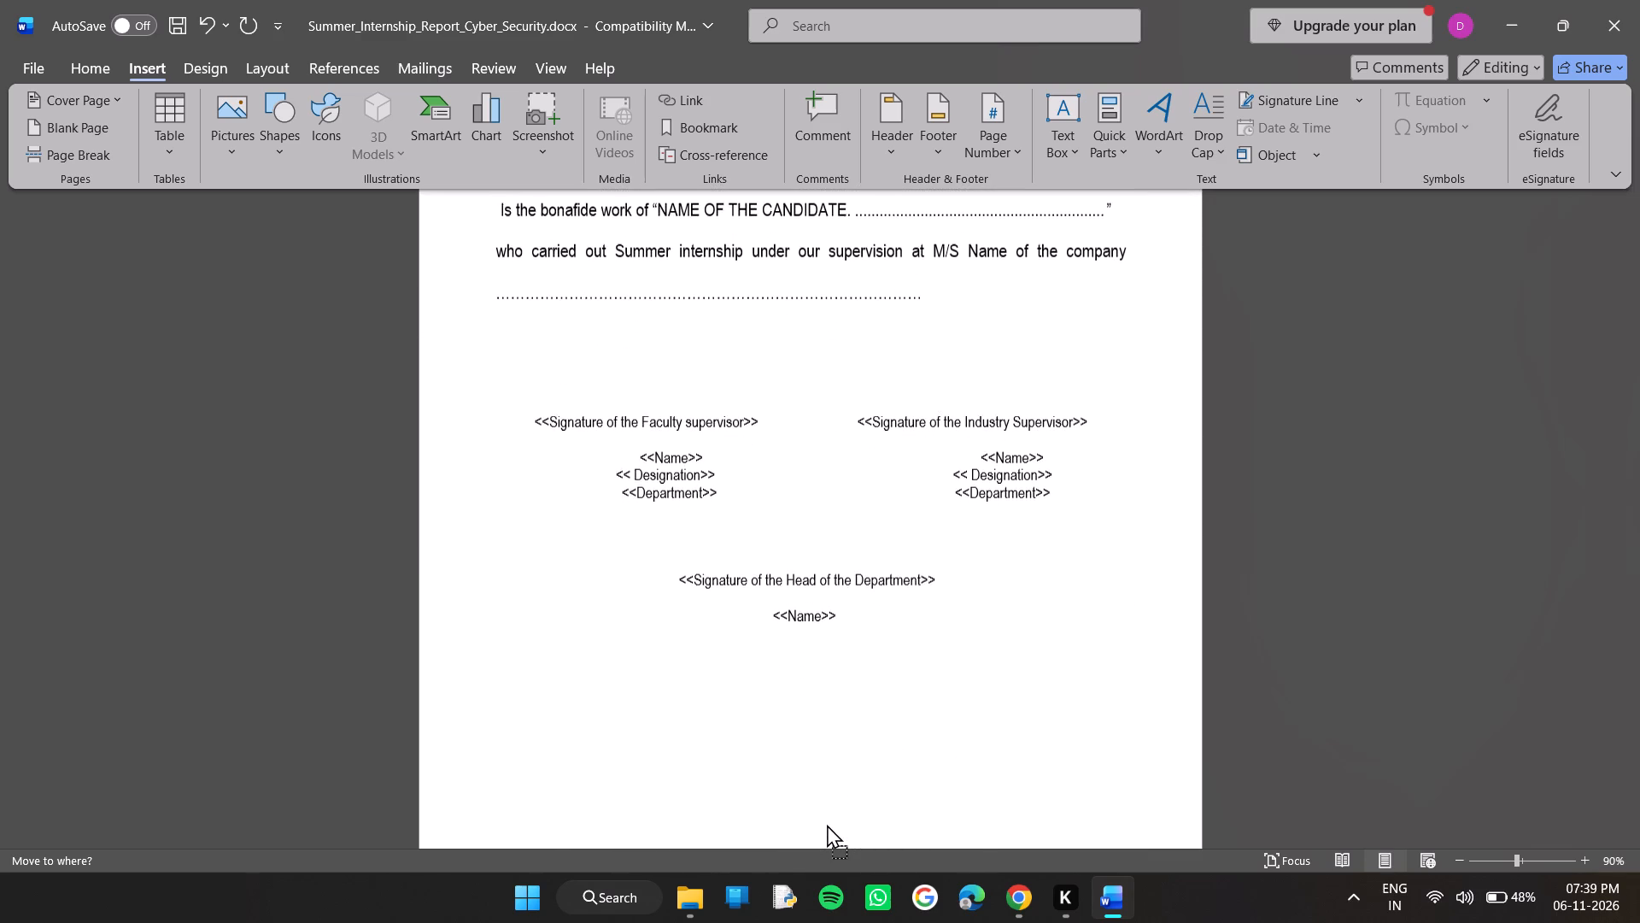
left_click_drag(827, 824, 826, 824)
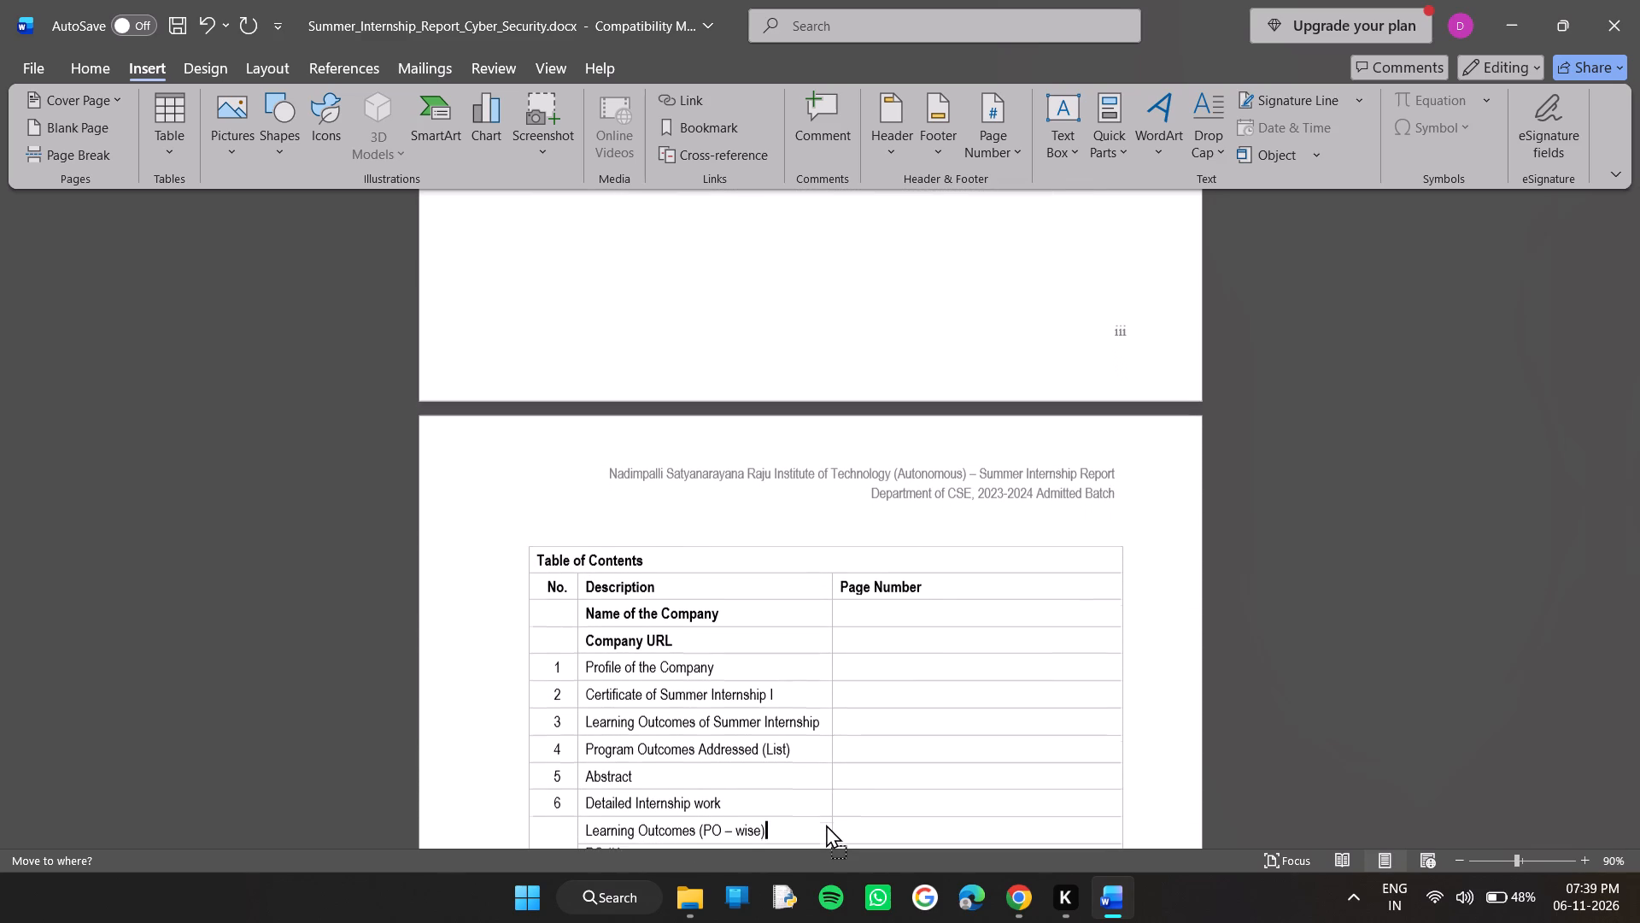
left_click_drag(826, 824, 825, 824)
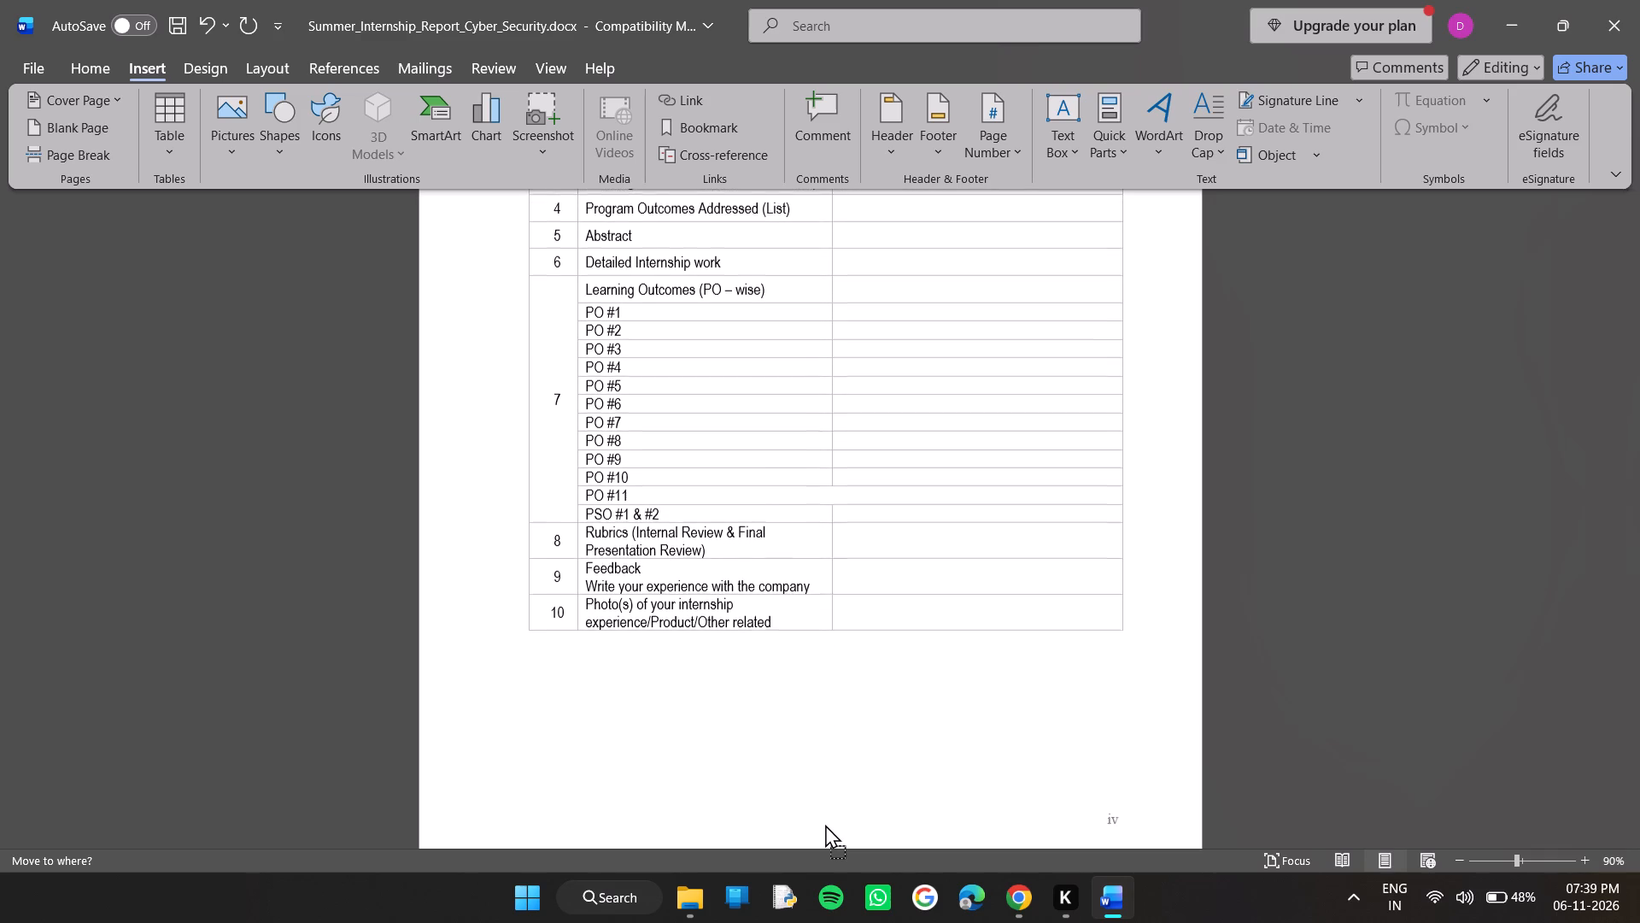
left_click_drag(825, 824, 831, 824)
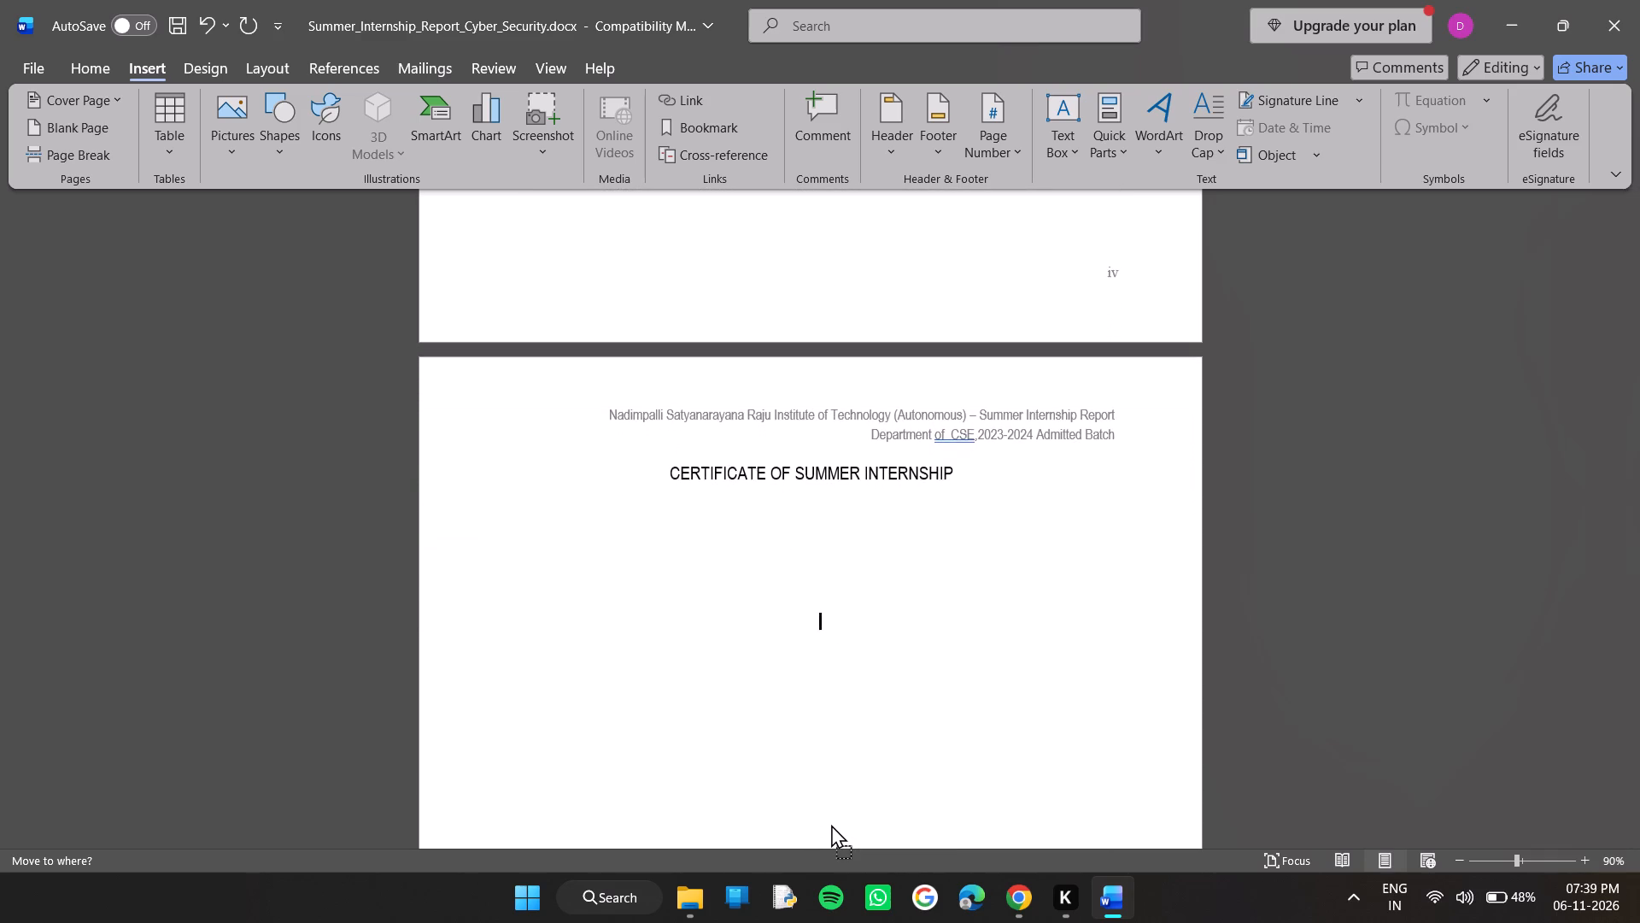
left_click_drag(831, 824, 830, 588)
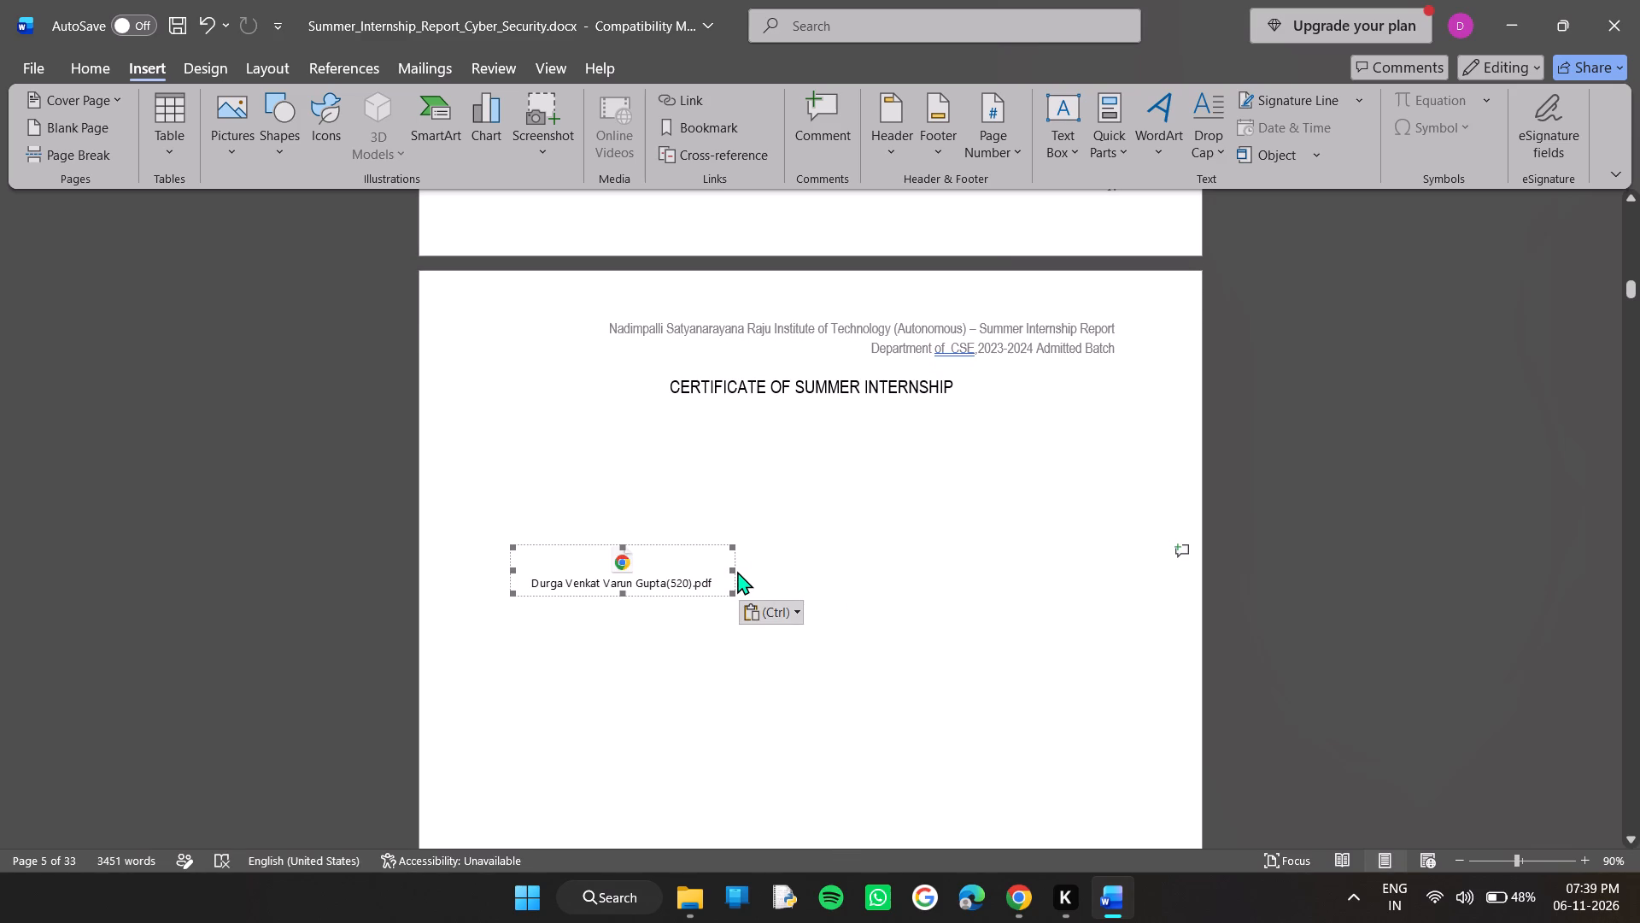
Enlarge the embedded PDF object on the certificate page, widening it to nearly the text width and making it several times taller.
left_click_drag(734, 568, 1040, 549)
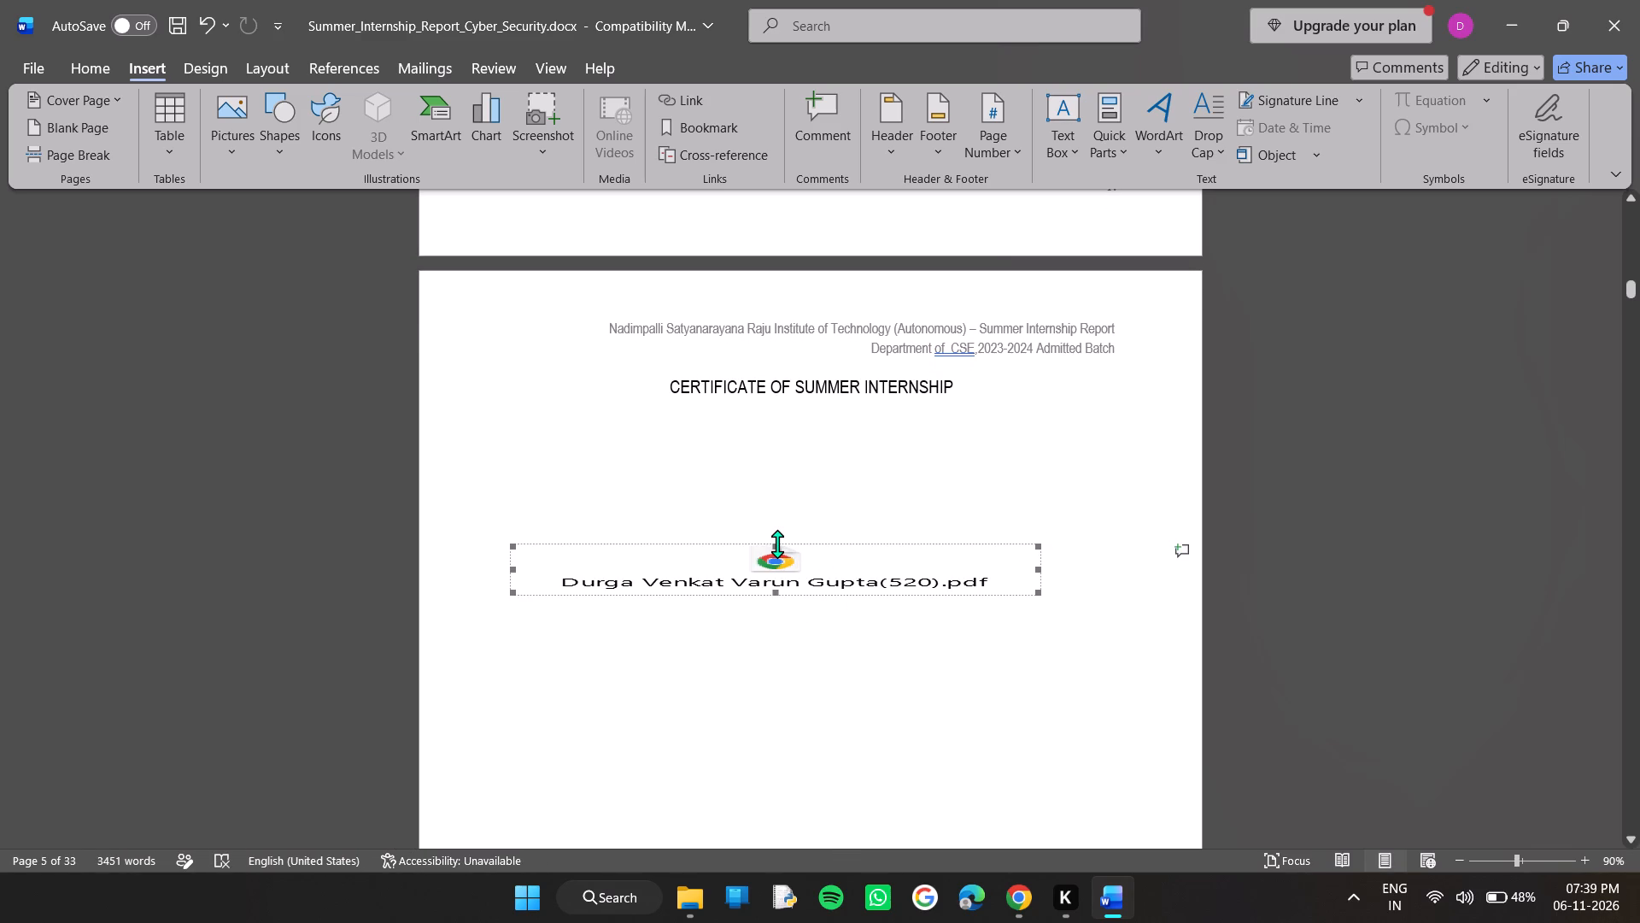
left_click_drag(777, 544, 803, 404)
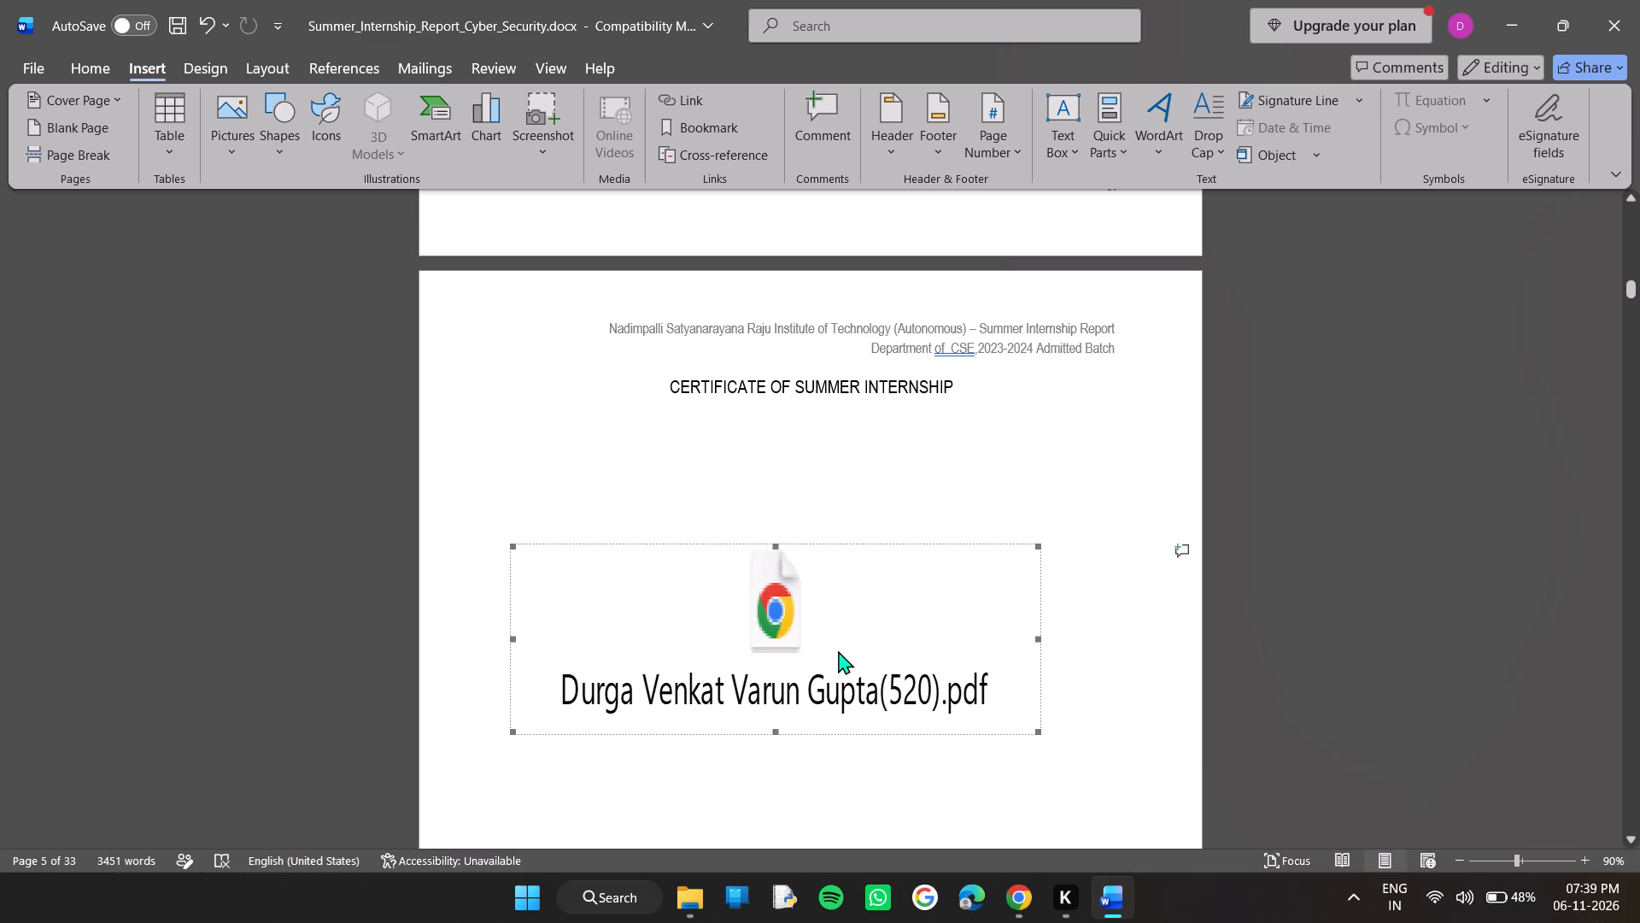
left_click(796, 610)
left_click_drag(777, 550, 786, 441)
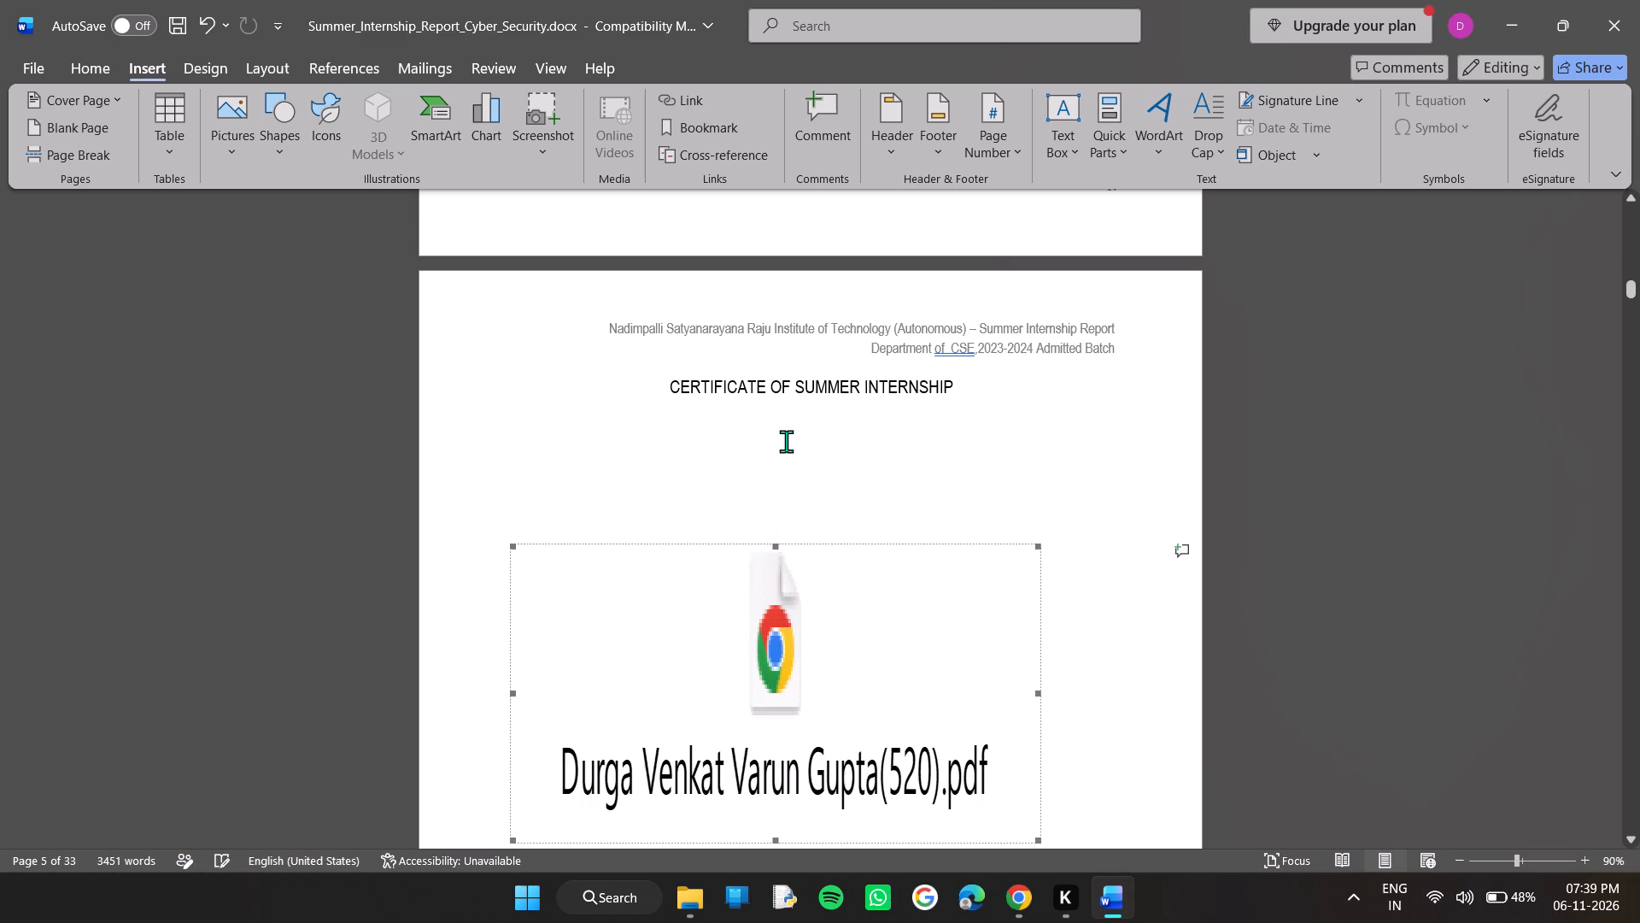
Reposition the enlarged PDF object centred directly beneath the Certificate of Summer Internship heading.
left_click_drag(813, 632, 871, 532)
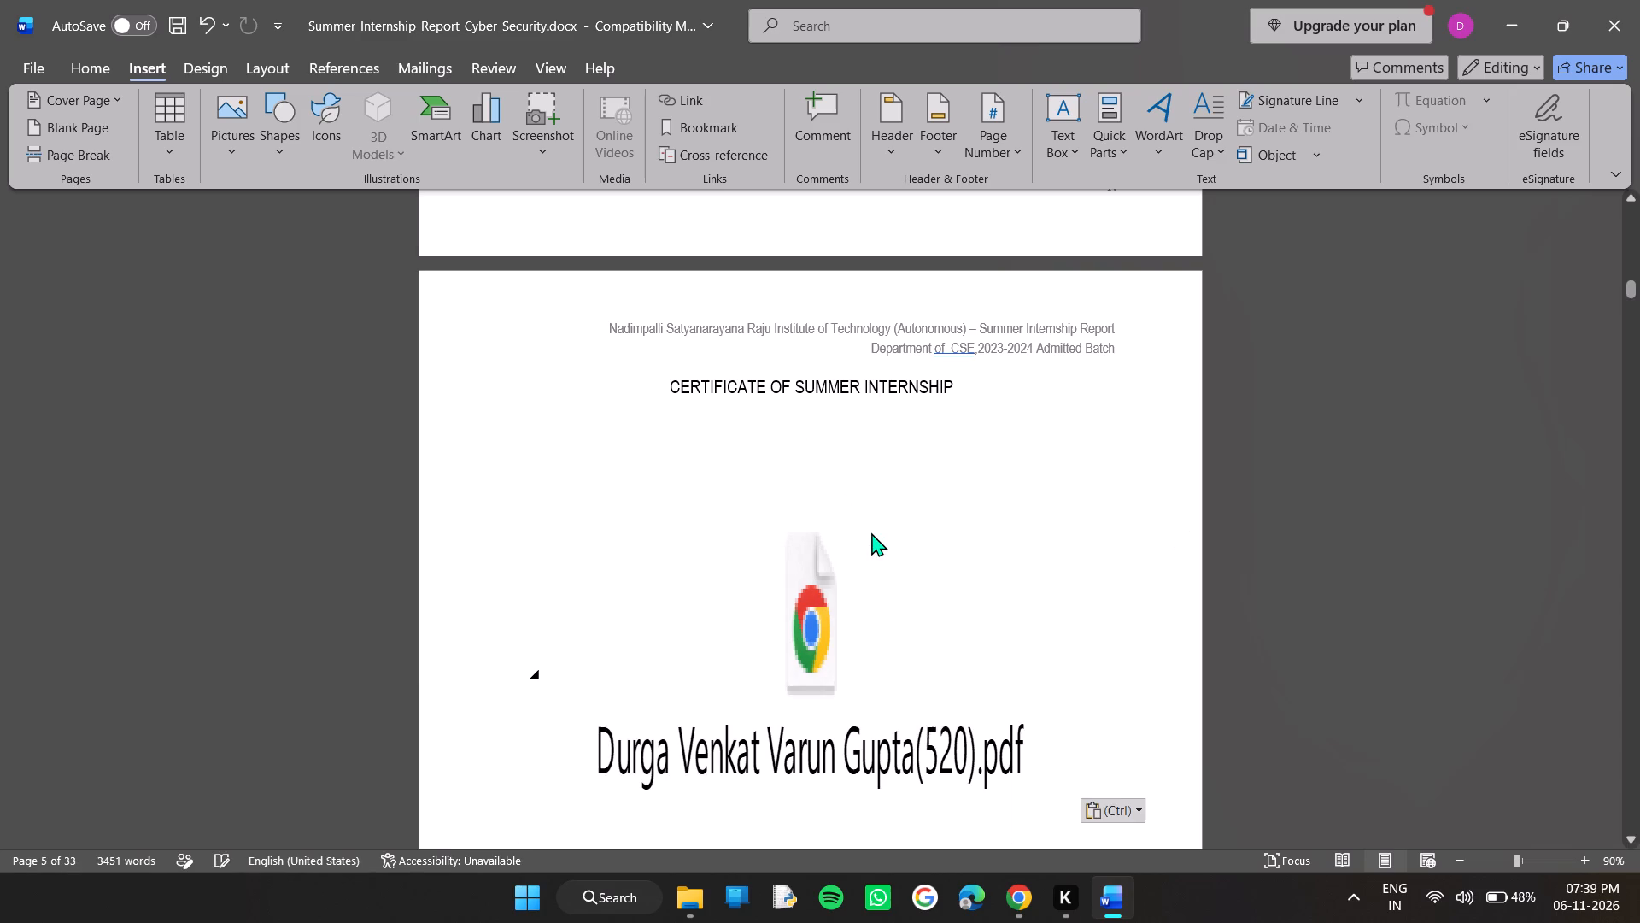
left_click_drag(817, 596, 792, 420)
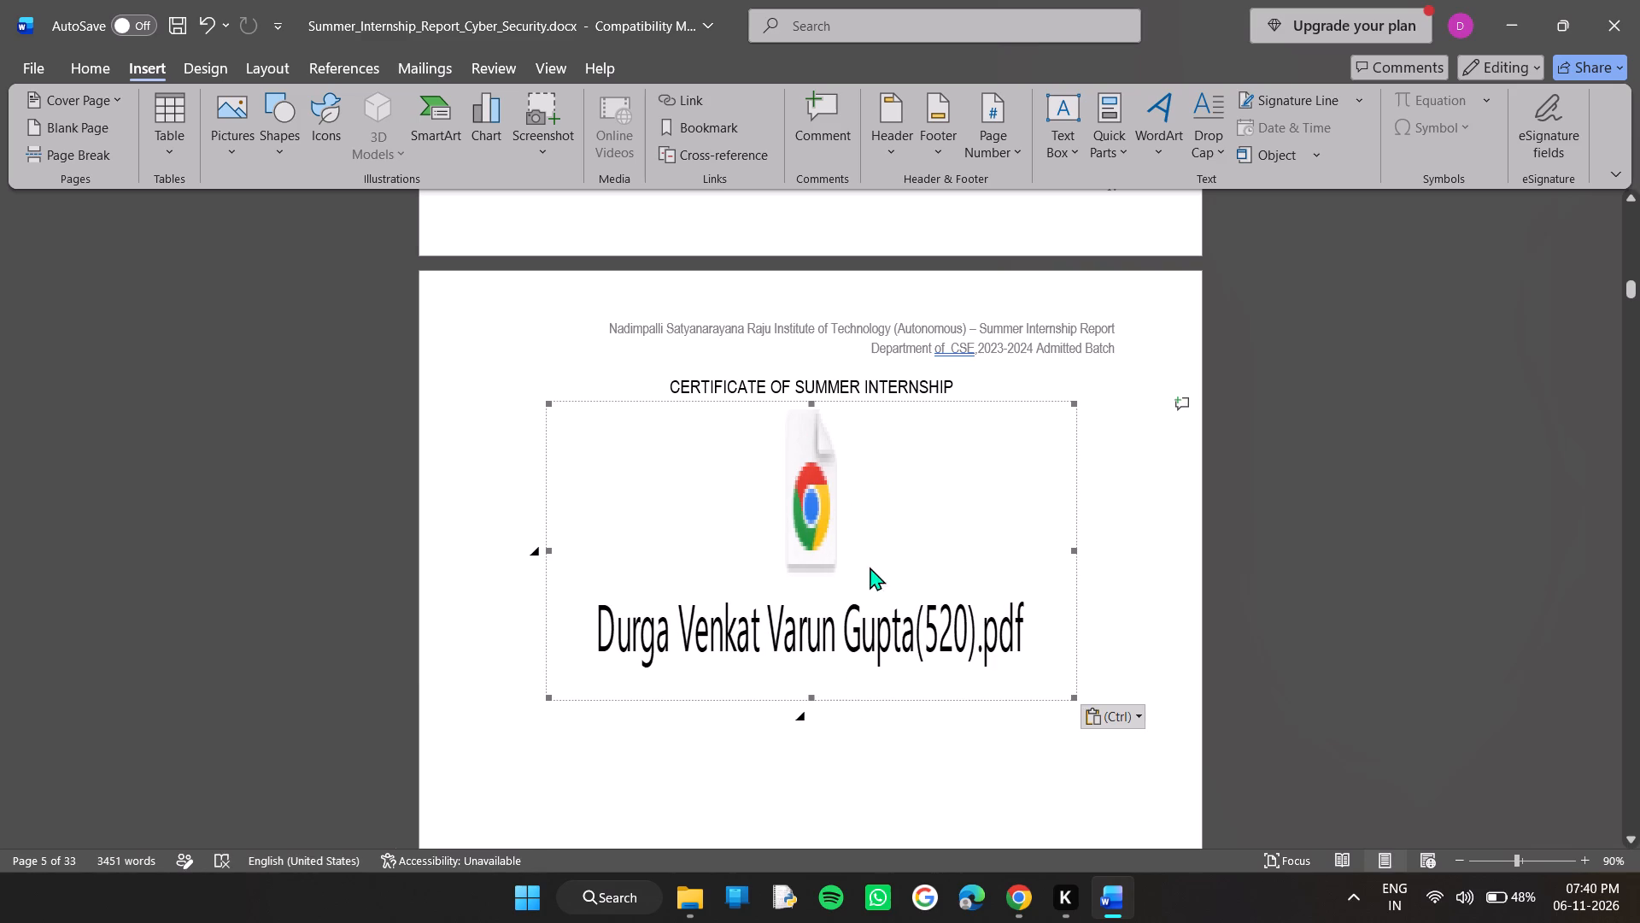
left_click(1133, 720)
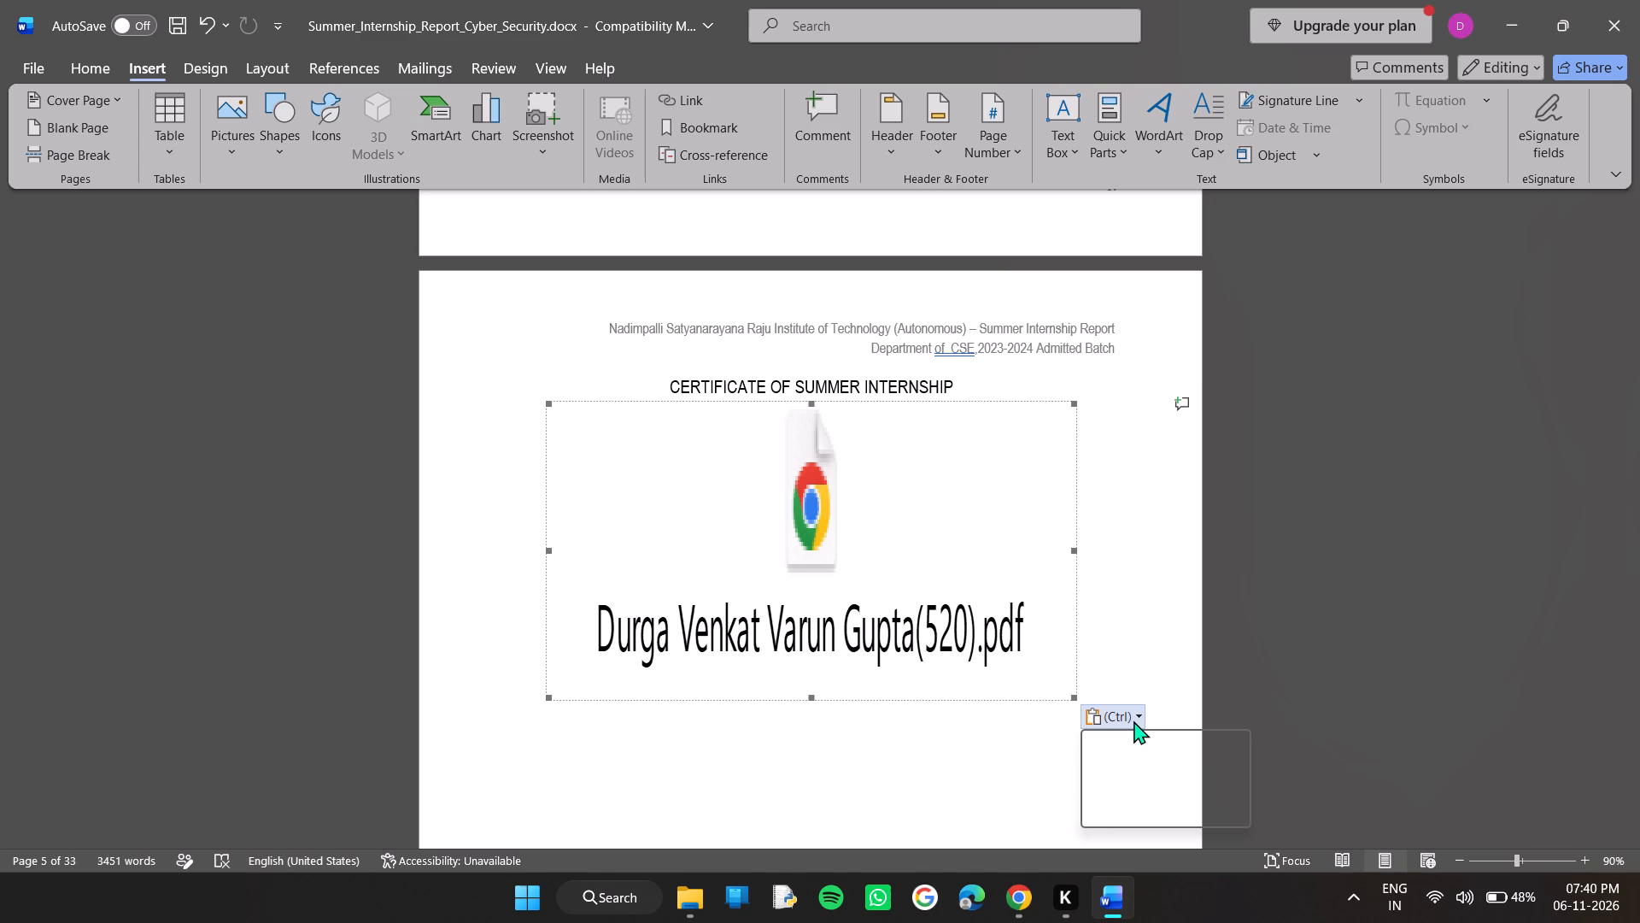
left_click(834, 569)
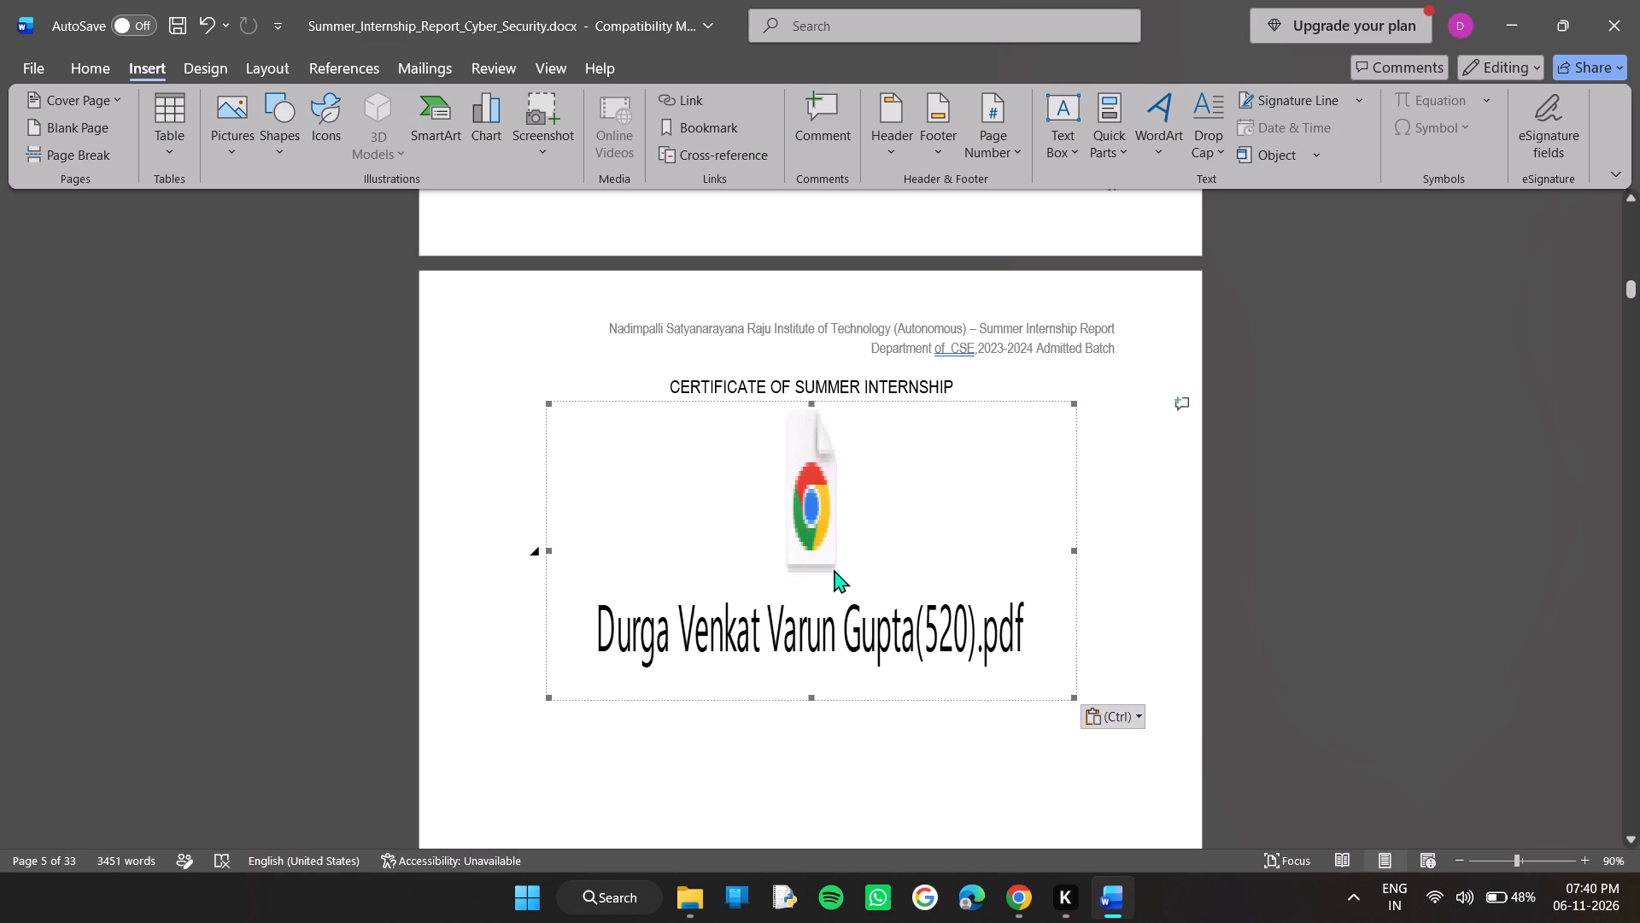
Switch to Chrome to recheck the Google instructions for embedding a PDF, and return to the report in Word.
left_click(1021, 899)
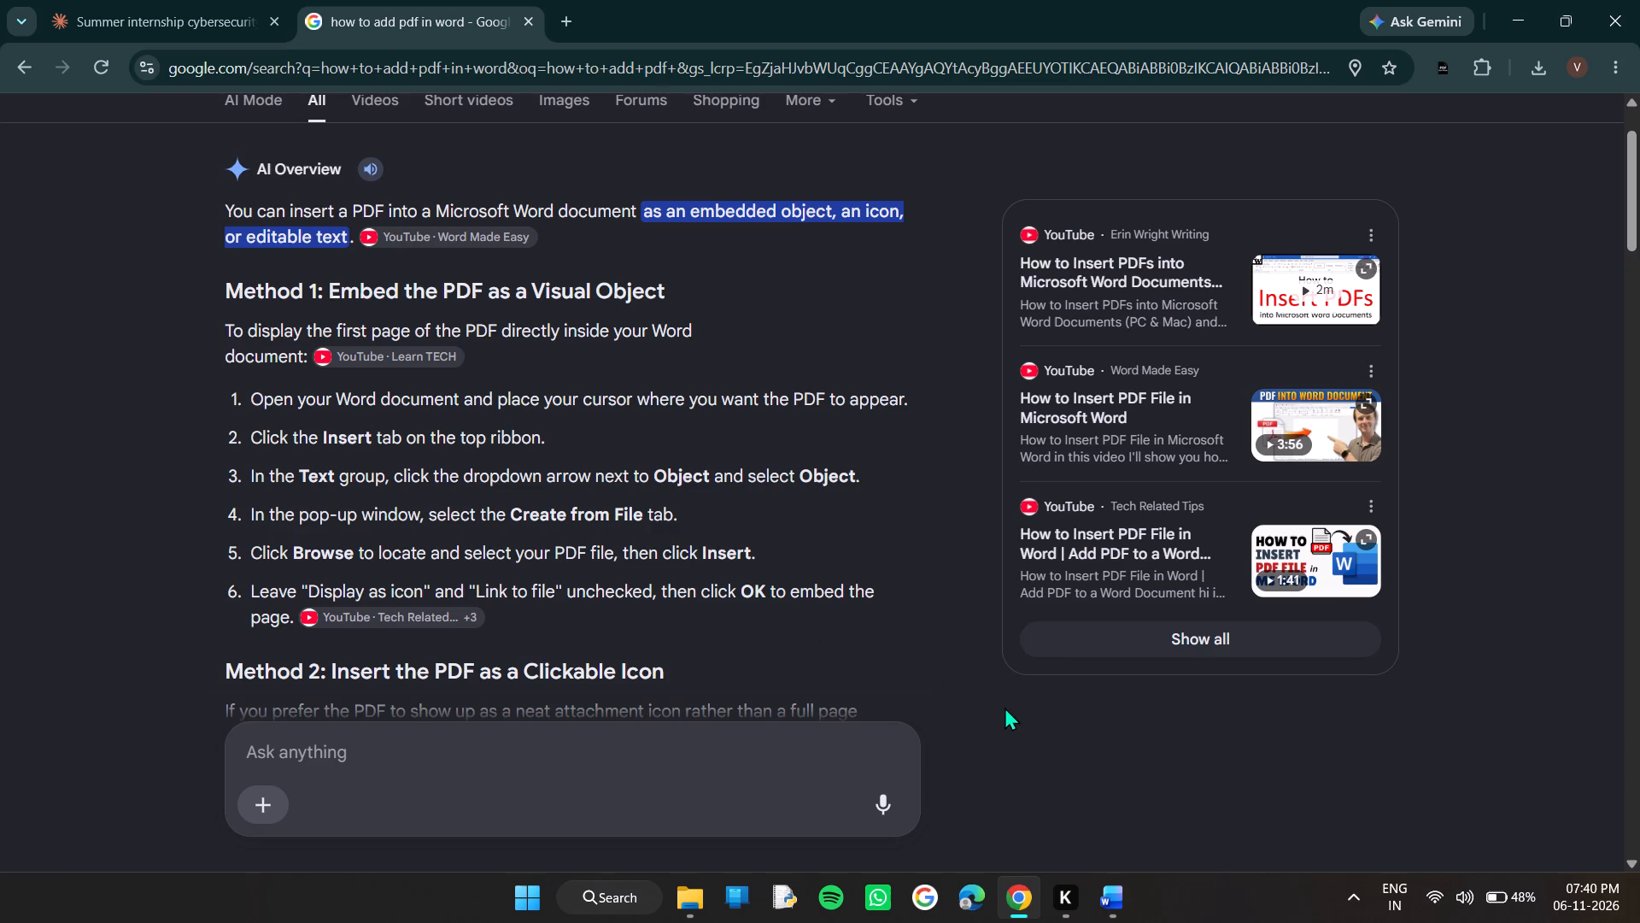
left_click(1027, 906)
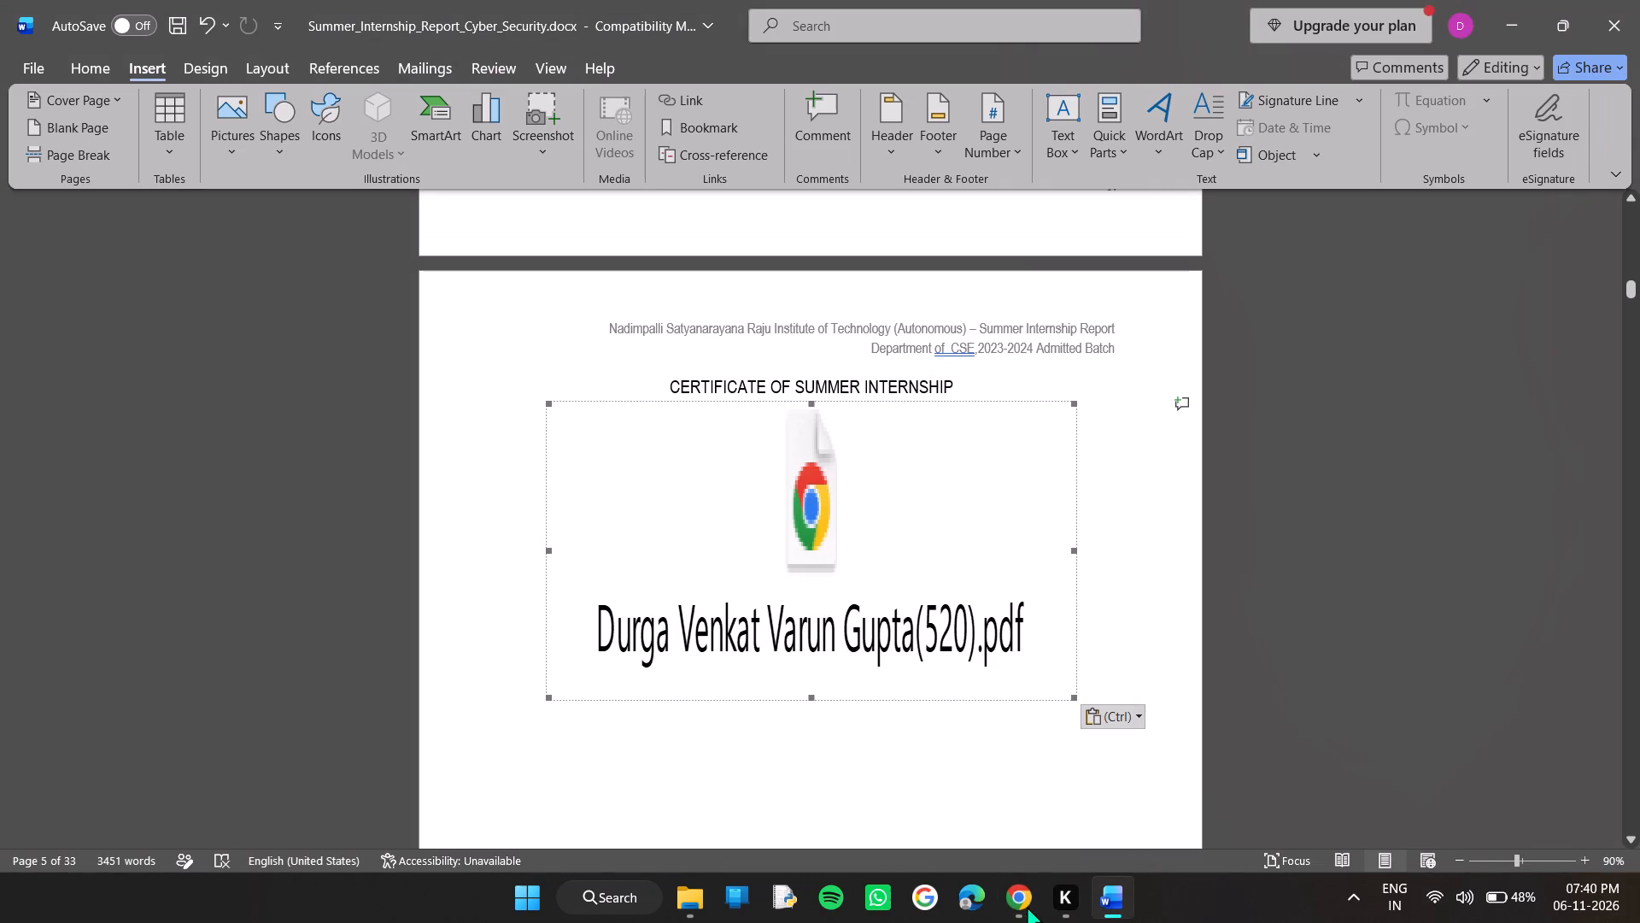
Open the caption settings for the embedded PDF object on the certificate page.
right_click(815, 569)
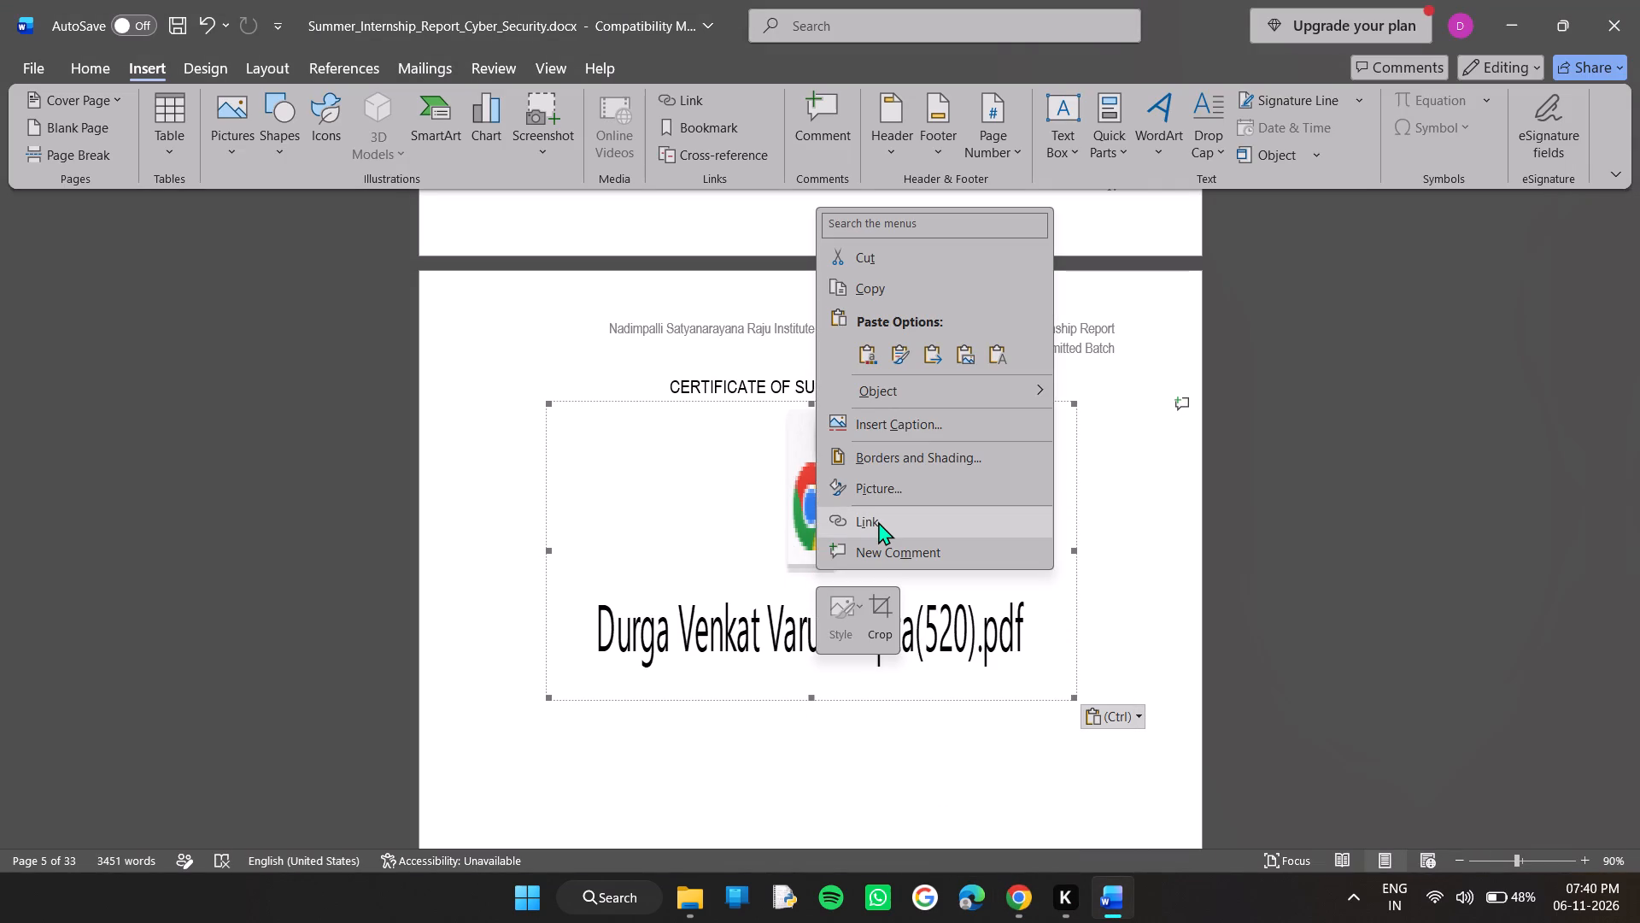
left_click(943, 420)
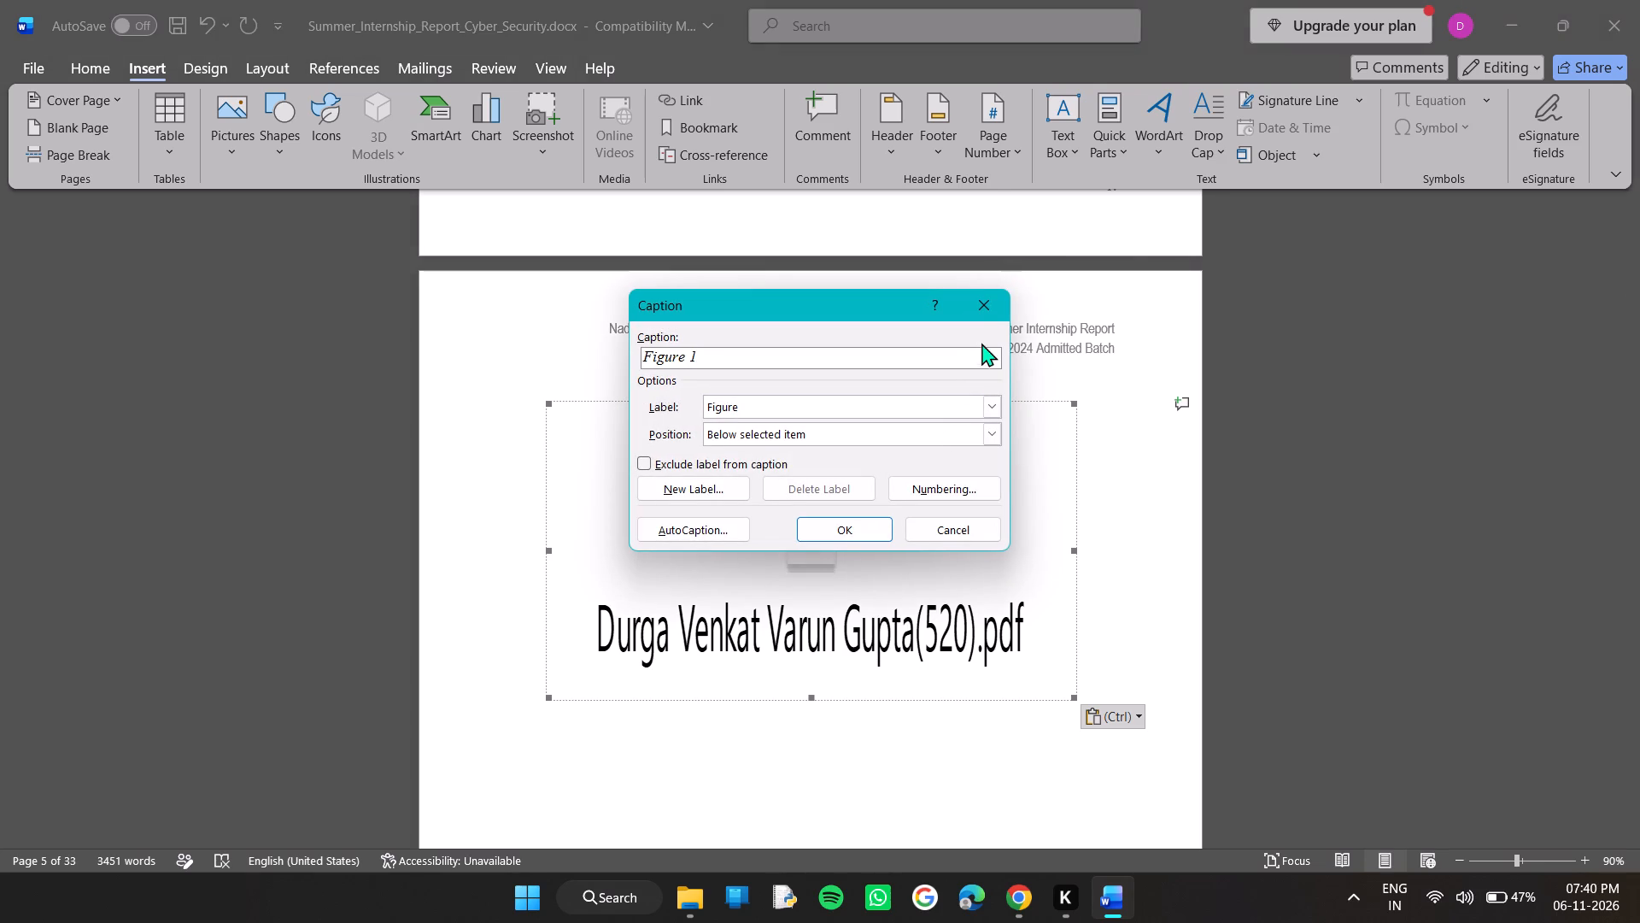
Dismiss the caption settings and delete the embedded PDF object beneath the Certificate of Summer Internship heading.
left_click(990, 312)
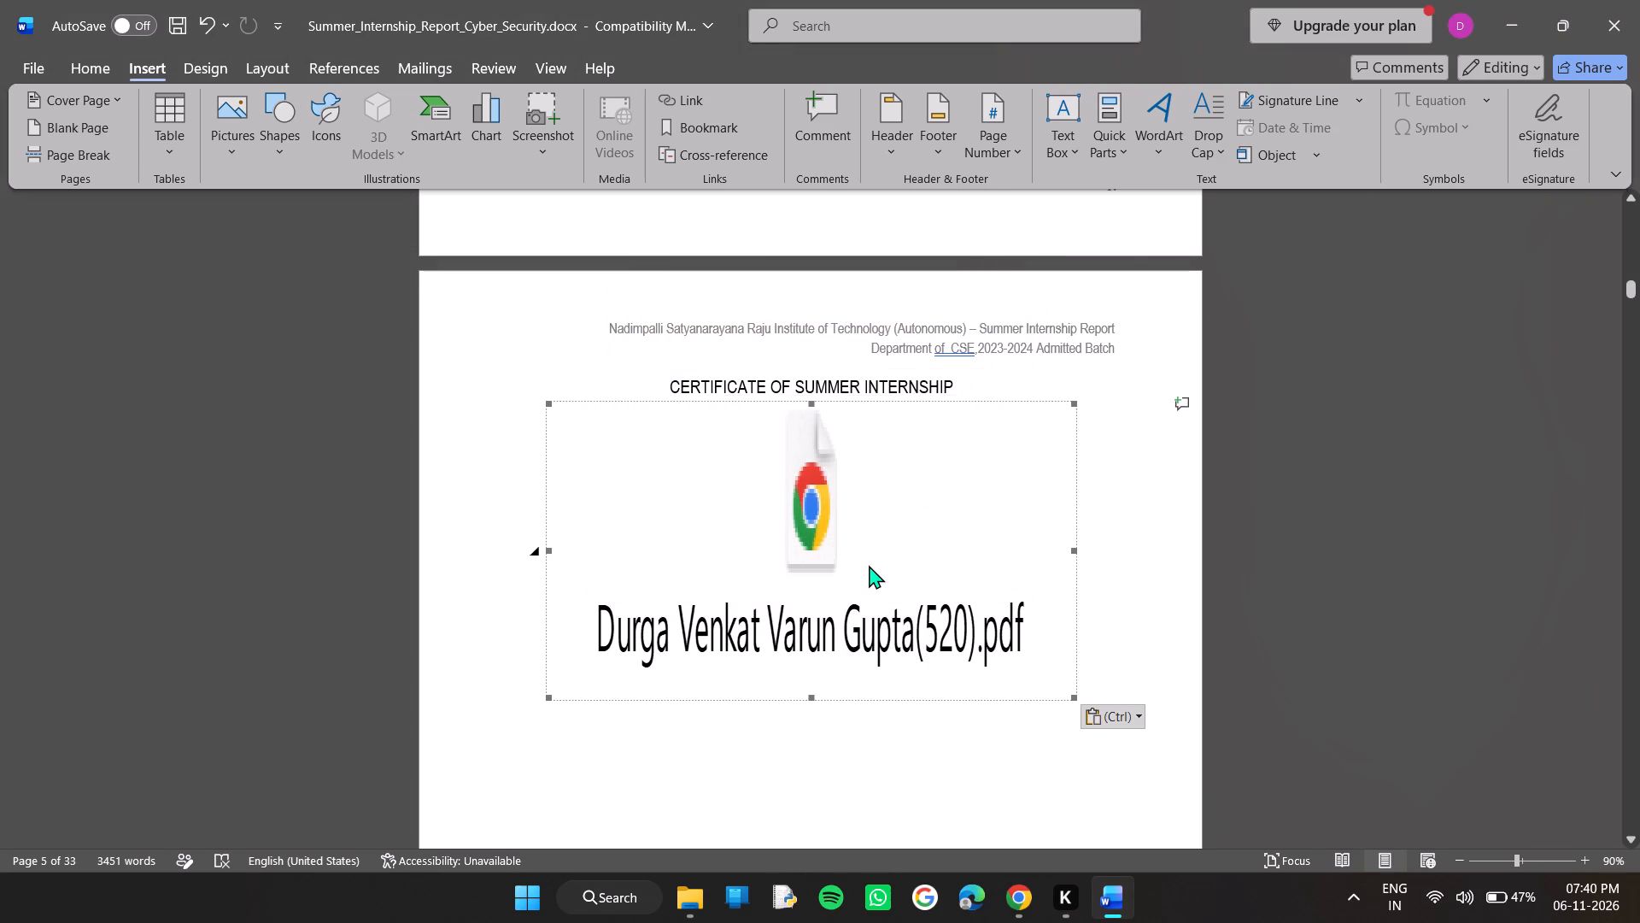
left_click(869, 565)
key("Delete")
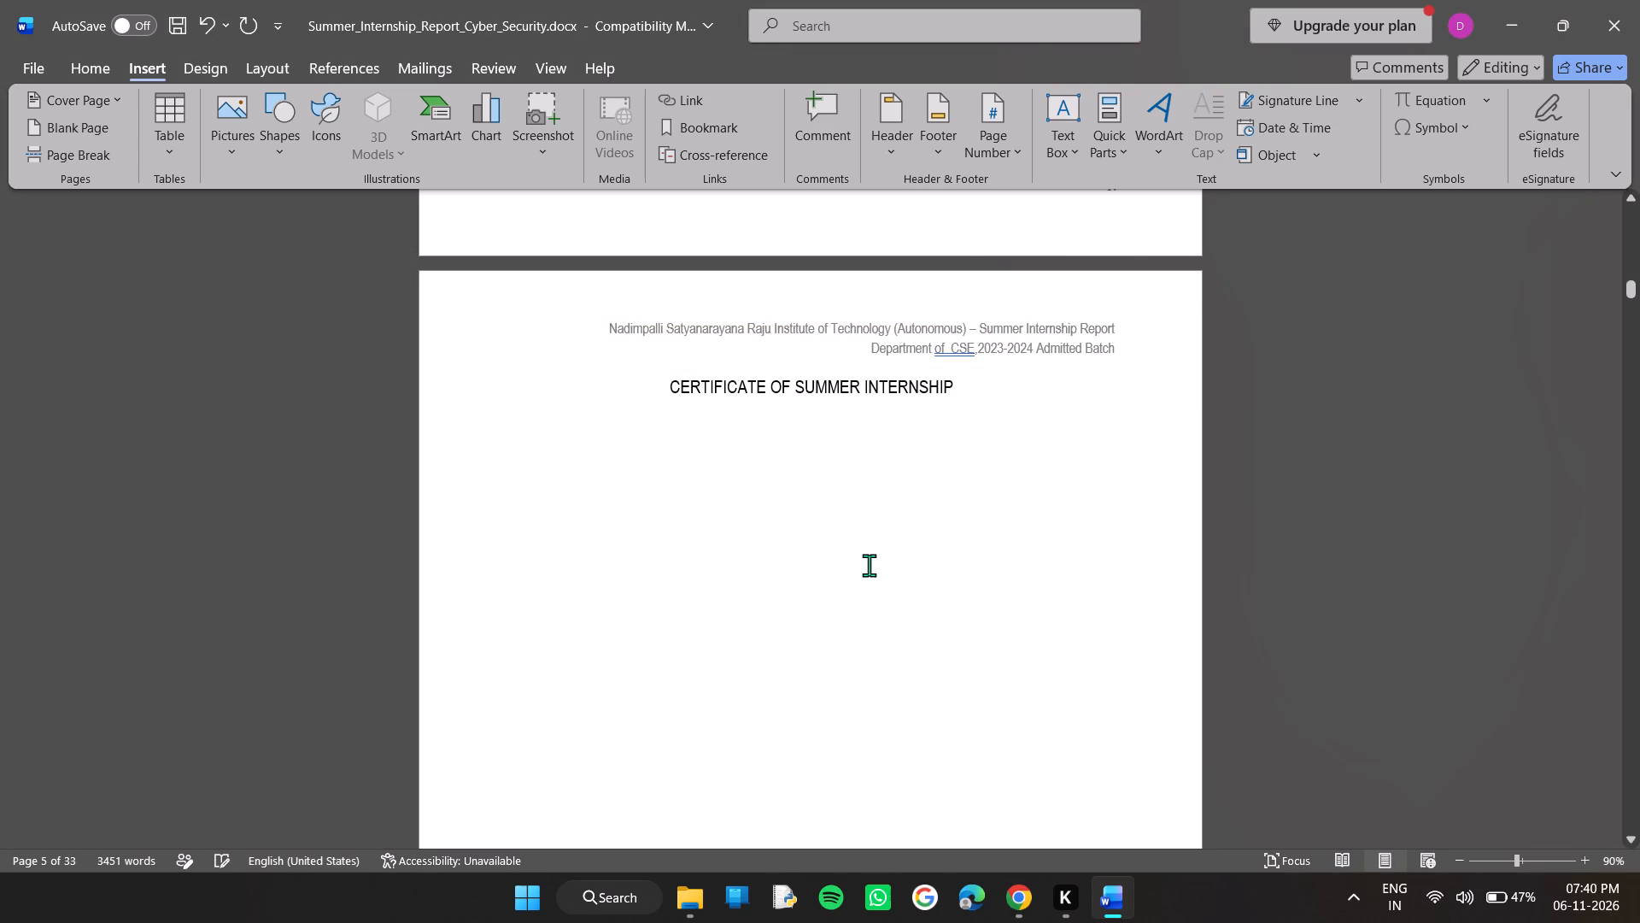
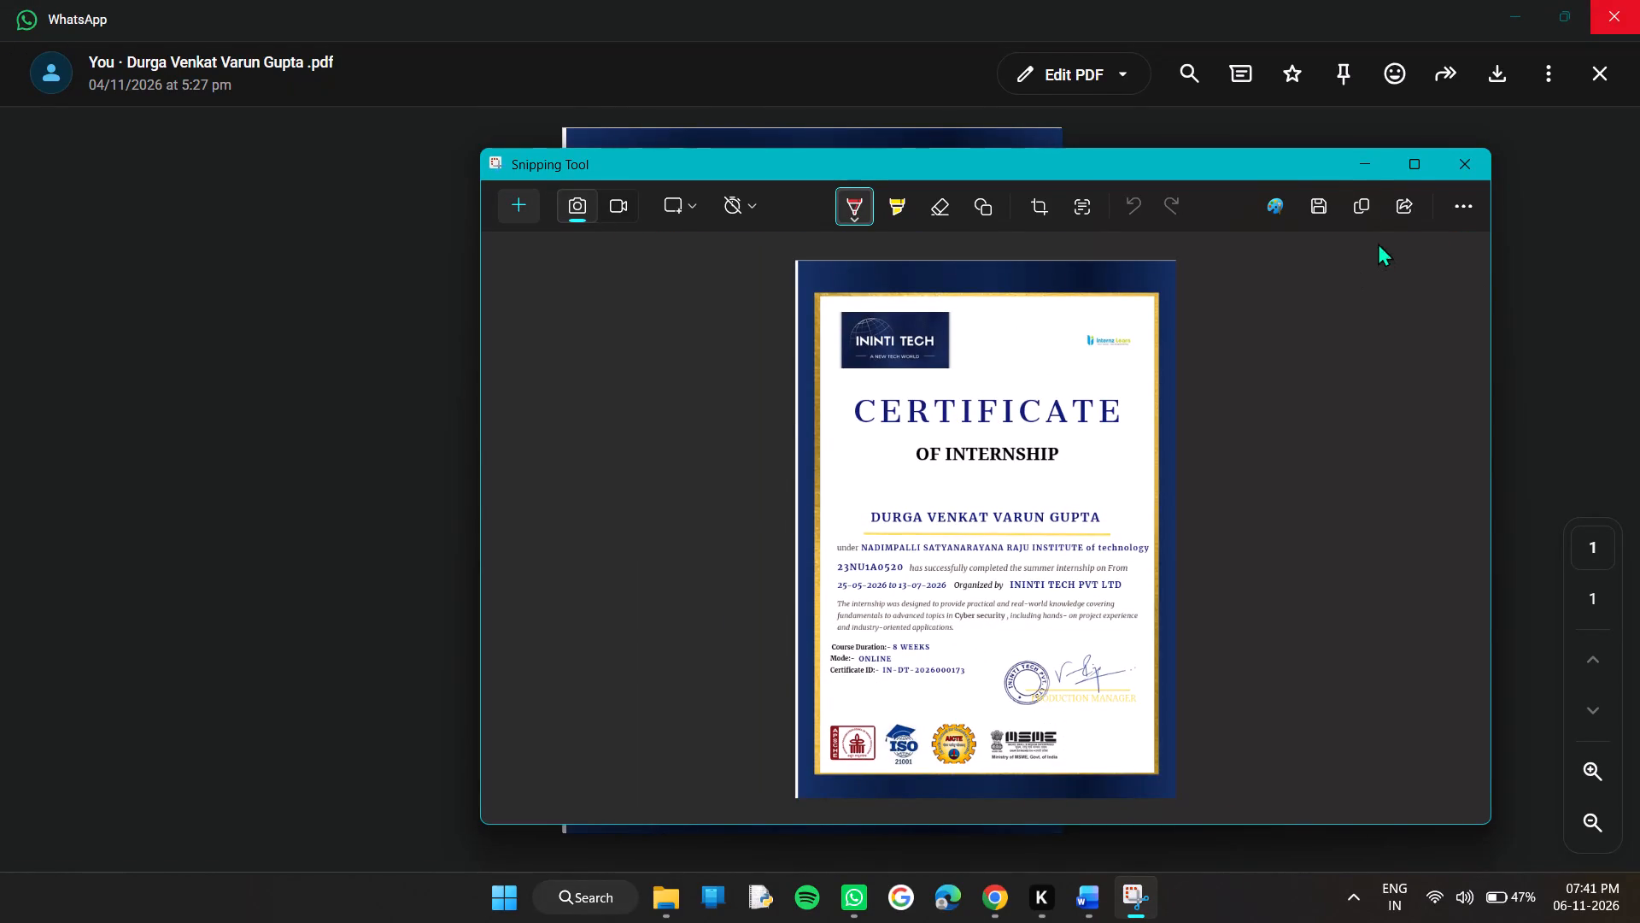
Start saving the captured snip of the internship certificate as a PNG image in the Screenshots folder.
left_click(1319, 200)
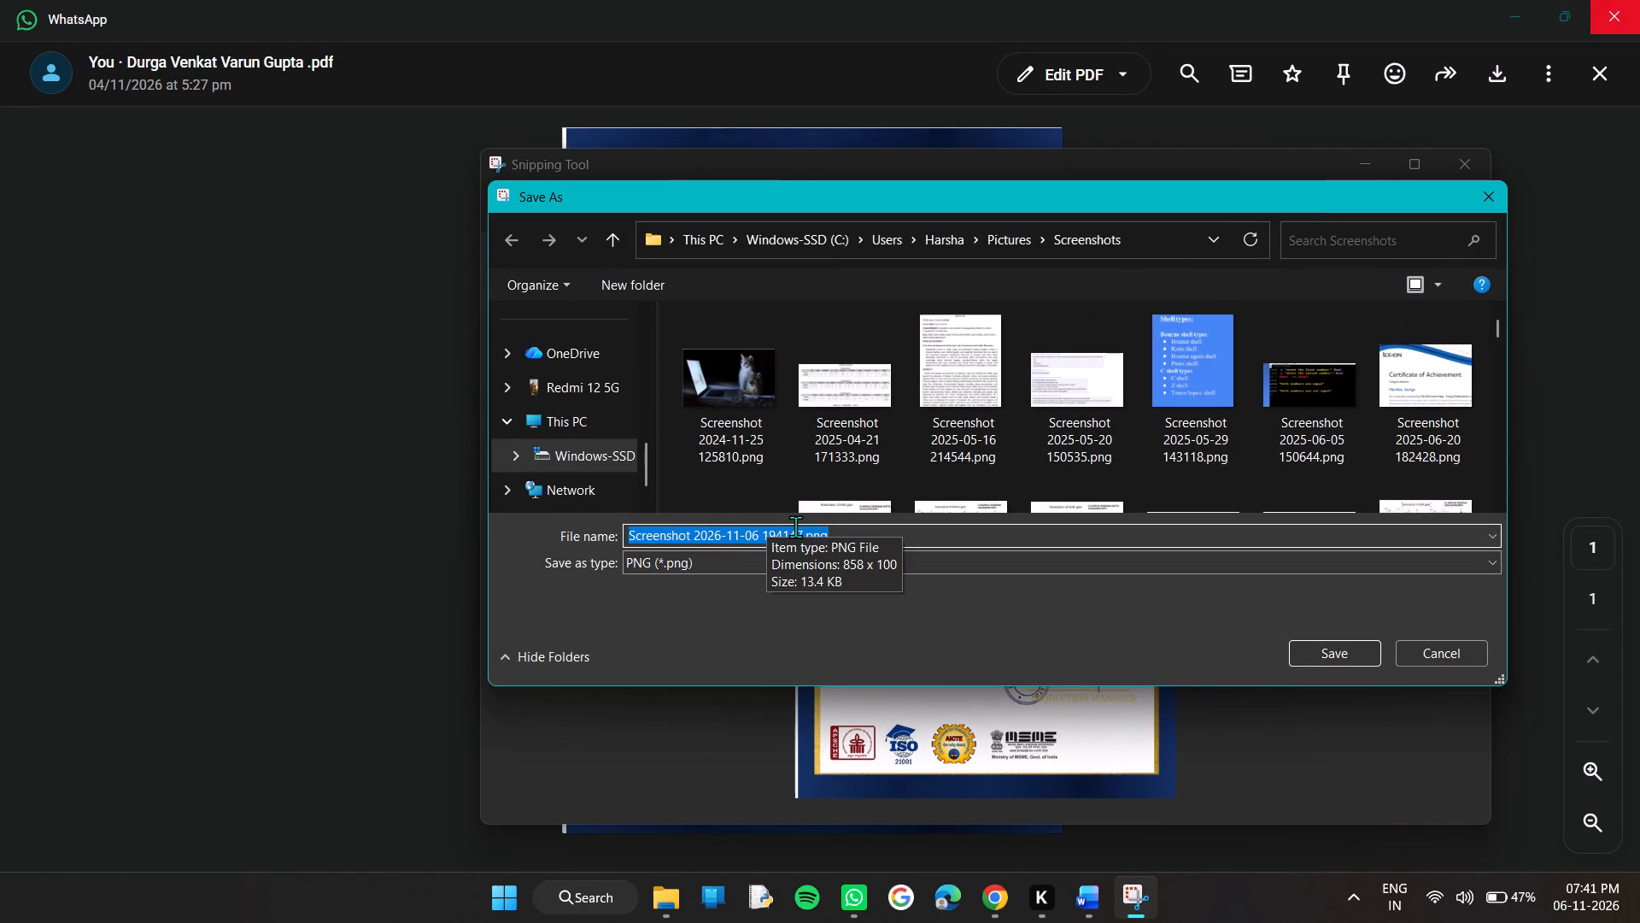
Save the certificate screenshot to the Desktop as a PNG file named certificate.
scroll(509, 403, "up", 6)
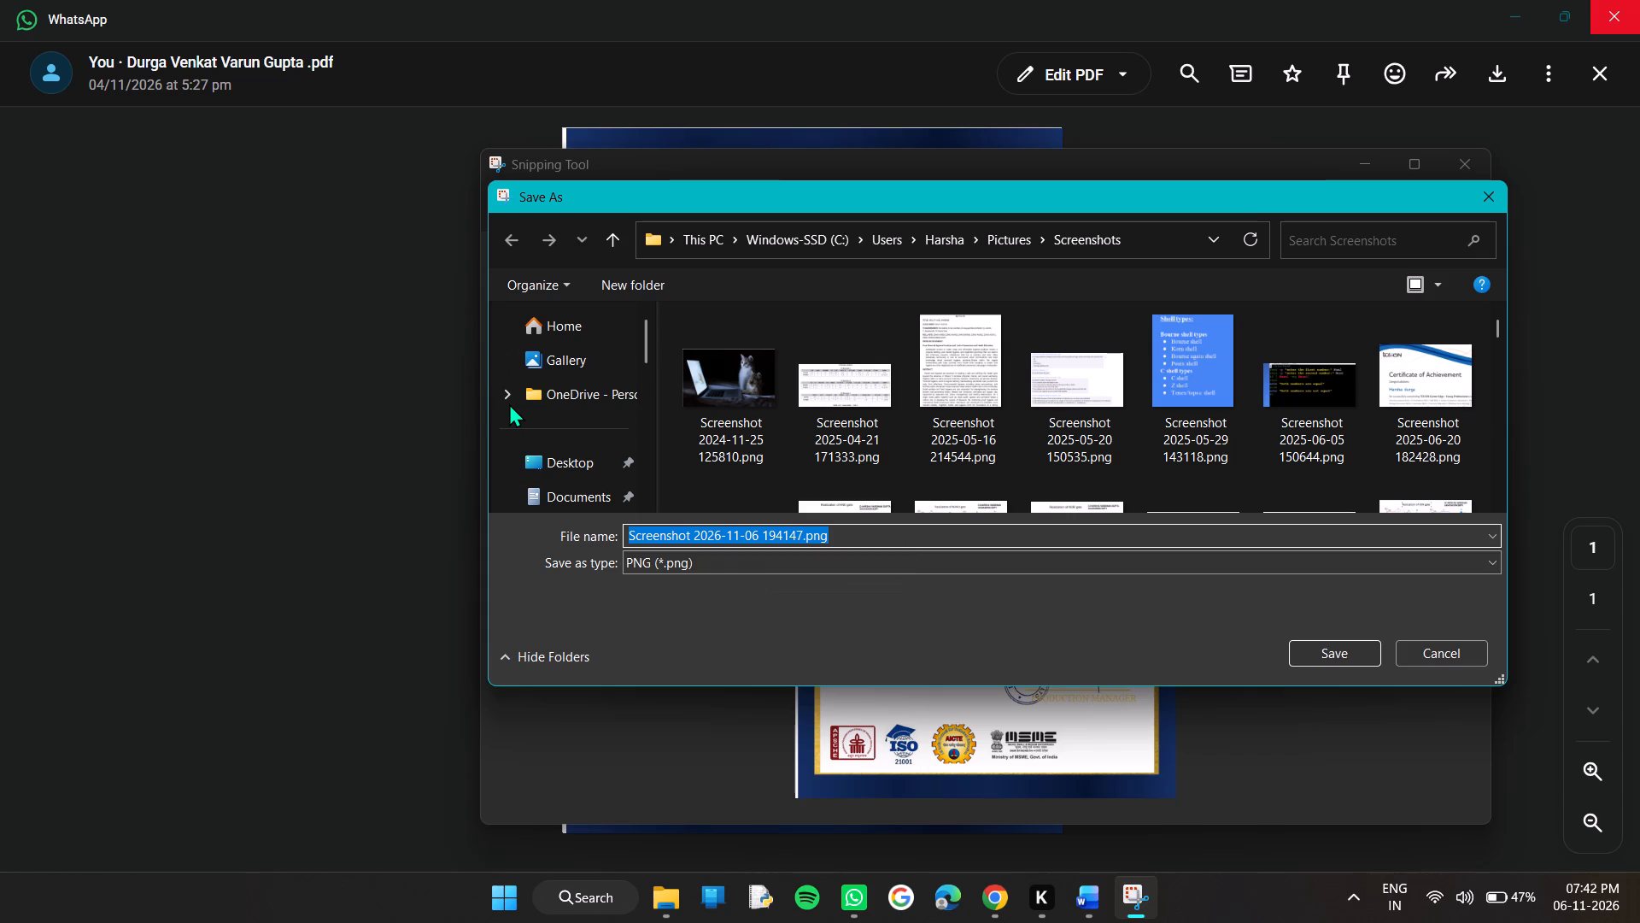
left_click(550, 461)
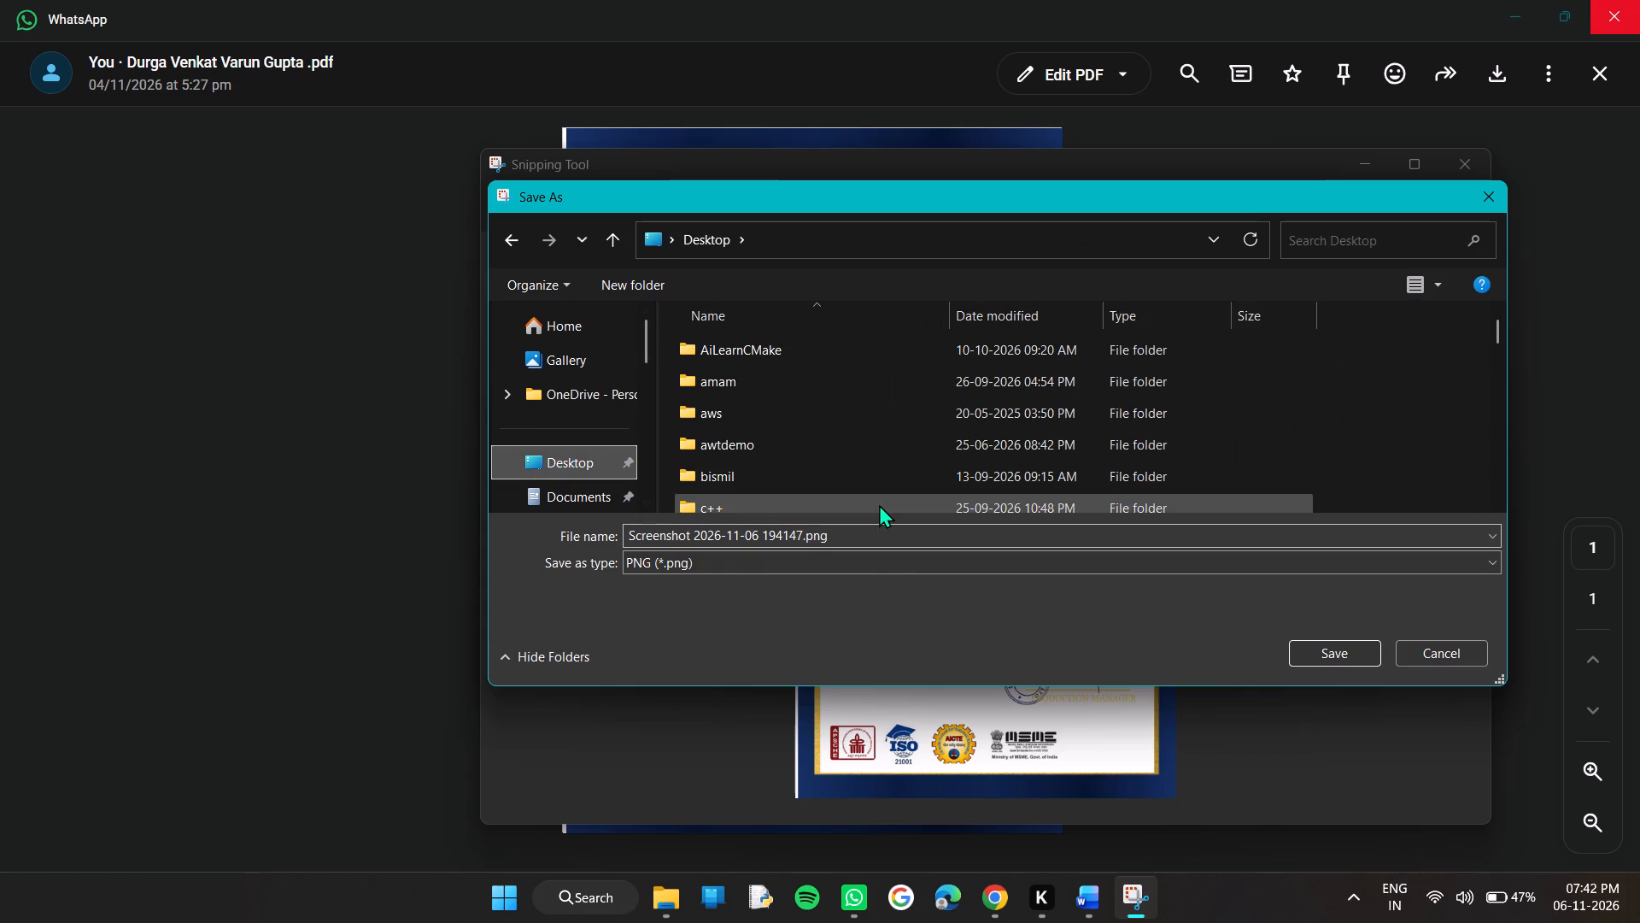
left_click(838, 531)
key("BackSpace")
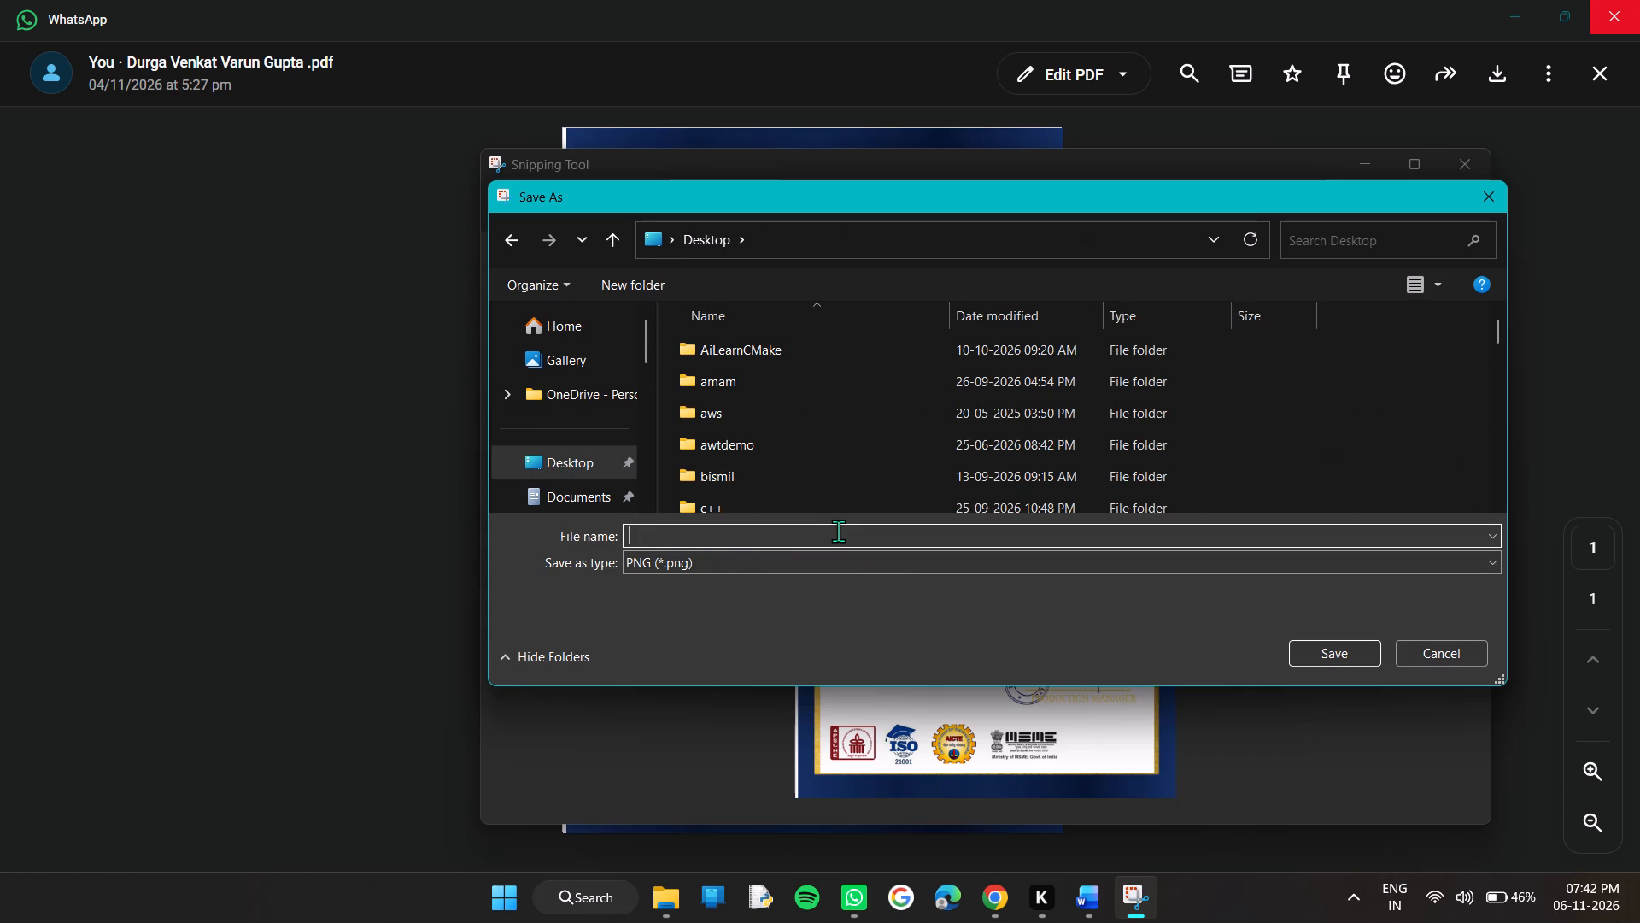
type("cer")
key("t")
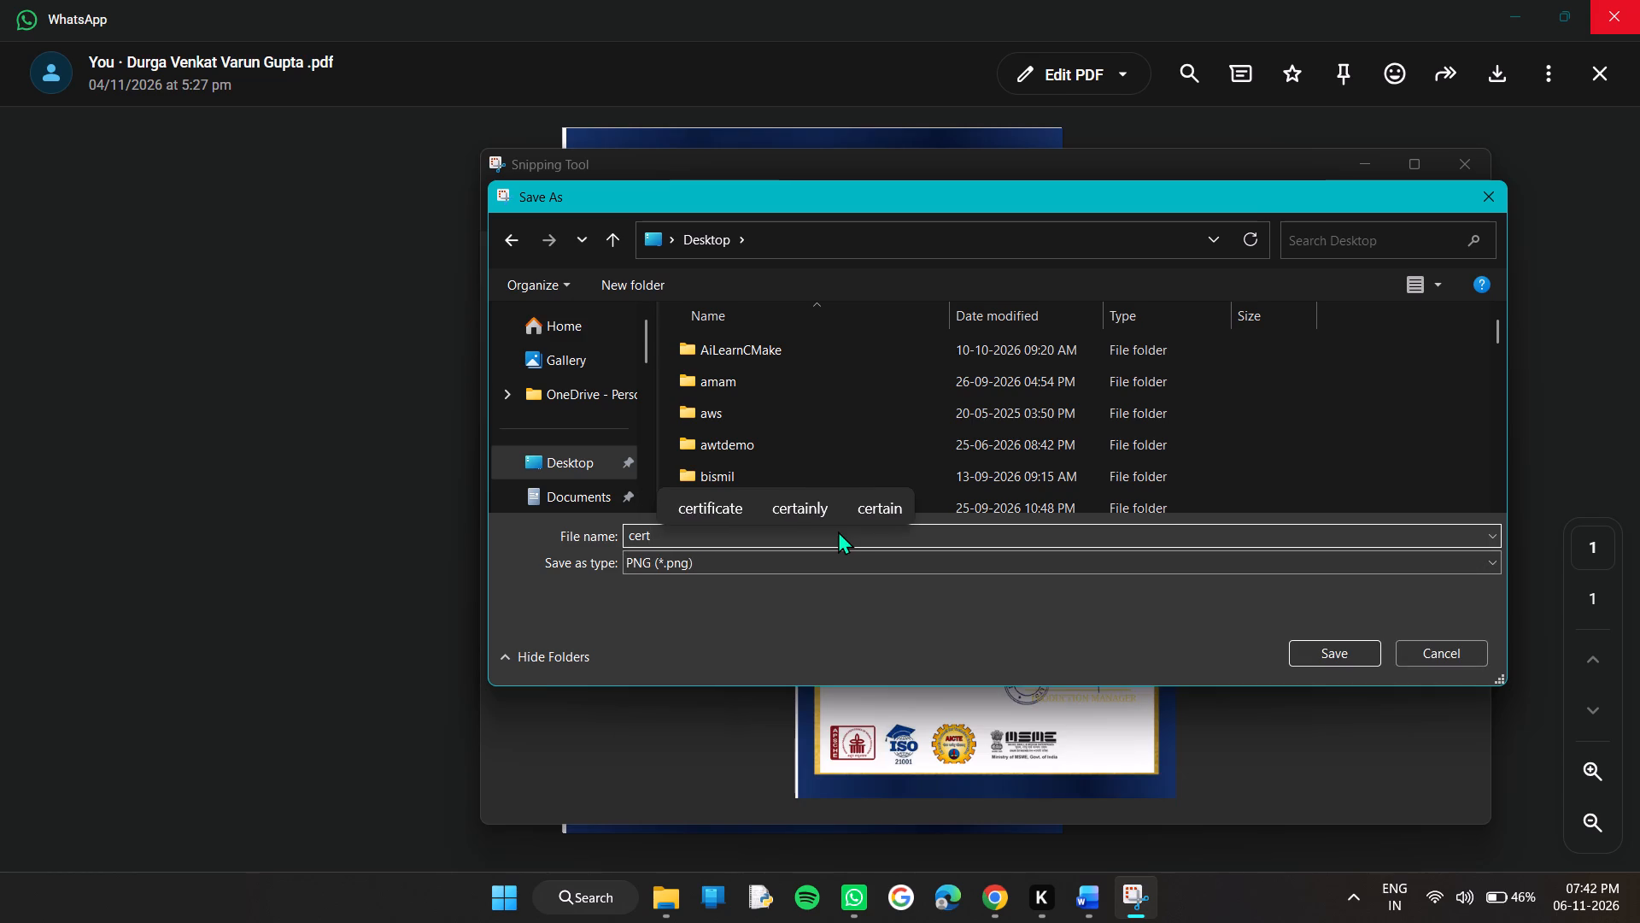
left_click(732, 512)
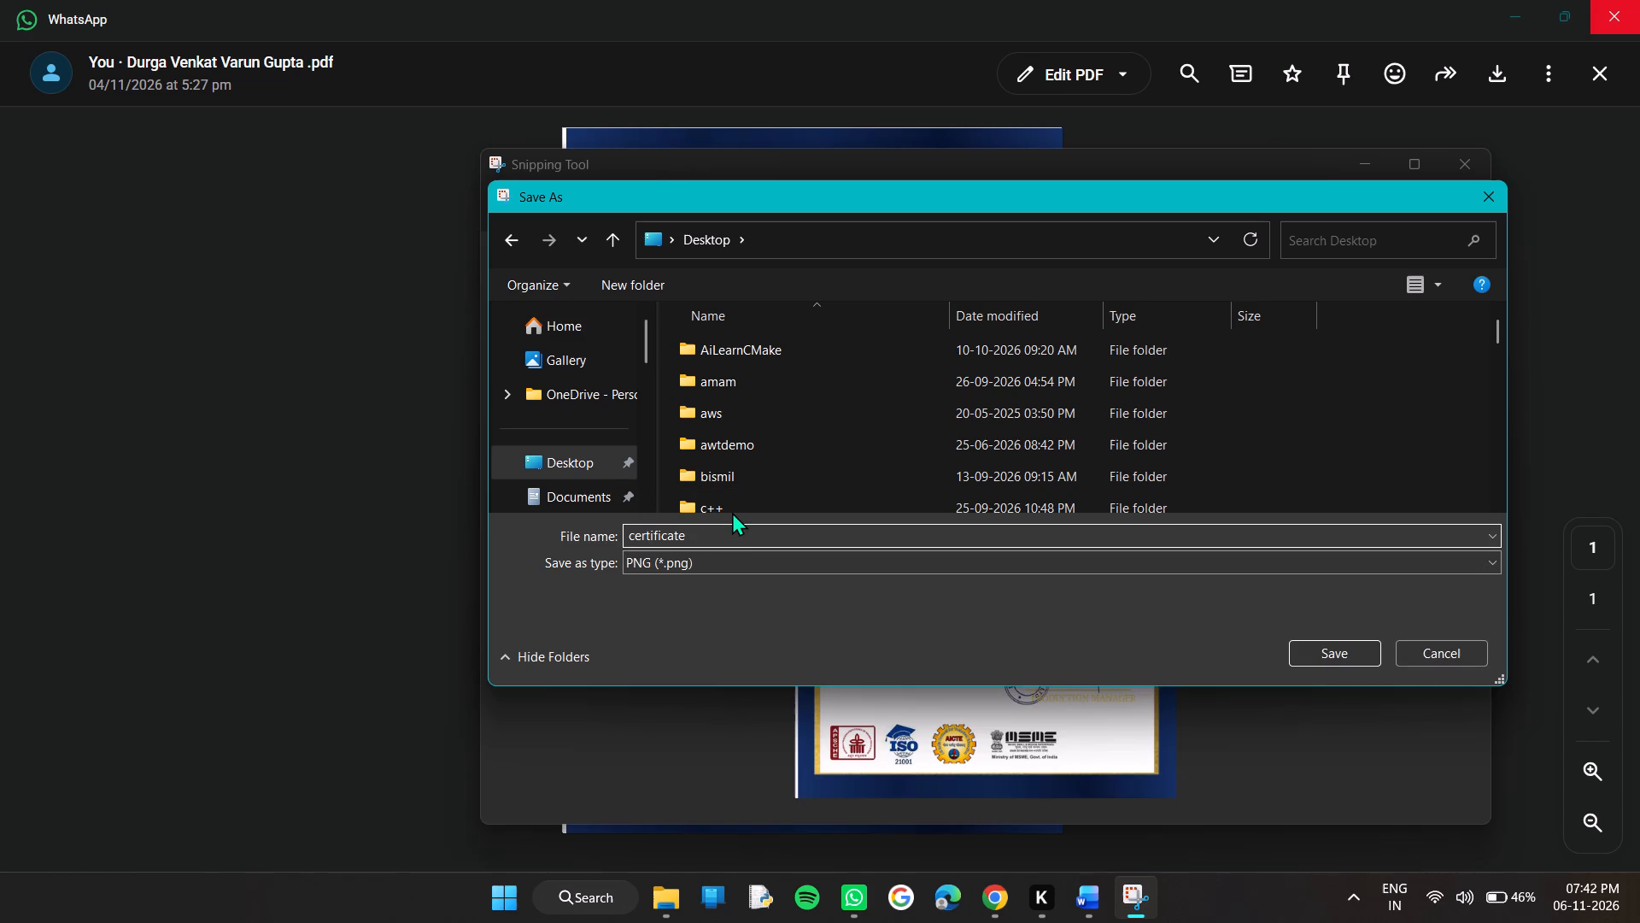
key("BackSpace")
key("Return")
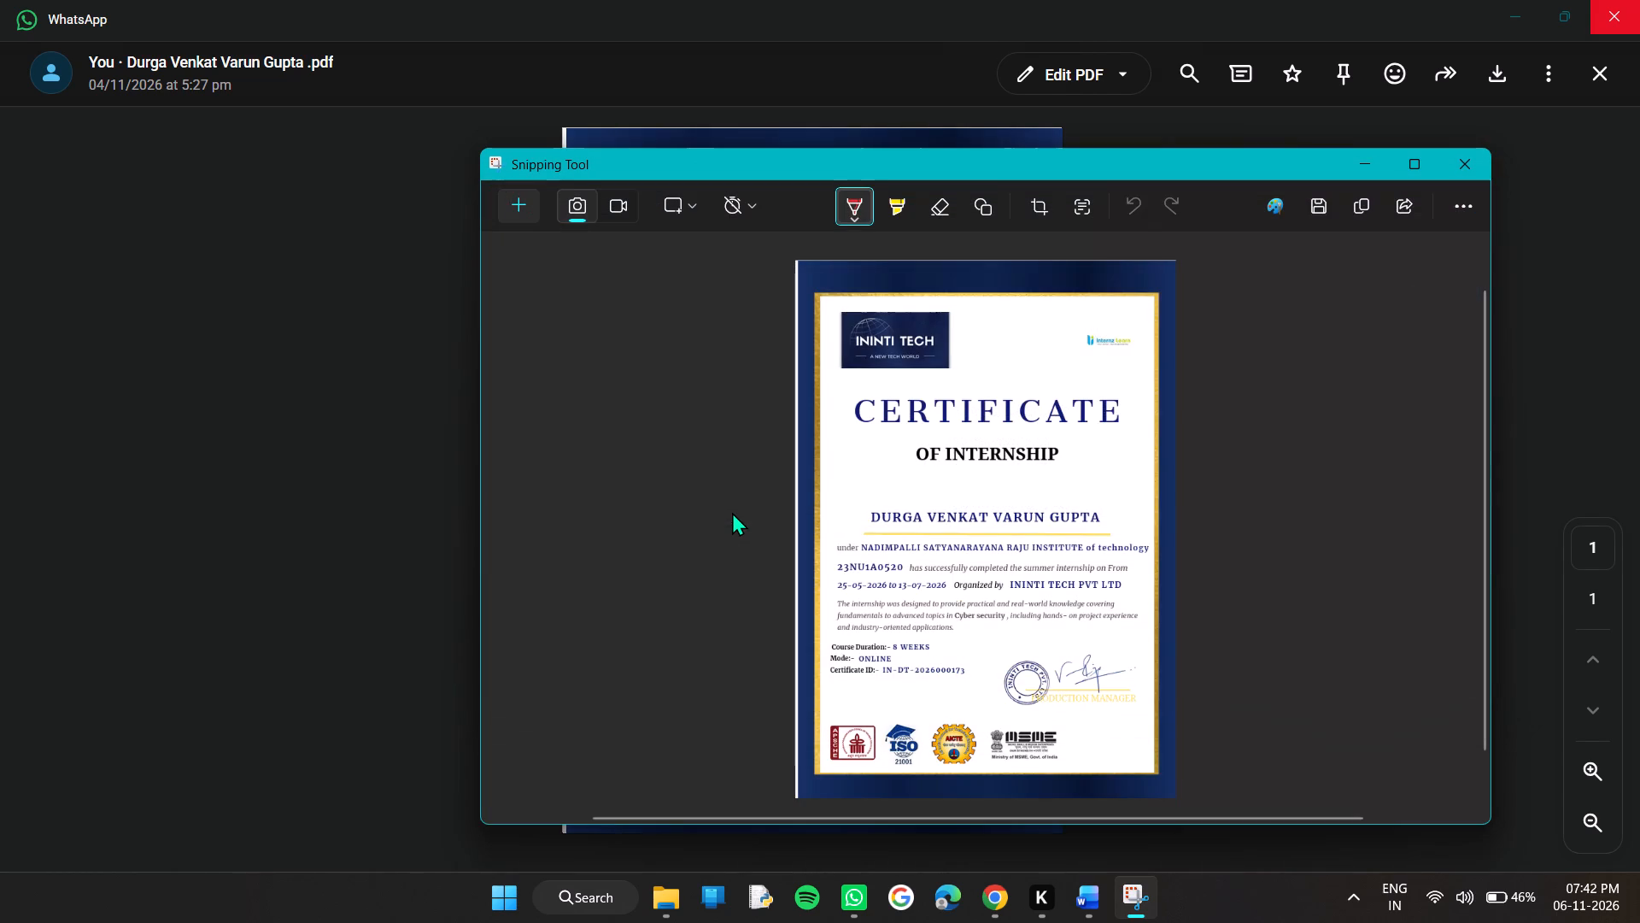
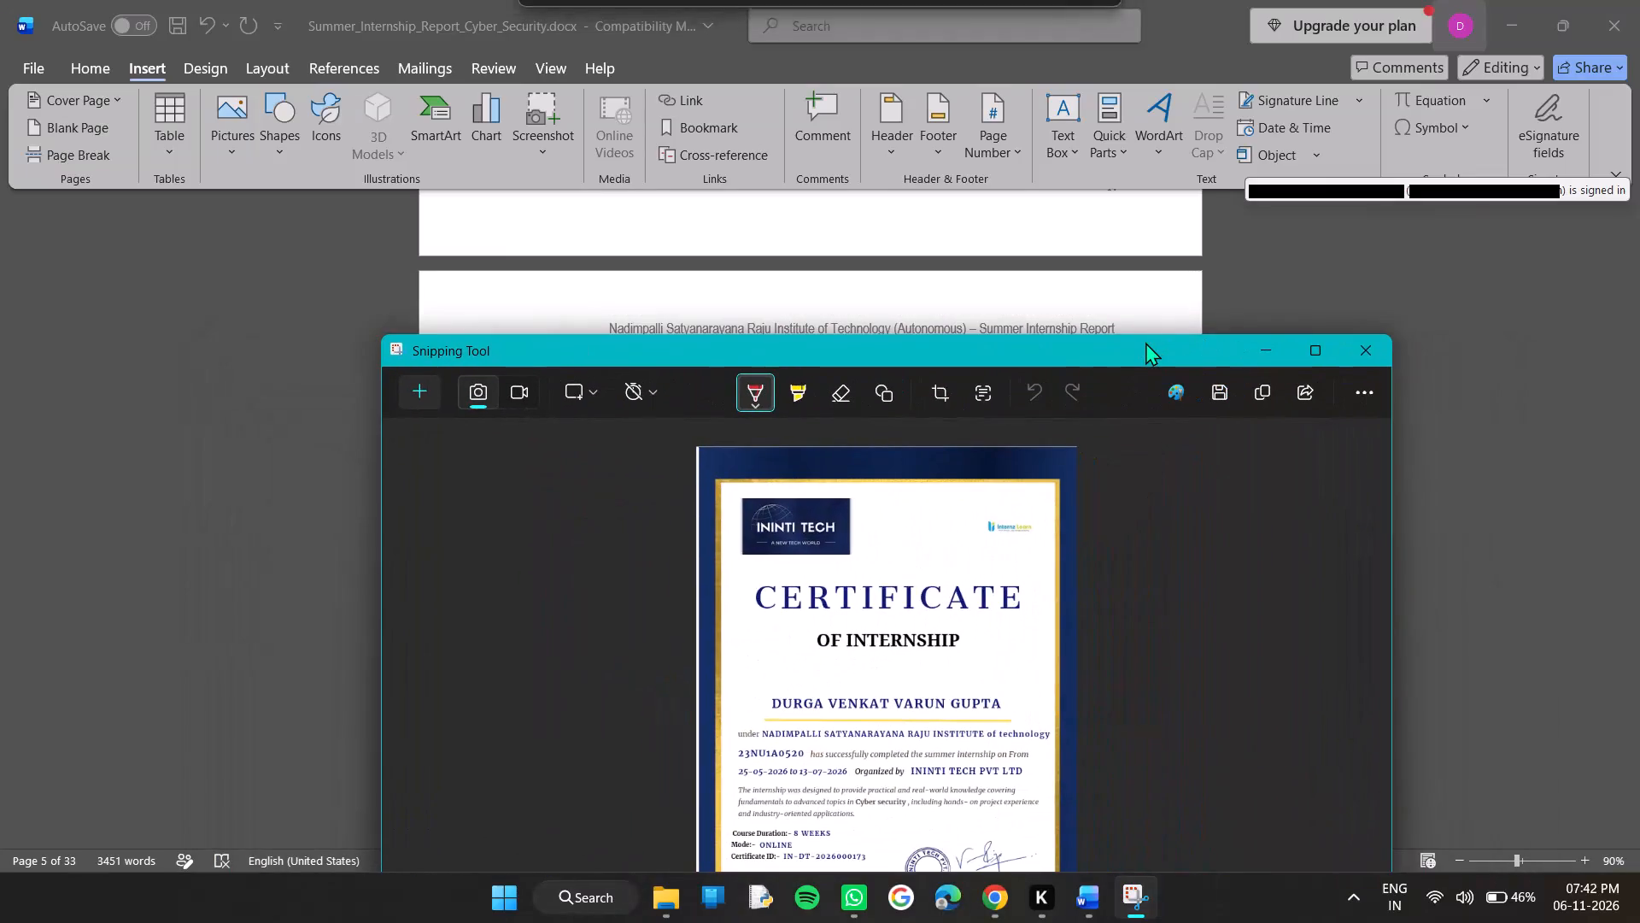
Insert certificate.png from the Desktop folder into the report, a few lines below the CERTIFICATE OF SUMMER INTERNSHIP heading.
left_click(1371, 347)
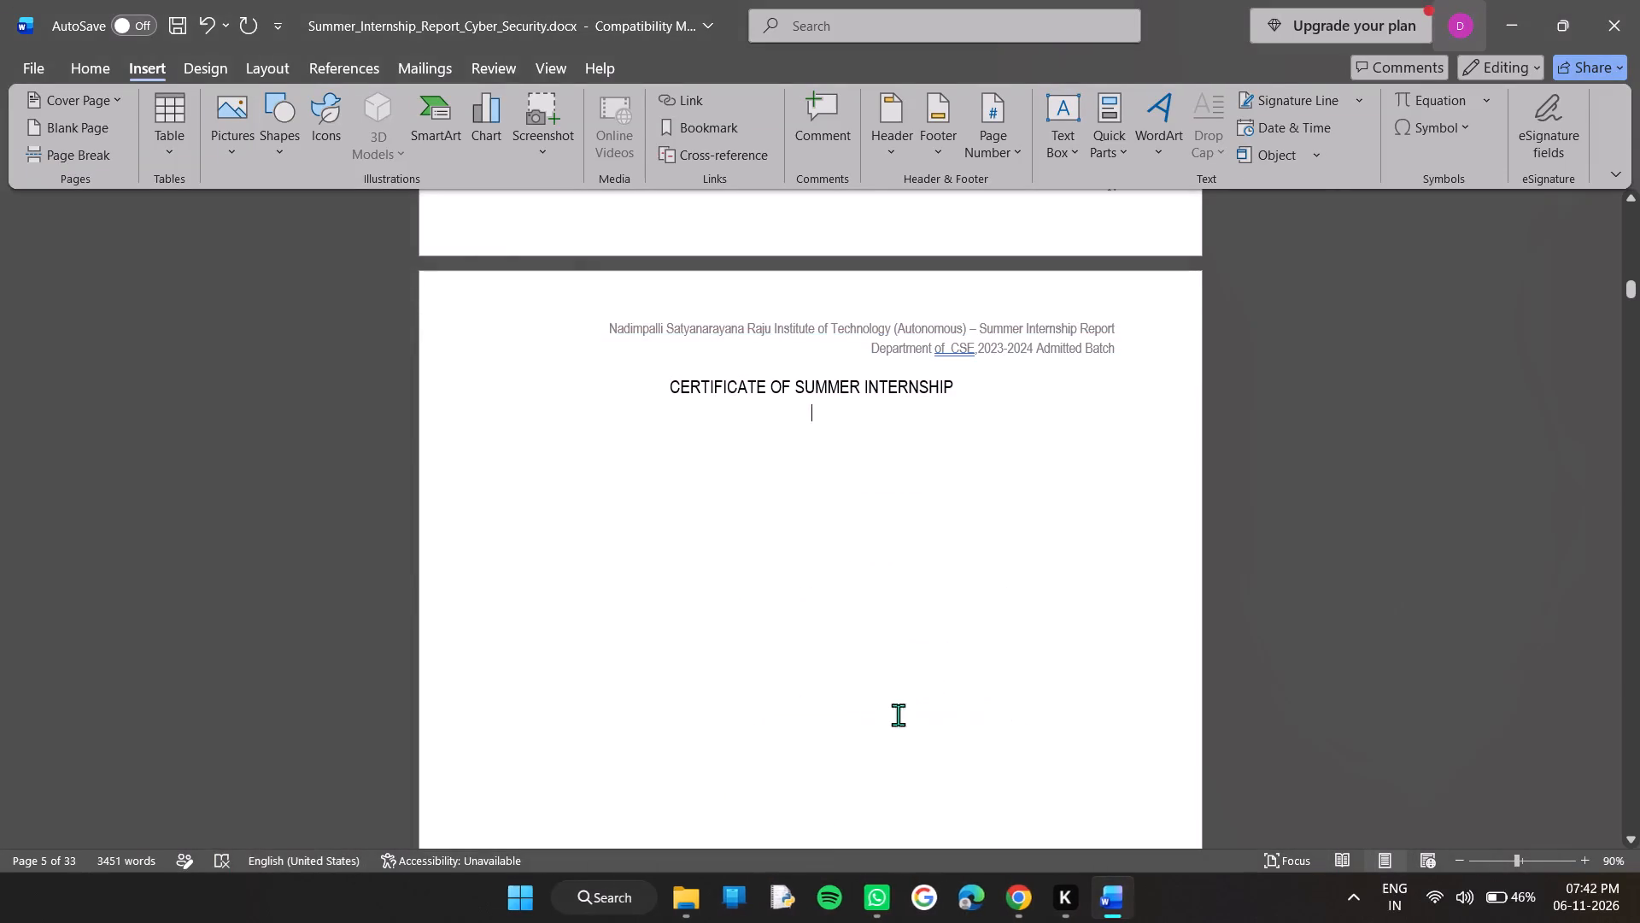
left_click(764, 562)
left_click(675, 899)
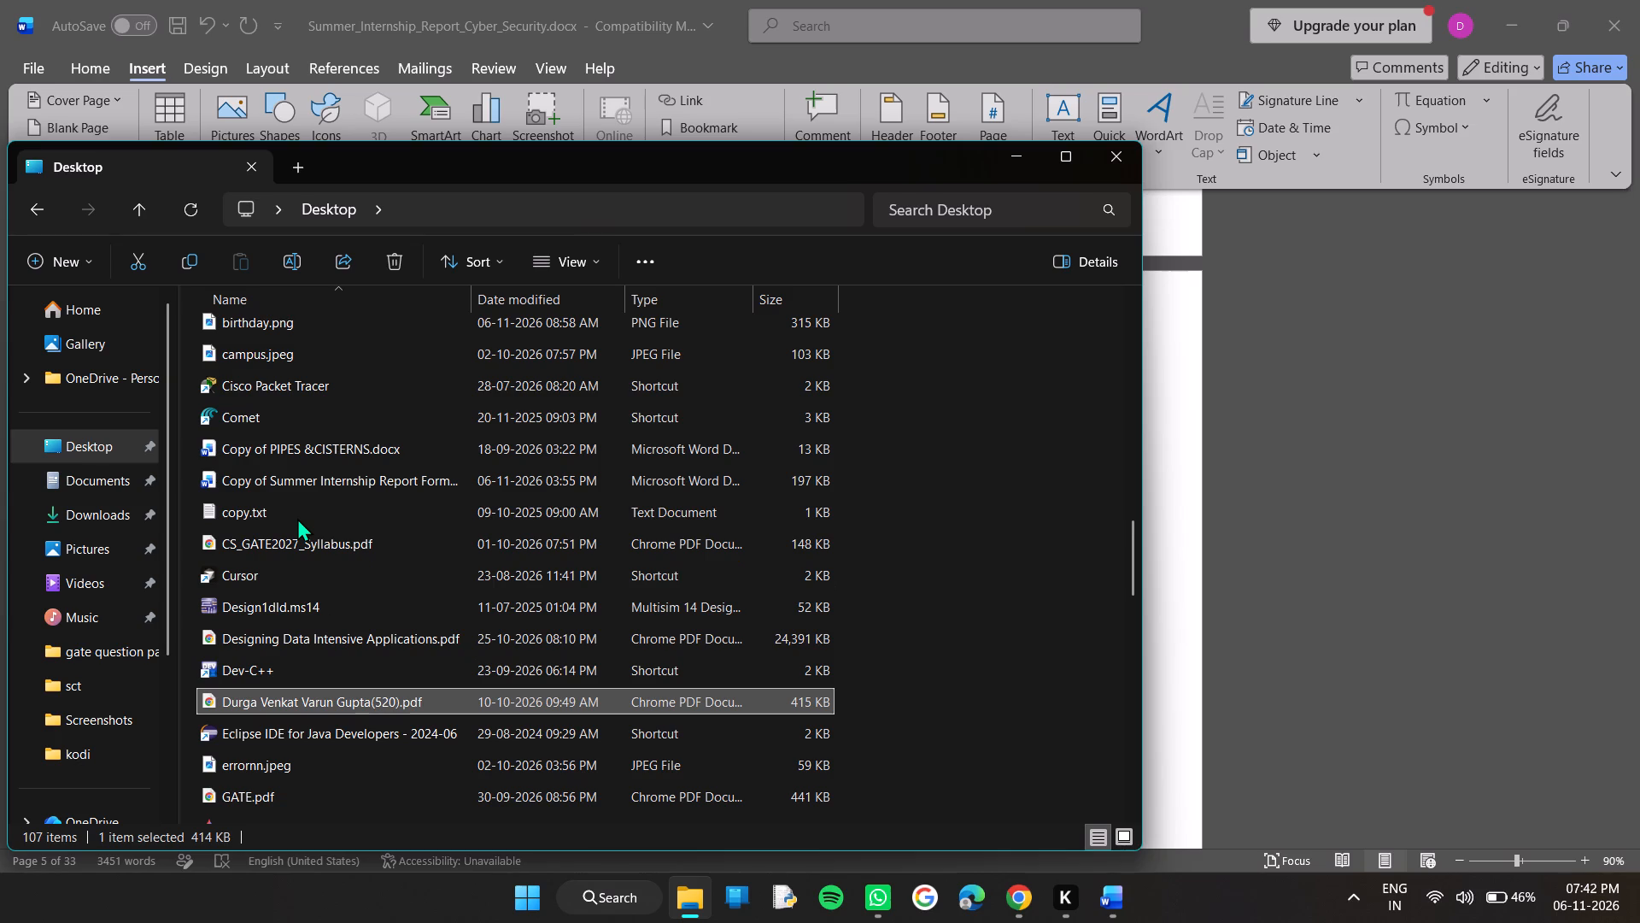
scroll(297, 518, "up", 1)
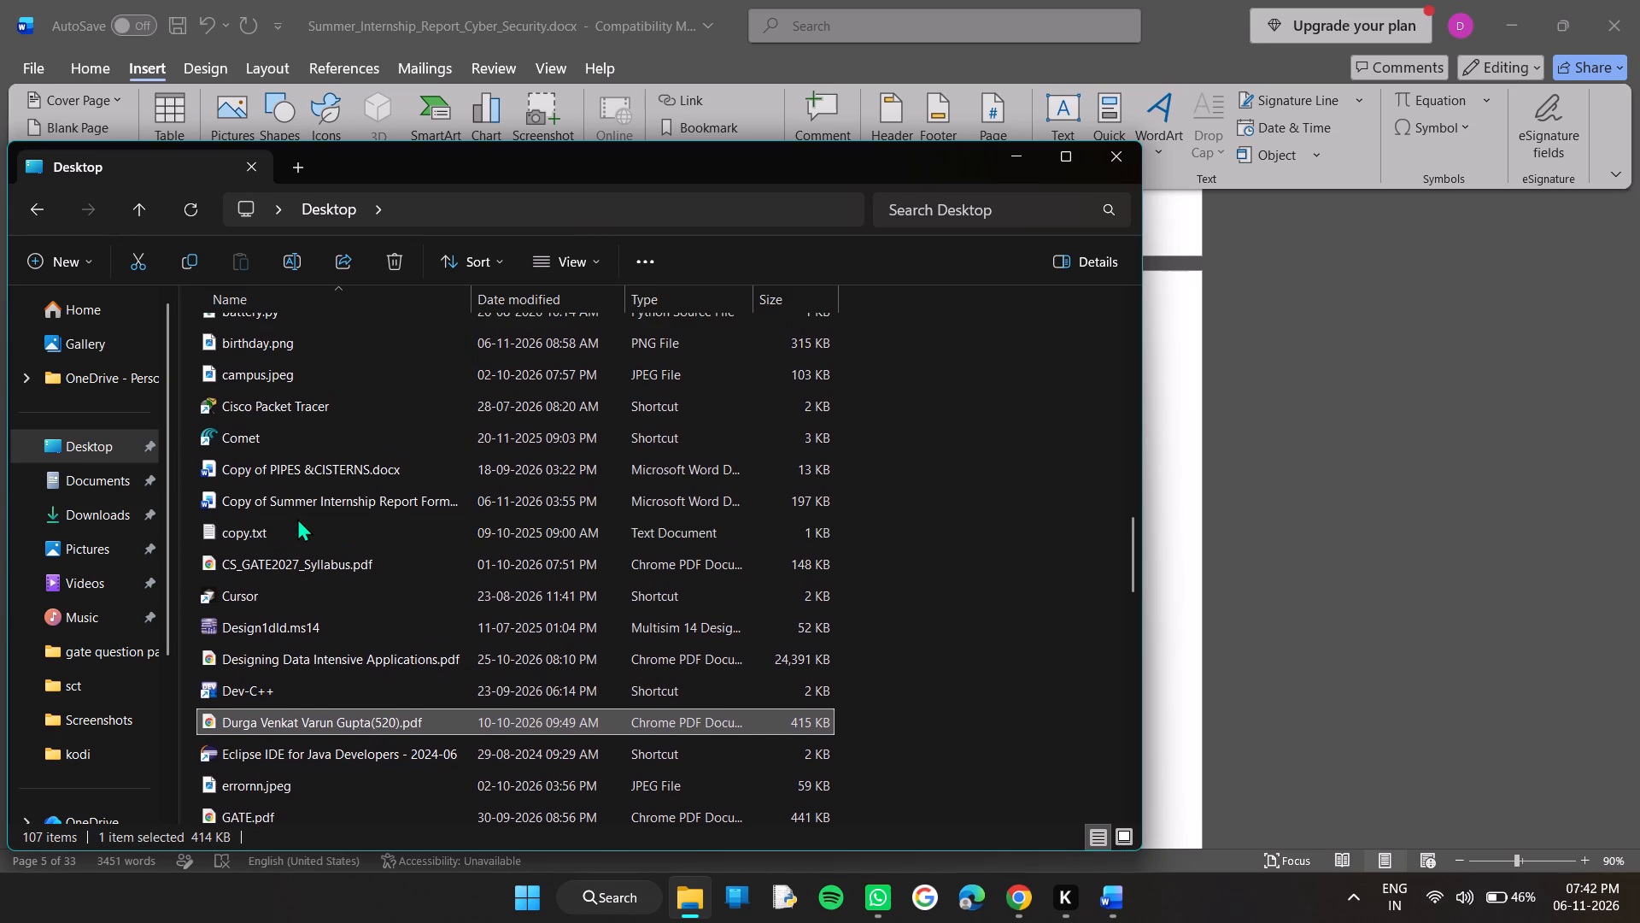
scroll(297, 518, "up", 1)
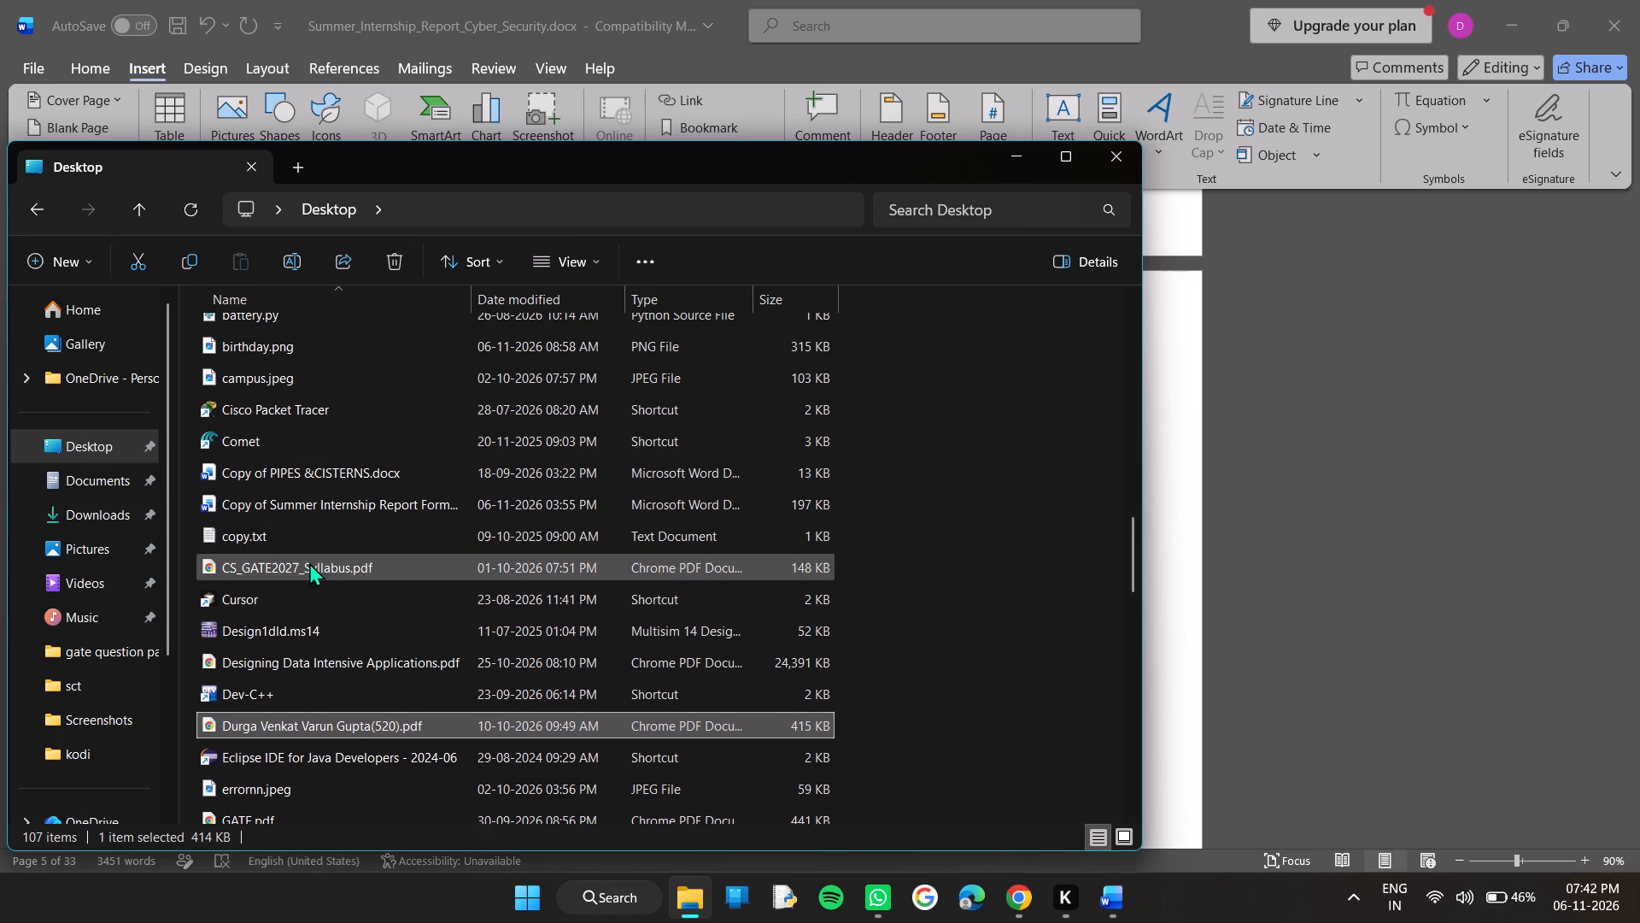
left_click(189, 215)
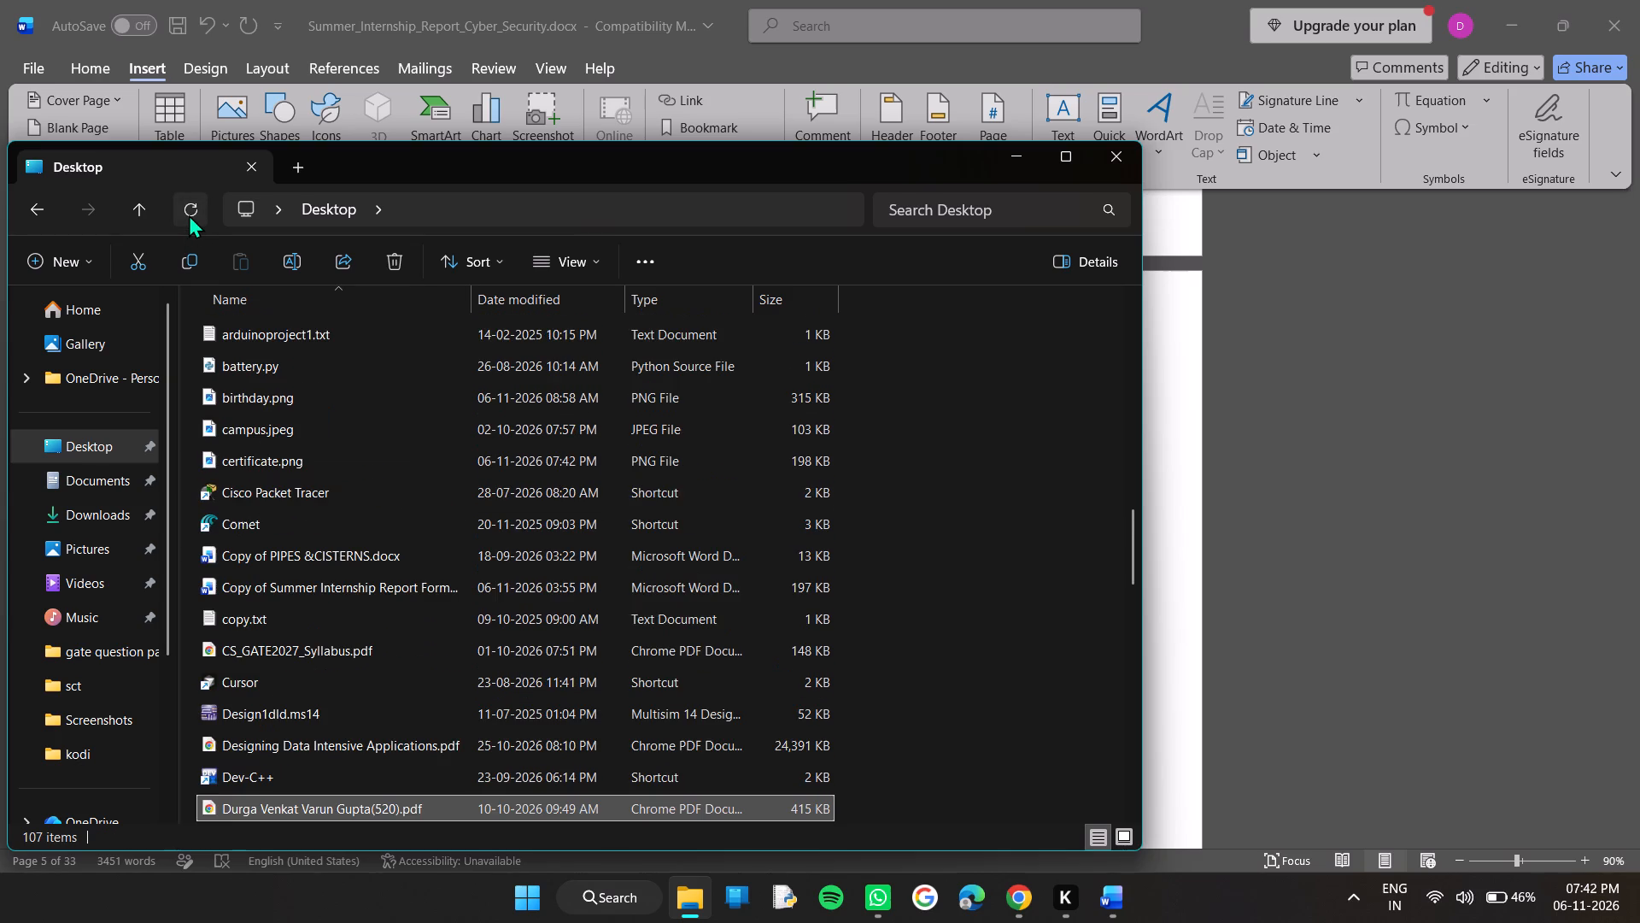
left_click(325, 450)
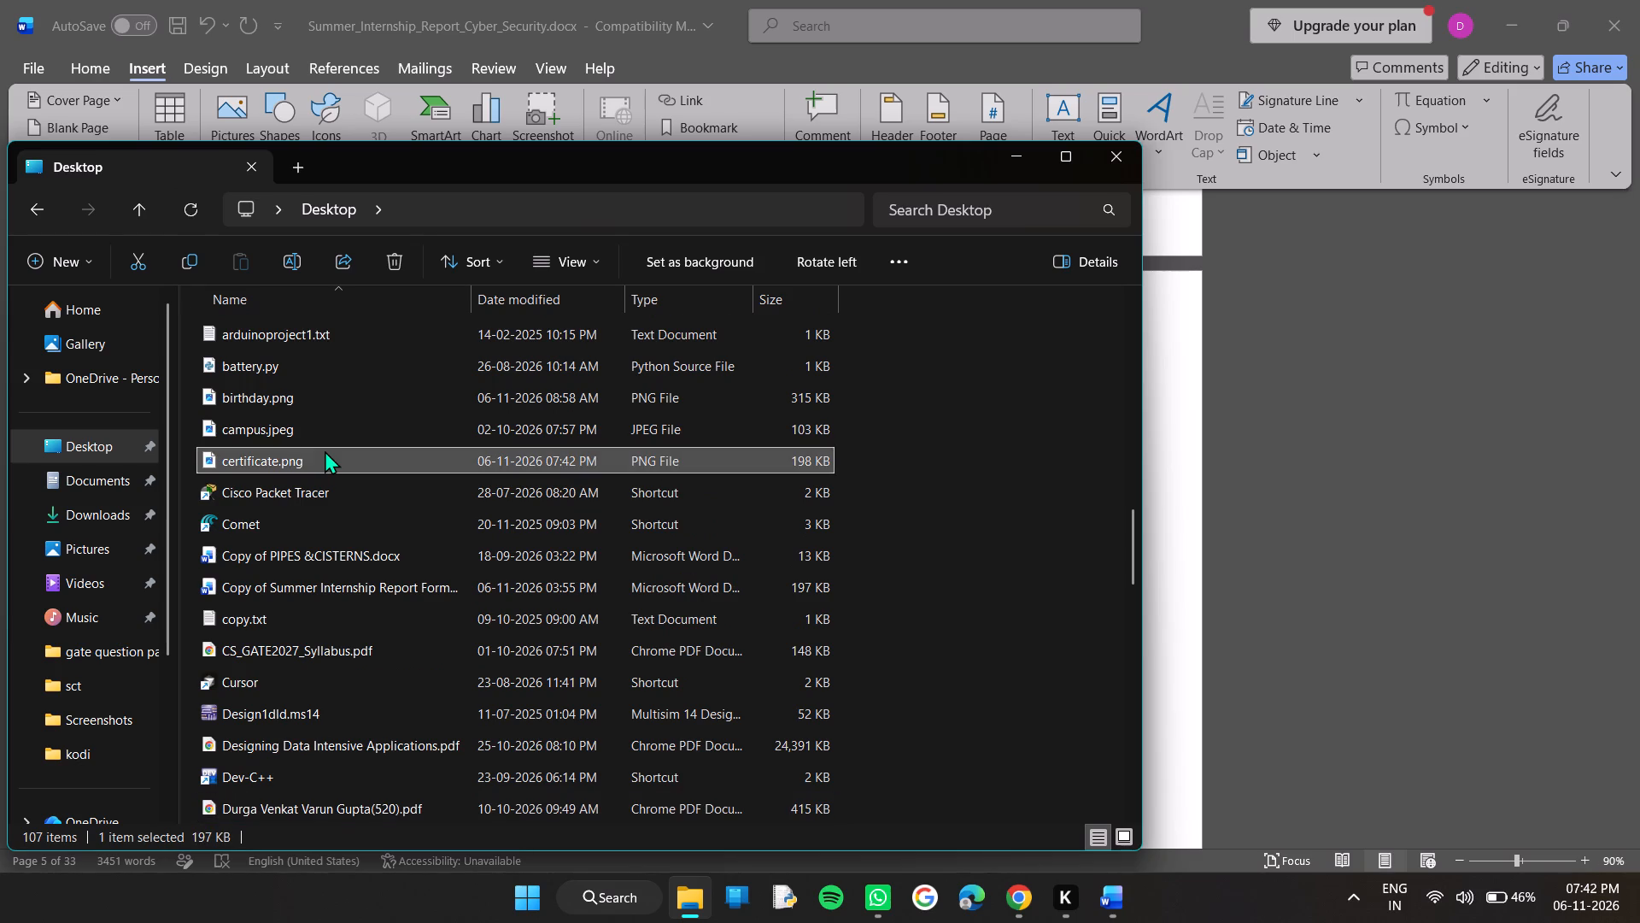
key("ctrl+c")
left_click(1196, 457)
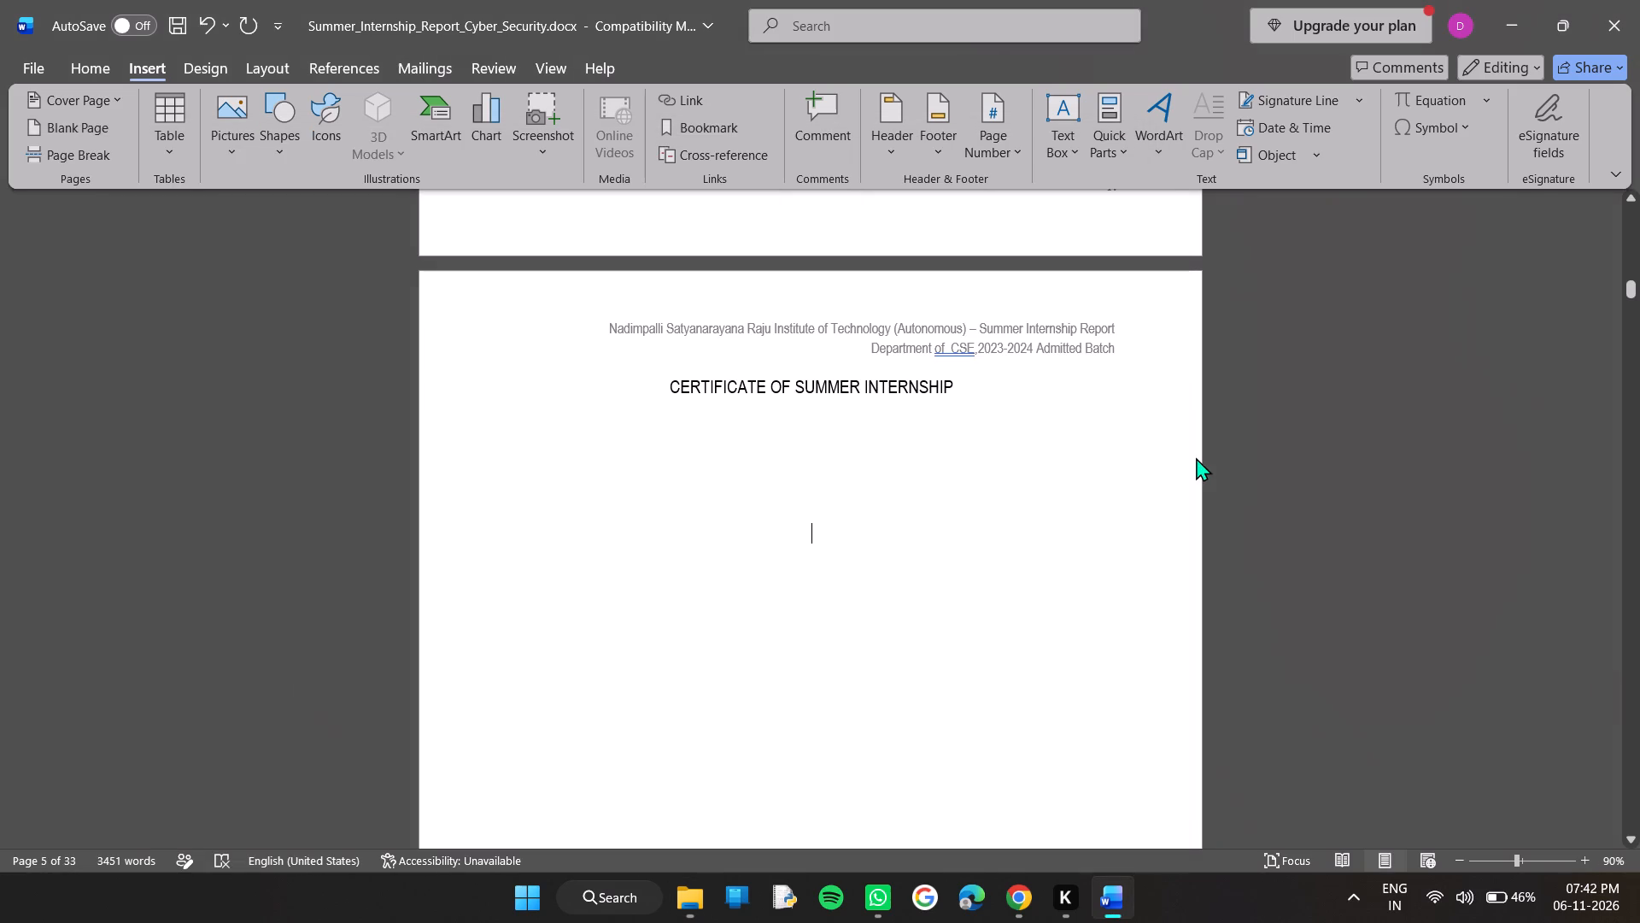
left_click(802, 530)
key("ctrl+v")
Make the inserted certificate picture taller by stretching its top edge upward toward the heading, keeping its width.
scroll(802, 530, "down", 1)
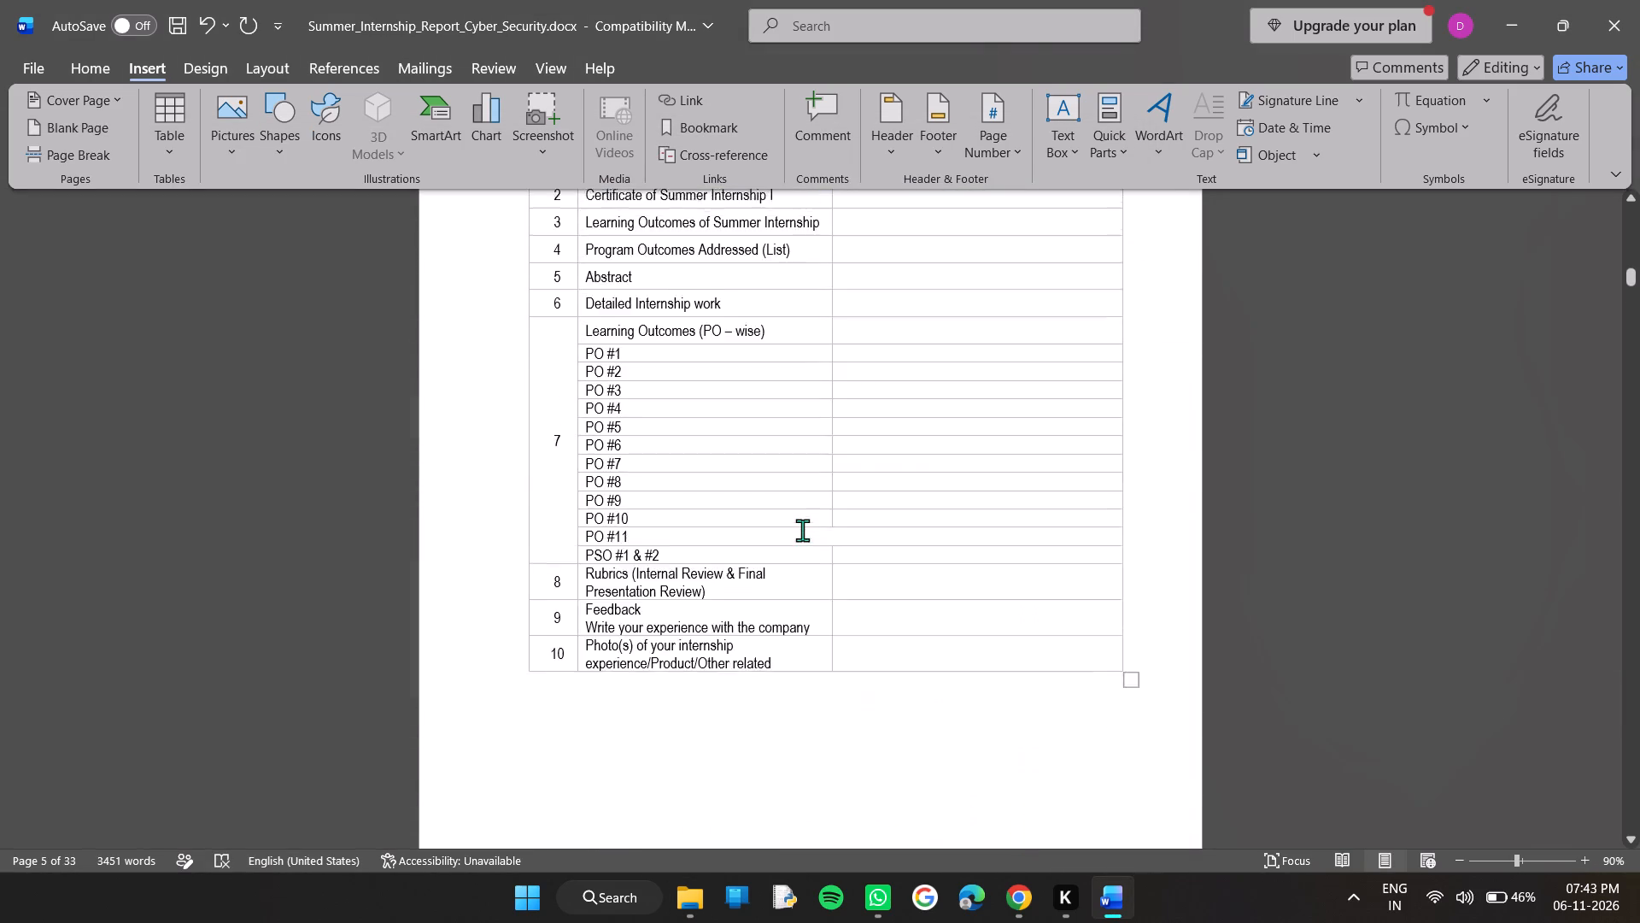
scroll(802, 530, "down", 1)
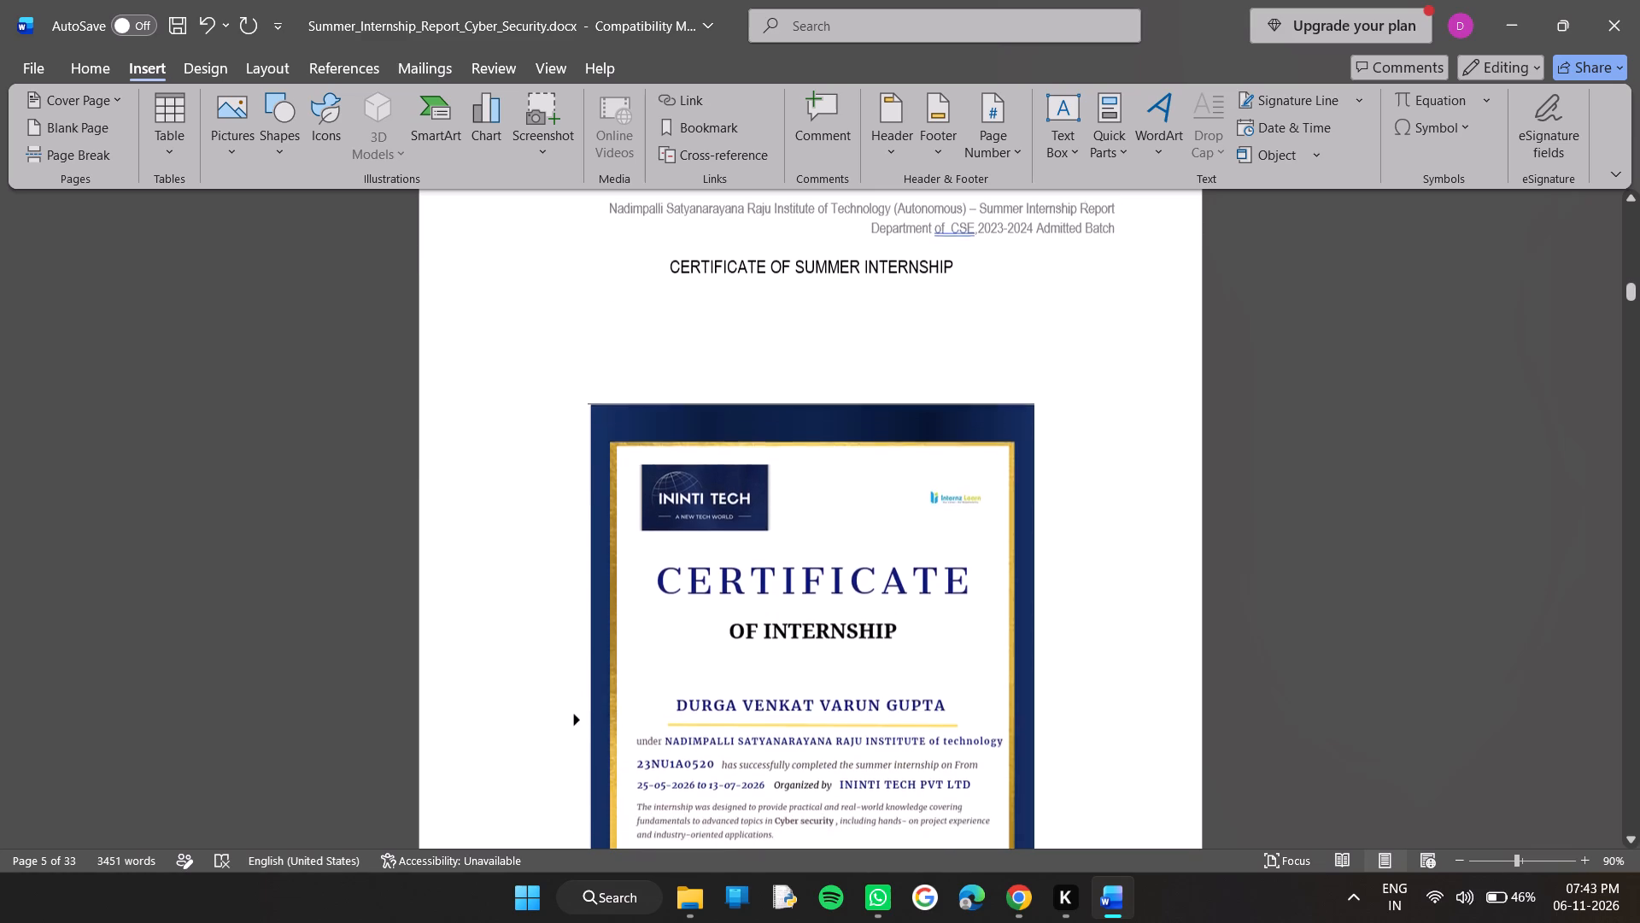
scroll(802, 530, "down", 1)
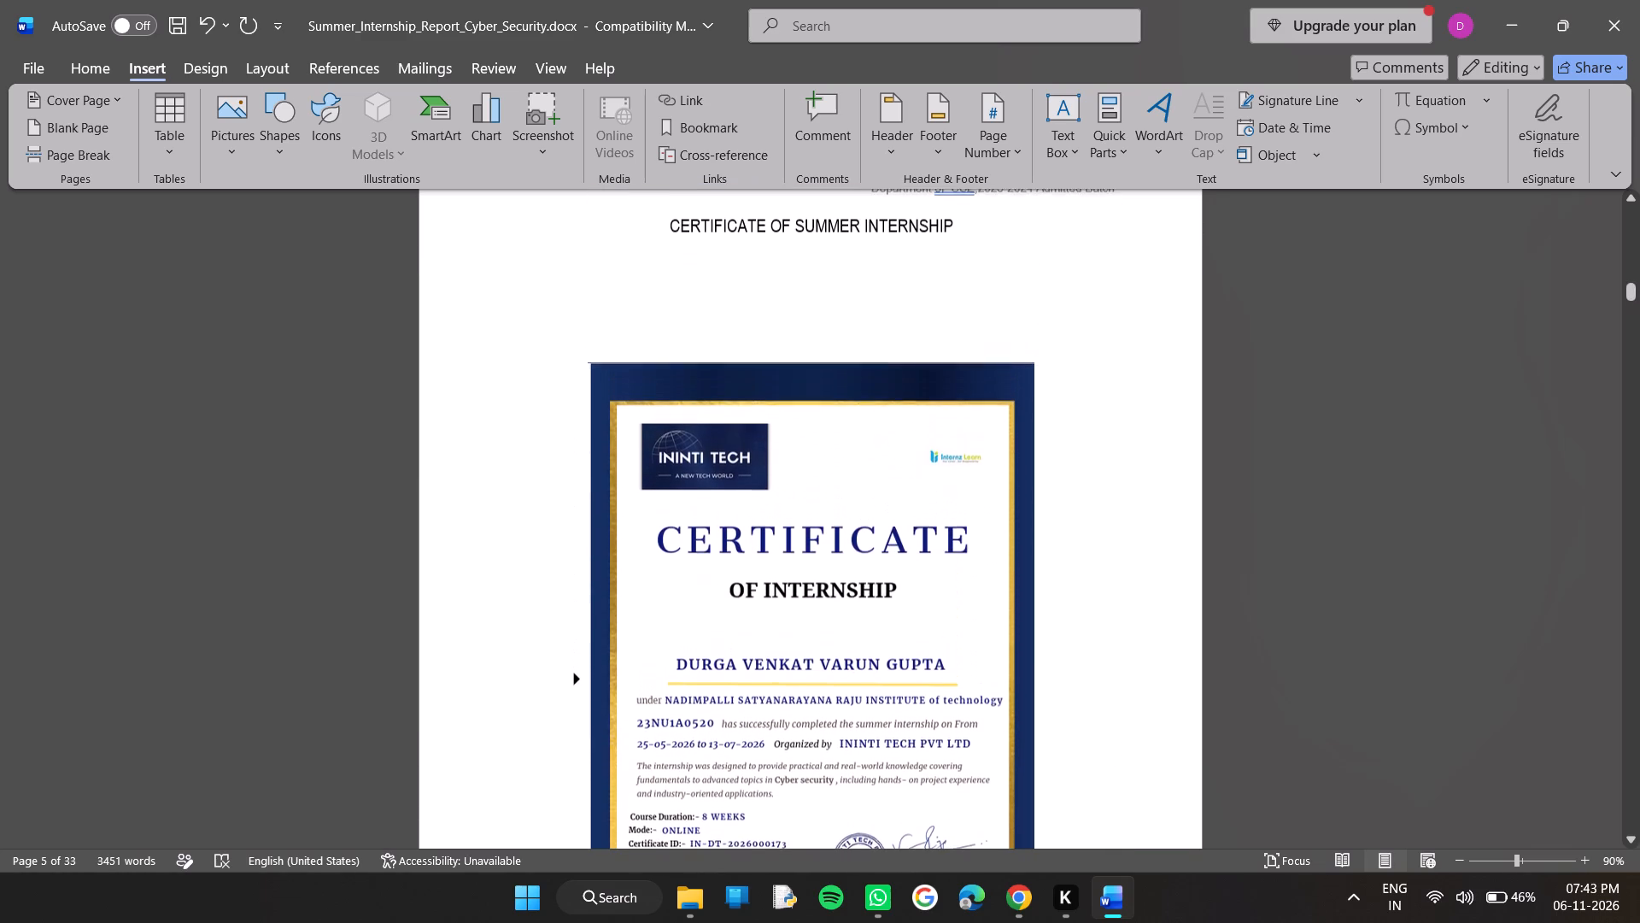
left_click_drag(802, 530, 801, 416)
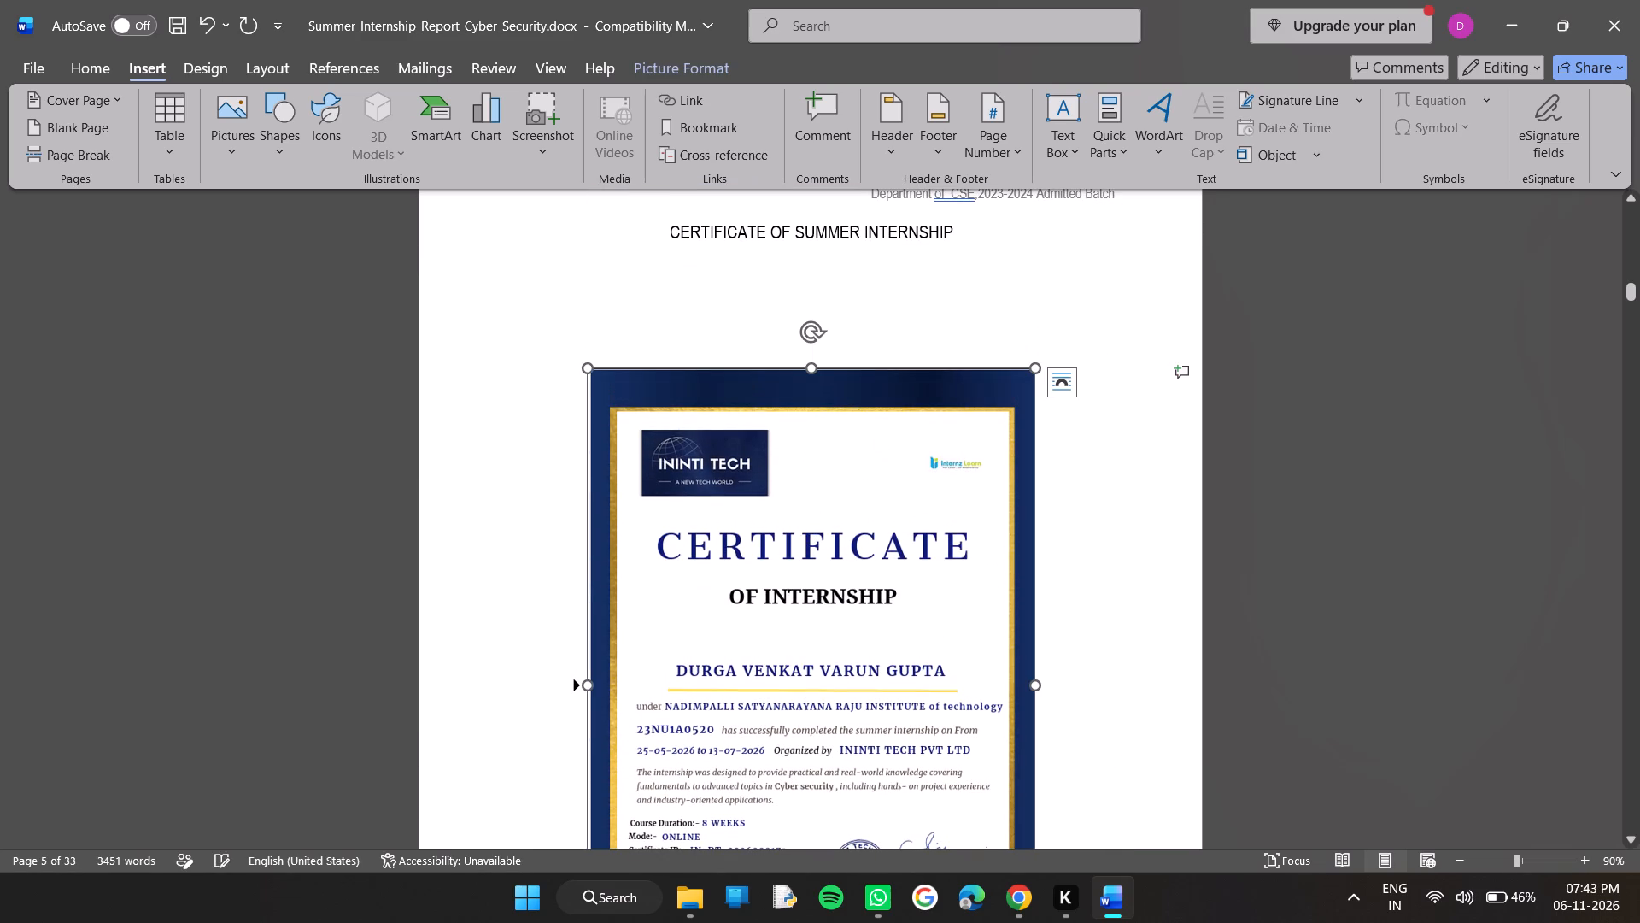
left_click_drag(820, 597, 825, 523)
left_click_drag(812, 371, 811, 342)
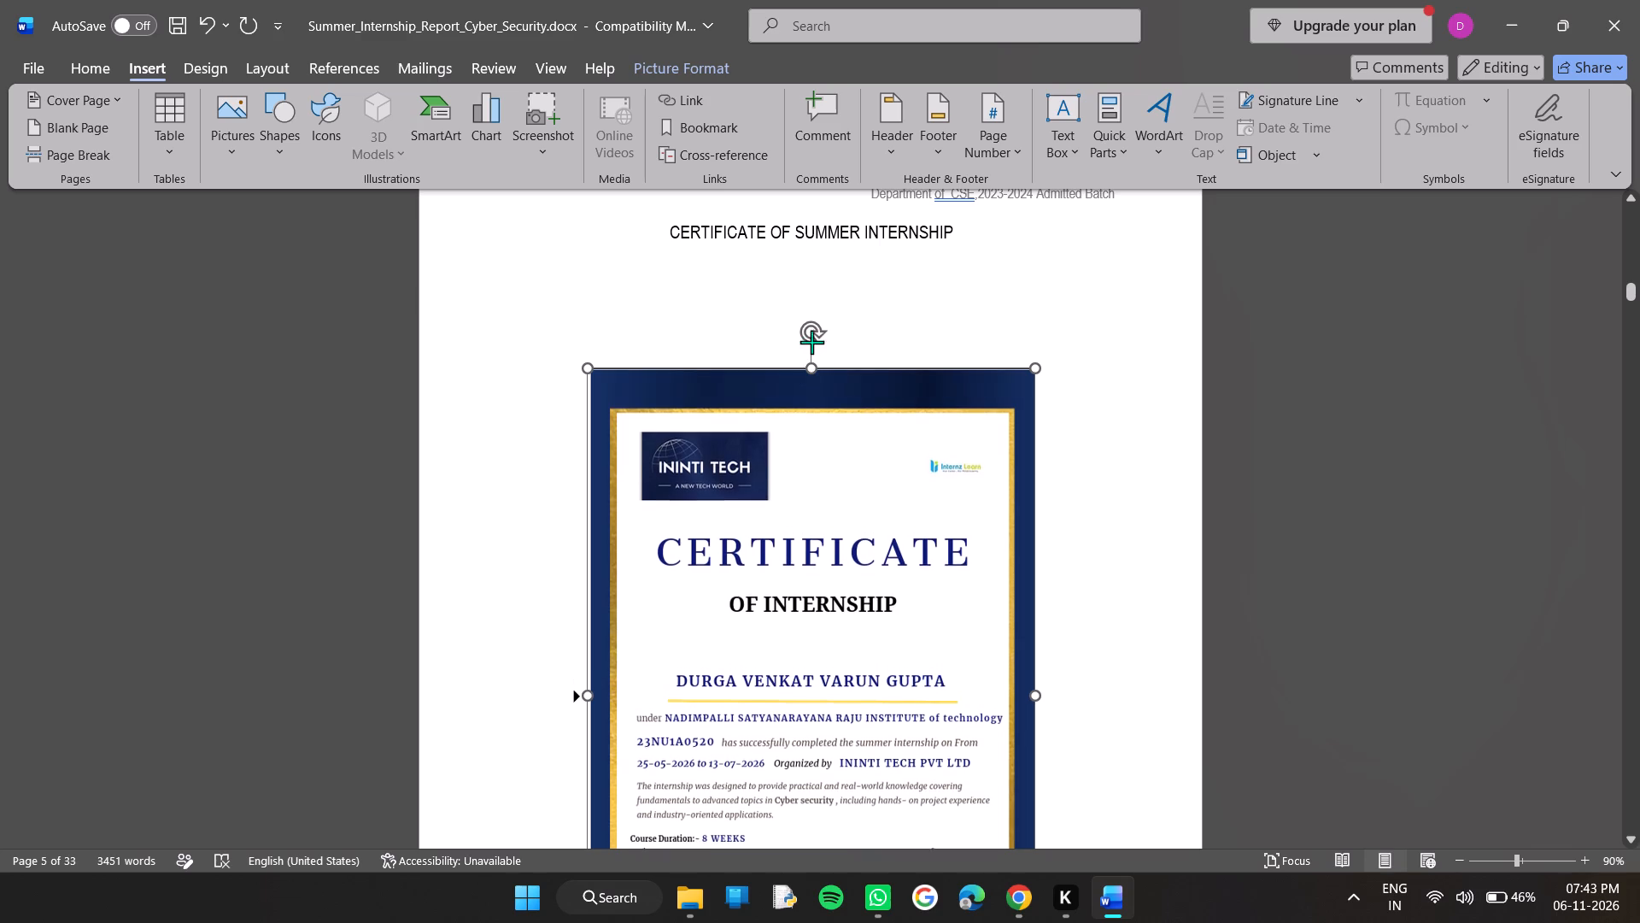
left_click_drag(811, 342, 810, 299)
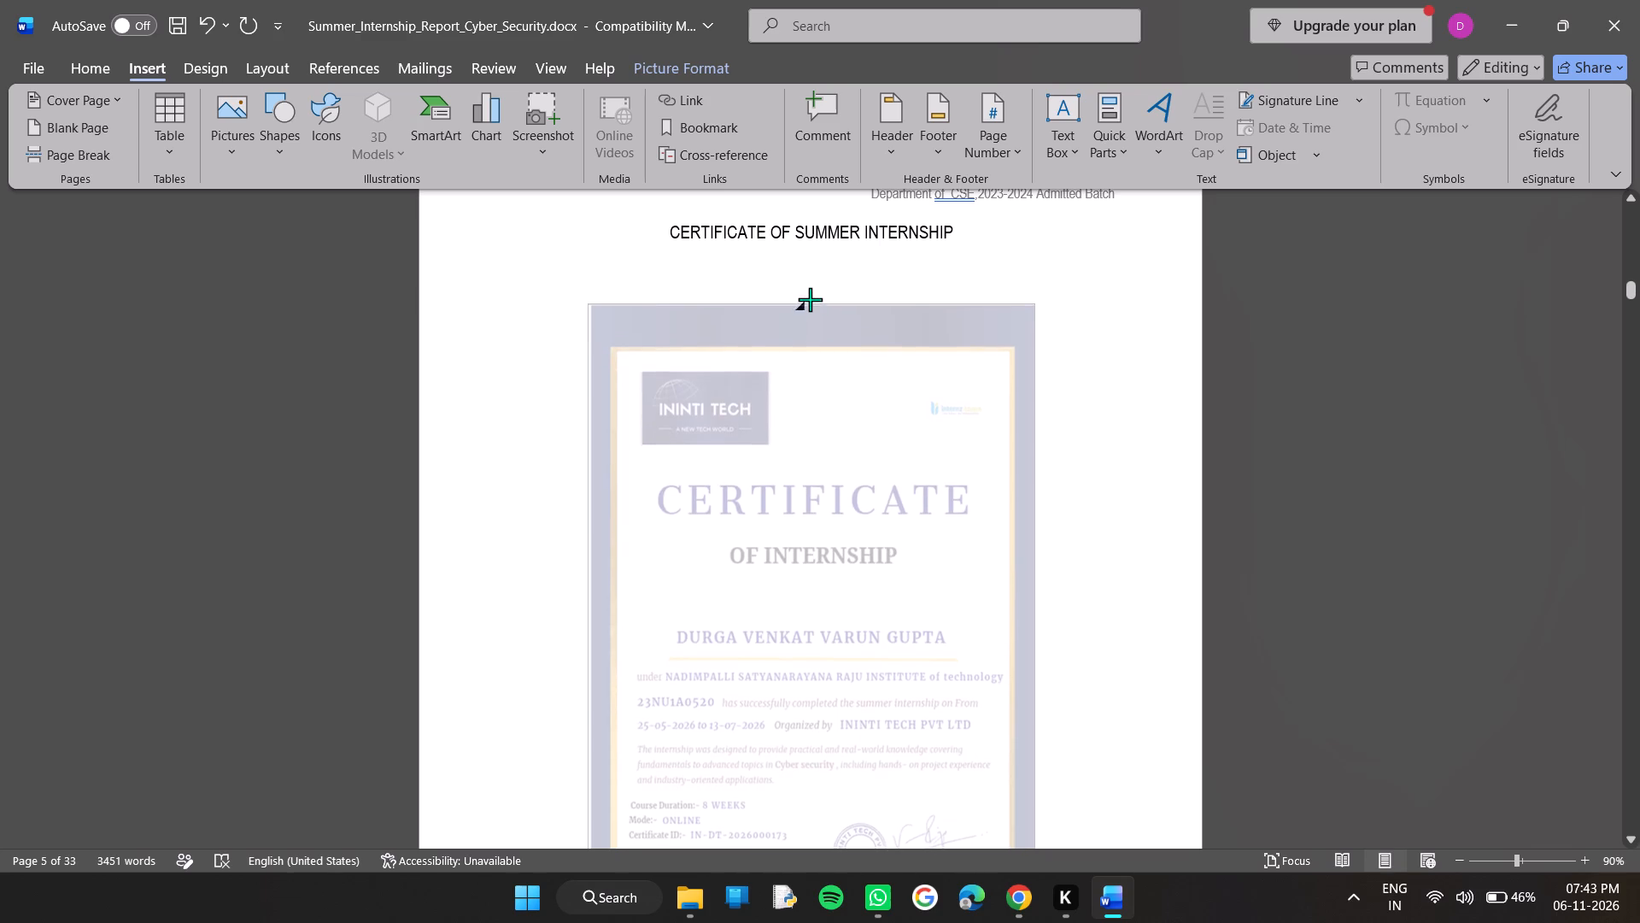
left_click_drag(810, 299, 809, 267)
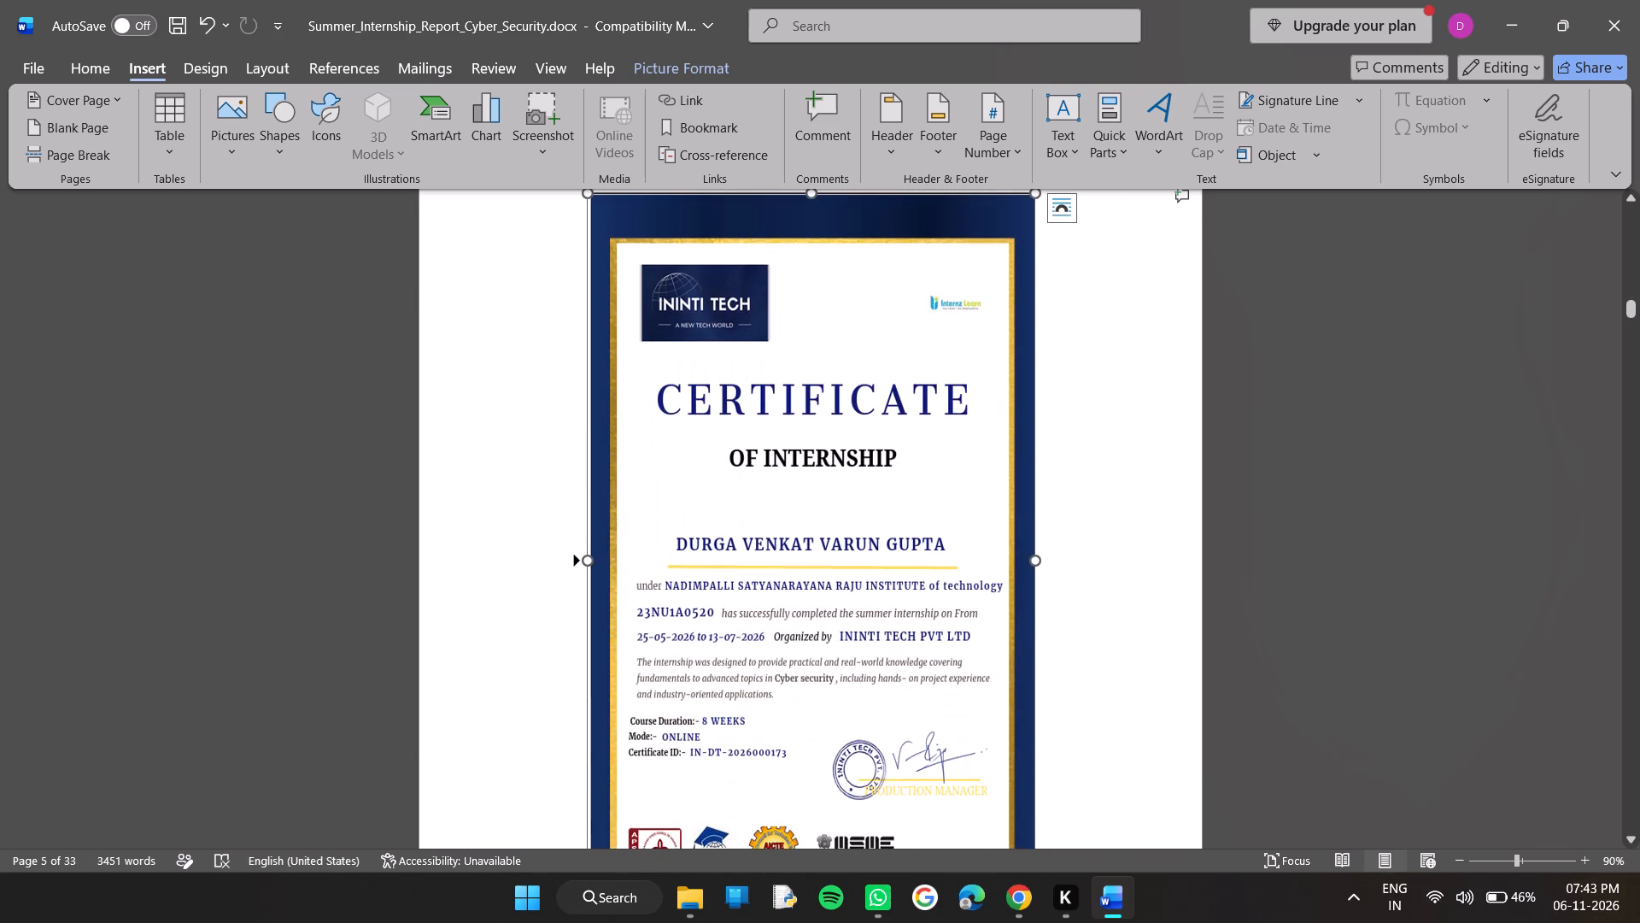
scroll(885, 568, "up", 1)
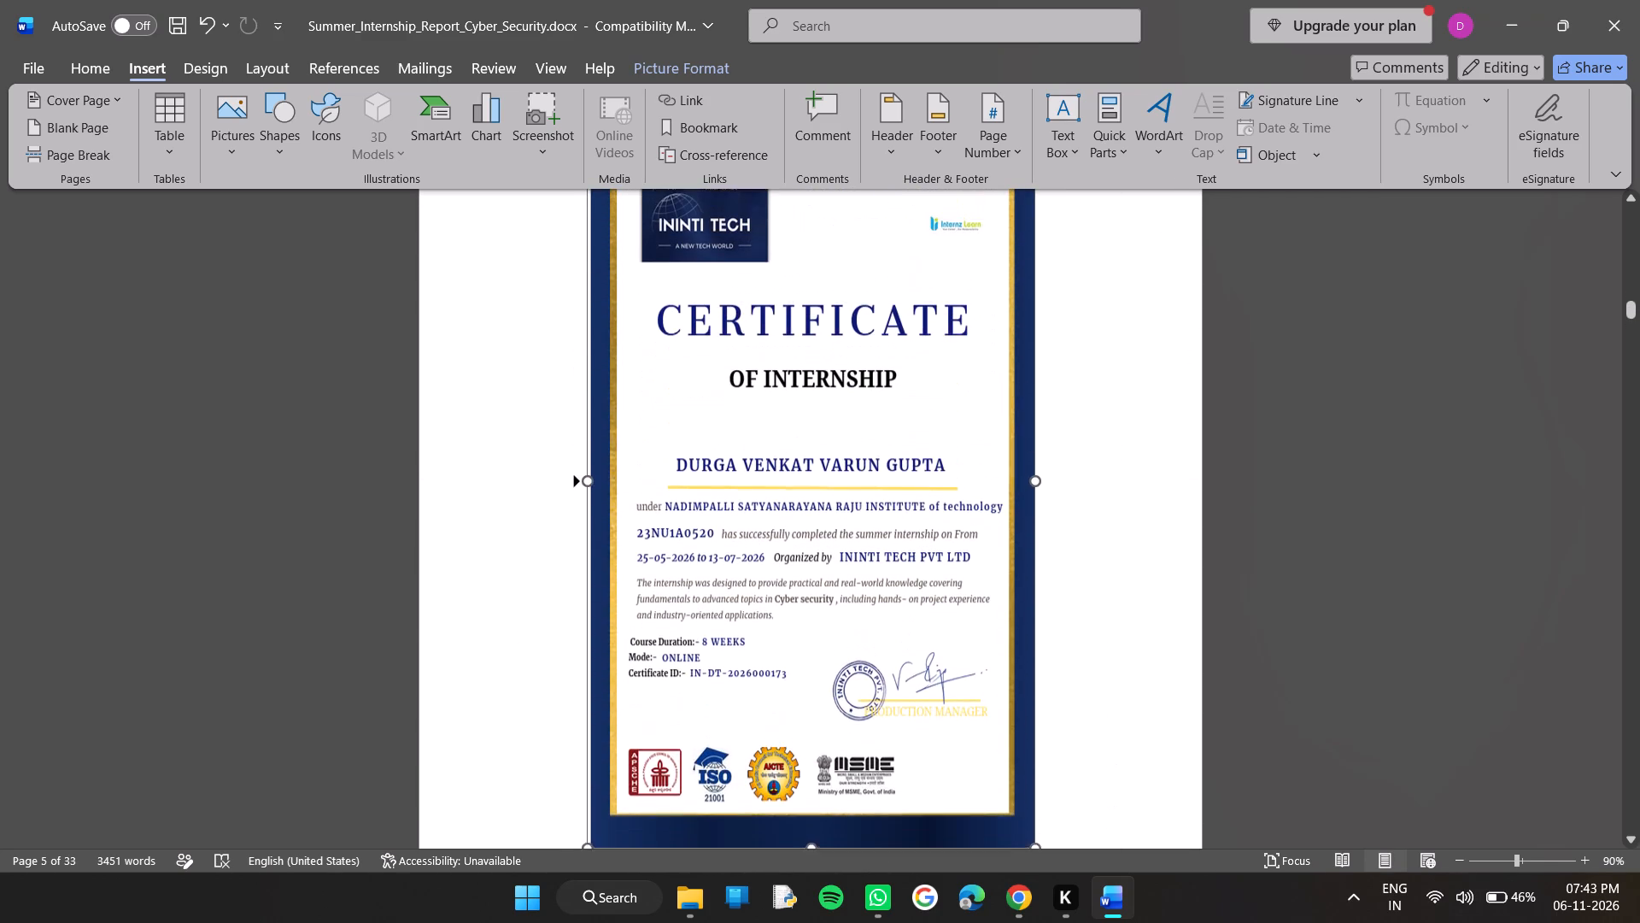
scroll(813, 691, "down", 1)
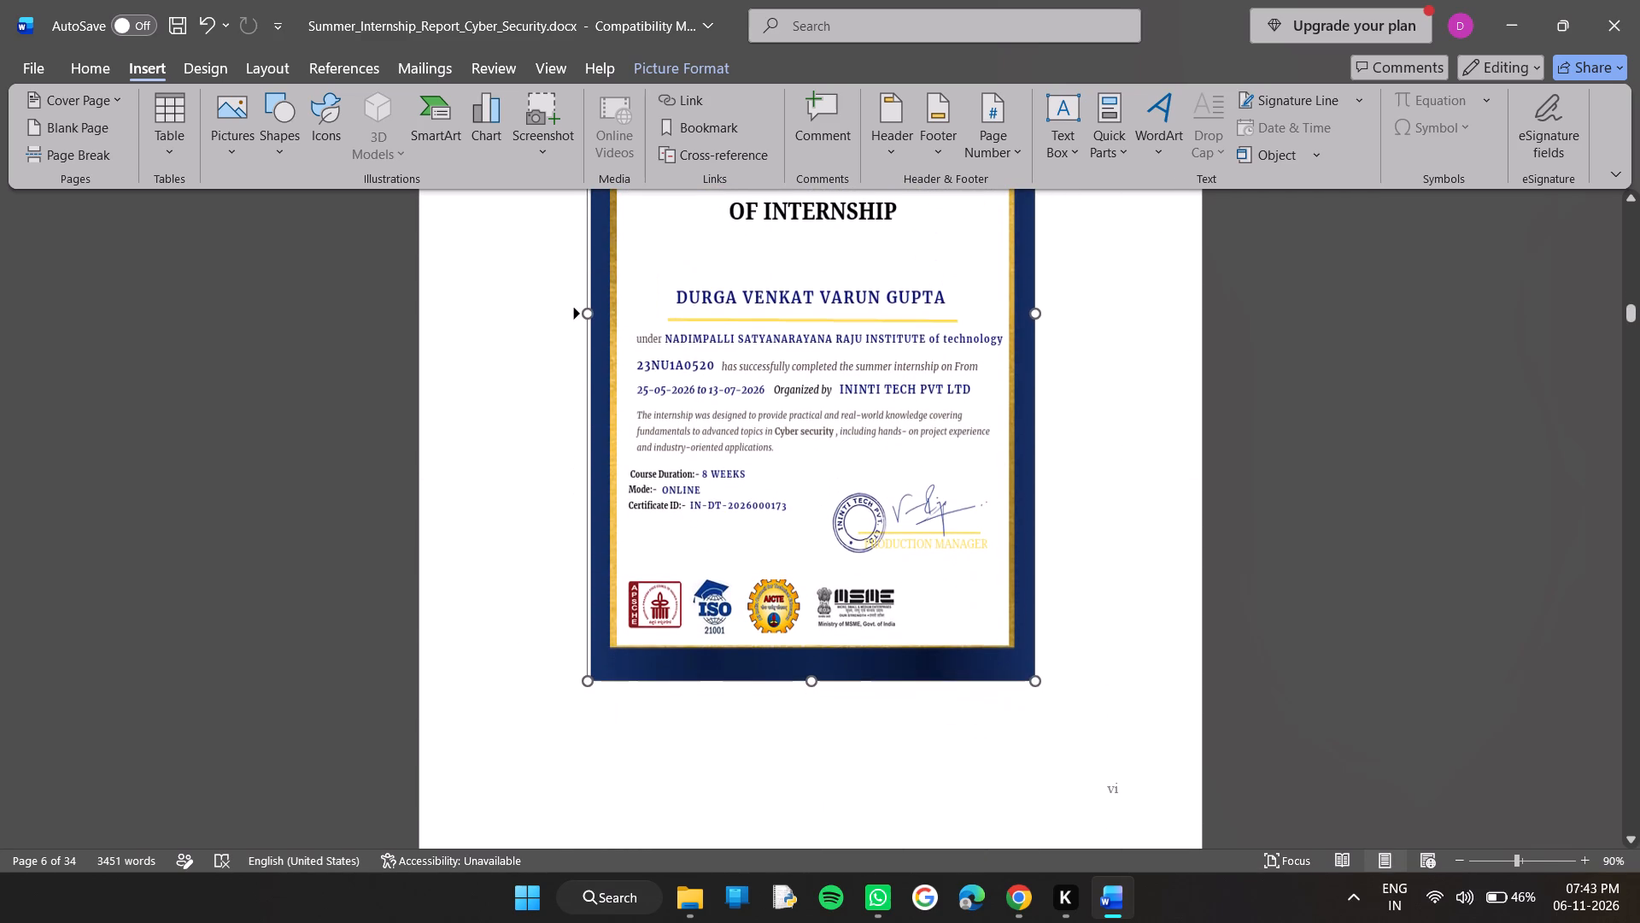
left_click(1288, 687)
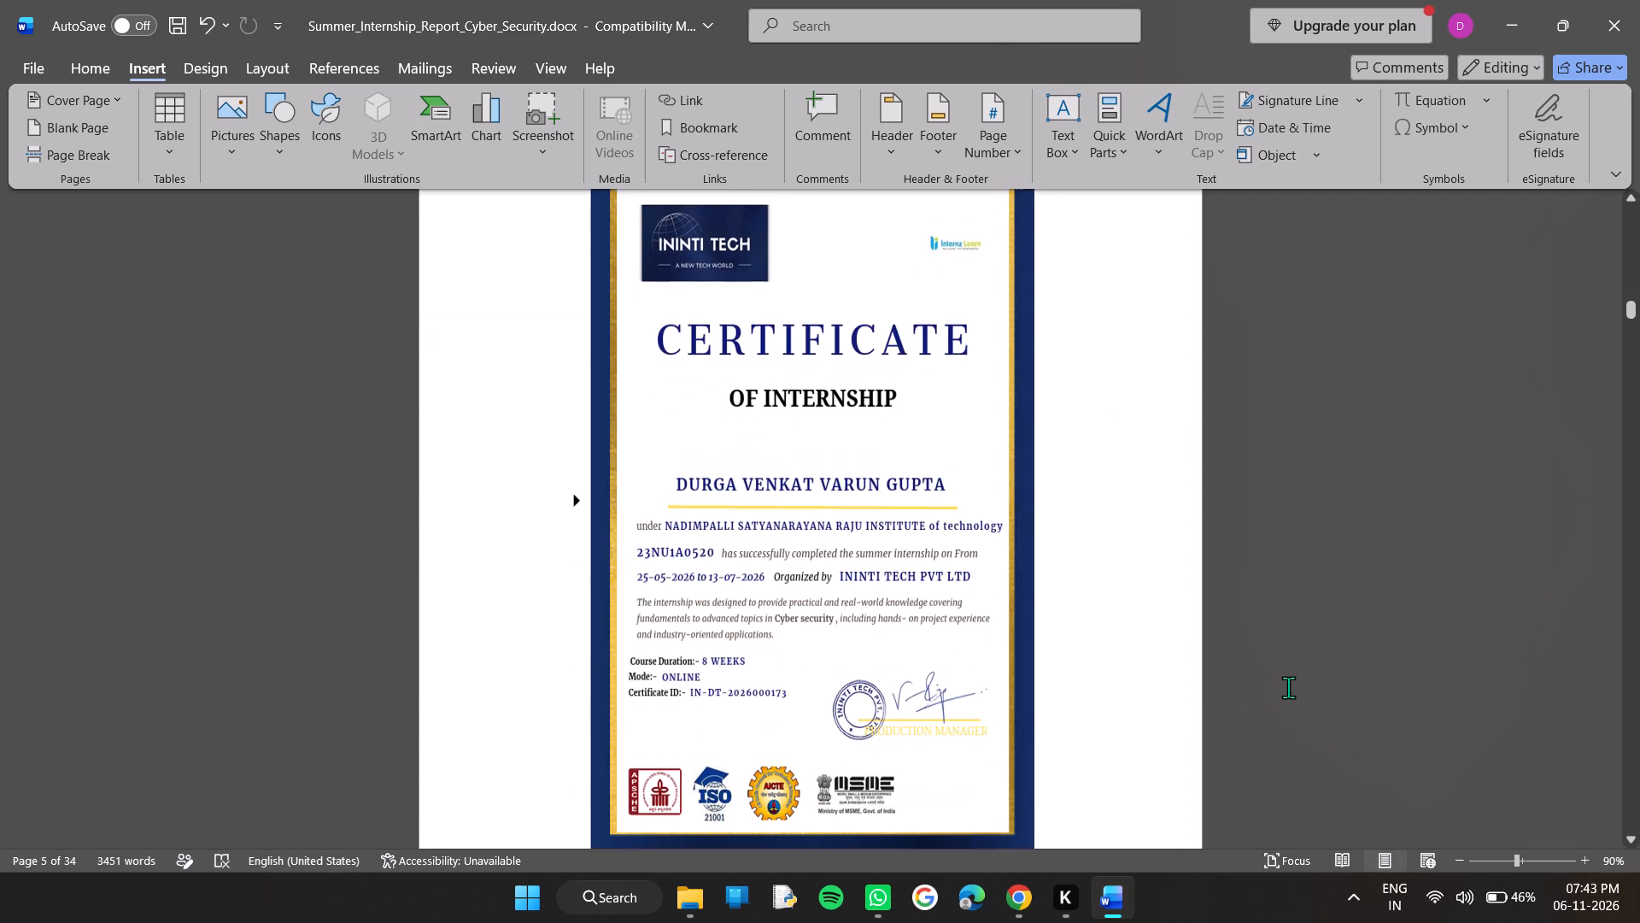
left_click(1553, 543)
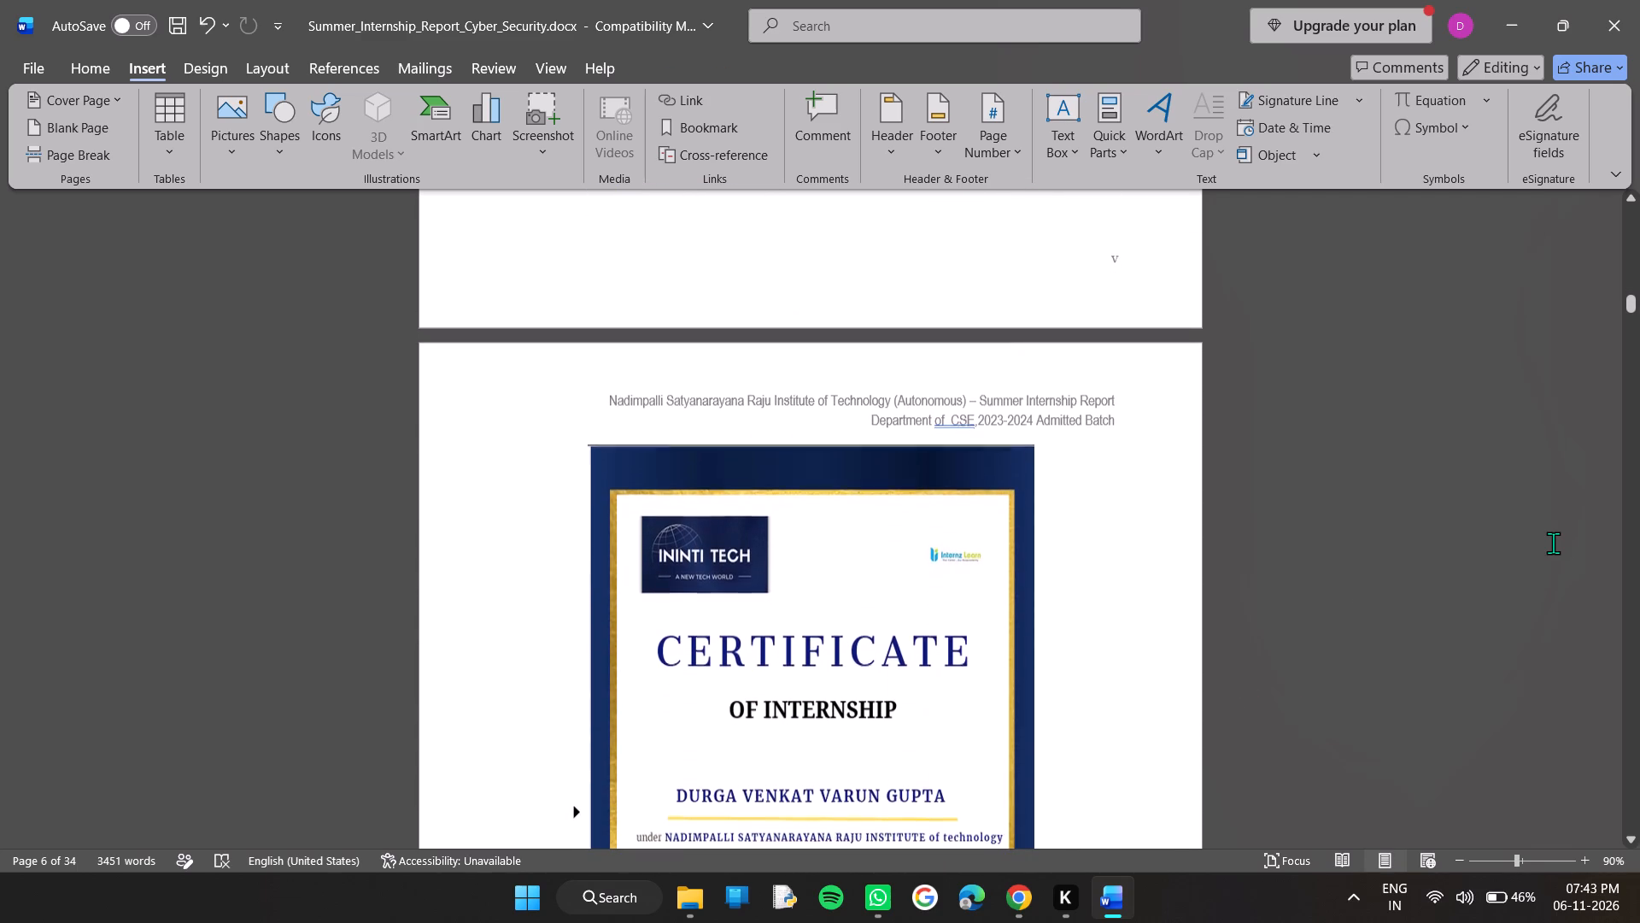
Replace the NAME OF THE CANDIDATE placeholder on the first title page with the student's full name in capitals, on its own line.
scroll(1553, 543, "up", 15)
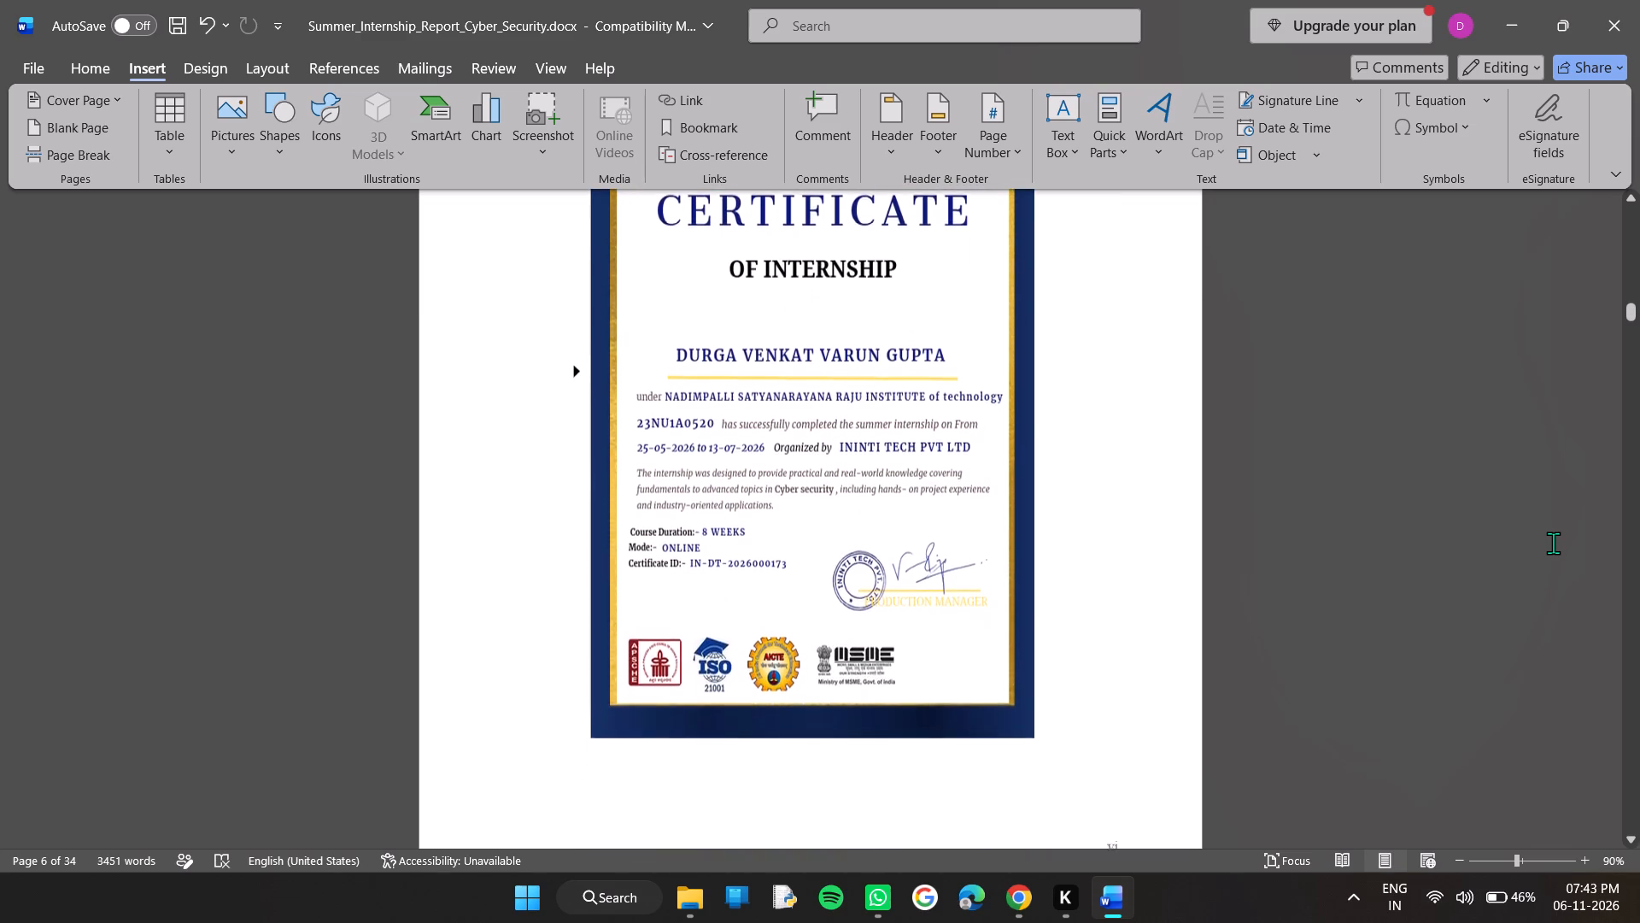
scroll(1553, 543, "up", 12)
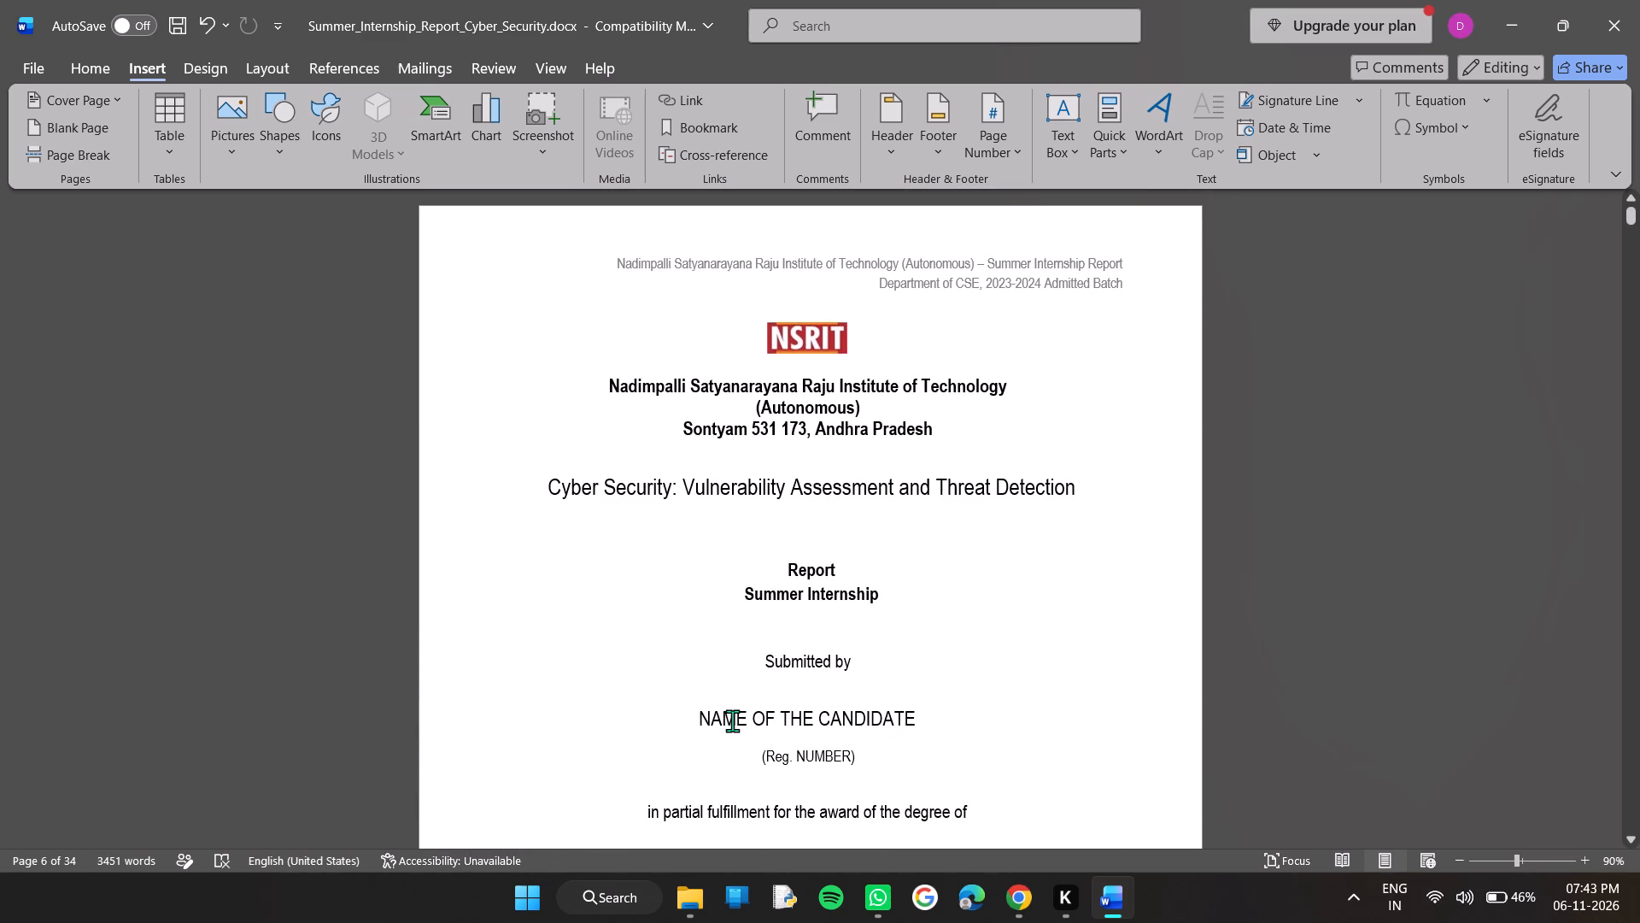
left_click_drag(697, 716, 877, 716)
key("BackSpace")
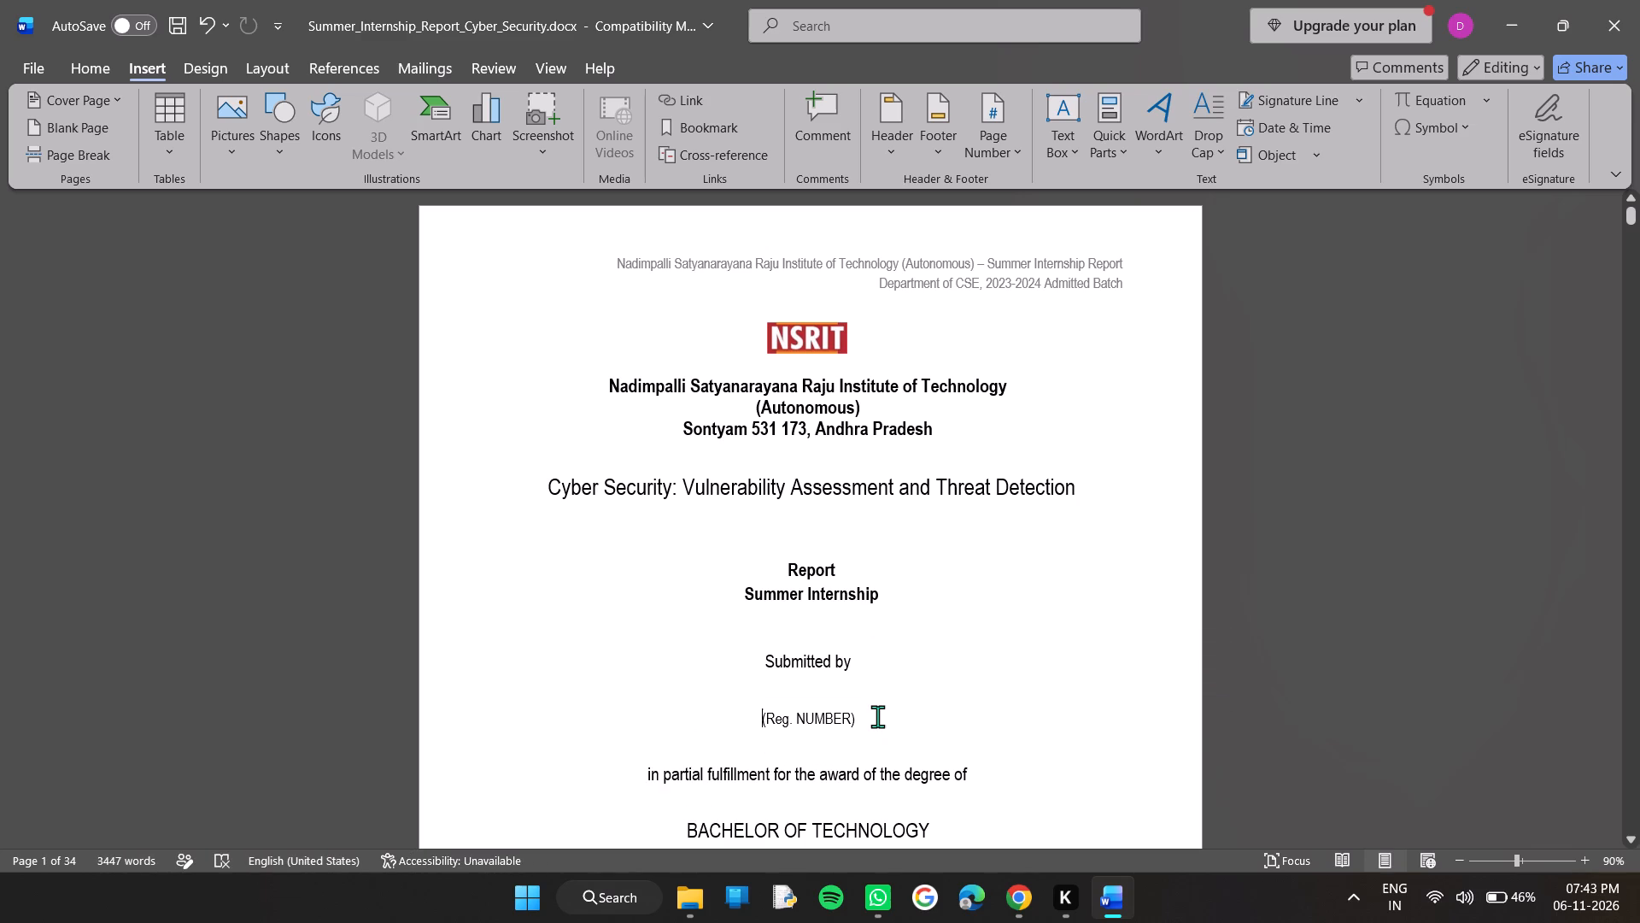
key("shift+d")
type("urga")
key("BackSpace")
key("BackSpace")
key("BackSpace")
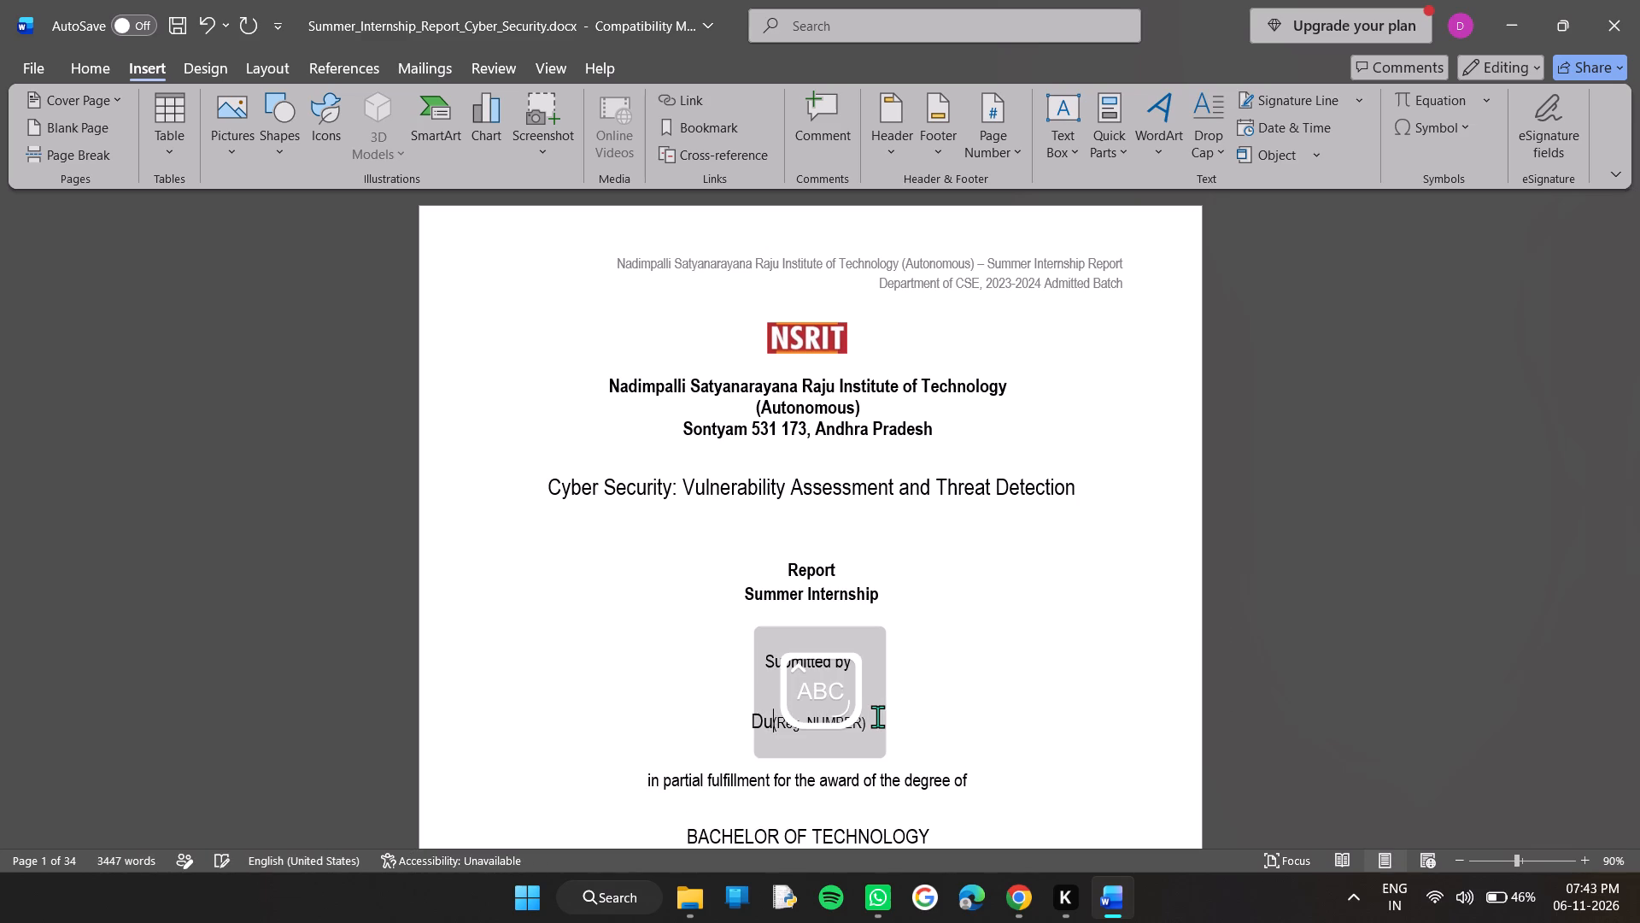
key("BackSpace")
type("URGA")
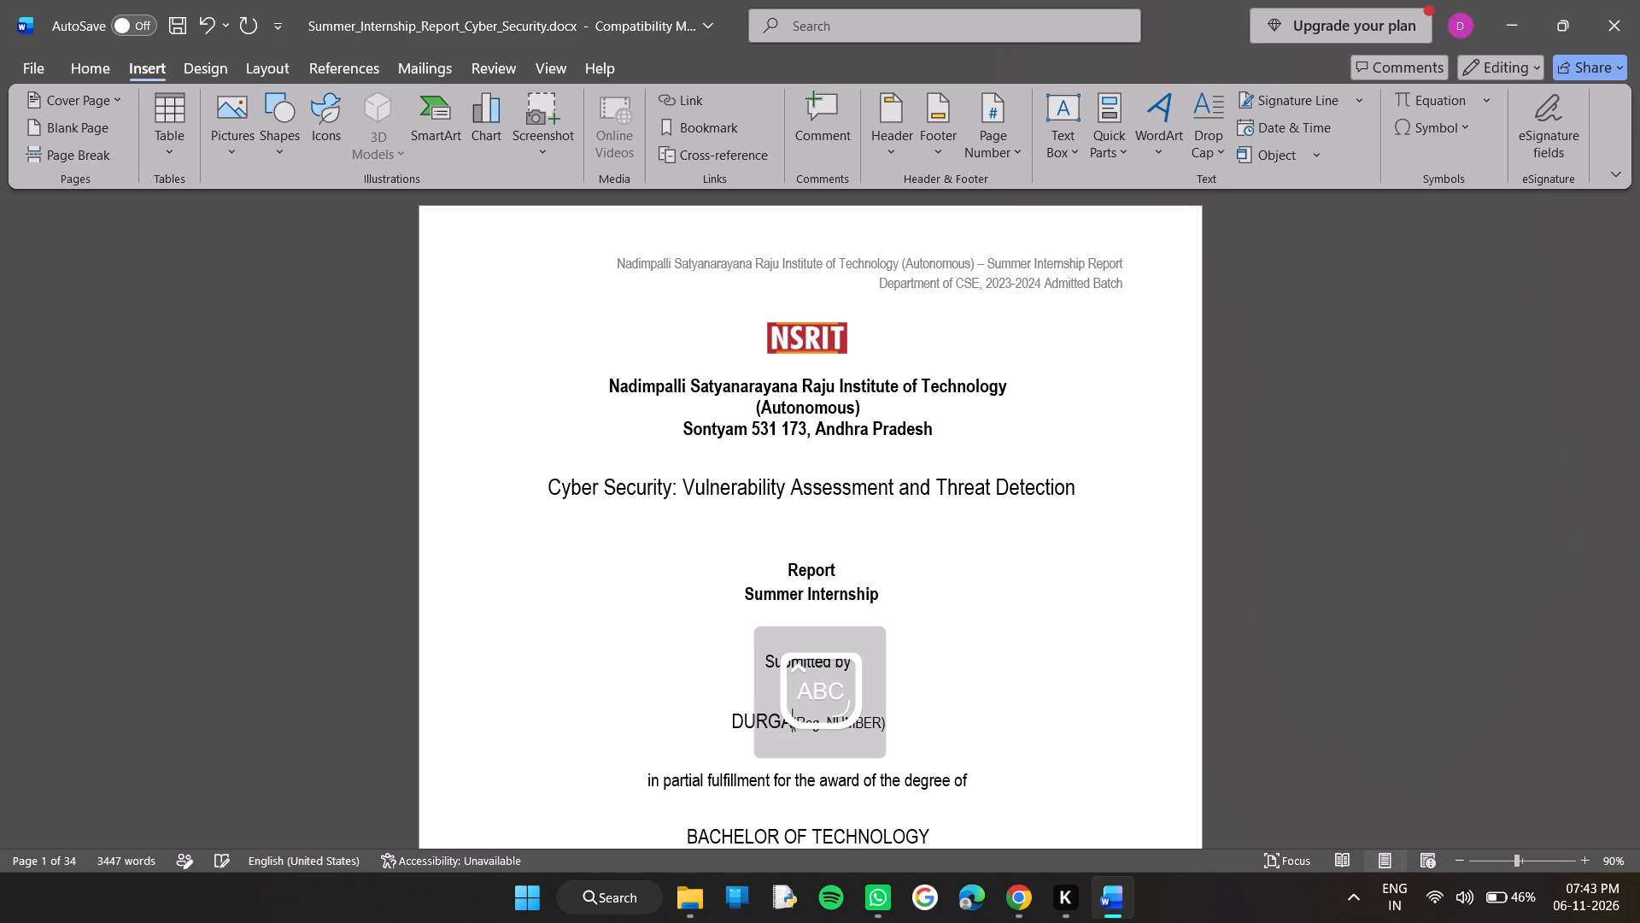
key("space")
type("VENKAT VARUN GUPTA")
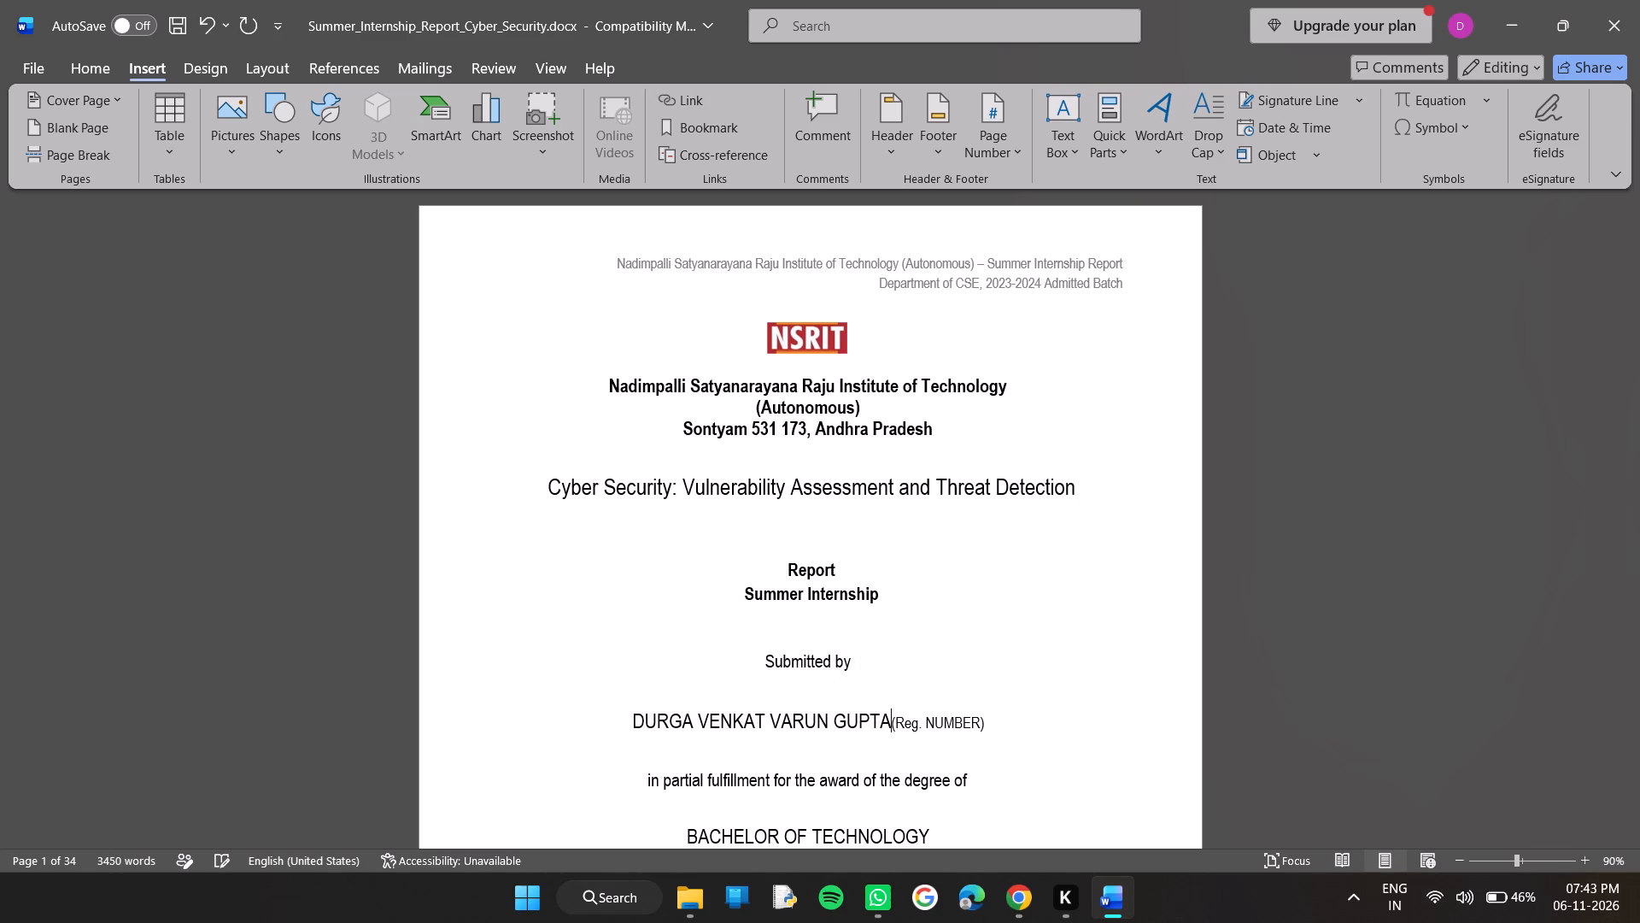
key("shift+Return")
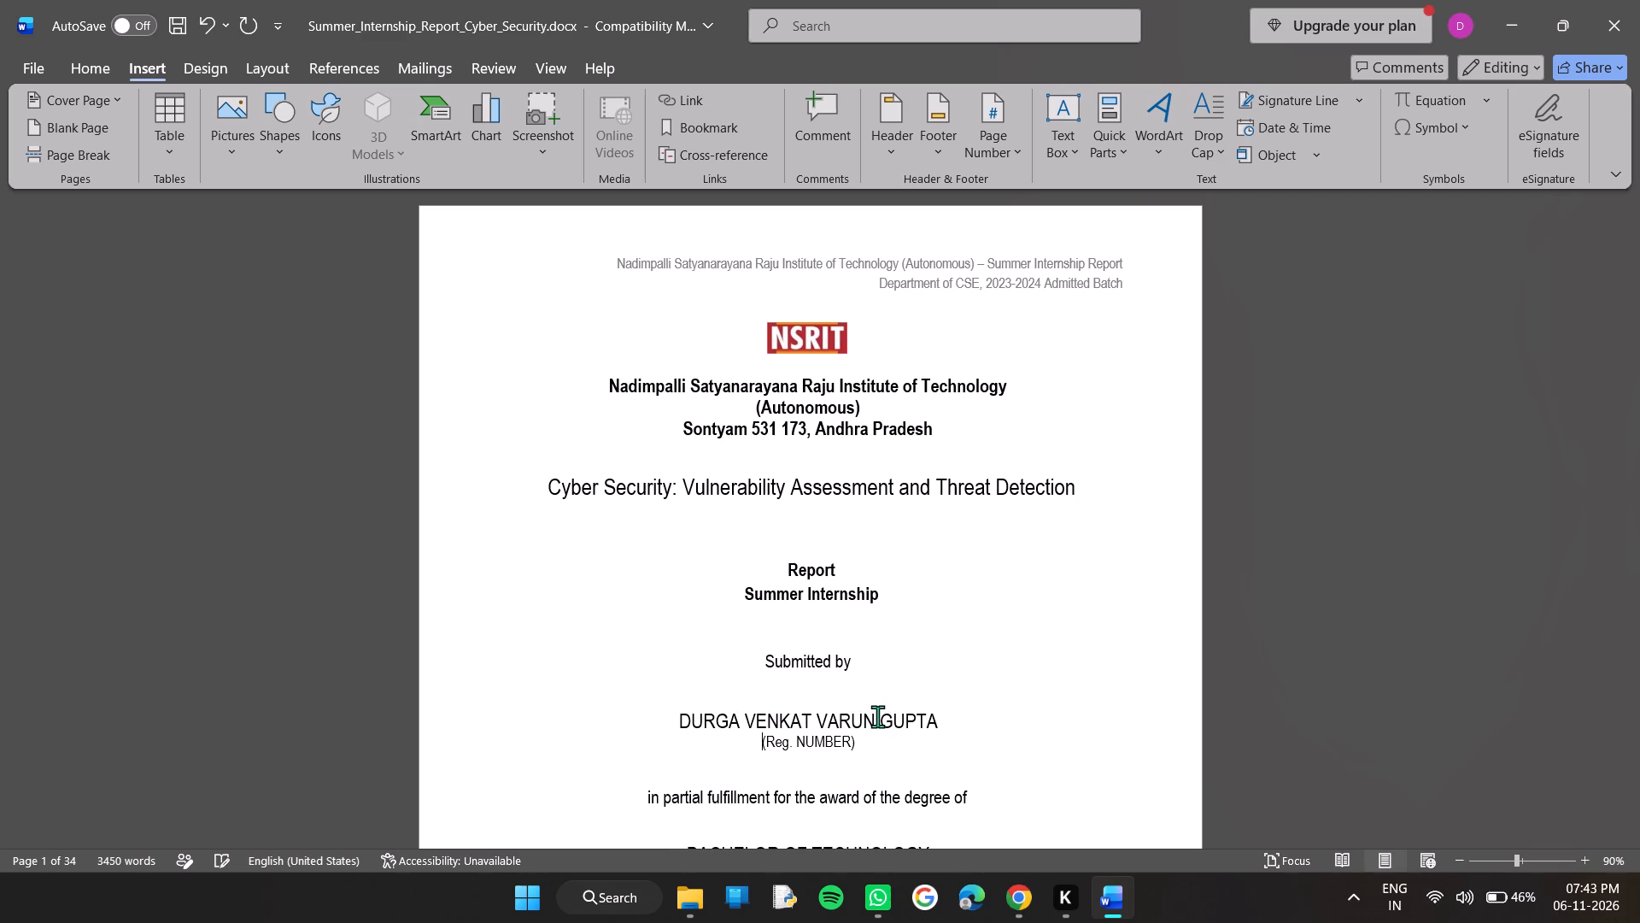
Replace the Reg. NUMBER placeholder inside the parentheses under the candidate's name with the student's registration number.
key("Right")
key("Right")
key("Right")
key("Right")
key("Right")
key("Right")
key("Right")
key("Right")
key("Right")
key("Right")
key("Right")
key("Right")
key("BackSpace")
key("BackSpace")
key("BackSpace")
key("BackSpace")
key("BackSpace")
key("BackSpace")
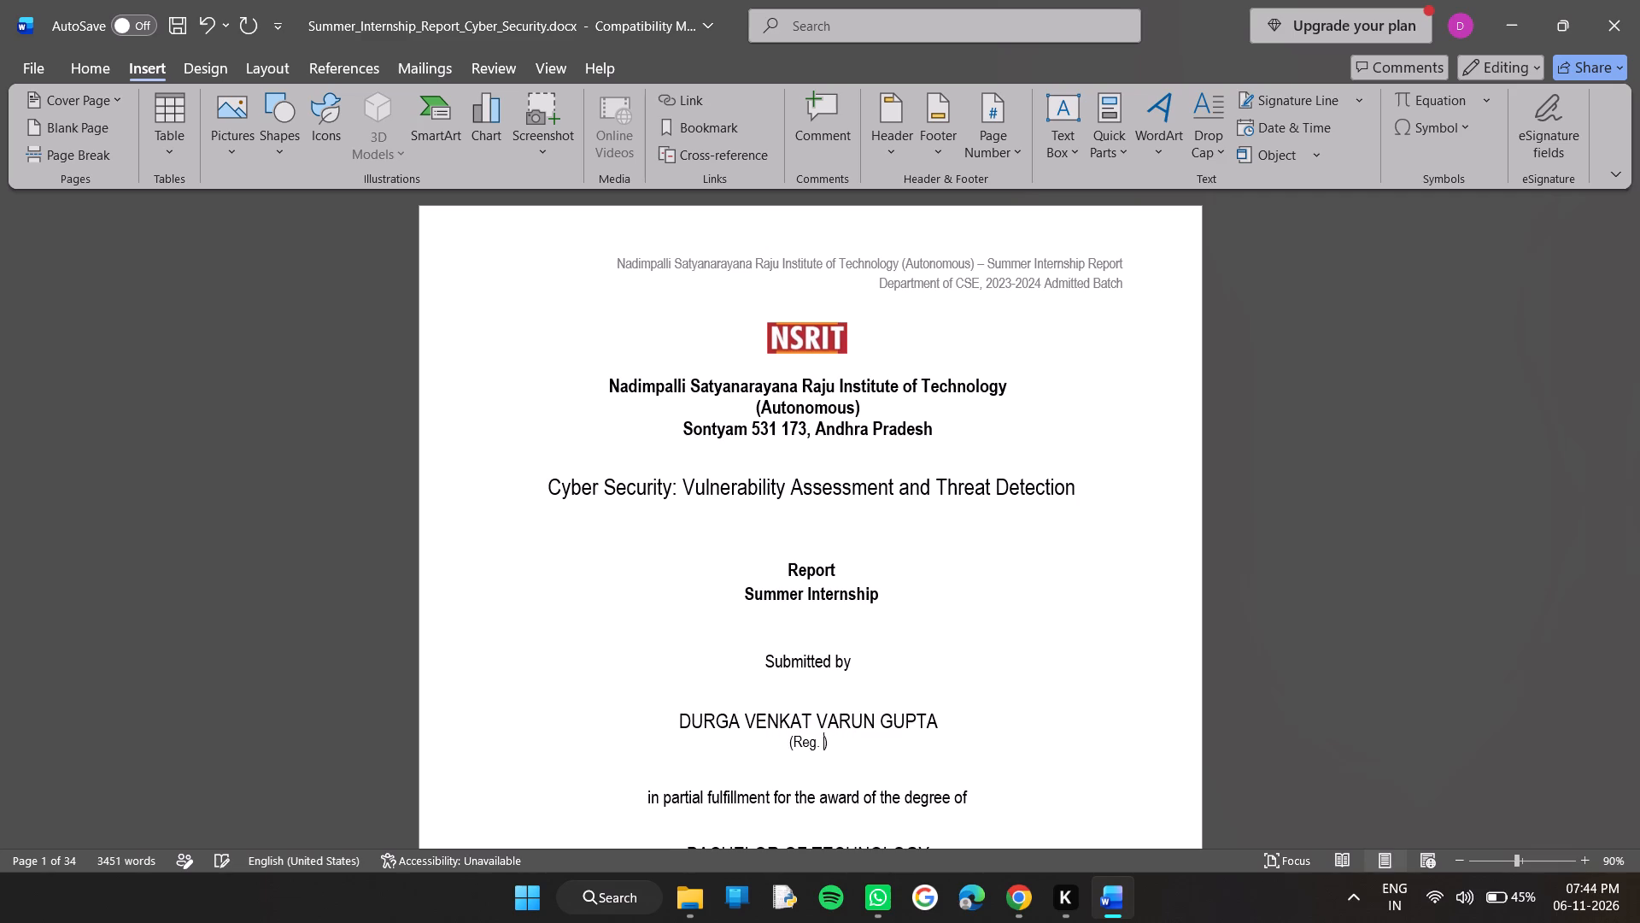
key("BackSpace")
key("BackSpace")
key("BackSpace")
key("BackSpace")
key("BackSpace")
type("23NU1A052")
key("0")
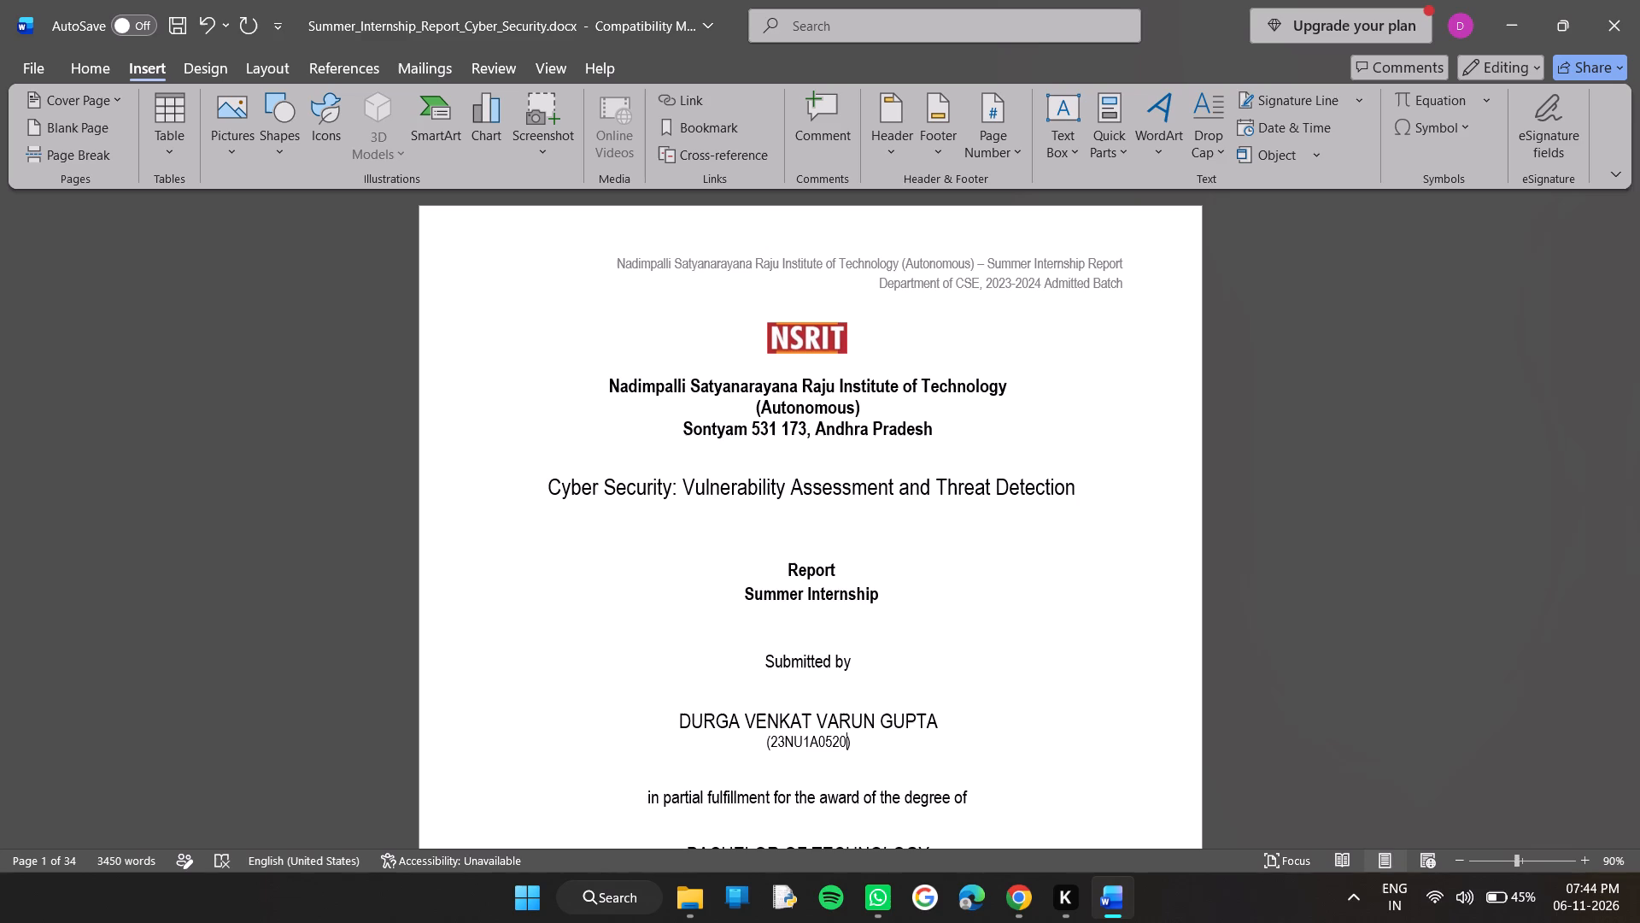
Replace the Name of the Company and Location placeholder under Carried out at on the second title page with ININTI.
scroll(1045, 755, "right", 1)
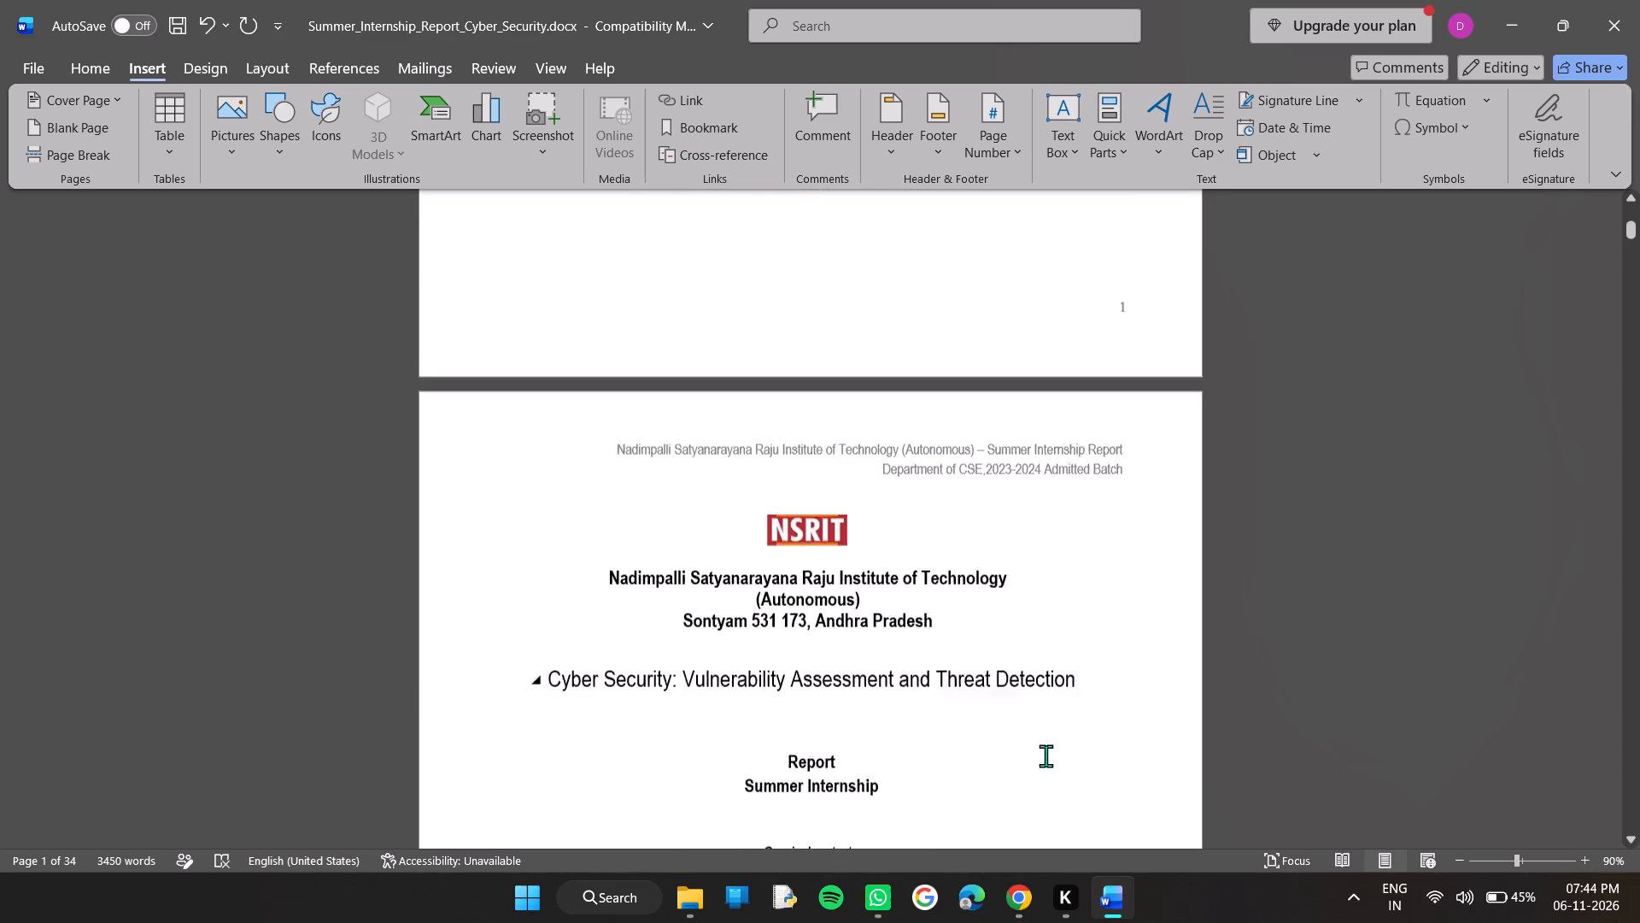
scroll(1045, 755, "right", 1)
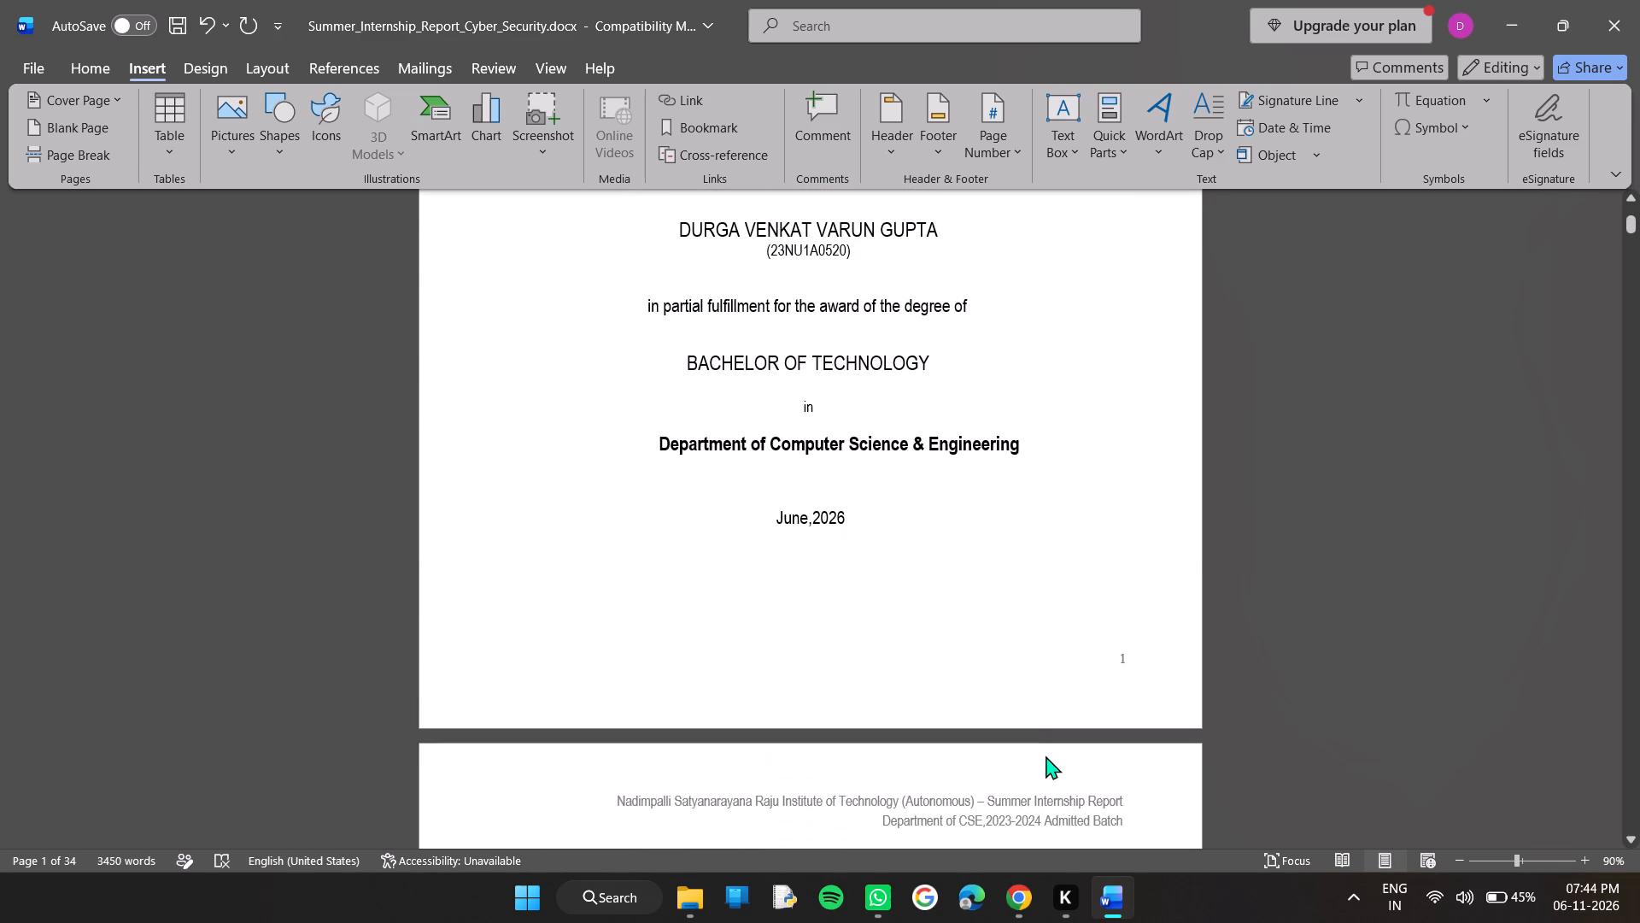
scroll(1045, 755, "down", 1)
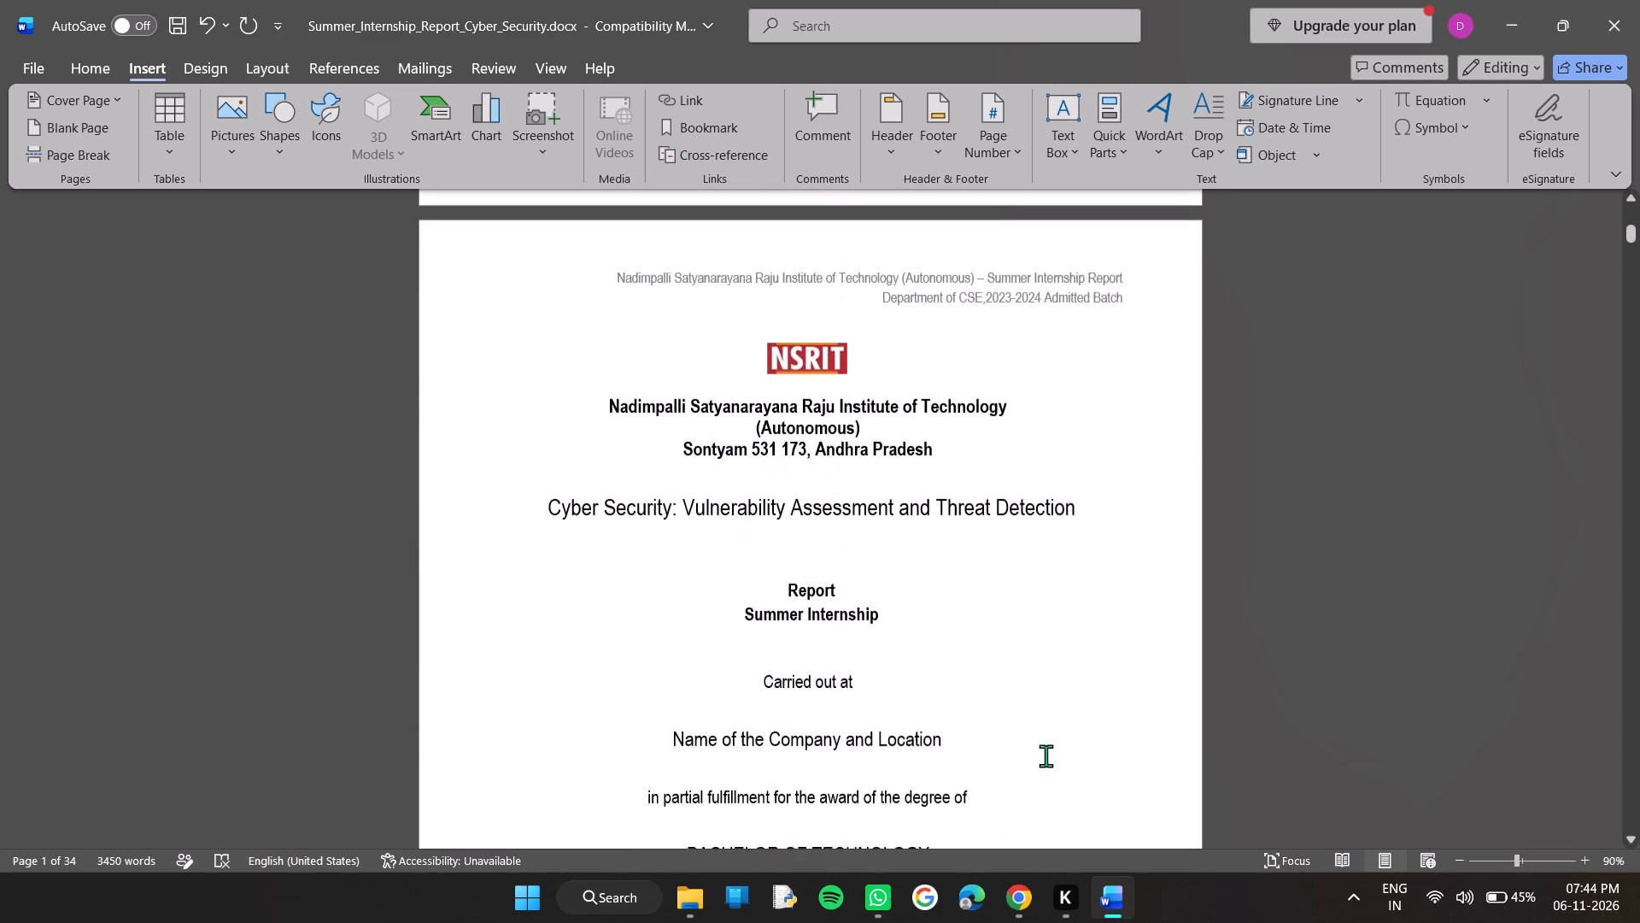
scroll(1045, 755, "down", 1)
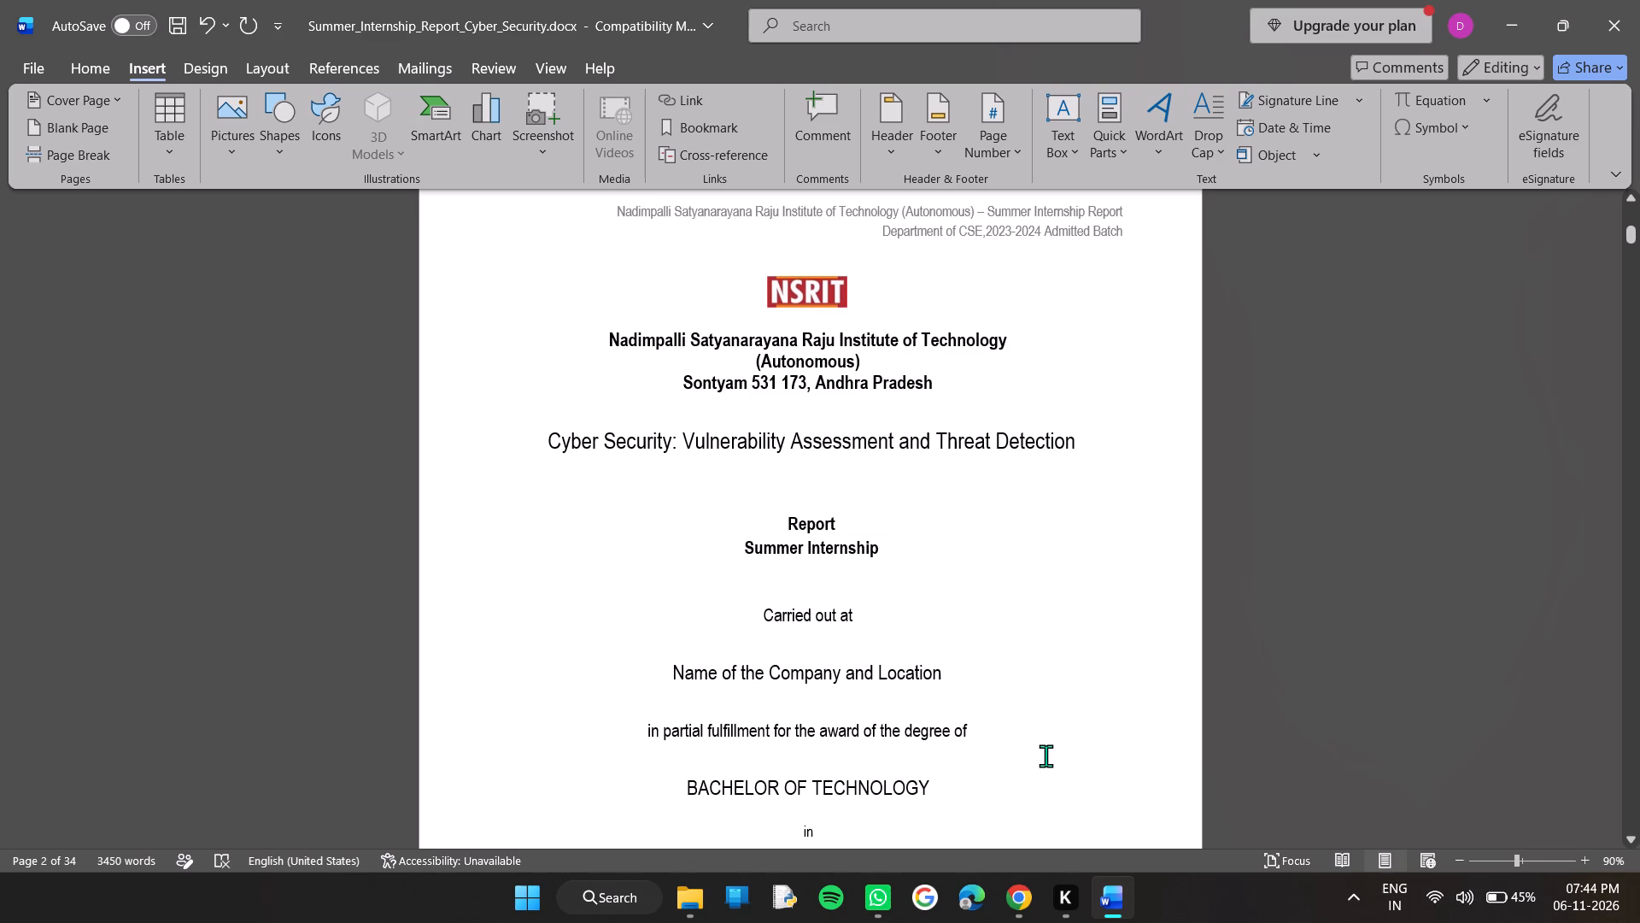
scroll(1045, 755, "down", 1)
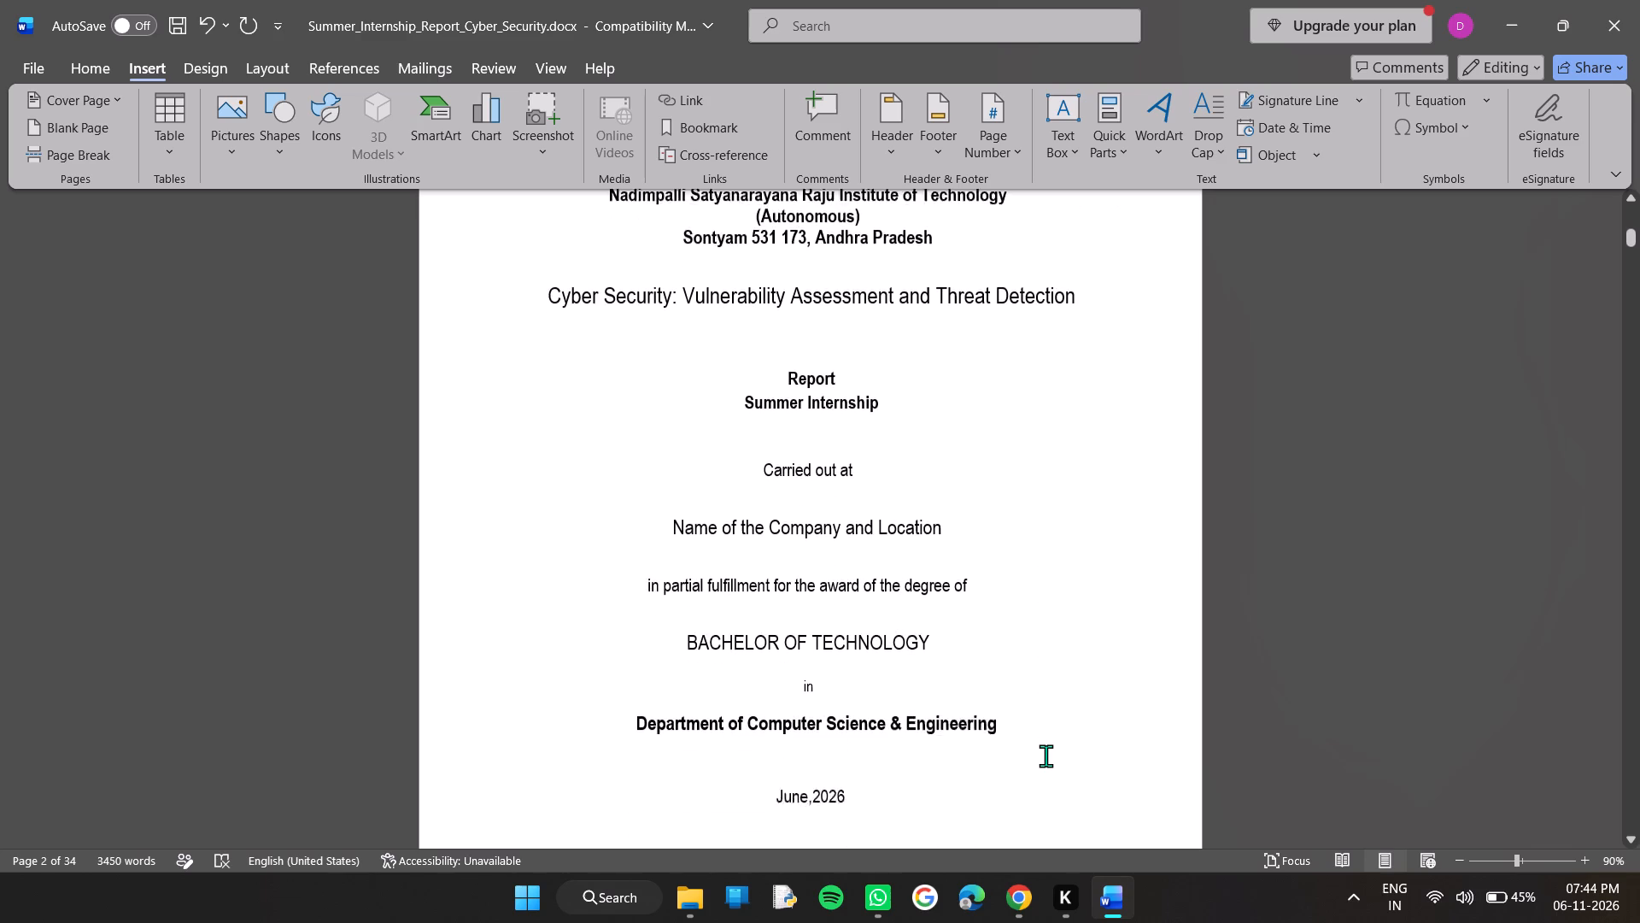
scroll(1045, 755, "down", 1)
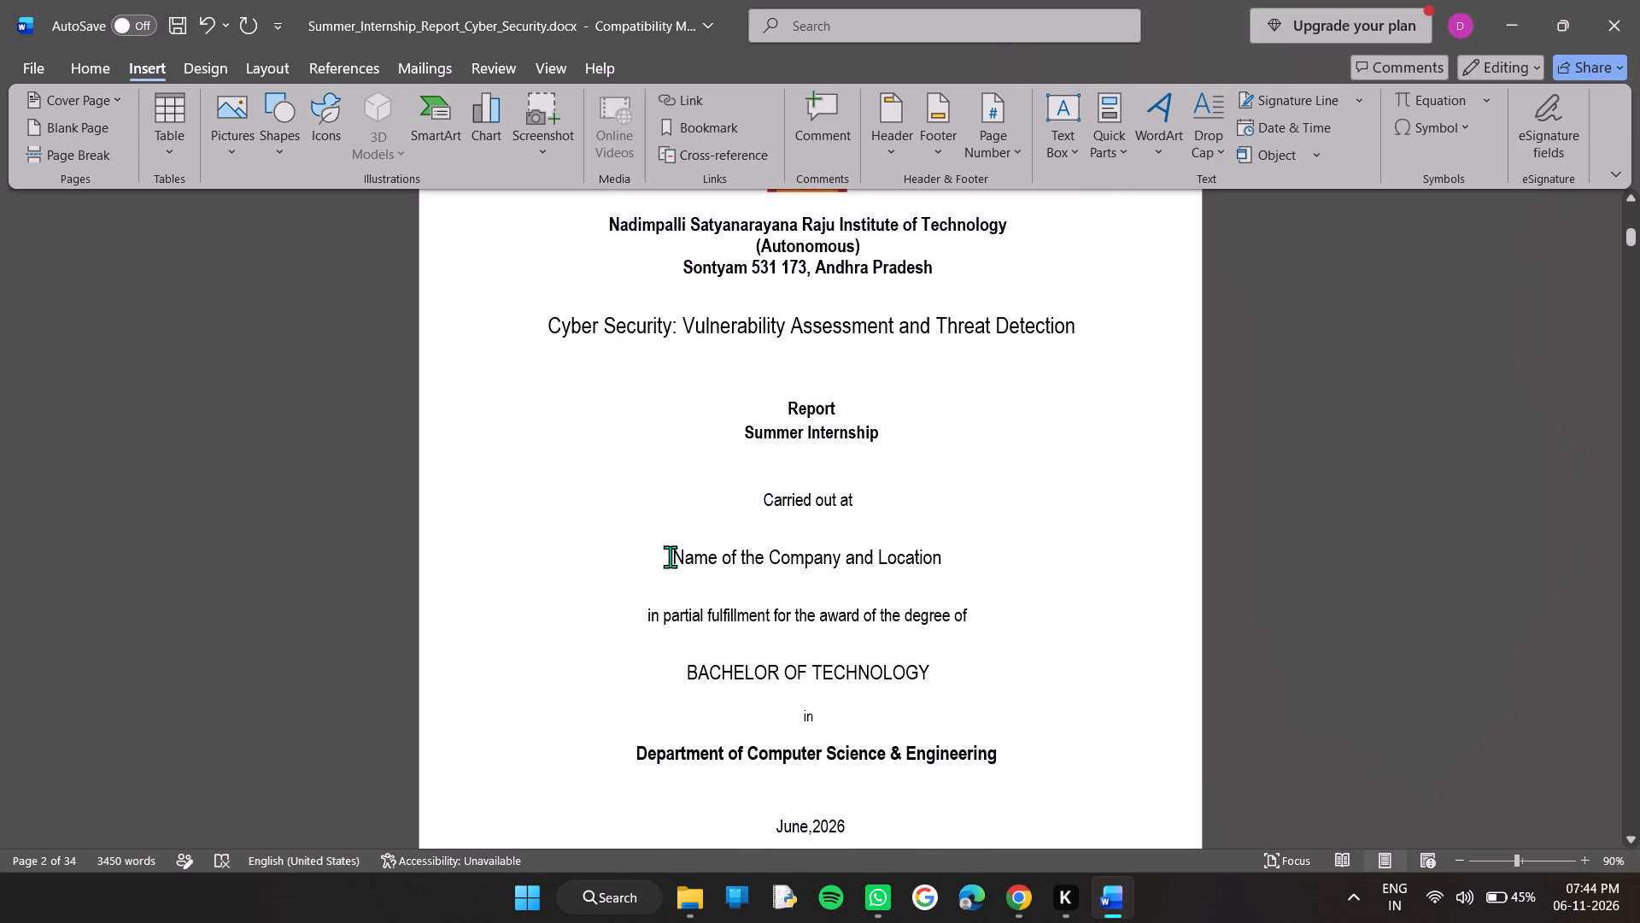
left_click_drag(670, 556, 927, 557)
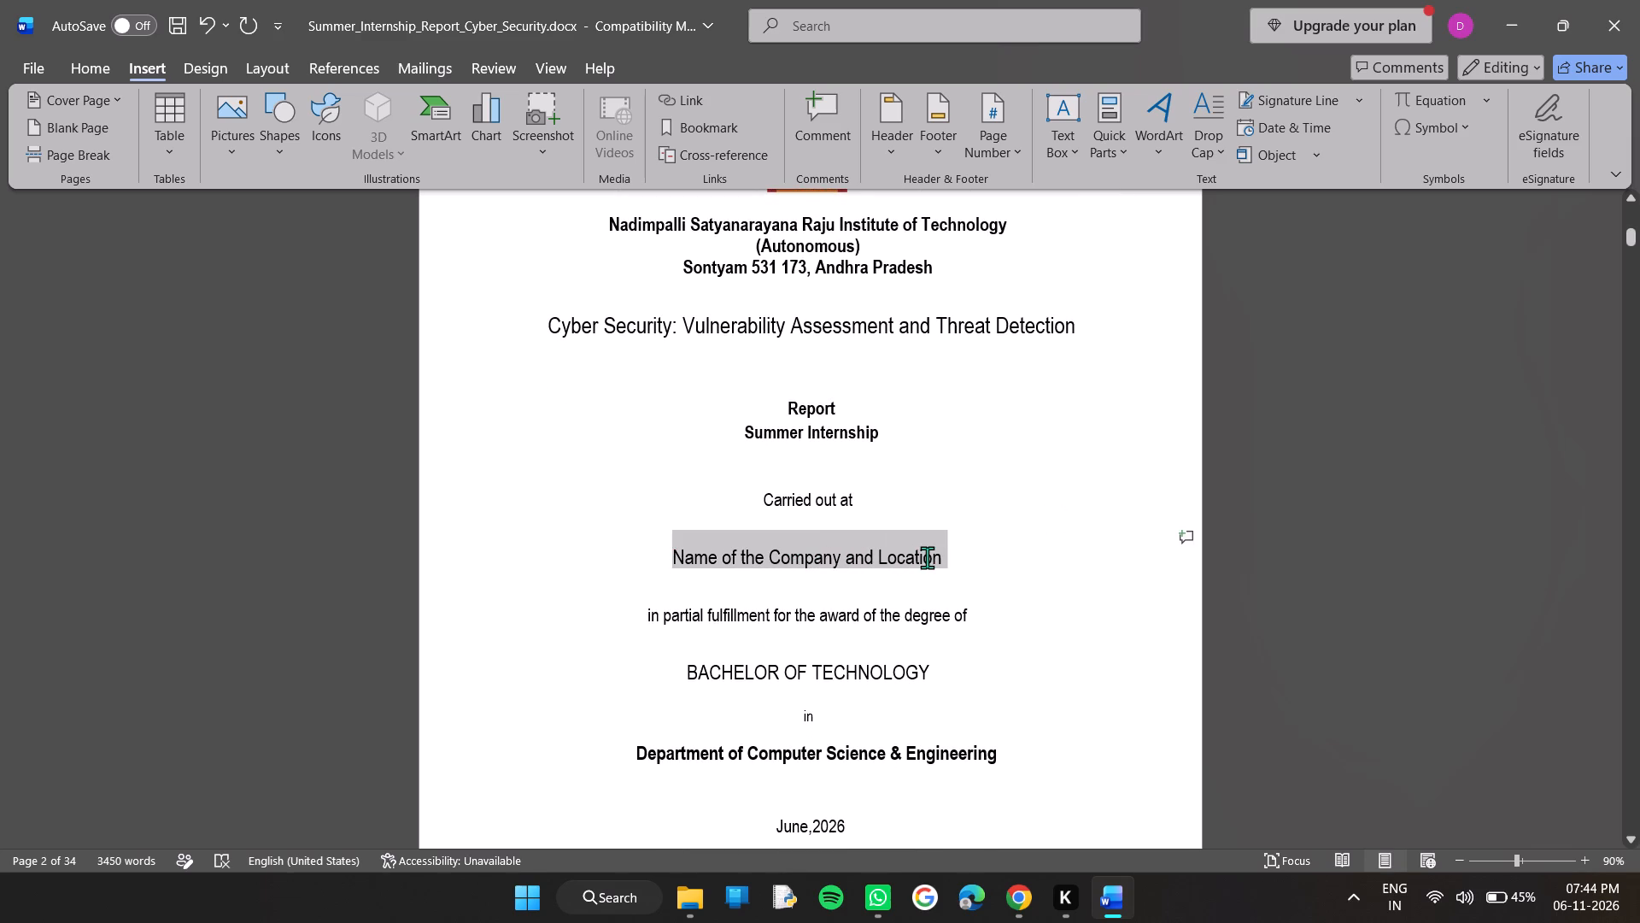
left_click_drag(927, 557, 928, 557)
key("BackSpace")
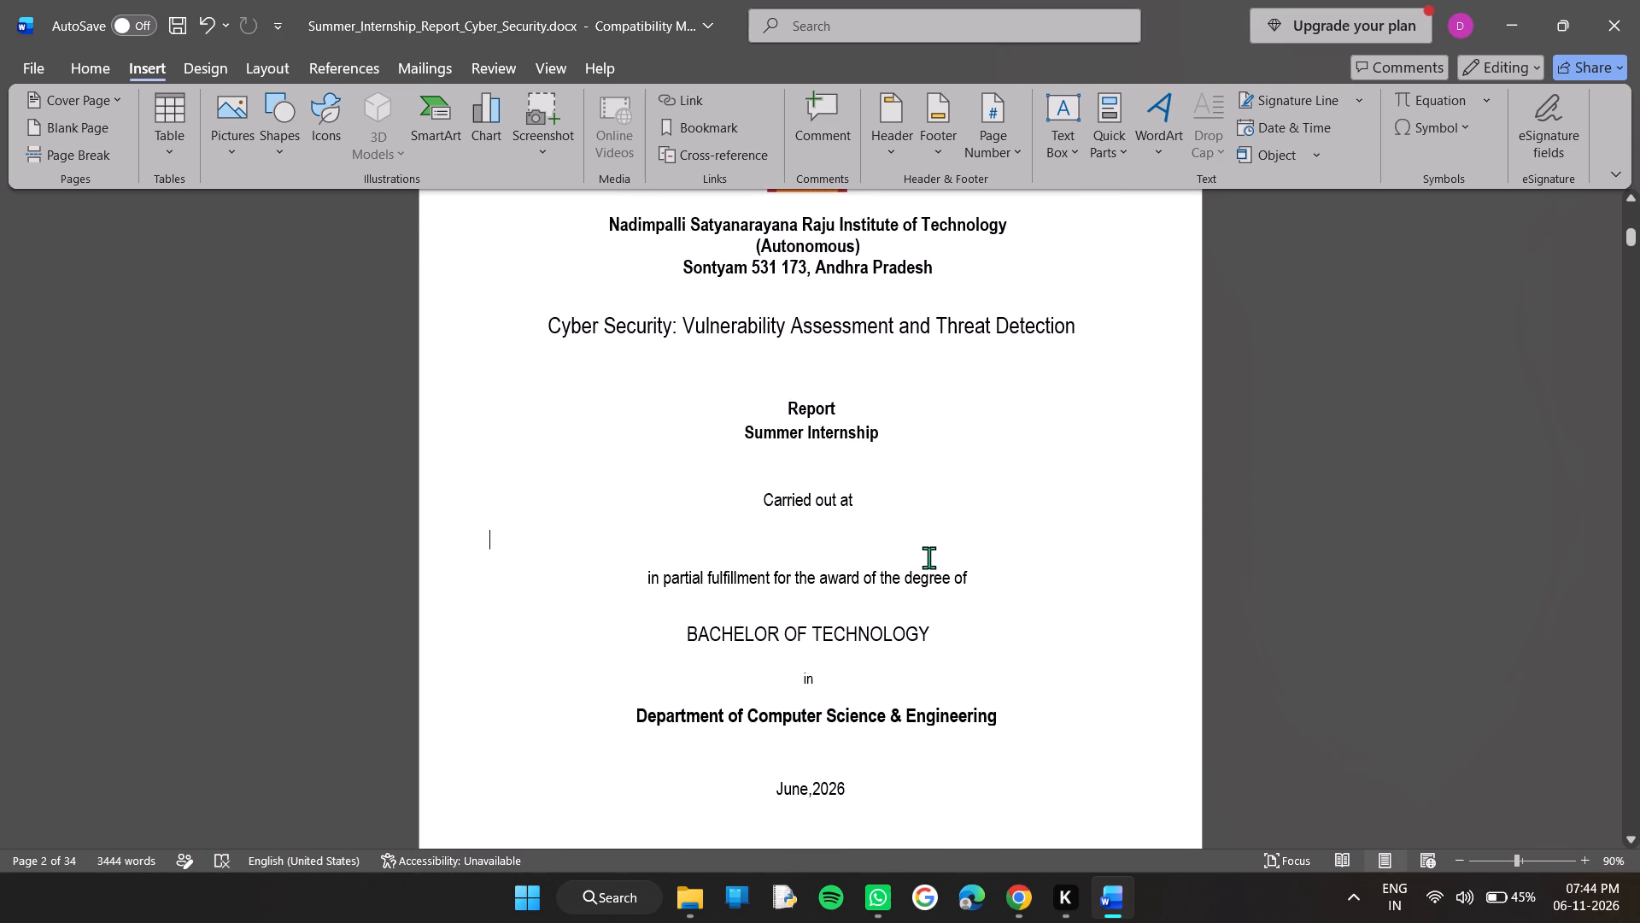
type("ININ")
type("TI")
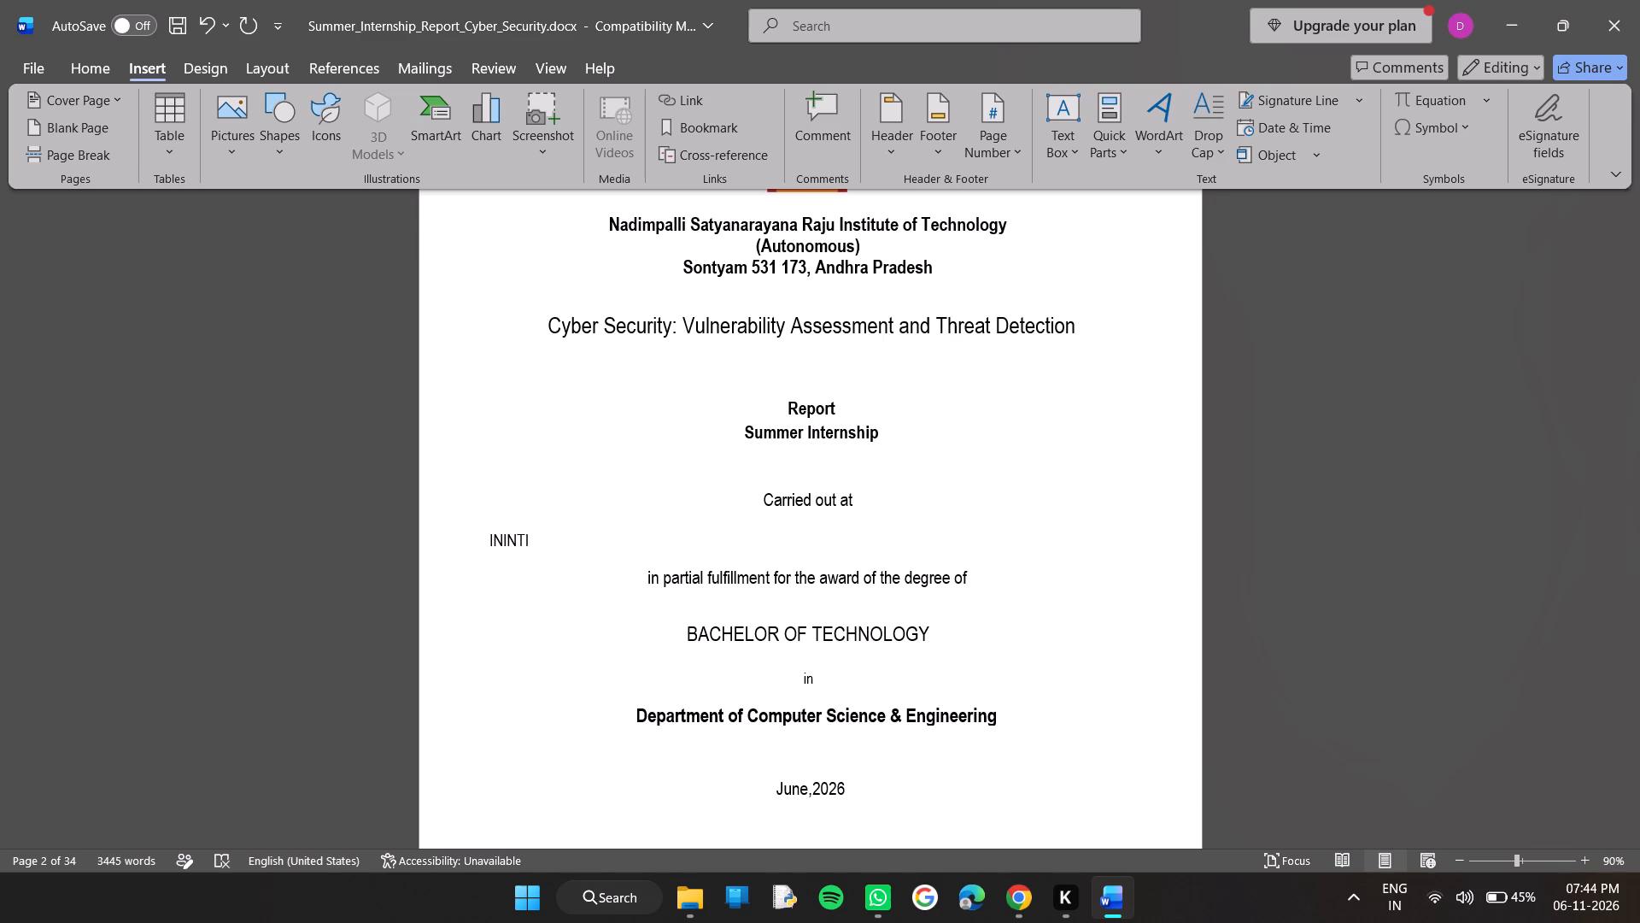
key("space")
Open certificate.png from the Desktop folder to check the company name, and move its narrowed window clear of the title text.
left_click(710, 900)
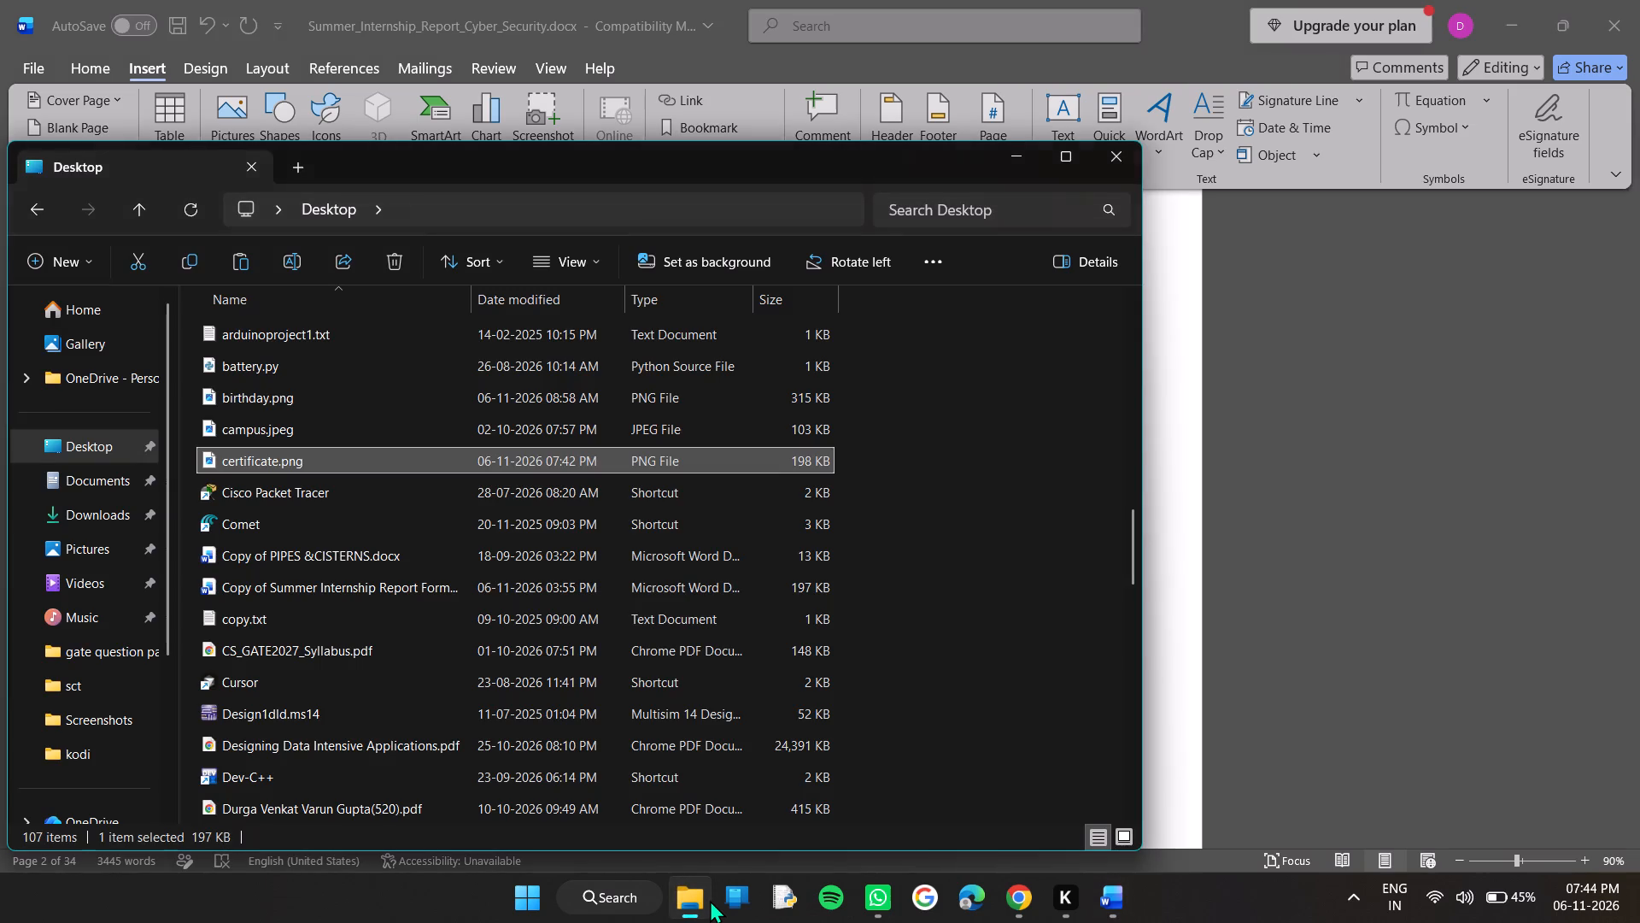
double_click(324, 448)
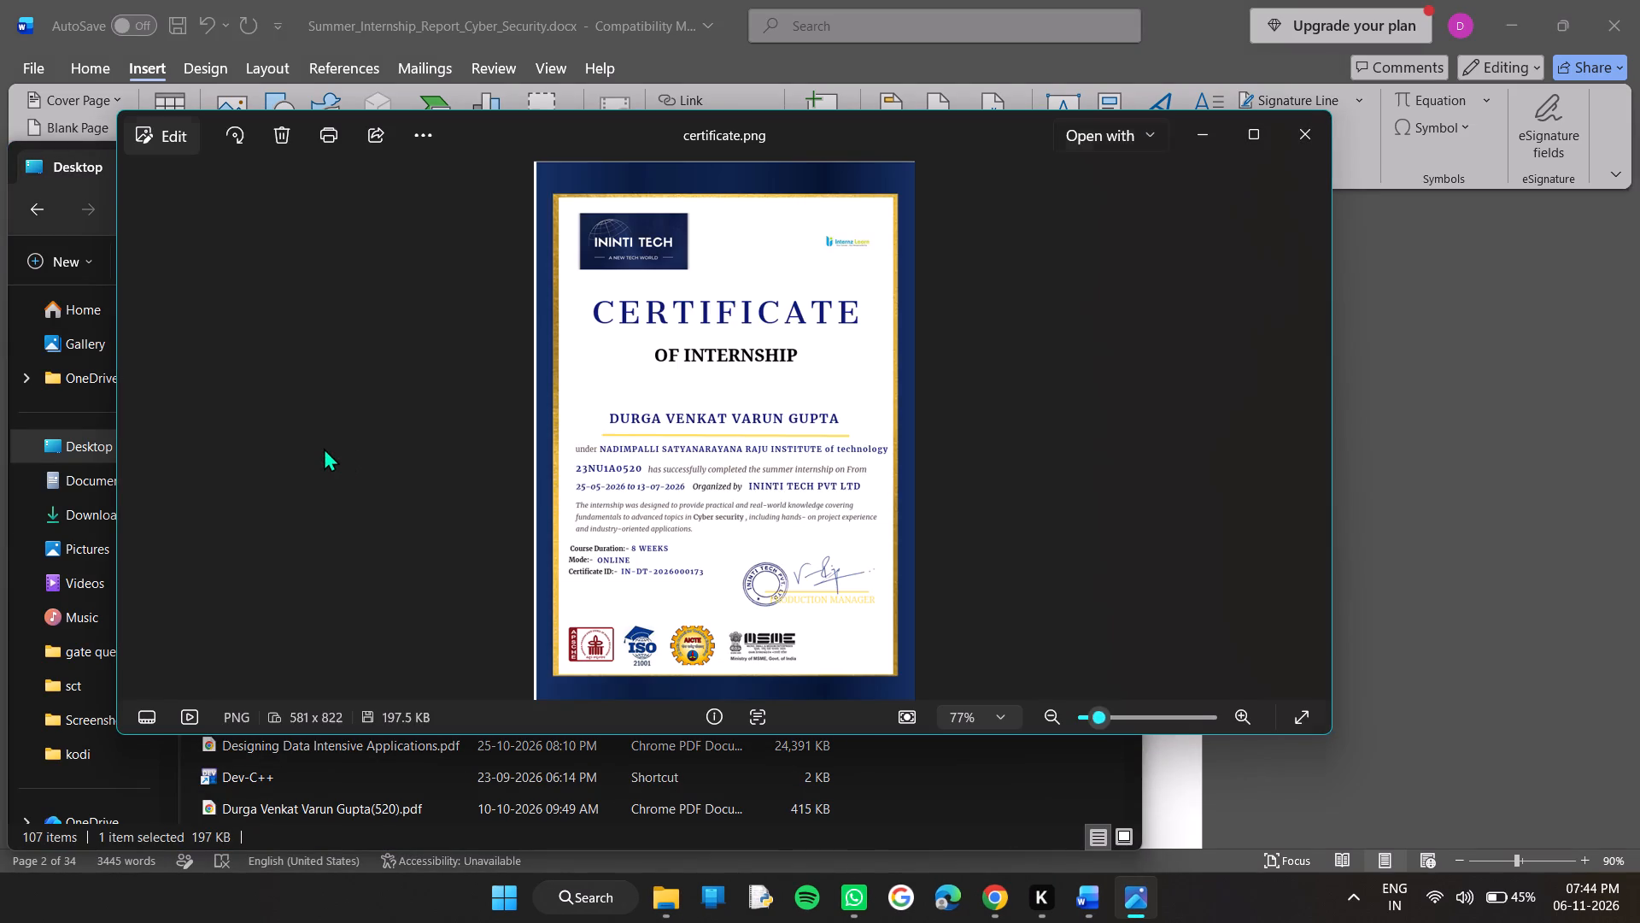
left_click(1056, 782)
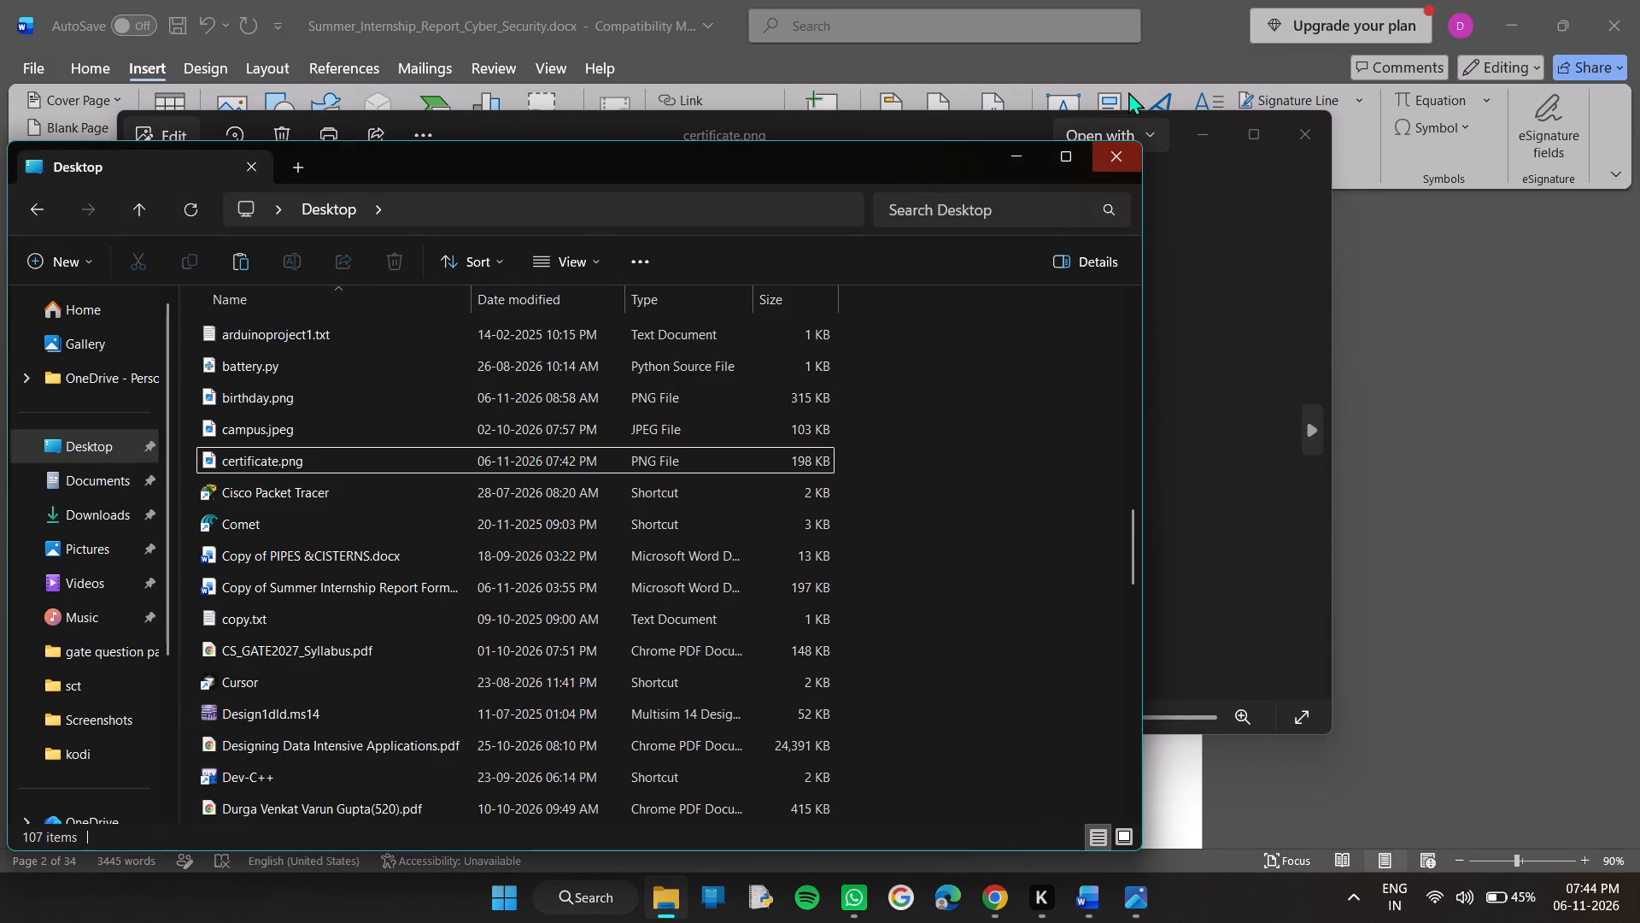
left_click(1118, 144)
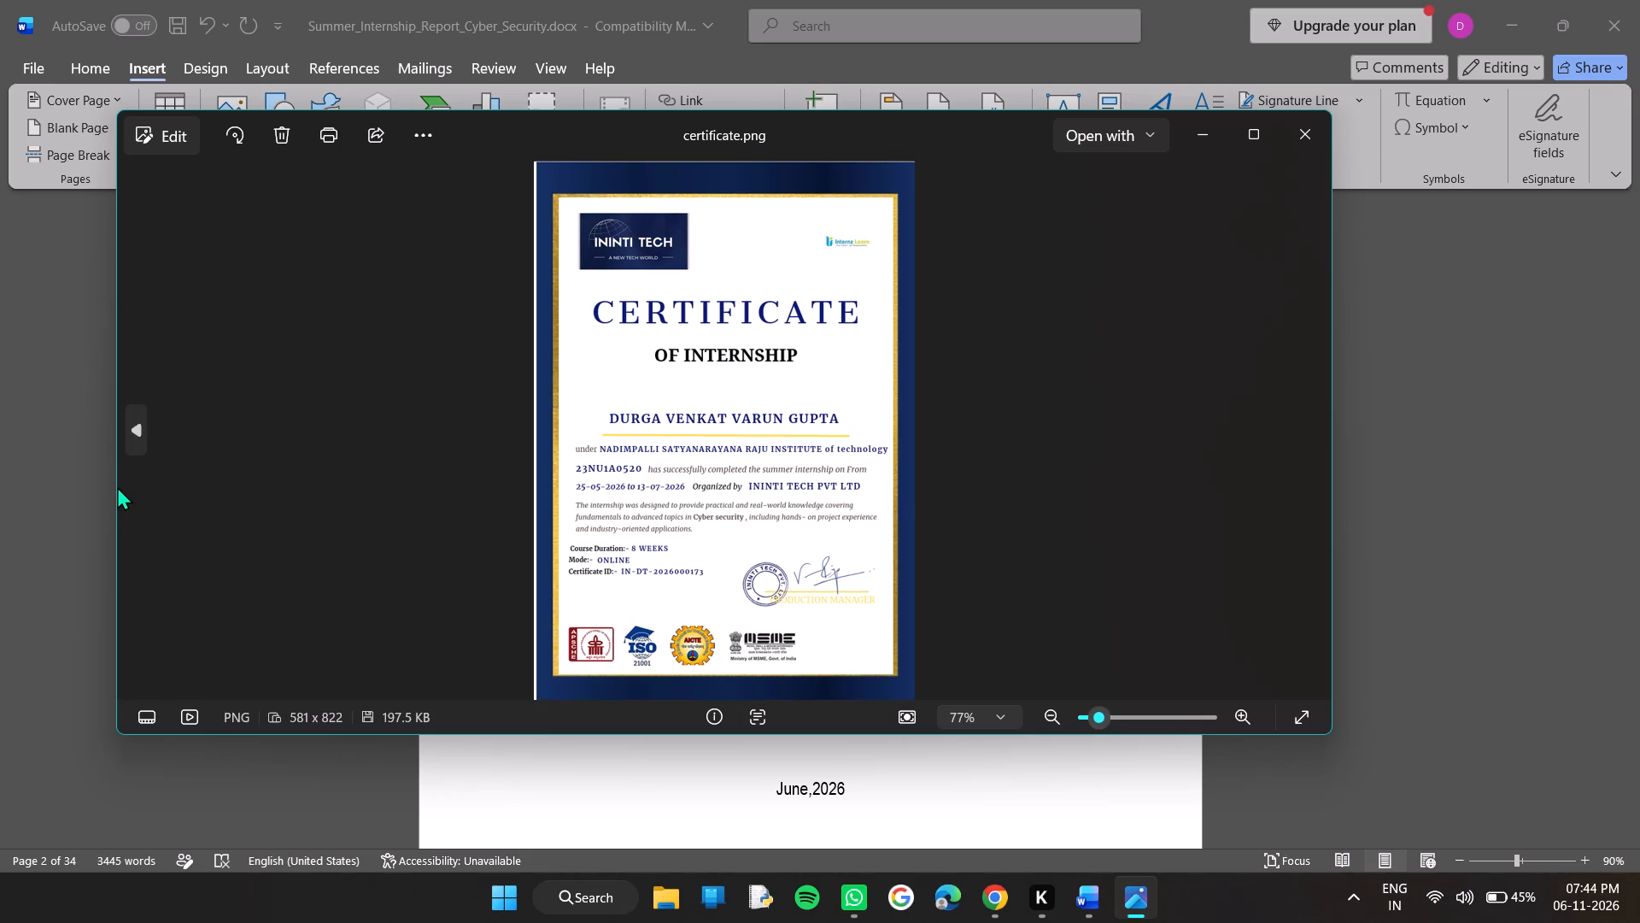
left_click_drag(115, 510, 600, 476)
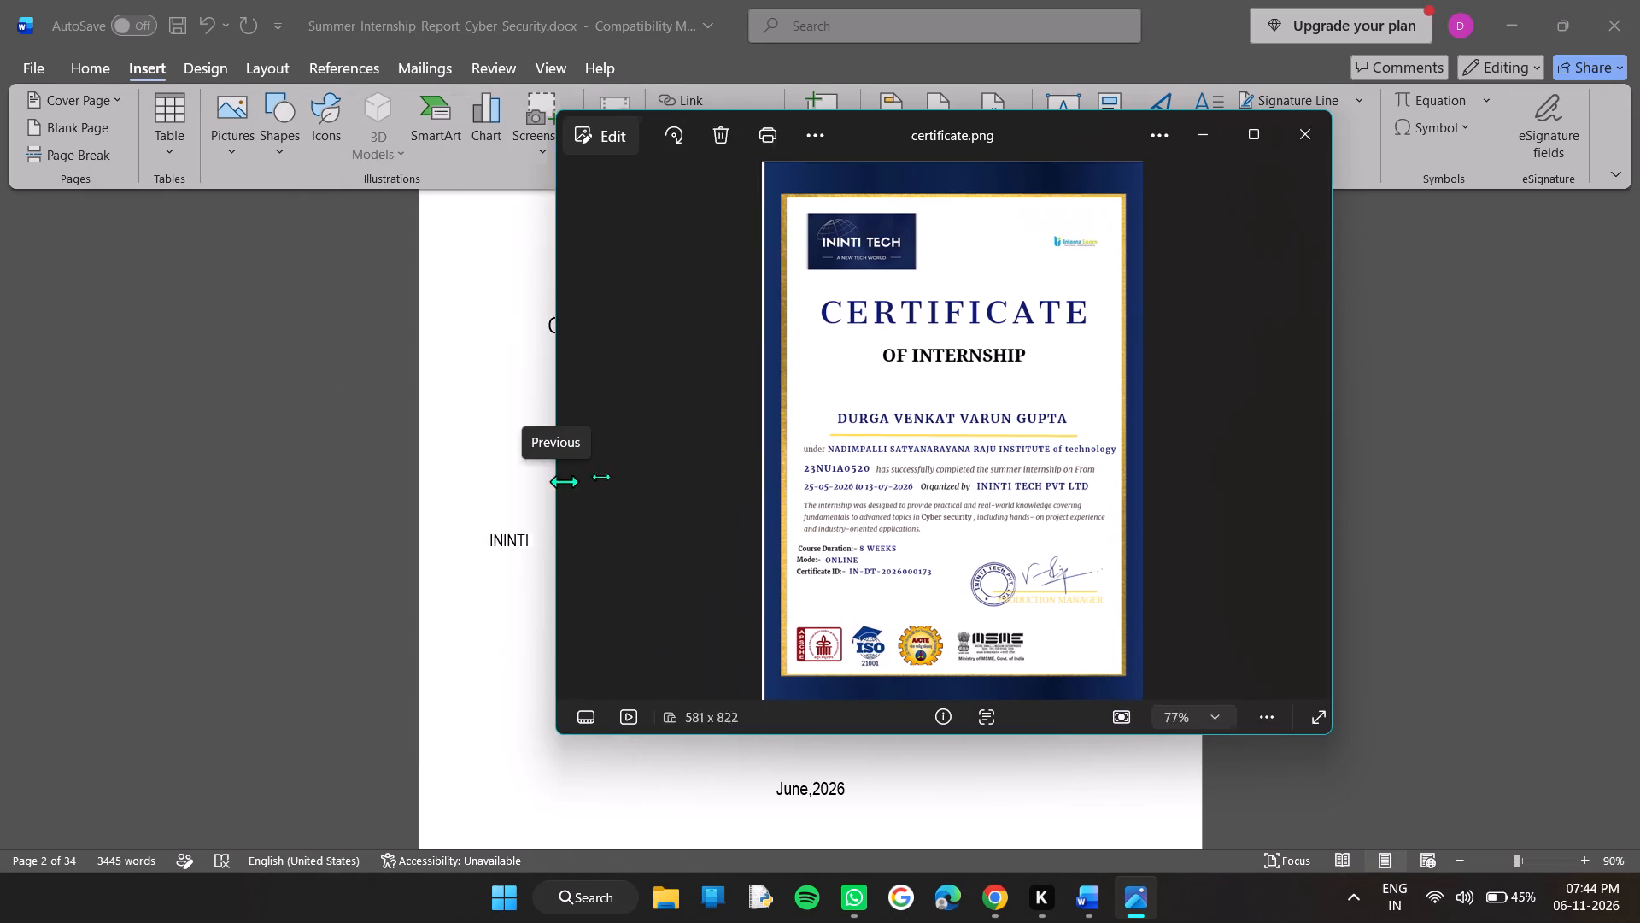
left_click_drag(600, 476, 854, 441)
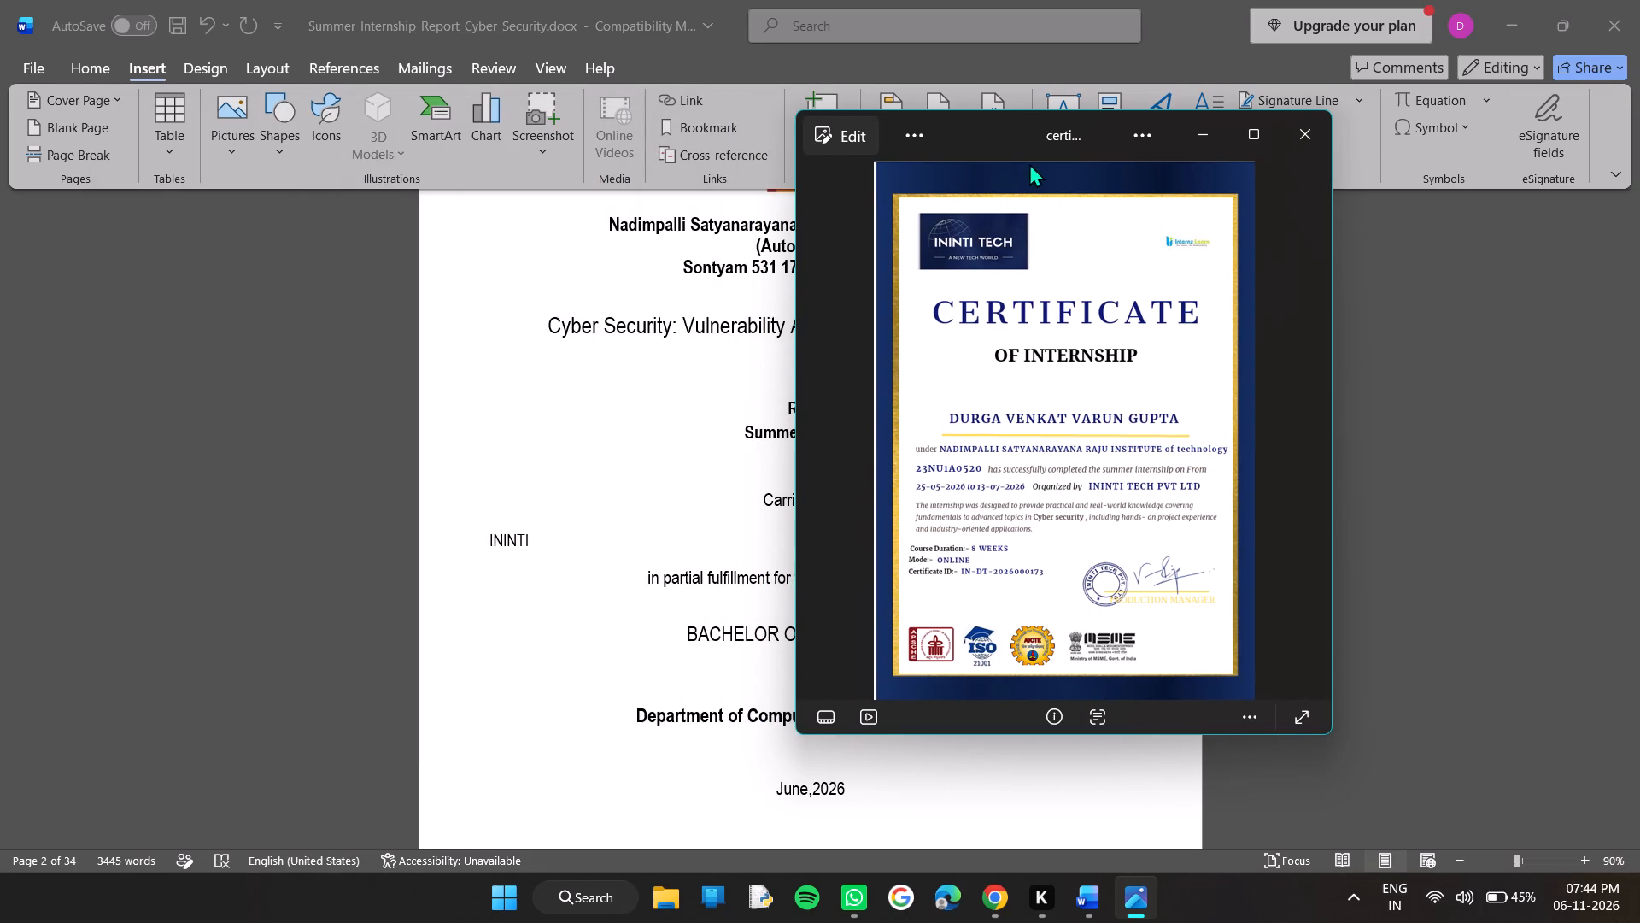
left_click_drag(977, 119, 1291, 229)
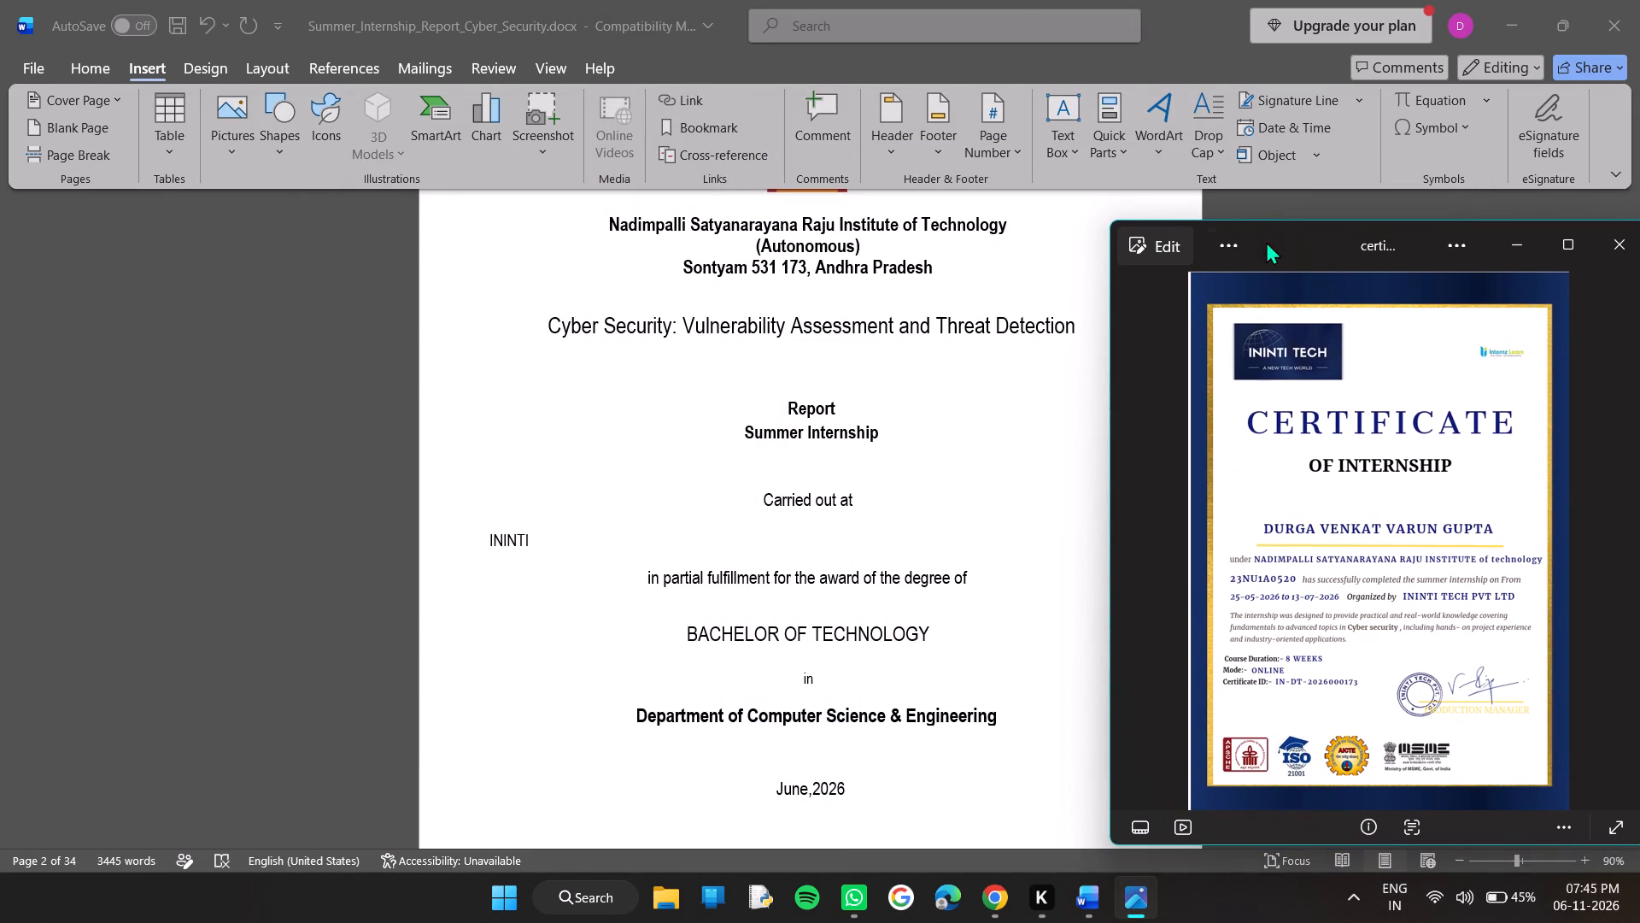
Add TECH after ININTI in the company line on the second title page.
left_click(595, 533)
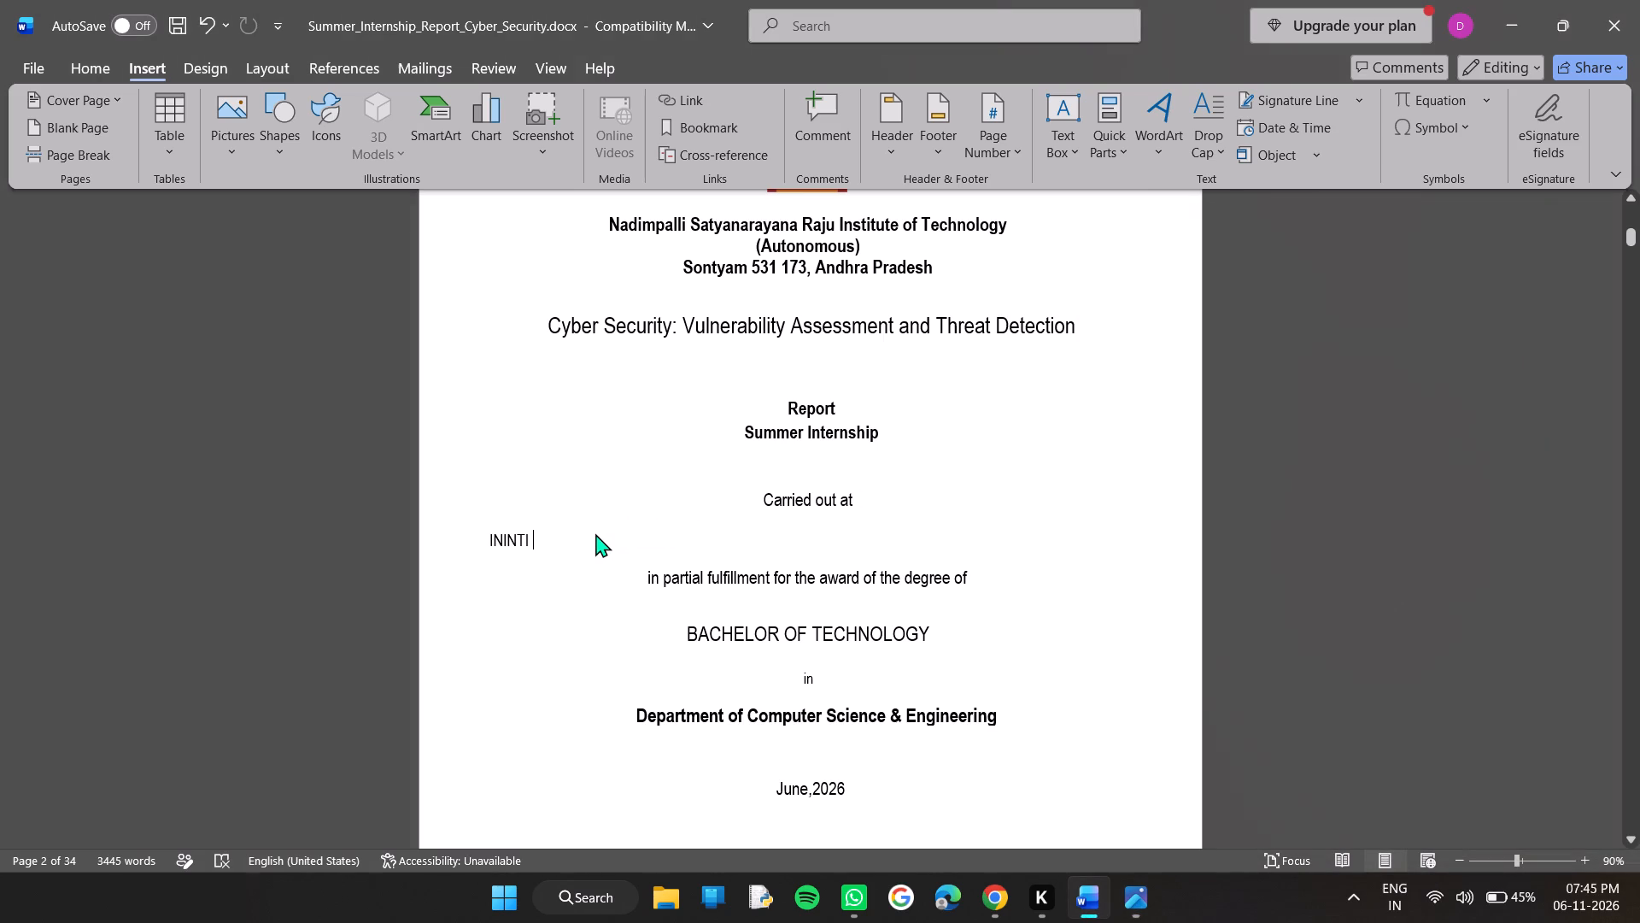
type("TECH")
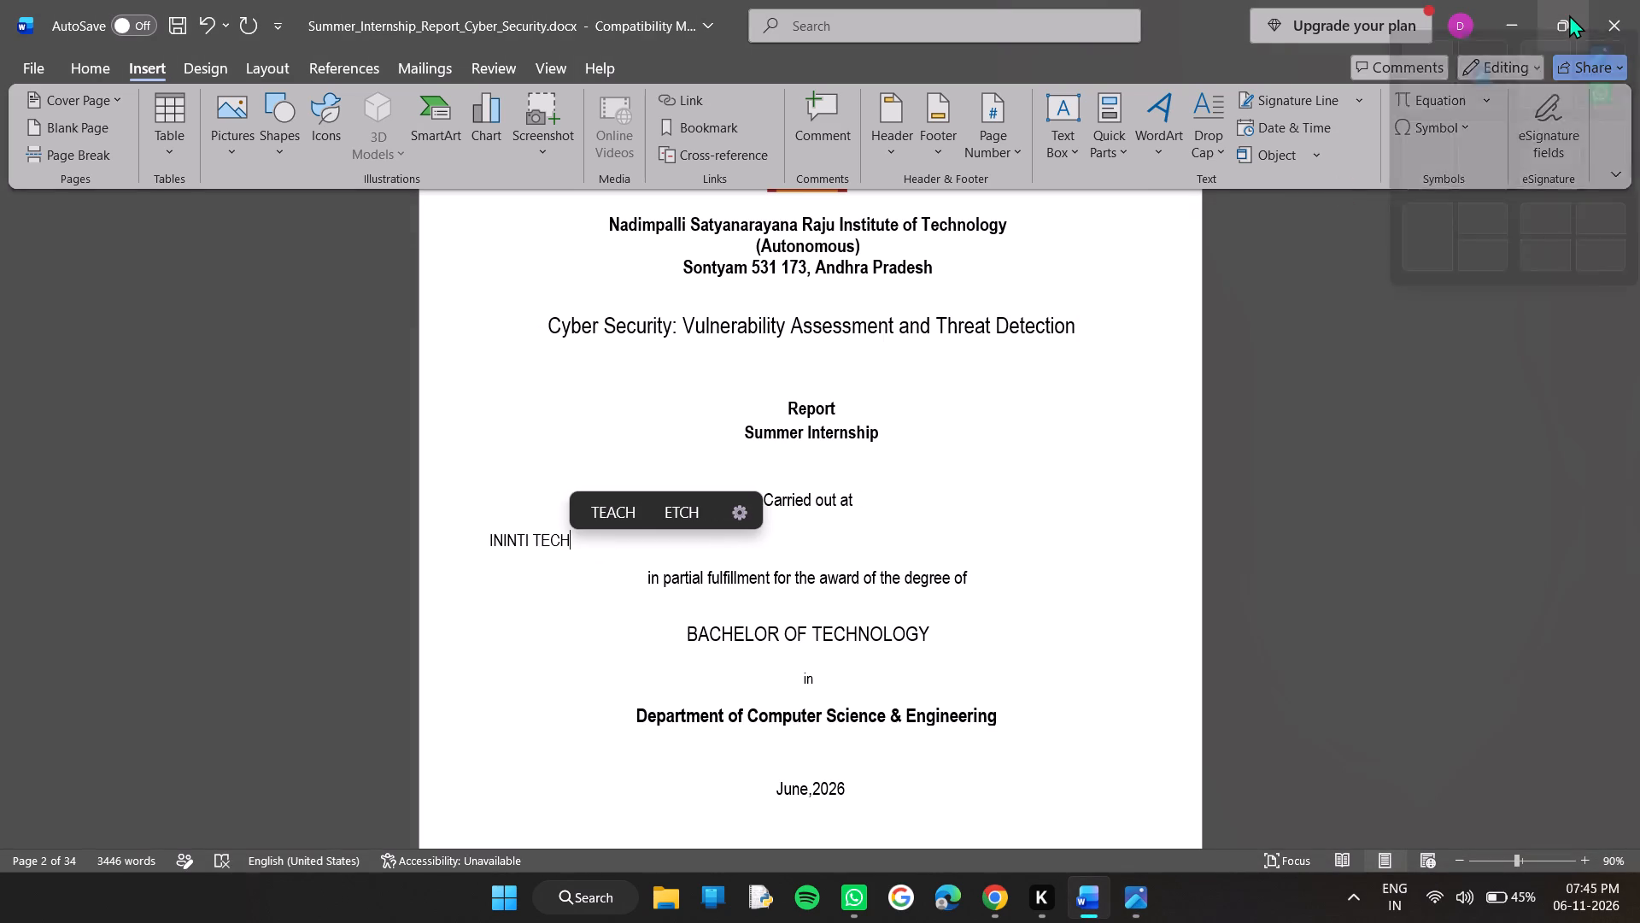
Arrange the report and the certificate image side by side, each filling half of the screen.
left_click(1449, 87)
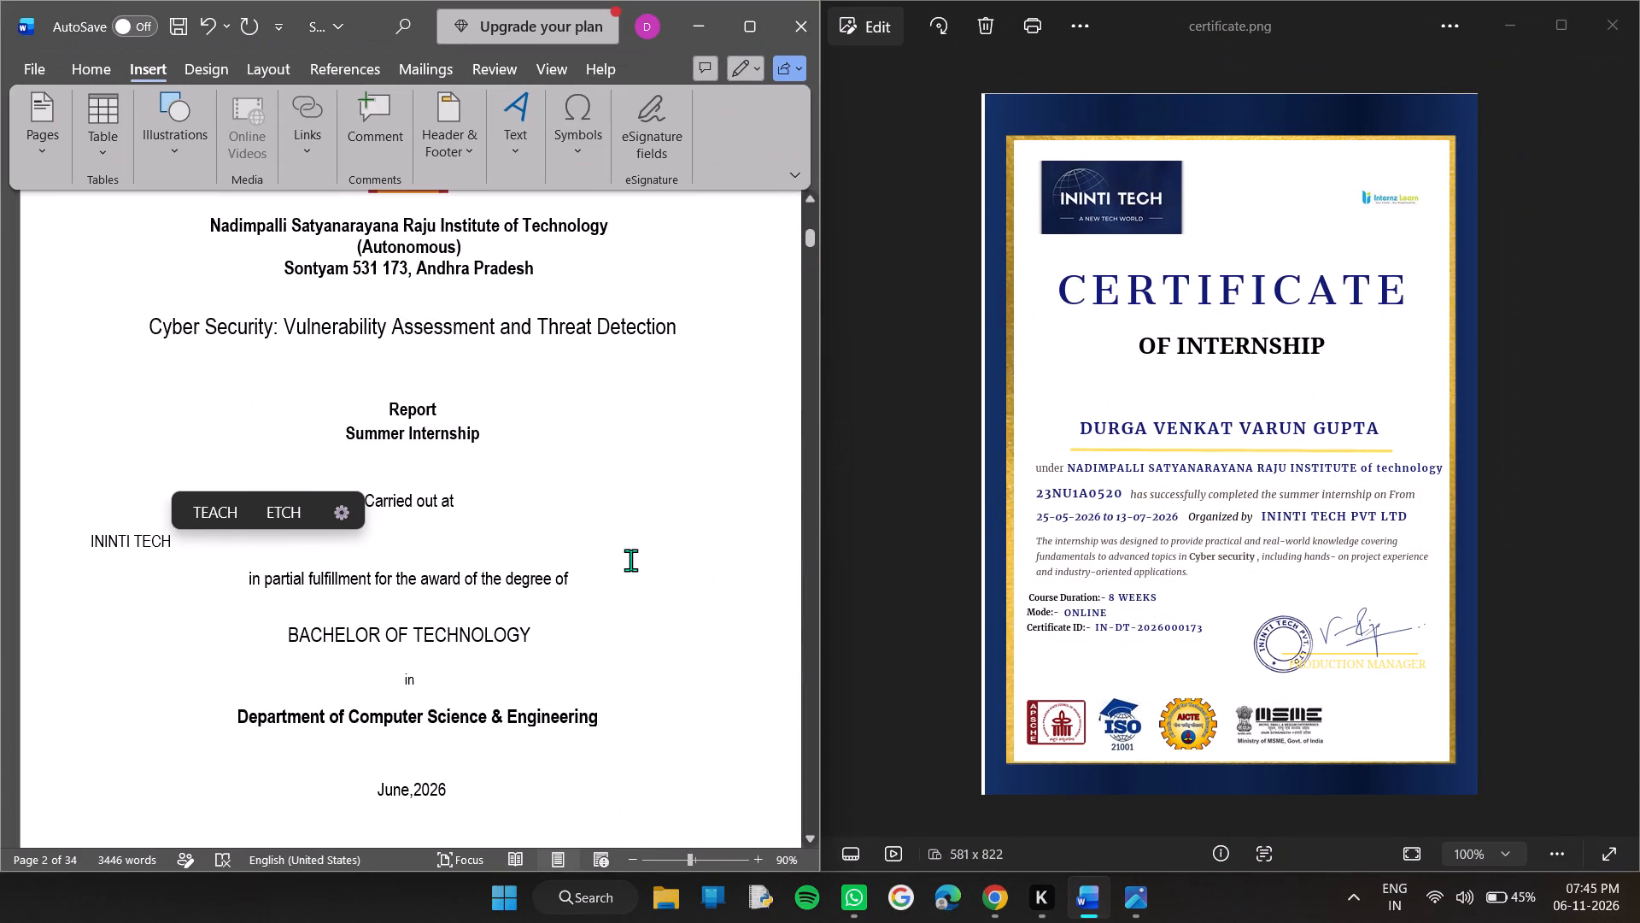
Centre the ININTI TECH line beneath Carried out at by padding it with leading spaces.
left_click(297, 548)
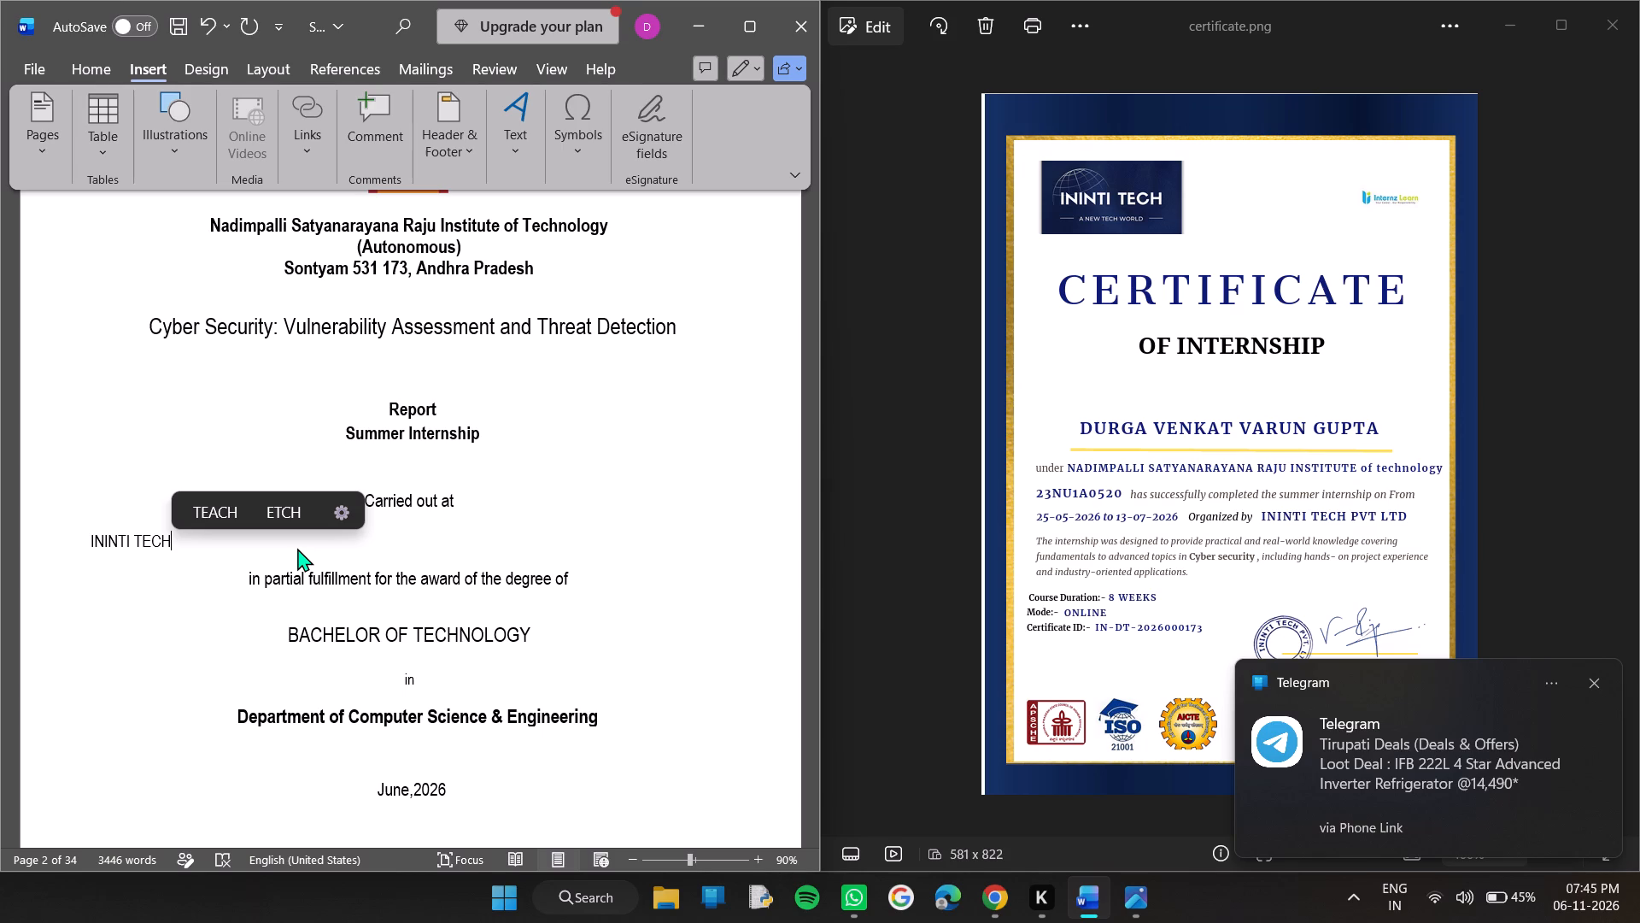
key("Left")
key("Left")
key("Left")
key("Left")
key("Left")
key("Left")
key("Left")
key("Left")
key("Left")
key("Left")
key("Left")
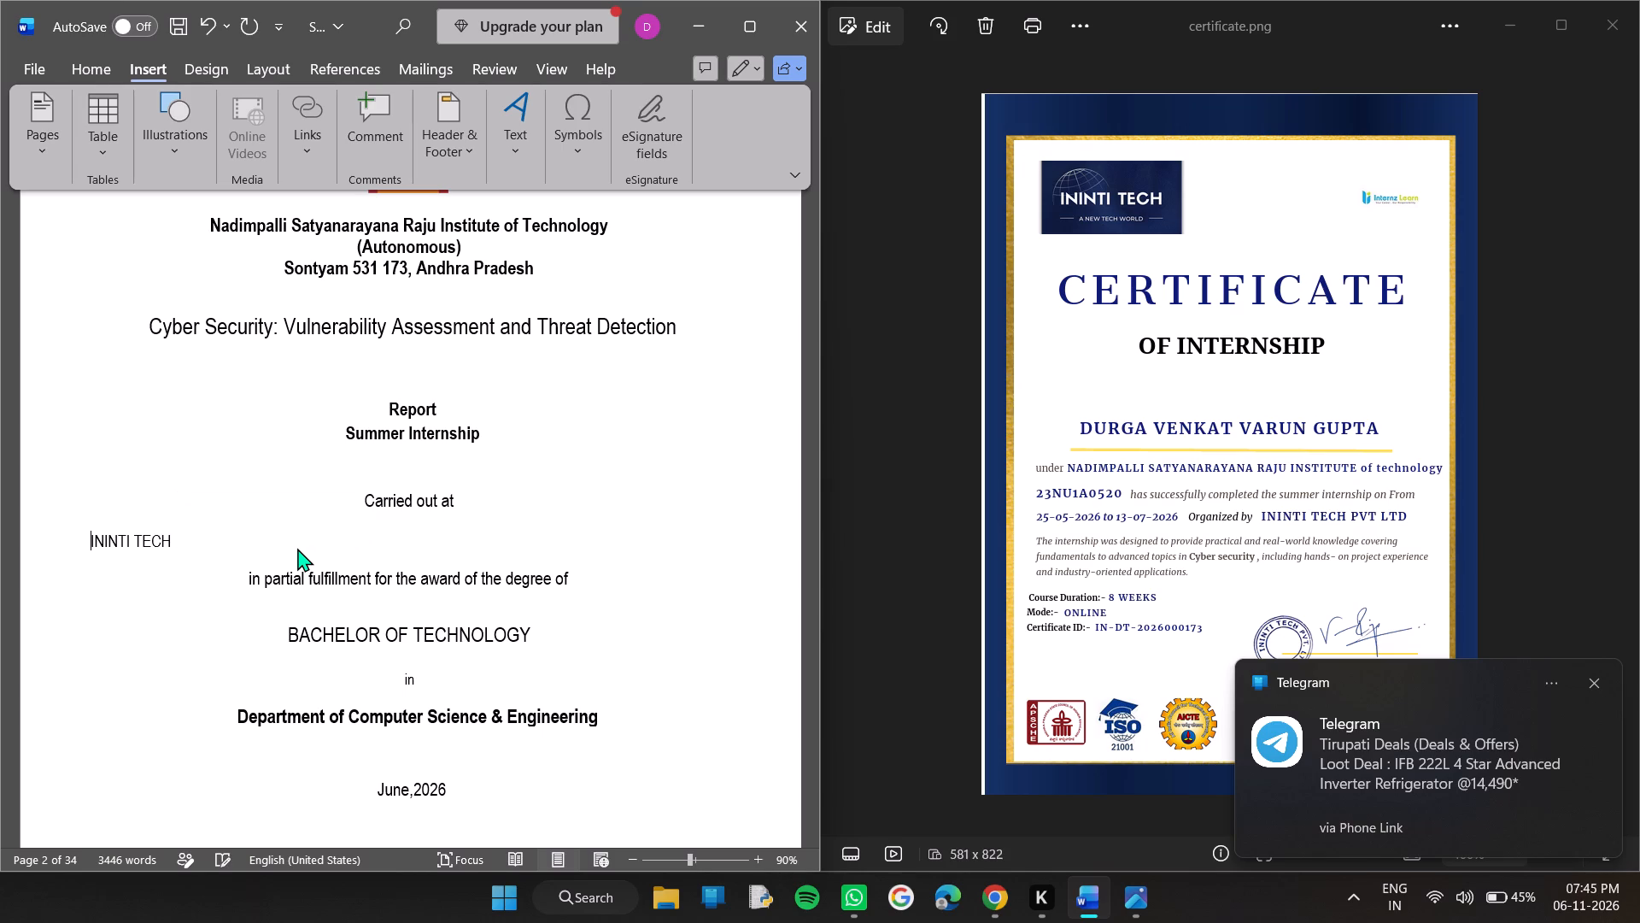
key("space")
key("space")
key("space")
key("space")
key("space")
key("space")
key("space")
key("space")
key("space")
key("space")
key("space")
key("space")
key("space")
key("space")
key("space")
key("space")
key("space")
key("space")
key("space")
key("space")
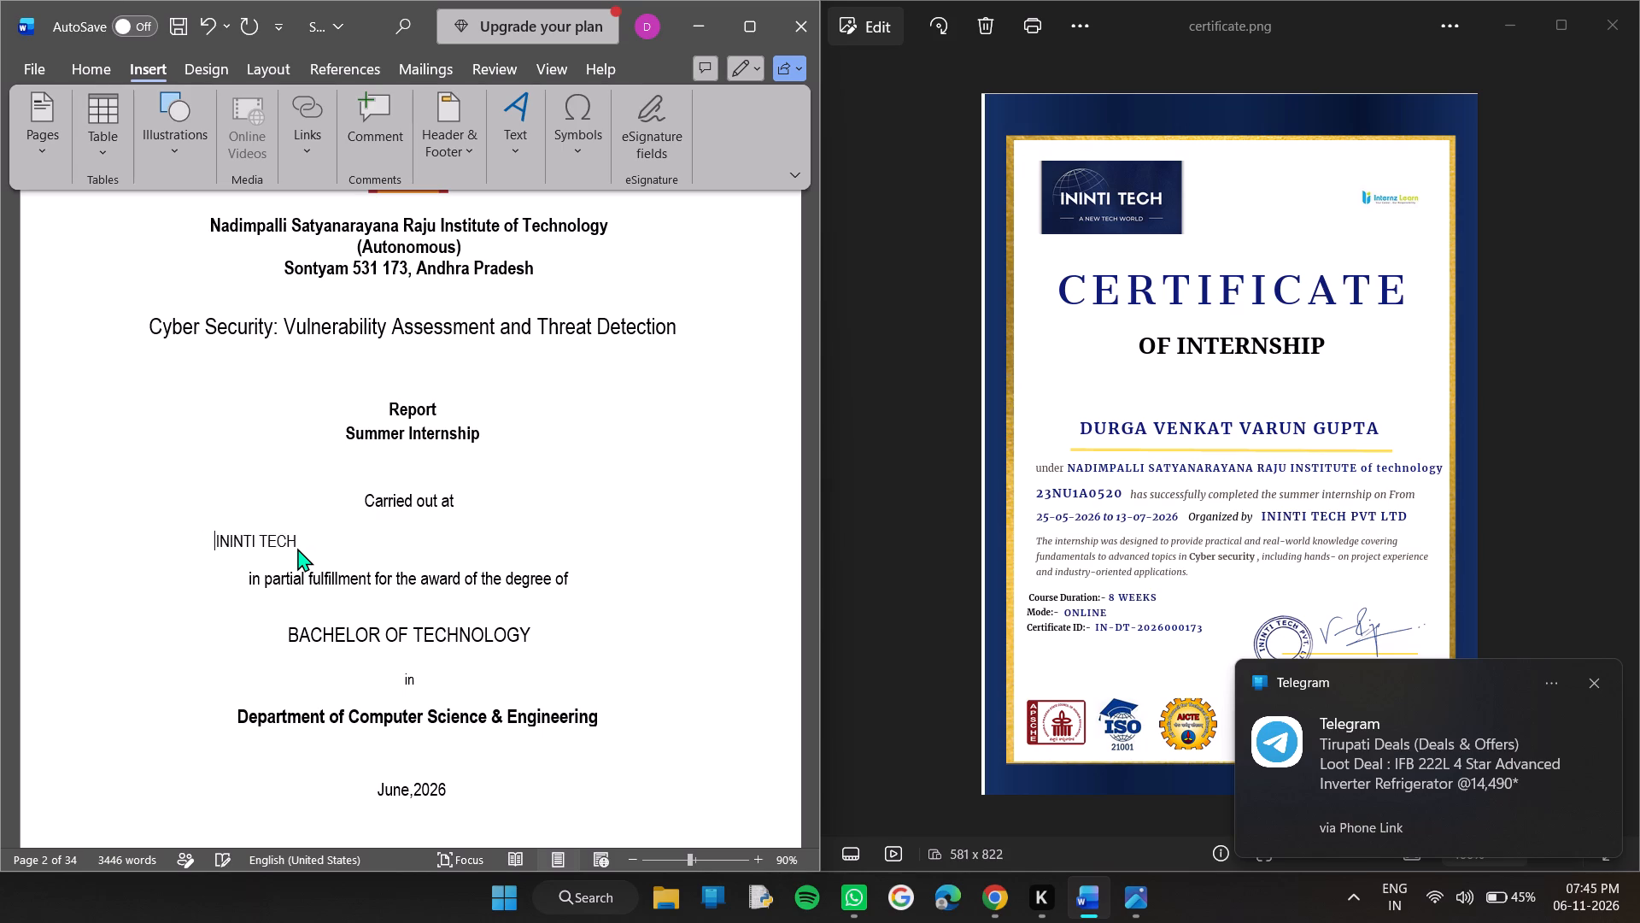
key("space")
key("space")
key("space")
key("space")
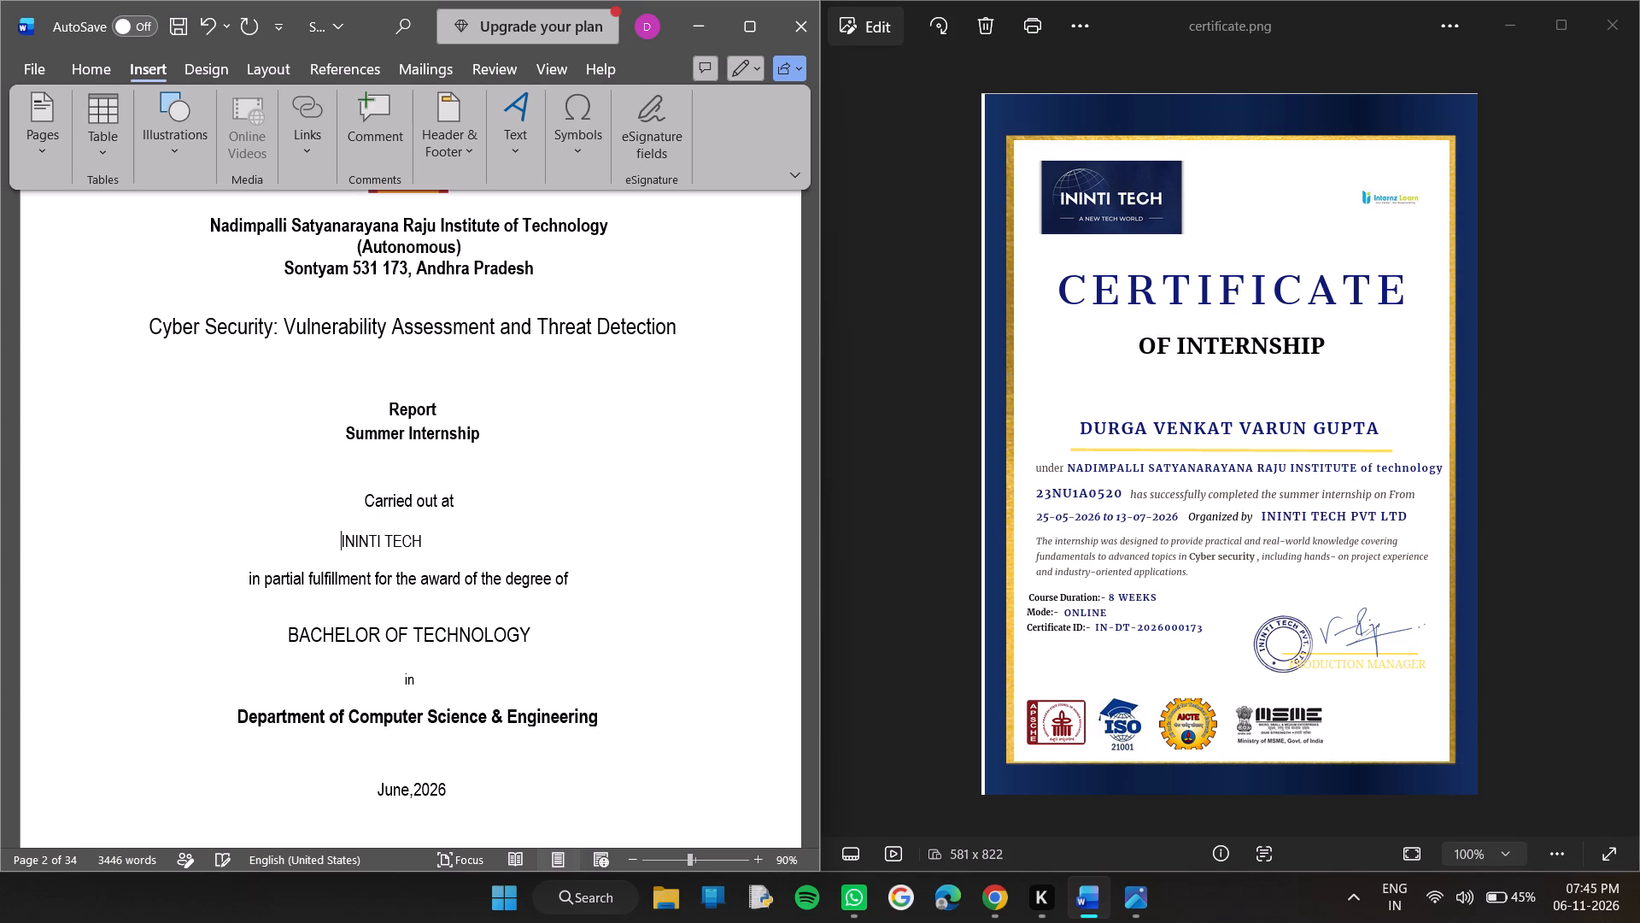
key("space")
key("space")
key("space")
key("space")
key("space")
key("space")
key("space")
key("Right")
key("Right")
key("Right")
key("Right")
key("Right")
key("Right")
key("Right")
key("Right")
key("Right")
key("Right")
key("Right")
key("Right")
key("Right")
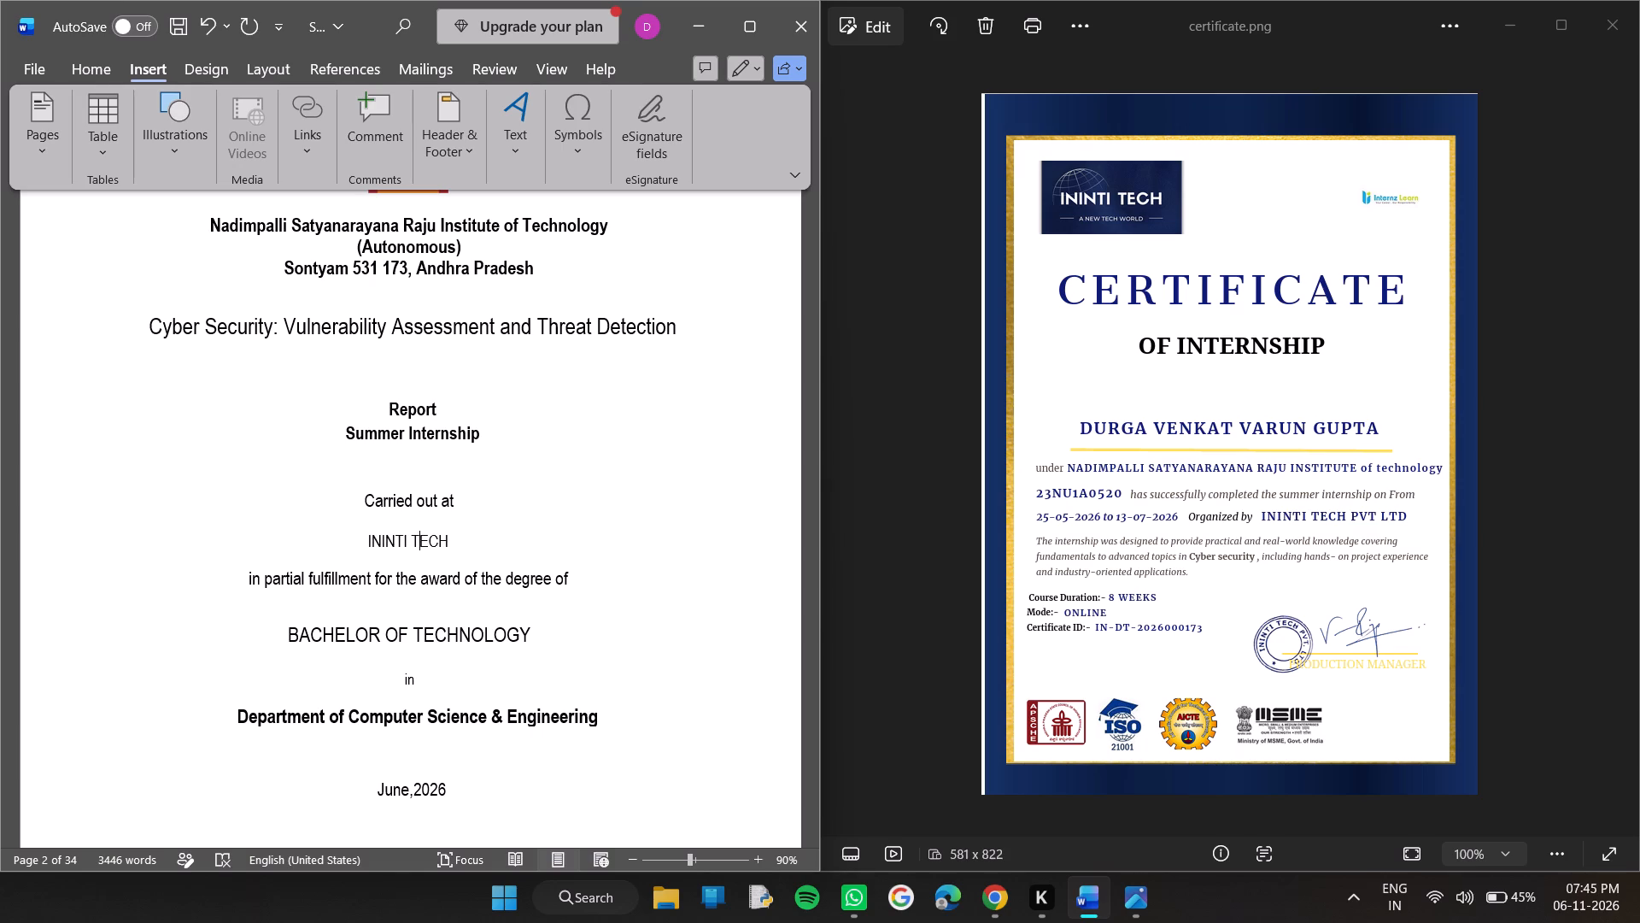
Review the report from the second title page through the bonafide certificate to the table of contents.
key("Down")
key("Down")
key("Down")
key("Down")
key("Down")
key("Down")
key("Down")
key("Down")
key("Down")
key("Down")
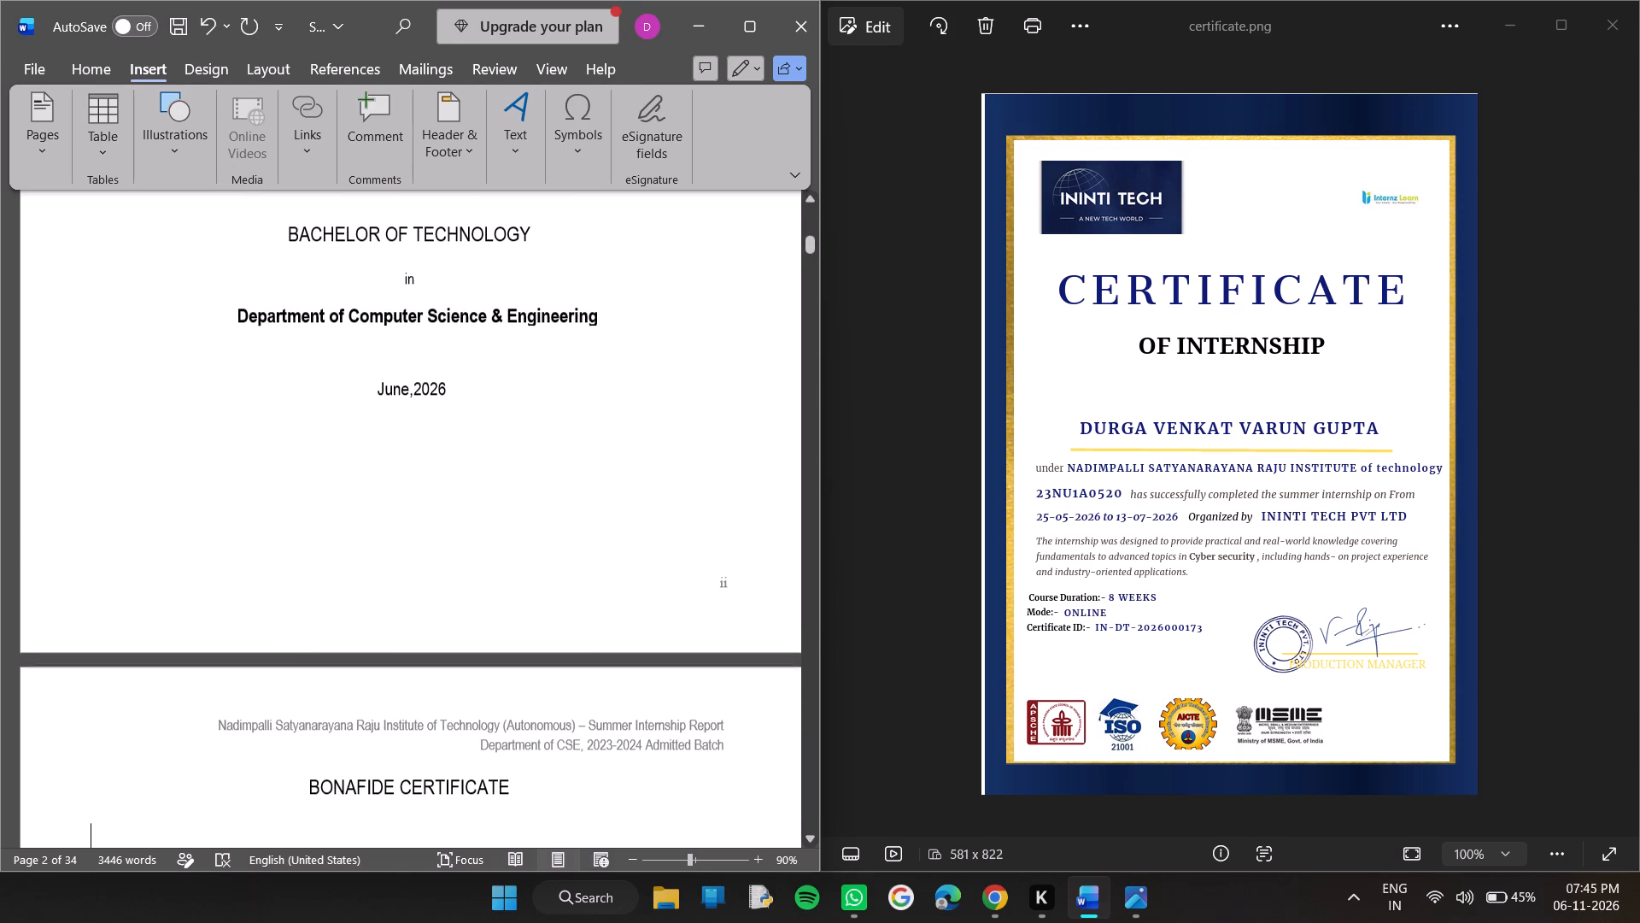
key("Down")
key("Down")
key("Down")
key("Down")
key("Down")
key("Down")
key("Down")
key("Down")
key("Down")
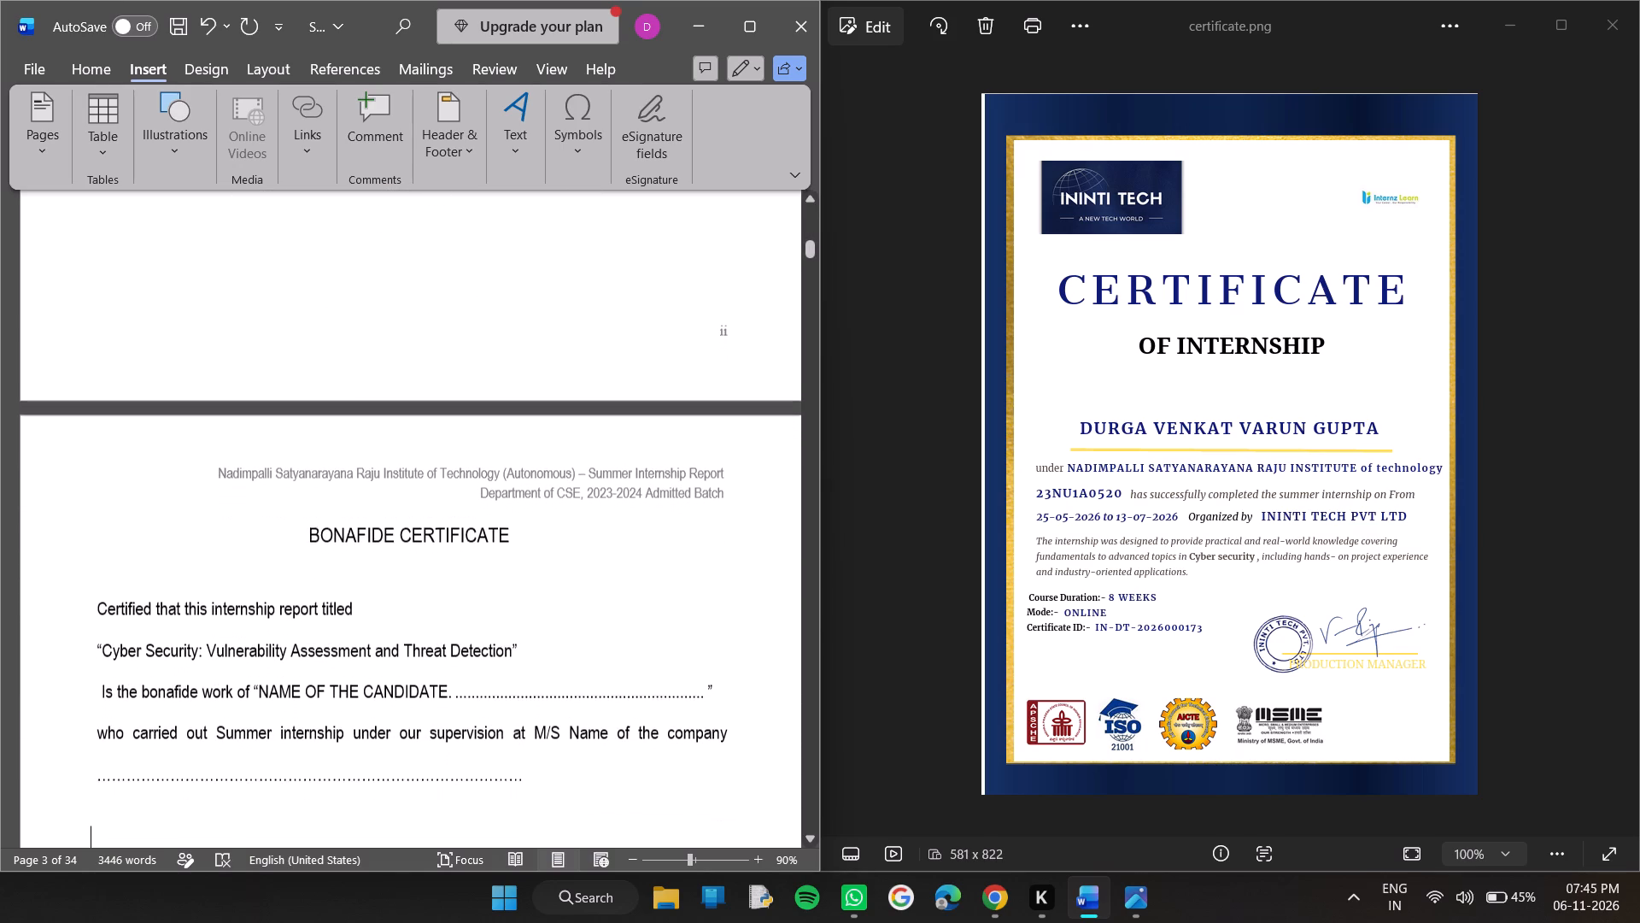
key("Down")
key("Down")
key("Down")
key("Down")
key("Down")
key("Down")
key("Down")
key("Down")
key("Down")
key("Down")
key("Down")
key("Down")
key("Down")
key("Down")
key("Down")
key("Down")
key("Down")
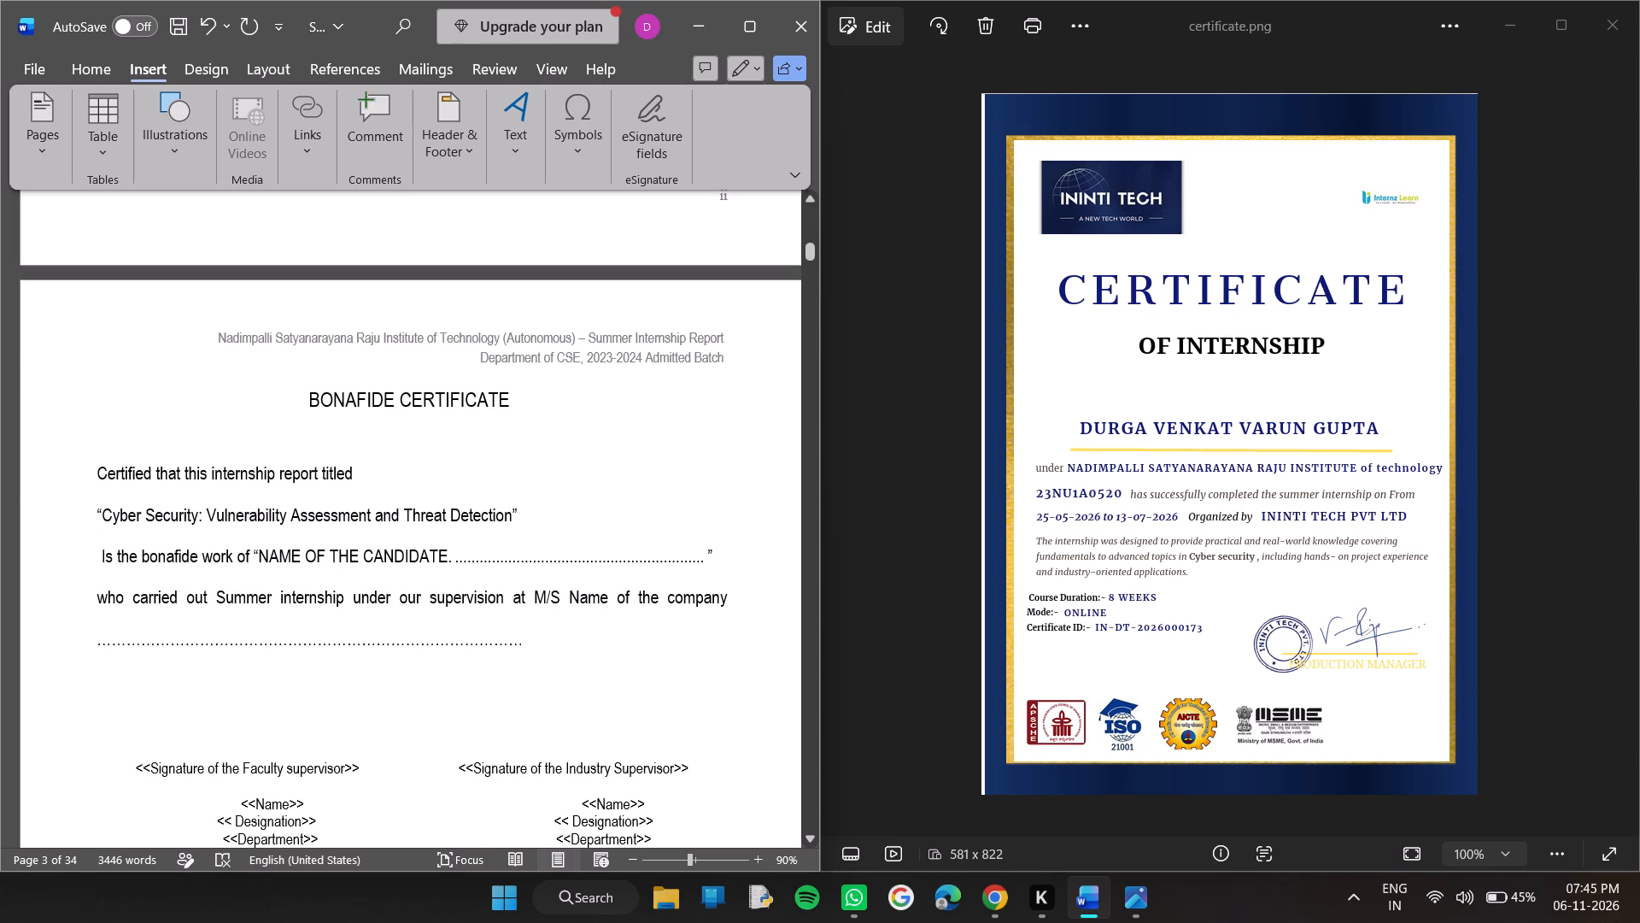
key("Down")
key("Down")
key("Down")
key("Down")
key("Down")
key("Down")
key("Down")
key("Down")
key("Down")
key("Down")
key("Down")
key("Down")
key("Down")
key("Down")
key("Down")
key("Down")
key("Down")
key("Down")
key("Down")
key("Down")
key("Down")
key("Down")
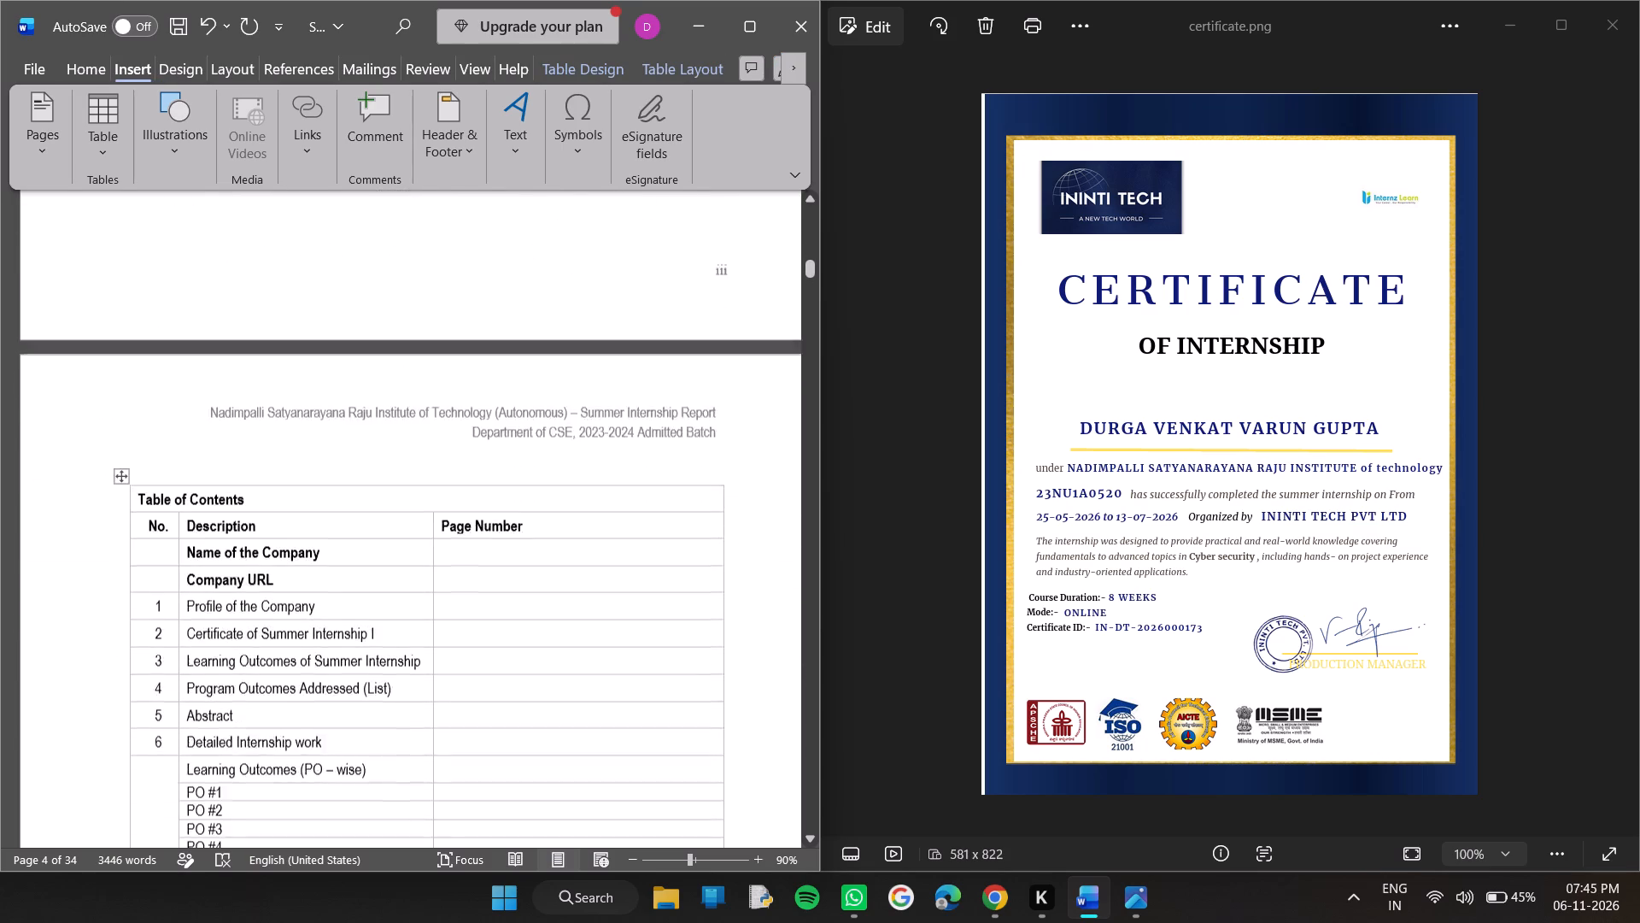
key("Down")
key("Down")
key("Down")
key("Down")
key("Down")
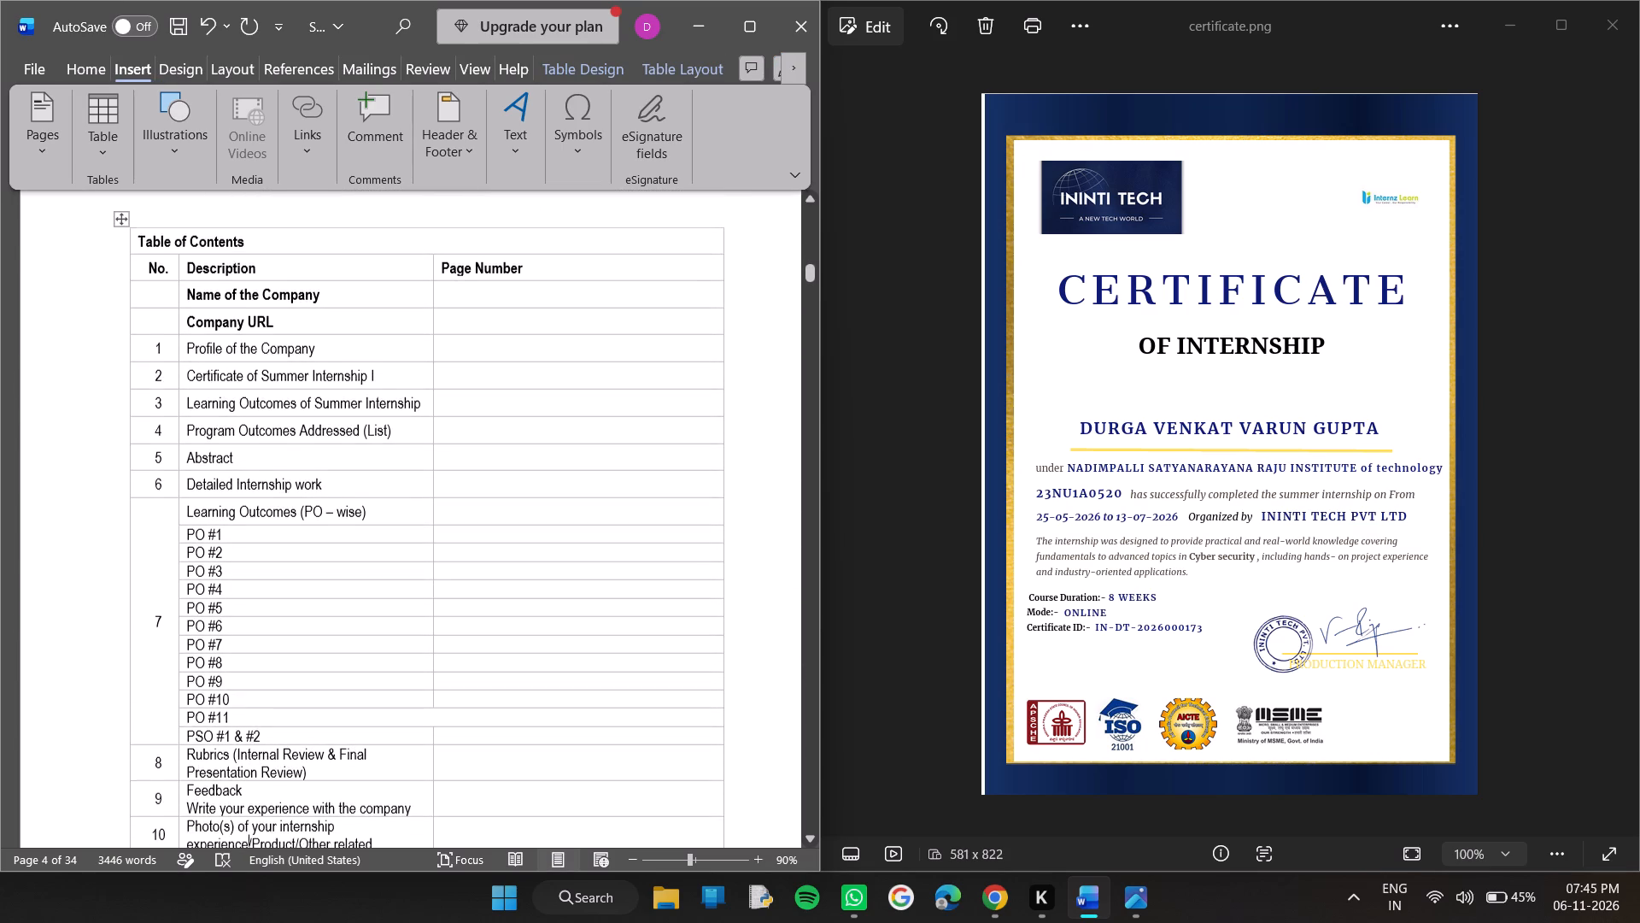
Review the pages after the table of contents, from the inserted certificate and acknowledgement to the Learning Outcomes of Summer Internship list.
key("Down")
key("Down")
key("Down")
key("Down")
key("Down")
key("Down")
key("Down")
key("Down")
key("Down")
key("Down")
key("Down")
key("Down")
key("Down")
key("Down")
key("Down")
key("Down")
key("Down")
key("Down")
key("Down")
key("Down")
key("Down")
key("Down")
key("Down")
key("Down")
key("Down")
key("Down")
key("Down")
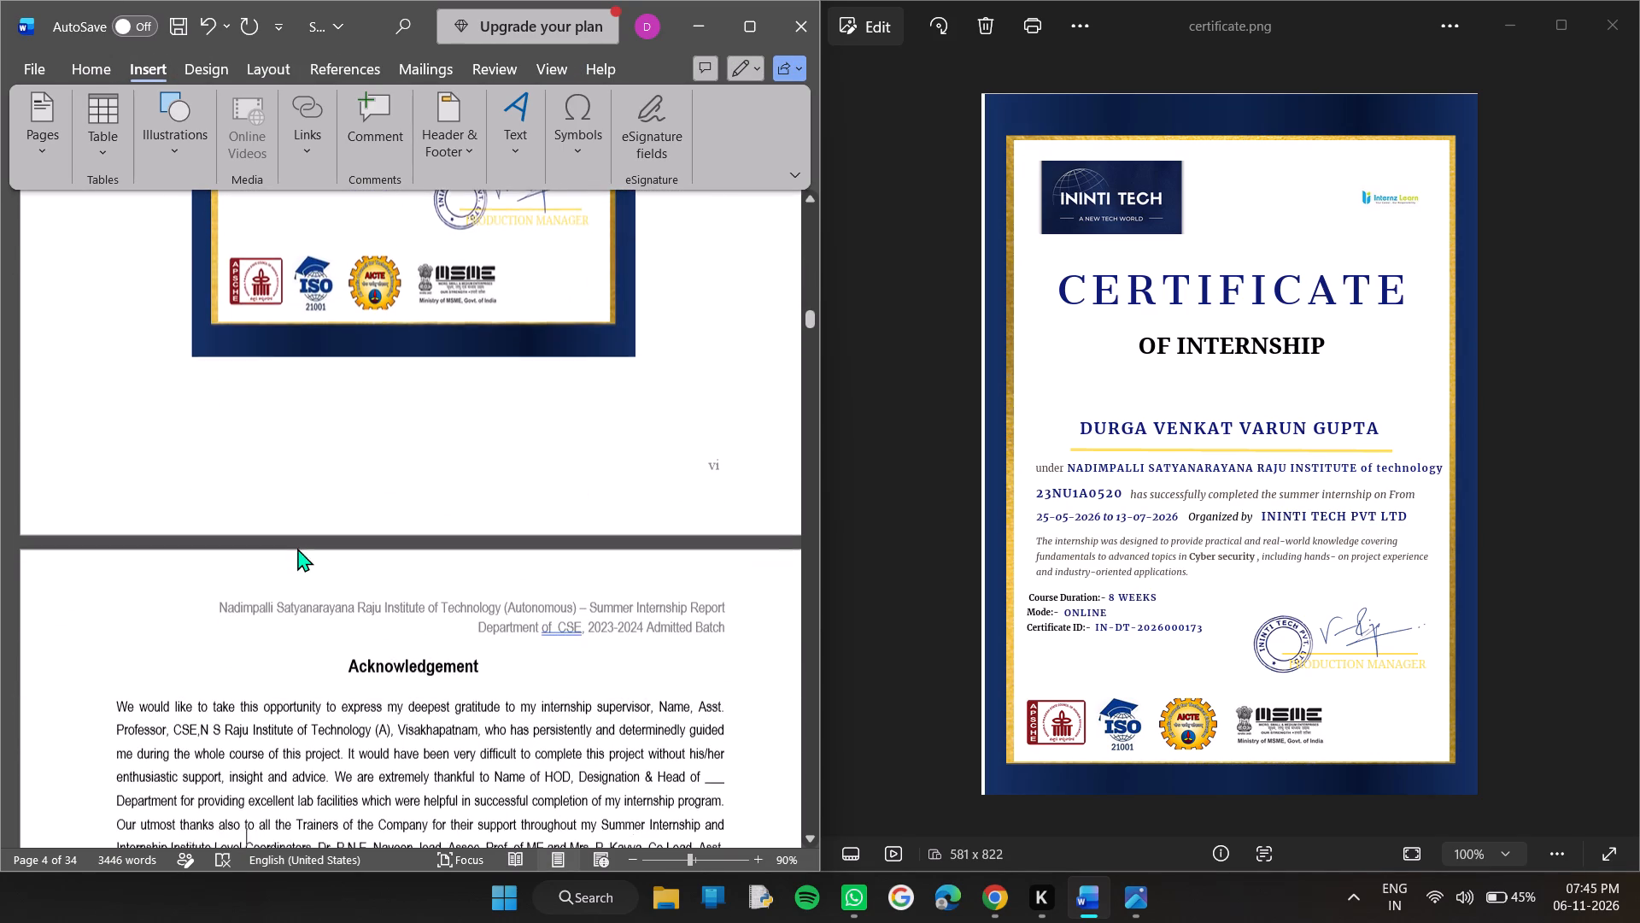
key("Down")
key("Down")
key("Down")
key("Down")
key("Down")
key("Down")
key("Down")
key("Down")
key("Down")
key("Down")
key("Down")
key("Down")
key("Down")
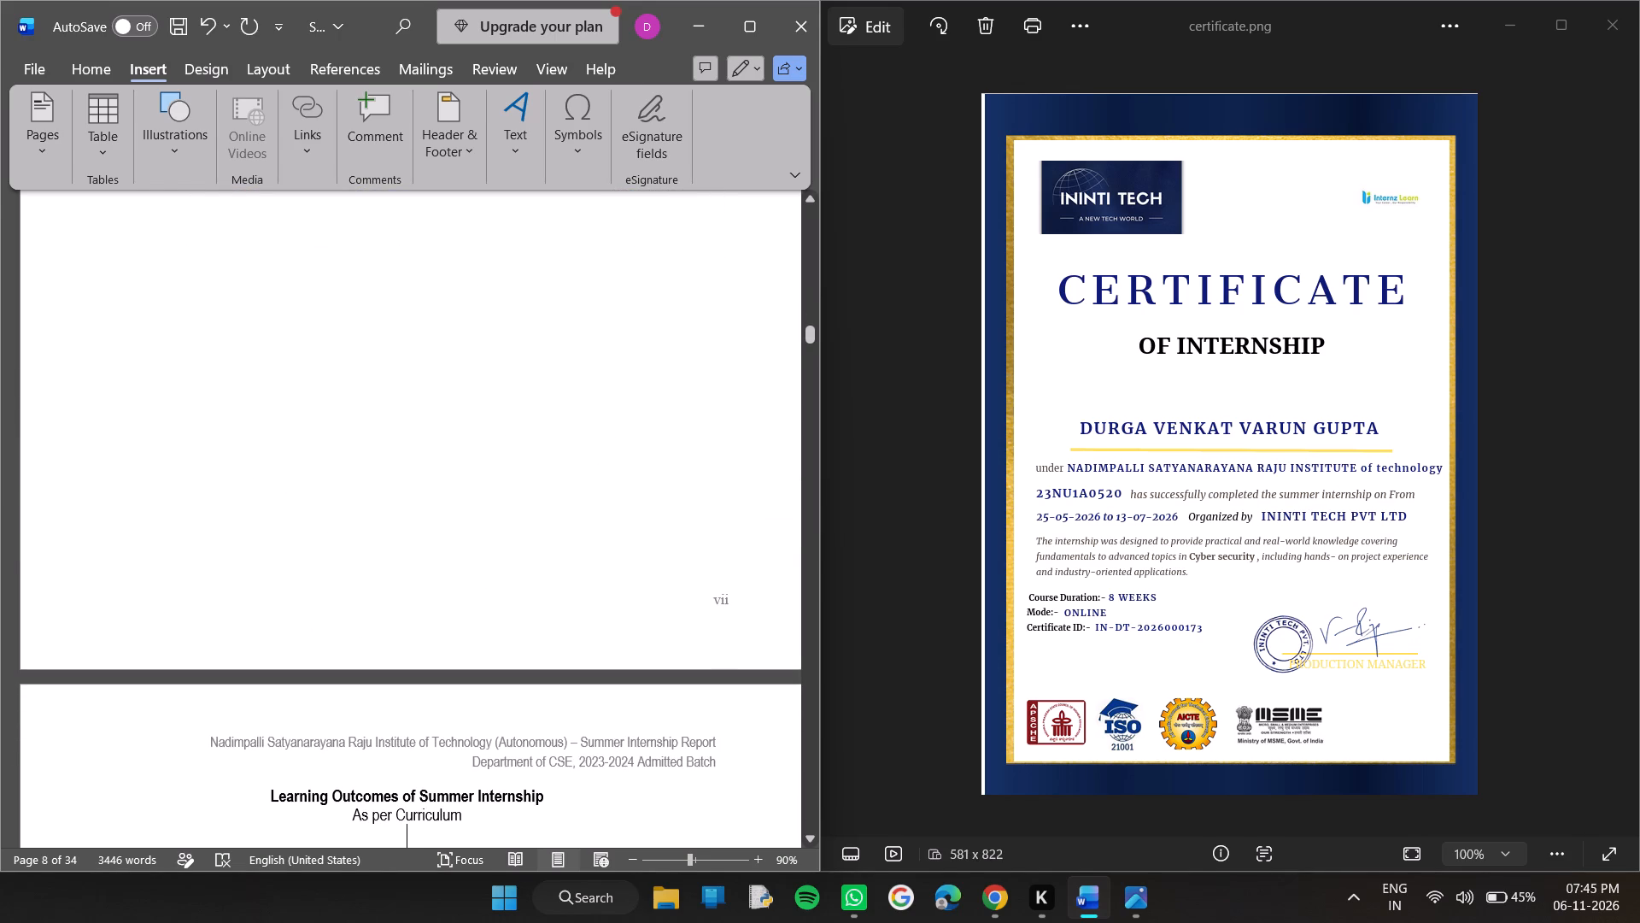
key("Up")
key("Up")
key("Up")
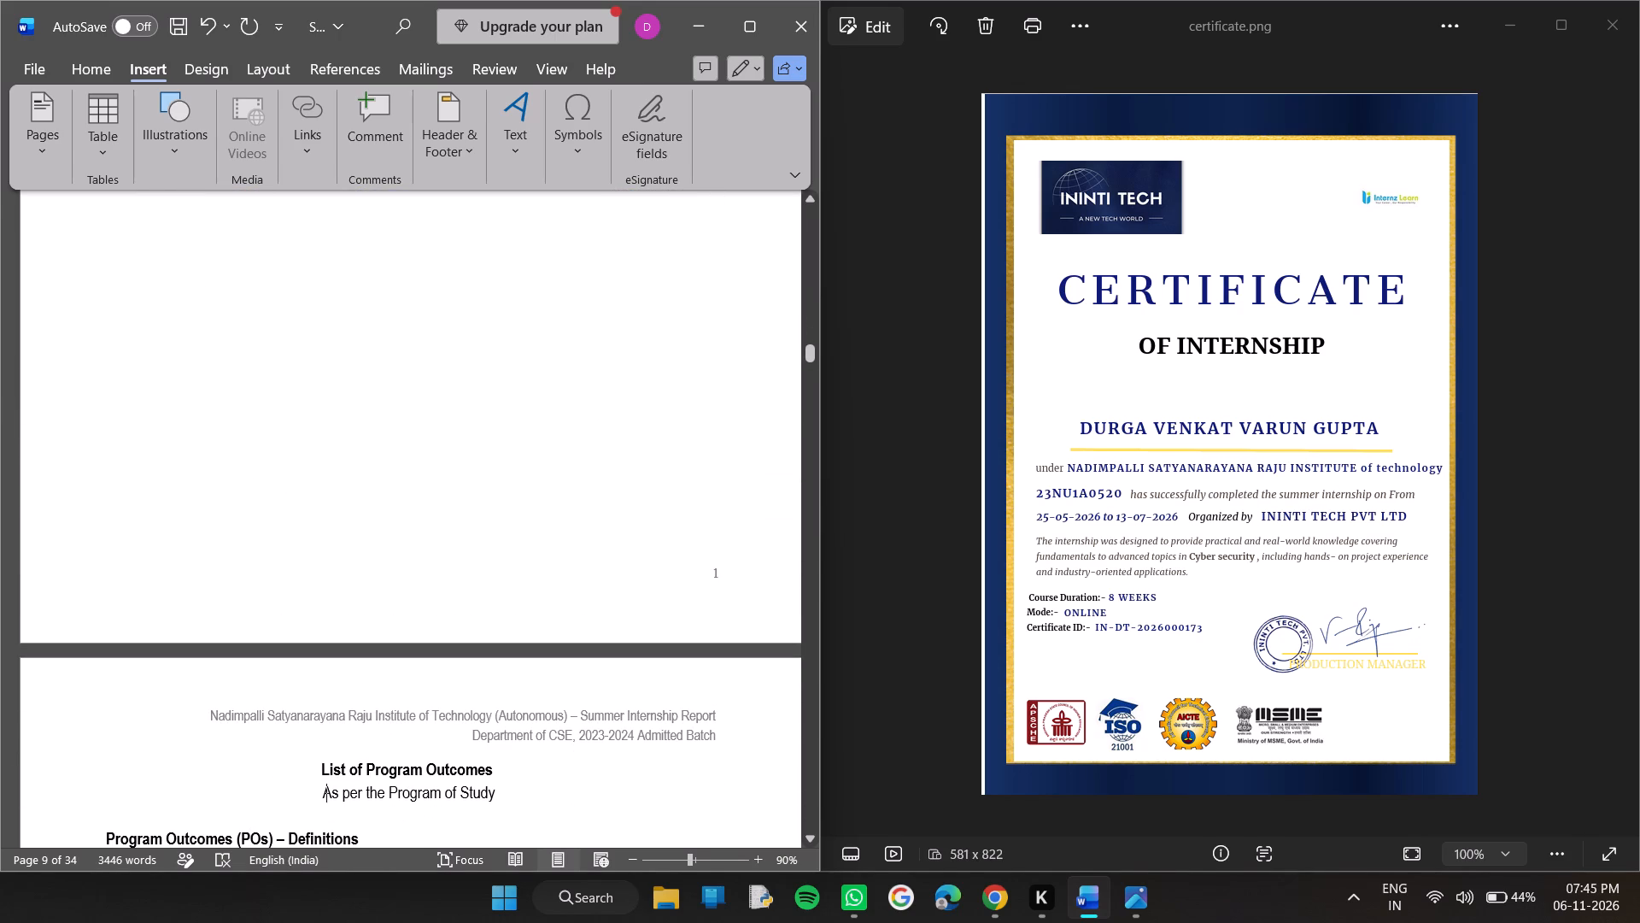
scroll(297, 548, "up", 1)
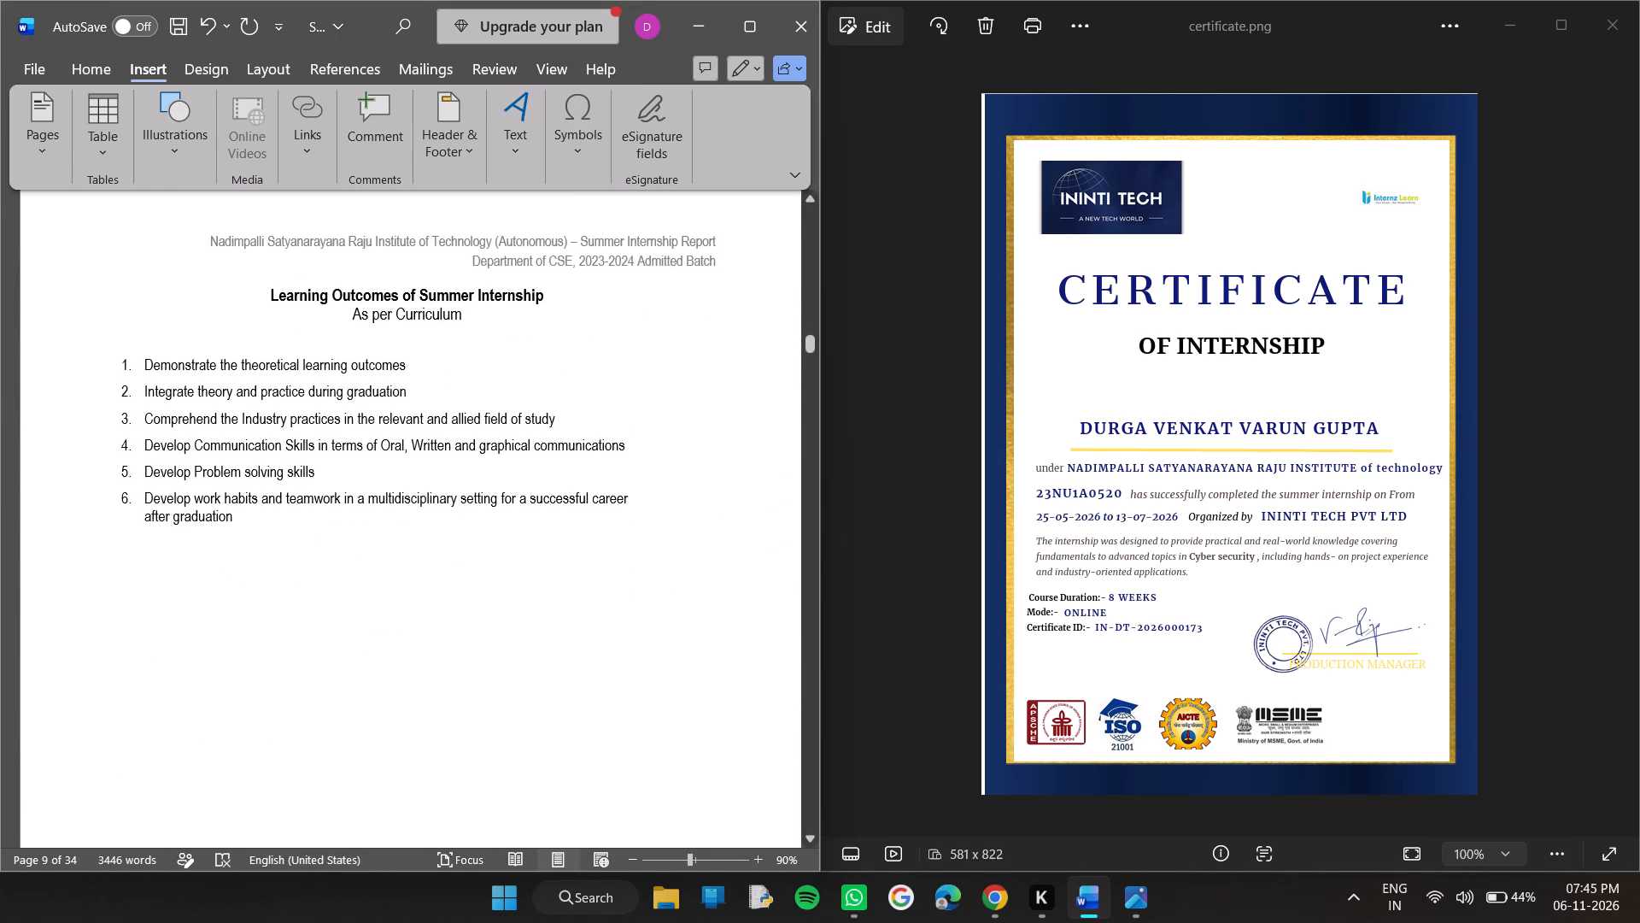
Examine the program outcome definitions, PSO statements and Sustainable Development Goals pages, including the SDG mapping table.
scroll(297, 548, "down", 4)
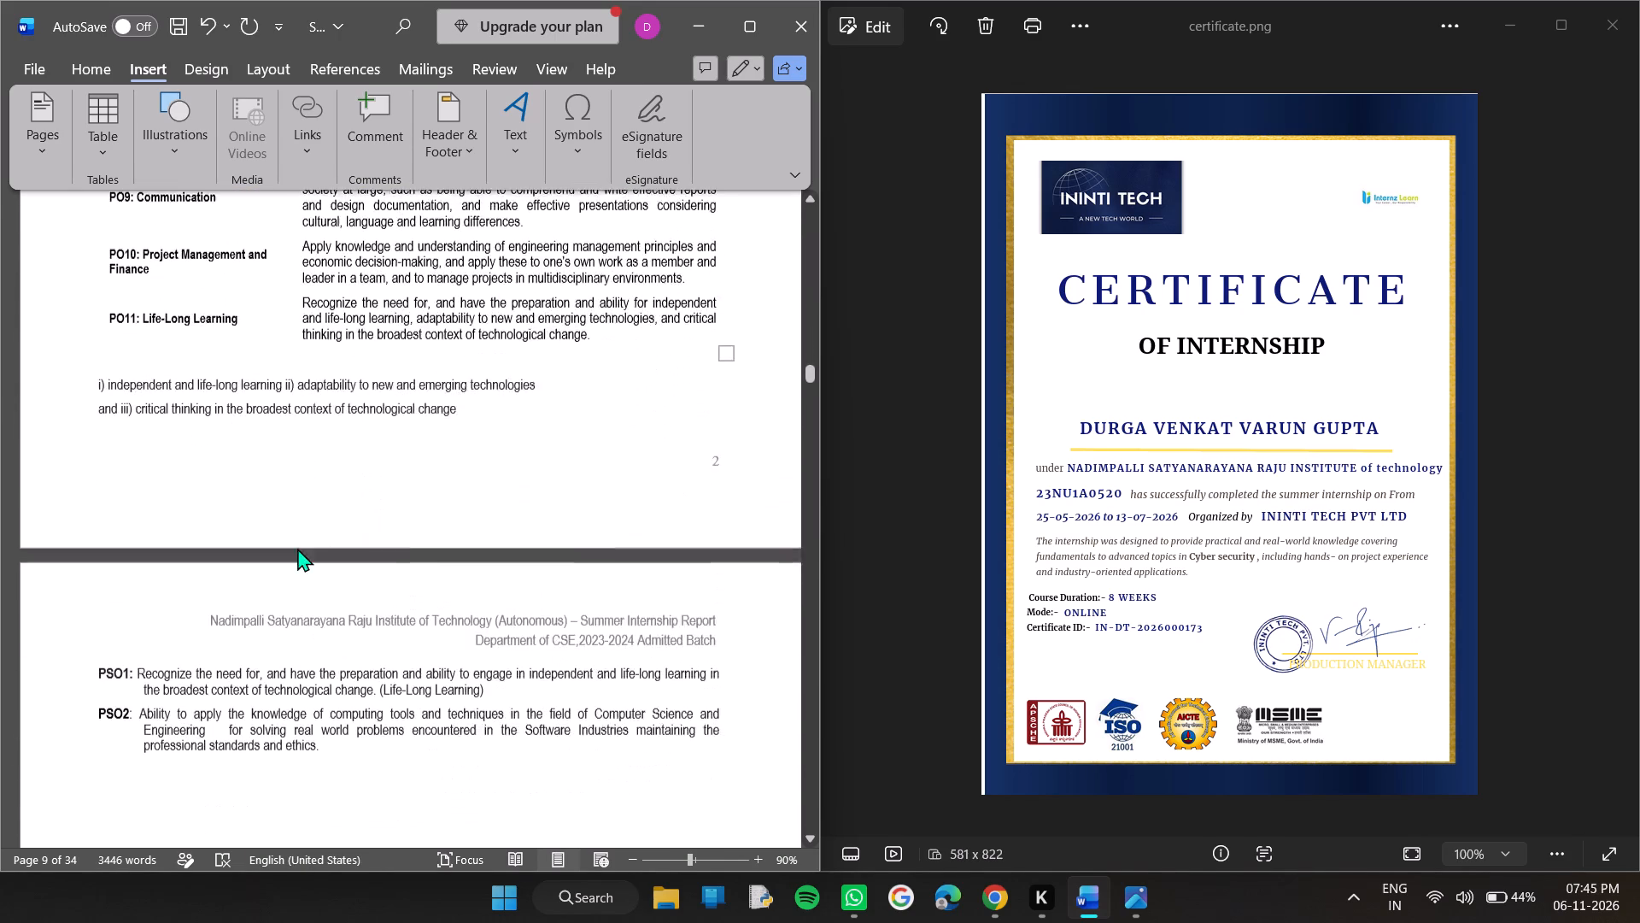
scroll(297, 548, "down", 1)
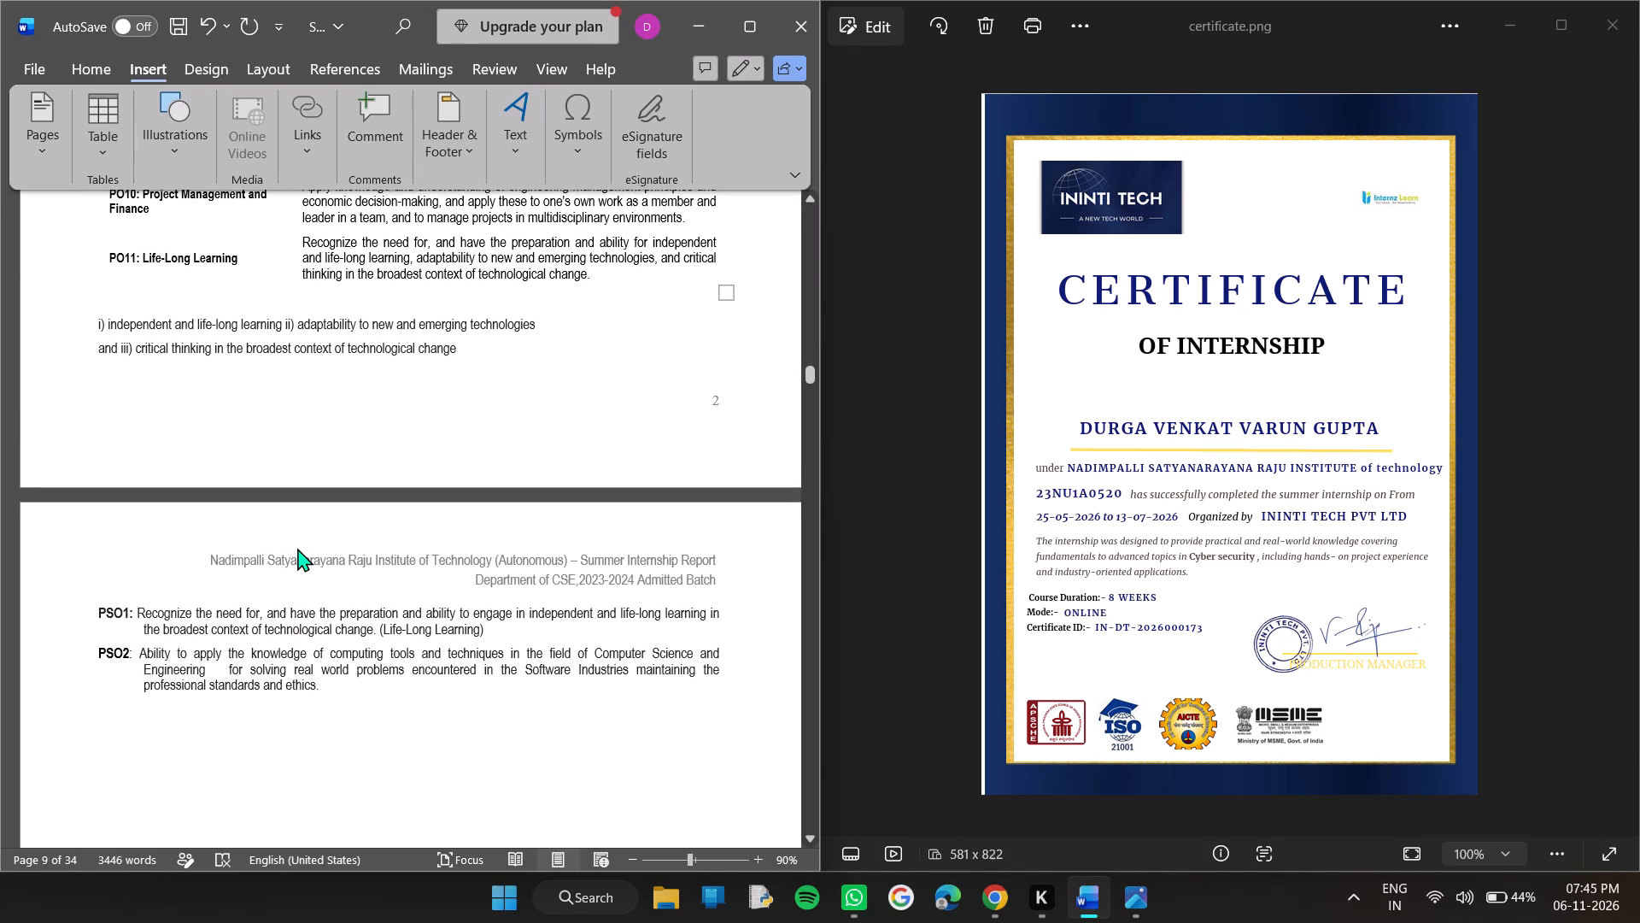
scroll(297, 548, "down", 1)
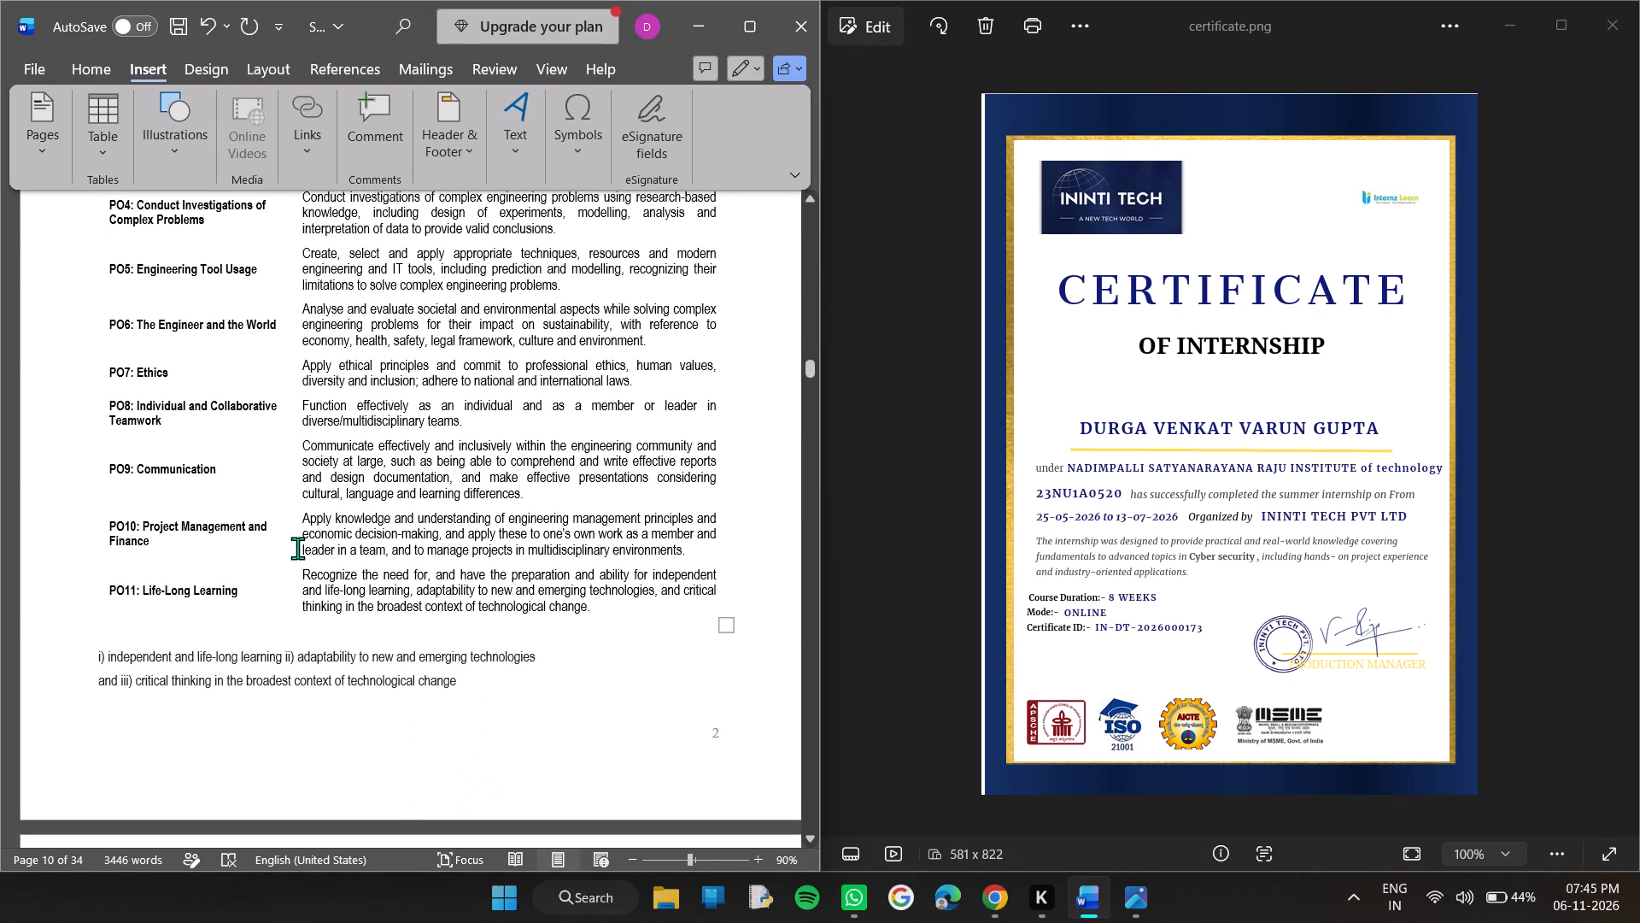
left_click(466, 688)
left_click(553, 667)
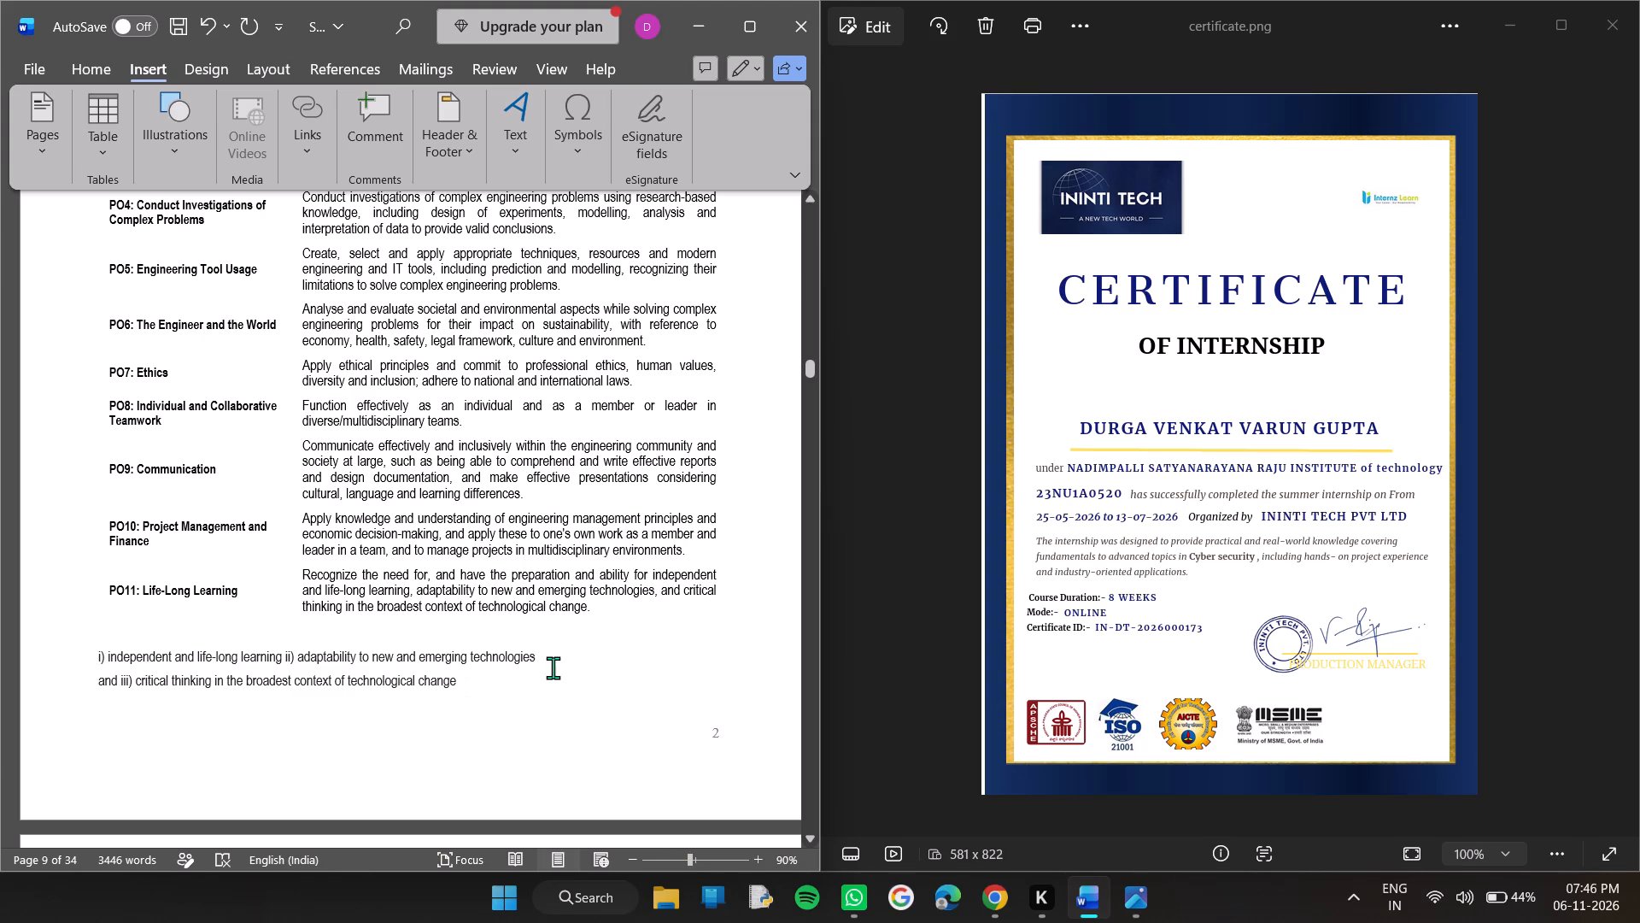
scroll(553, 667, "down", 1)
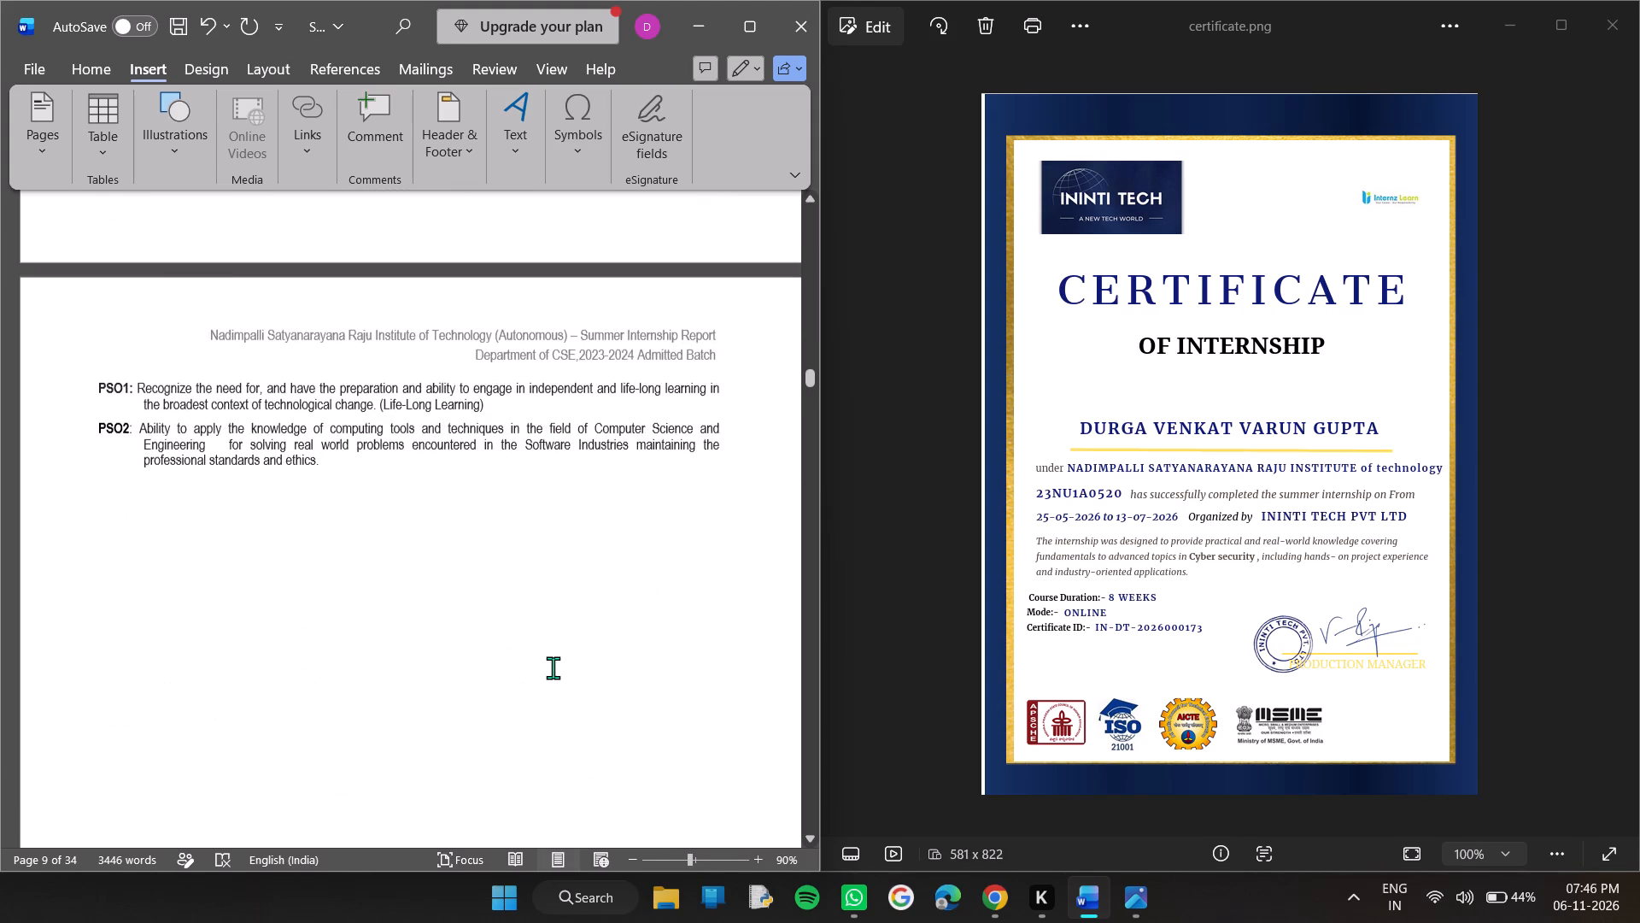
scroll(553, 667, "down", 2)
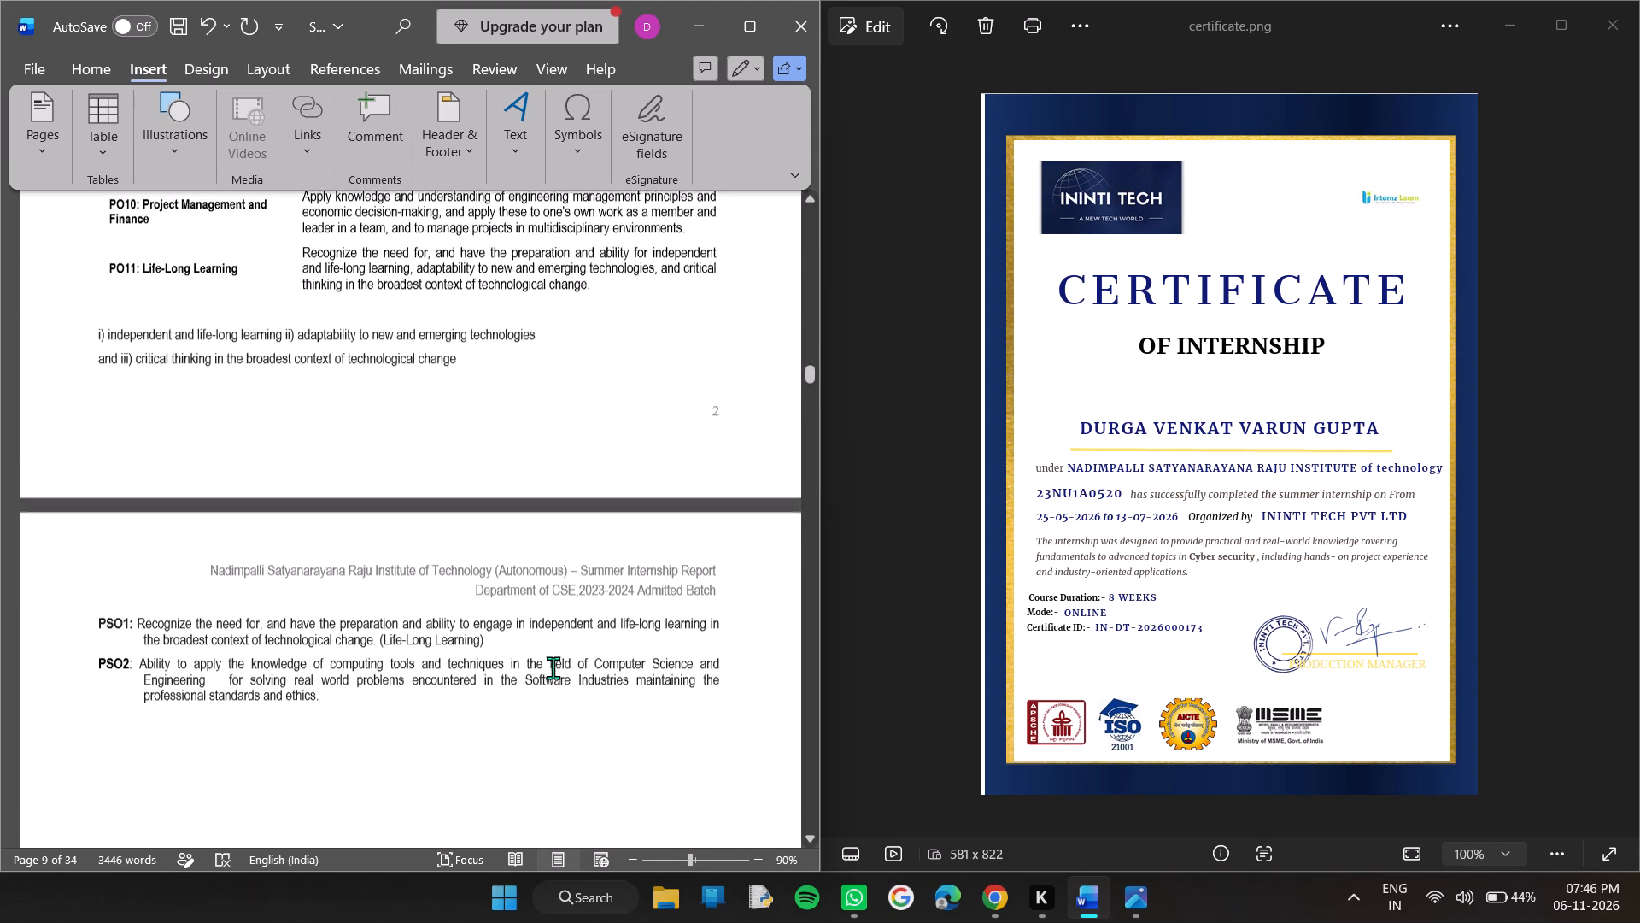
scroll(553, 667, "down", 1)
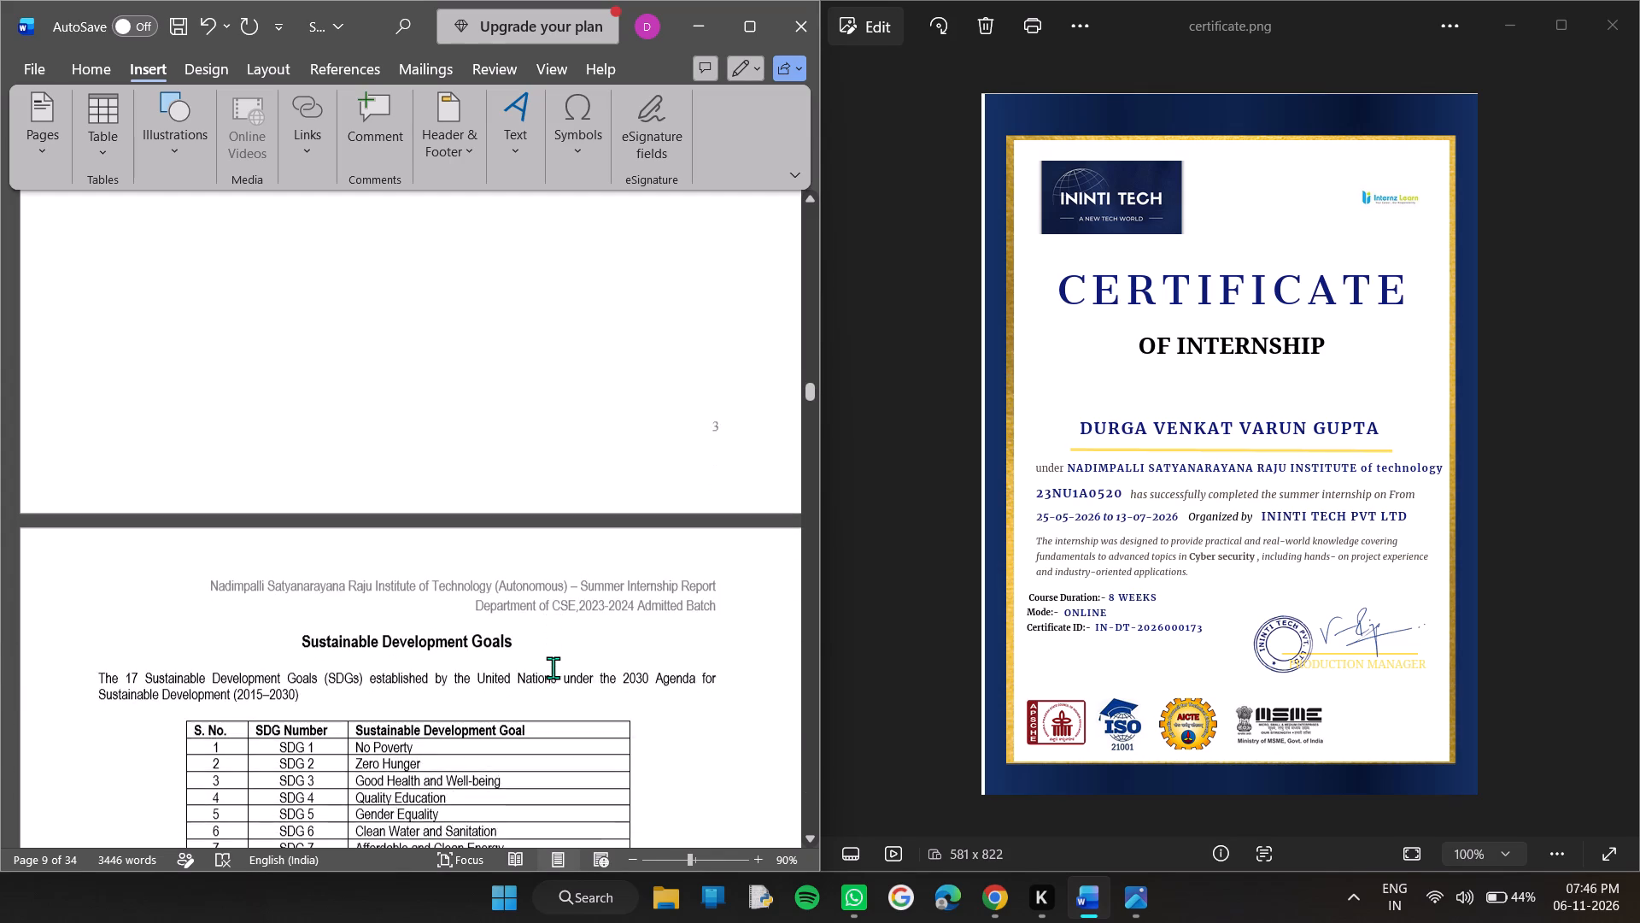
scroll(553, 667, "down", 3)
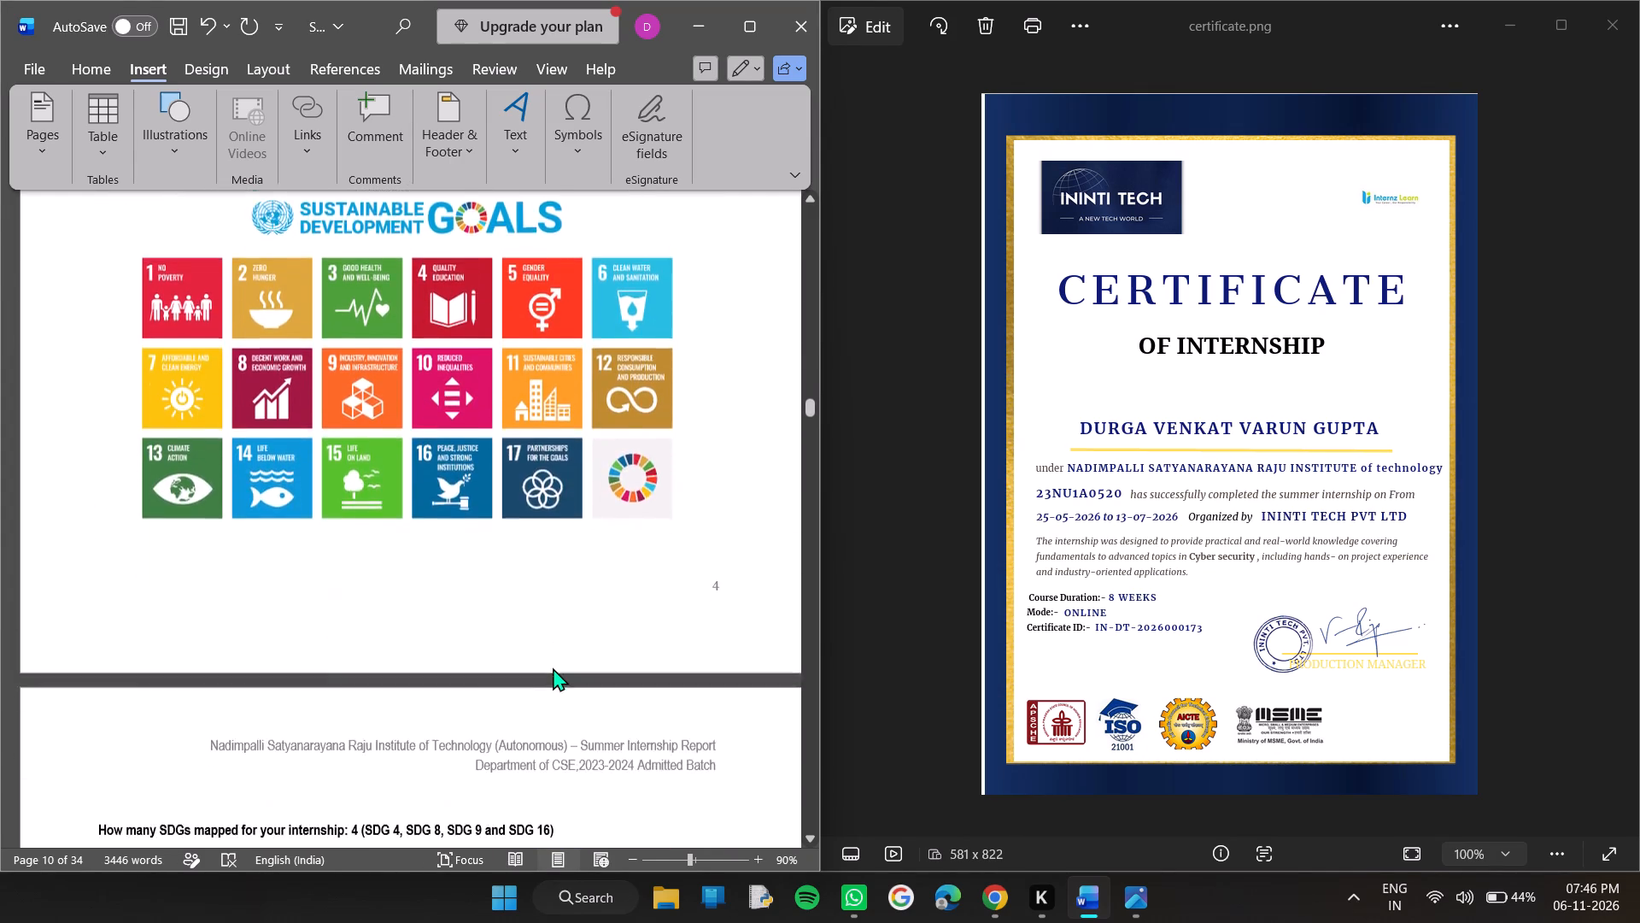
scroll(553, 667, "down", 2)
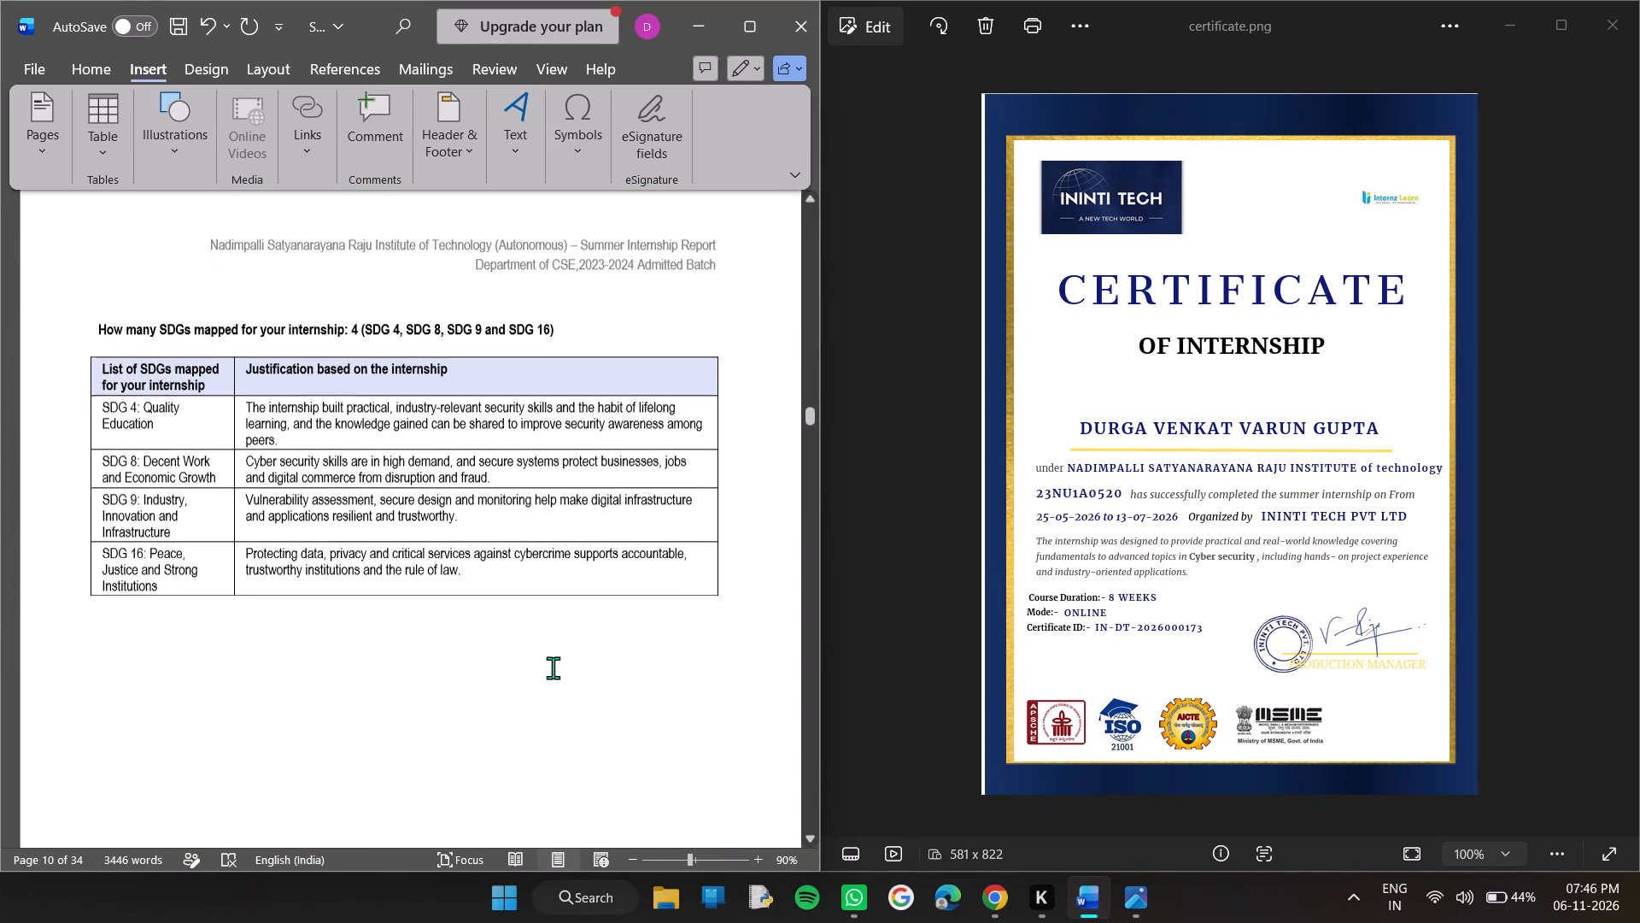
Read through the abstract, detailed technical work, mini project and results up to the PO-wise learning outcomes.
scroll(553, 667, "down", 1)
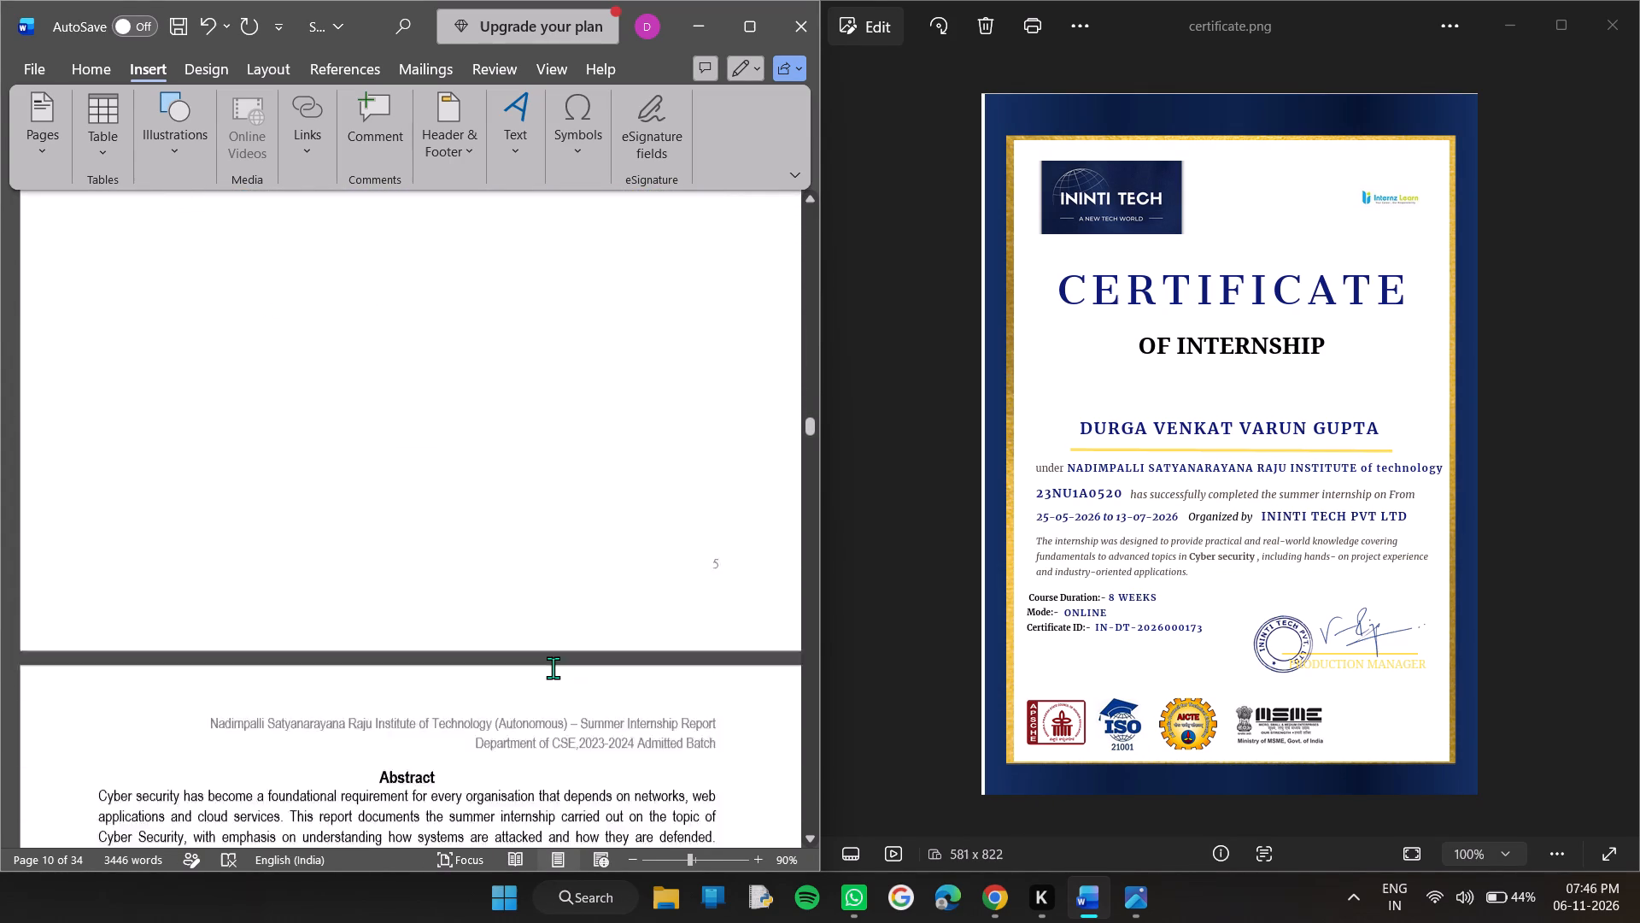
scroll(553, 667, "down", 3)
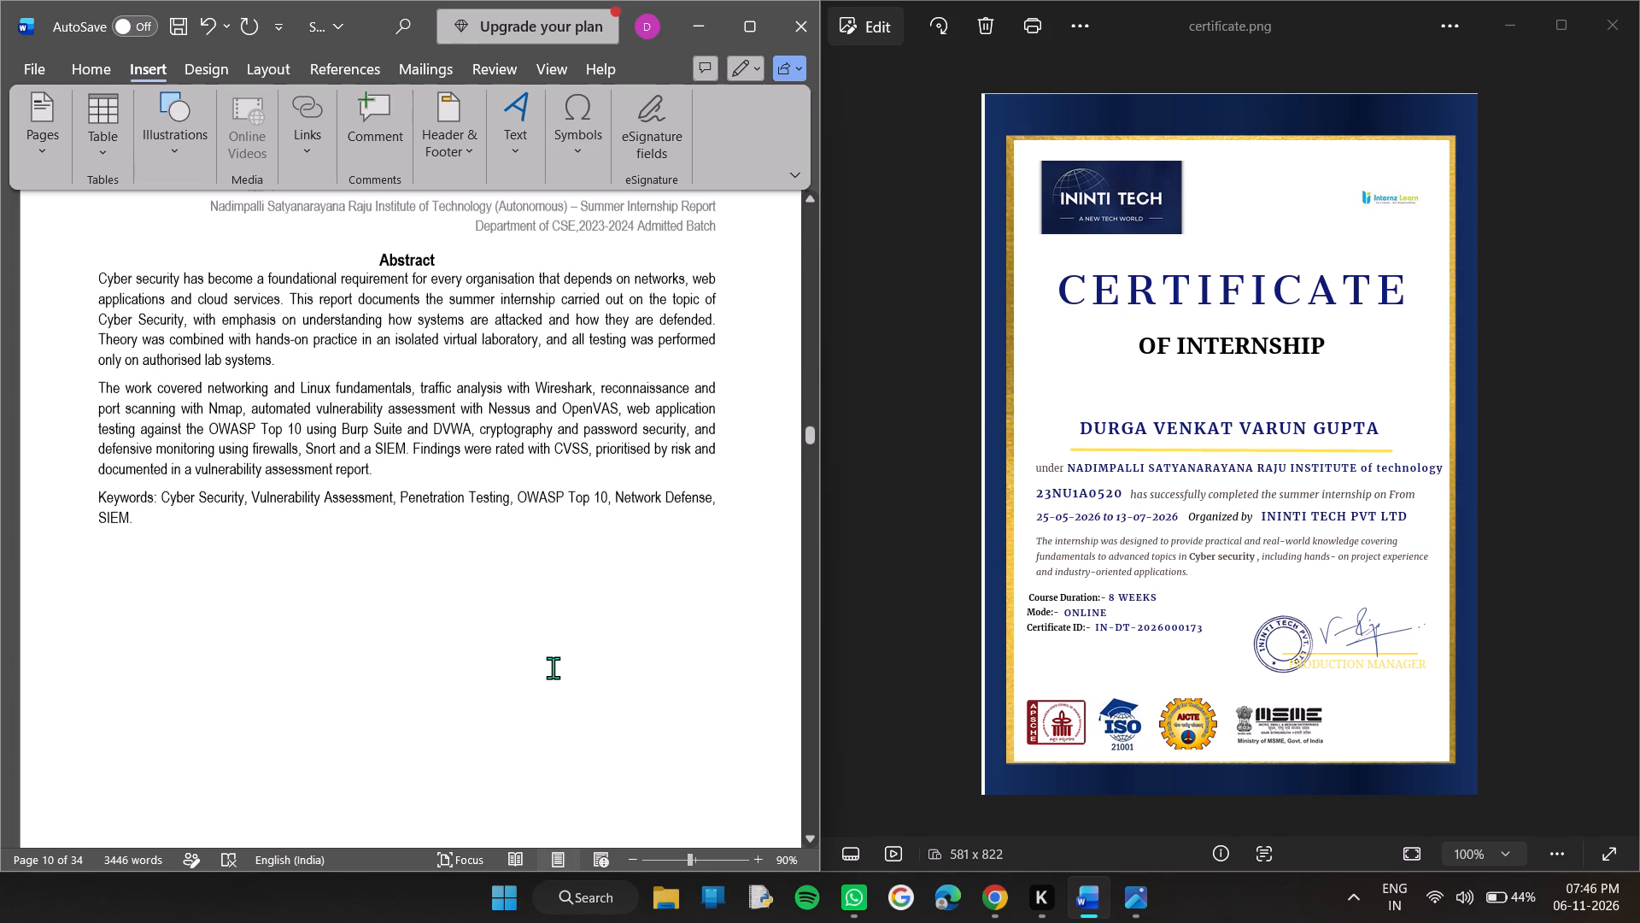
scroll(553, 667, "down", 2)
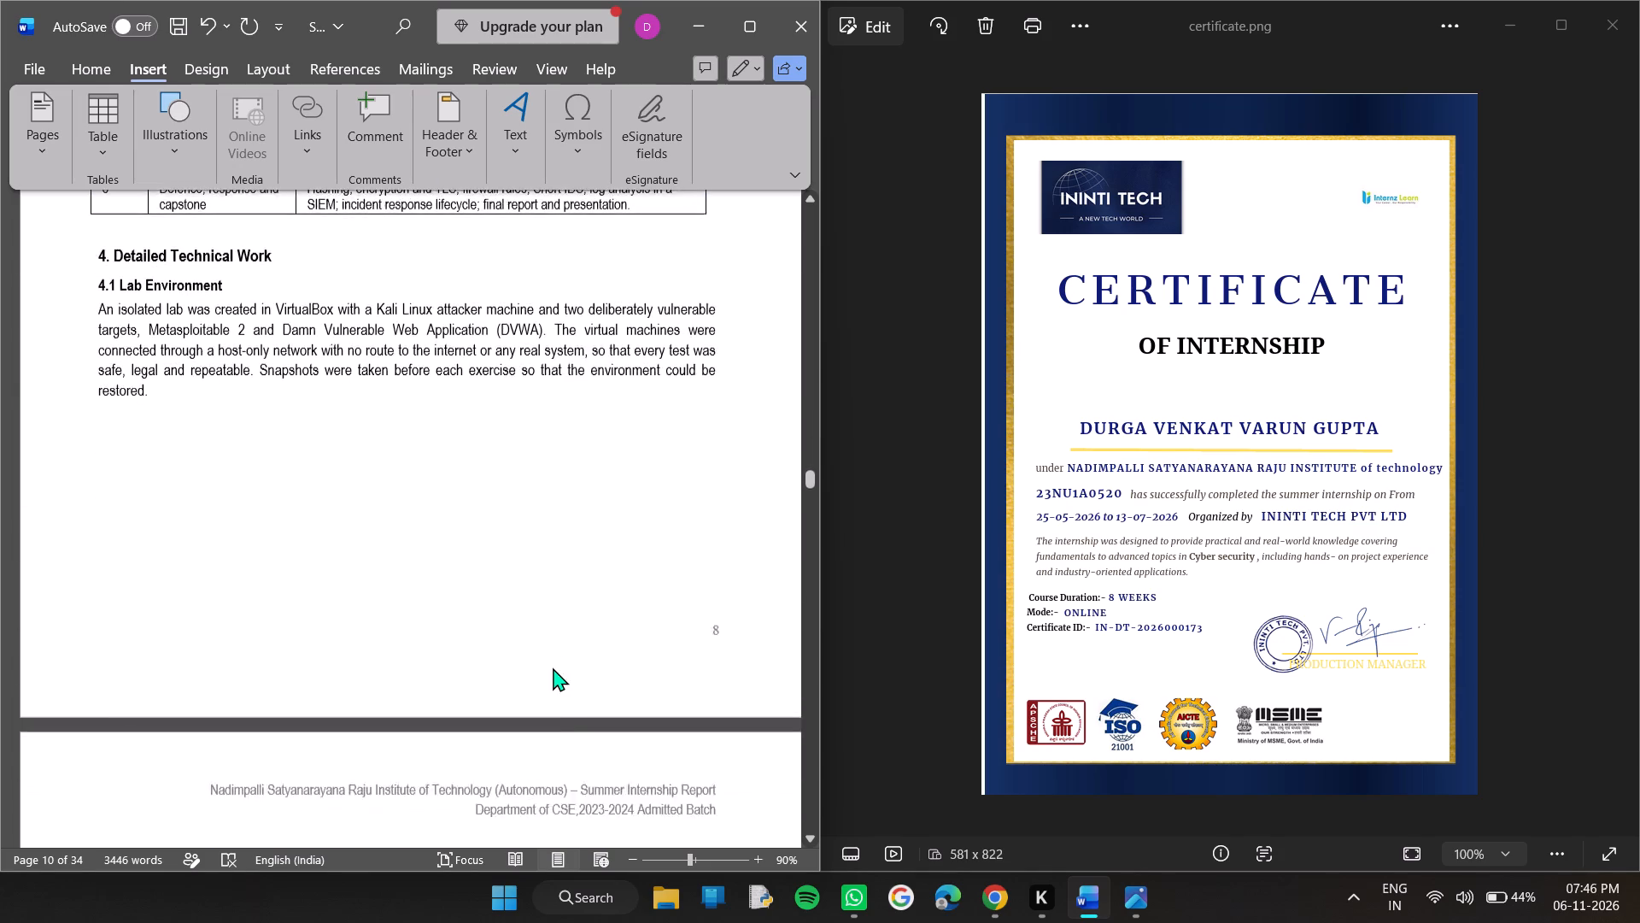
scroll(553, 667, "down", 2)
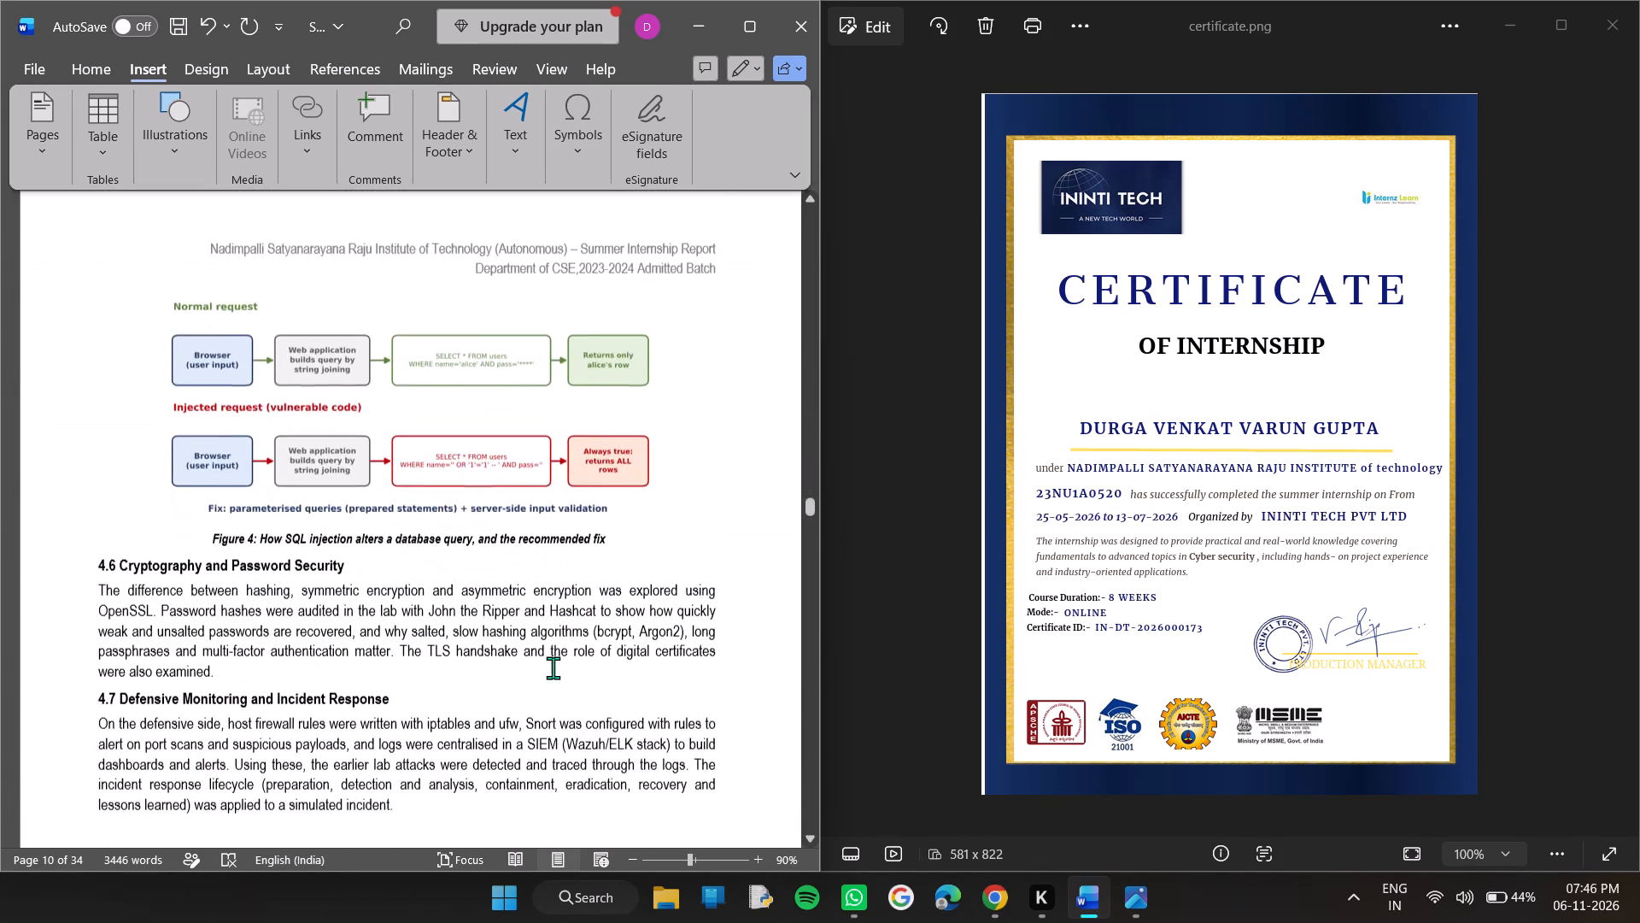
scroll(553, 667, "down", 3)
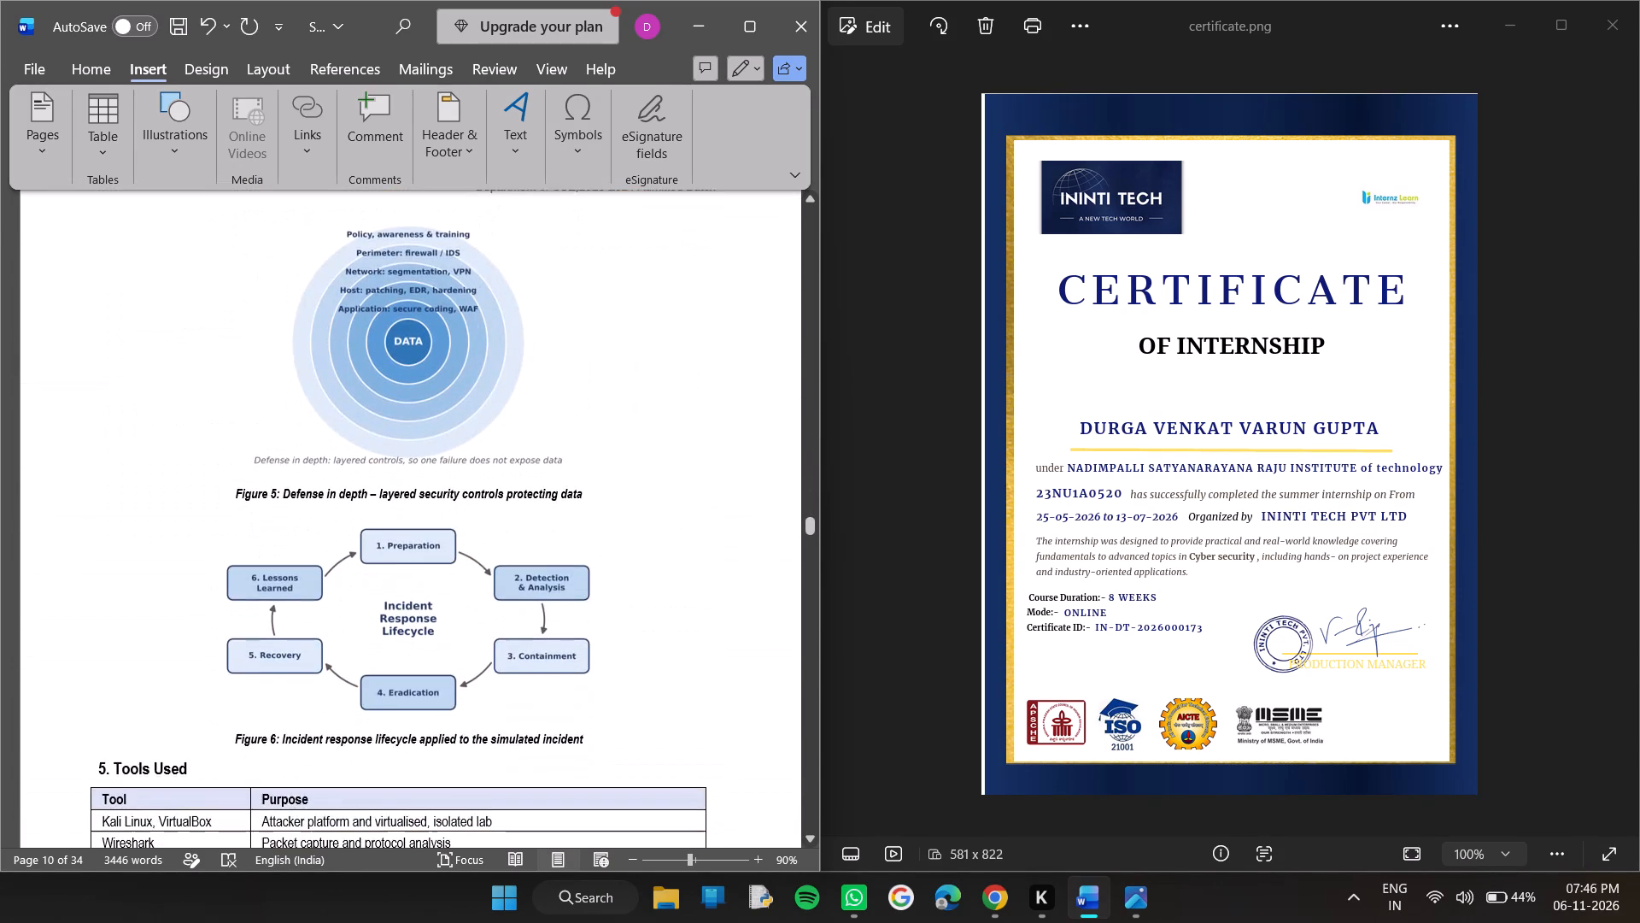
scroll(553, 667, "down", 3)
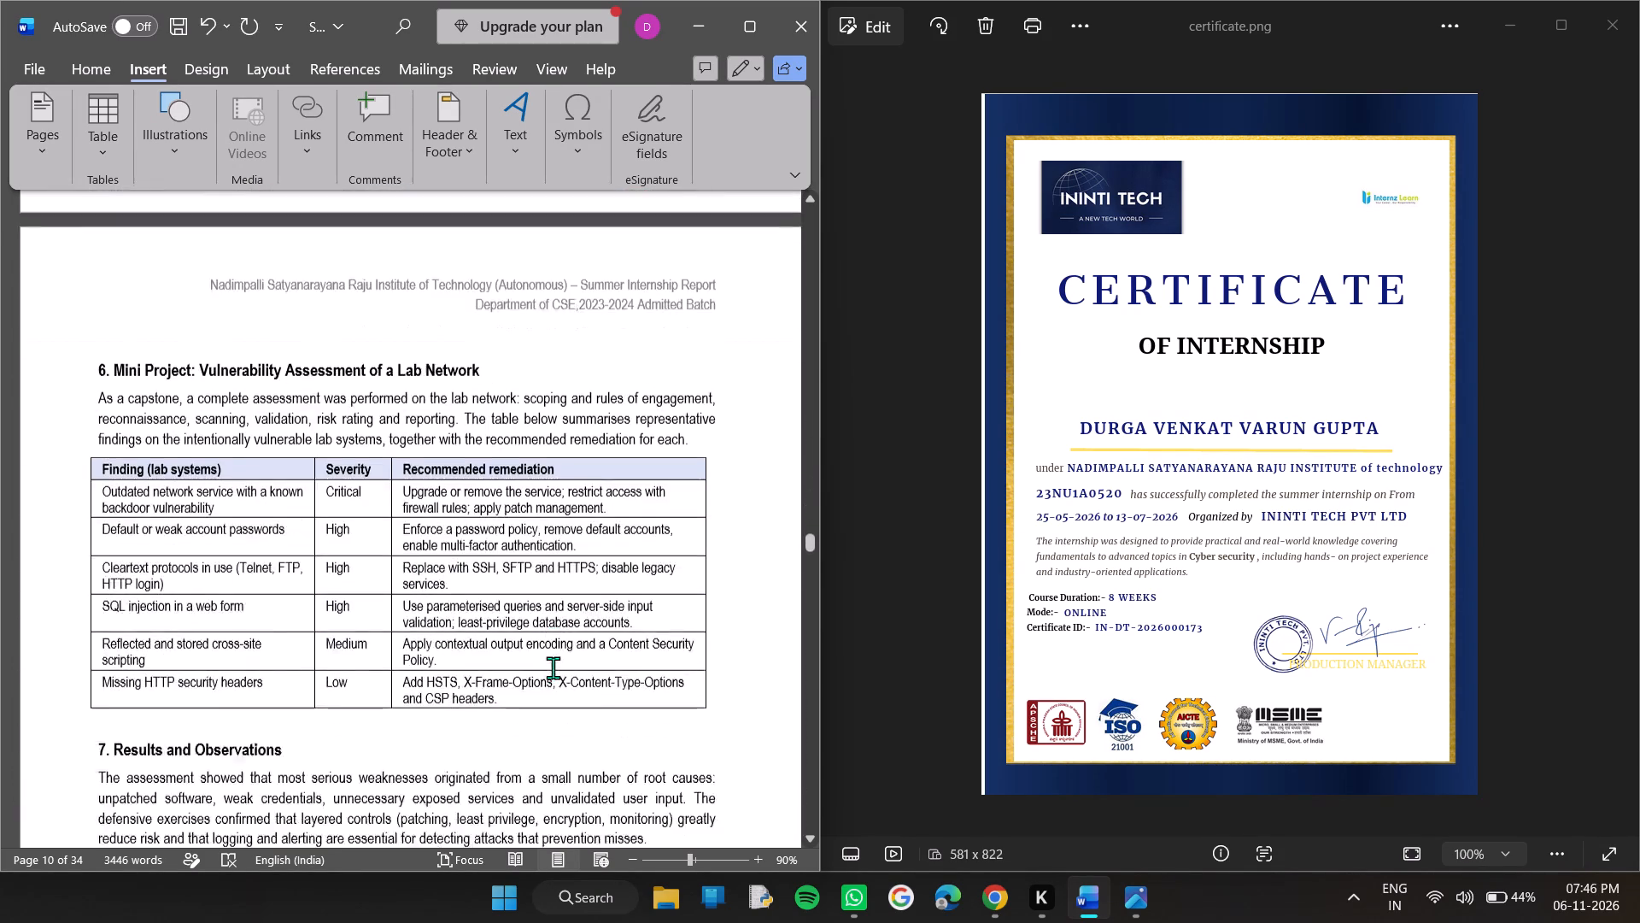
scroll(553, 667, "down", 2)
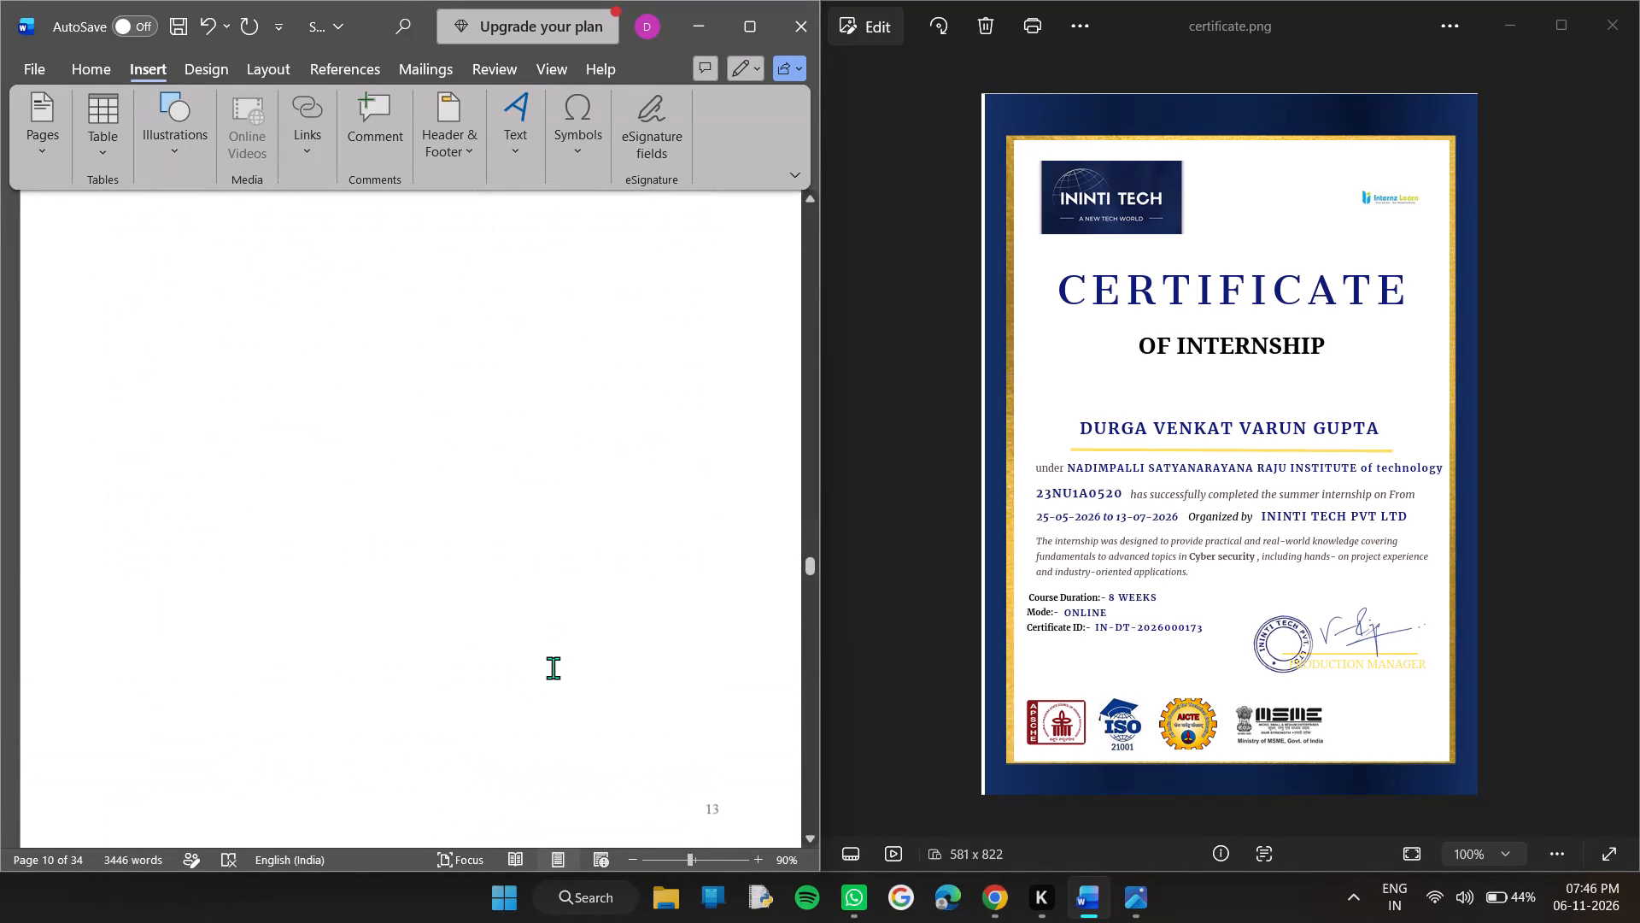
scroll(553, 667, "down", 2)
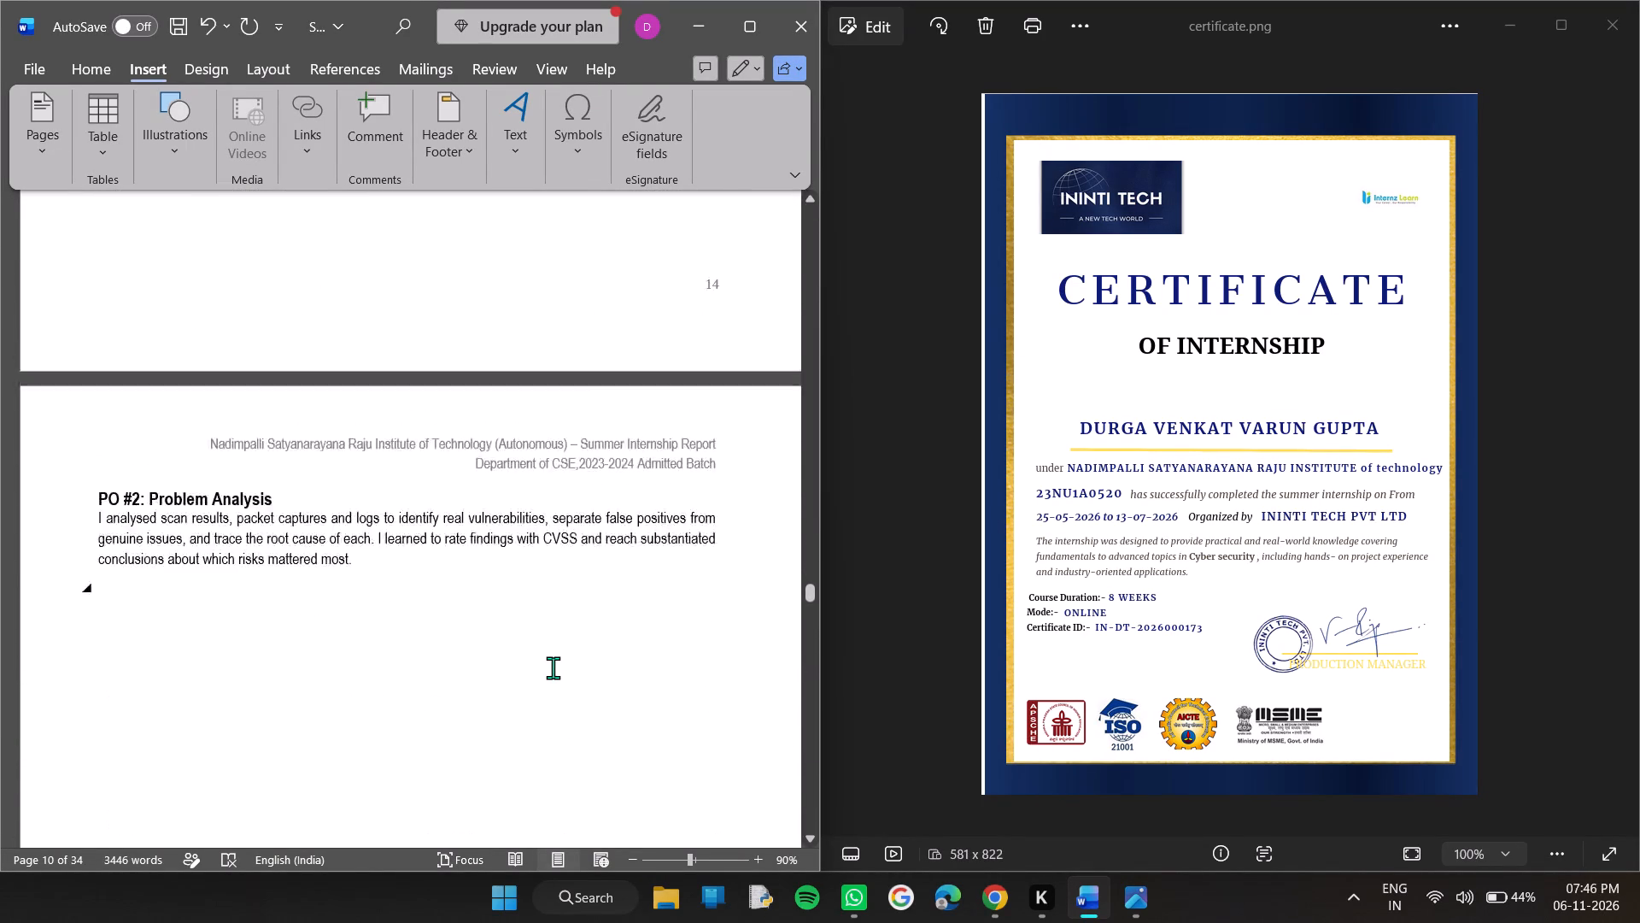
Remove the page break before the PO #2: Problem Analysis heading so the section follows directly after PO #1.
scroll(553, 667, "down", 1)
left_click(97, 594)
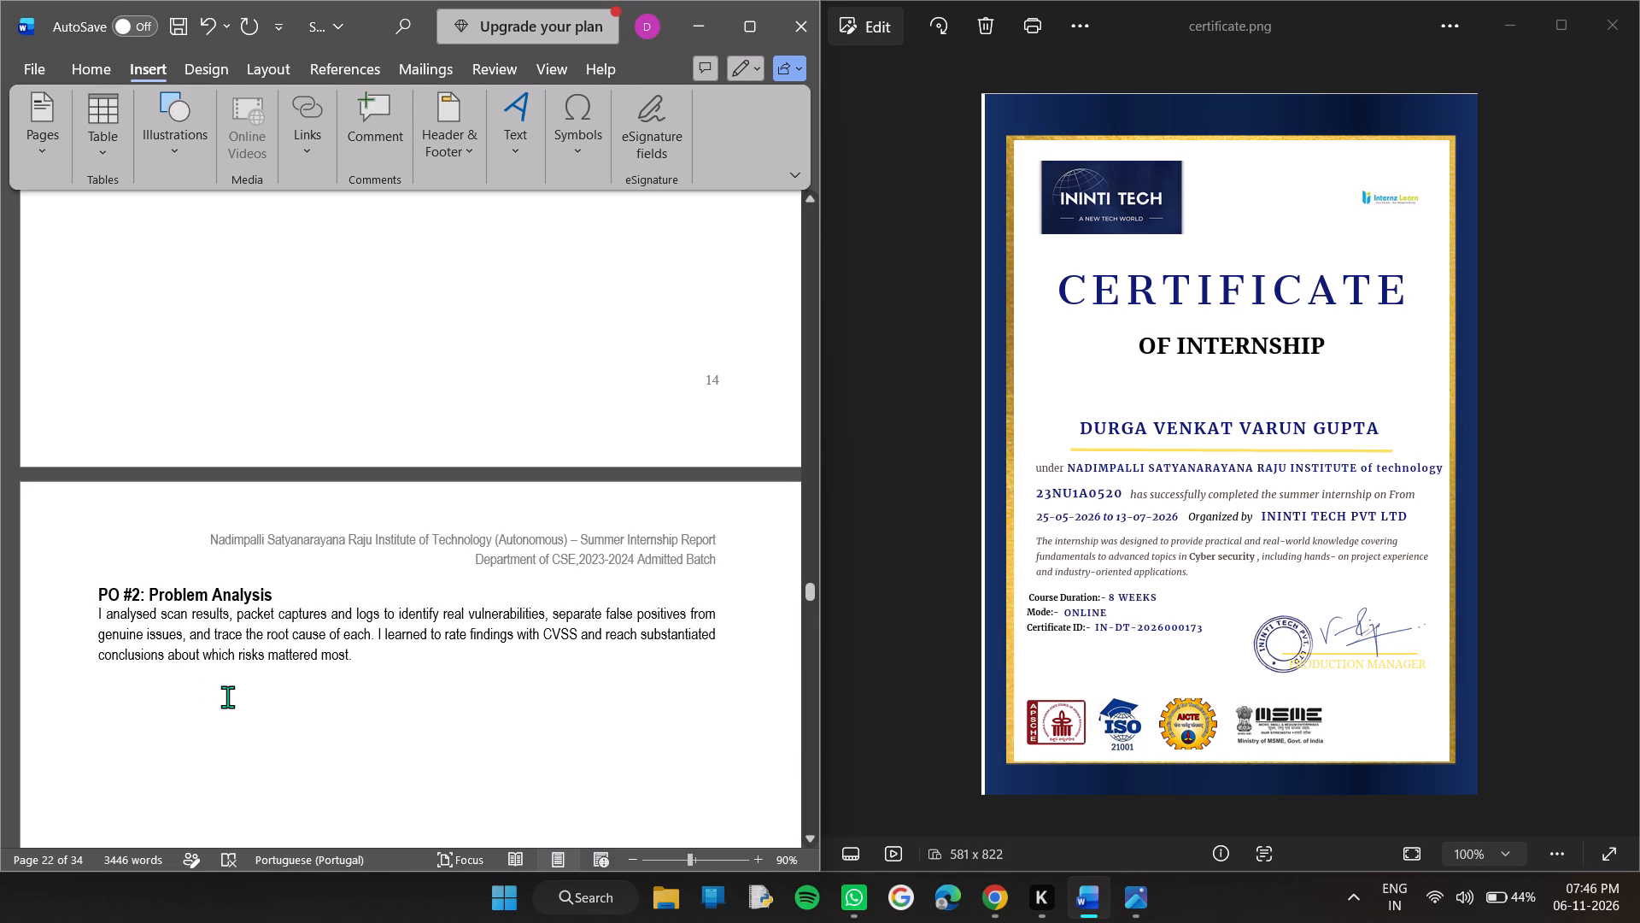
key("BackSpace")
key("BackSpace")
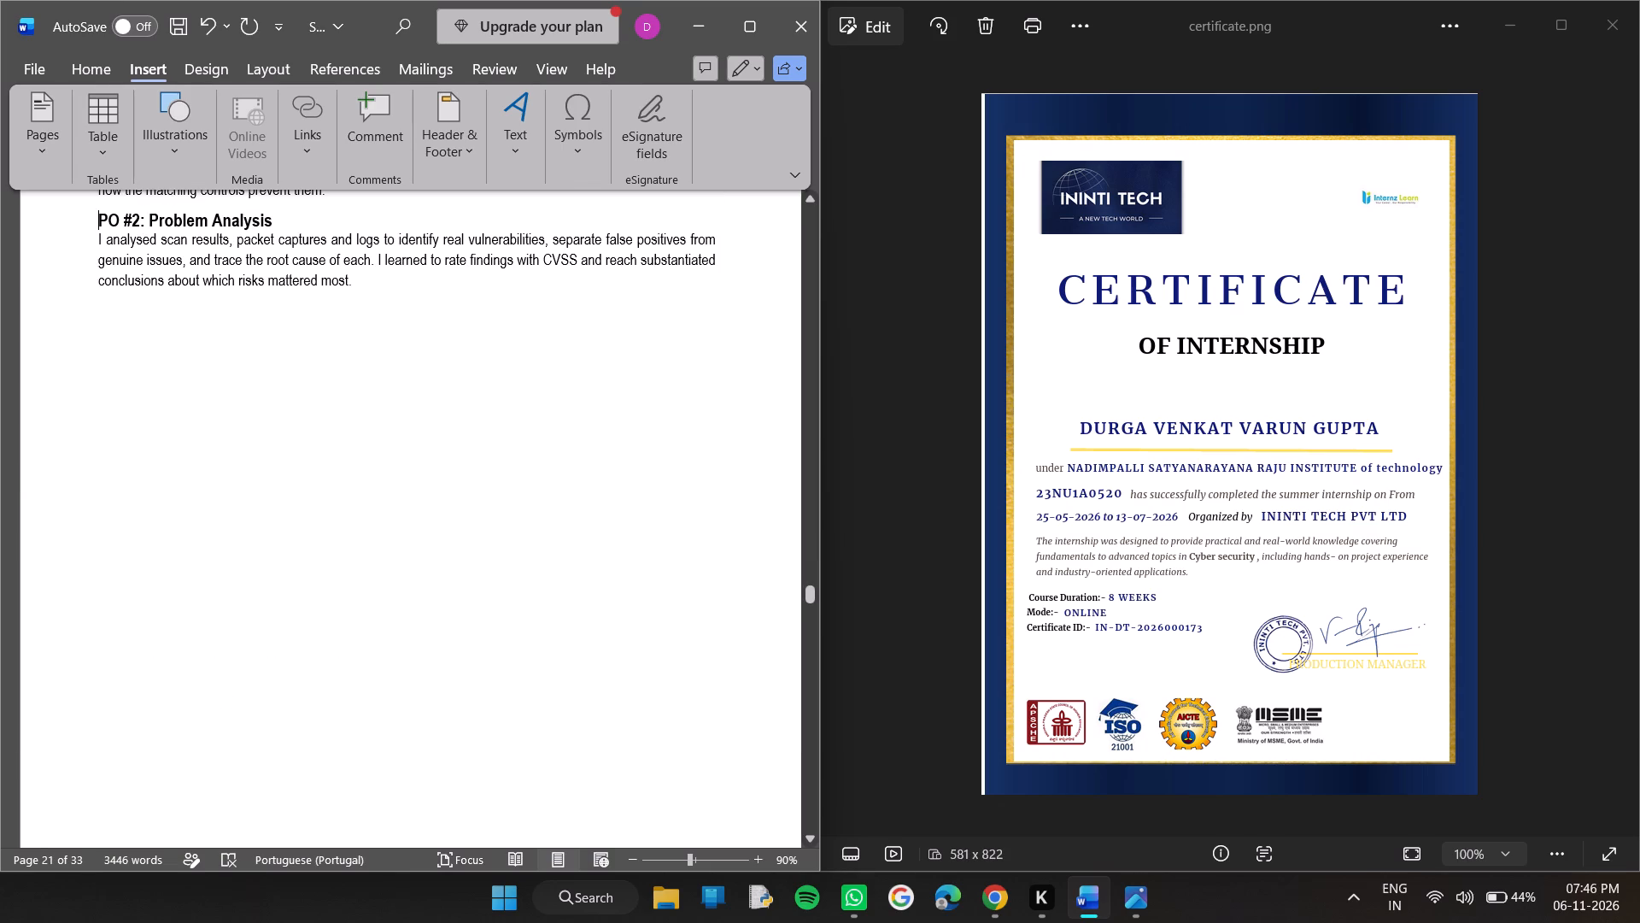
Remove the page break before the PO #4: Conduct Investigations of Complex Problems heading so the section moves up to the preceding page.
scroll(227, 697, "down", 1)
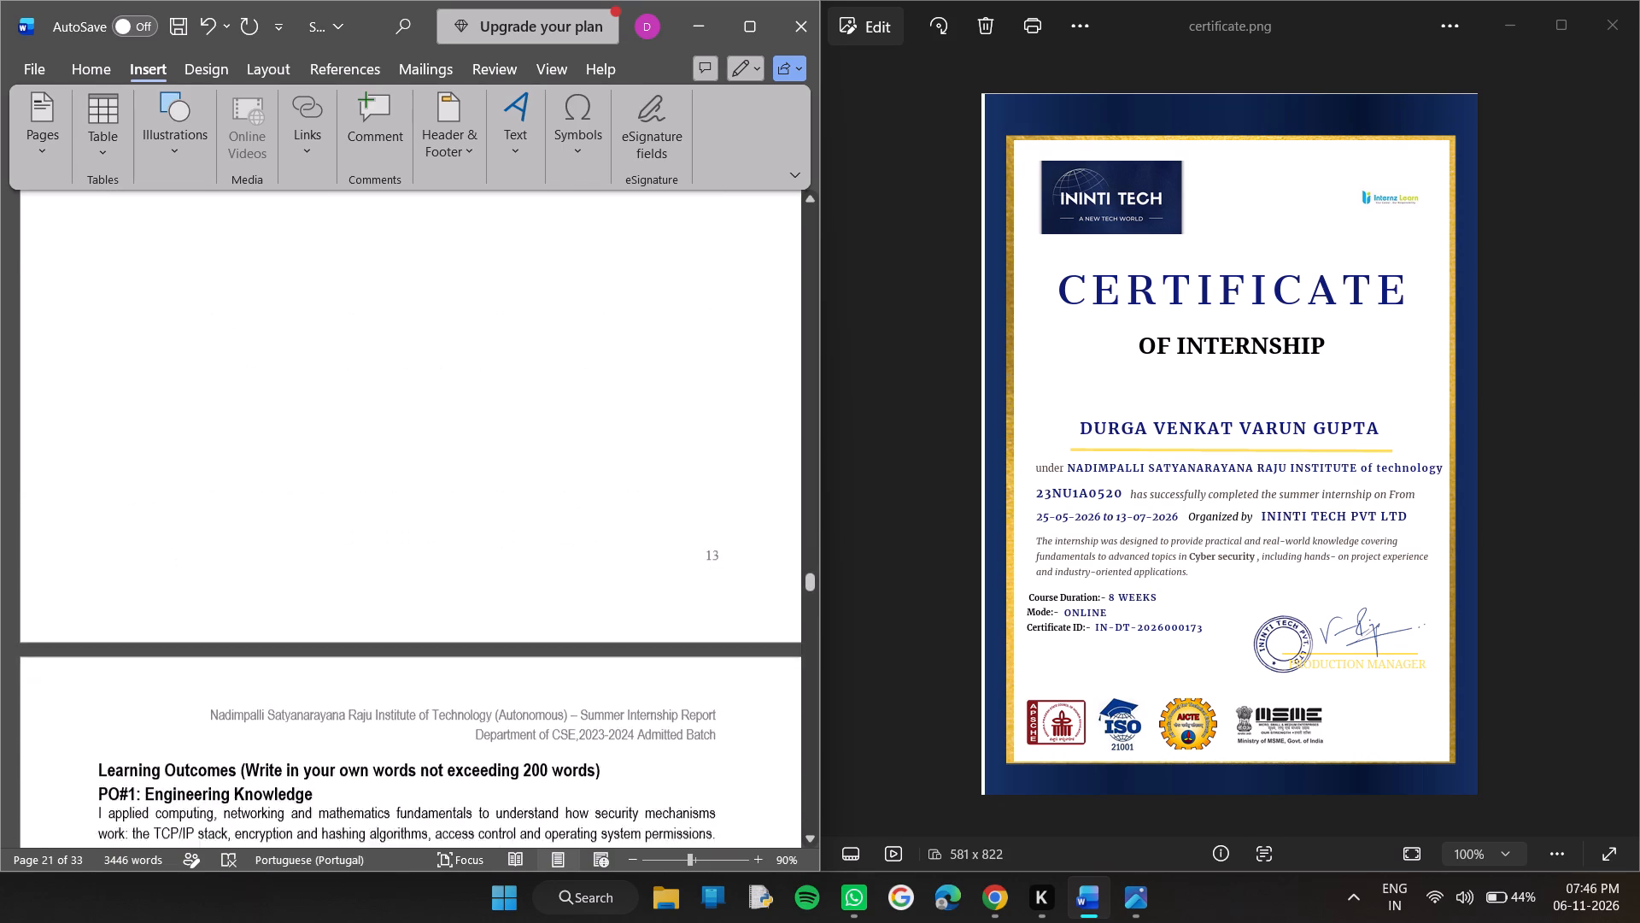
scroll(227, 697, "down", 1)
scroll(227, 697, "up", 1)
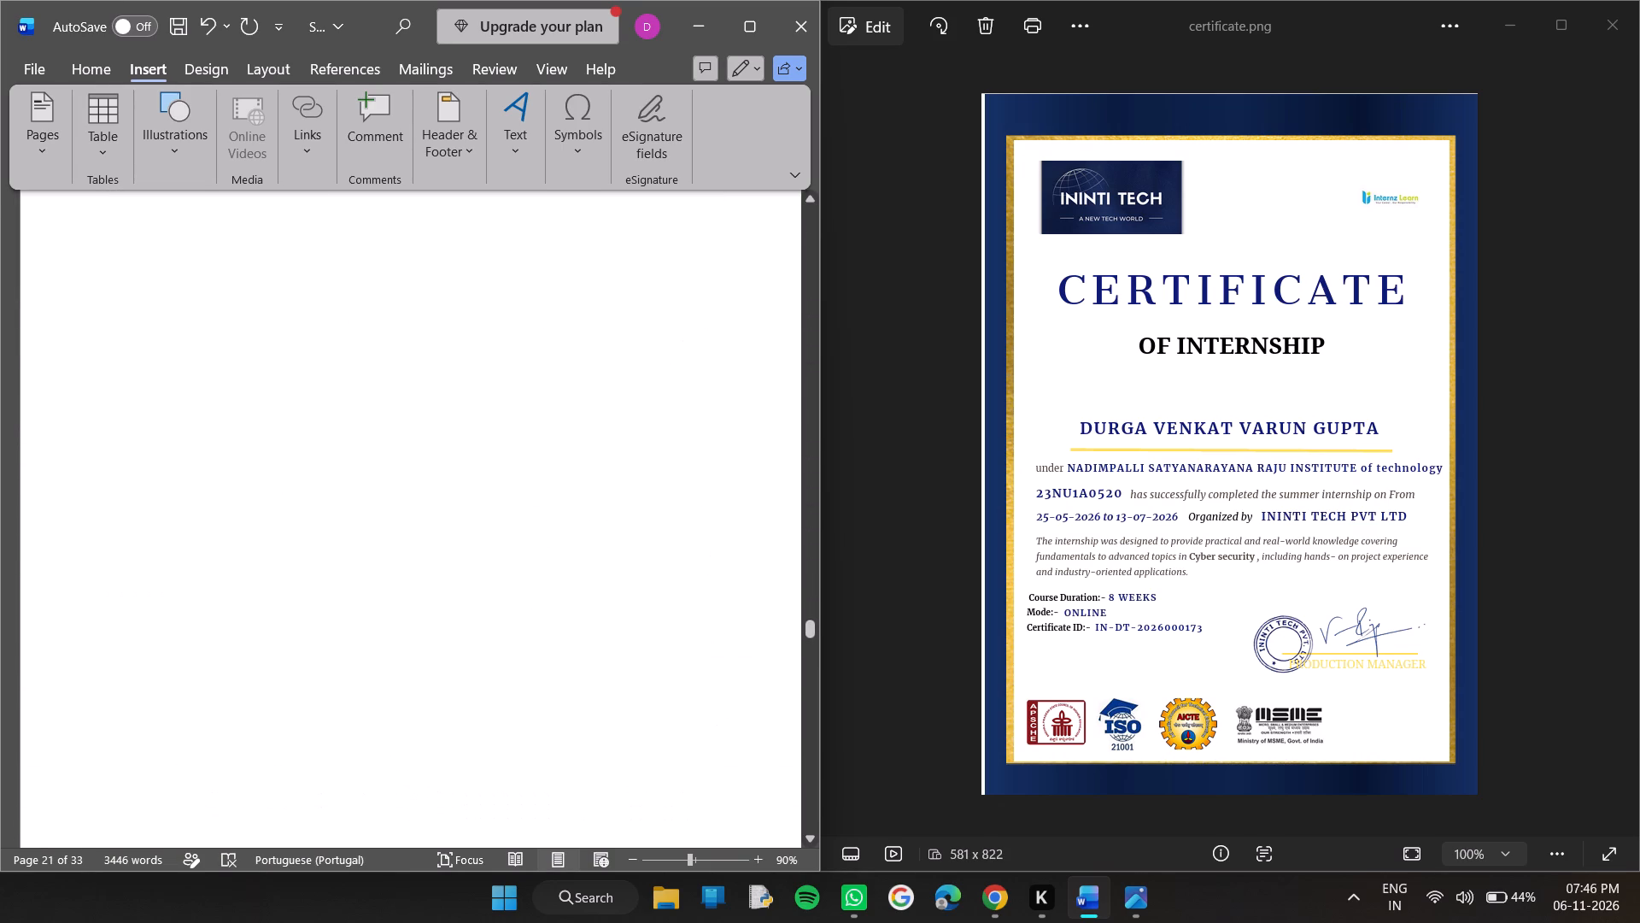
scroll(227, 697, "up", 1)
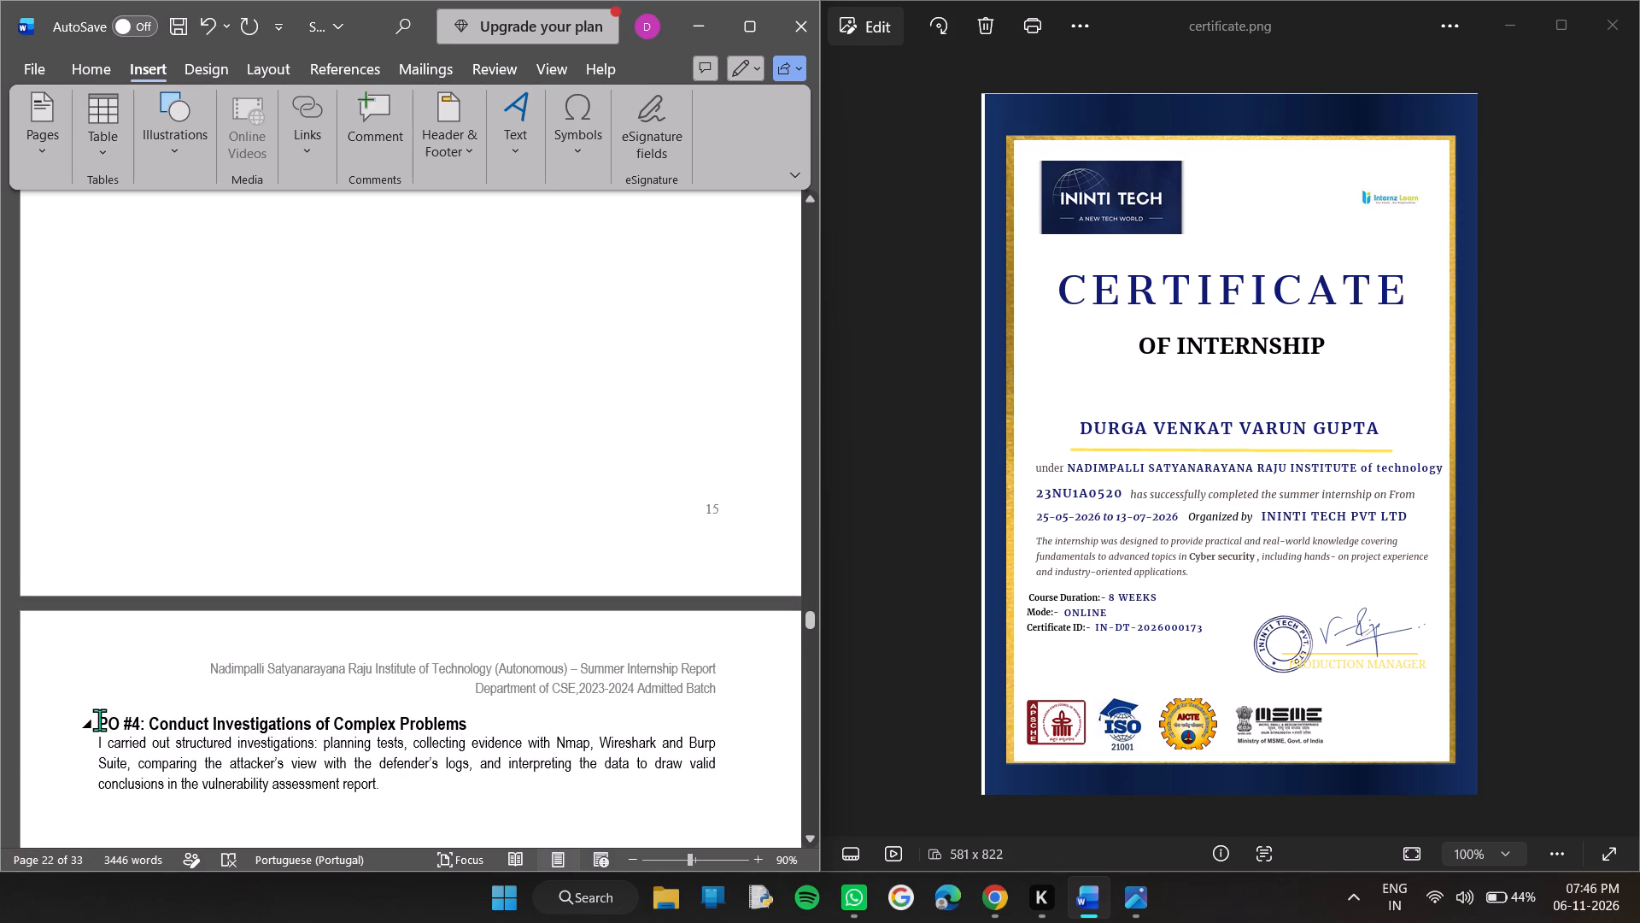
left_click(99, 720)
key("BackSpace")
key("BackSpace")
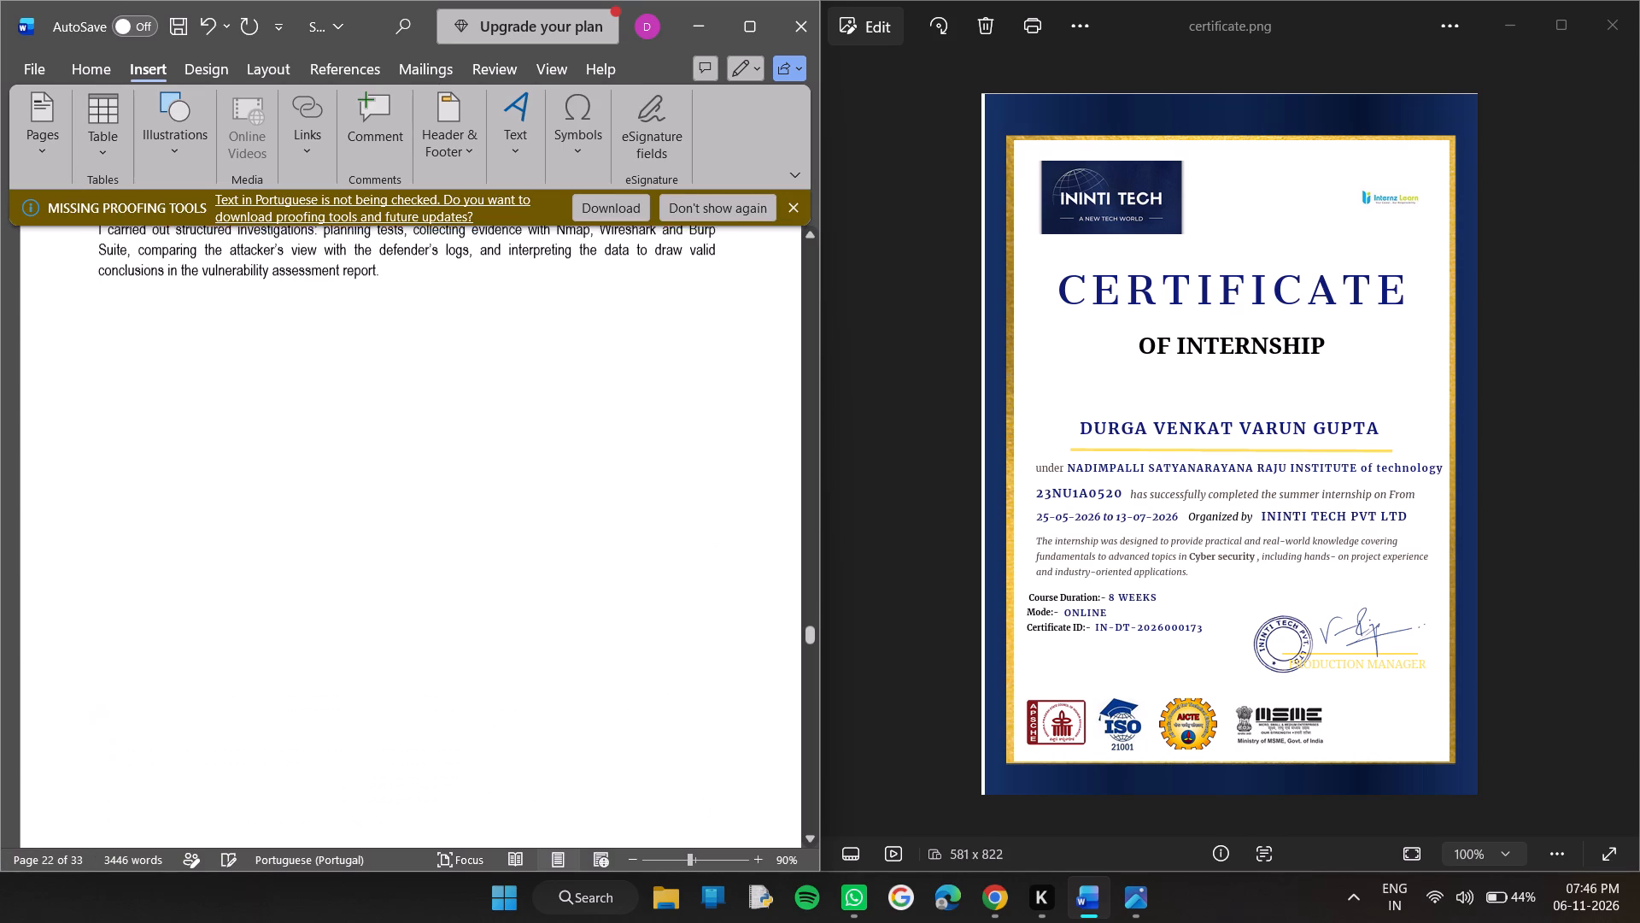
scroll(99, 720, "down", 3)
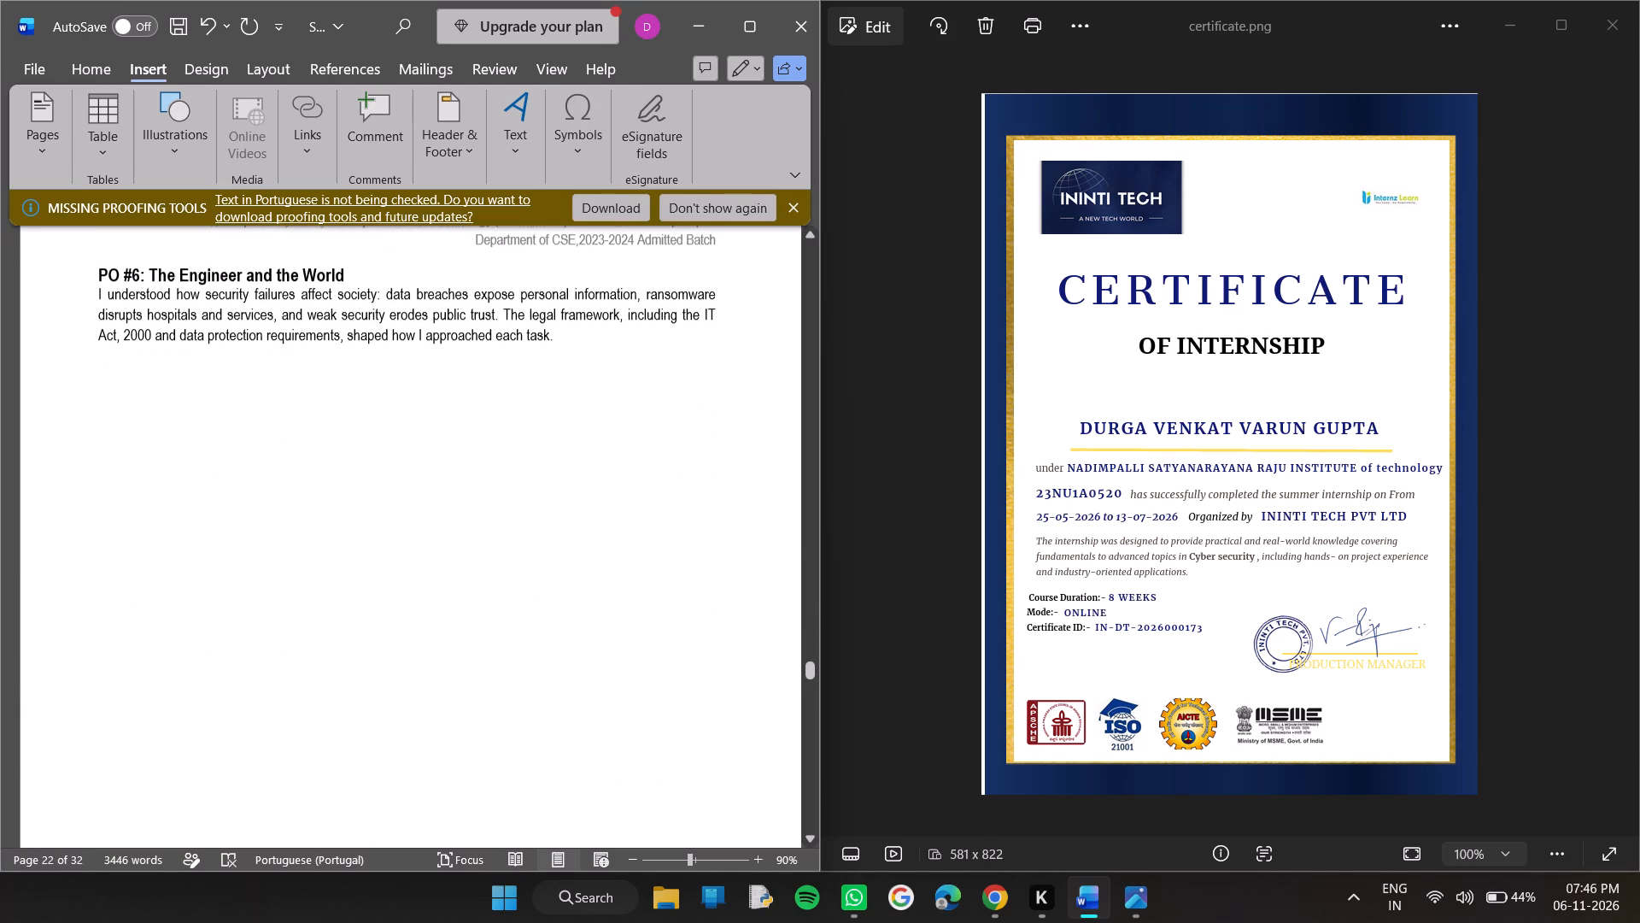
Dismiss the missing proofing tools notice and remove the page break before the PSO #2: Application of Computing Tools heading.
left_click(794, 211)
scroll(295, 488, "down", 4)
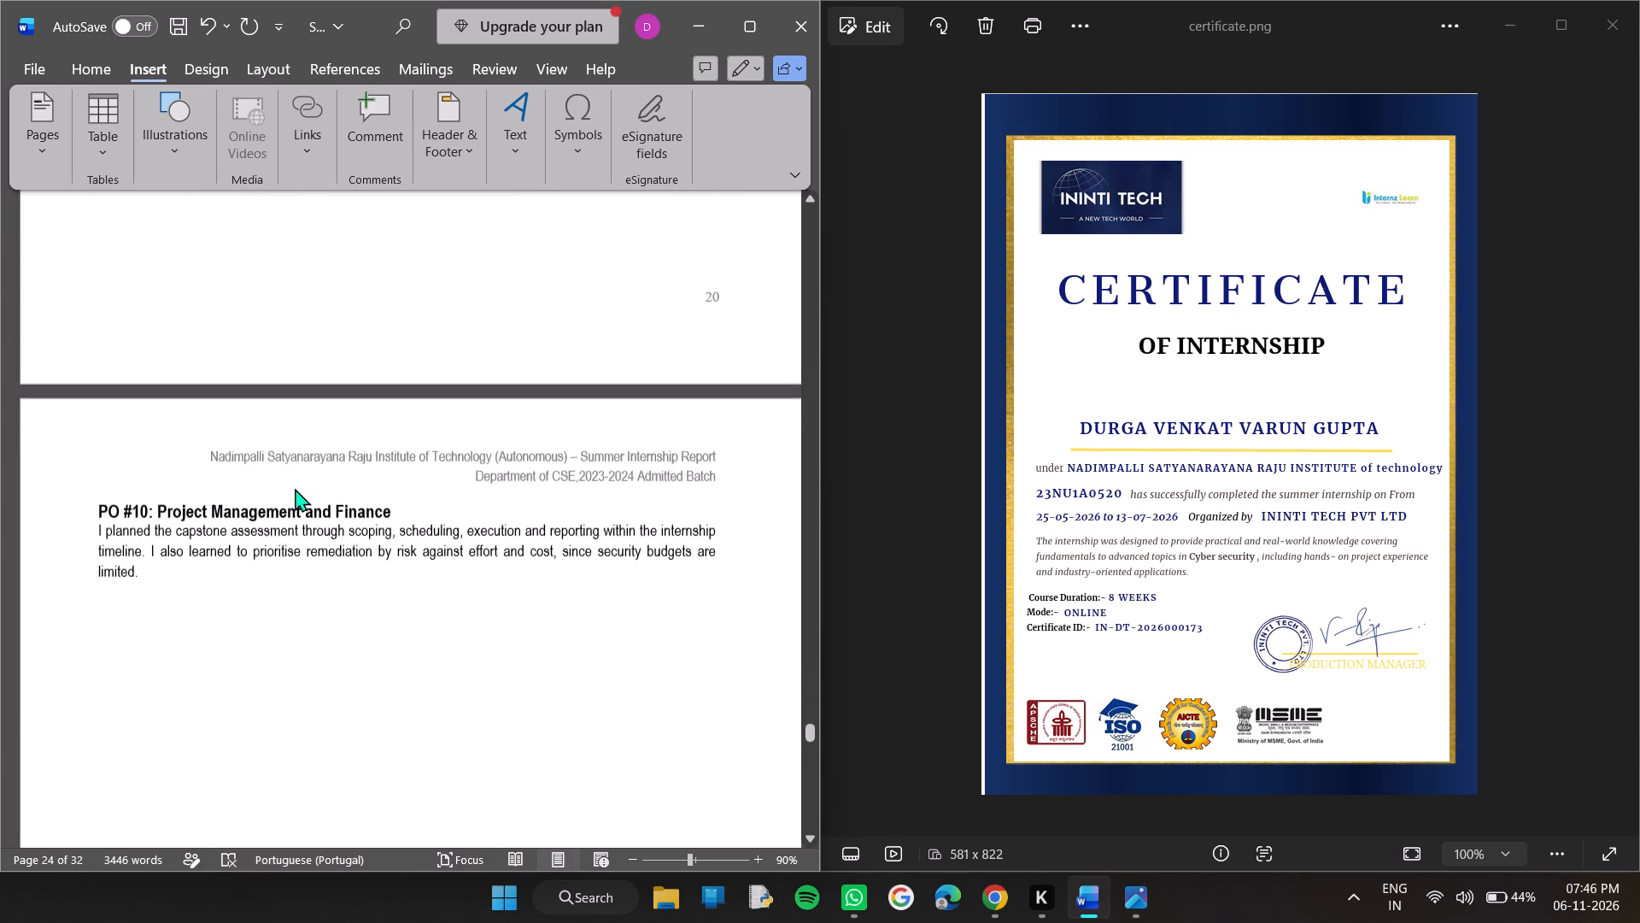
scroll(295, 488, "down", 3)
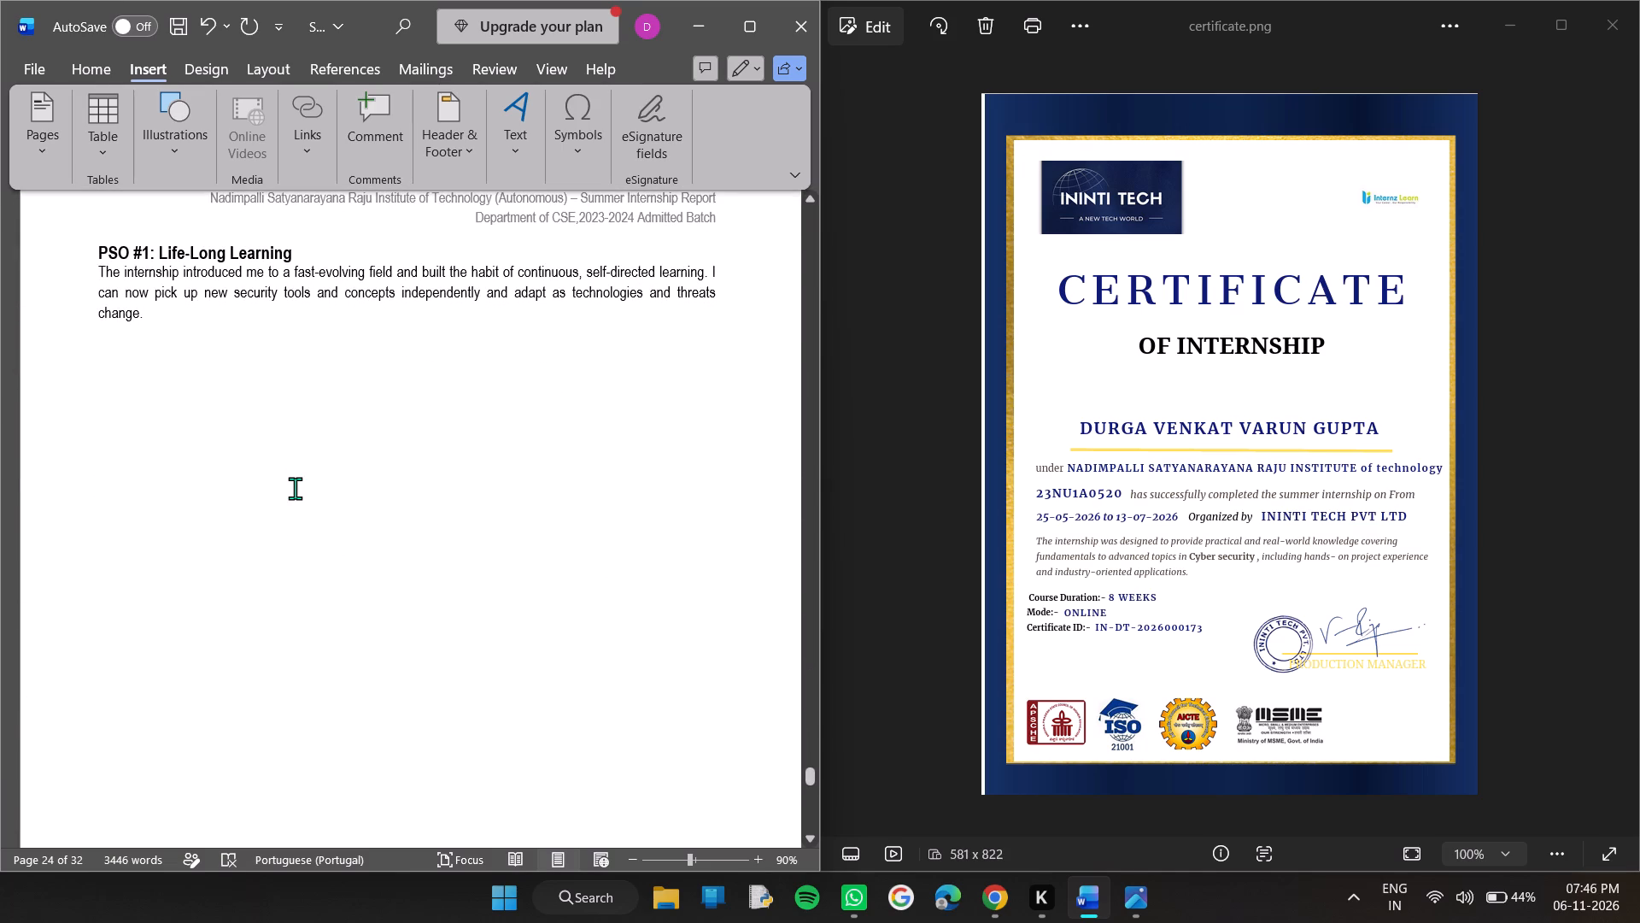
scroll(295, 488, "down", 2)
scroll(295, 488, "up", 1)
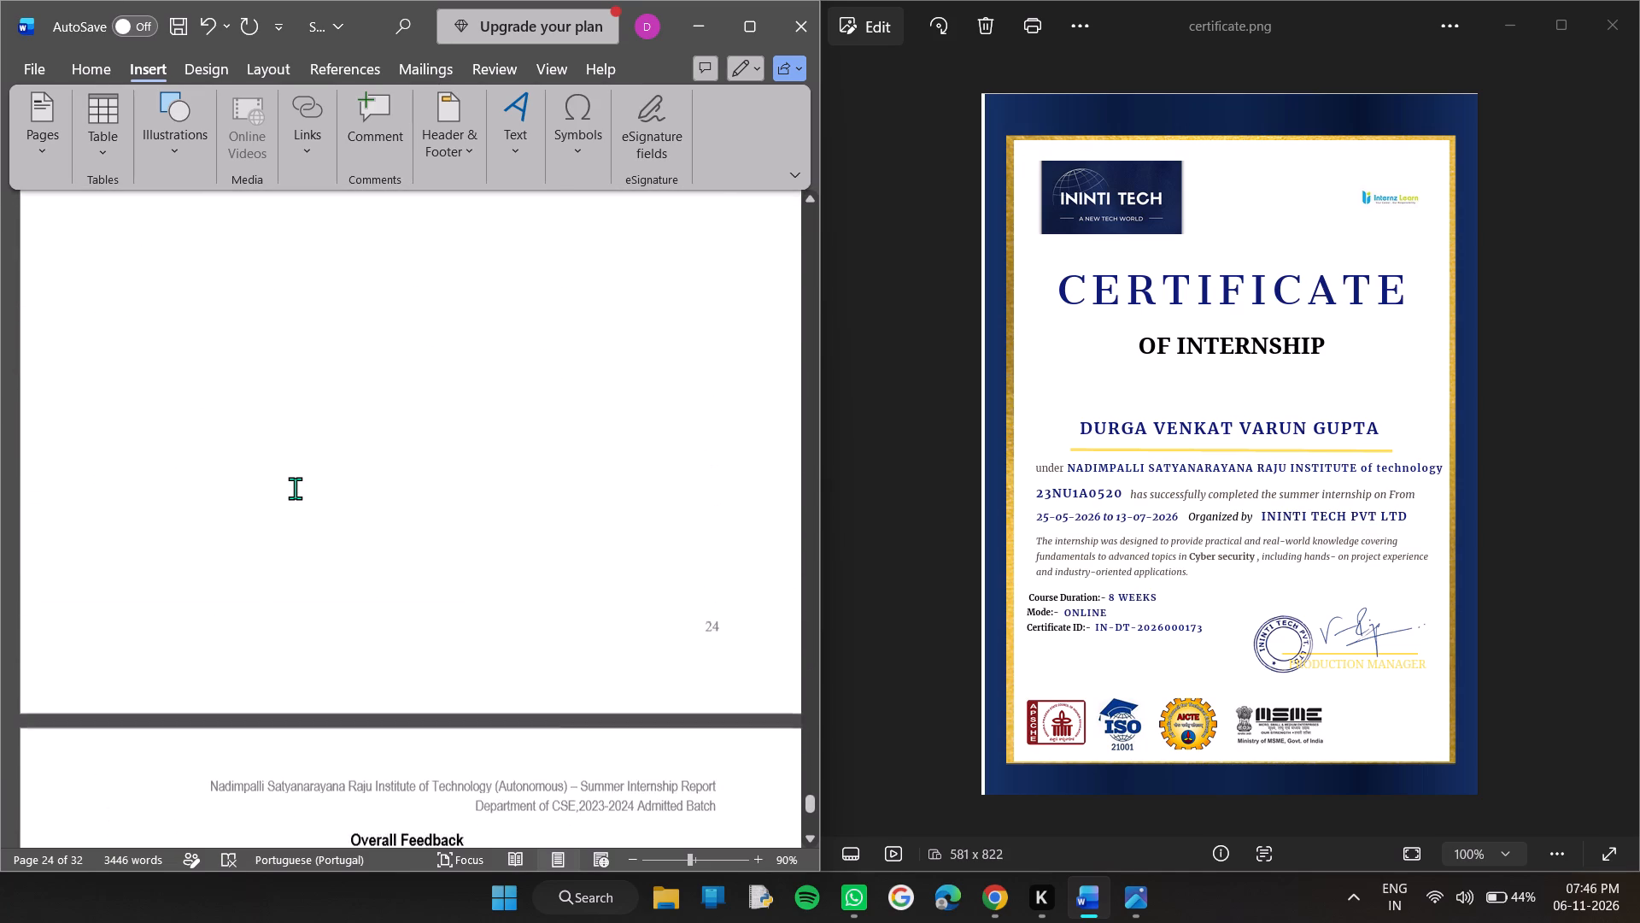
scroll(295, 488, "up", 1)
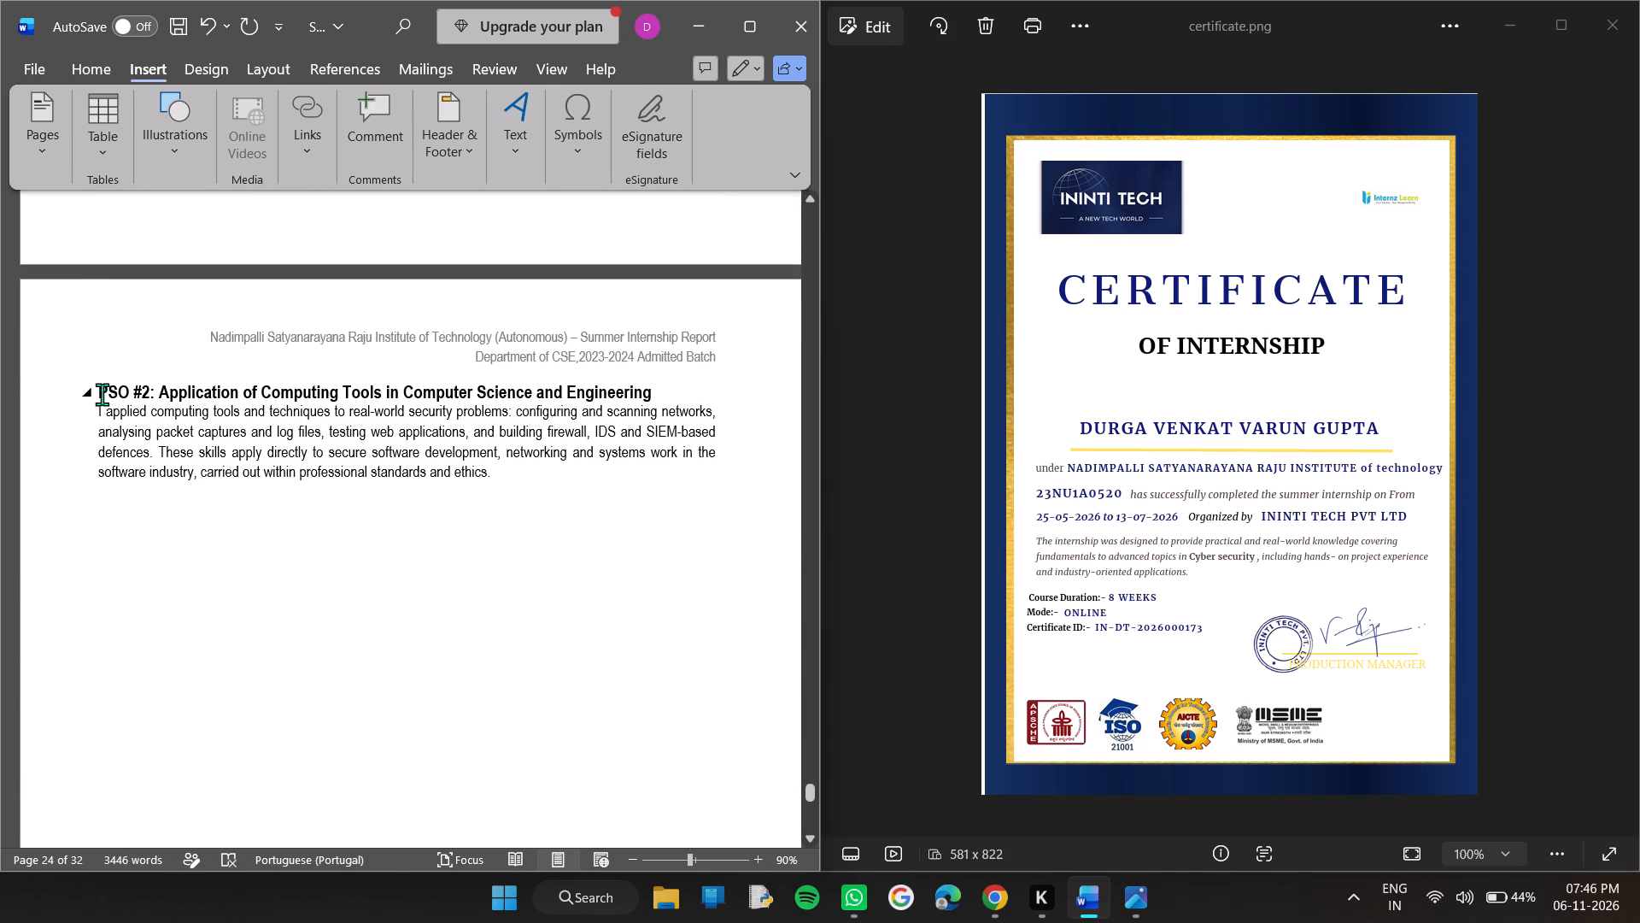
left_click(99, 392)
key("BackSpace")
key("BackSpace")
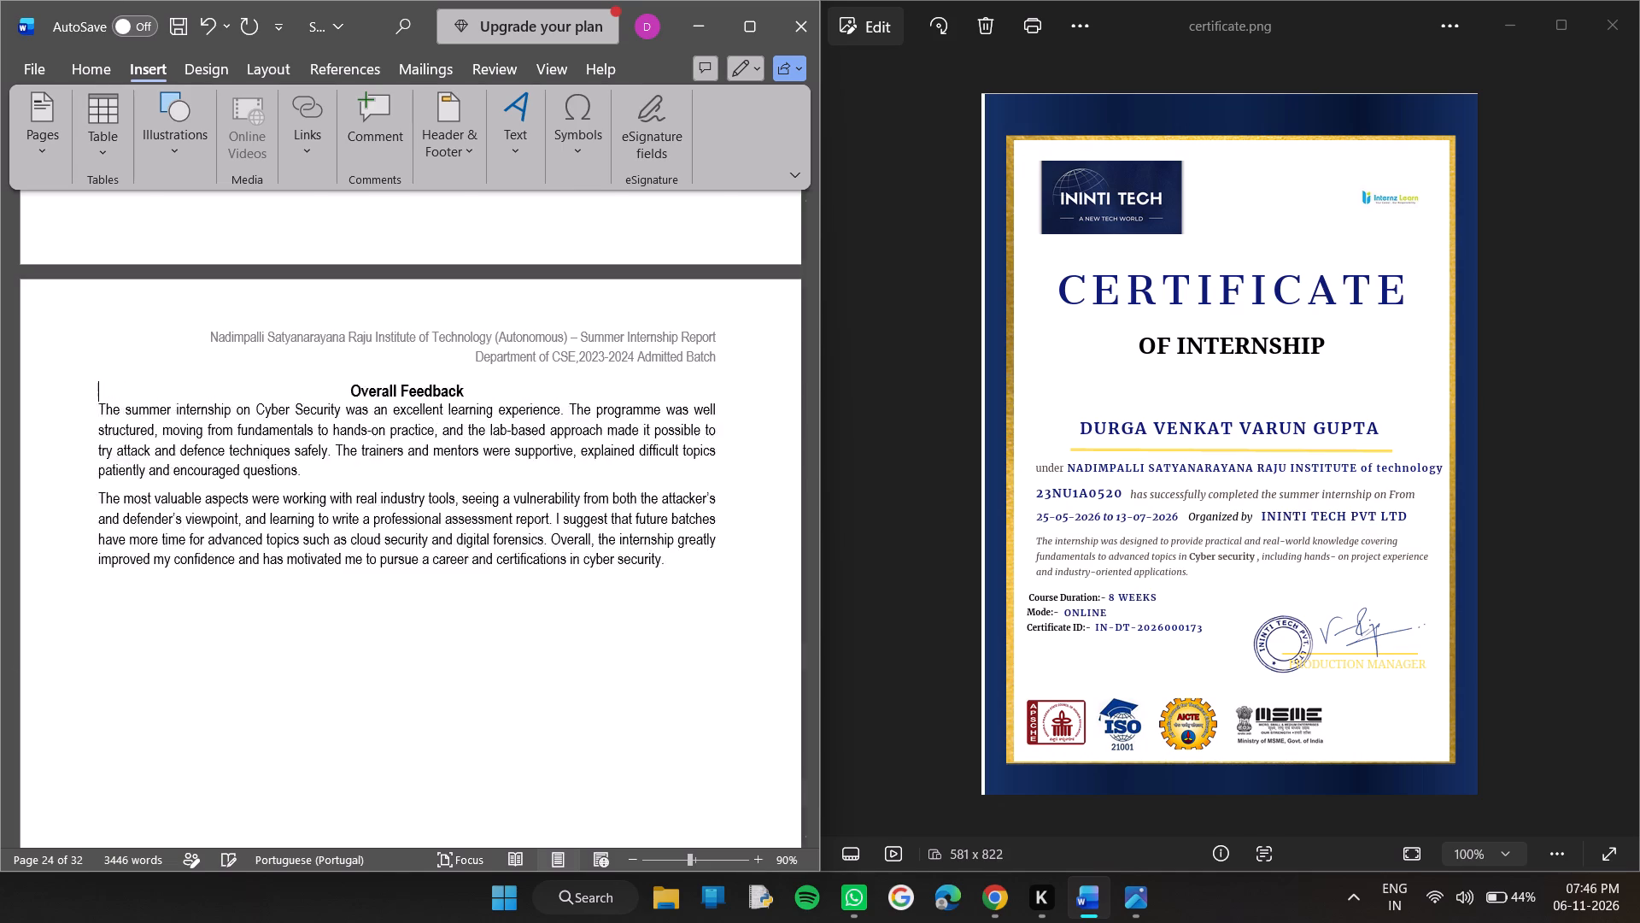
Remove the page break before the PSO #1: Life-Long Learning heading, keeping the heading on its own line below PO #11.
scroll(99, 392, "up", 1)
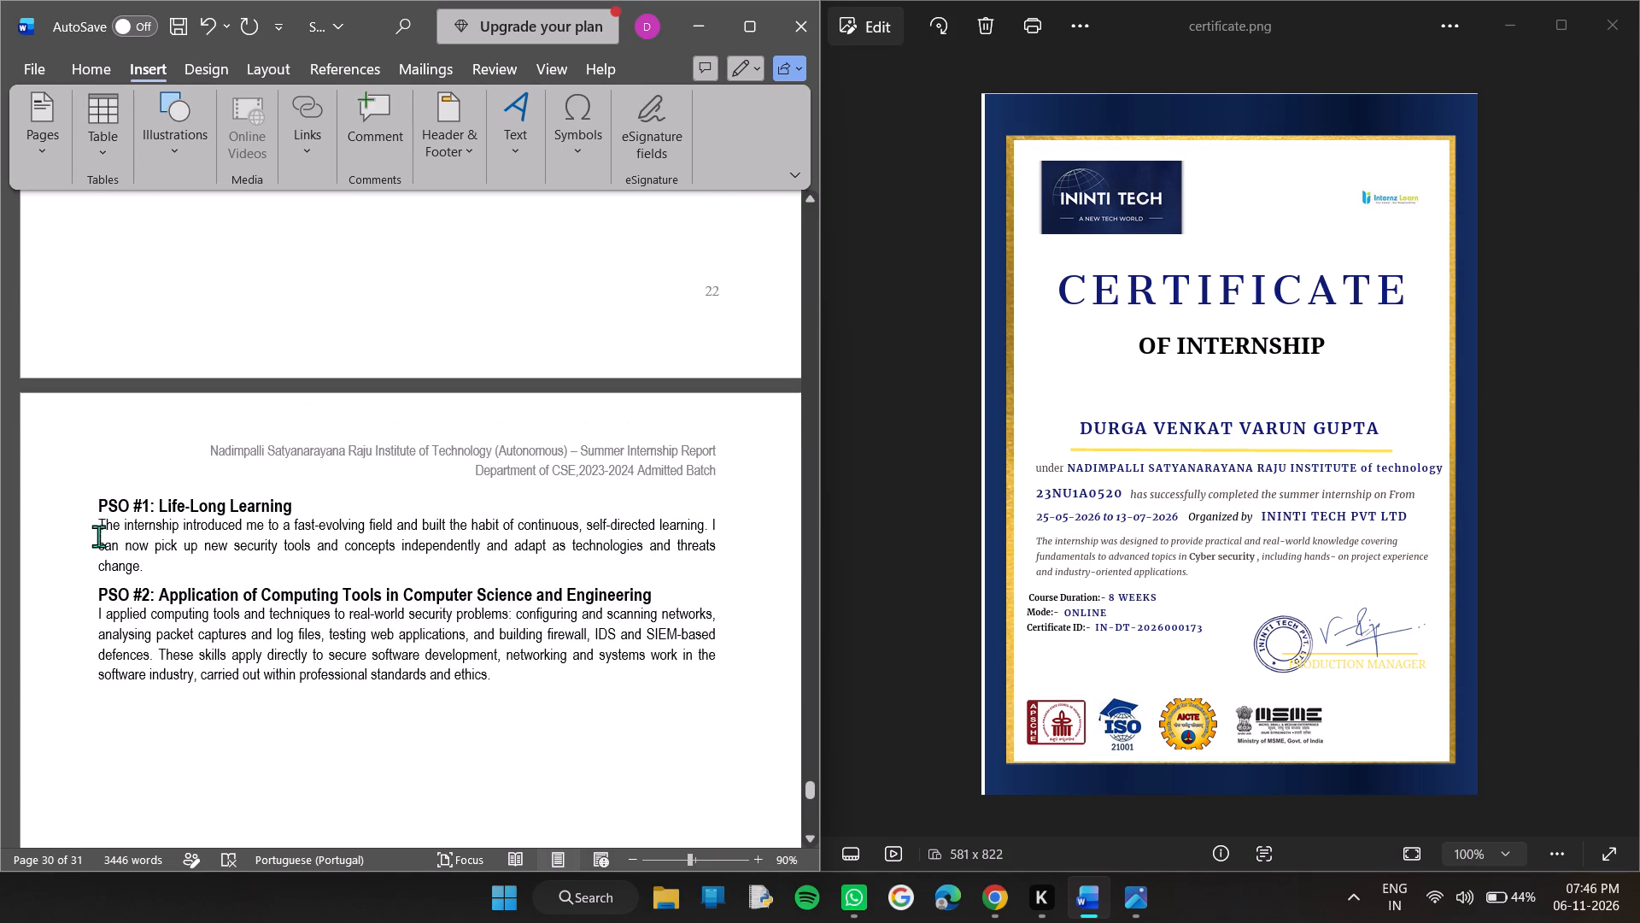
left_click(97, 509)
key("BackSpace")
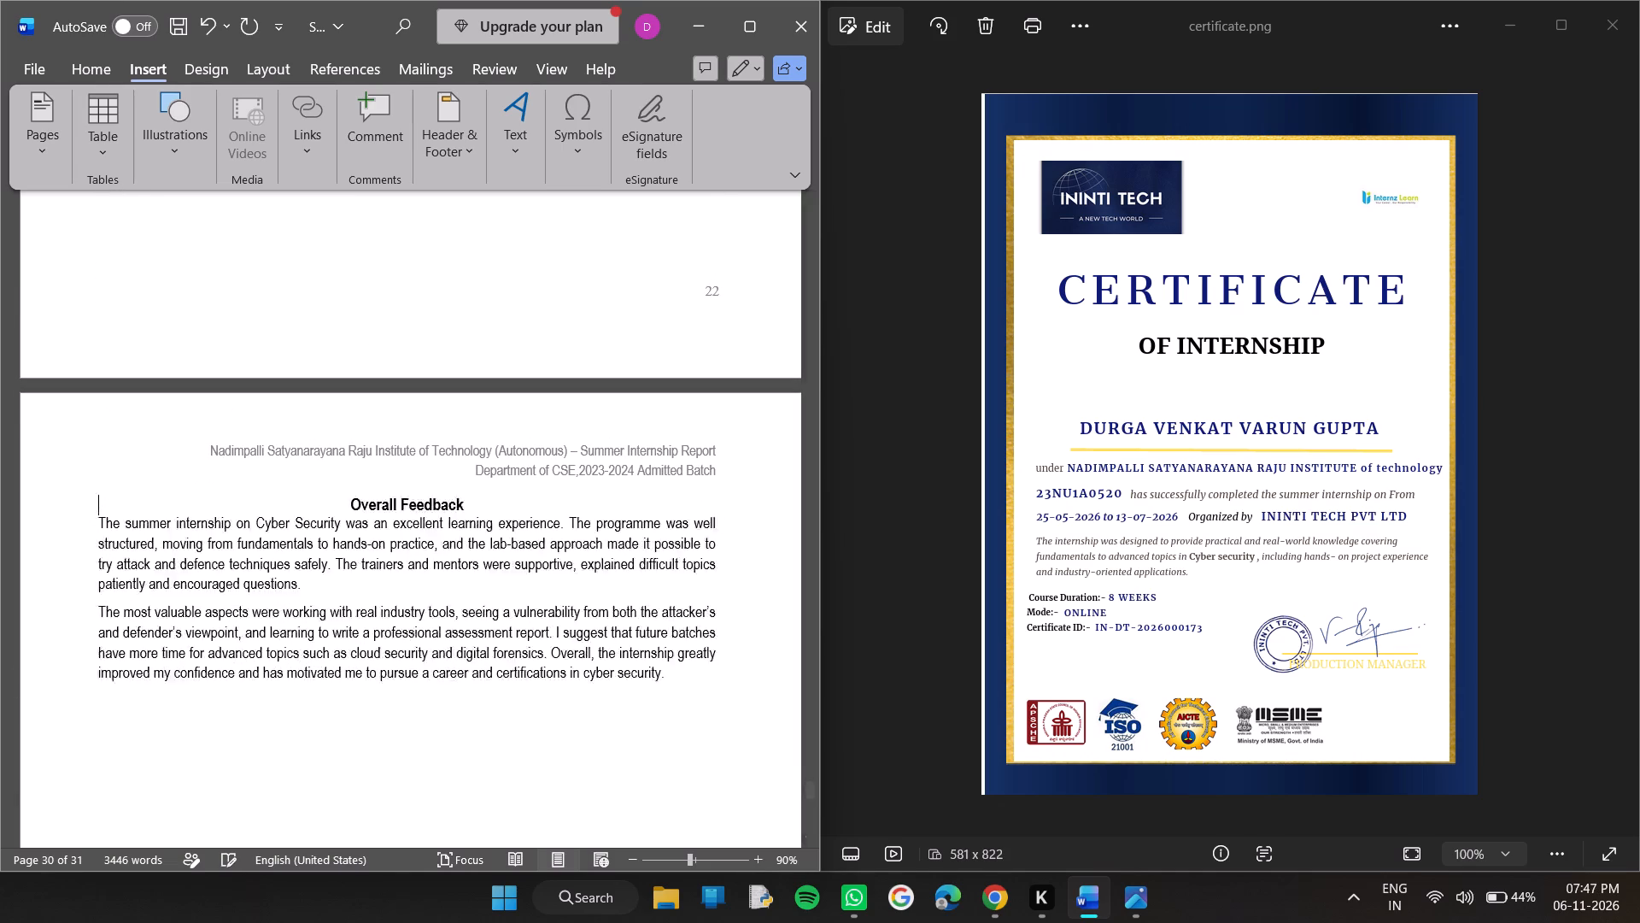
key("BackSpace")
key("BackSpace")
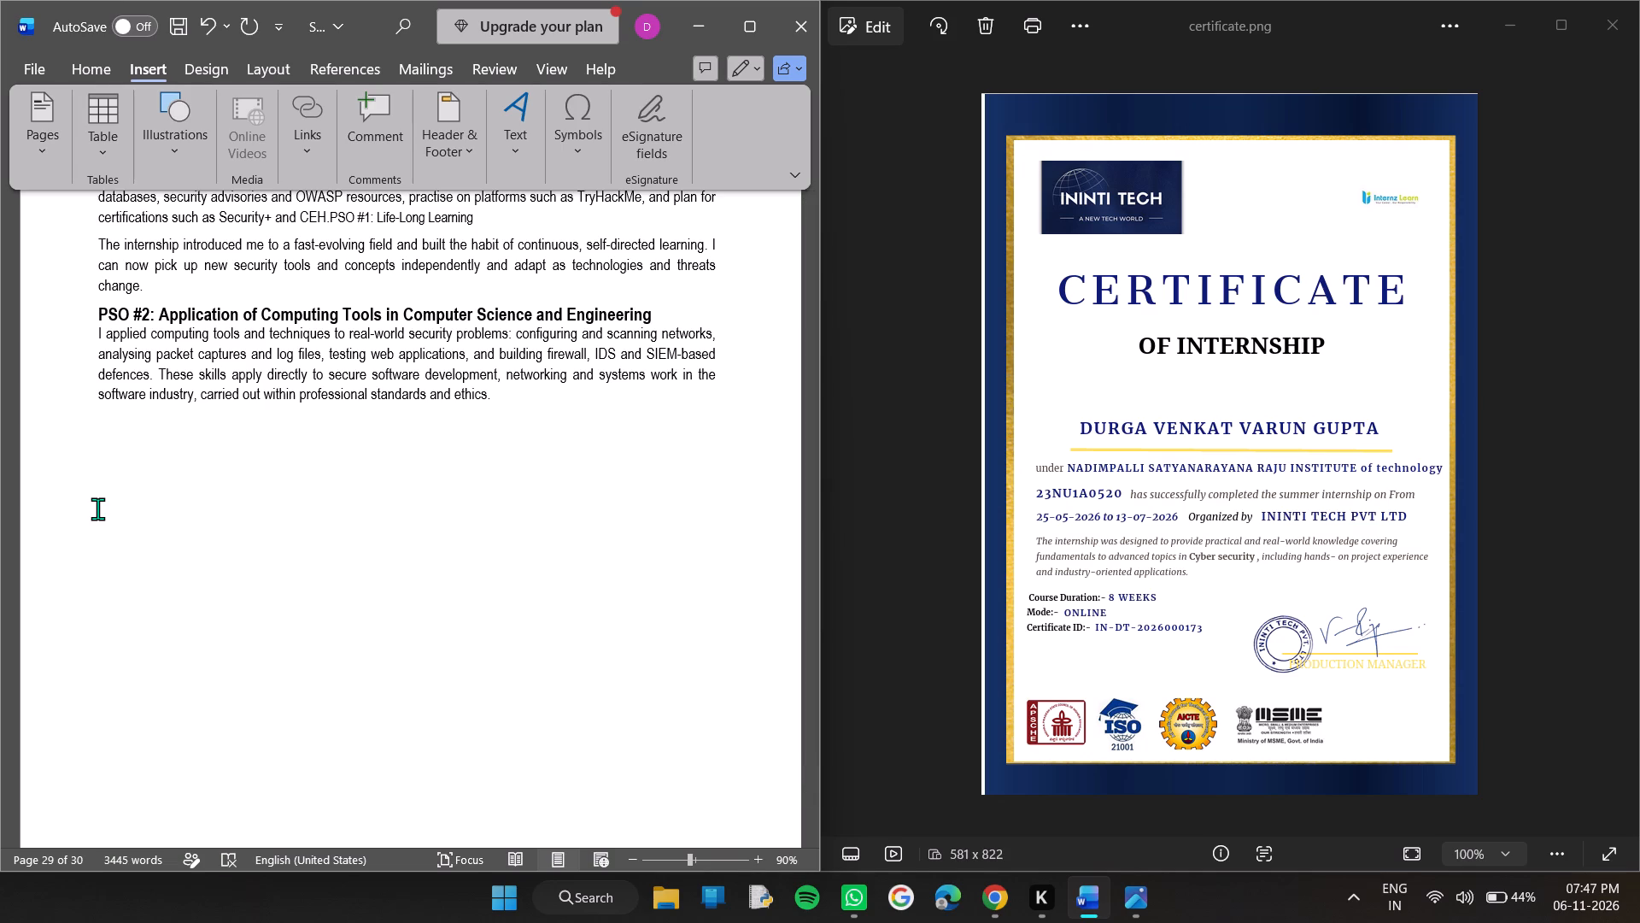
key("ctrl+z")
Remove the page break before the PO #11: Life-Long Learning heading so the section follows directly after PO #10.
scroll(97, 509, "up", 1)
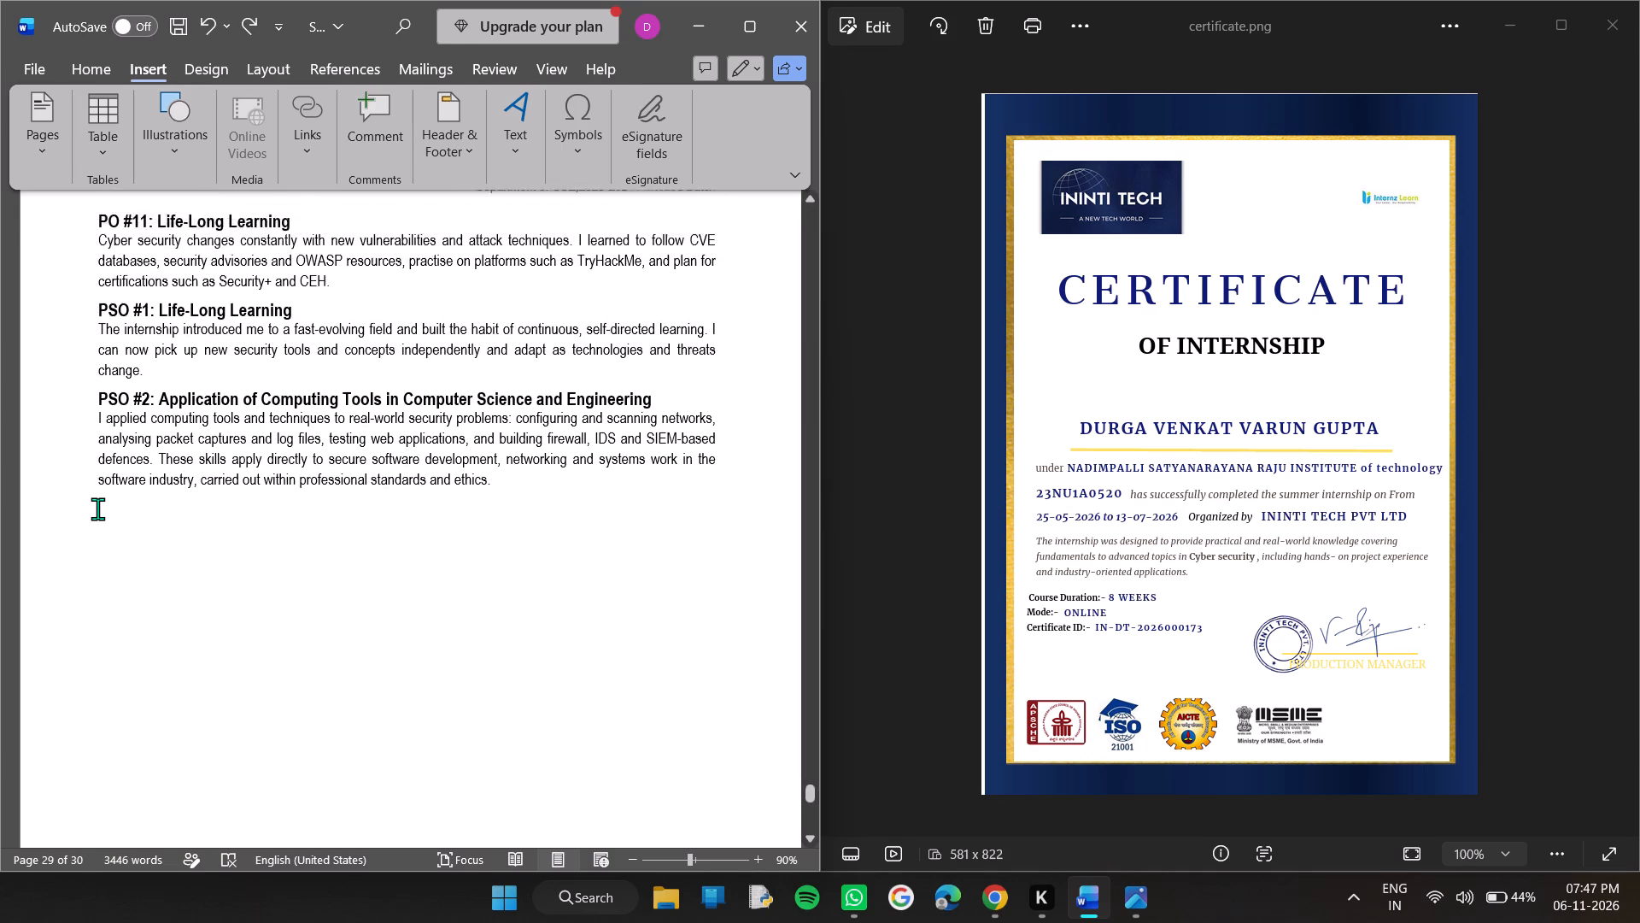
scroll(97, 509, "up", 1)
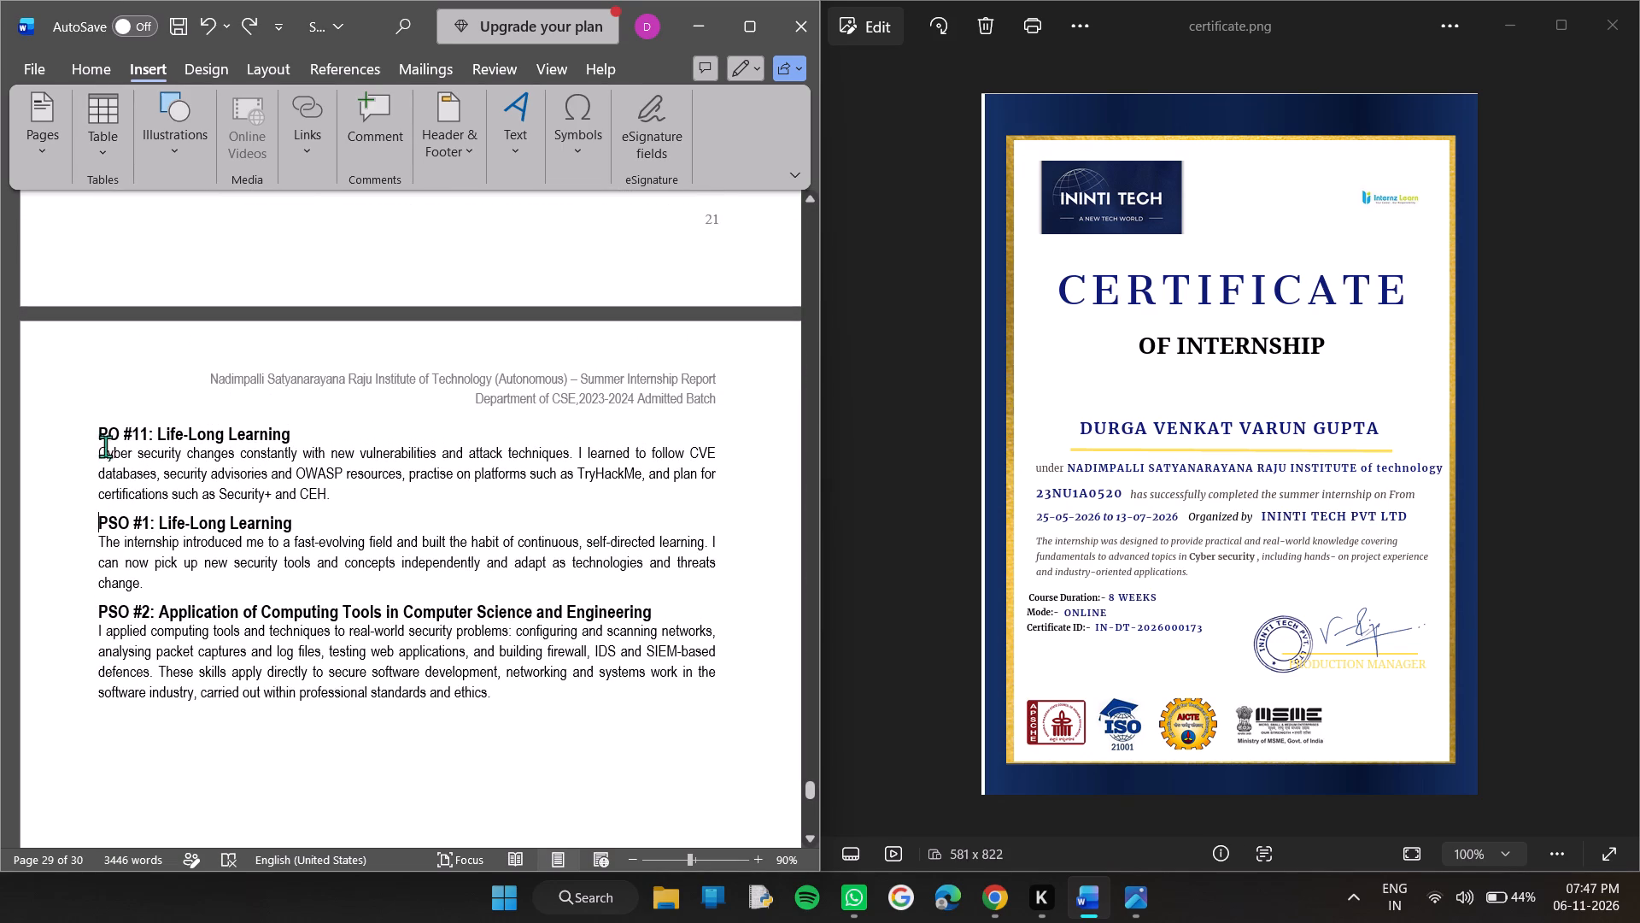
left_click(98, 434)
key("BackSpace")
key("BackSpace")
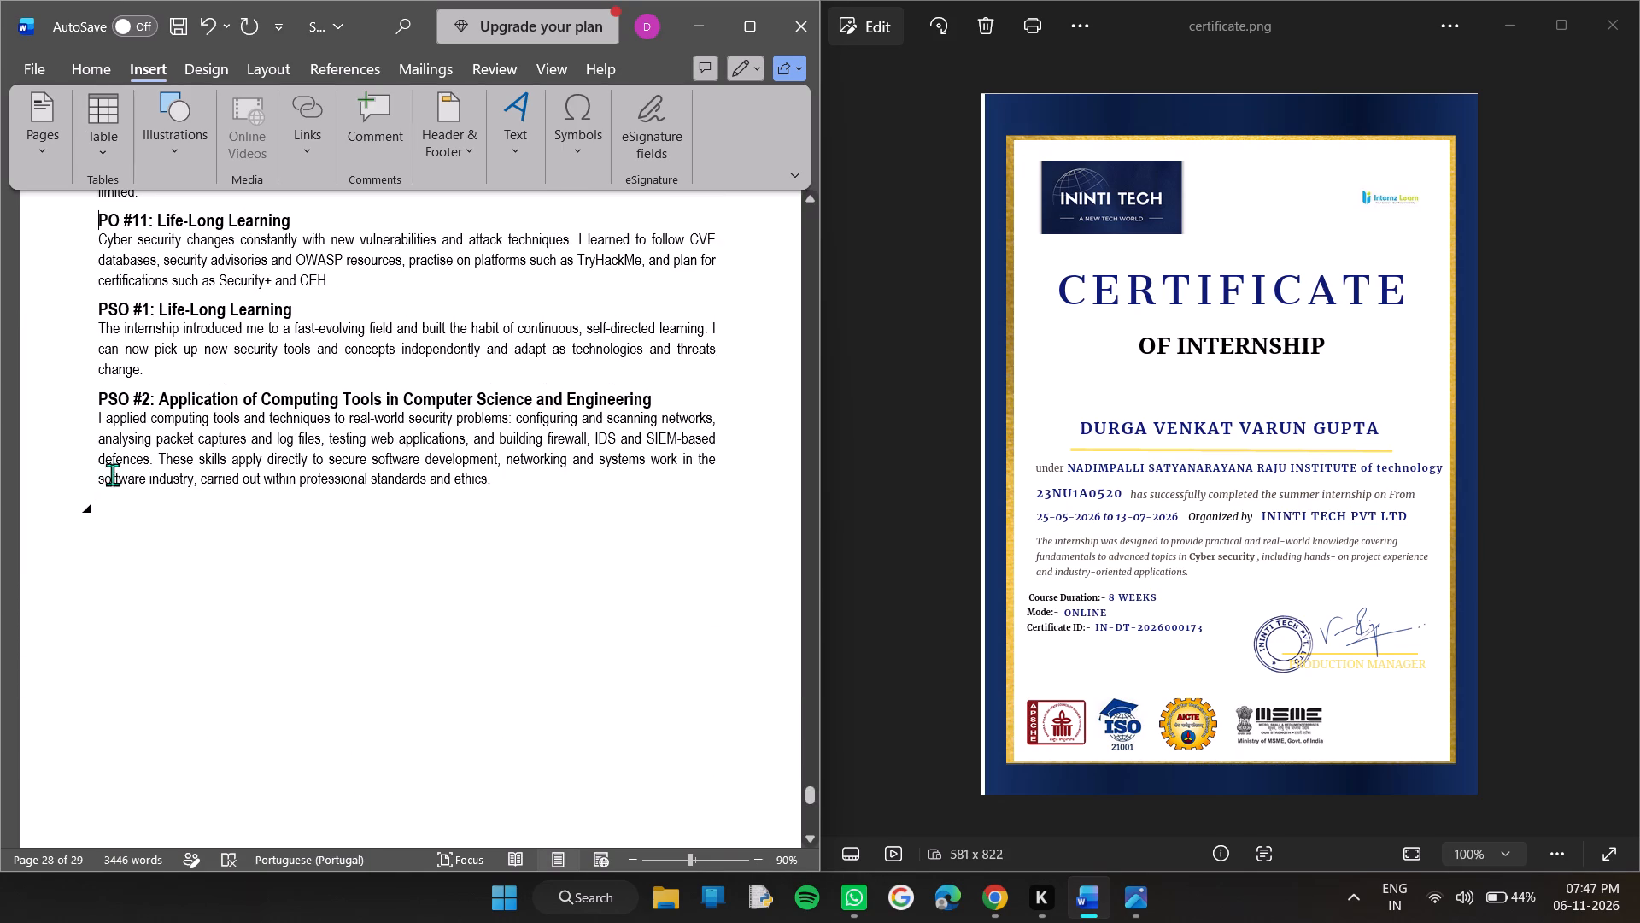
Remove the page break before the PO #10: Project Management and Finance heading so it follows directly after PO #9.
scroll(111, 343, "up", 1)
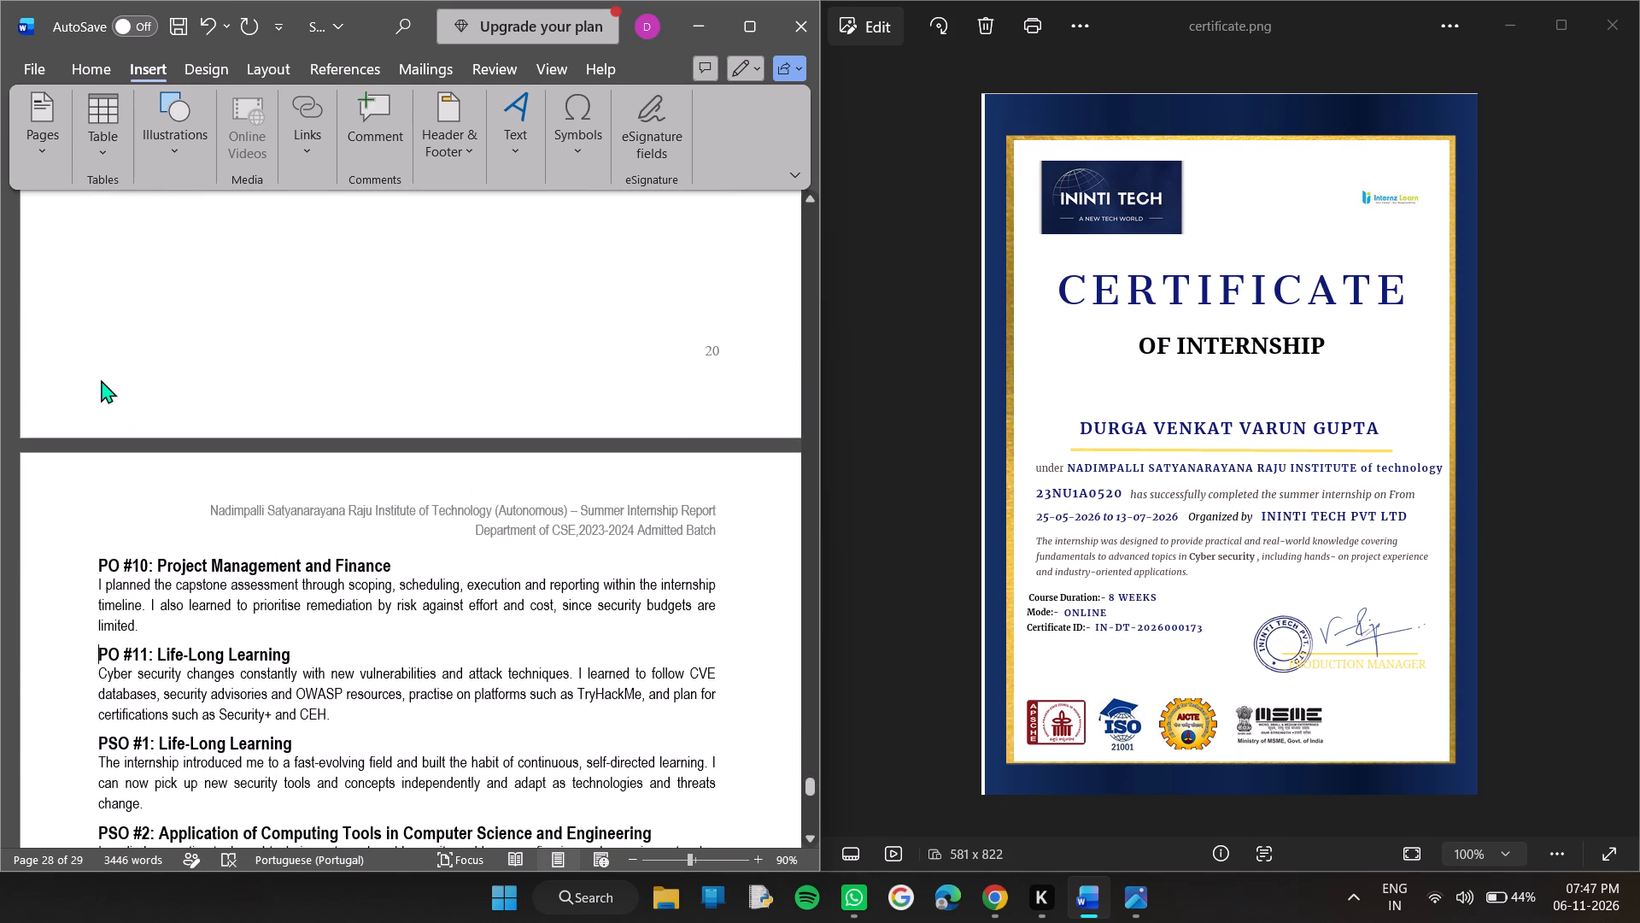
left_click(97, 567)
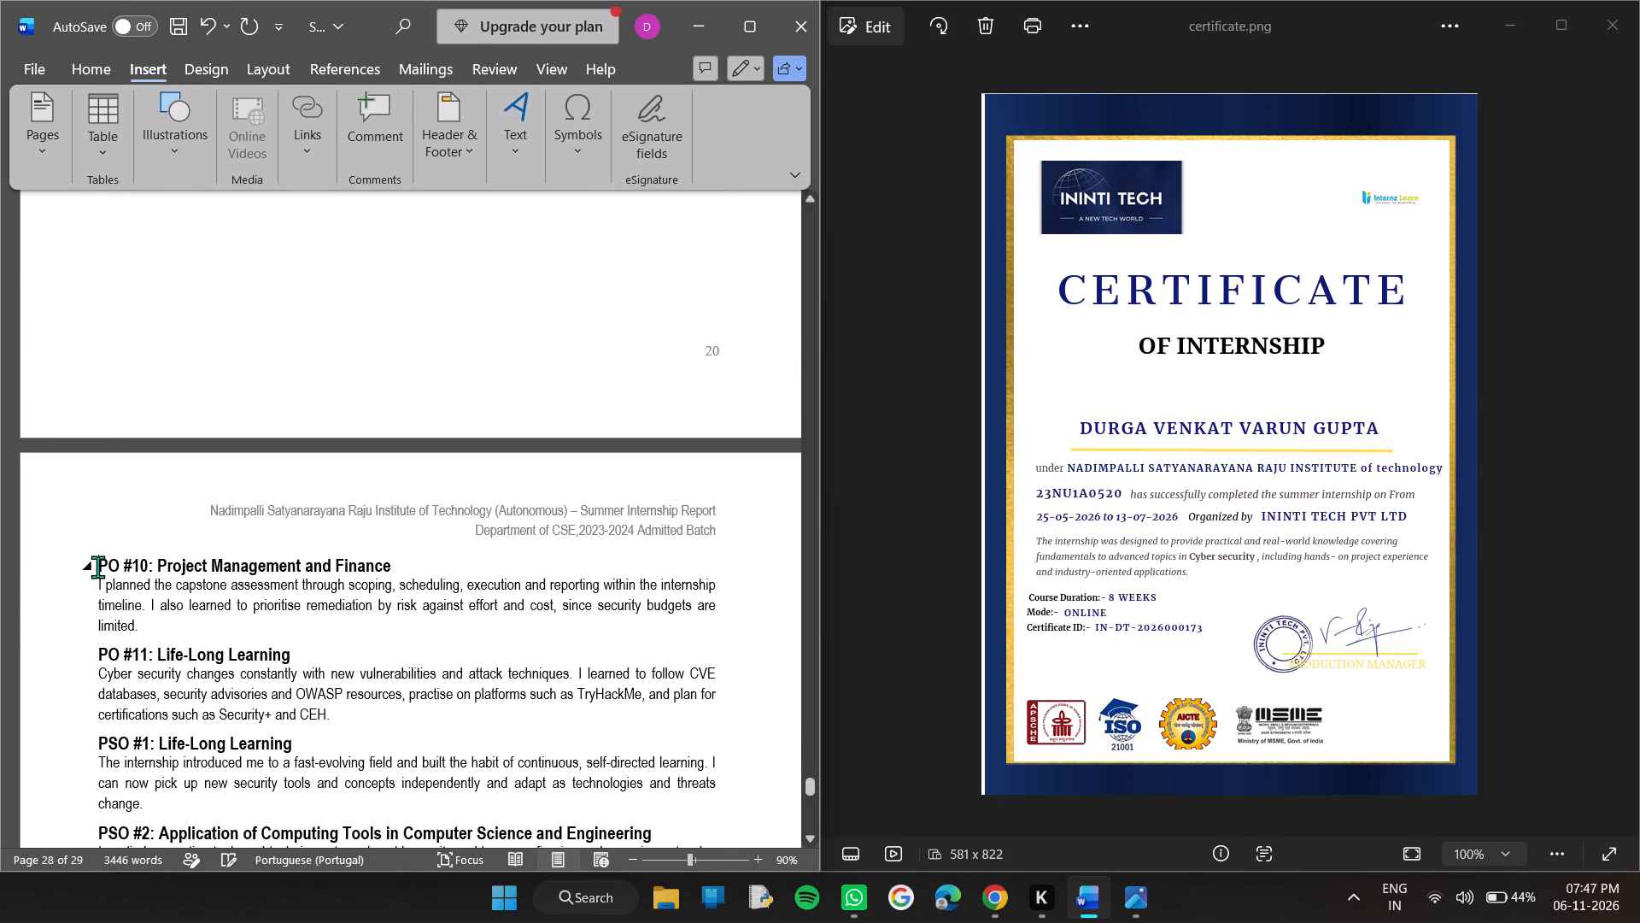
key("BackSpace")
key("BackSpace")
Remove the page break before the PO #9: Communication heading so the section follows directly after PO #8.
scroll(97, 567, "up", 1)
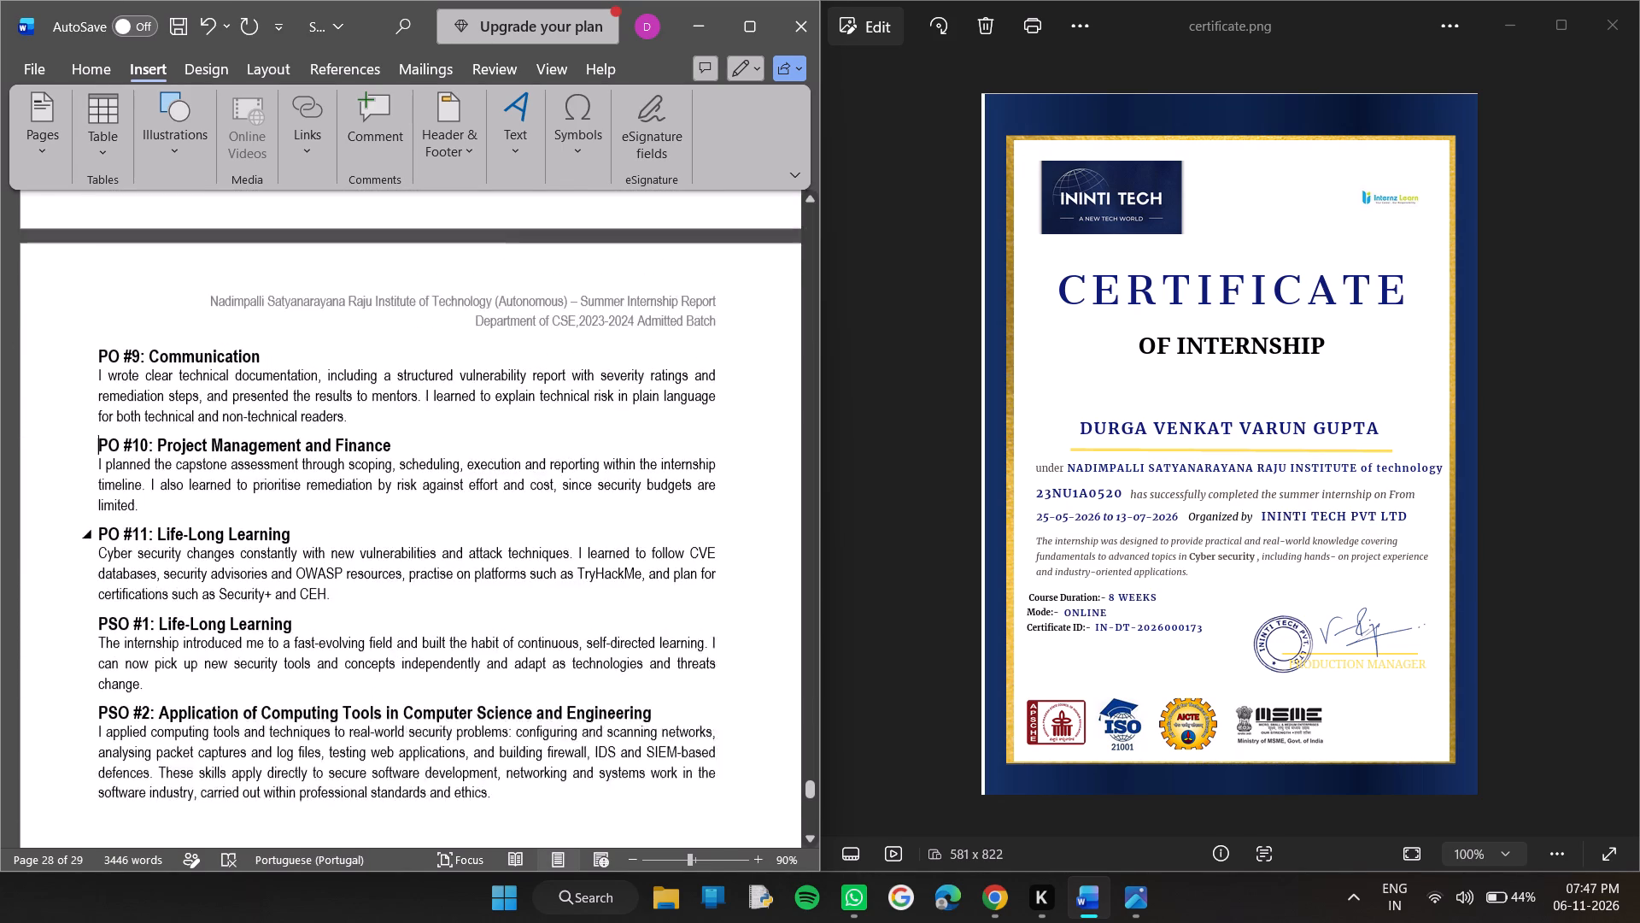
scroll(97, 567, "up", 1)
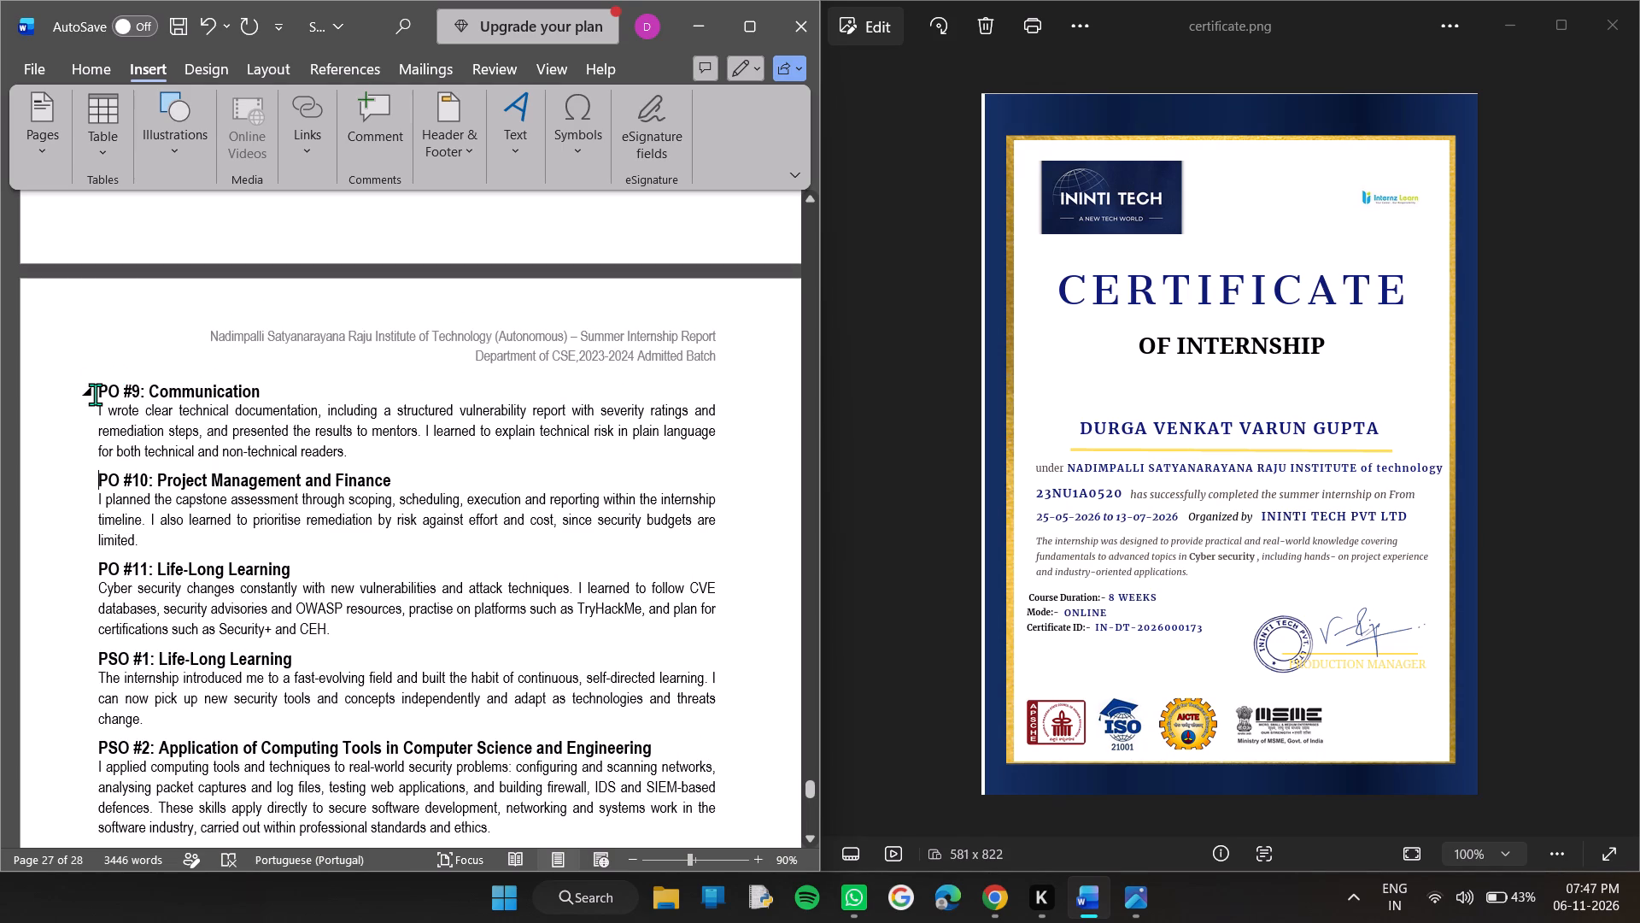
left_click(95, 394)
key("BackSpace")
key("BackSpace")
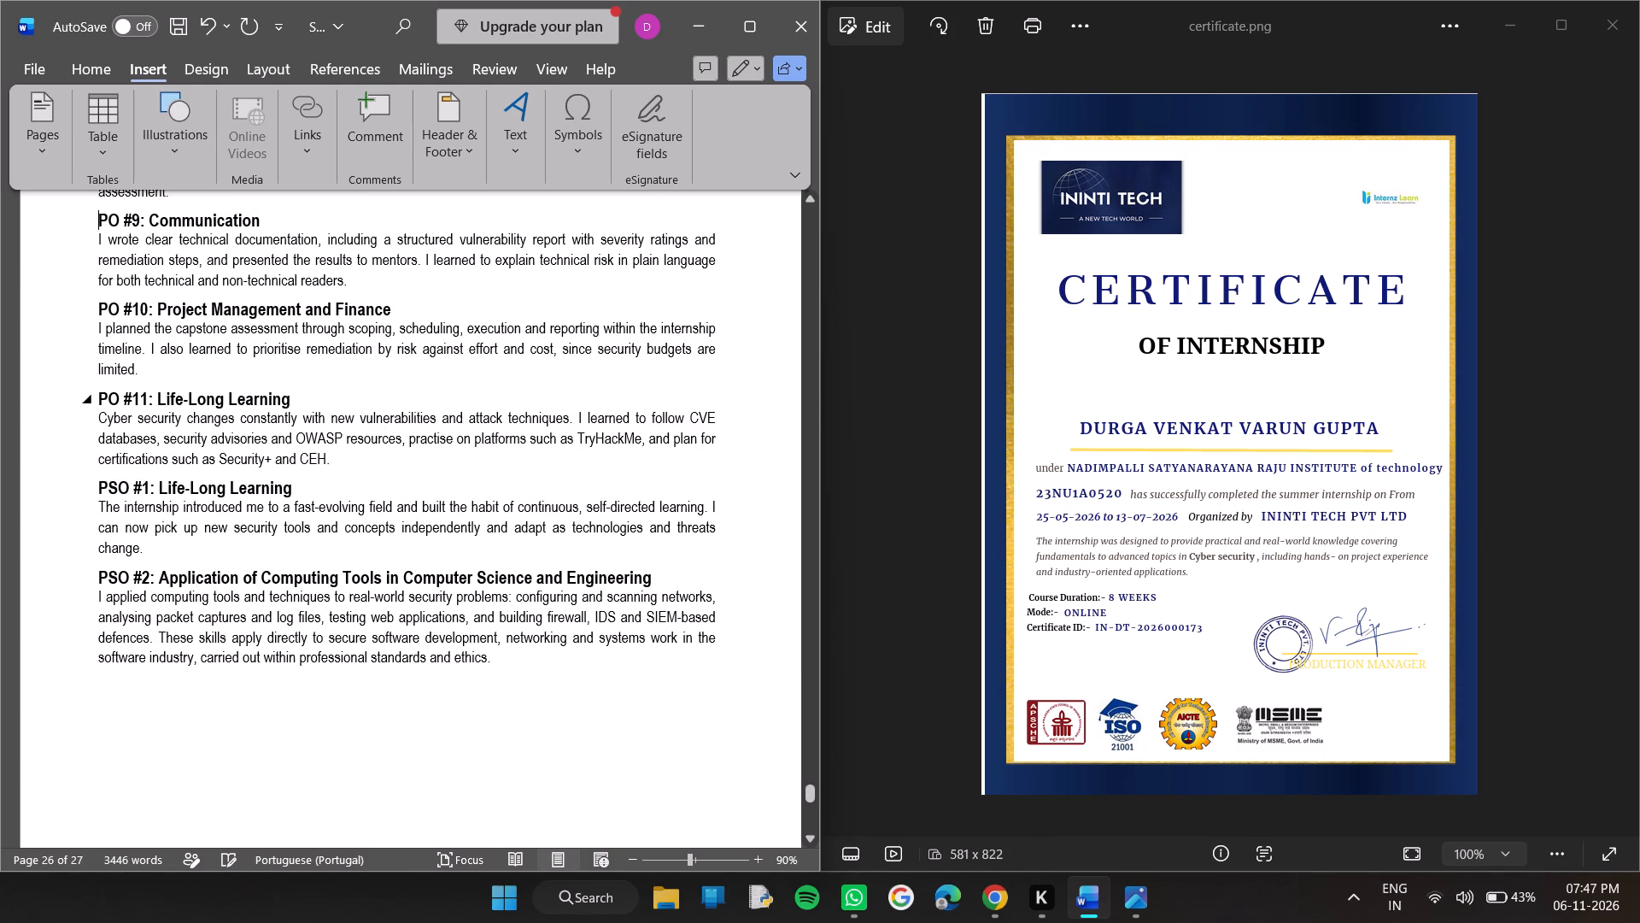
Remove the page break before the PO #7: Ethics heading so the section follows directly after PO #6.
scroll(93, 432, "up", 2)
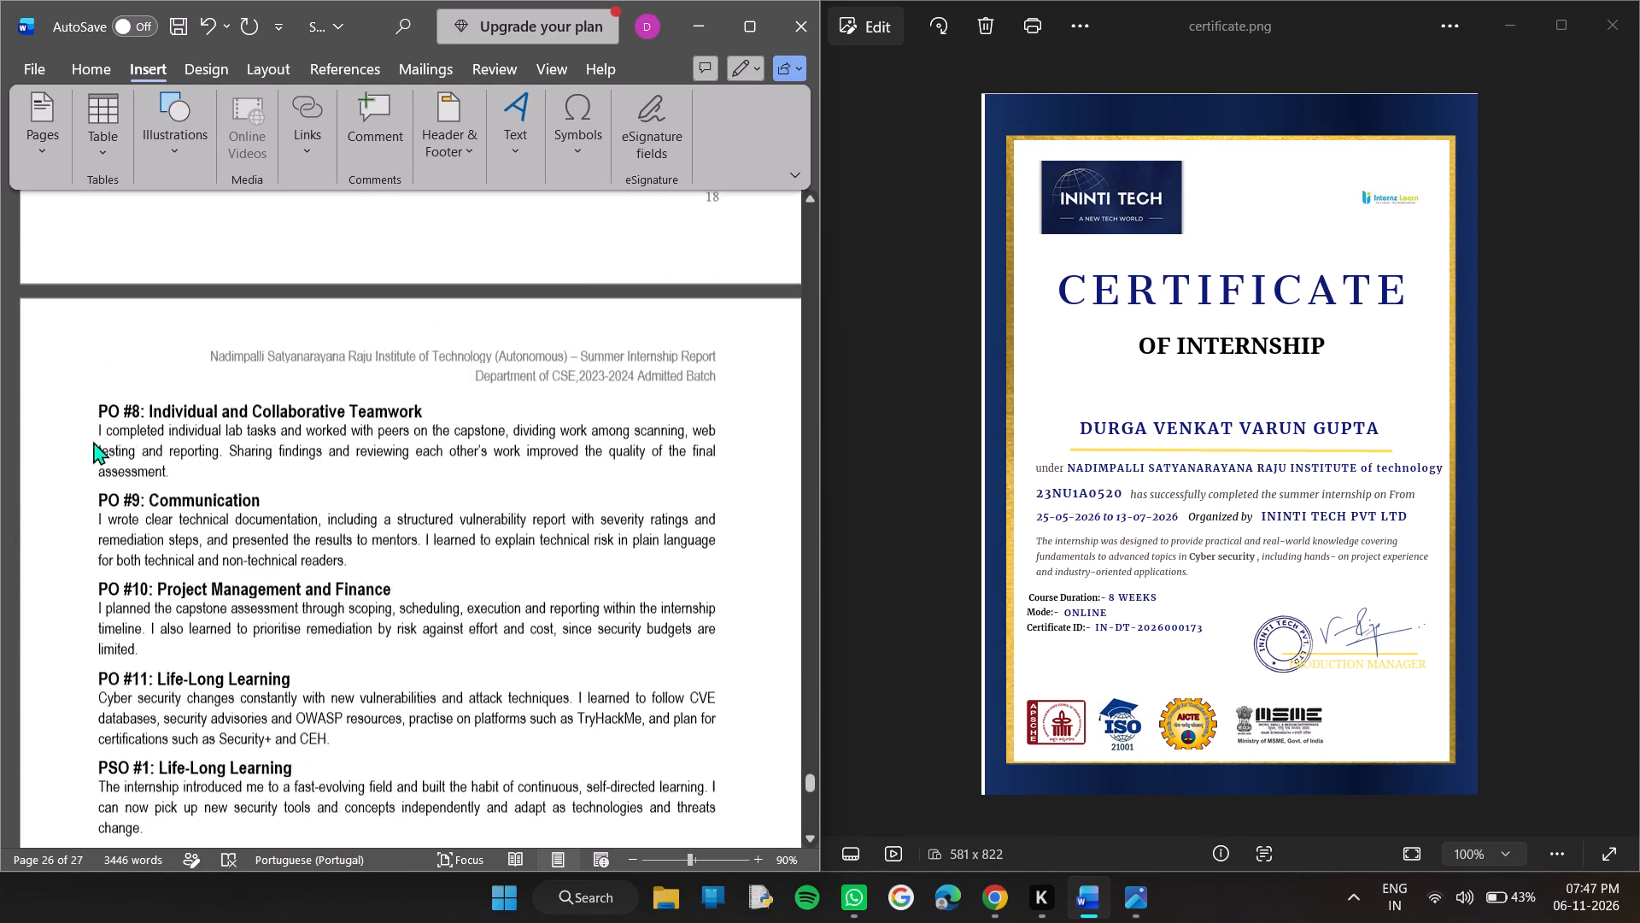
scroll(93, 441, "up", 4)
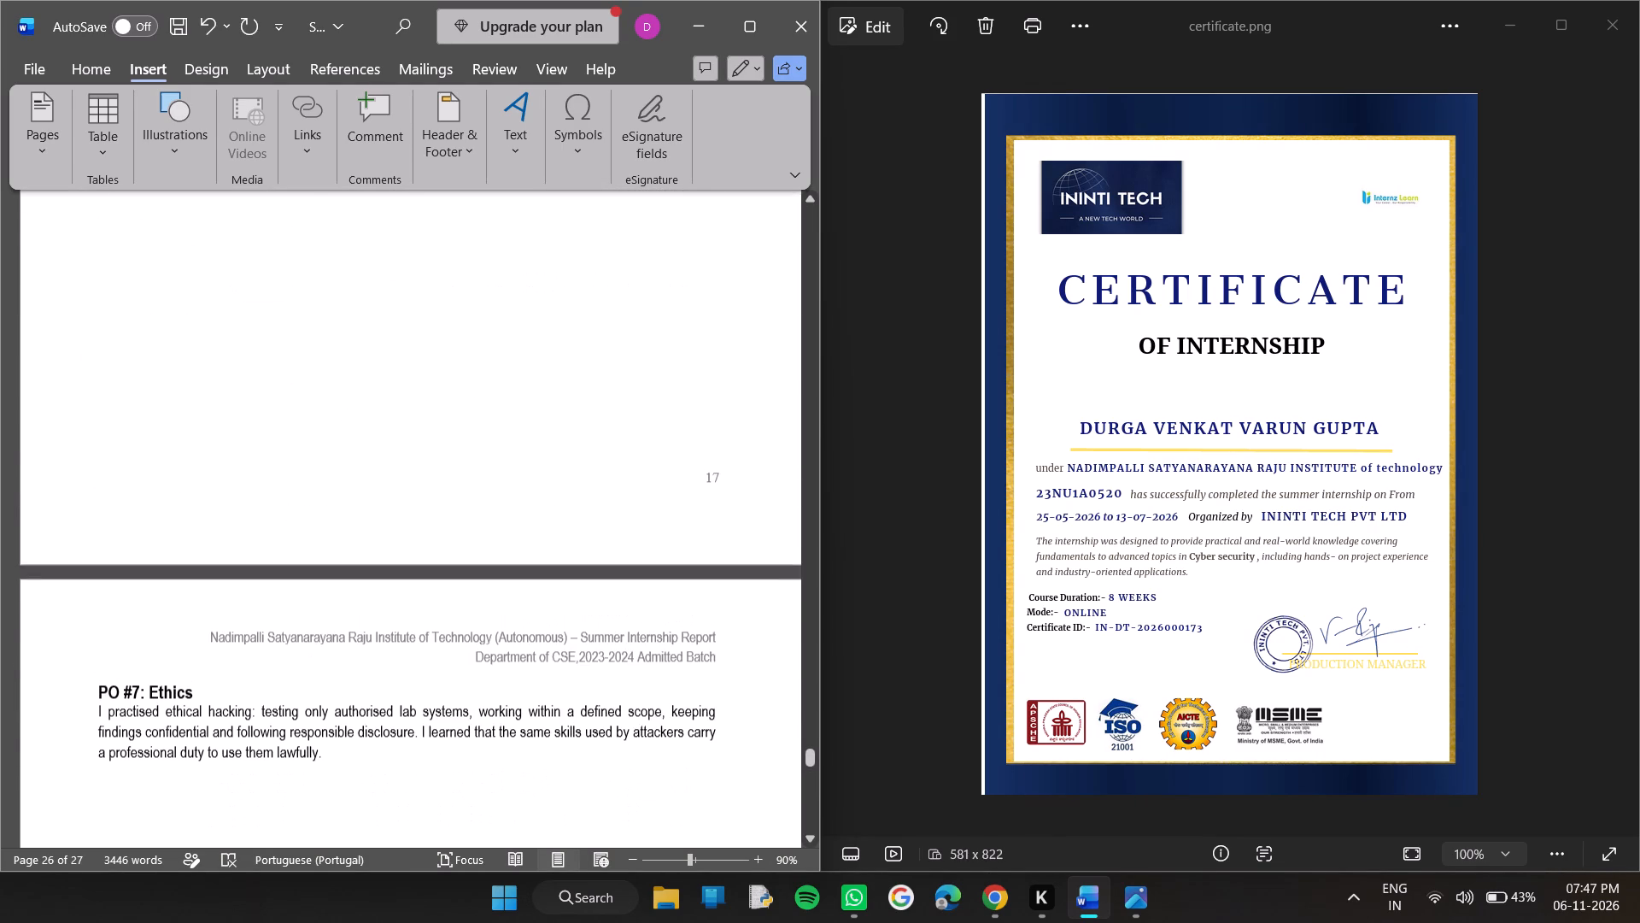
left_click(99, 698)
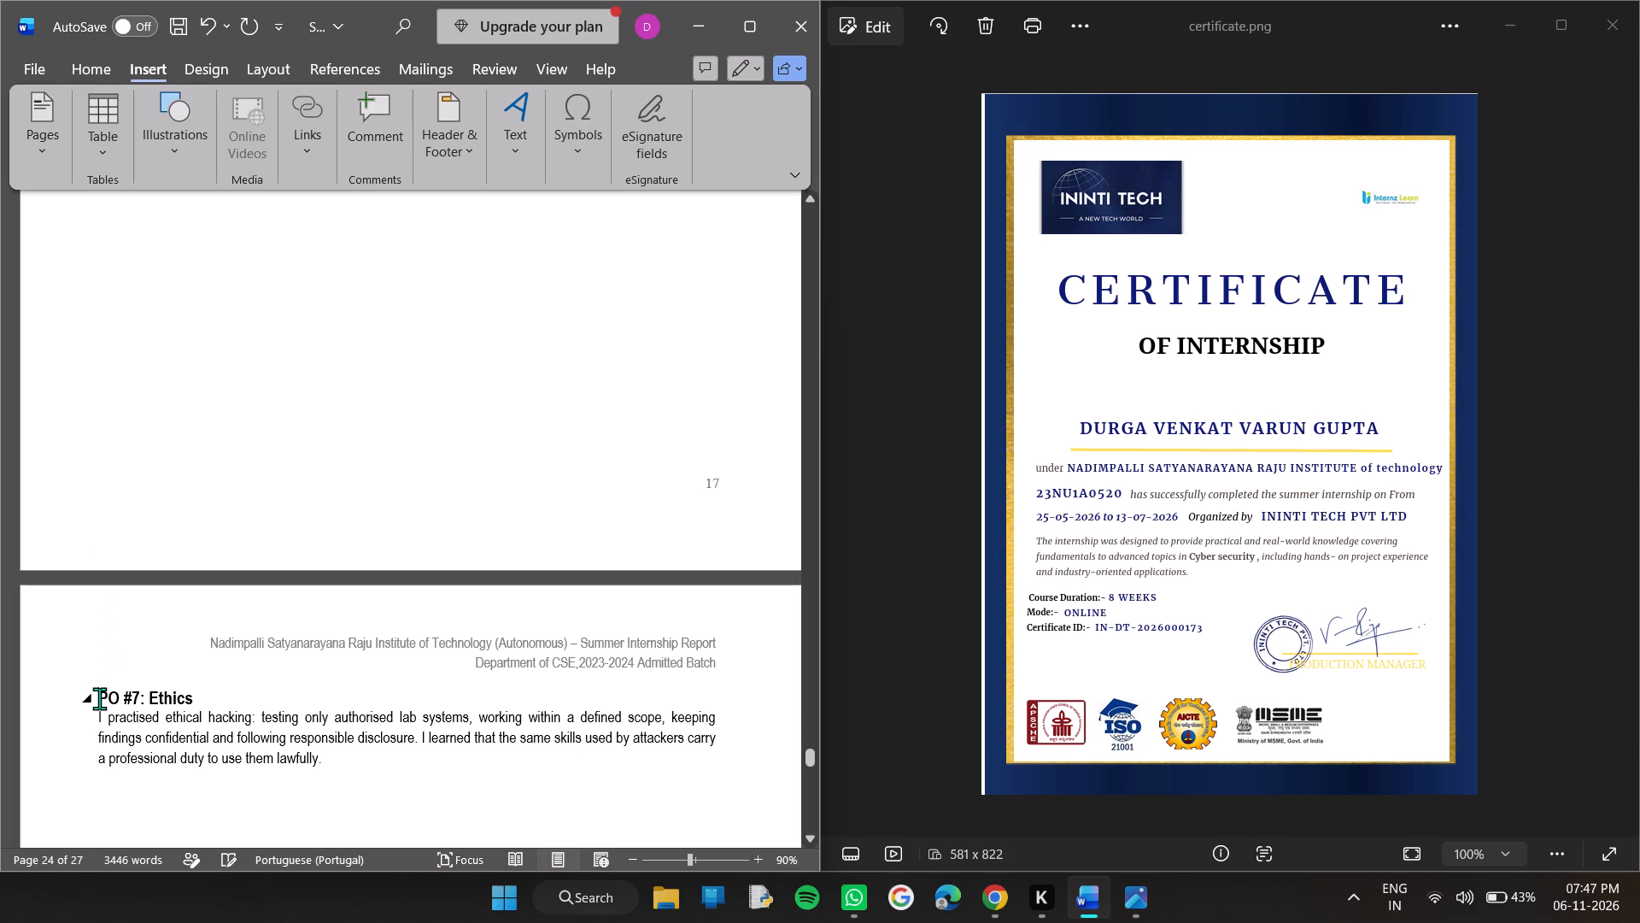
key("BackSpace")
key("BackSpace")
Remove the page break before the PO #6: The Engineer and the World heading so it follows directly after PO #5.
scroll(99, 698, "up", 1)
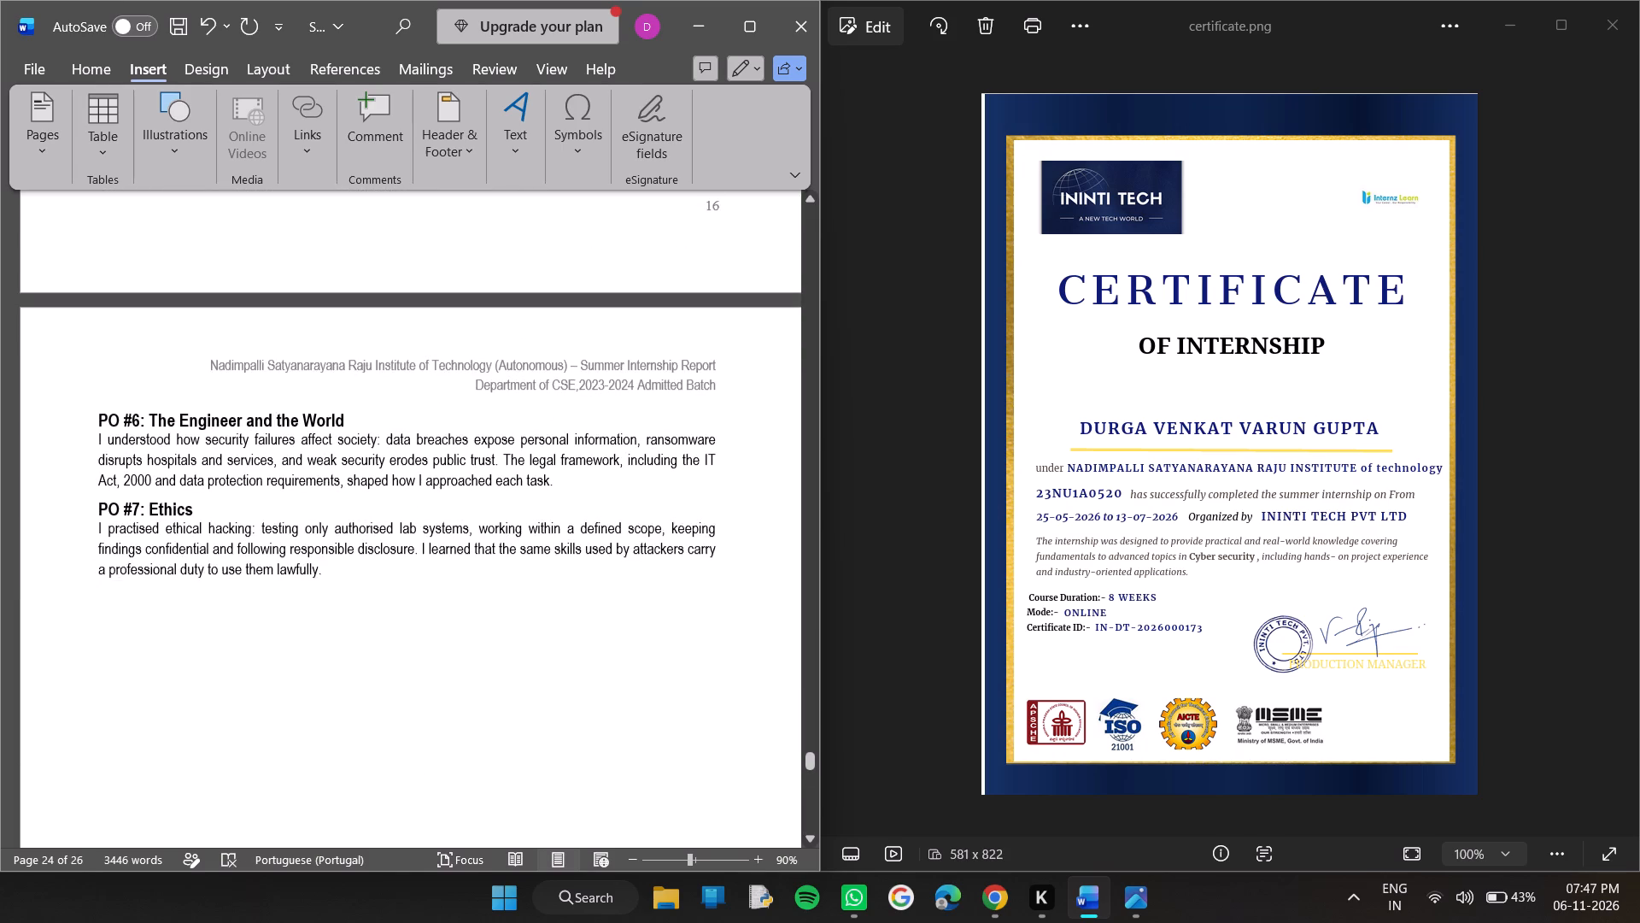
left_click(99, 453)
key("BackSpace")
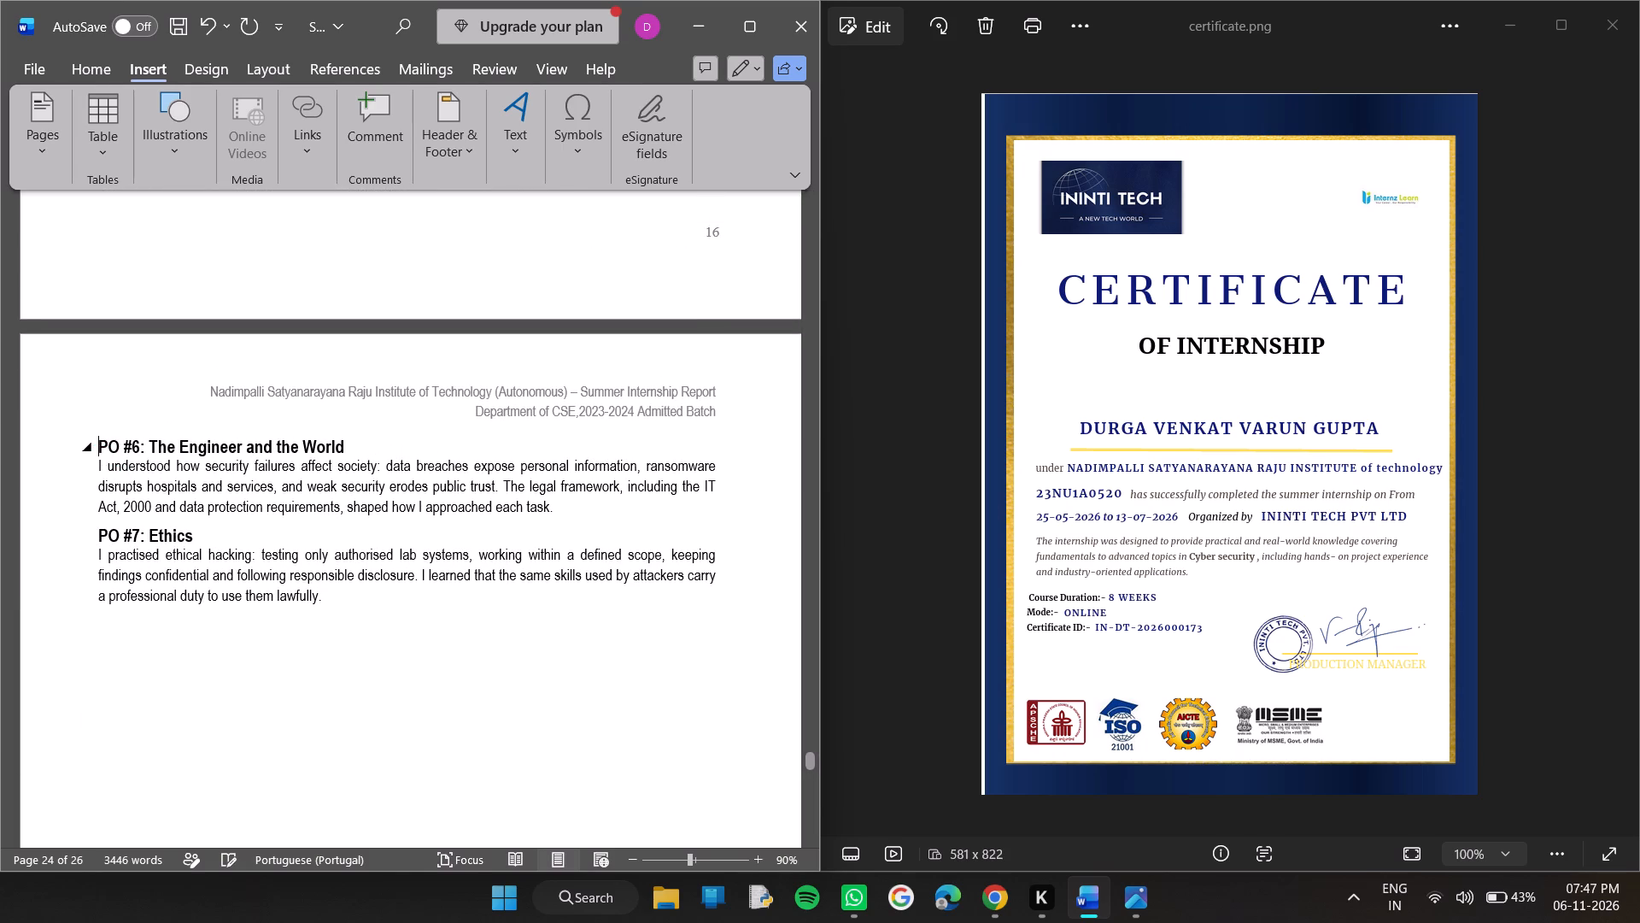
key("BackSpace")
Remove the page break before the PO #5: Engineering Tool Usage heading so the section follows directly after PO #4.
scroll(99, 453, "up", 1)
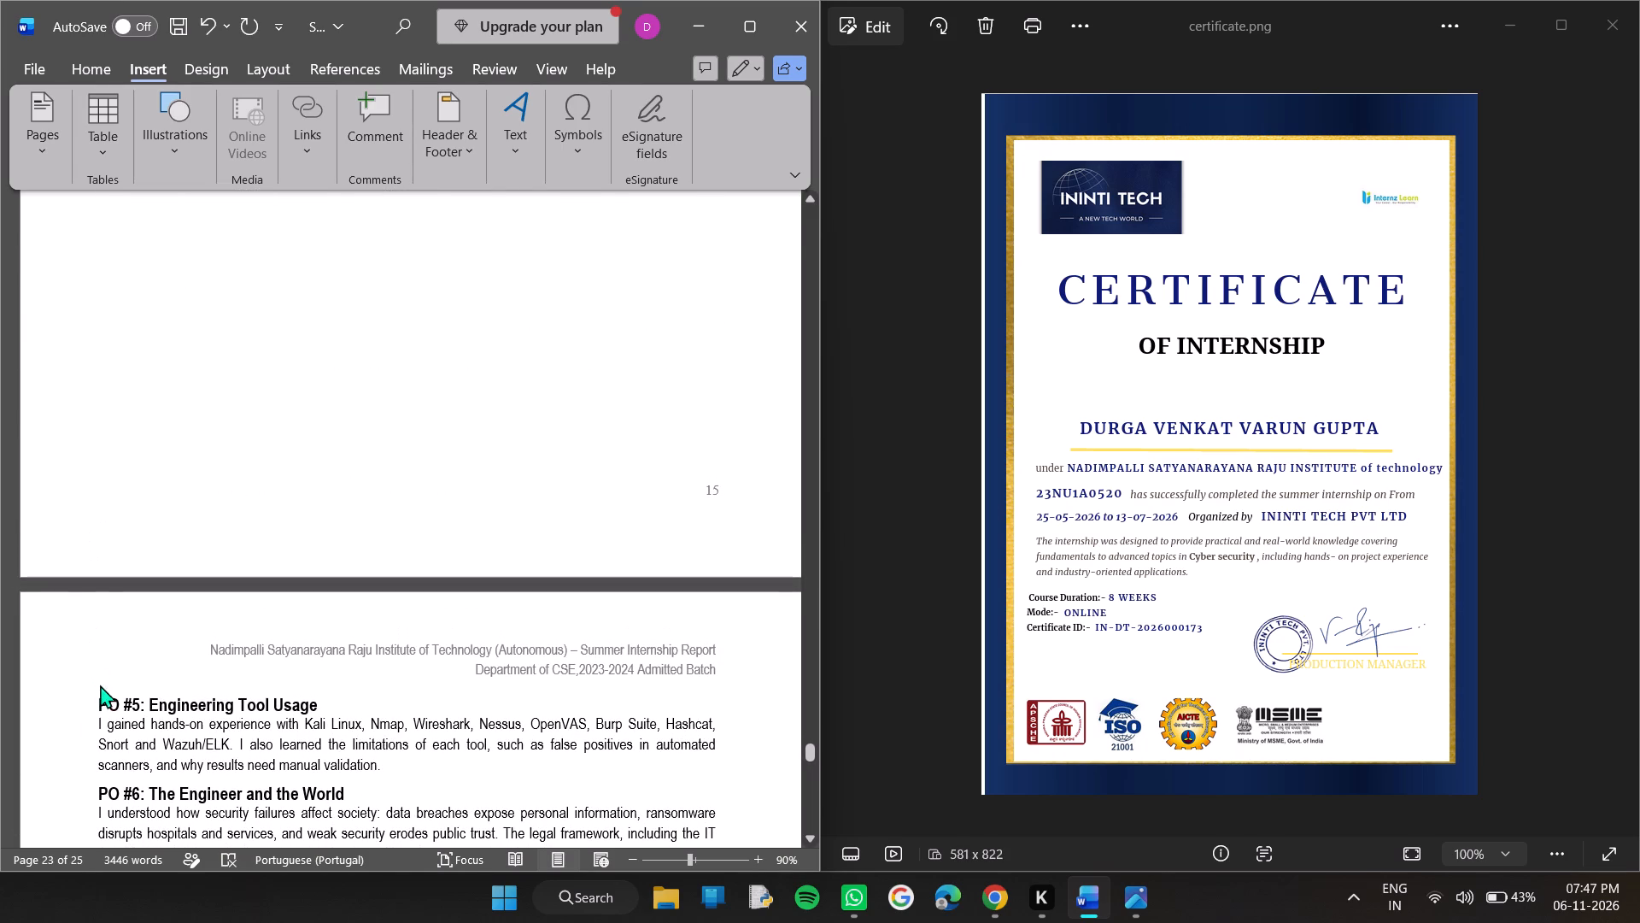
left_click(98, 702)
key("BackSpace")
key("BackSpace")
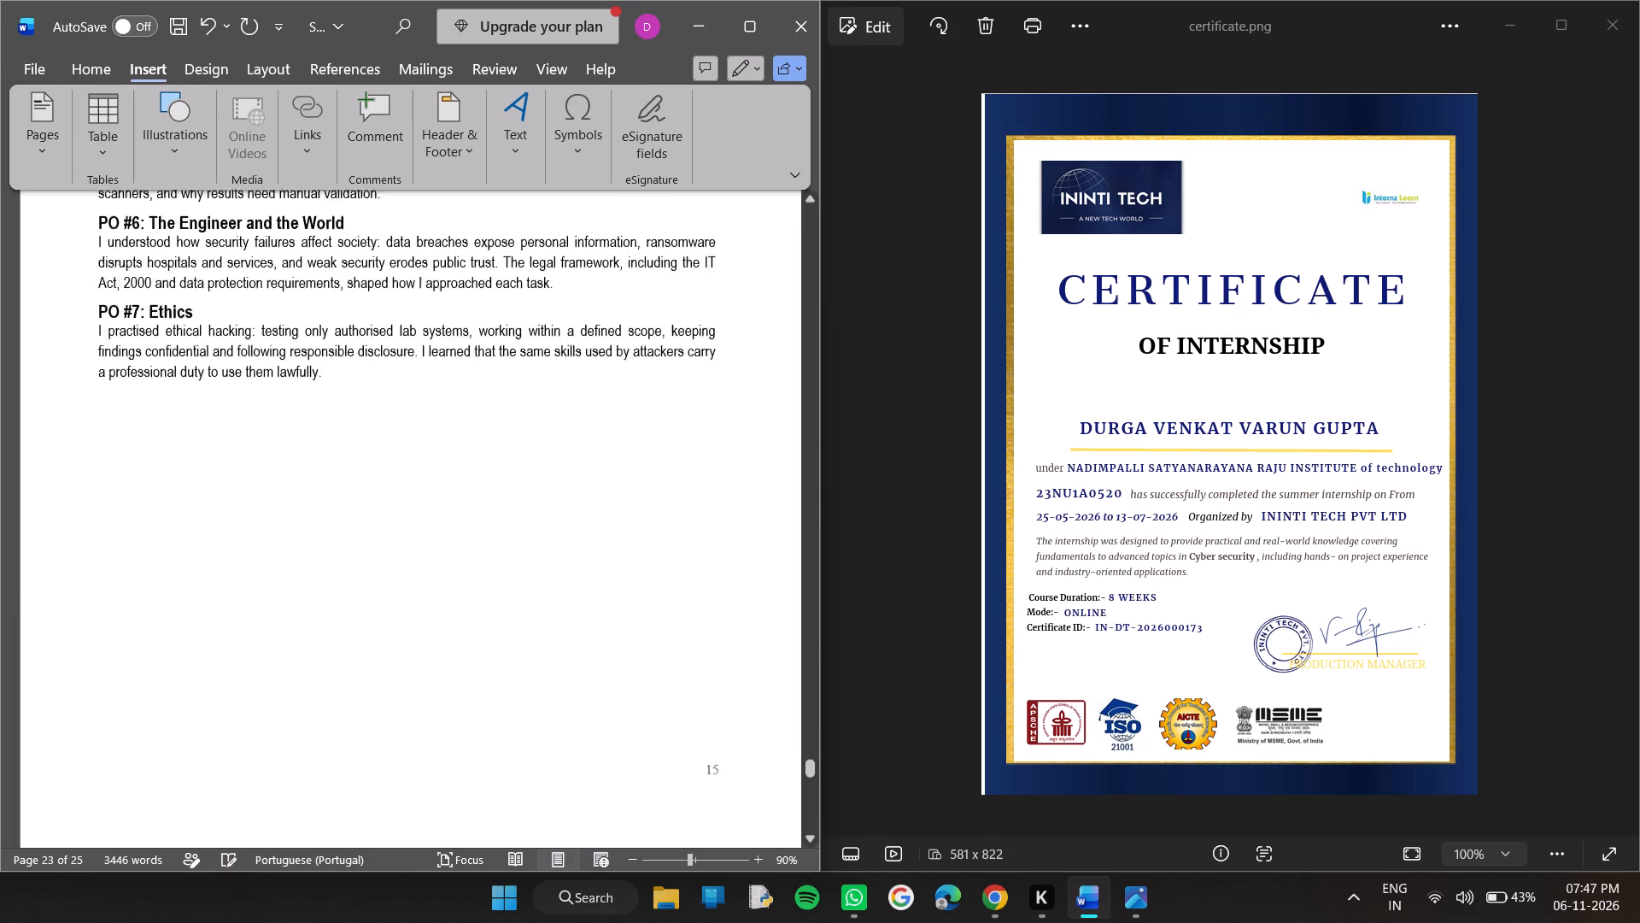
Remove the page break before the PO #3: Design/Development of Solutions heading so it follows directly after PO #2.
scroll(98, 702, "up", 1)
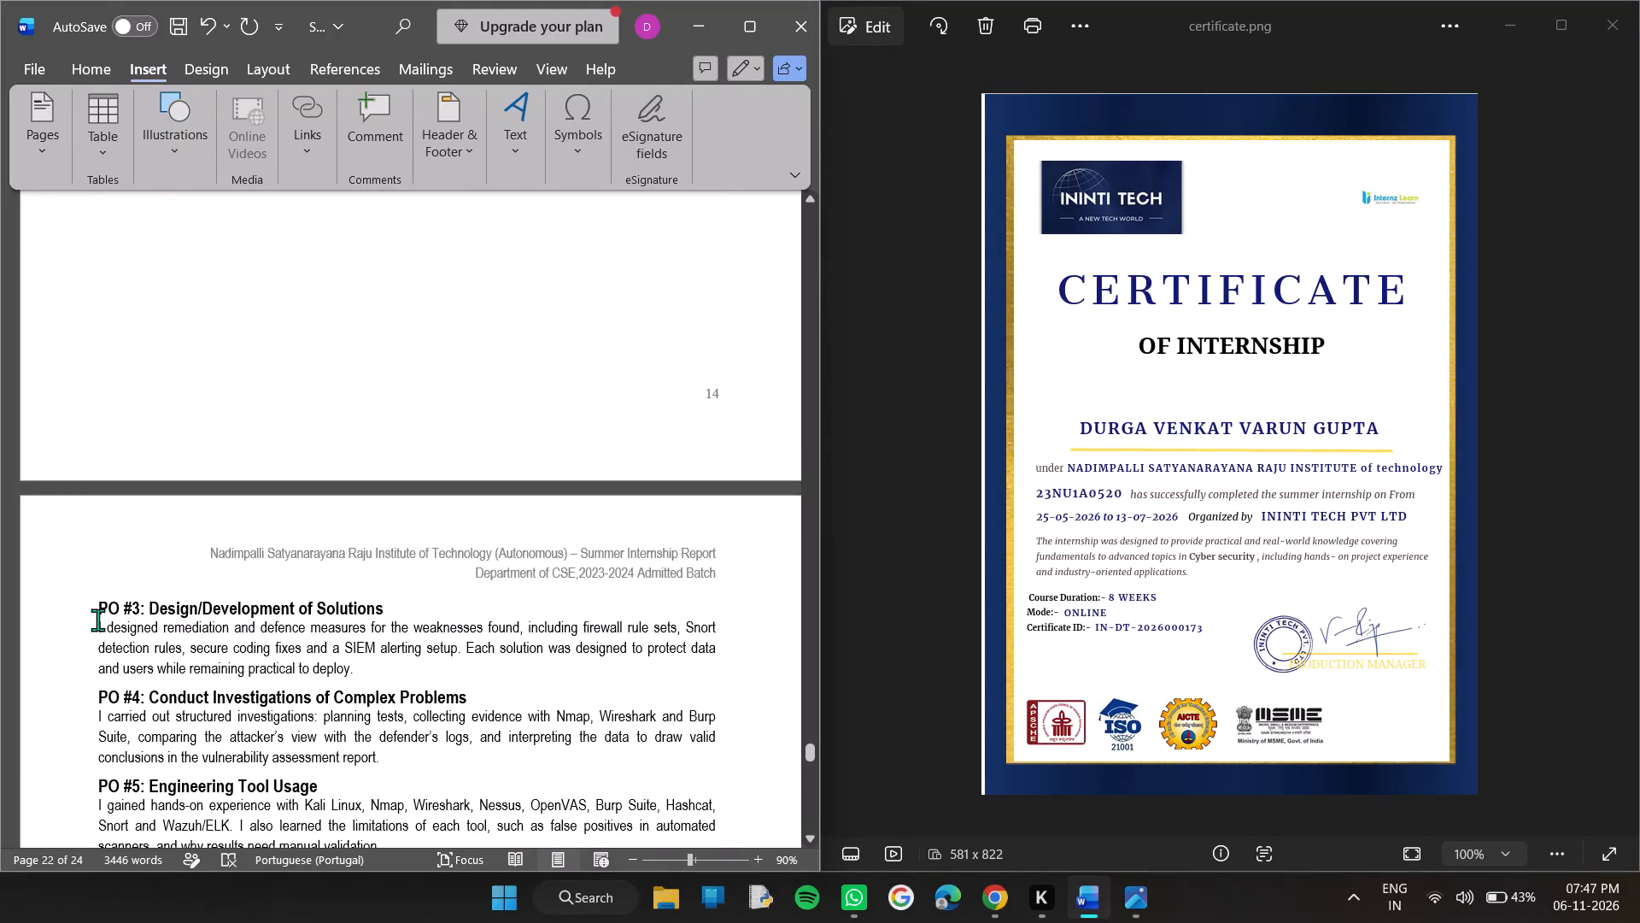
left_click(98, 607)
key("BackSpace")
key("BackSpace")
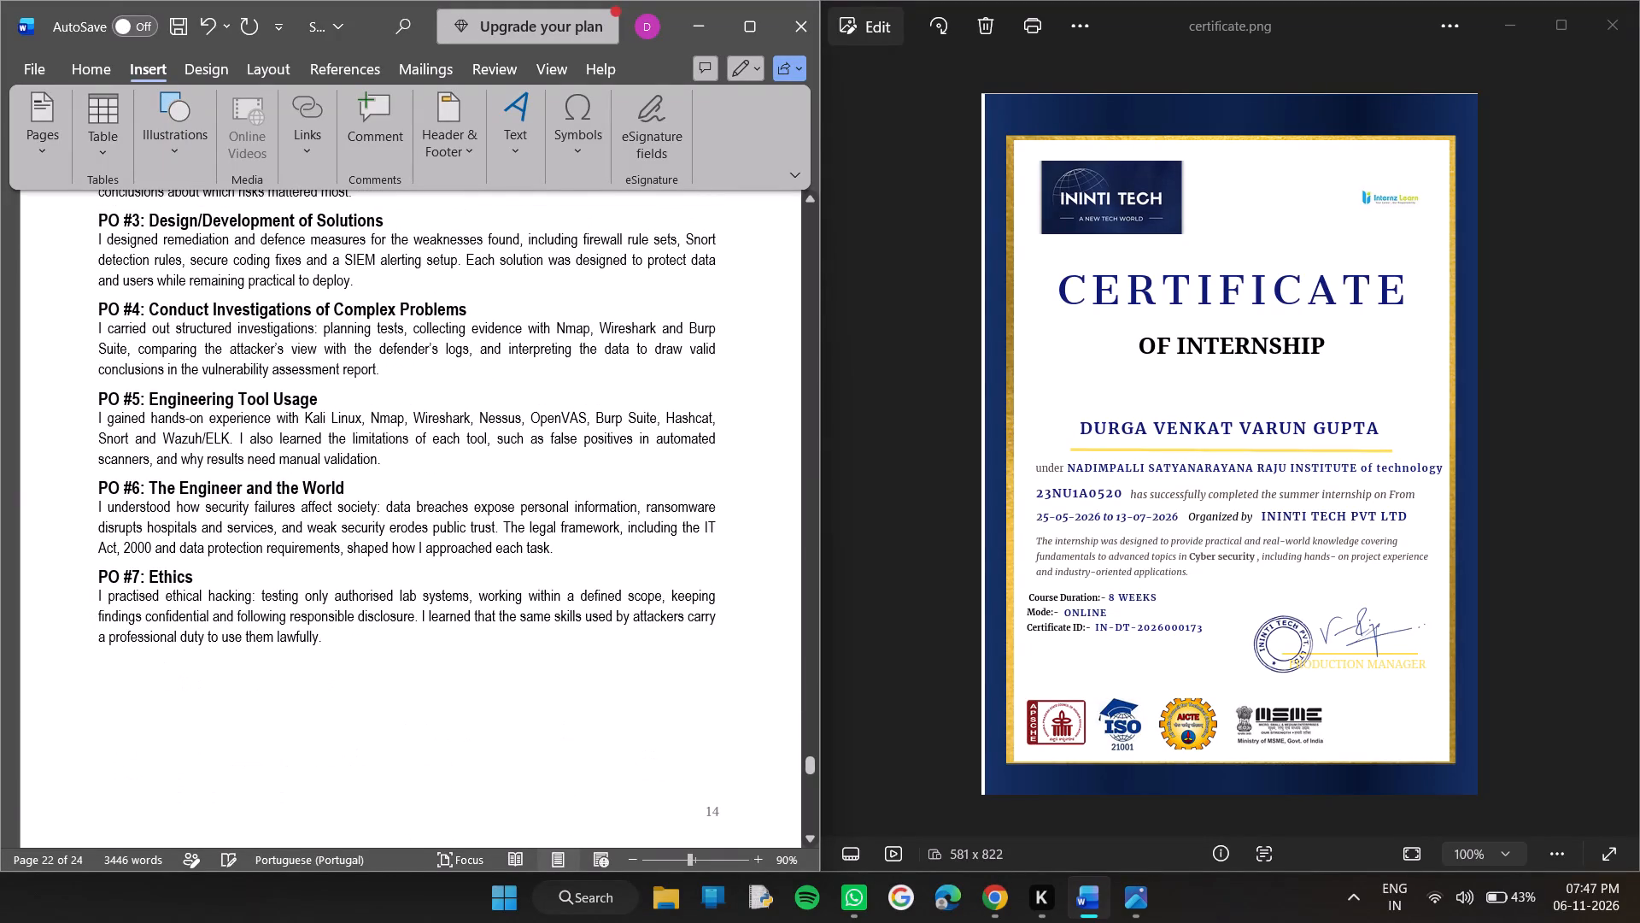
Review the page layout of the PO and PSO learning outcomes and Overall Feedback, and back up to the mini project section.
scroll(98, 607, "right", 1)
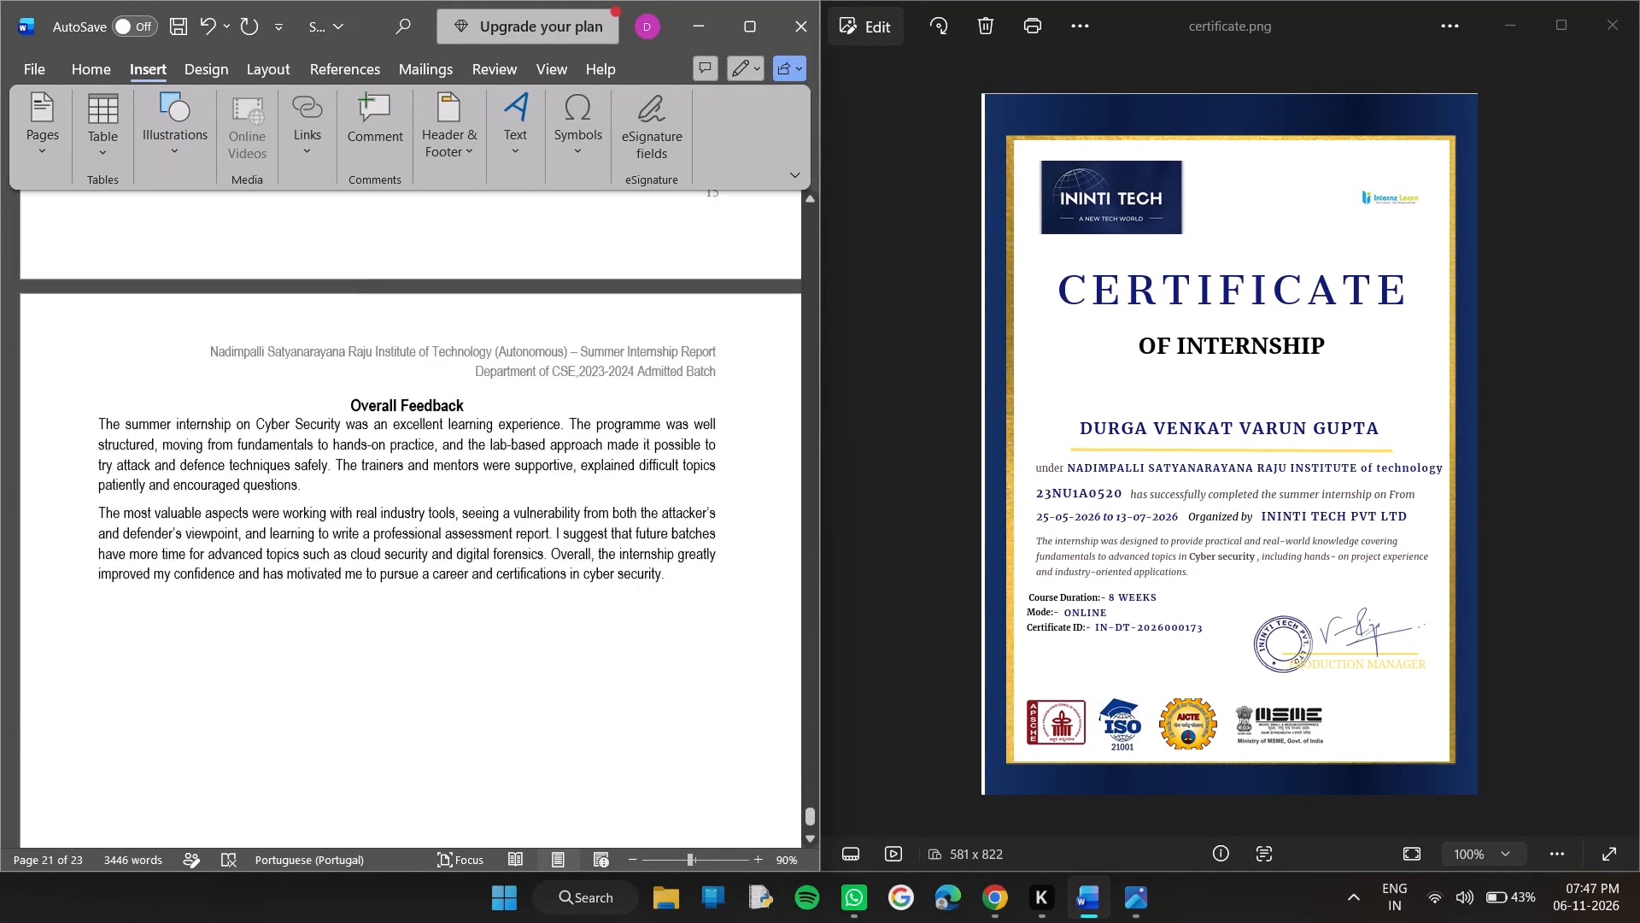
scroll(98, 607, "up", 3)
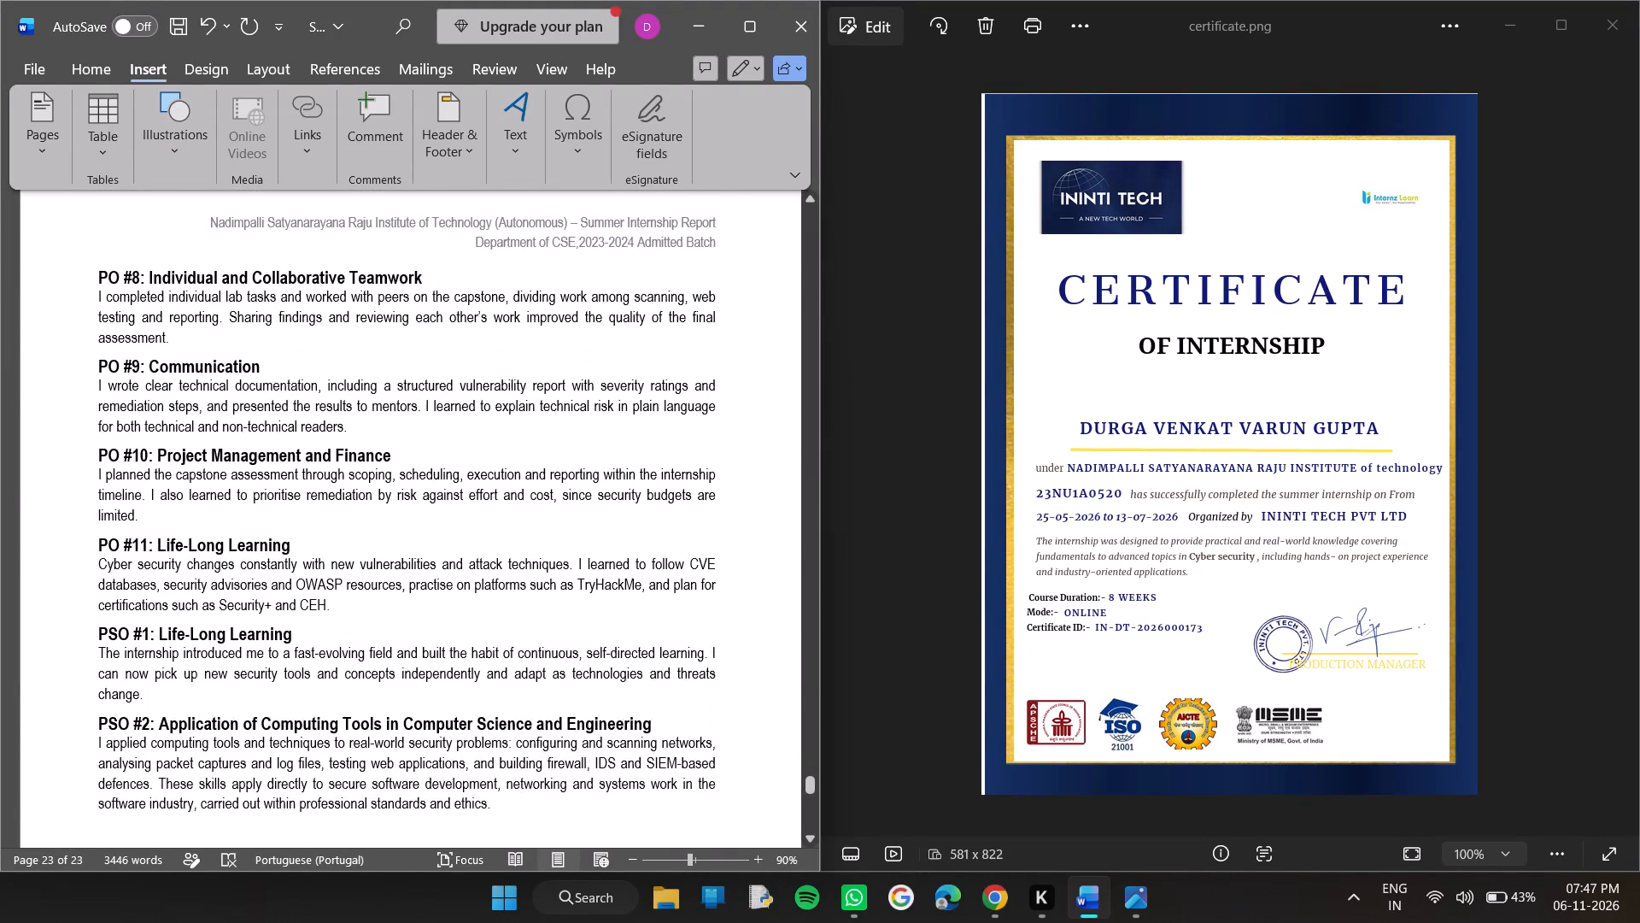
scroll(98, 607, "up", 1)
scroll(98, 607, "down", 1)
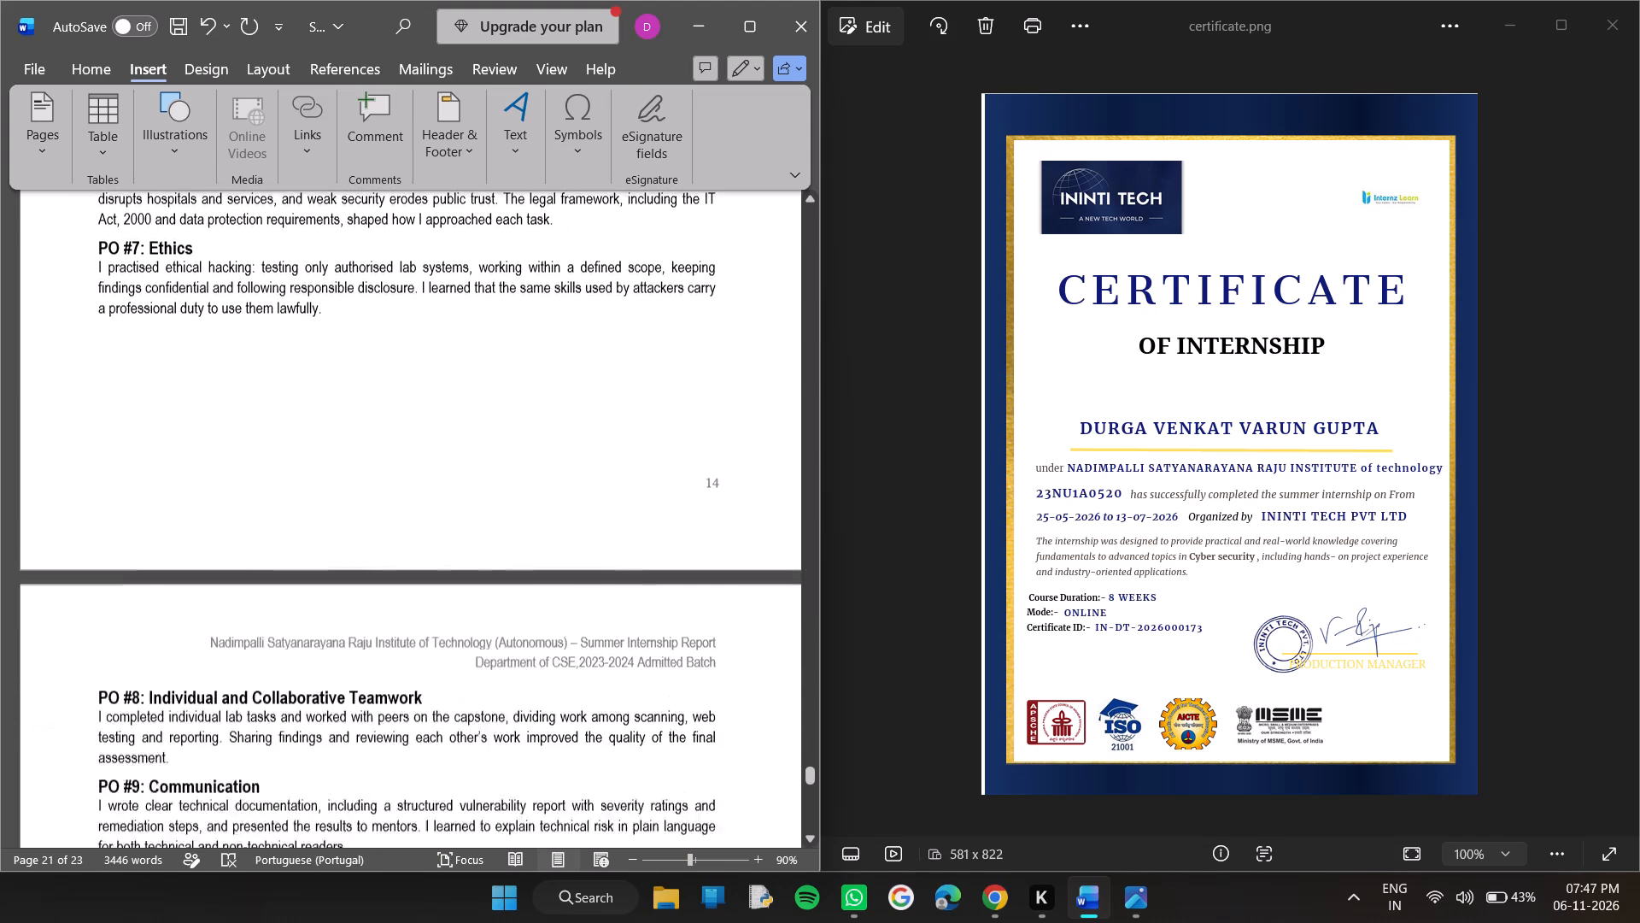
scroll(98, 607, "down", 1)
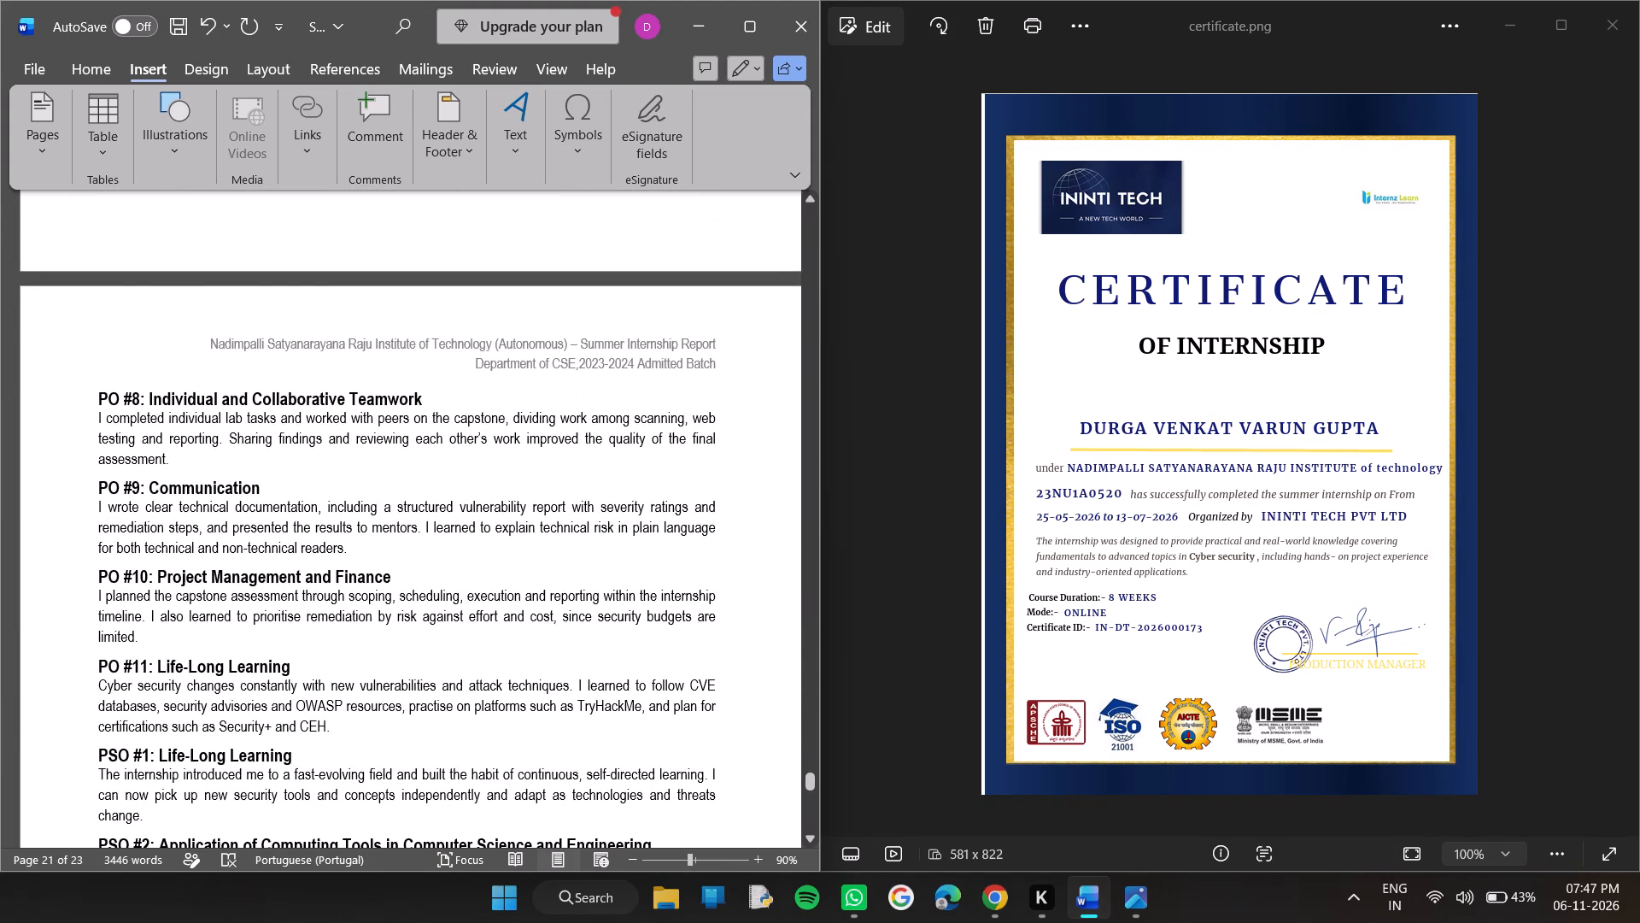
scroll(98, 607, "down", 2)
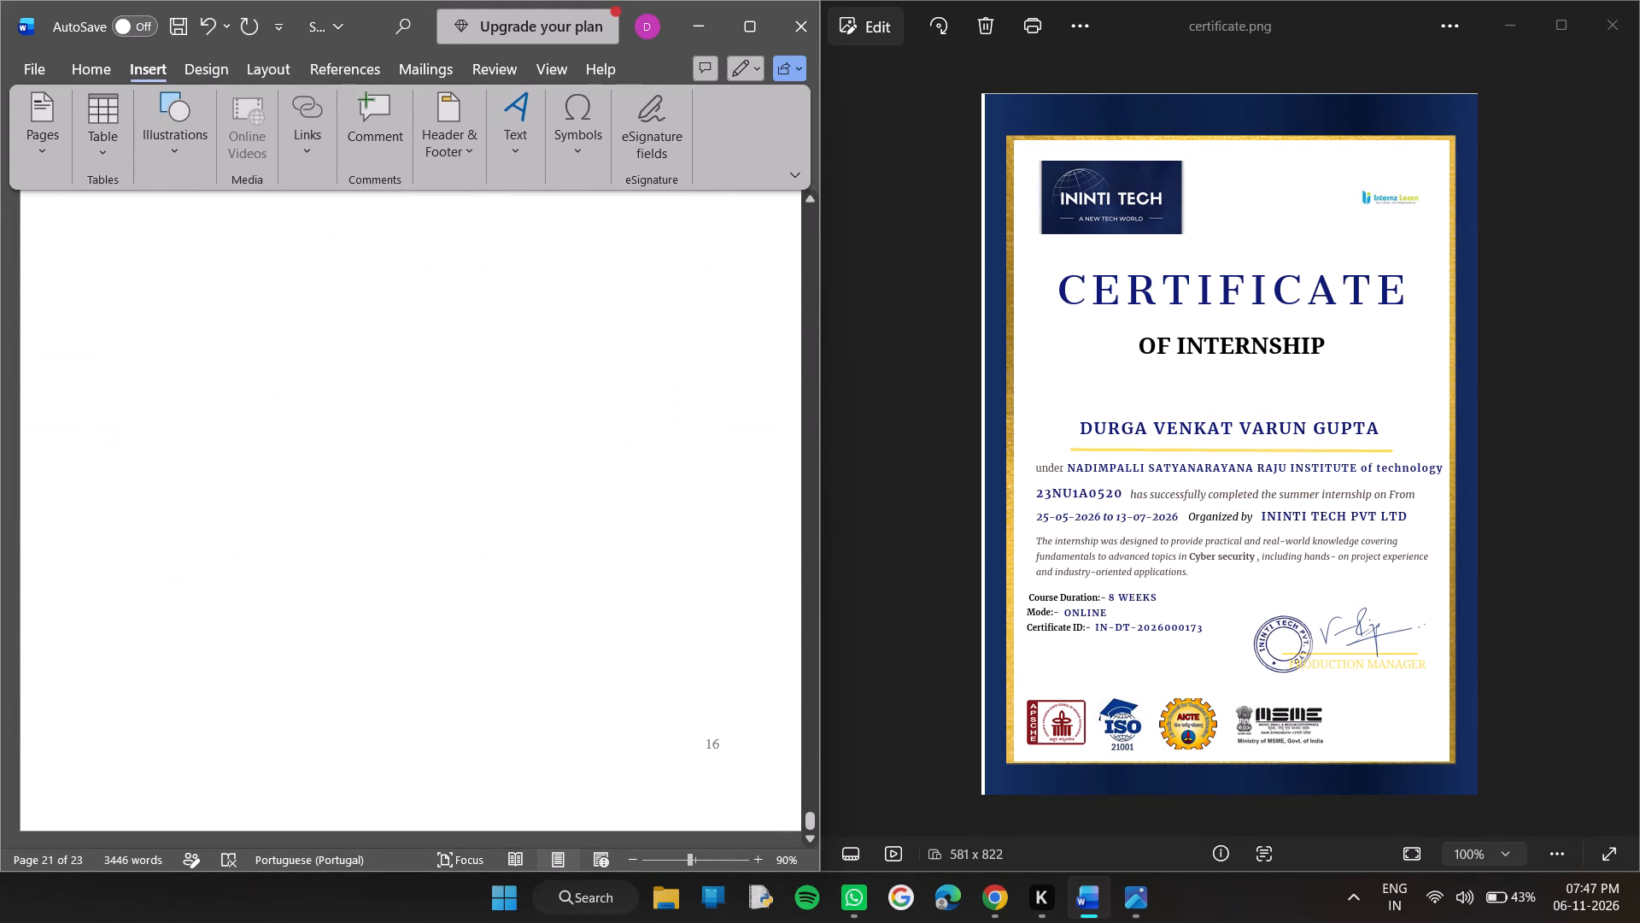
scroll(98, 607, "down", 2)
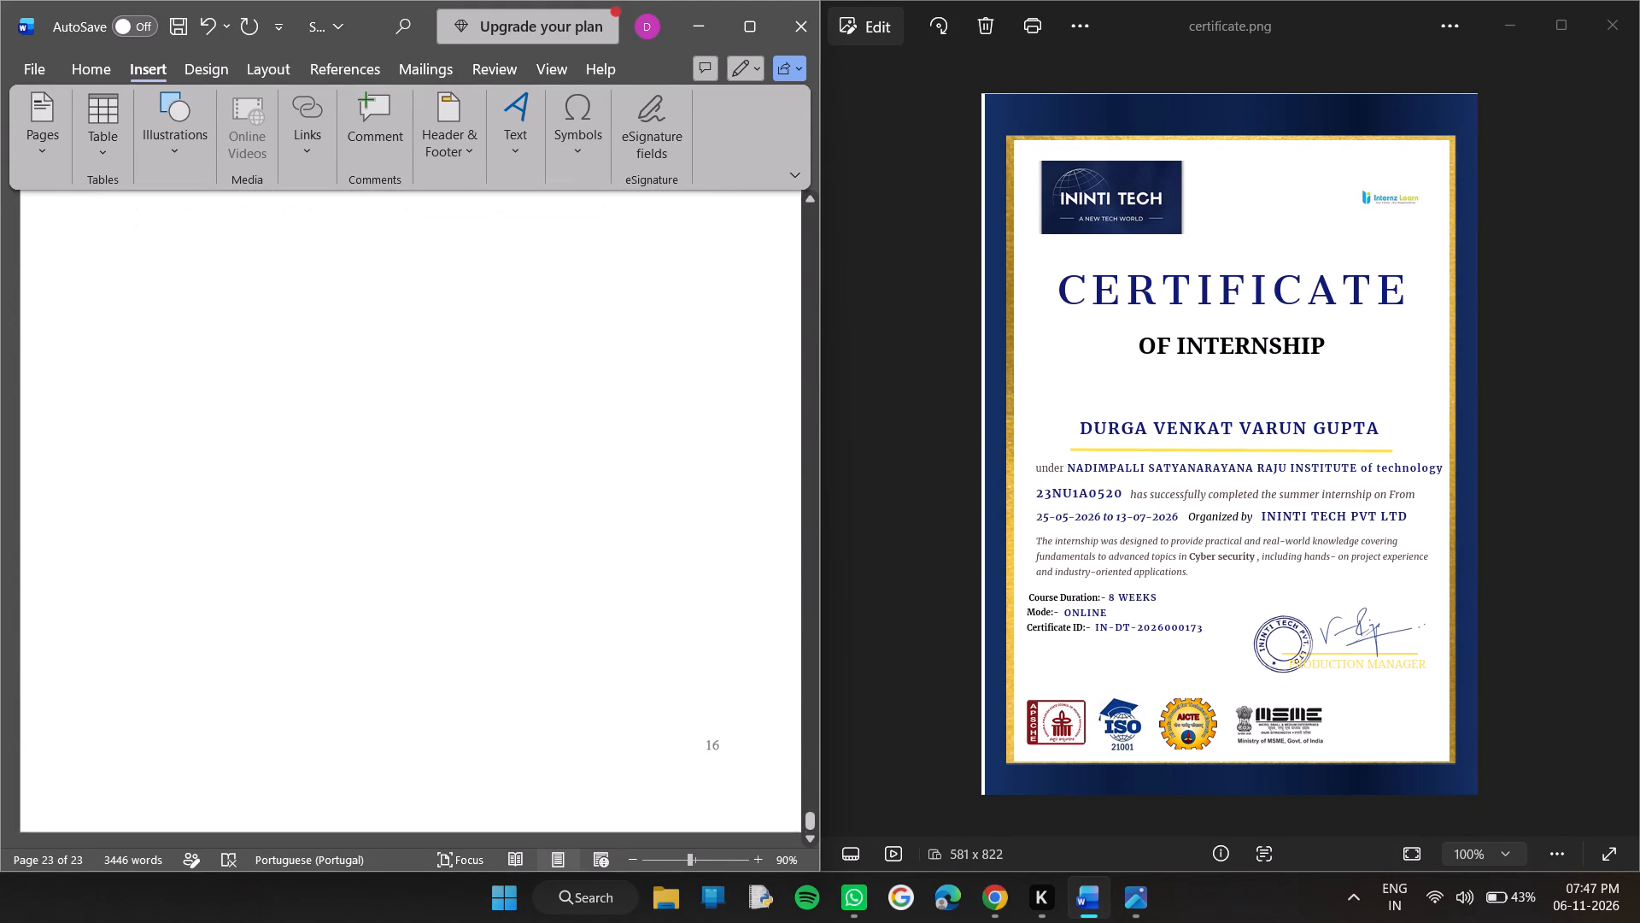
scroll(98, 607, "up", 3)
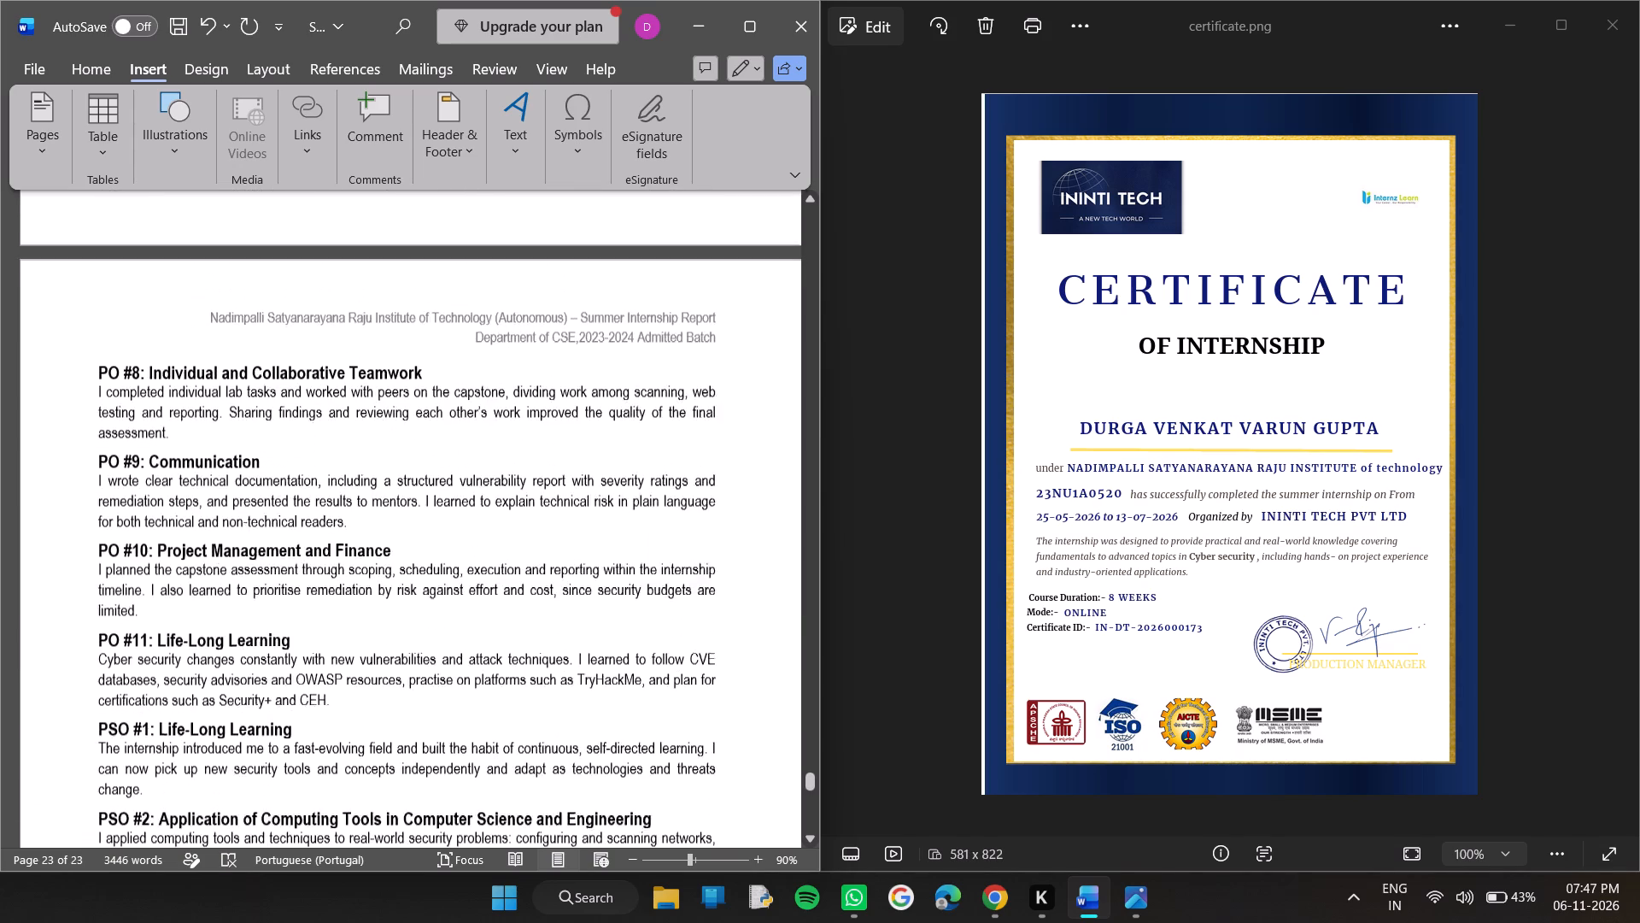
scroll(98, 607, "up", 4)
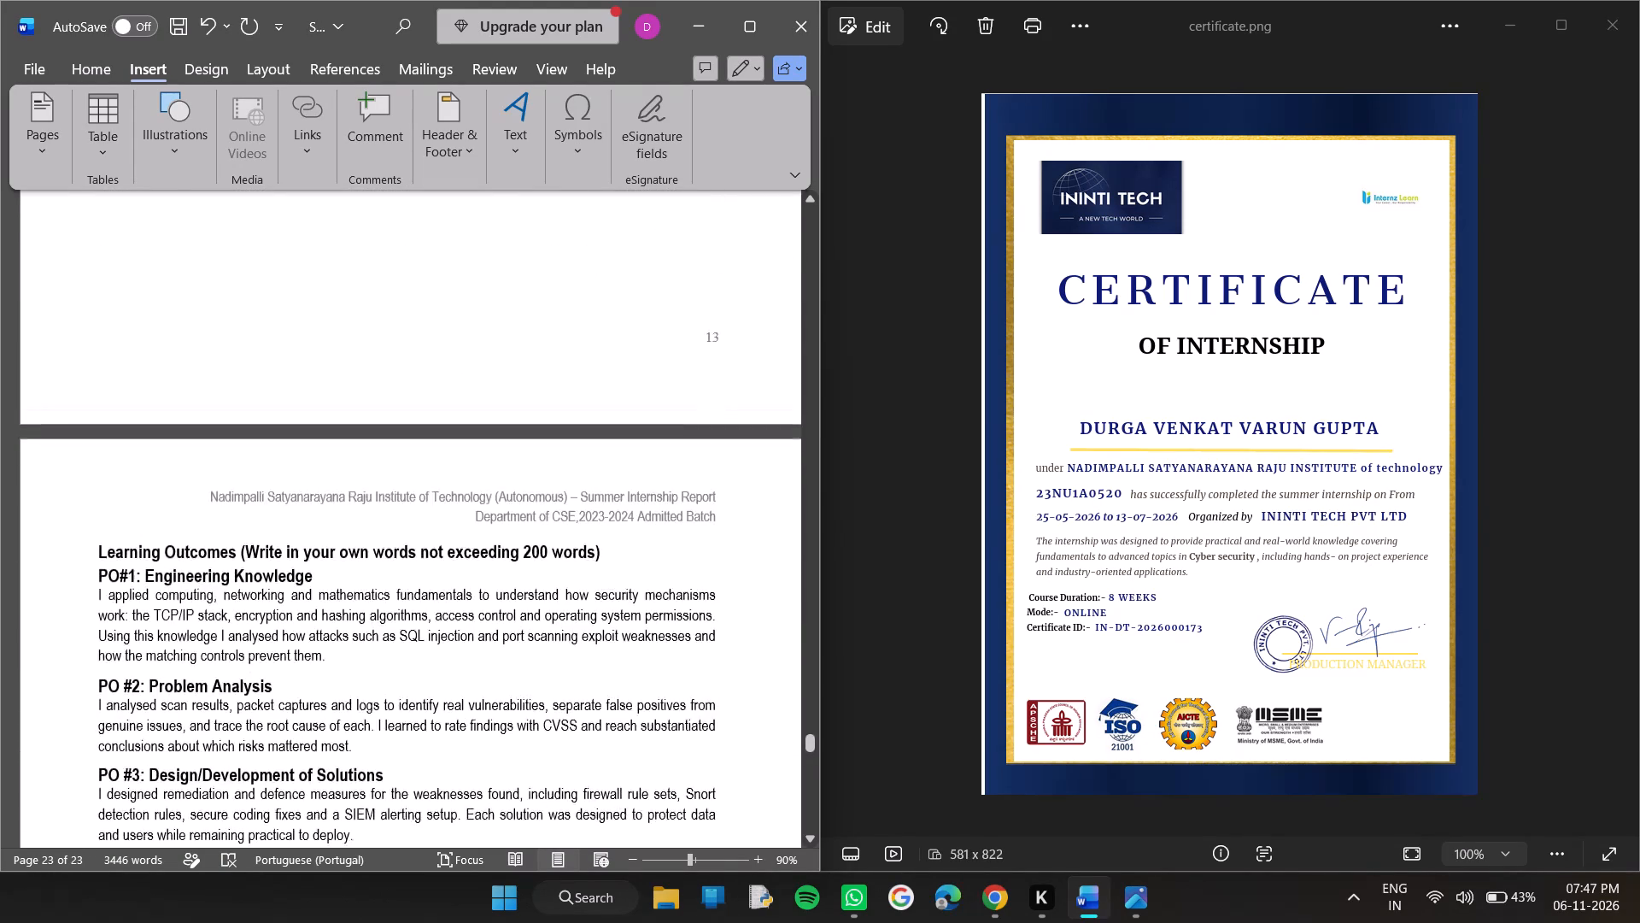
scroll(98, 607, "up", 3)
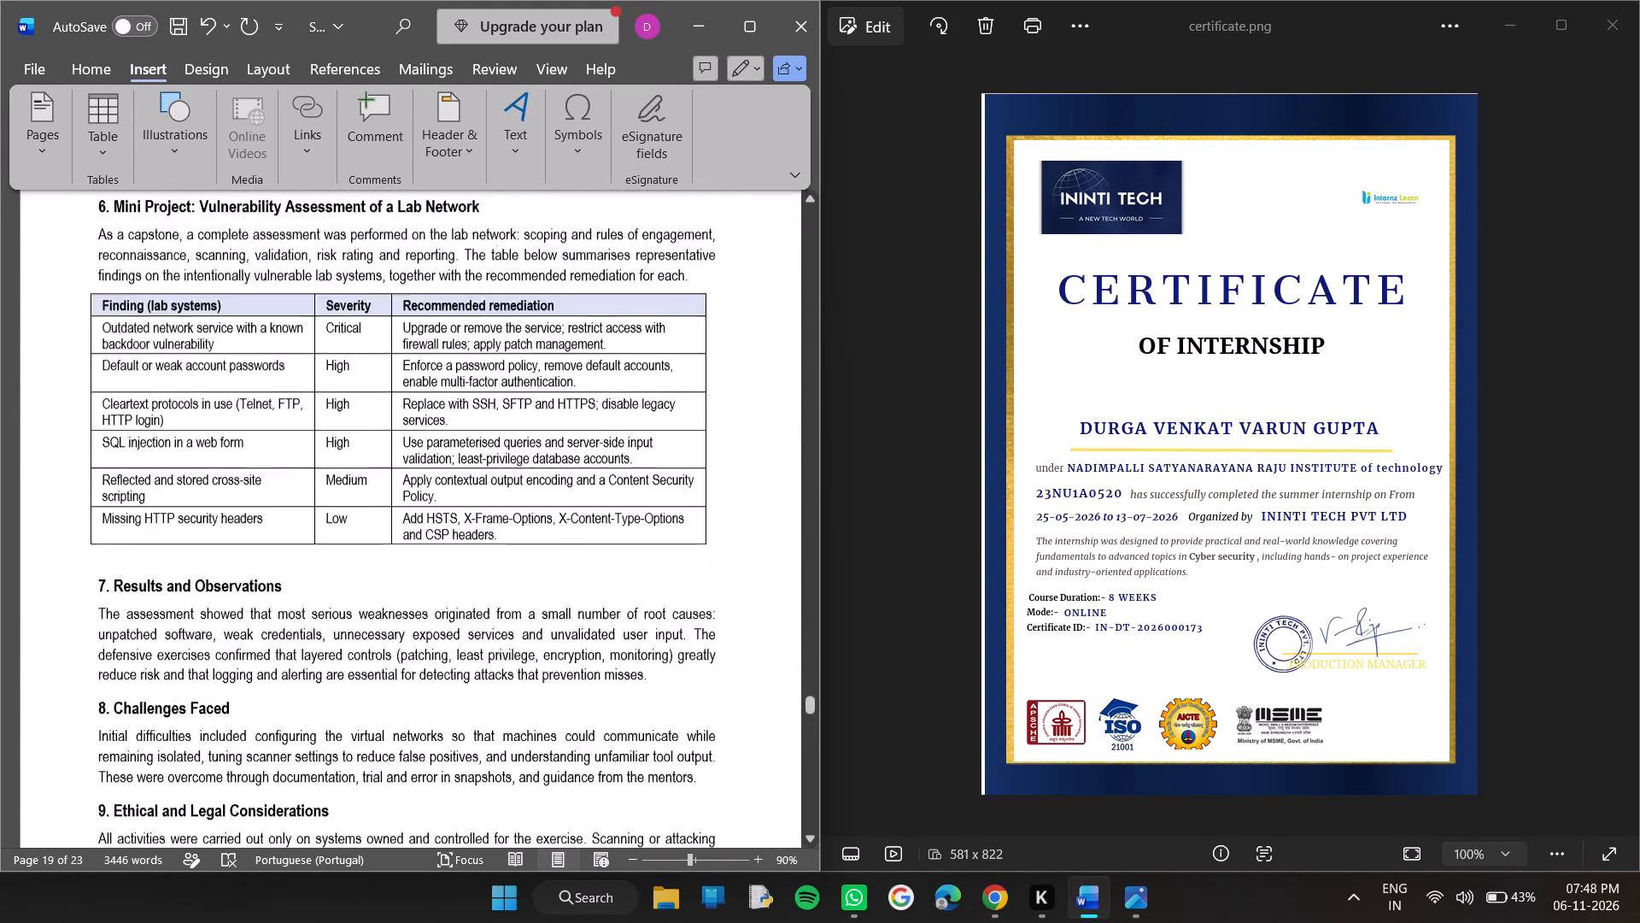
Review the report from the figures and Tools Used section through the PO and PSO outcomes to the last page.
scroll(98, 607, "up", 2)
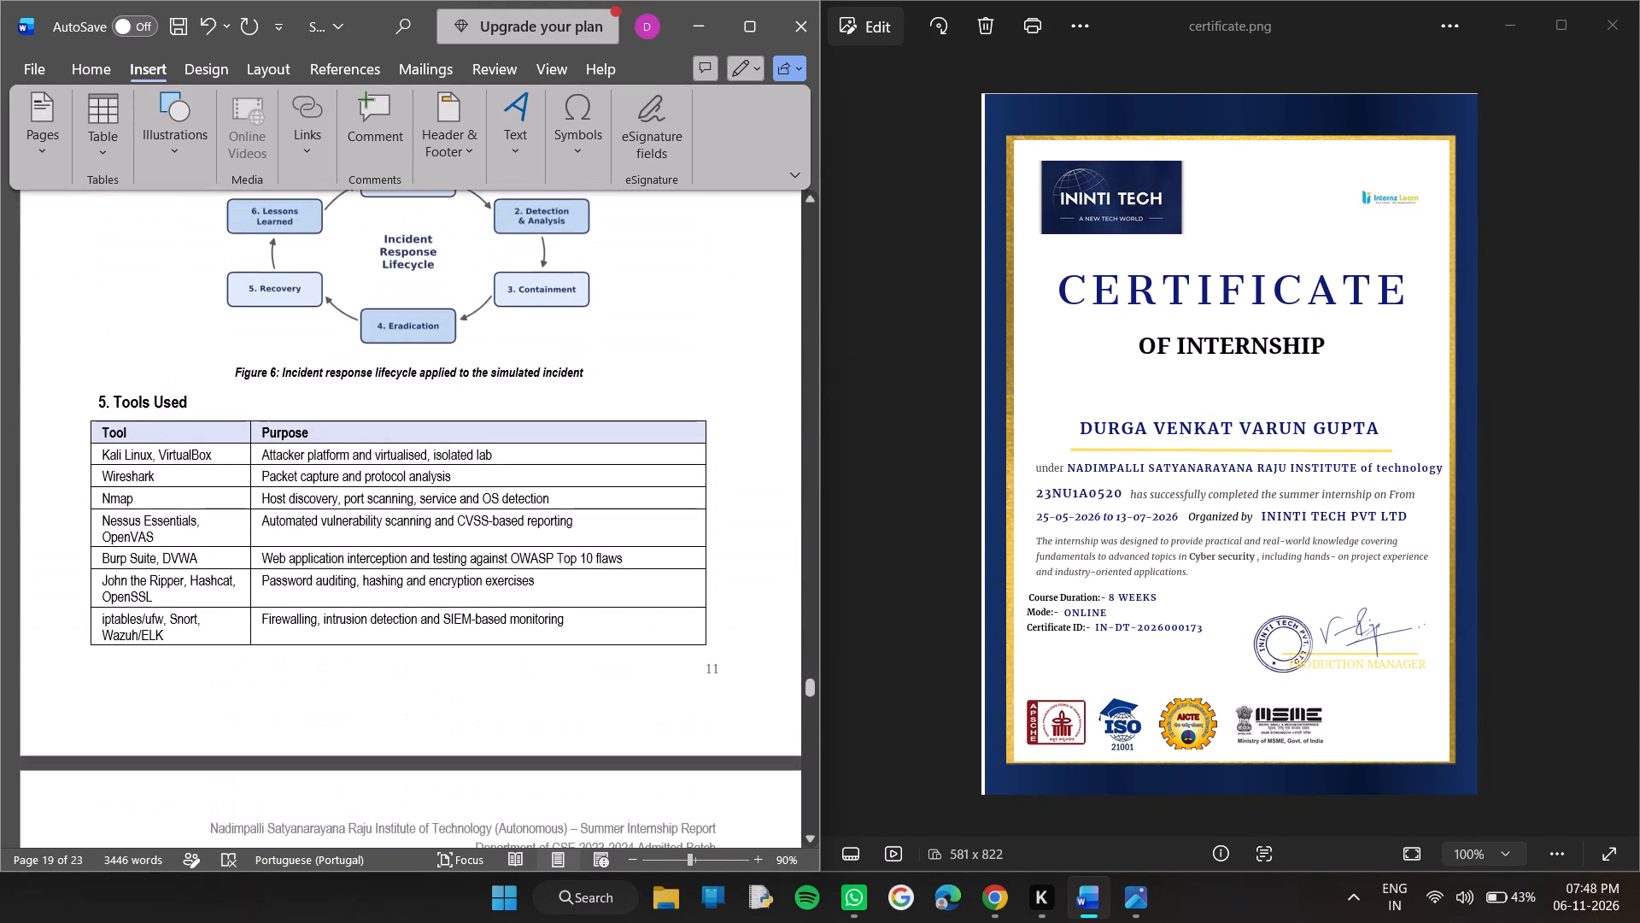
scroll(98, 607, "up", 1)
scroll(98, 607, "down", 1)
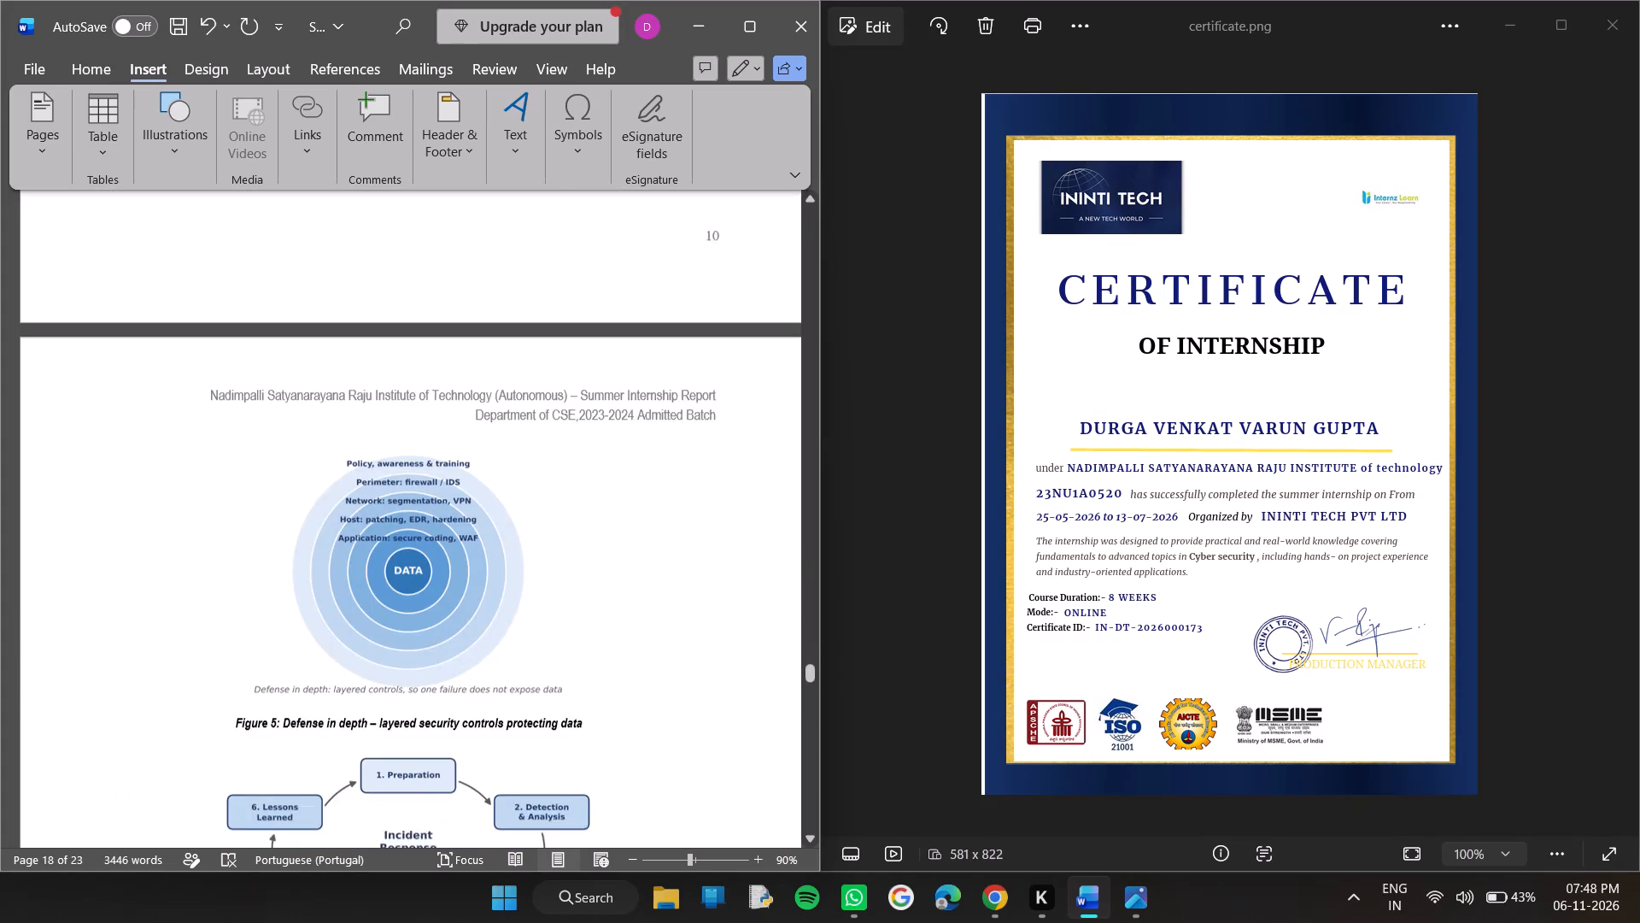
scroll(98, 607, "down", 2)
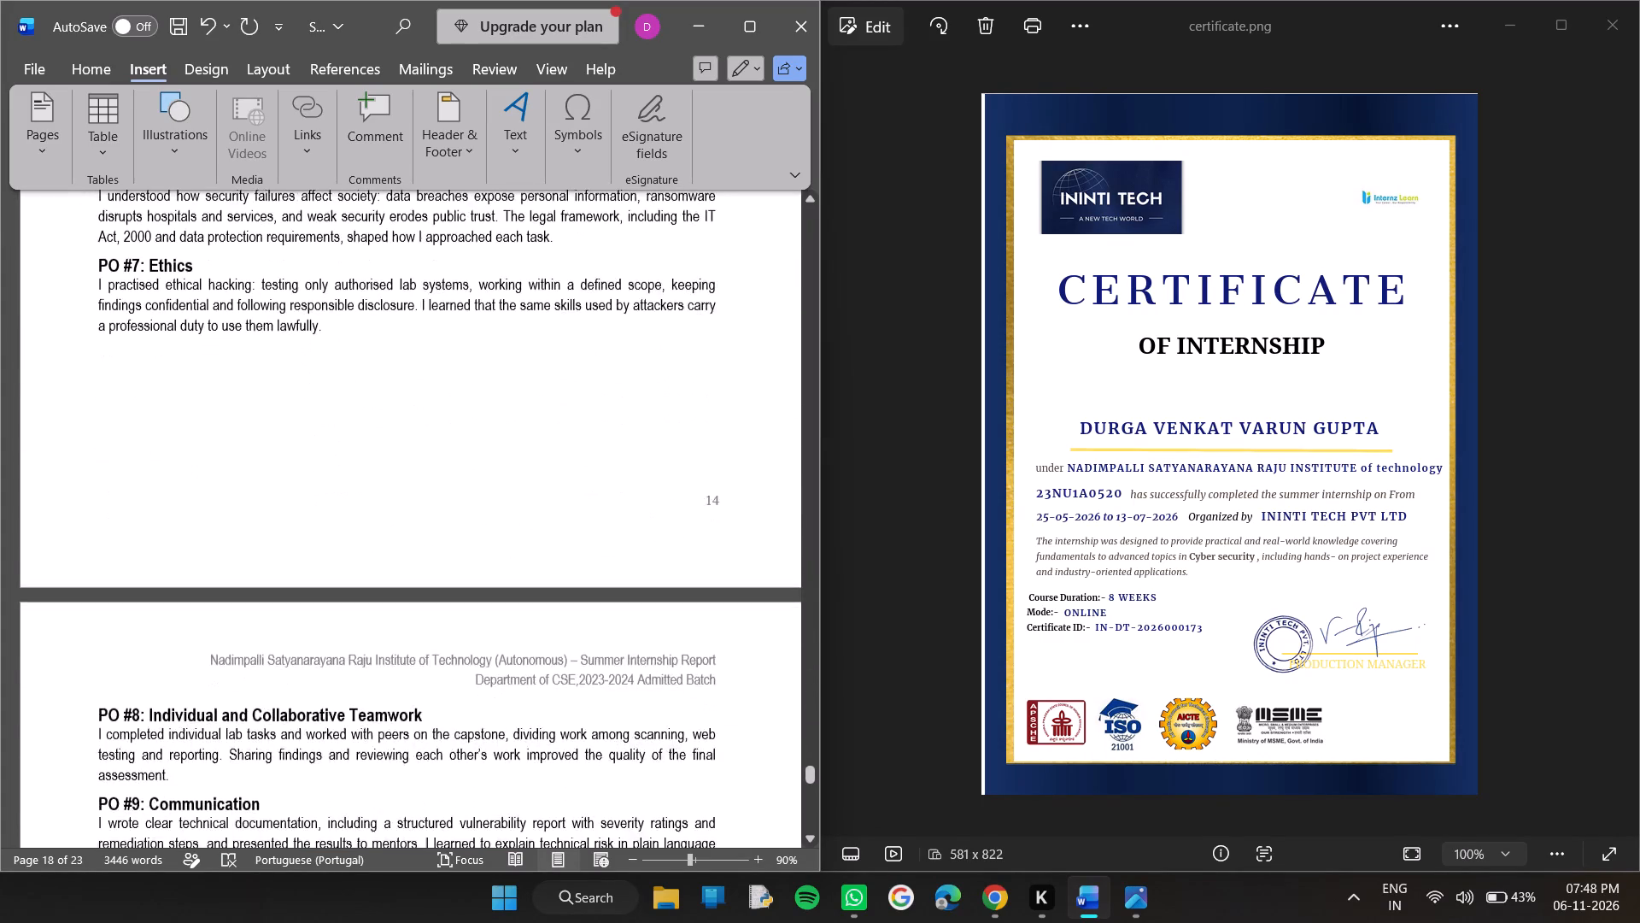
scroll(98, 607, "down", 1)
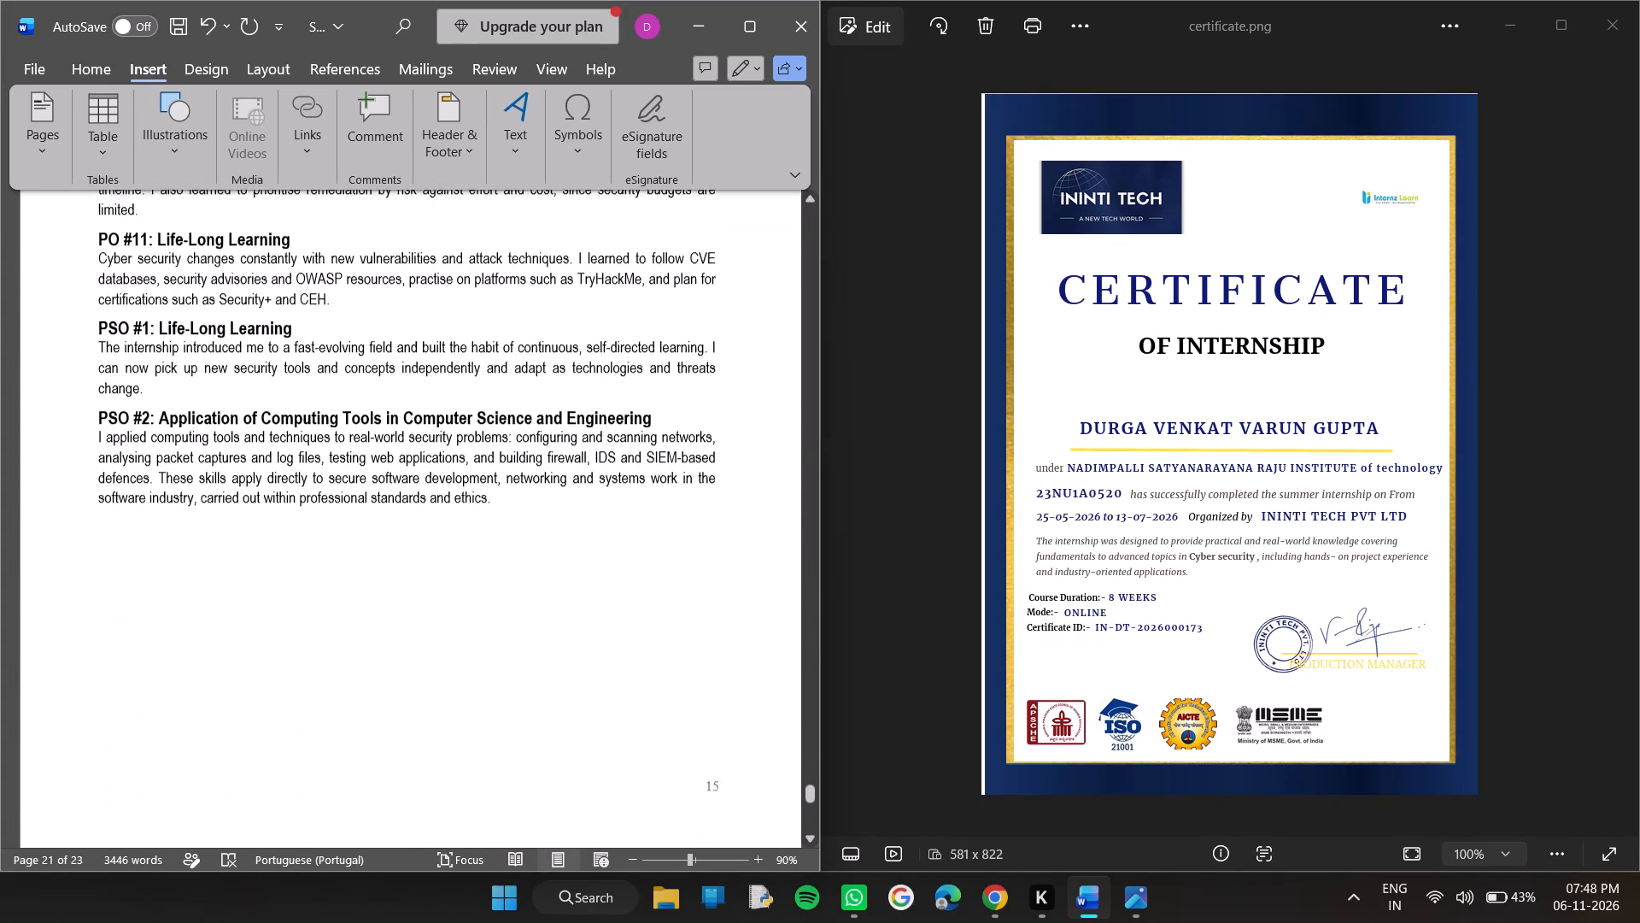
scroll(98, 607, "down", 2)
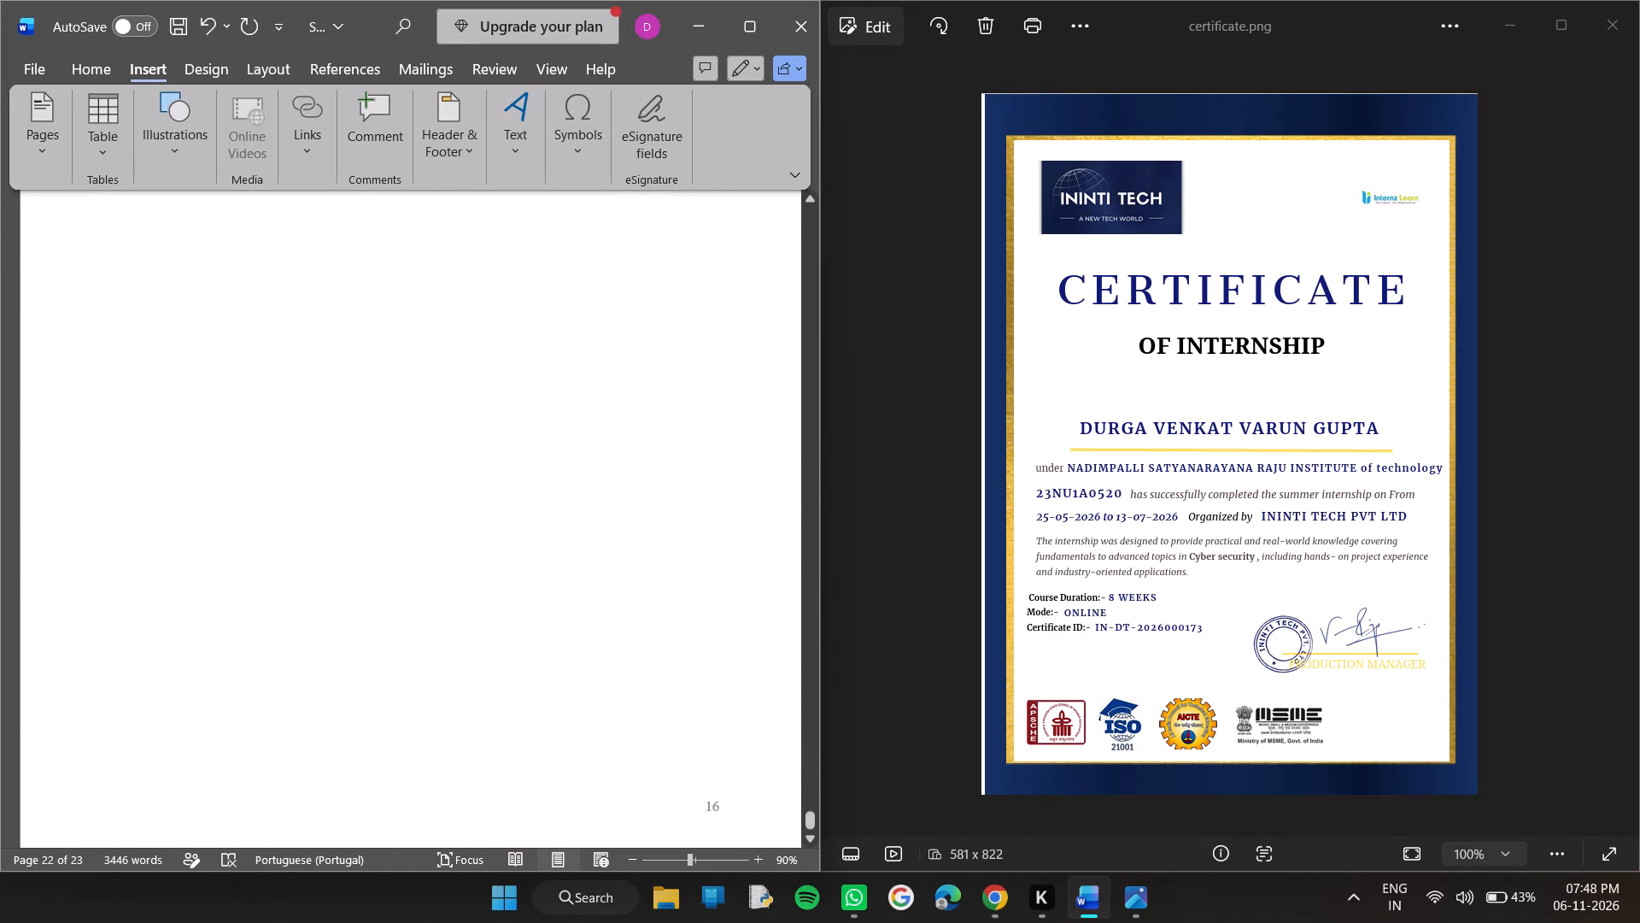
scroll(98, 607, "down", 2)
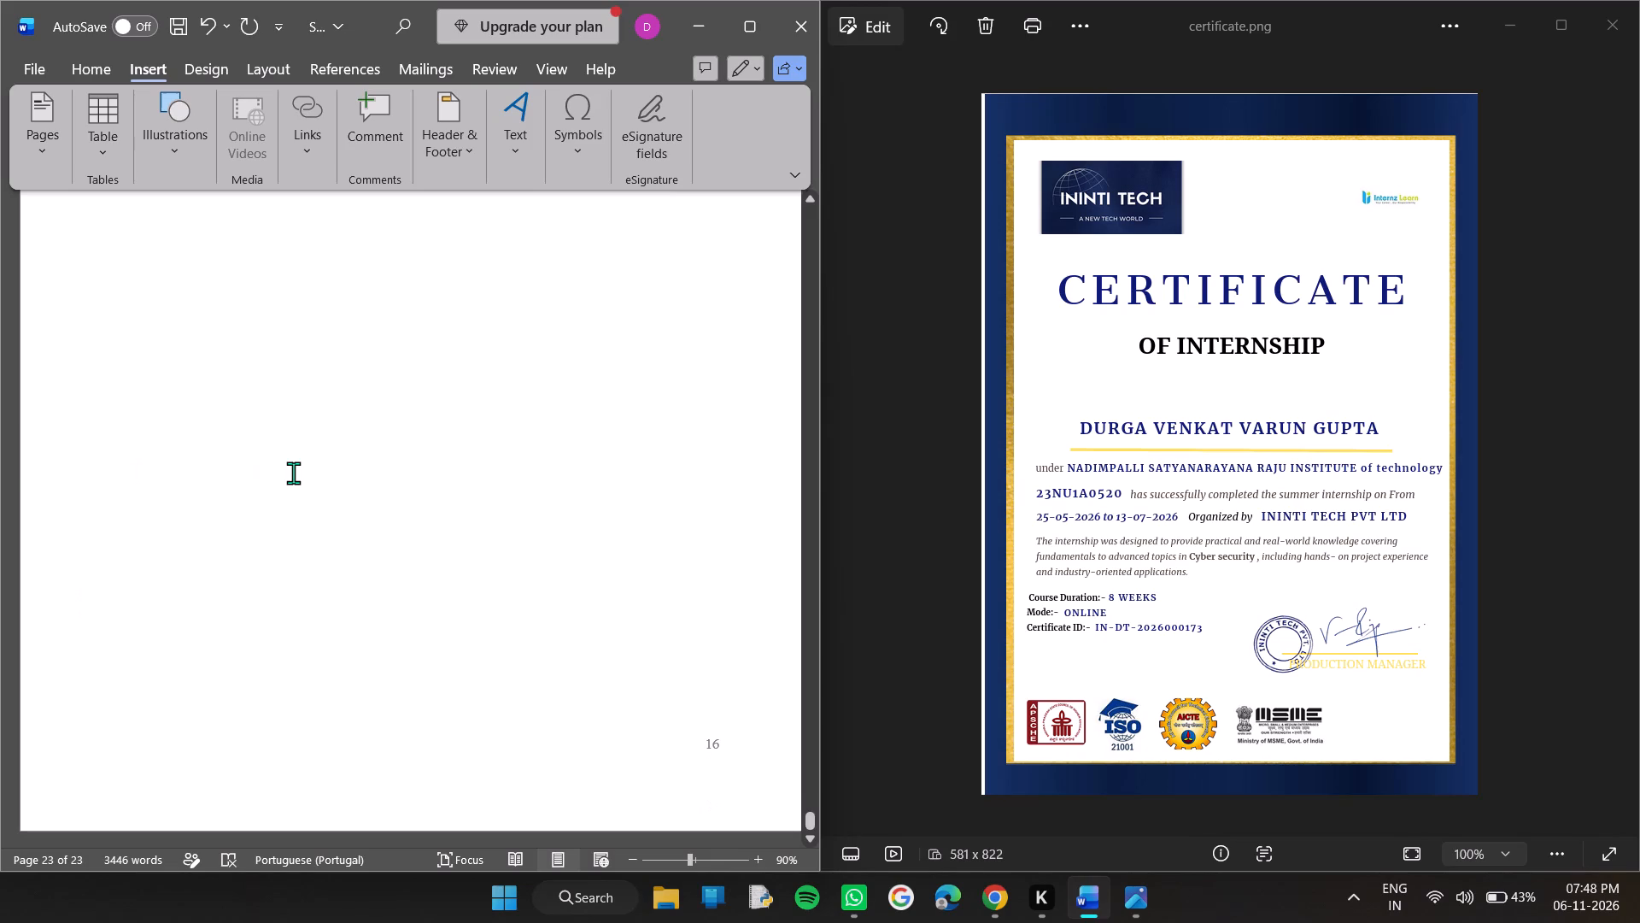
Review the page layout backwards from the end of the report to the internship certificate page.
scroll(293, 473, "up", 3)
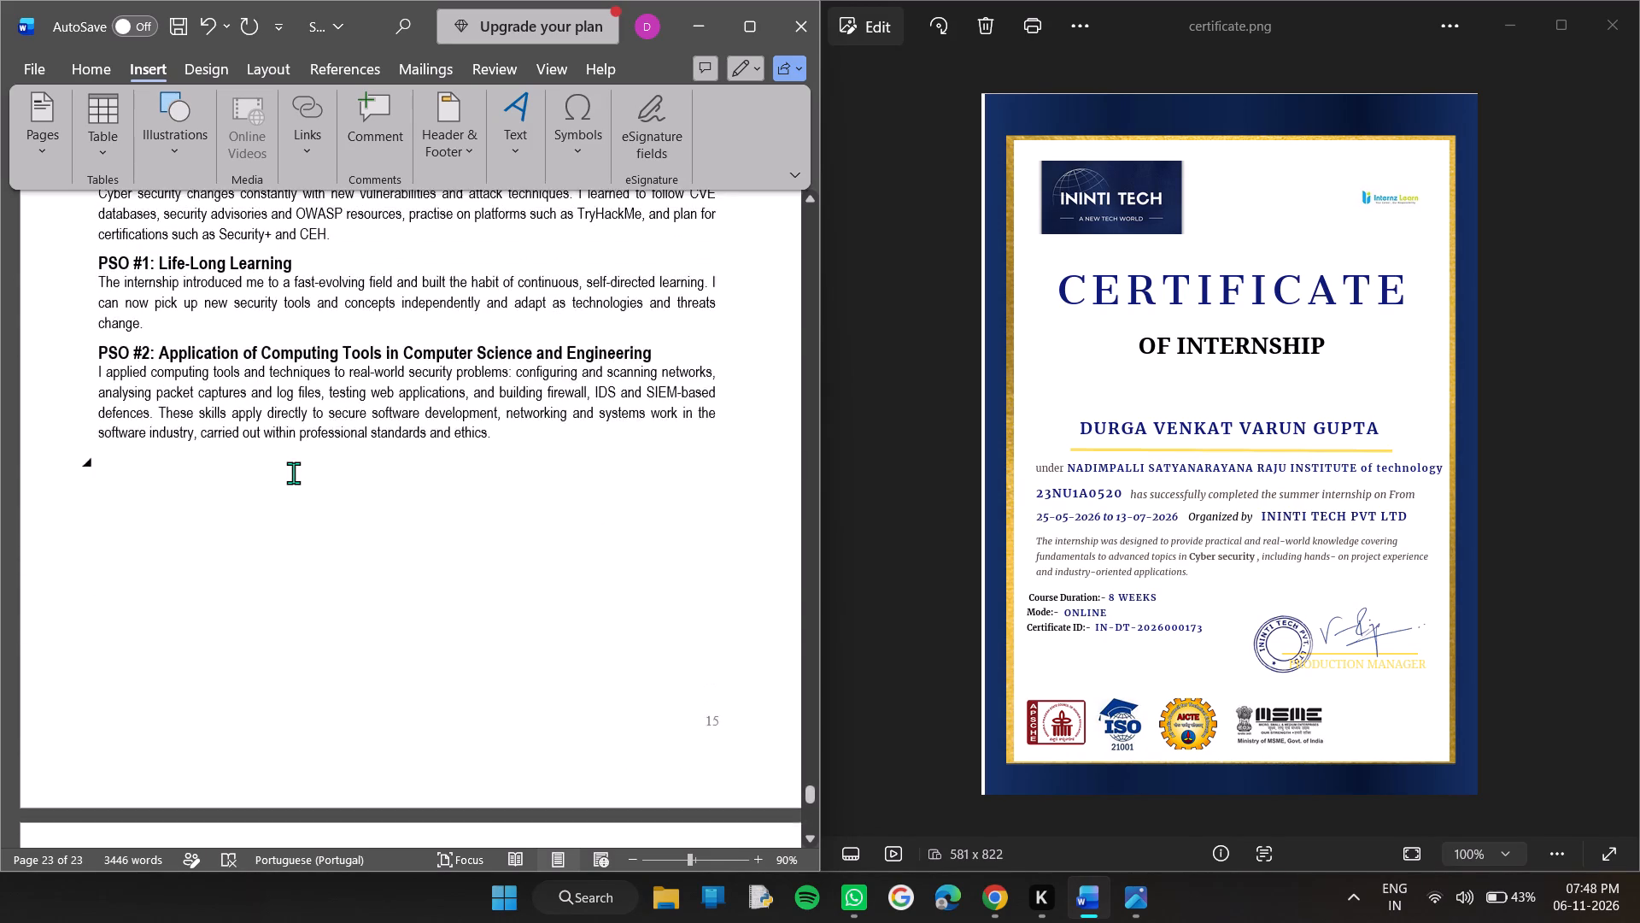
scroll(293, 473, "up", 4)
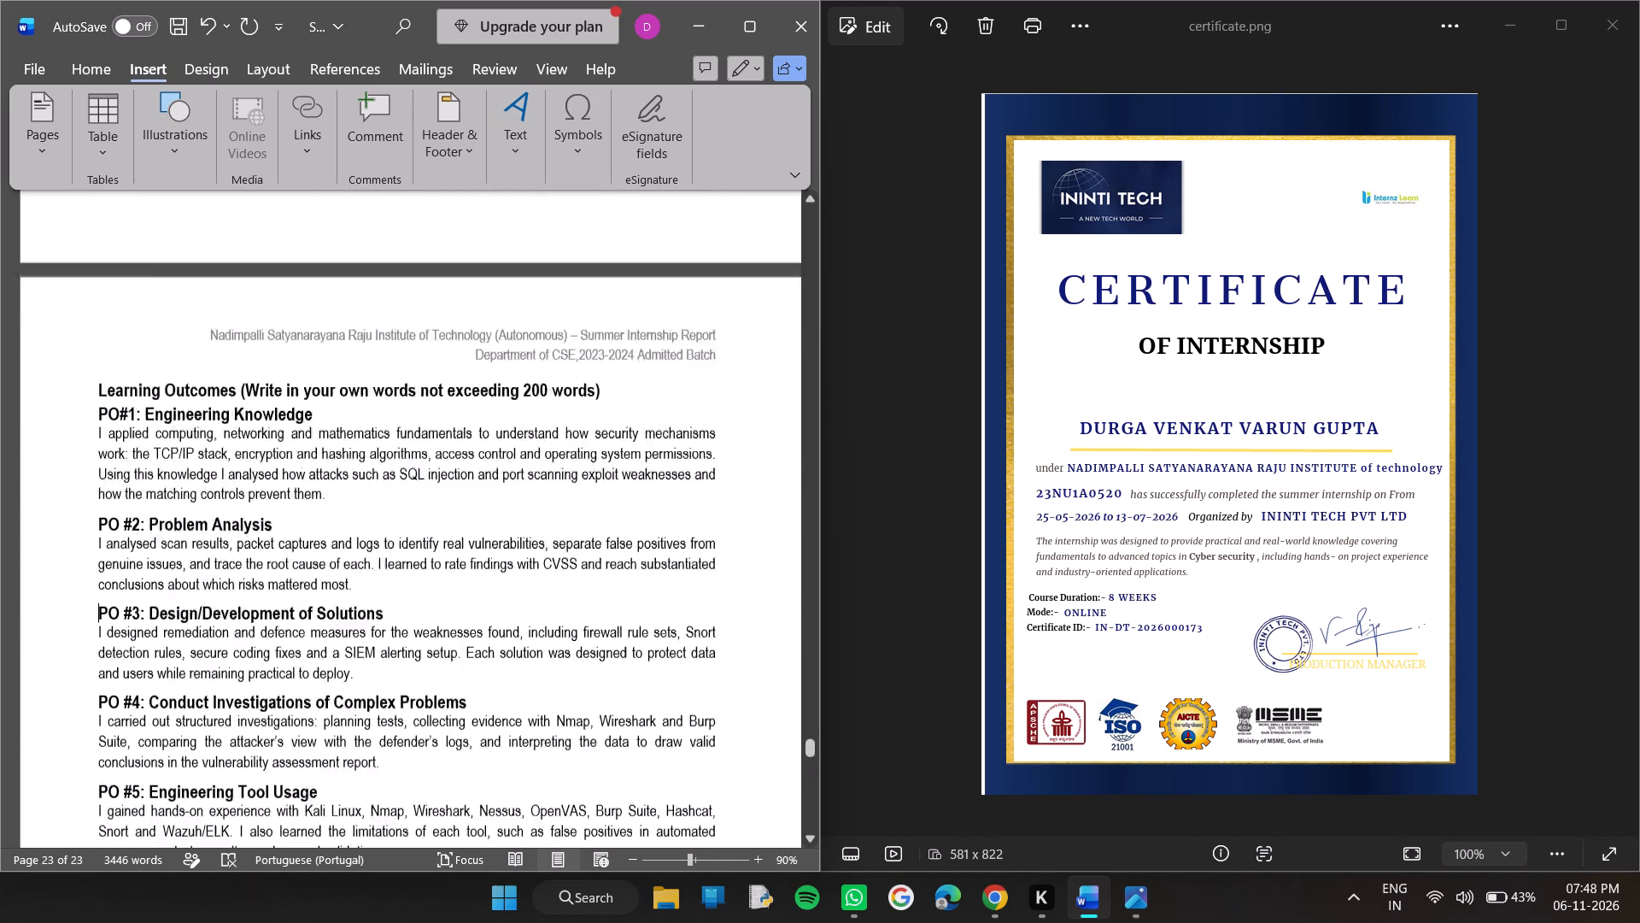
scroll(293, 473, "up", 3)
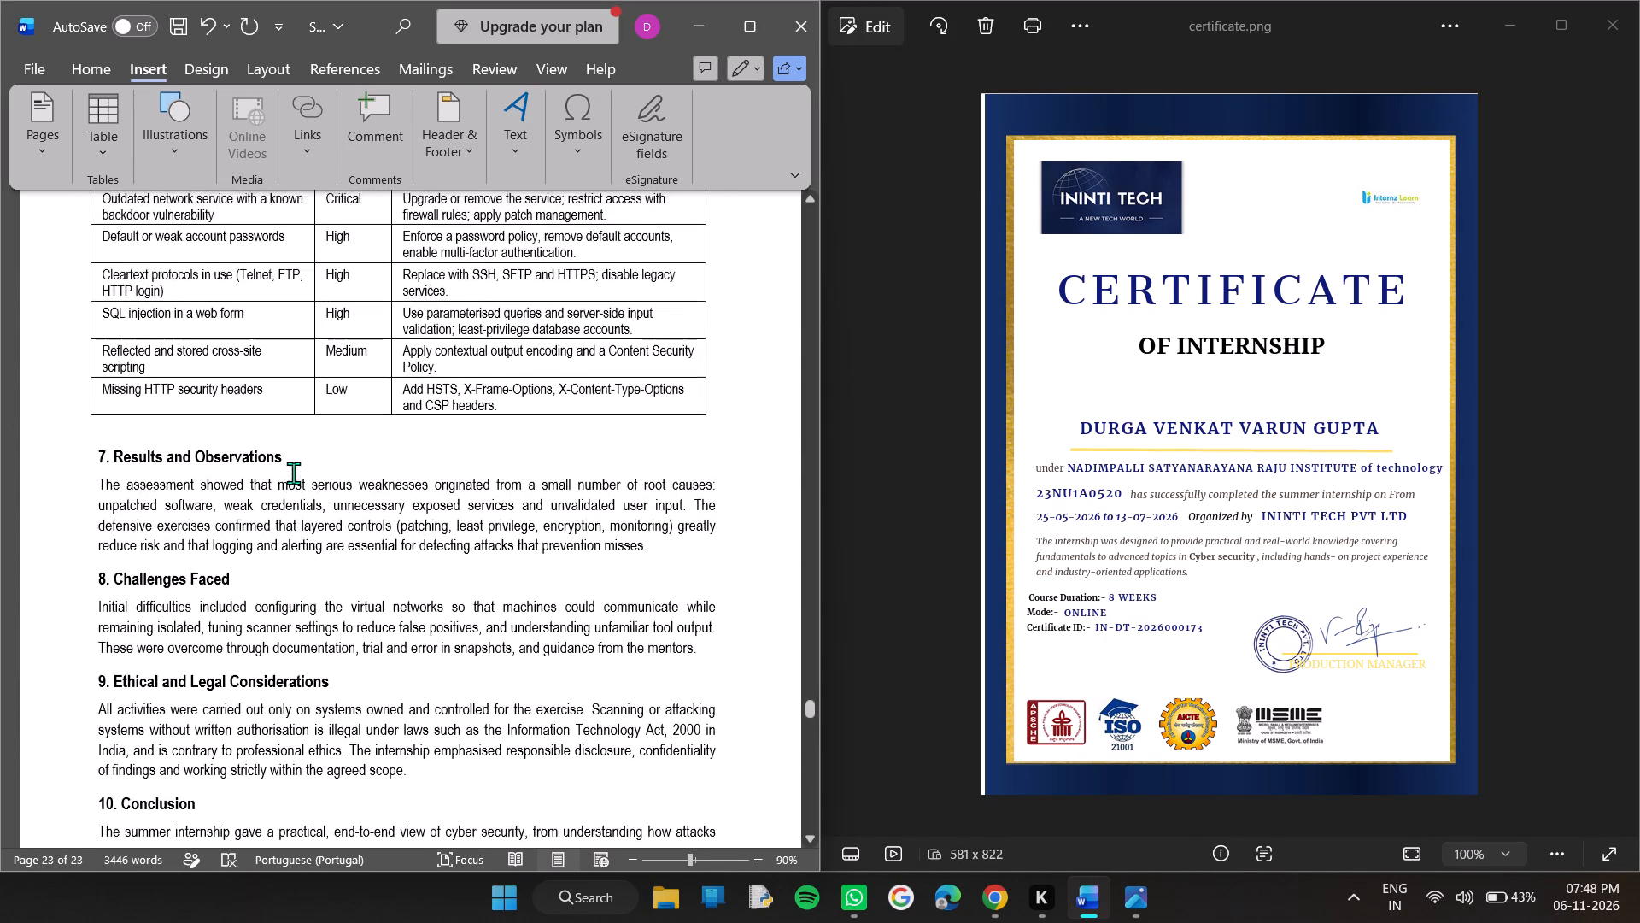
scroll(293, 473, "up", 4)
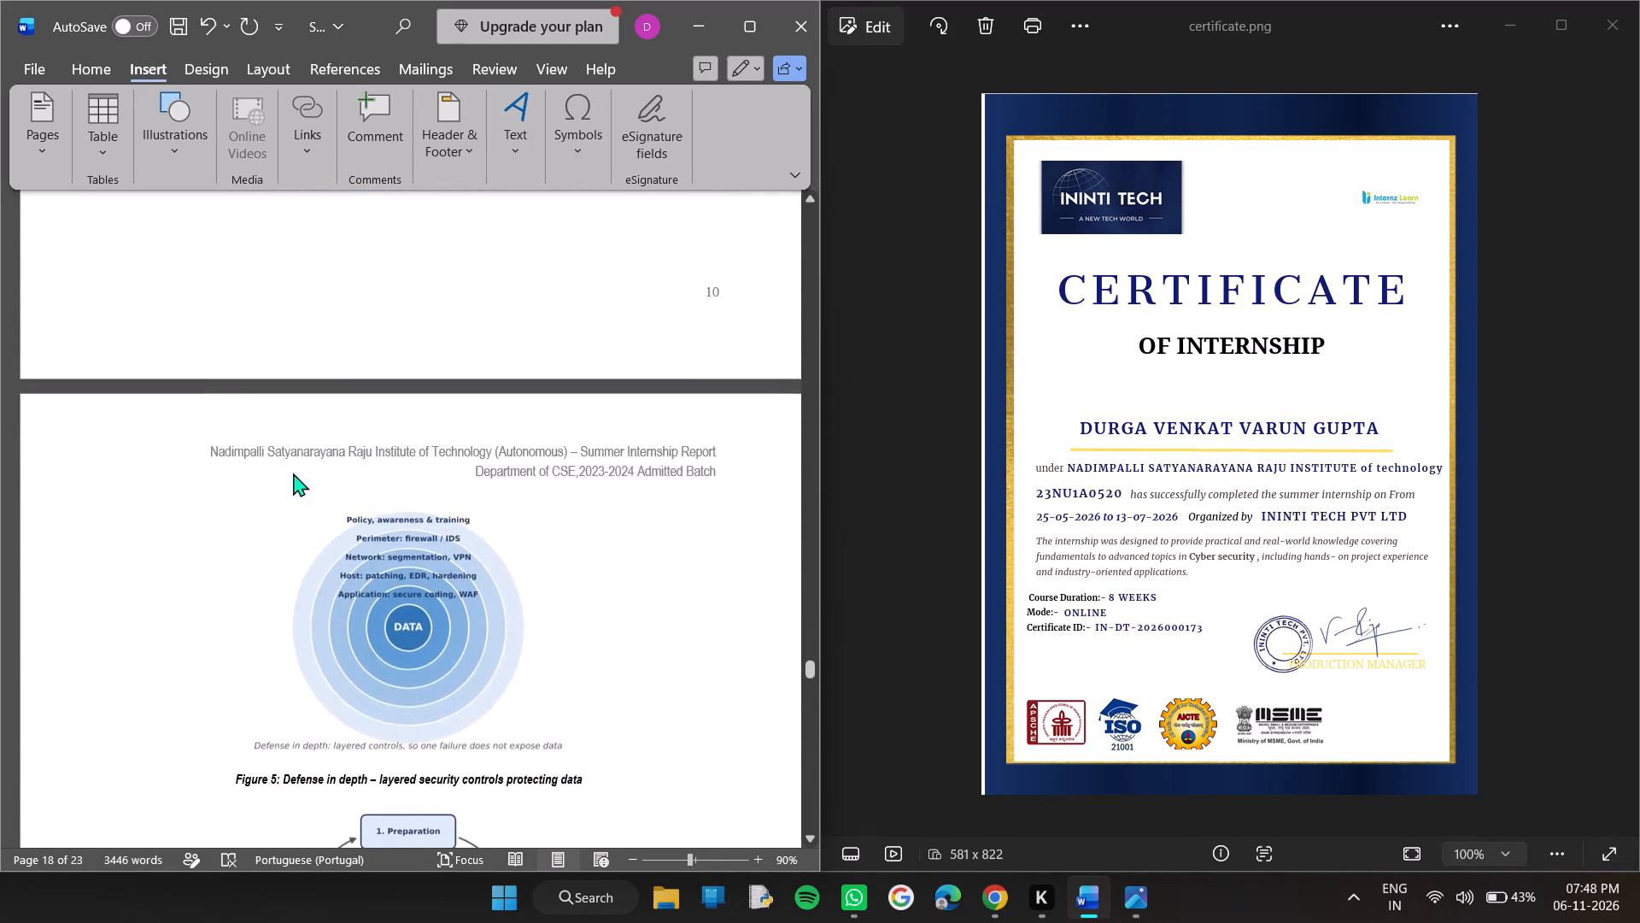
scroll(293, 473, "up", 6)
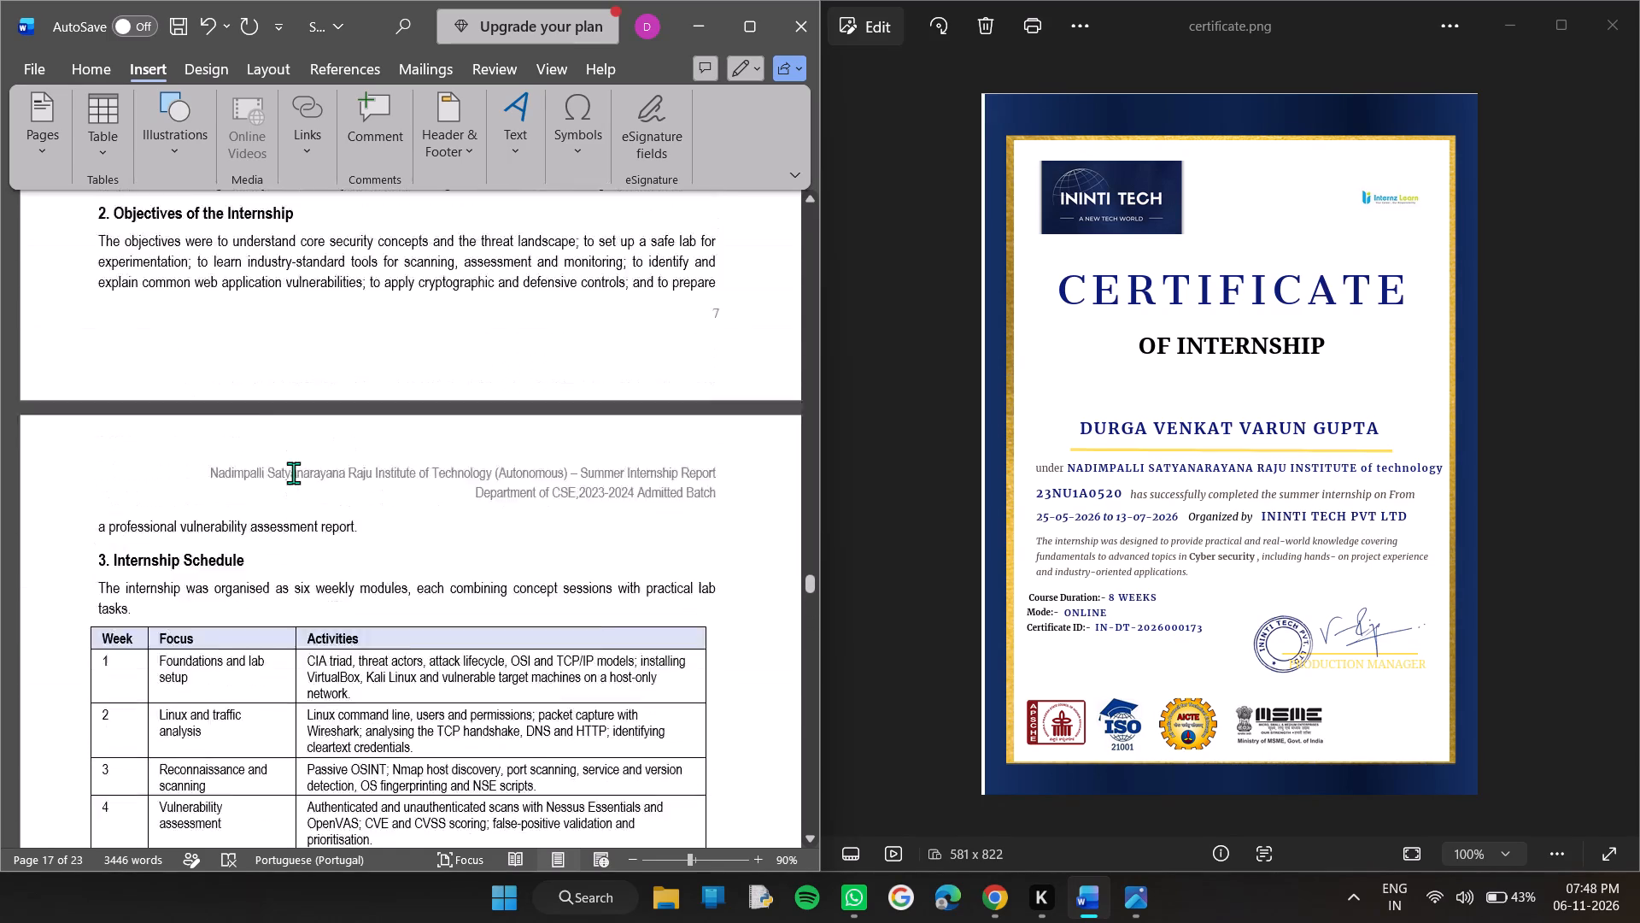
scroll(293, 473, "up", 4)
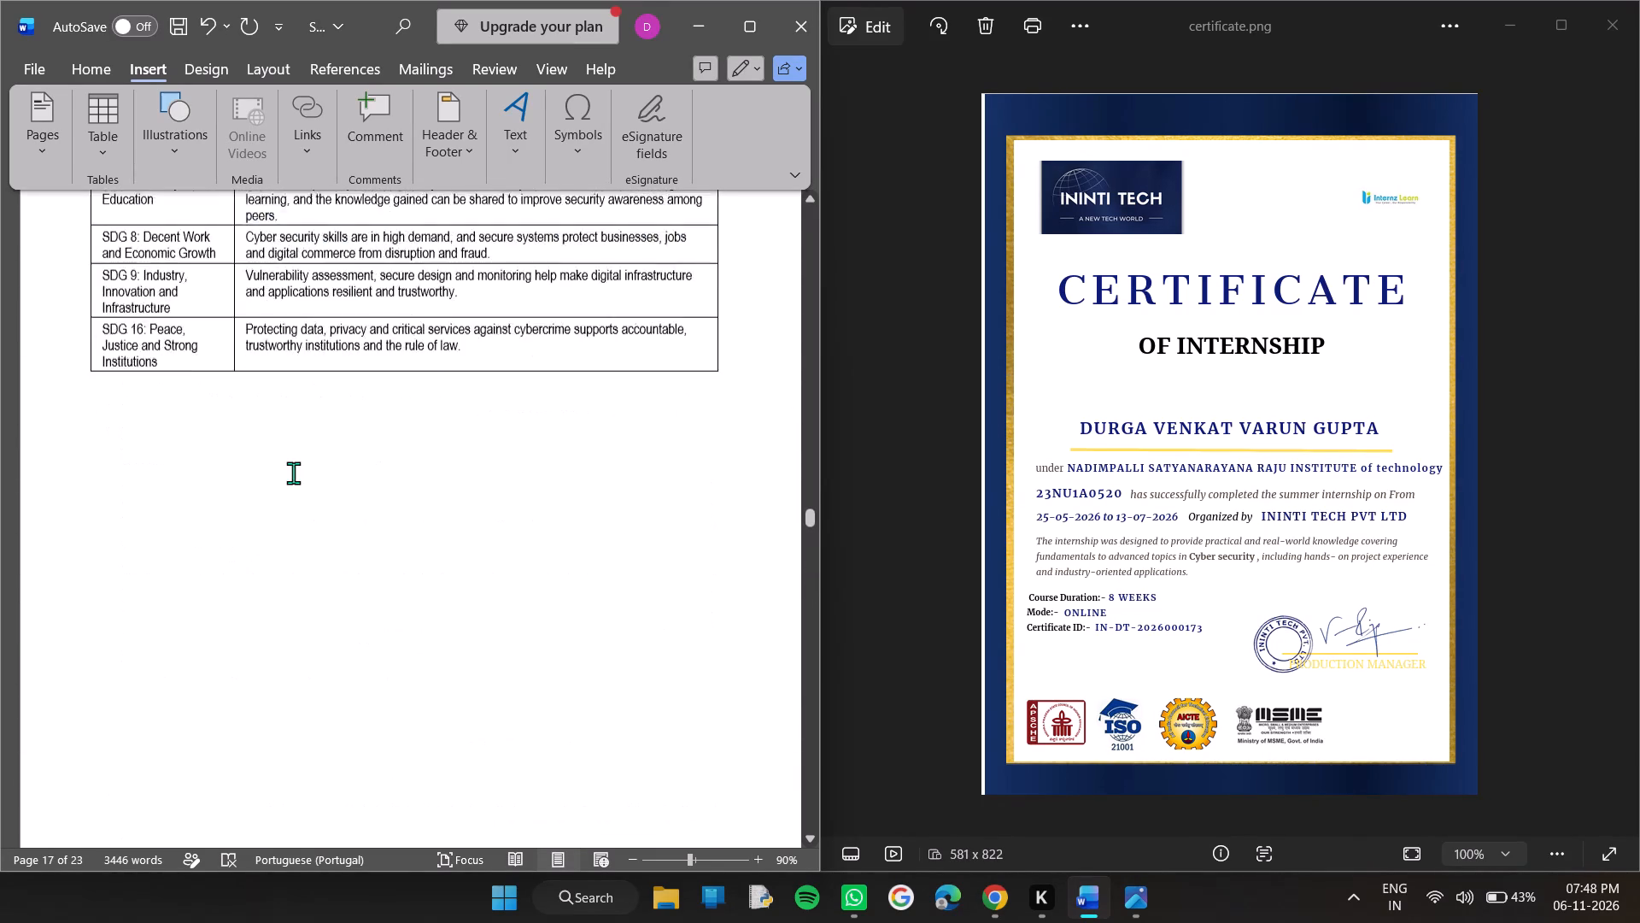
scroll(293, 473, "up", 3)
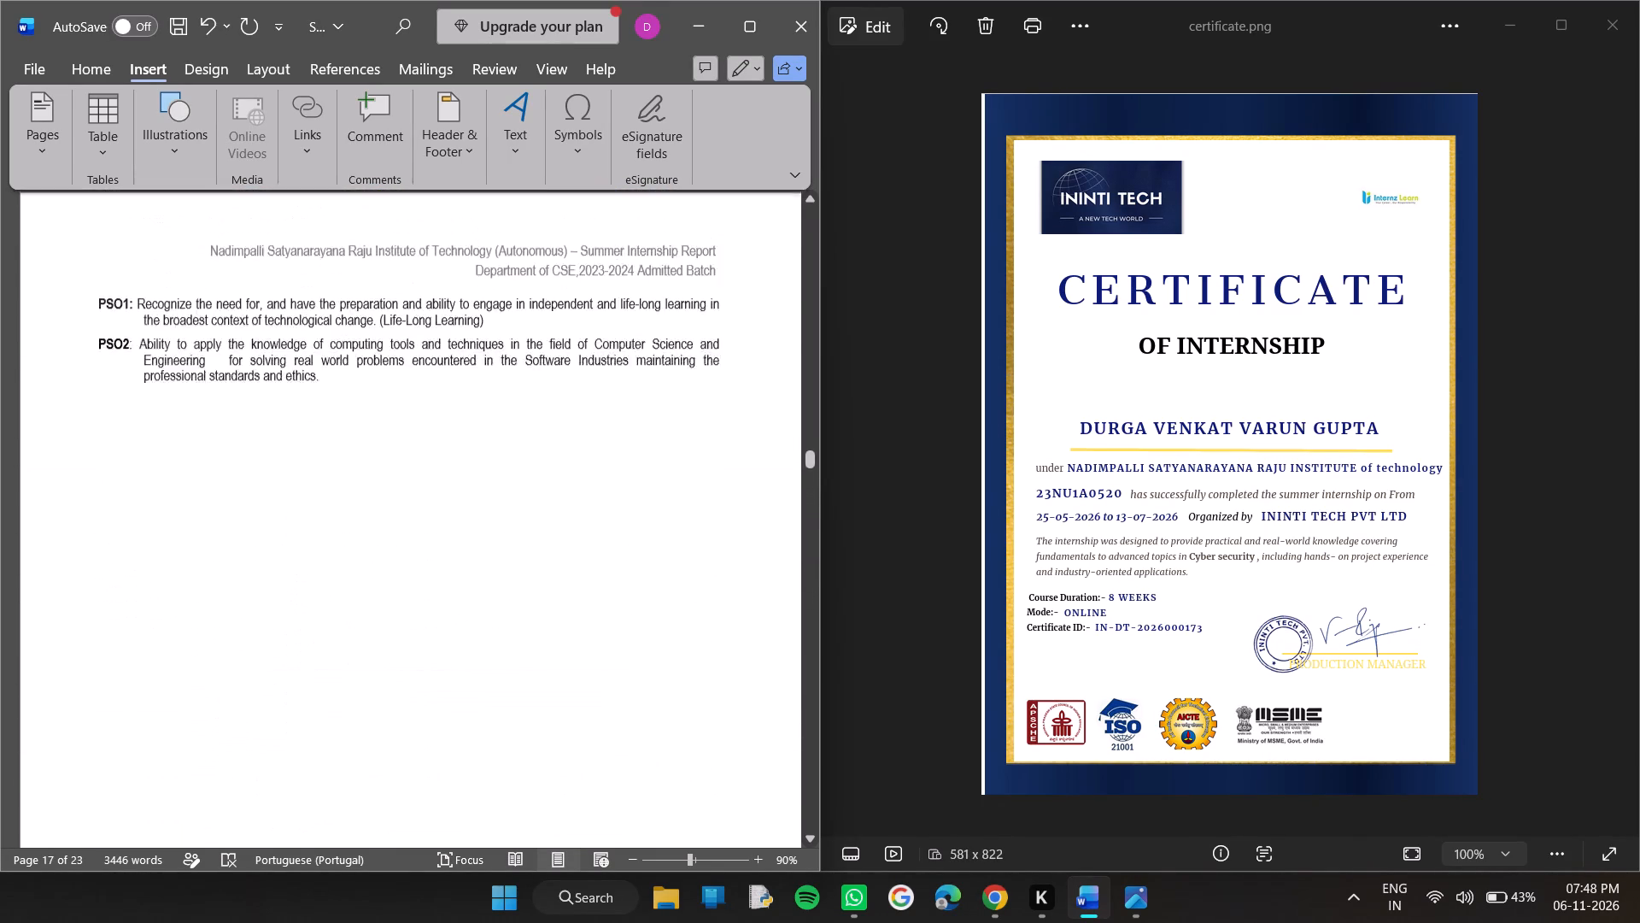
scroll(293, 473, "up", 3)
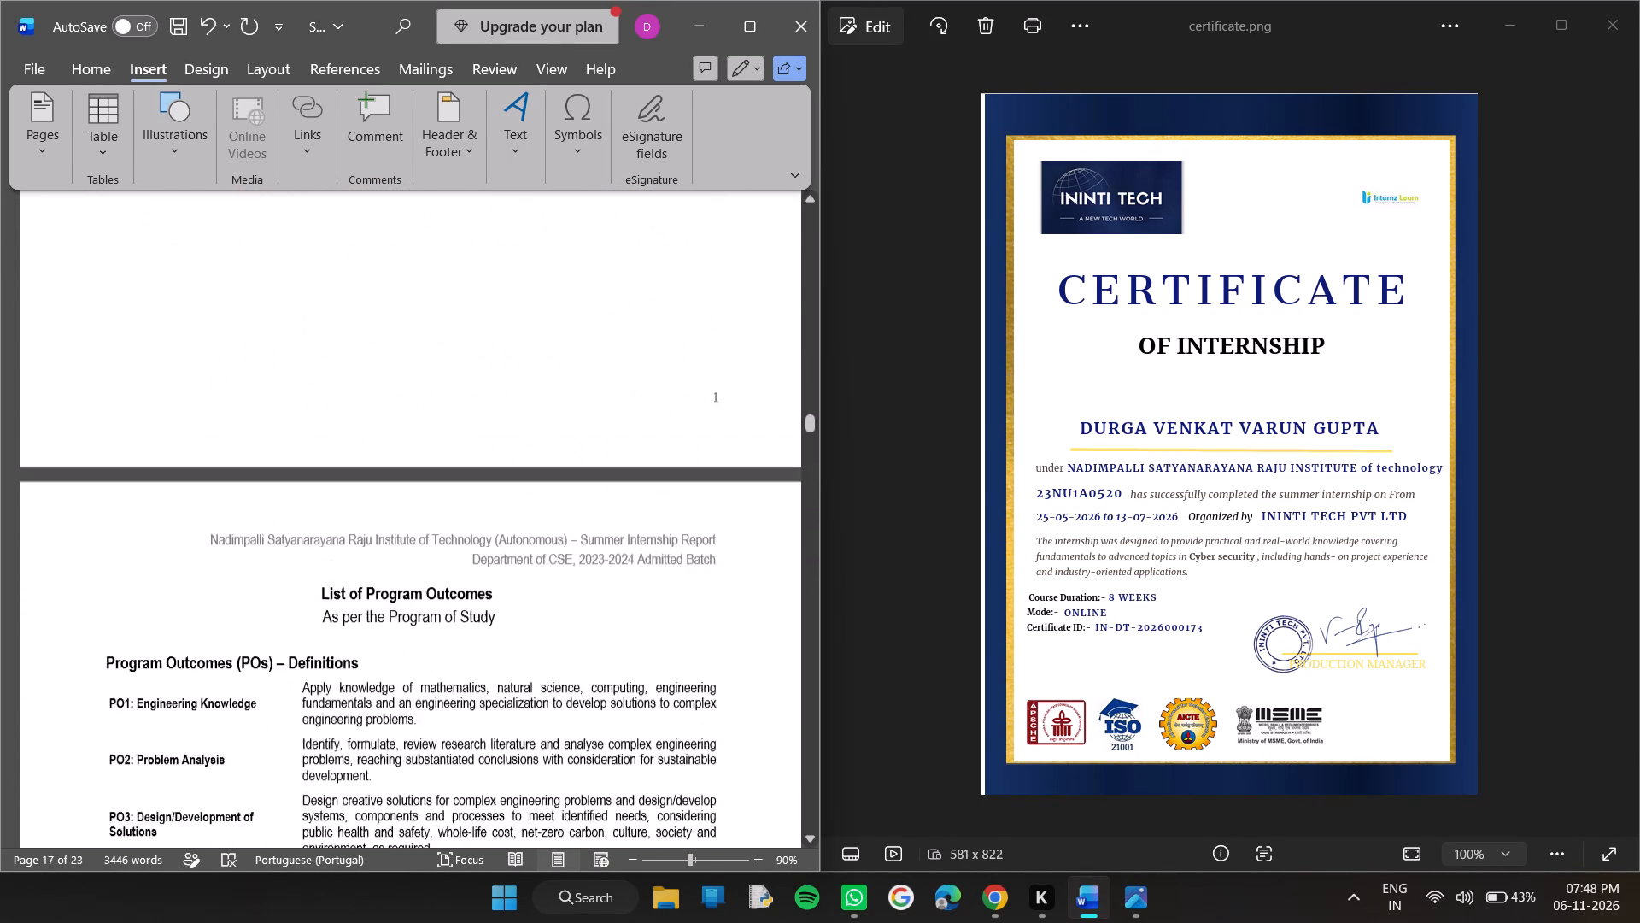
scroll(293, 473, "up", 5)
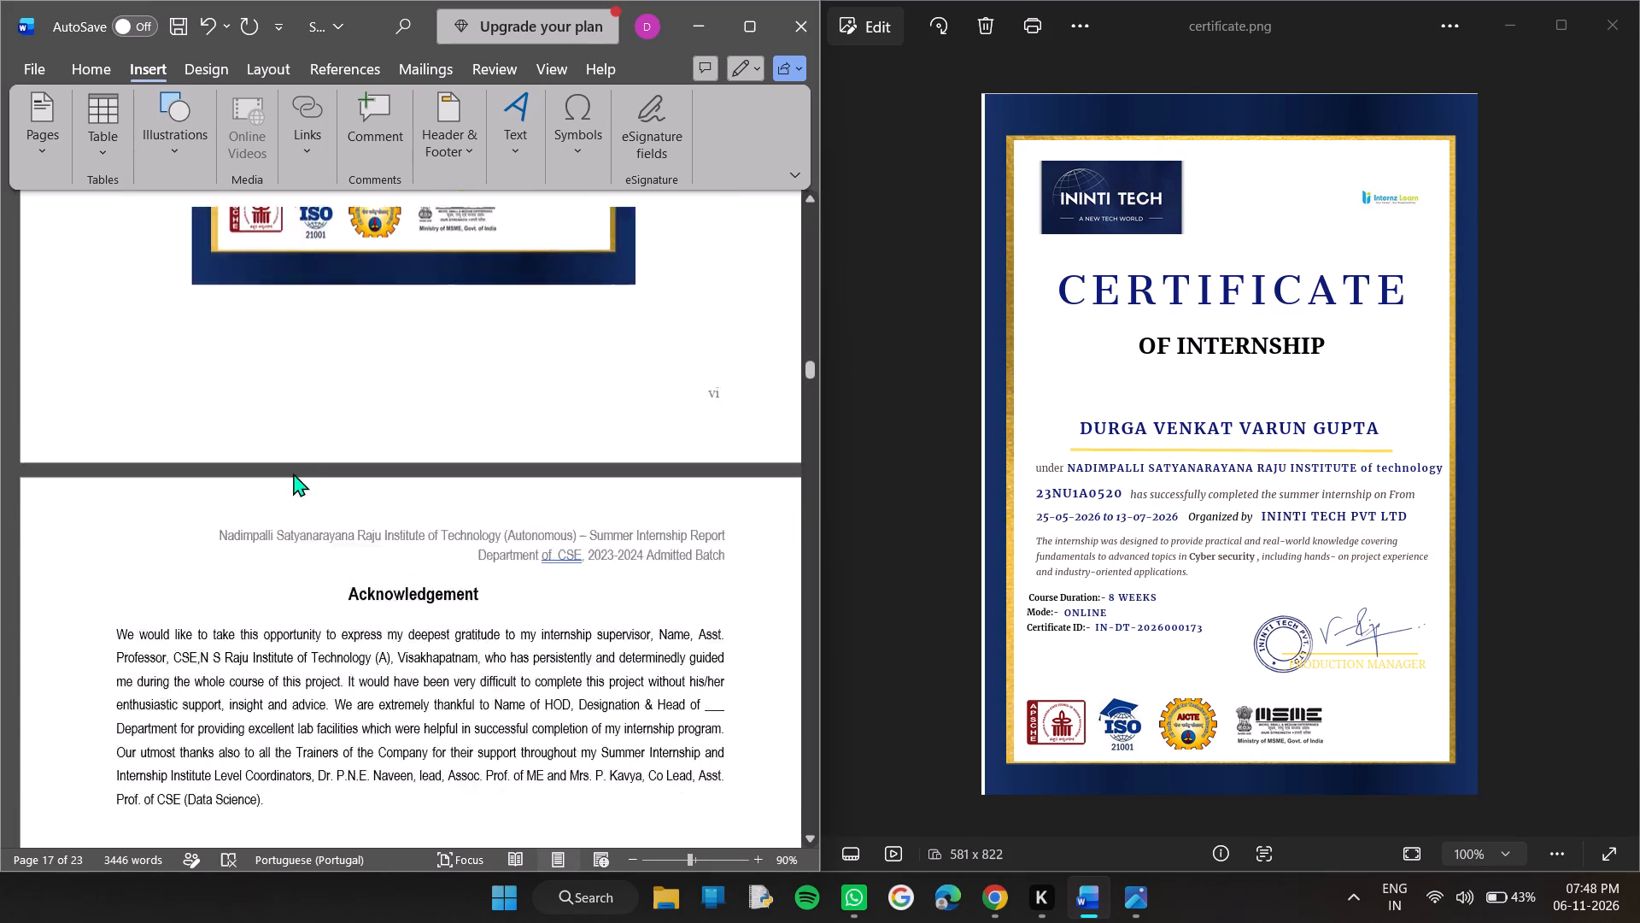
scroll(293, 473, "up", 1)
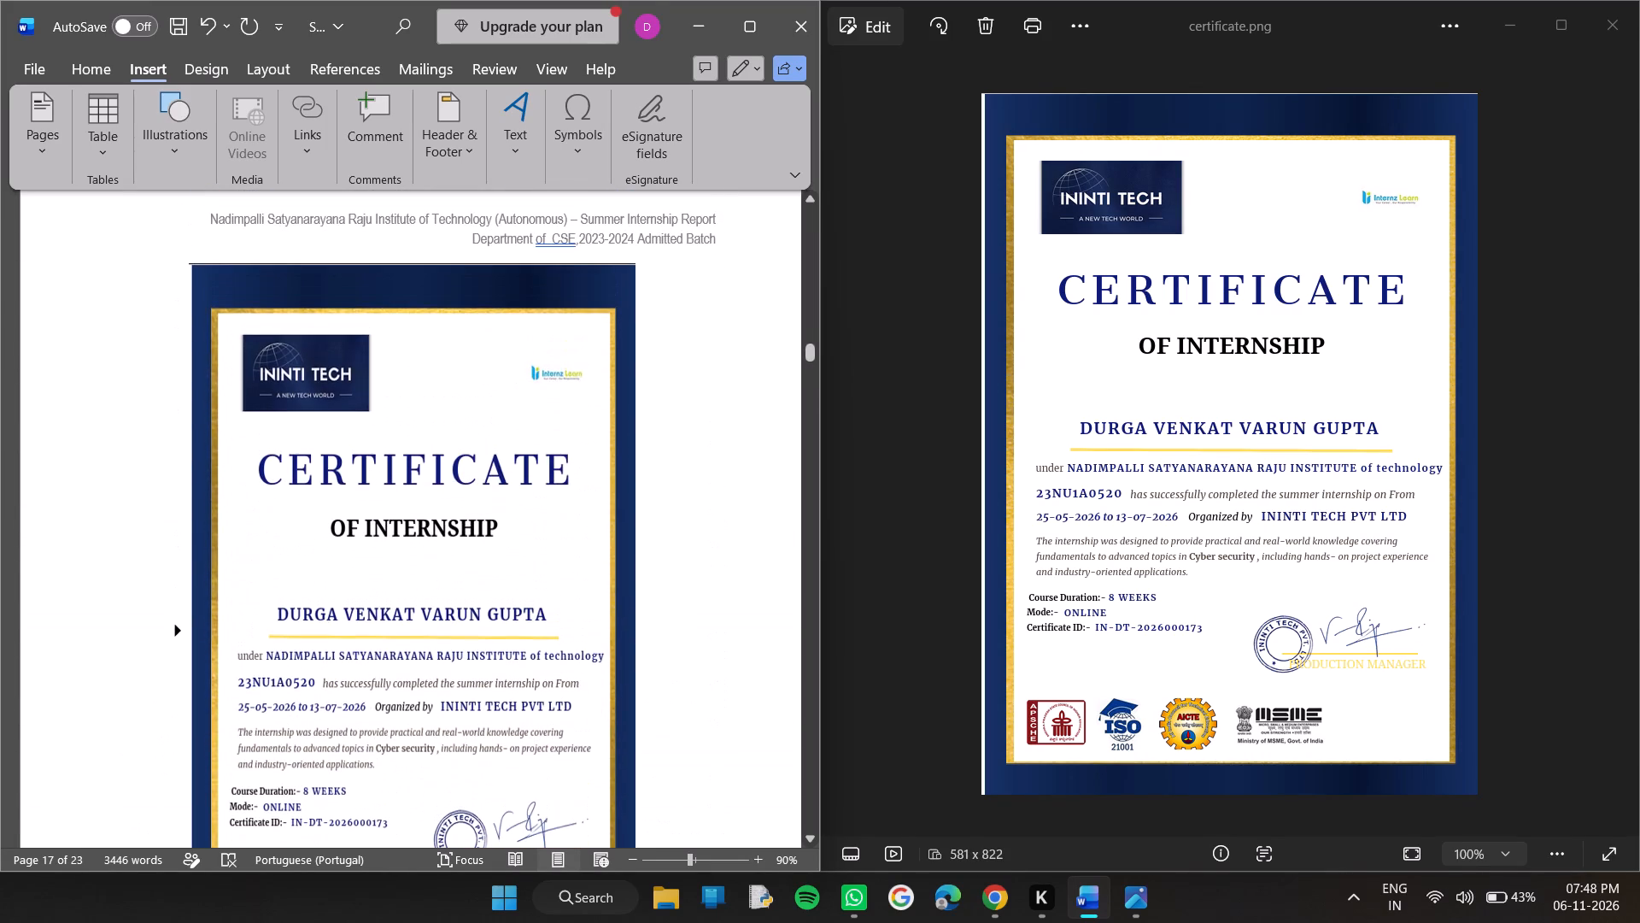
Reduce the height of the internship certificate picture so it fits on the page under the CERTIFICATE OF SUMMER INTERNSHIP heading.
scroll(717, 642, "down", 1)
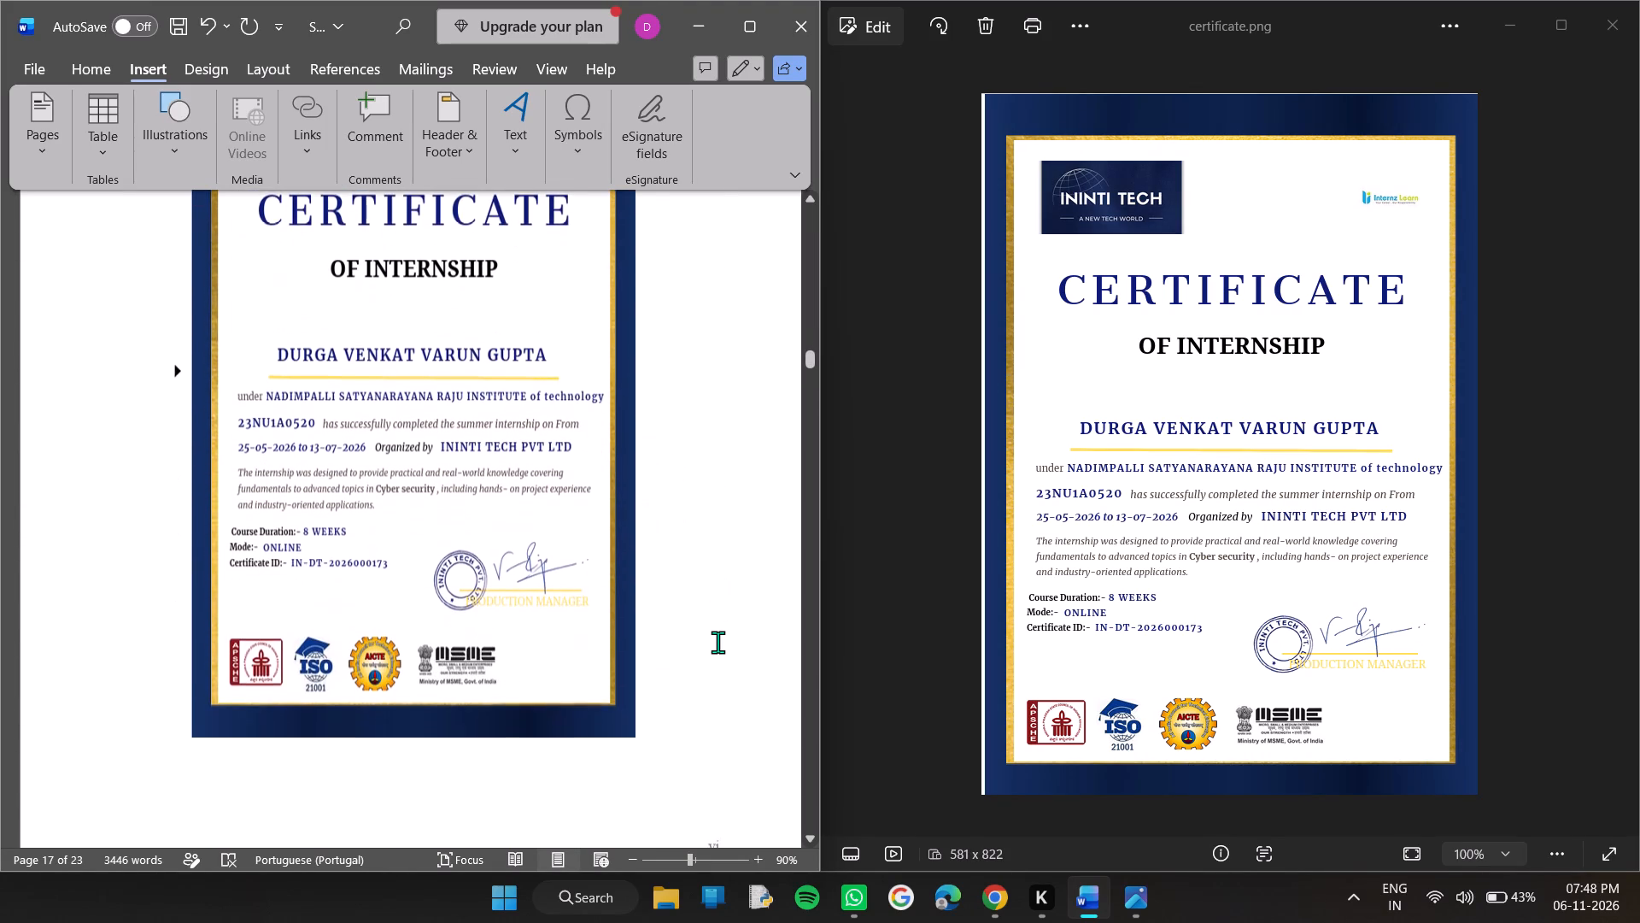
scroll(717, 642, "down", 1)
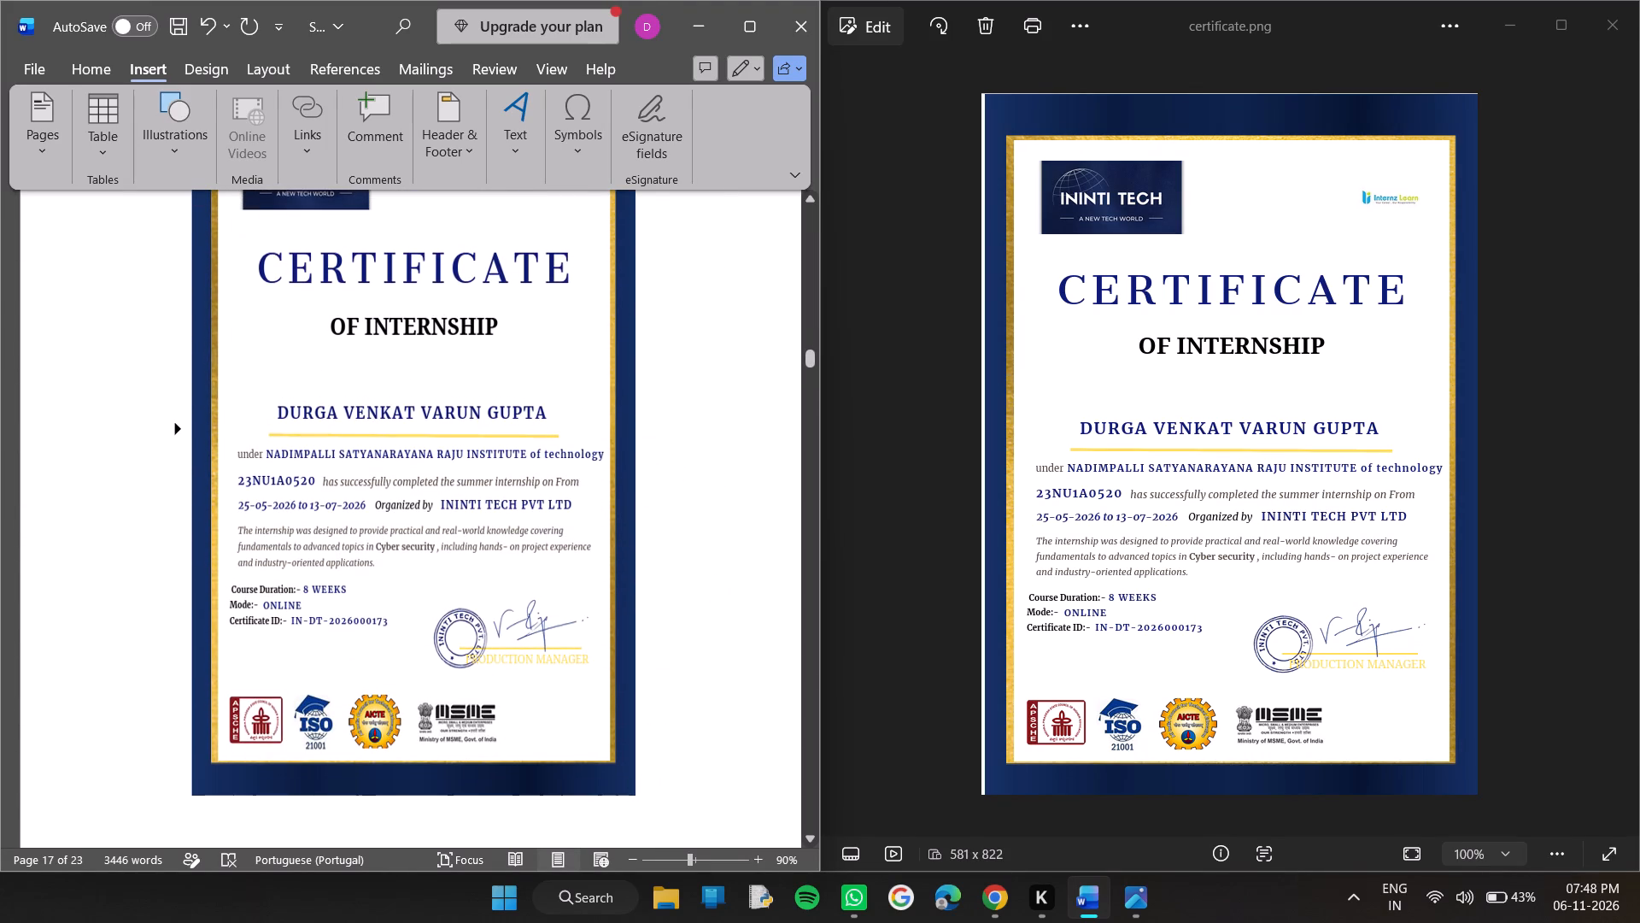
left_click(430, 724)
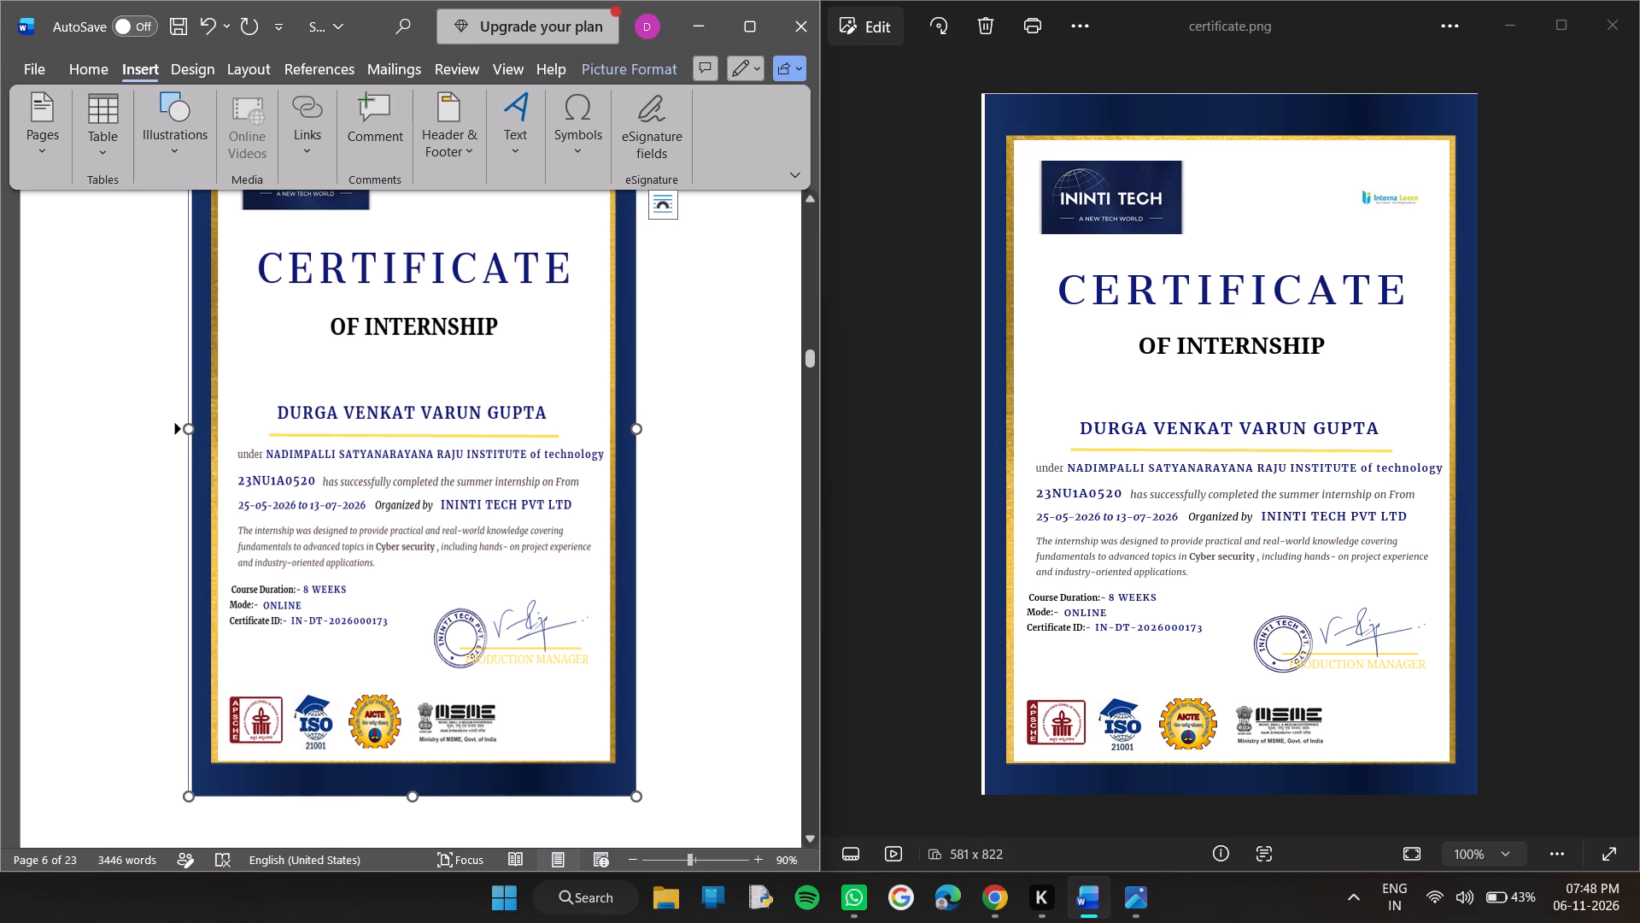
left_click_drag(414, 797, 416, 726)
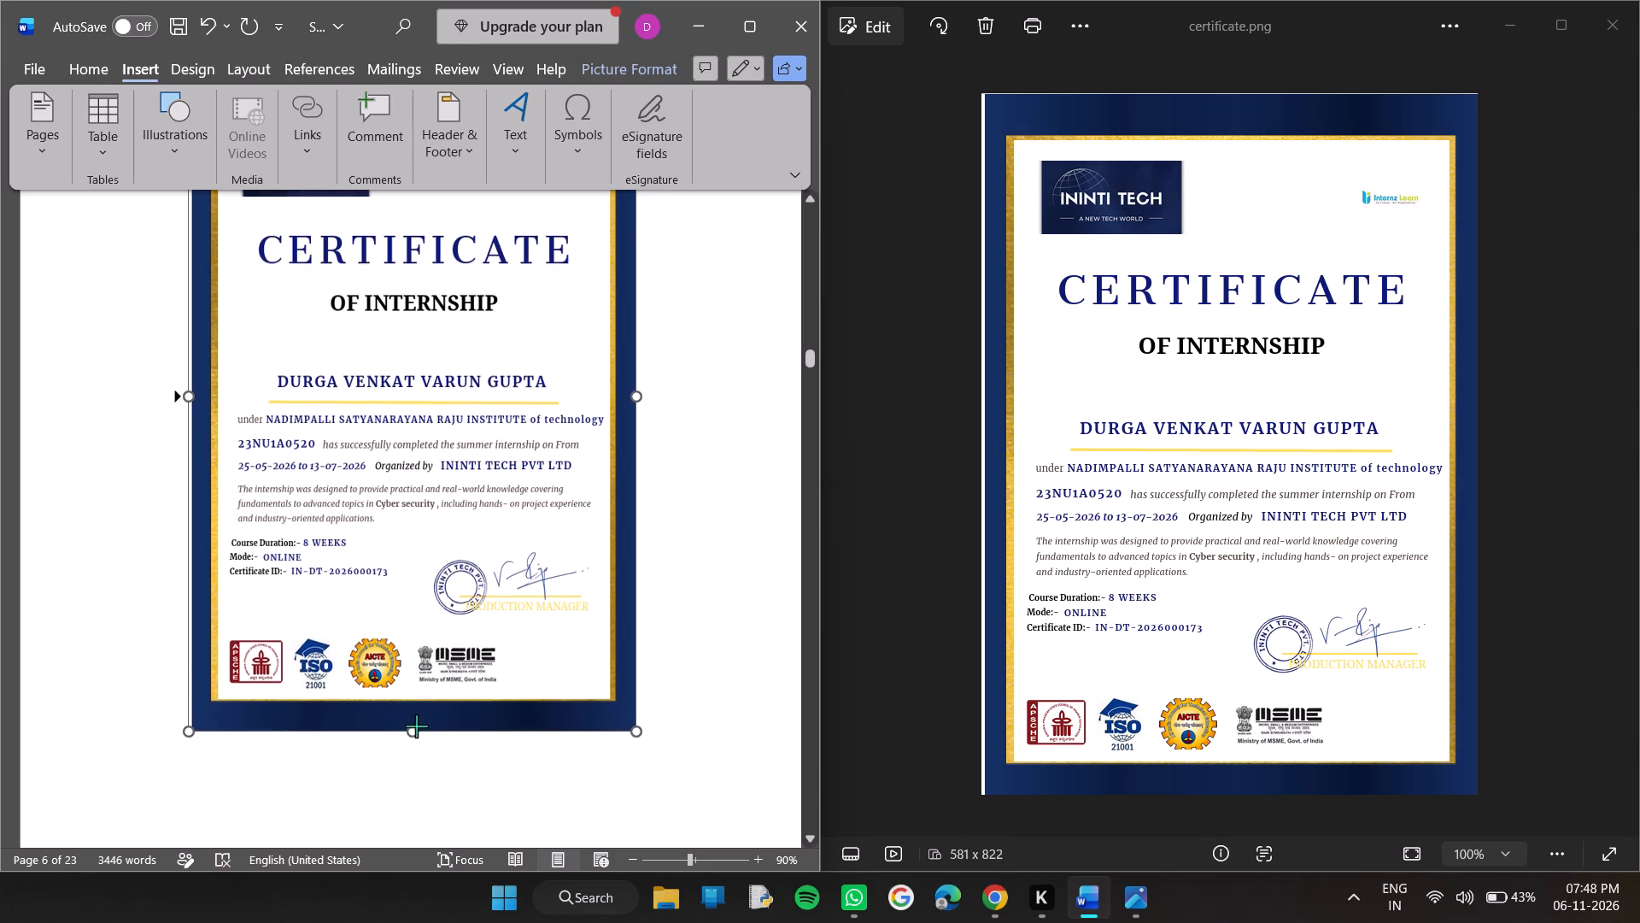
left_click_drag(416, 726, 410, 837)
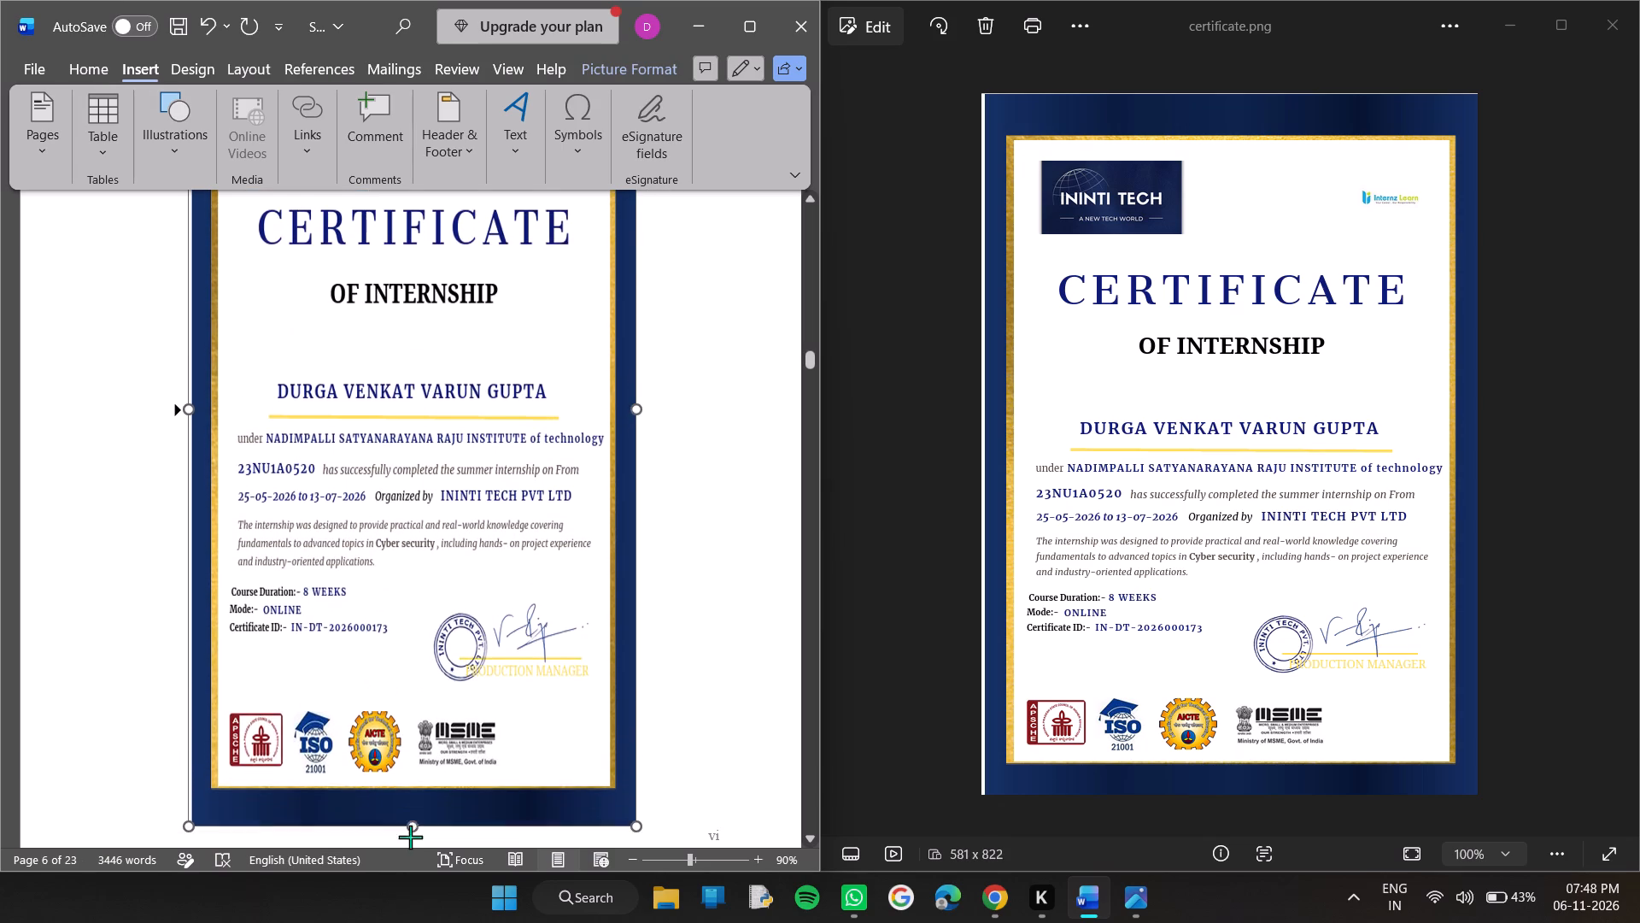
left_click_drag(410, 837, 423, 763)
scroll(774, 775, "up", 1)
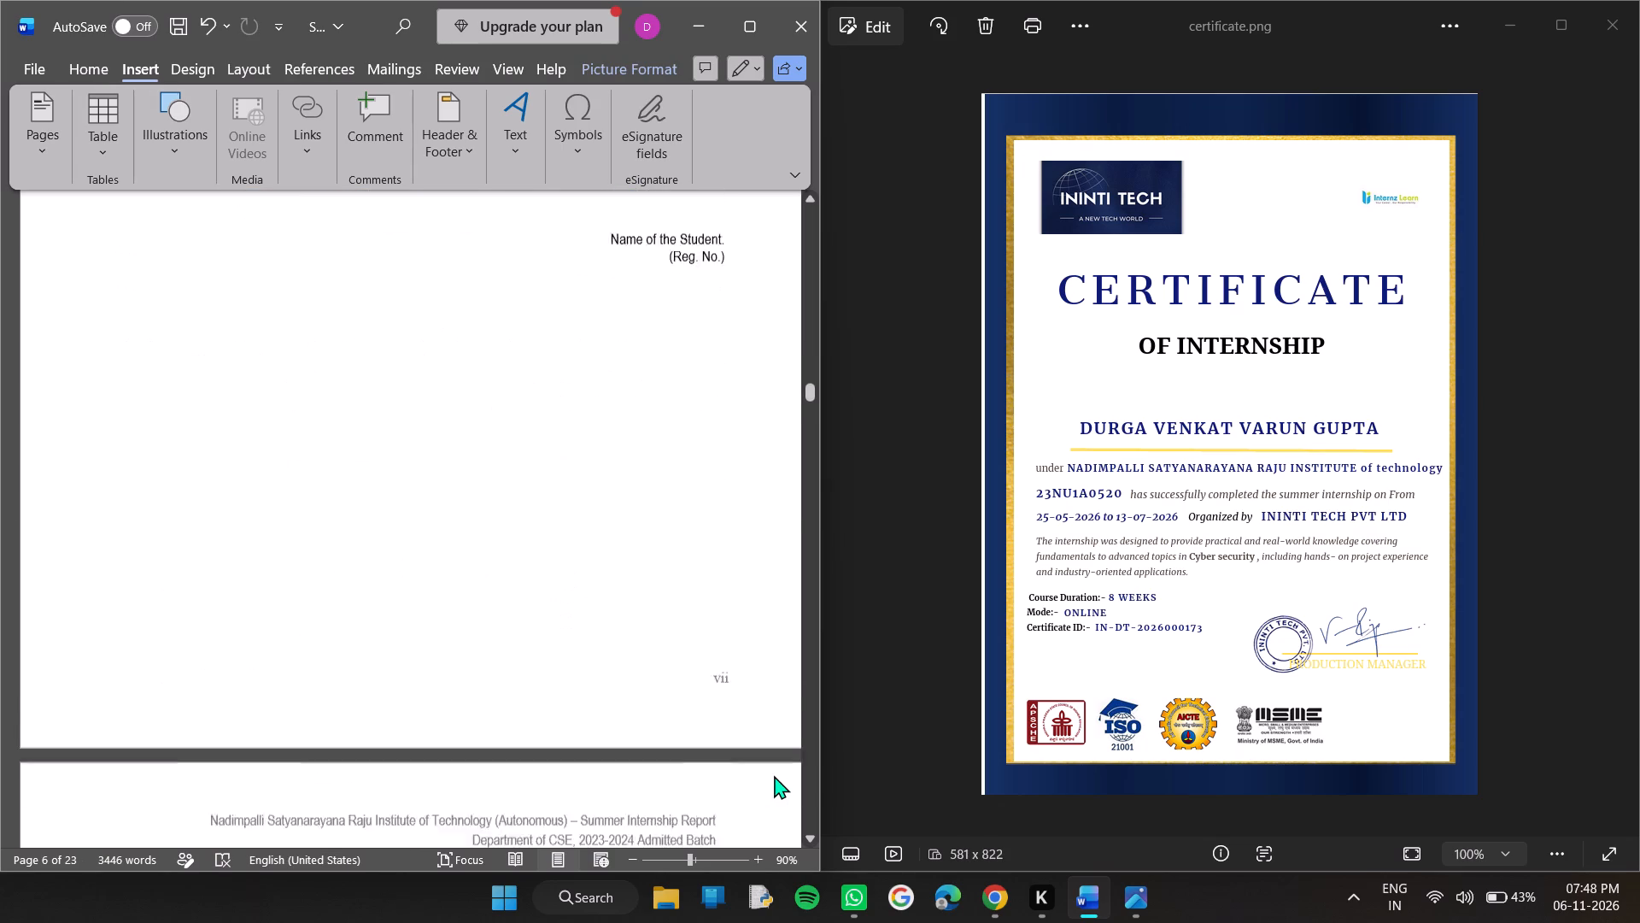
scroll(774, 775, "up", 1)
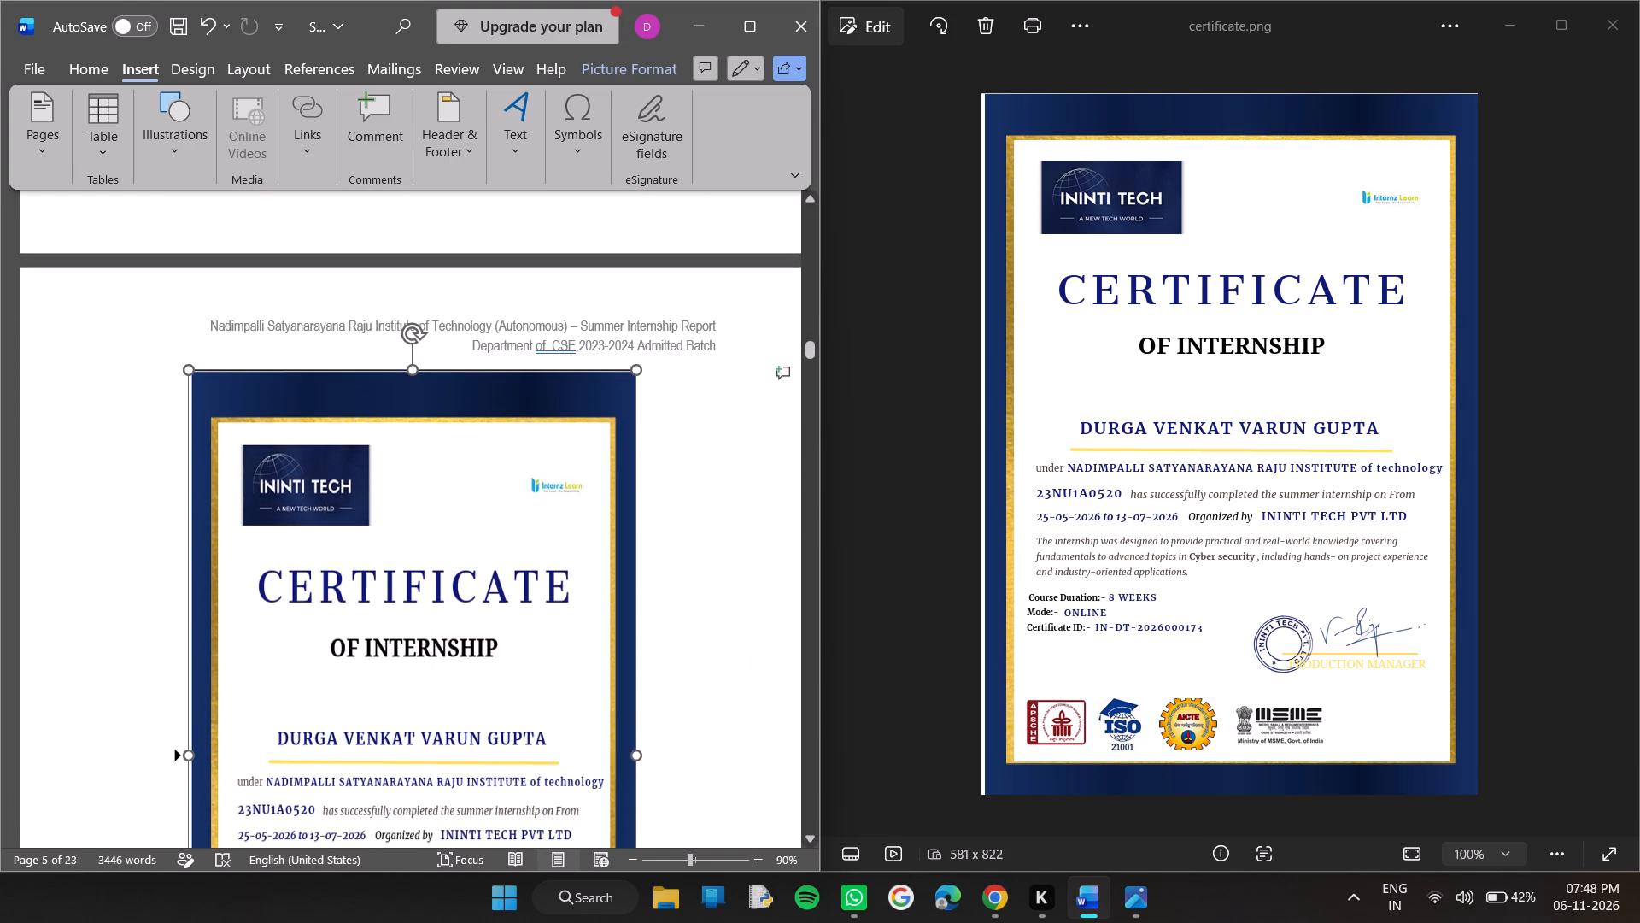
left_click_drag(413, 367, 422, 467)
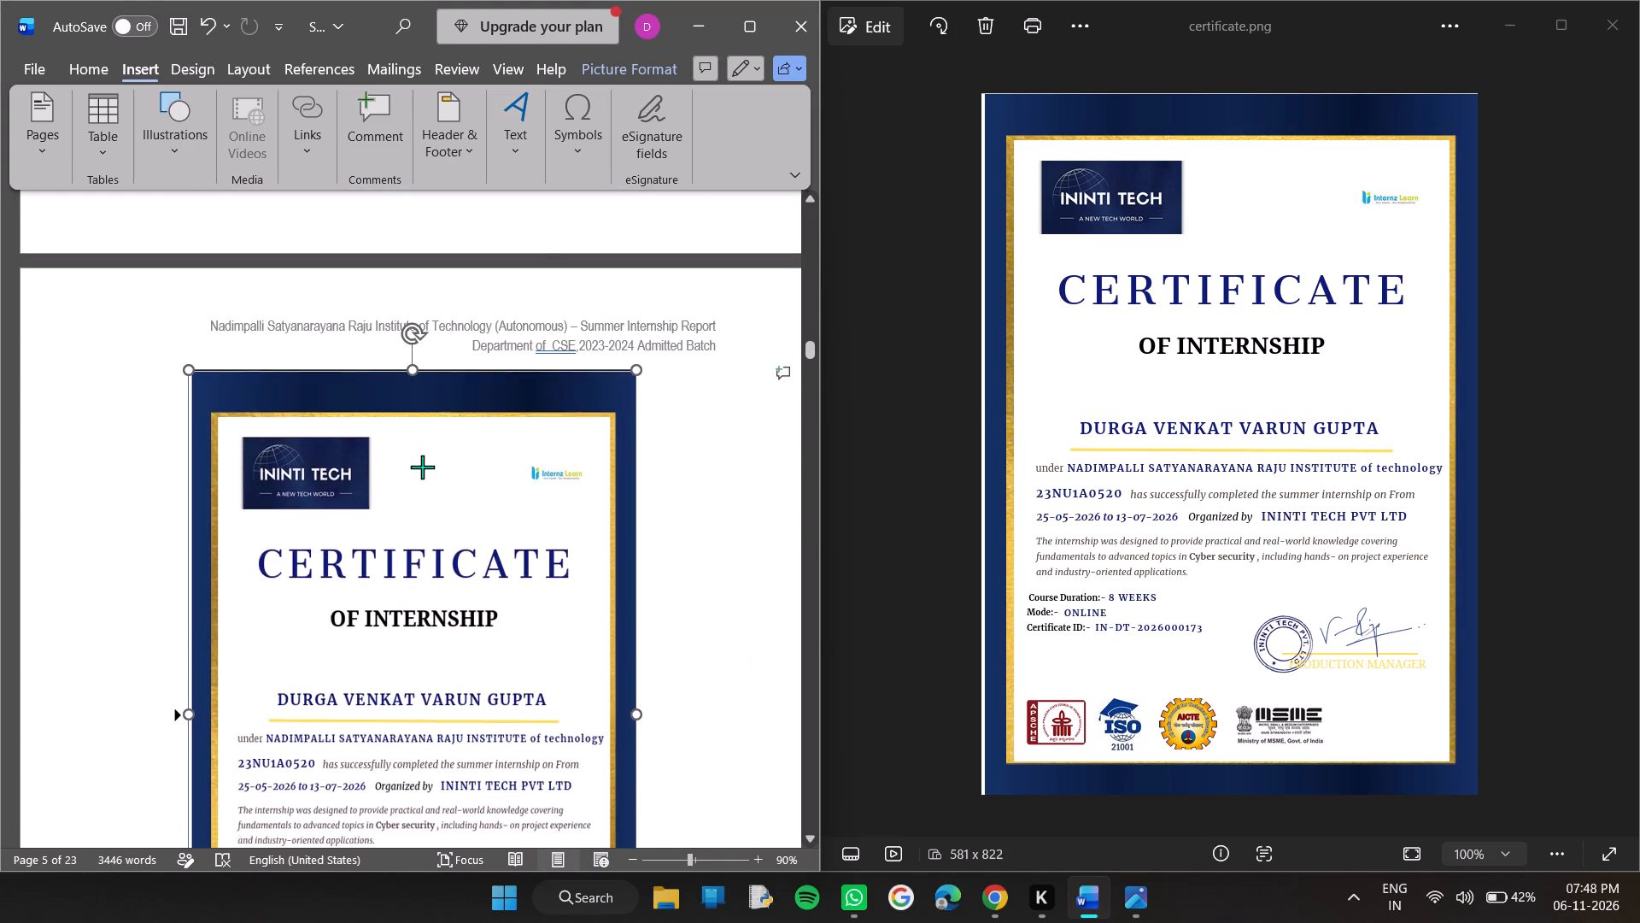
left_click_drag(422, 467, 430, 509)
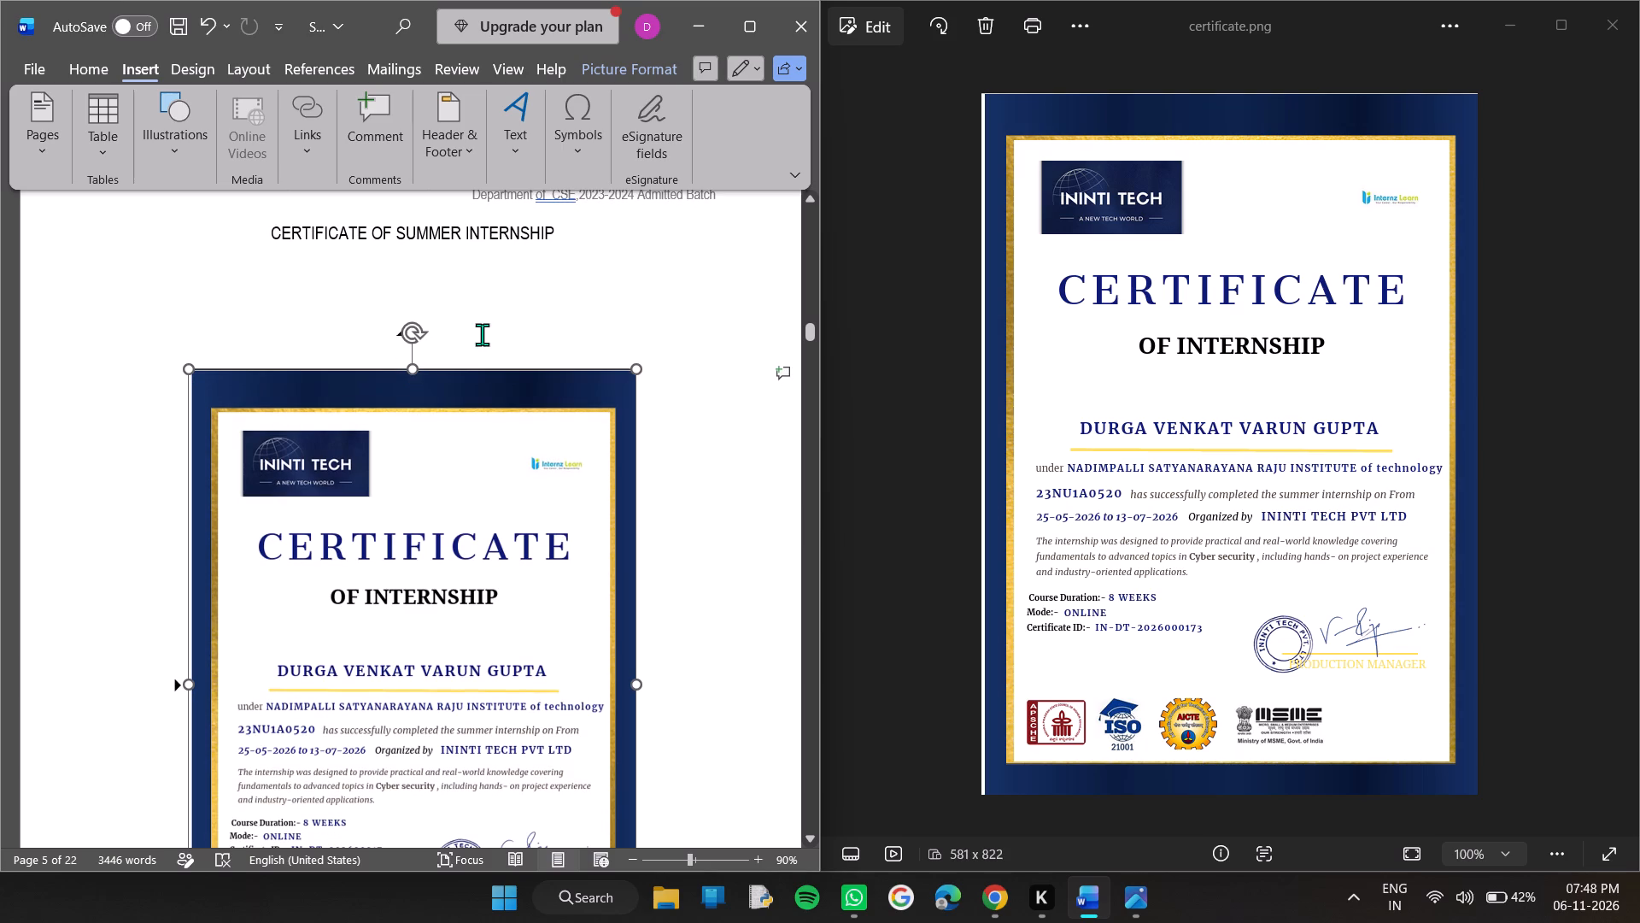
left_click_drag(415, 367, 410, 332)
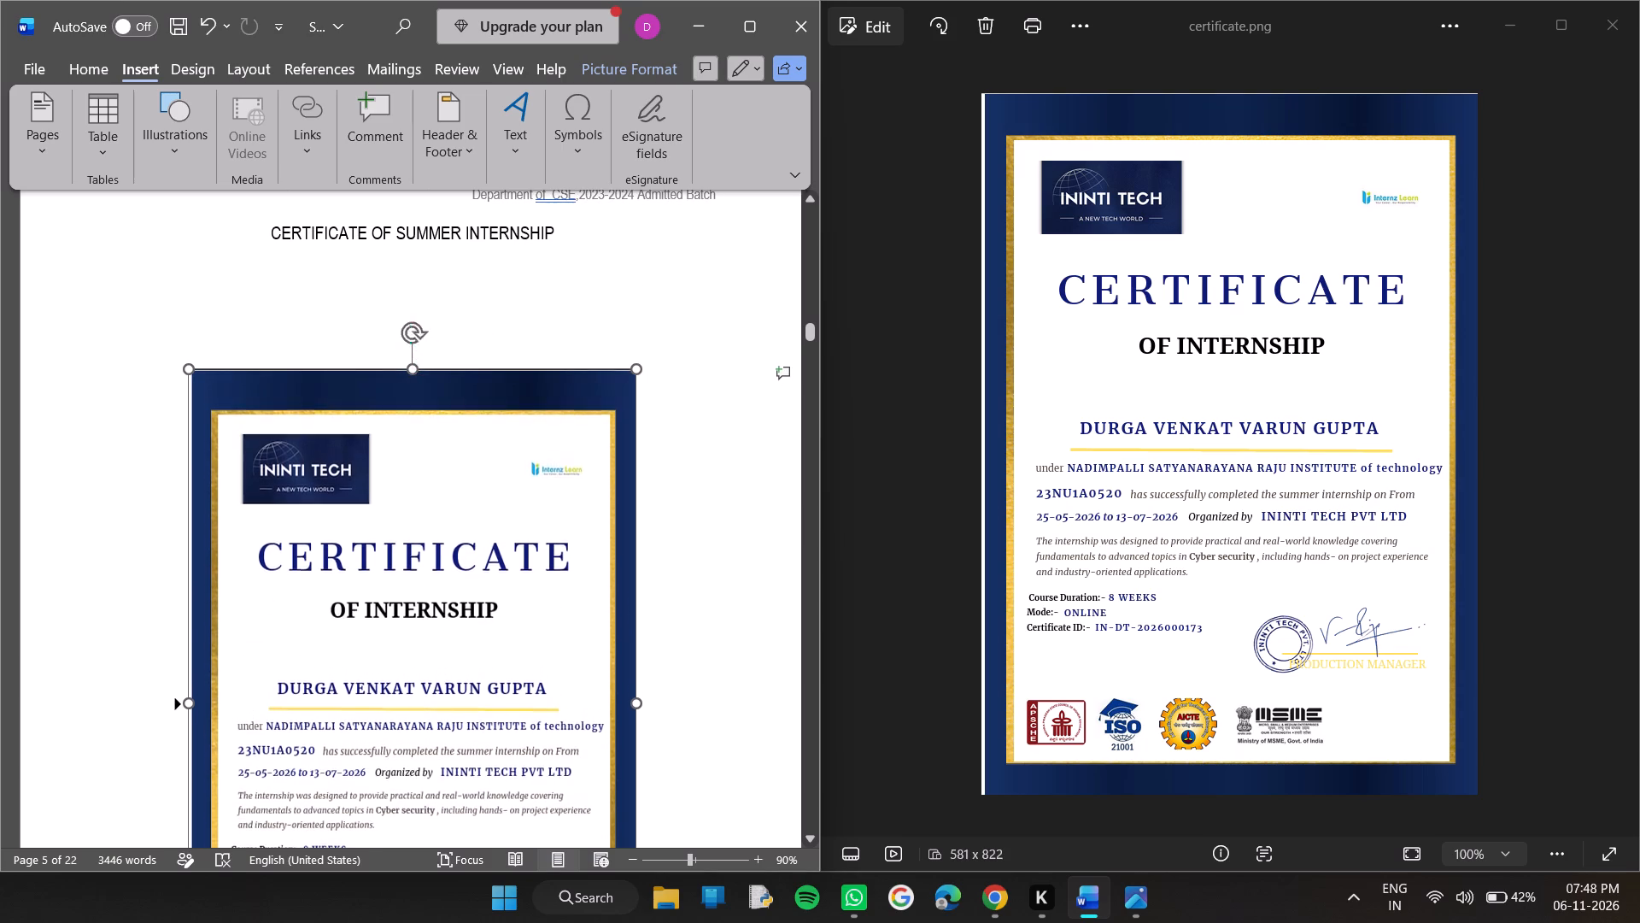
Move the certificate picture up through the blank lines so it sits directly beneath the CERTIFICATE OF SUMMER INTERNSHIP heading.
scroll(708, 497, "up", 1)
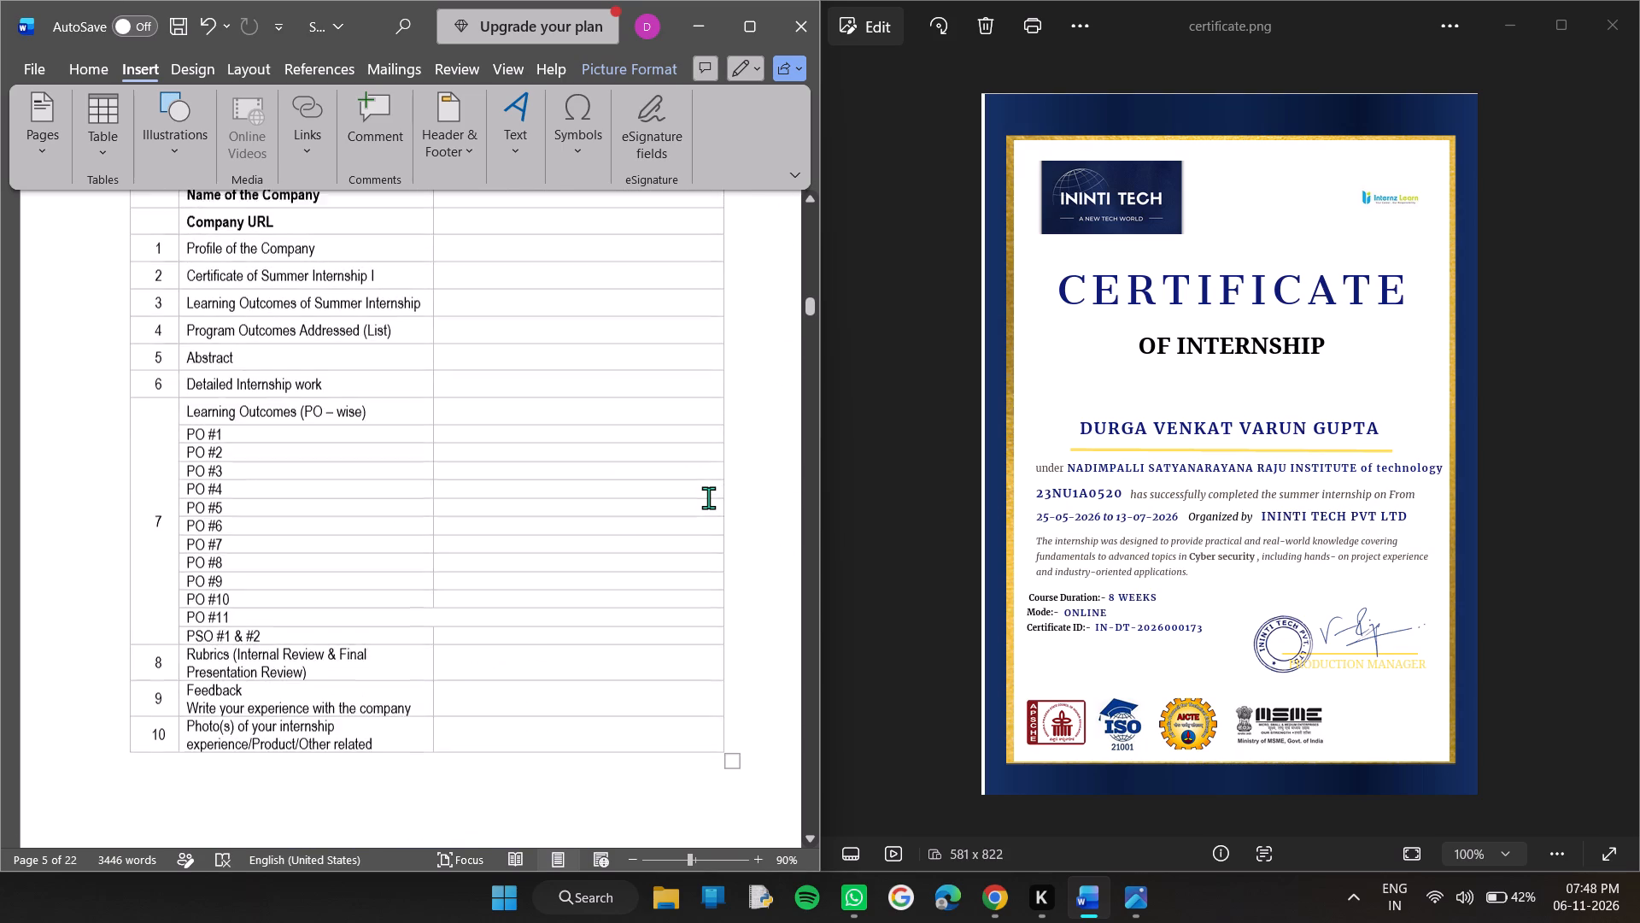
scroll(708, 497, "down", 1)
left_click_drag(441, 604, 438, 518)
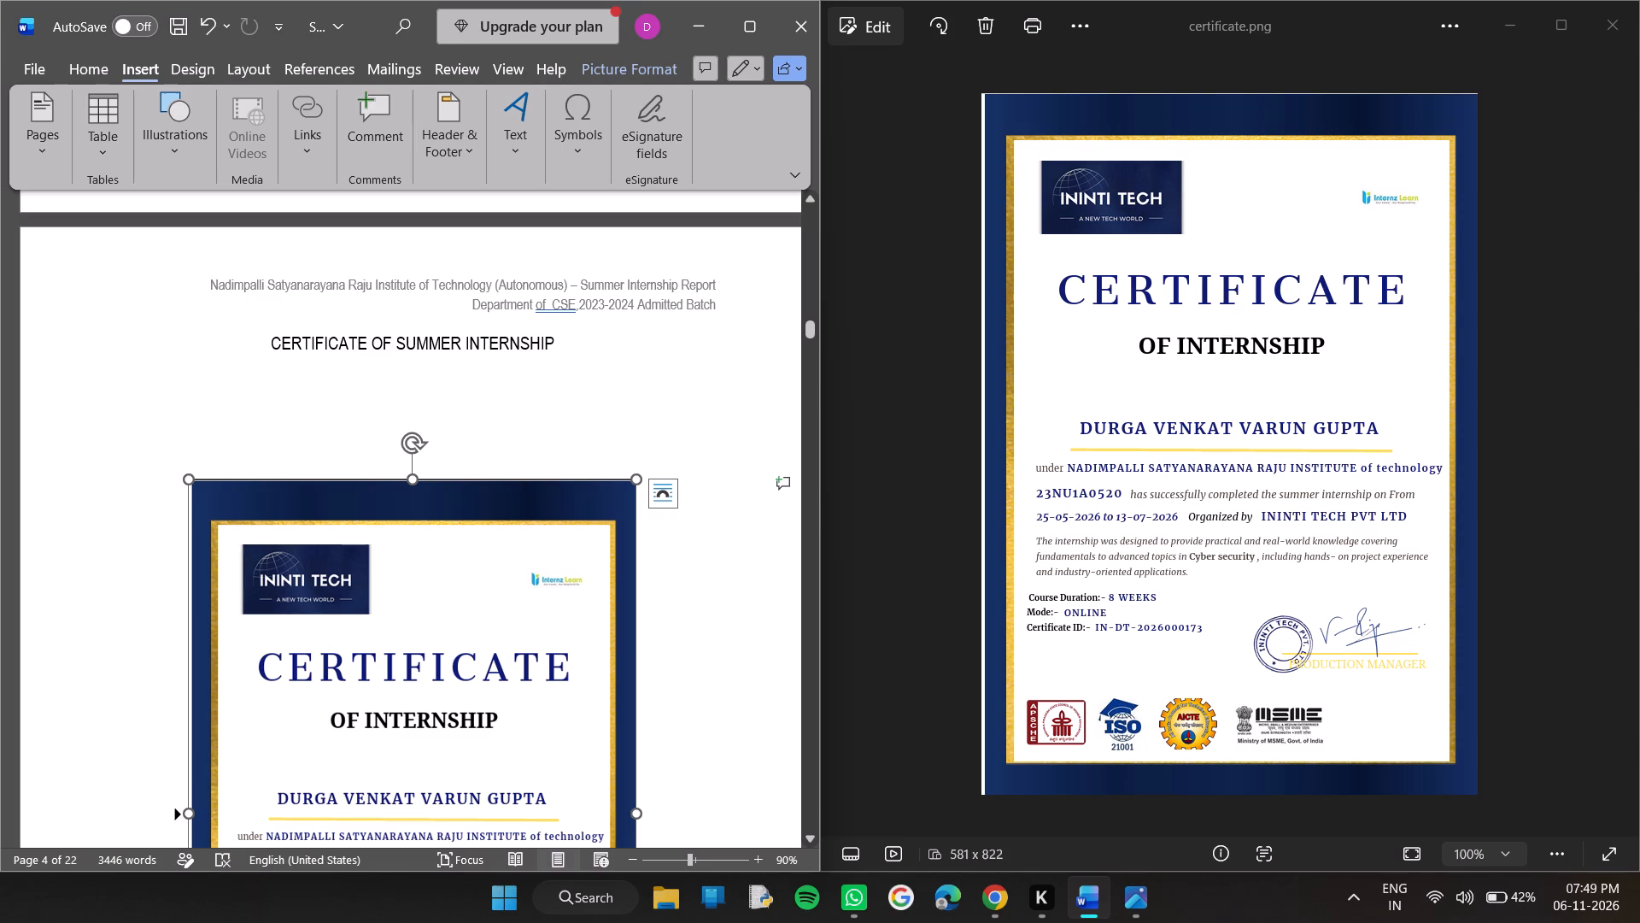
left_click_drag(414, 603, 411, 457)
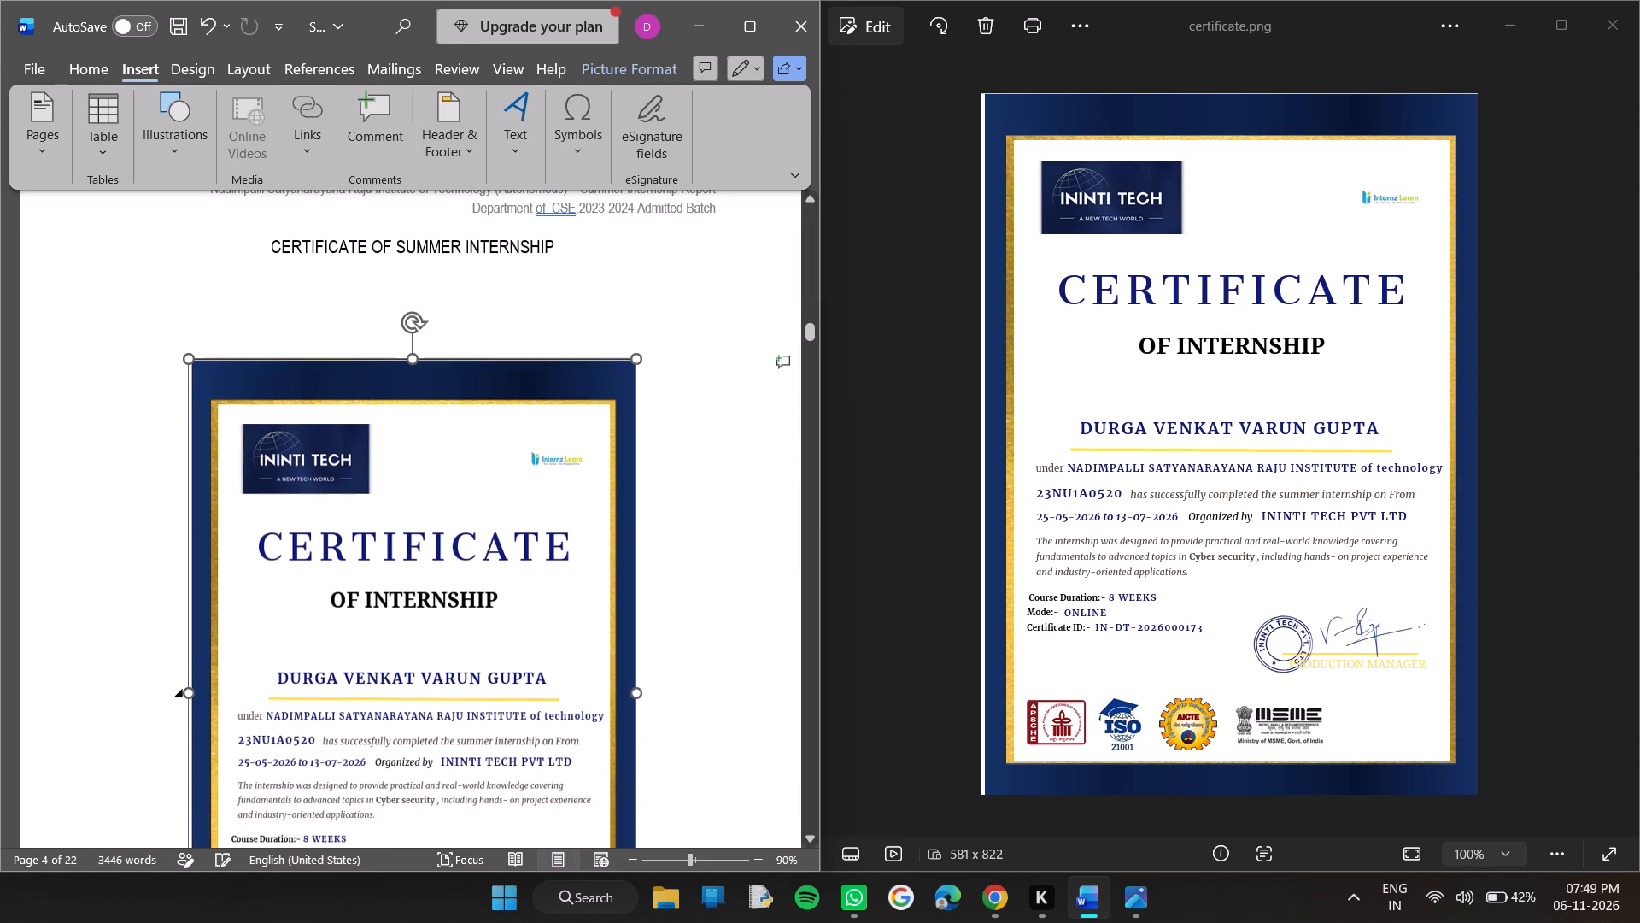
left_click_drag(424, 482, 443, 332)
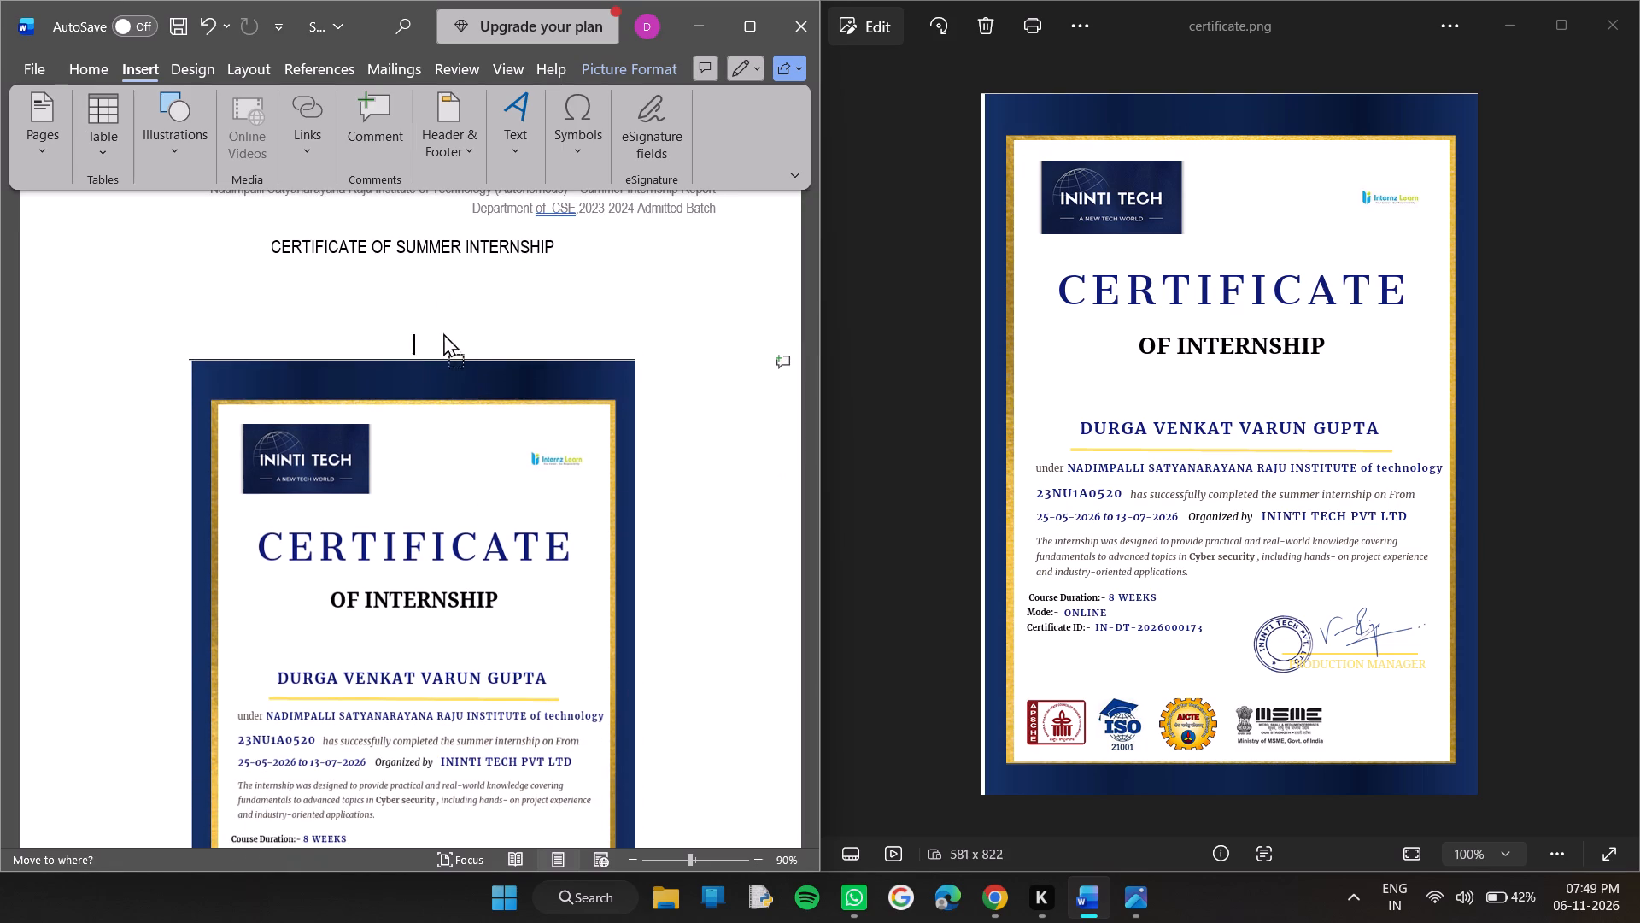
left_click_drag(443, 332, 427, 315)
left_click_drag(452, 426, 464, 281)
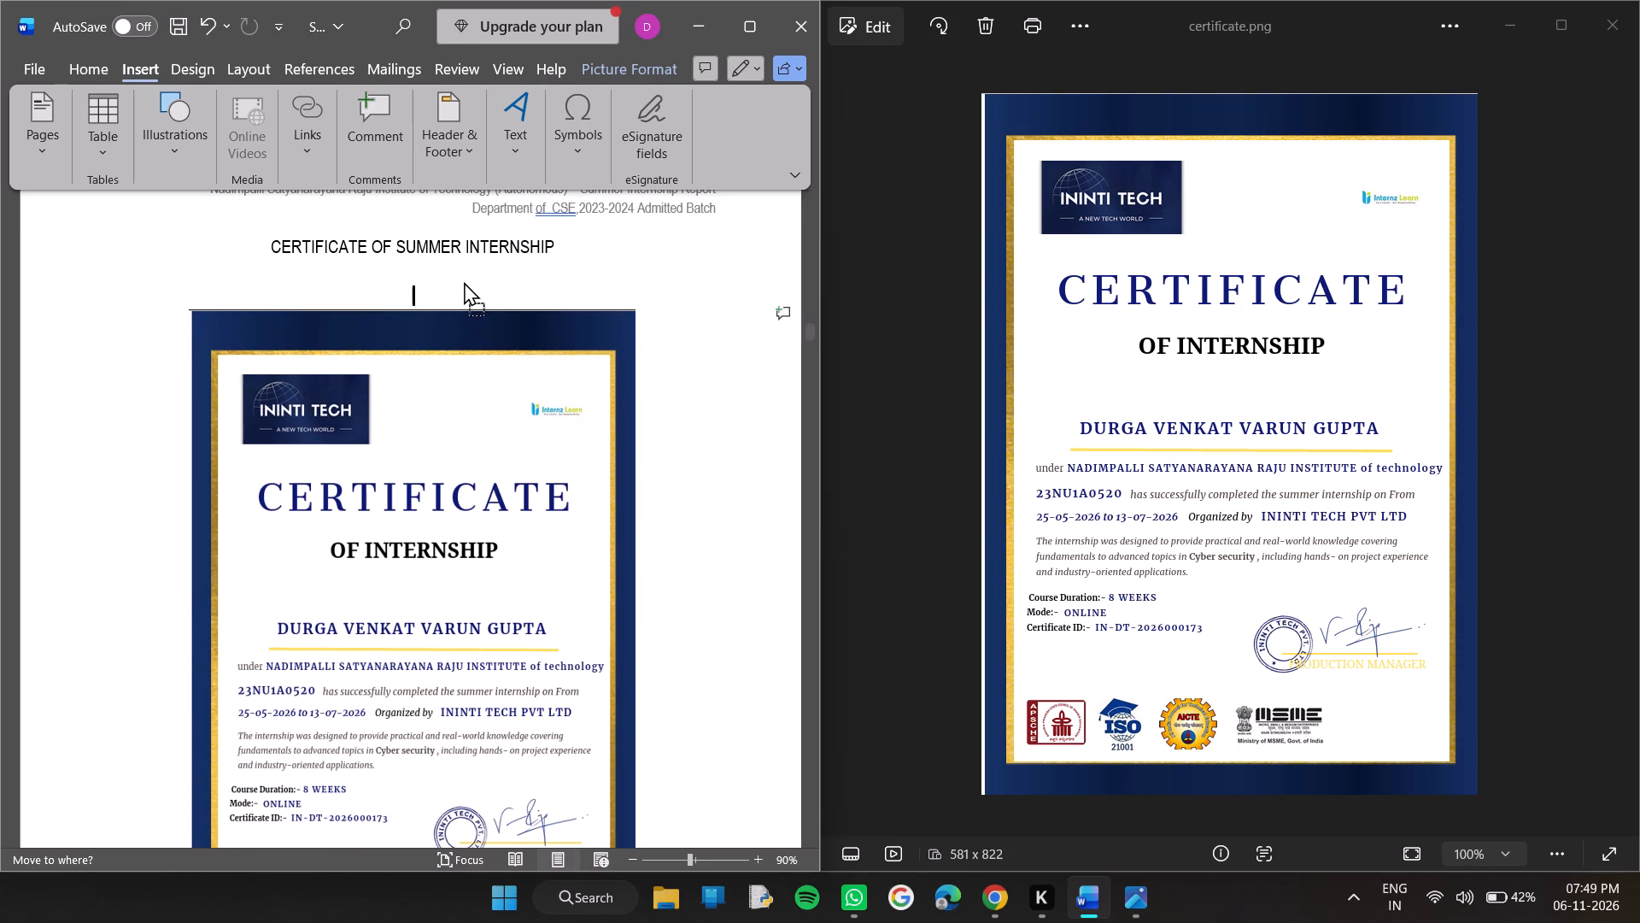
left_click_drag(464, 281, 454, 281)
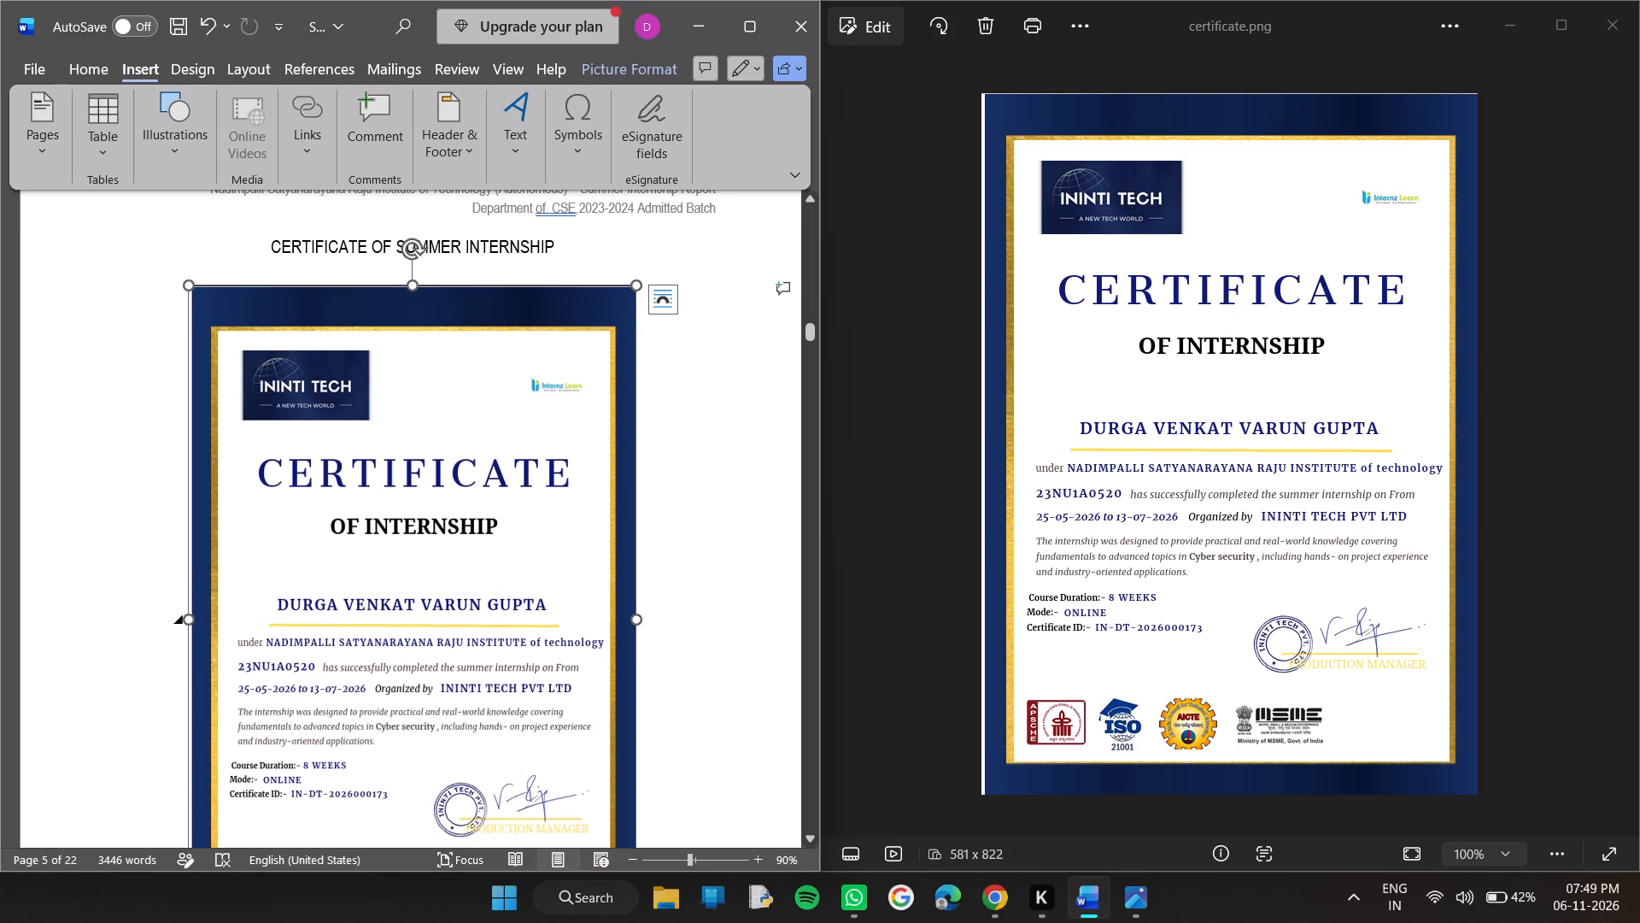
left_click(730, 546)
Delete a leftover blank paragraph below the certificate picture, before the Acknowledgement page.
scroll(730, 546, "down", 1)
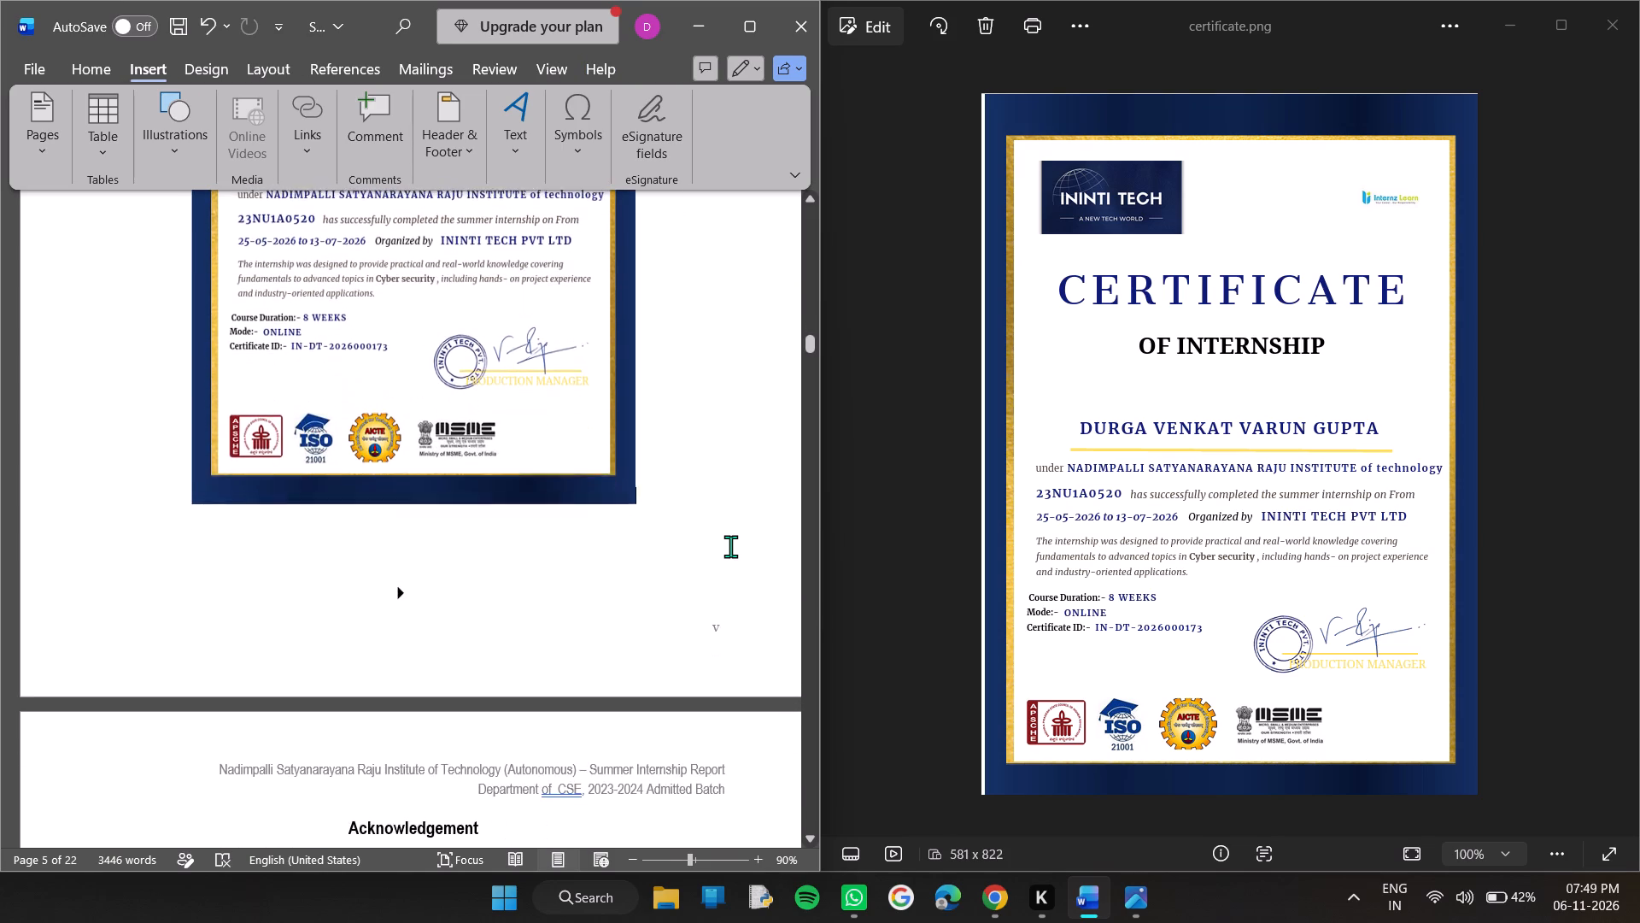
scroll(730, 546, "down", 1)
left_click(410, 661)
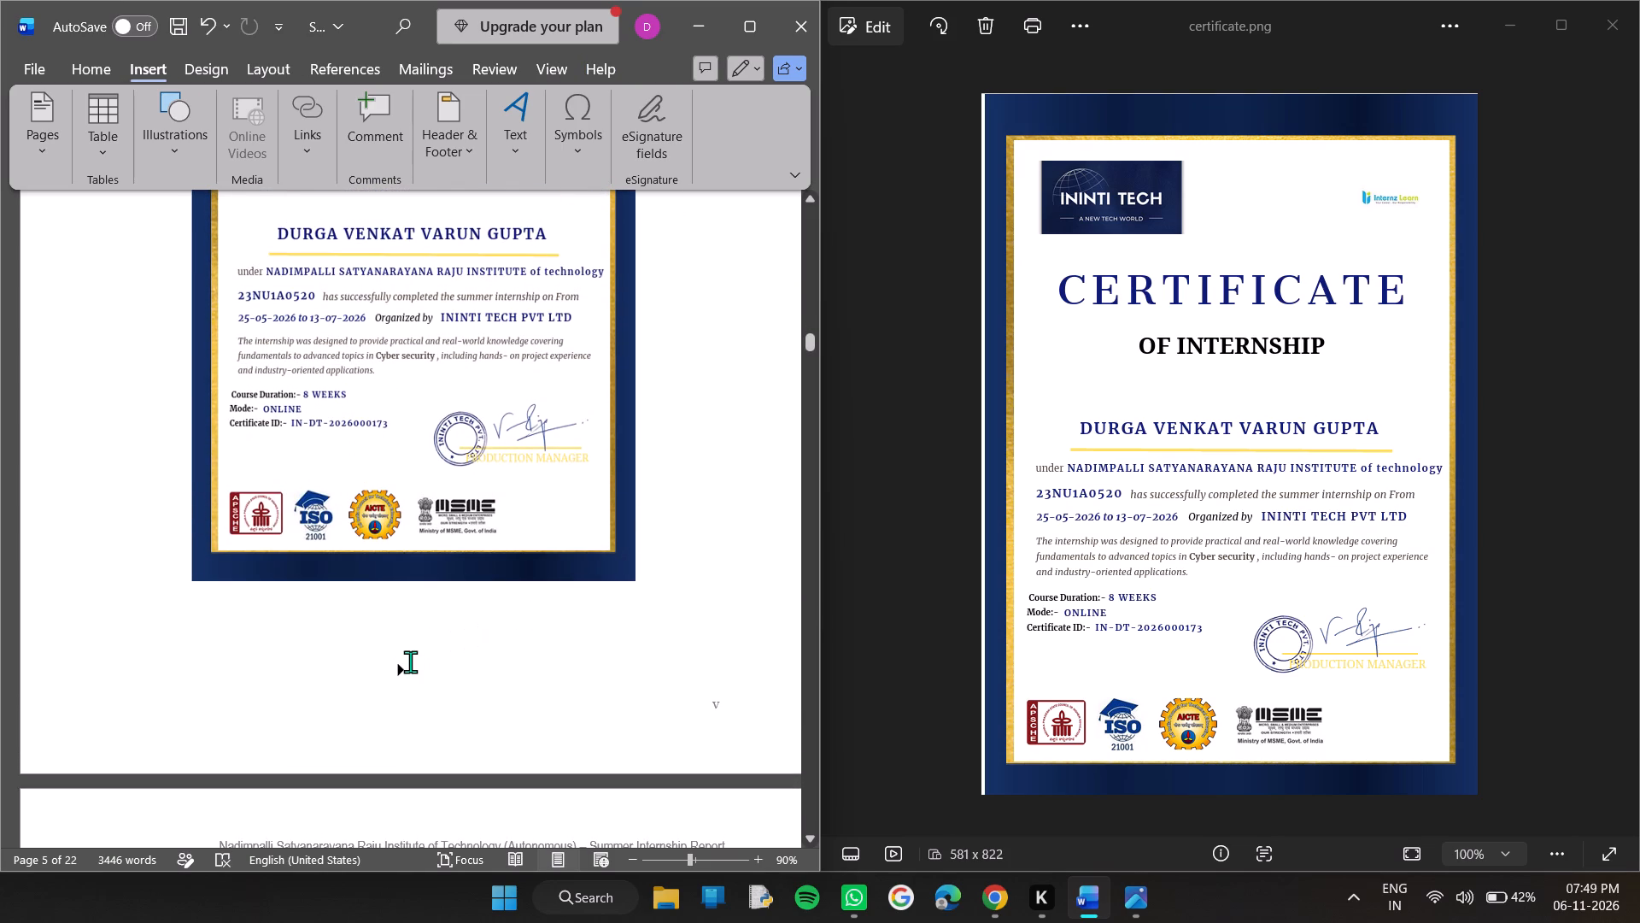
key("BackSpace")
Check the layout of the pages following the internship certificate, from the Acknowledgement through the Sustainable Development Goals page to the Abstract.
scroll(498, 670, "down", 1)
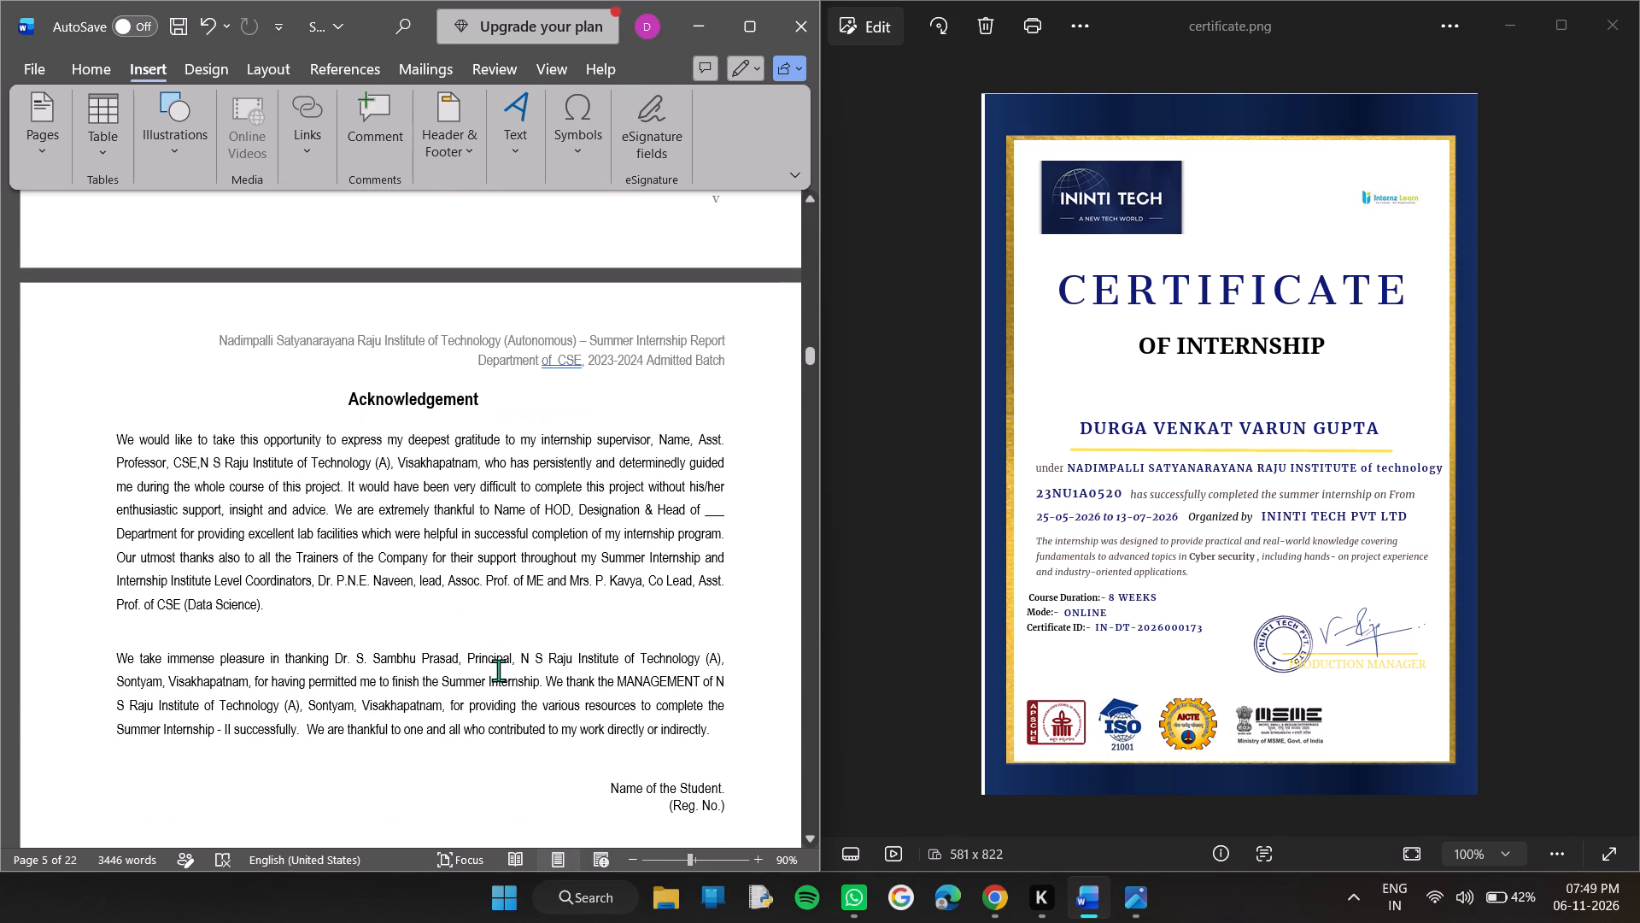
scroll(498, 670, "down", 3)
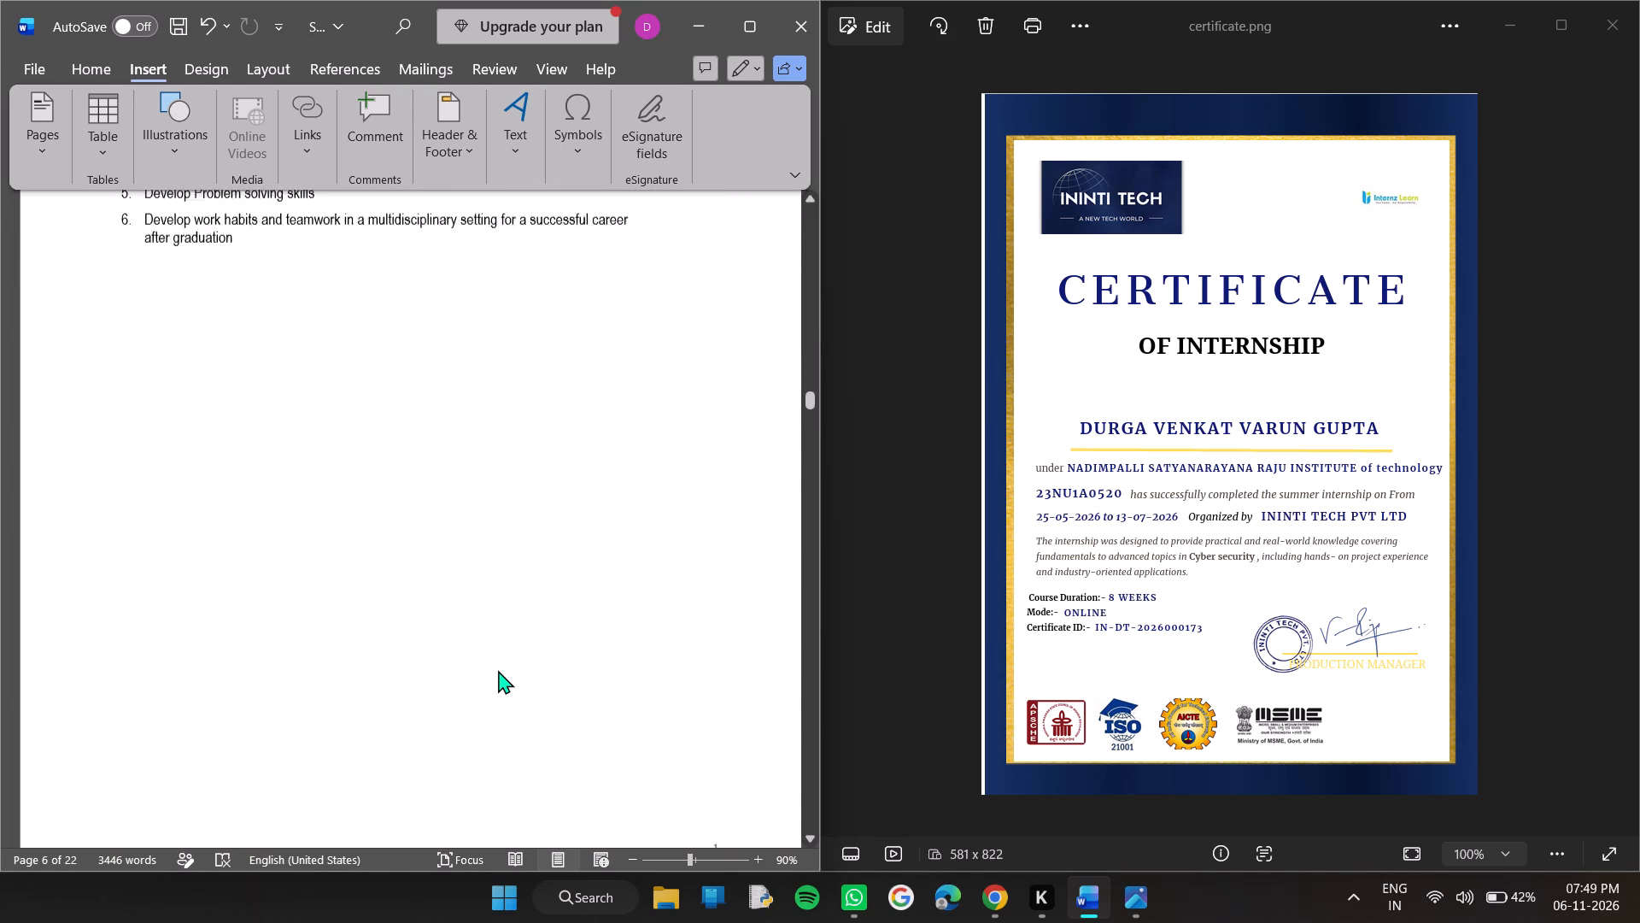
scroll(498, 670, "down", 5)
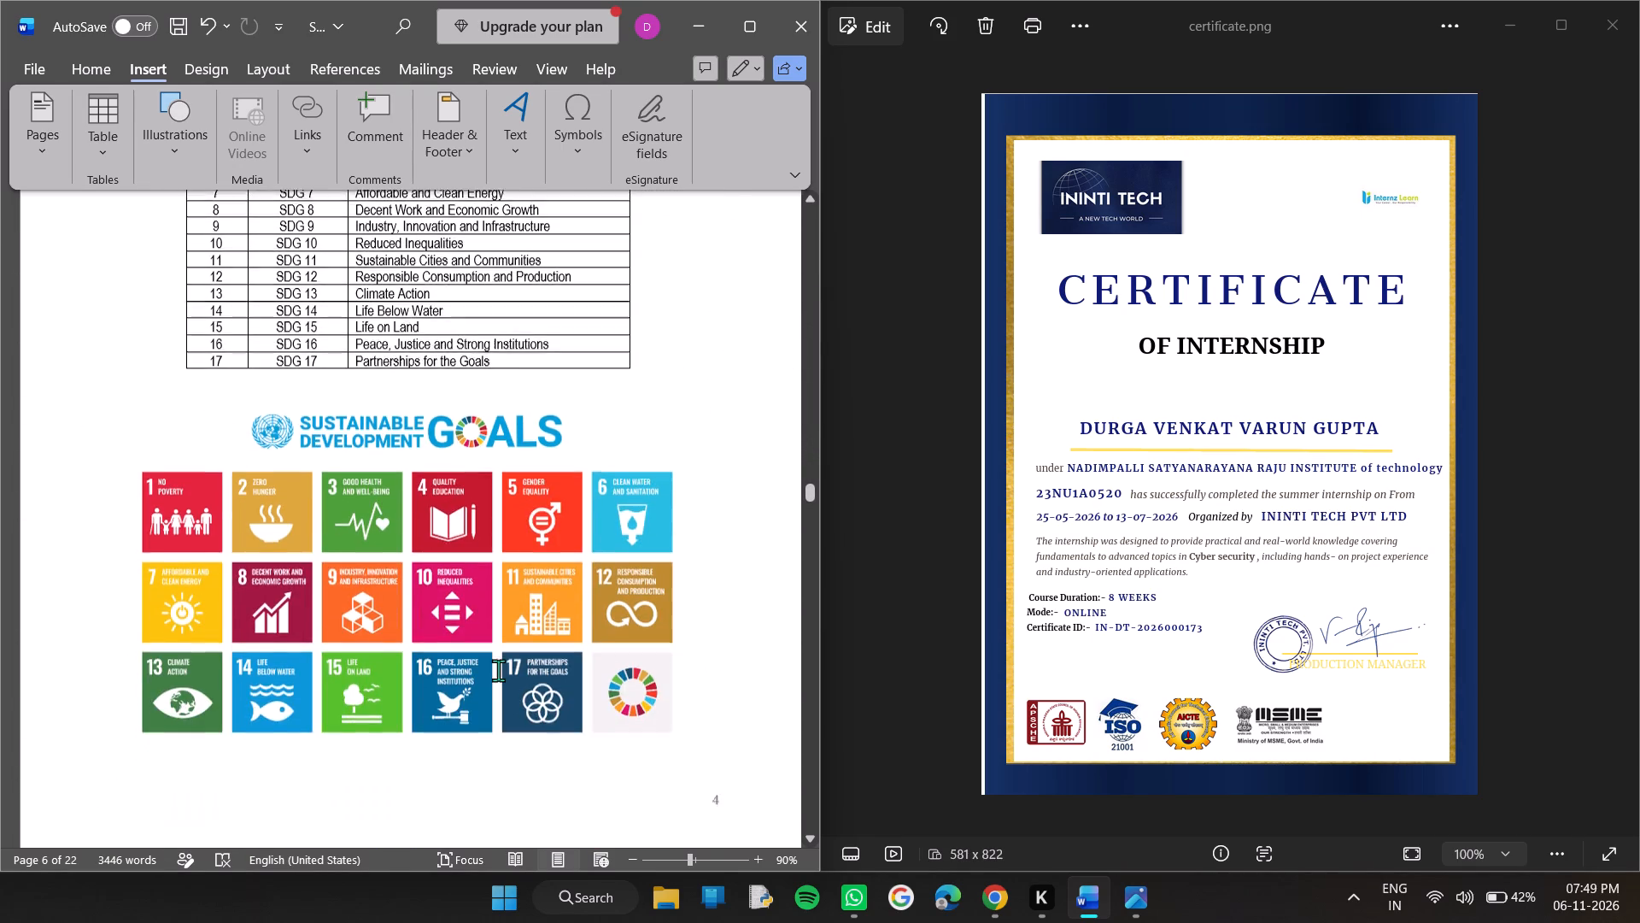
scroll(498, 670, "down", 2)
Close the certificate.png image viewer.
left_click(1620, 20)
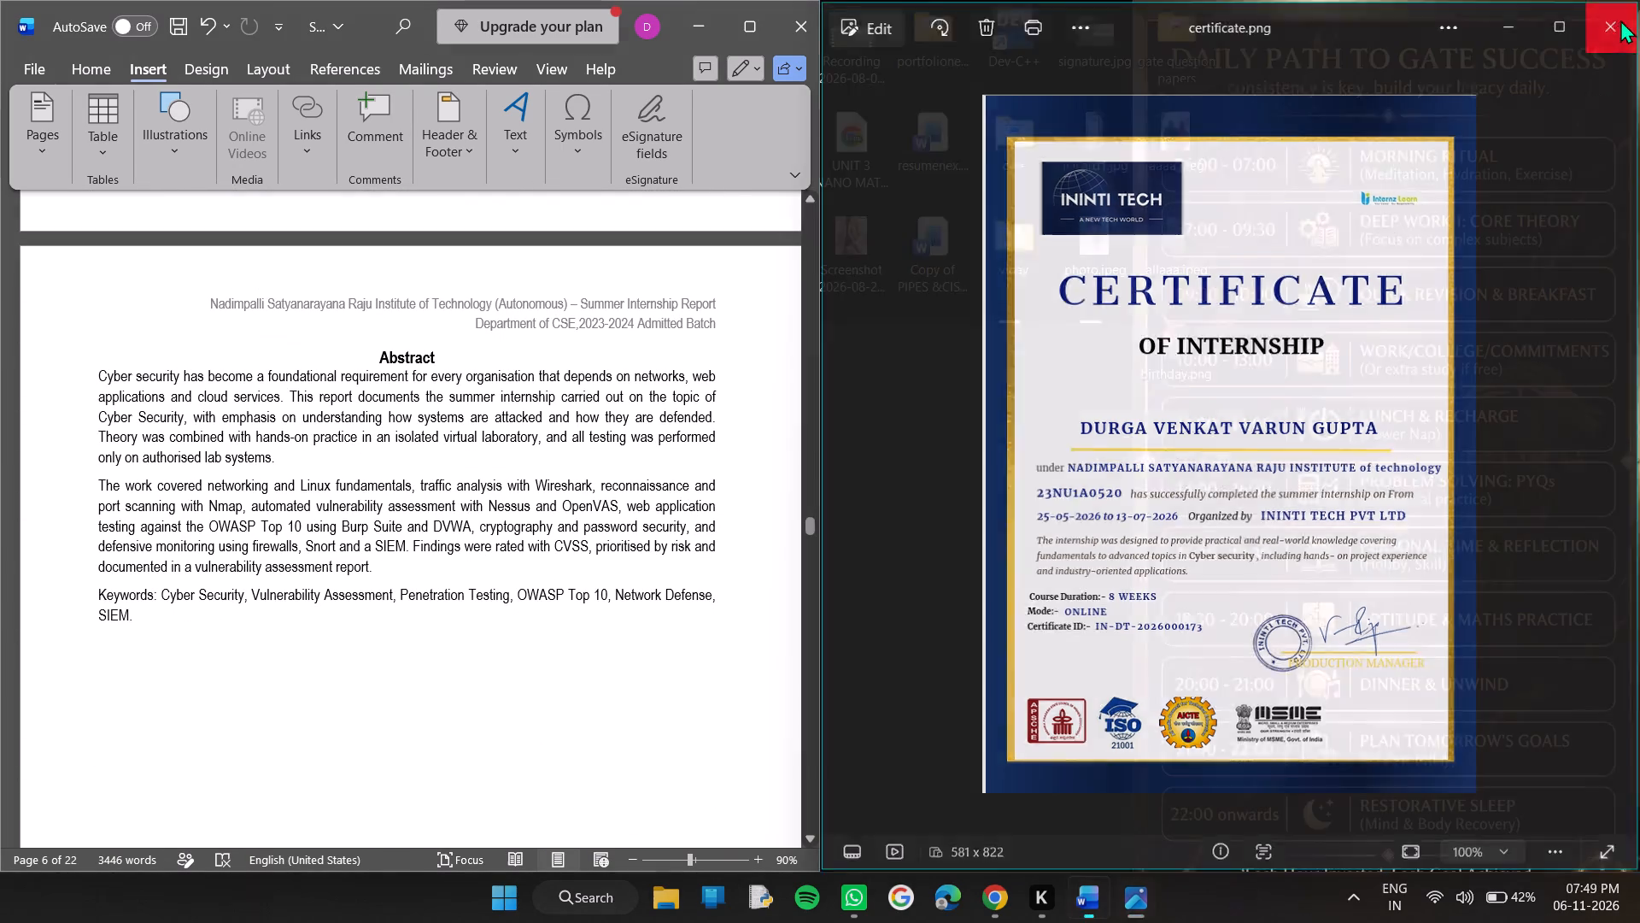
Return to the start of the report and review the cover page and the second title page, including their details and spacing.
scroll(632, 474, "down", 3)
scroll(632, 474, "up", 20)
scroll(632, 474, "up", 2)
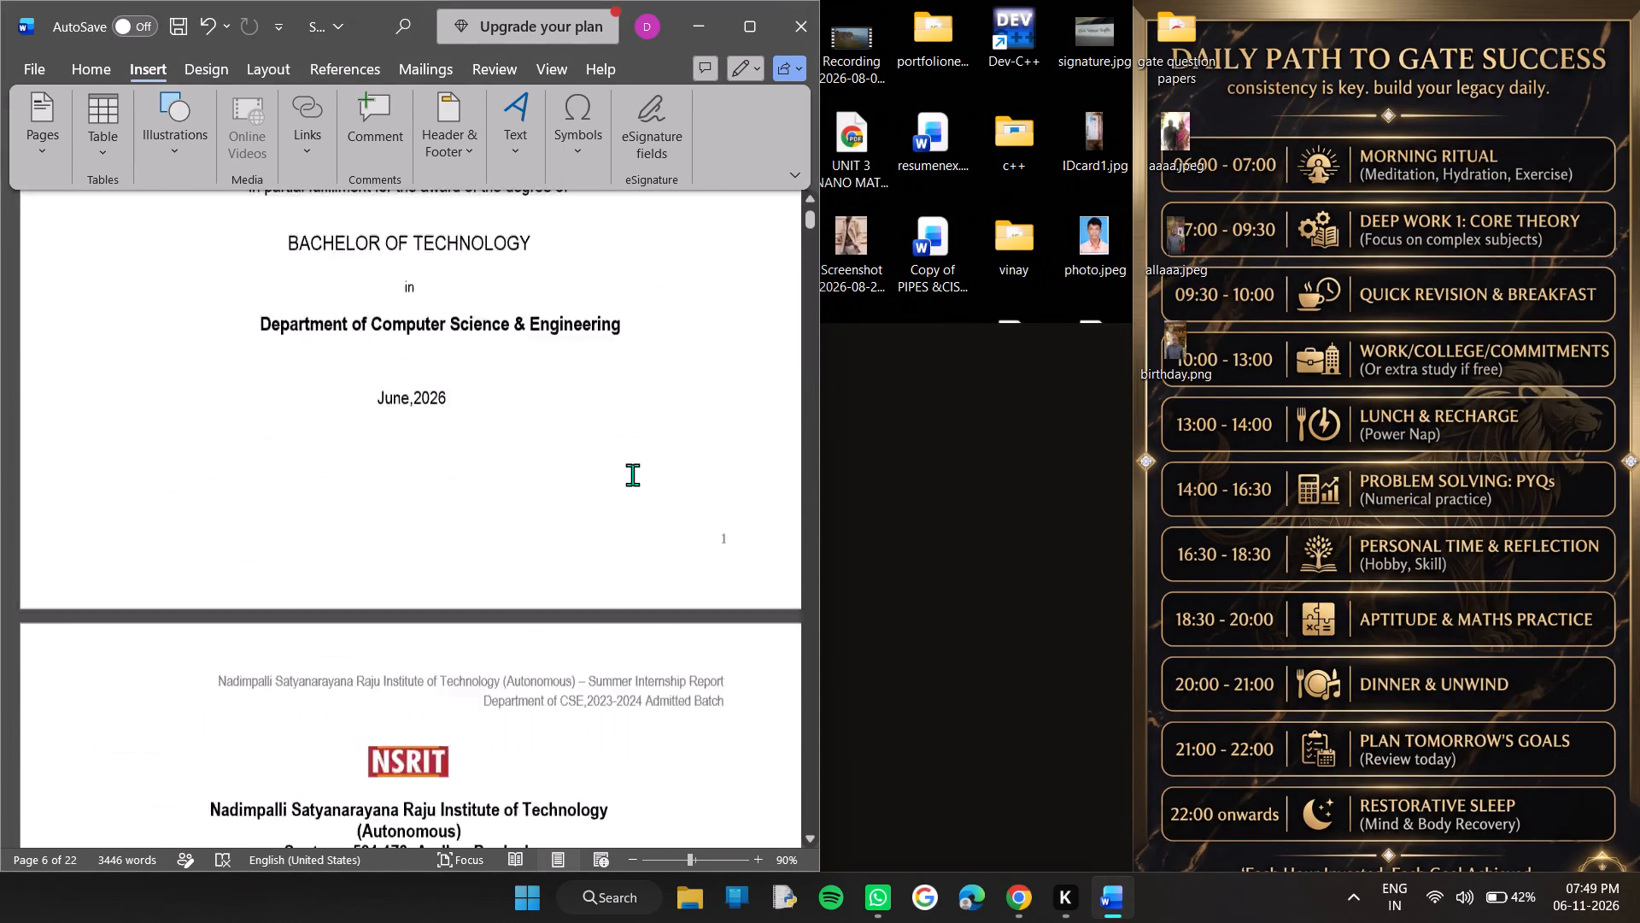
scroll(632, 474, "up", 13)
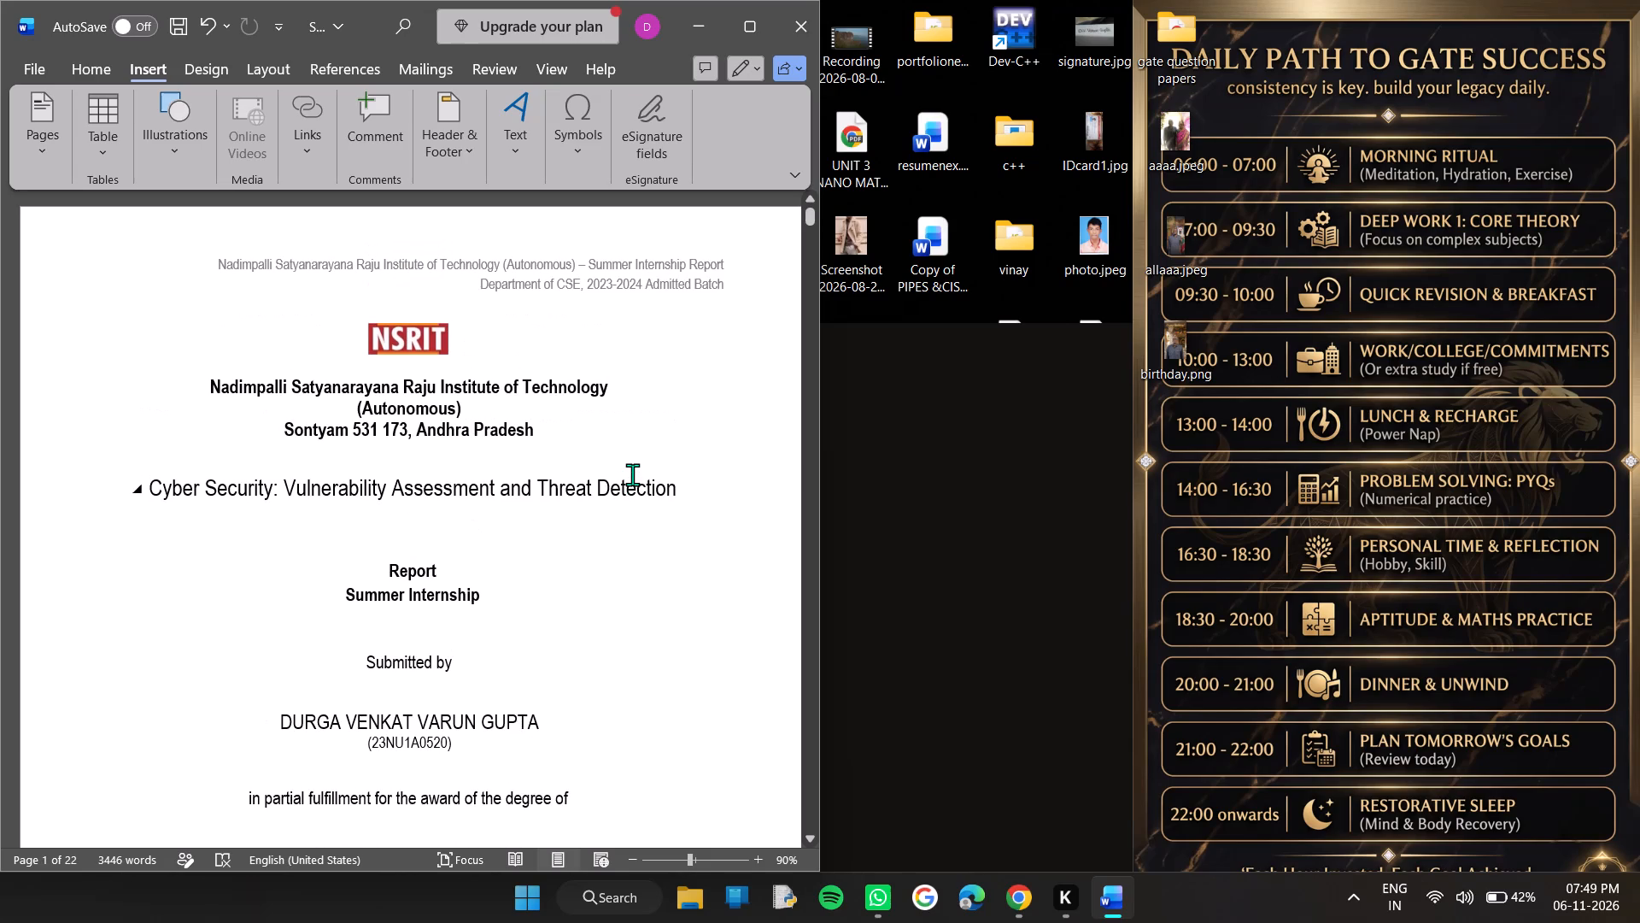
scroll(632, 474, "down", 1)
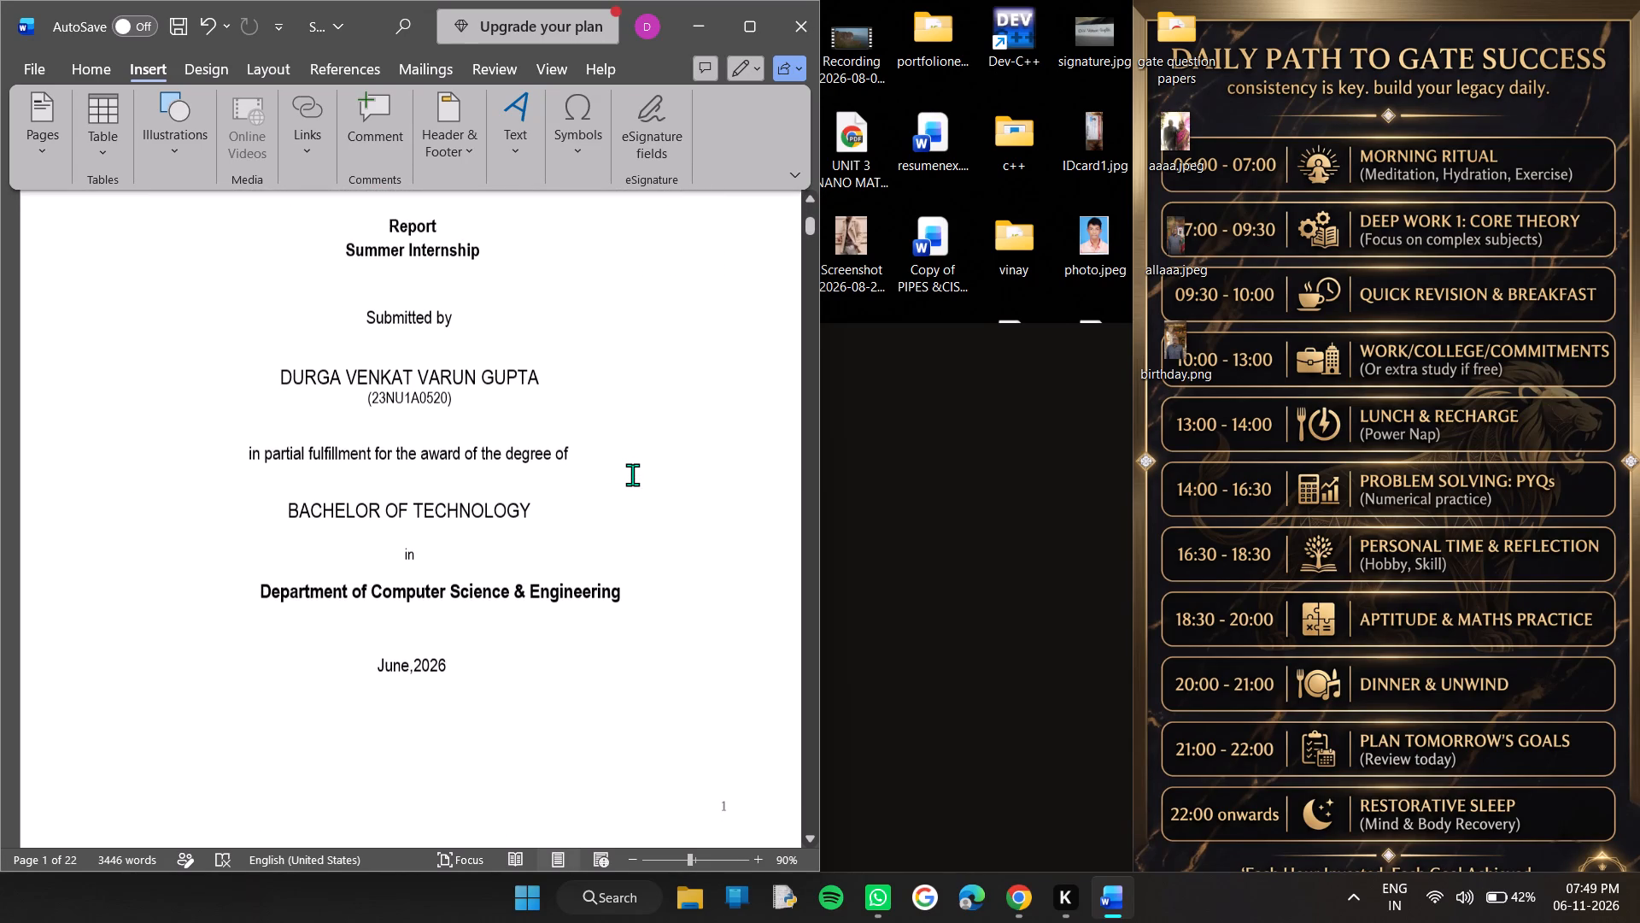
scroll(632, 474, "down", 1)
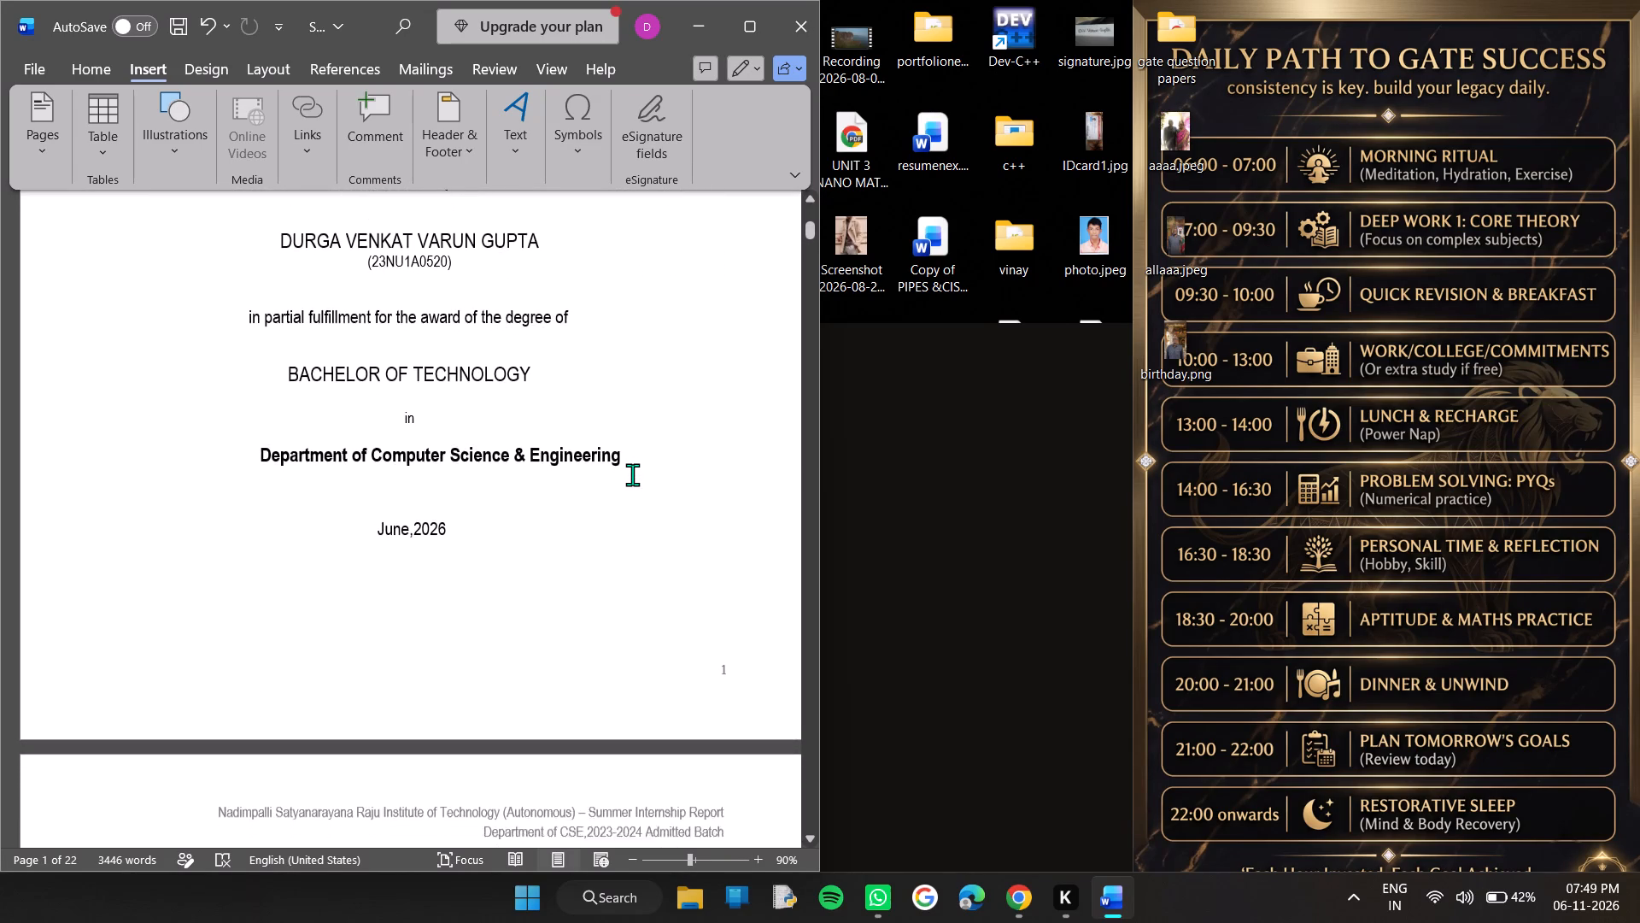
scroll(632, 474, "down", 1)
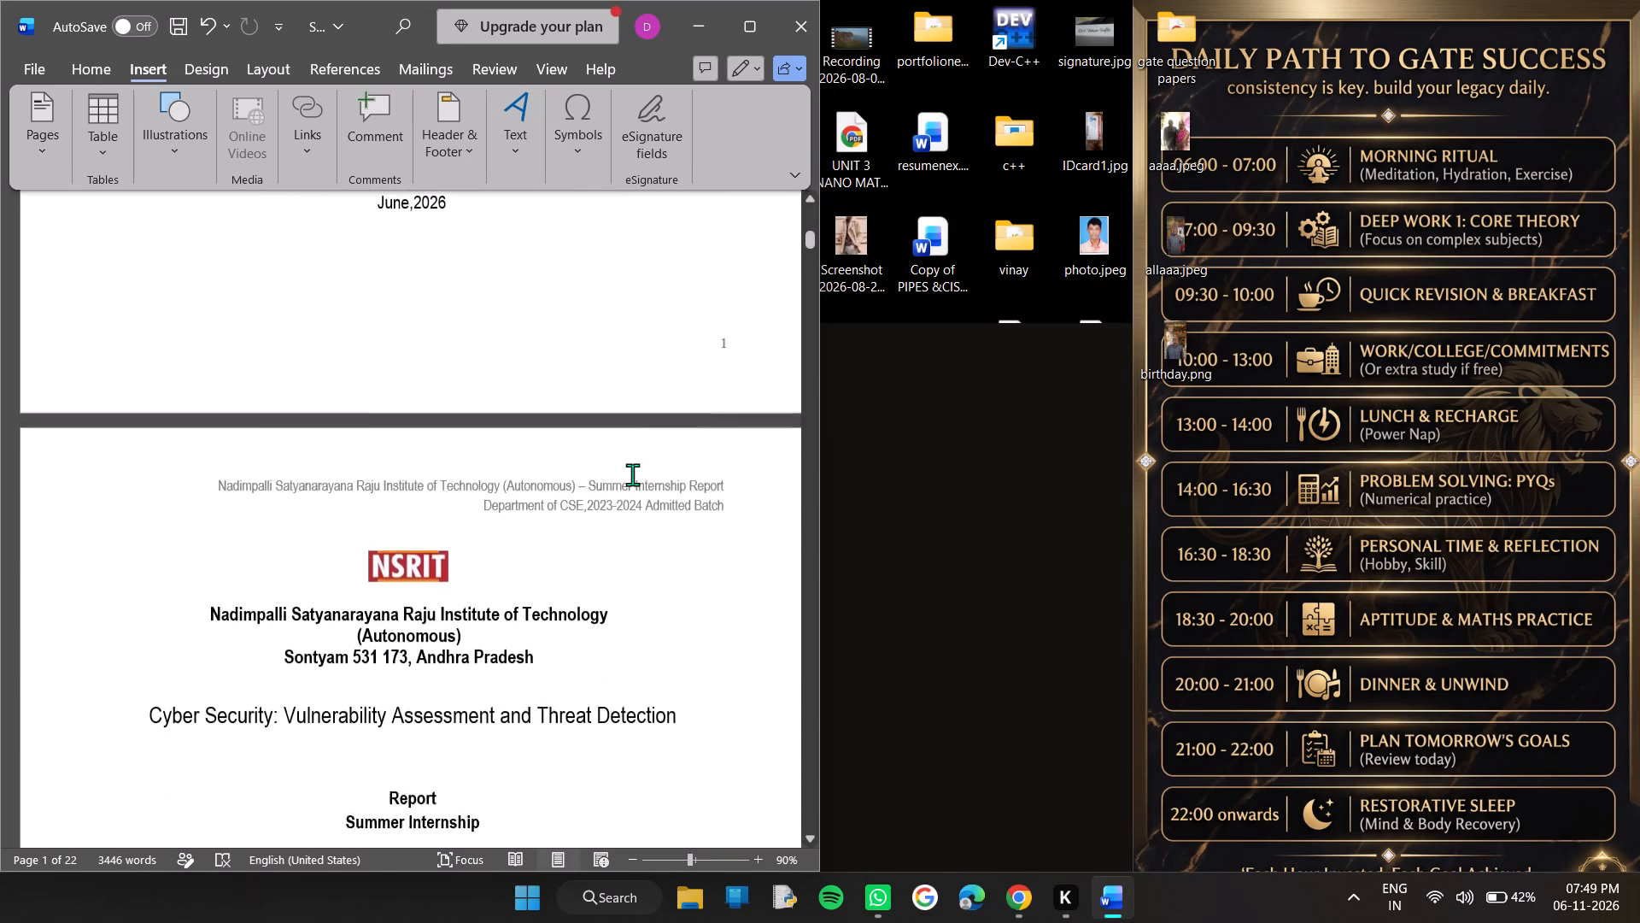
scroll(632, 474, "down", 2)
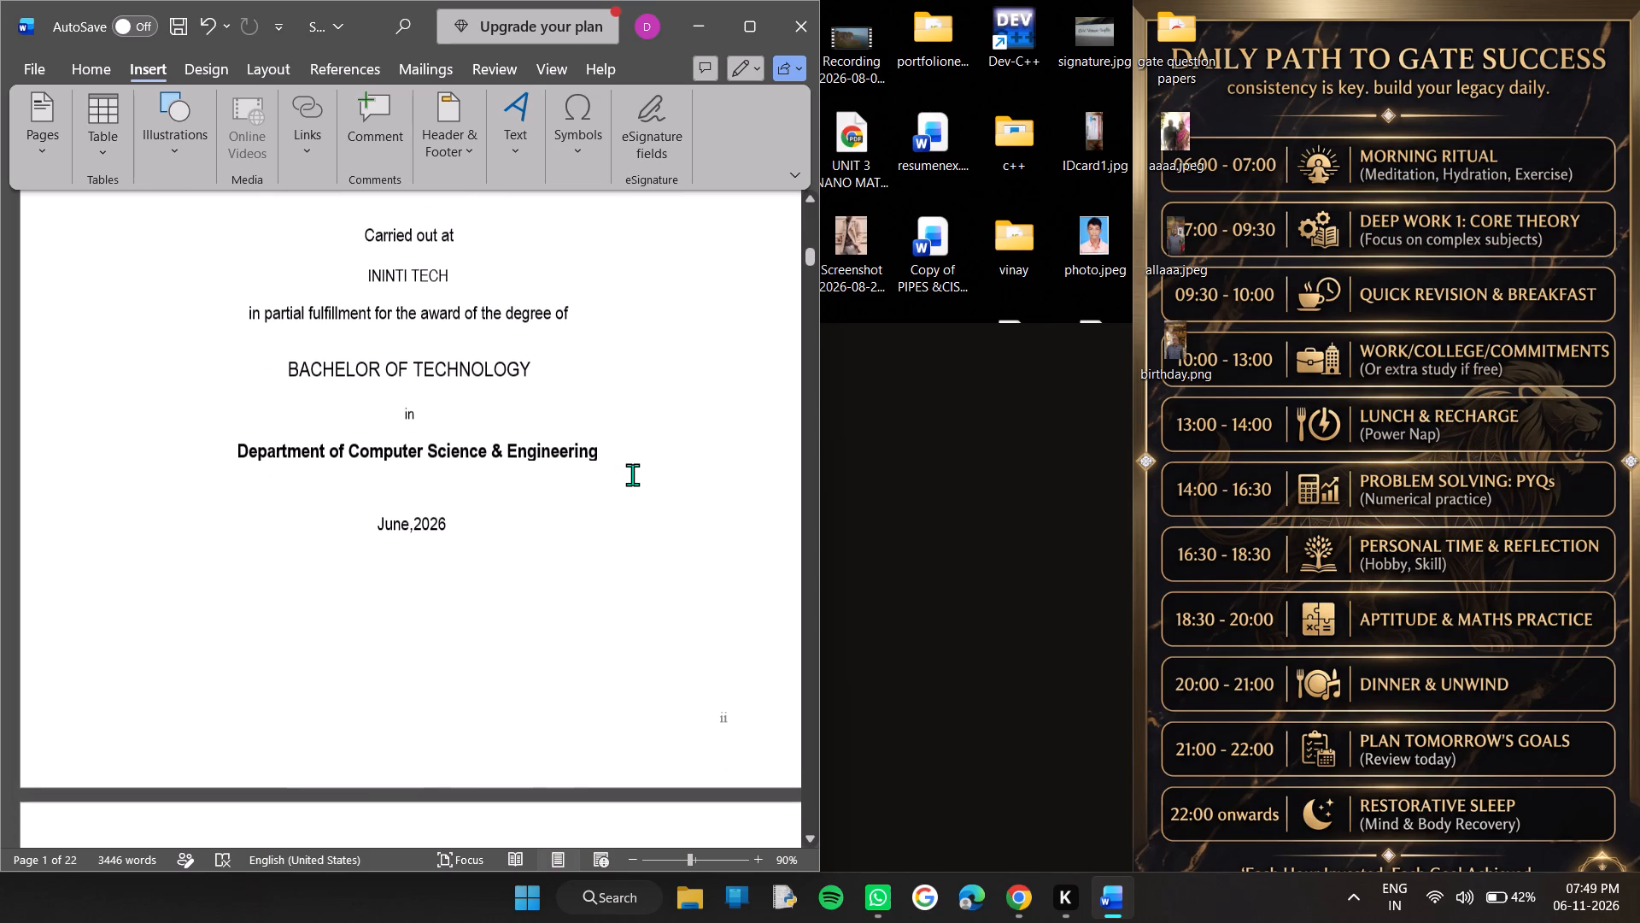
scroll(632, 474, "down", 1)
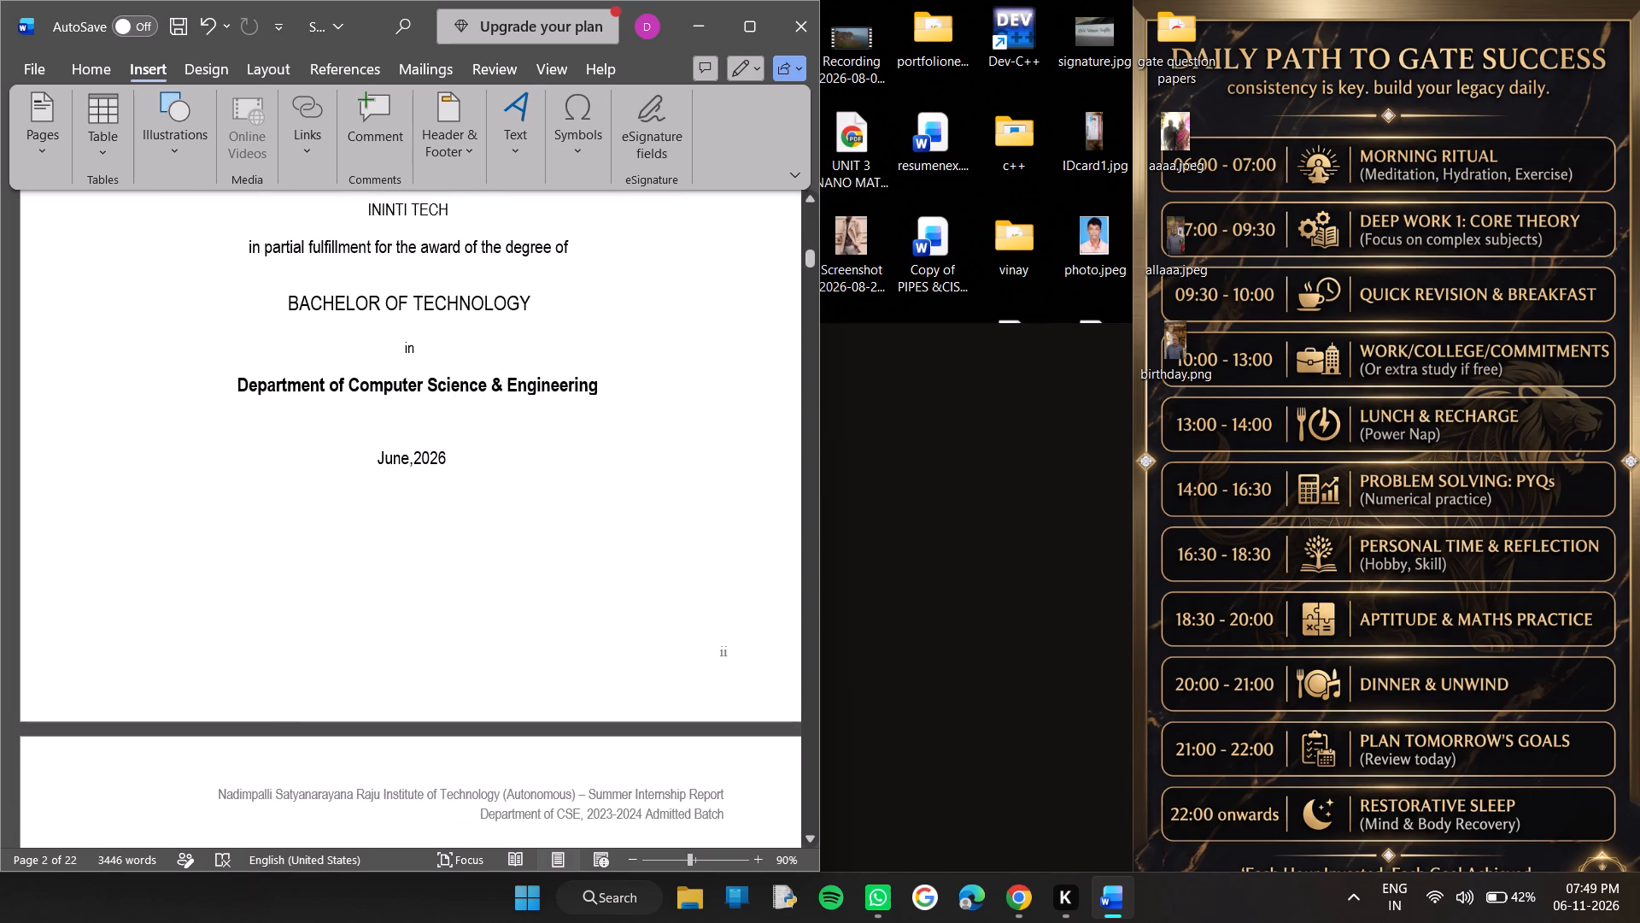
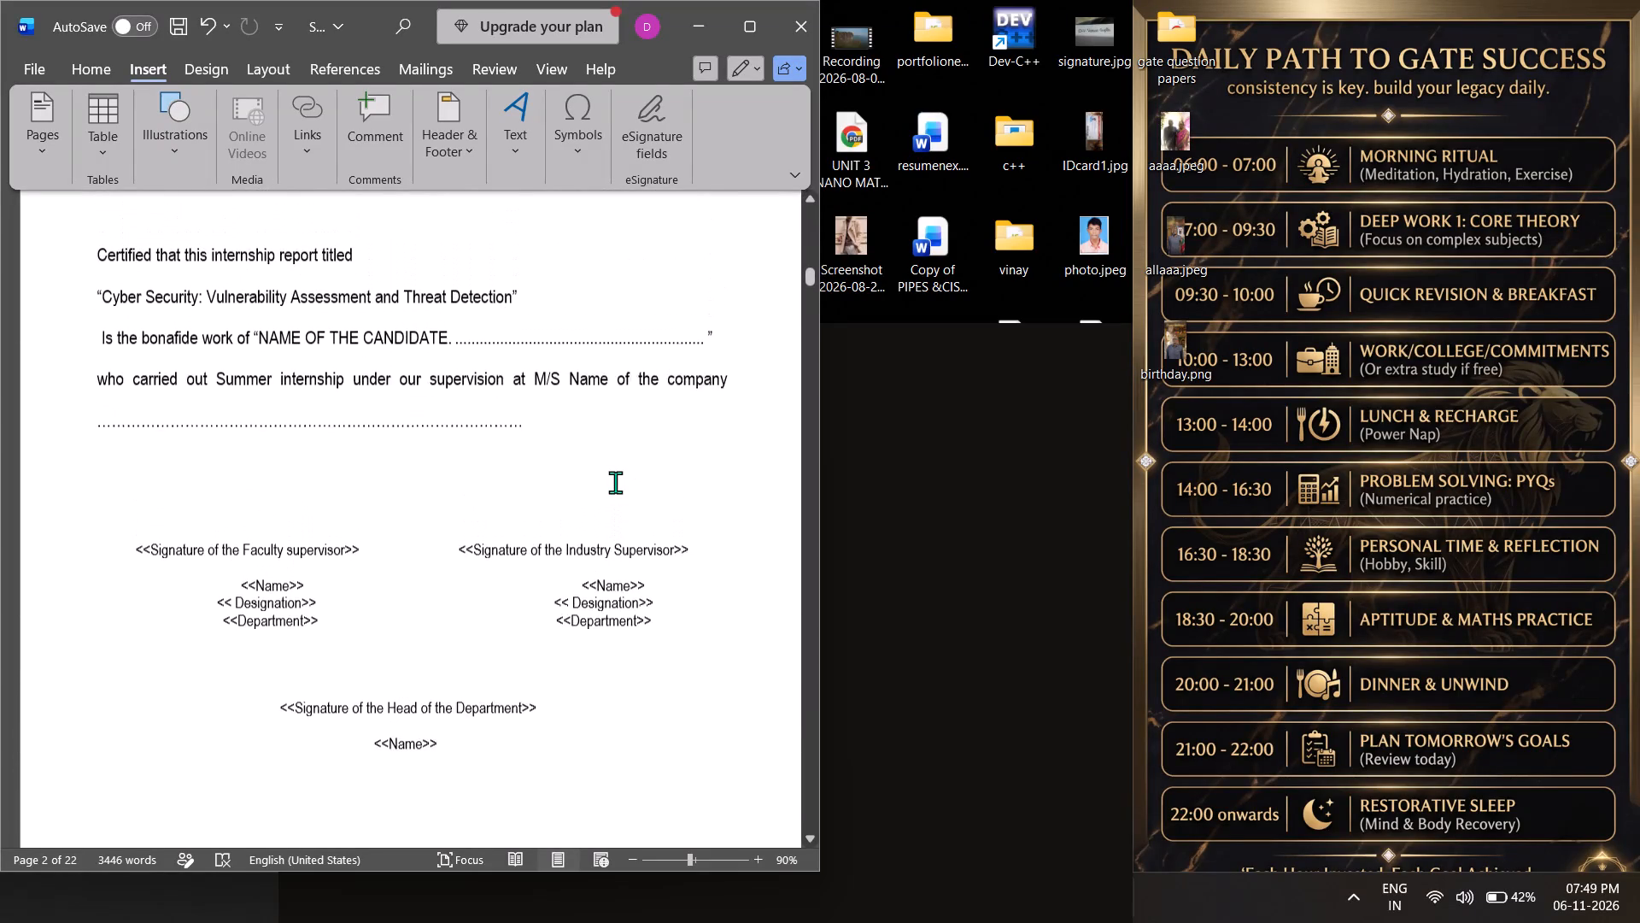
Review the front pages from the bonafide certificate and Table of Contents through the program outcomes and SDG pages to the Abstract.
scroll(615, 482, "down", 1)
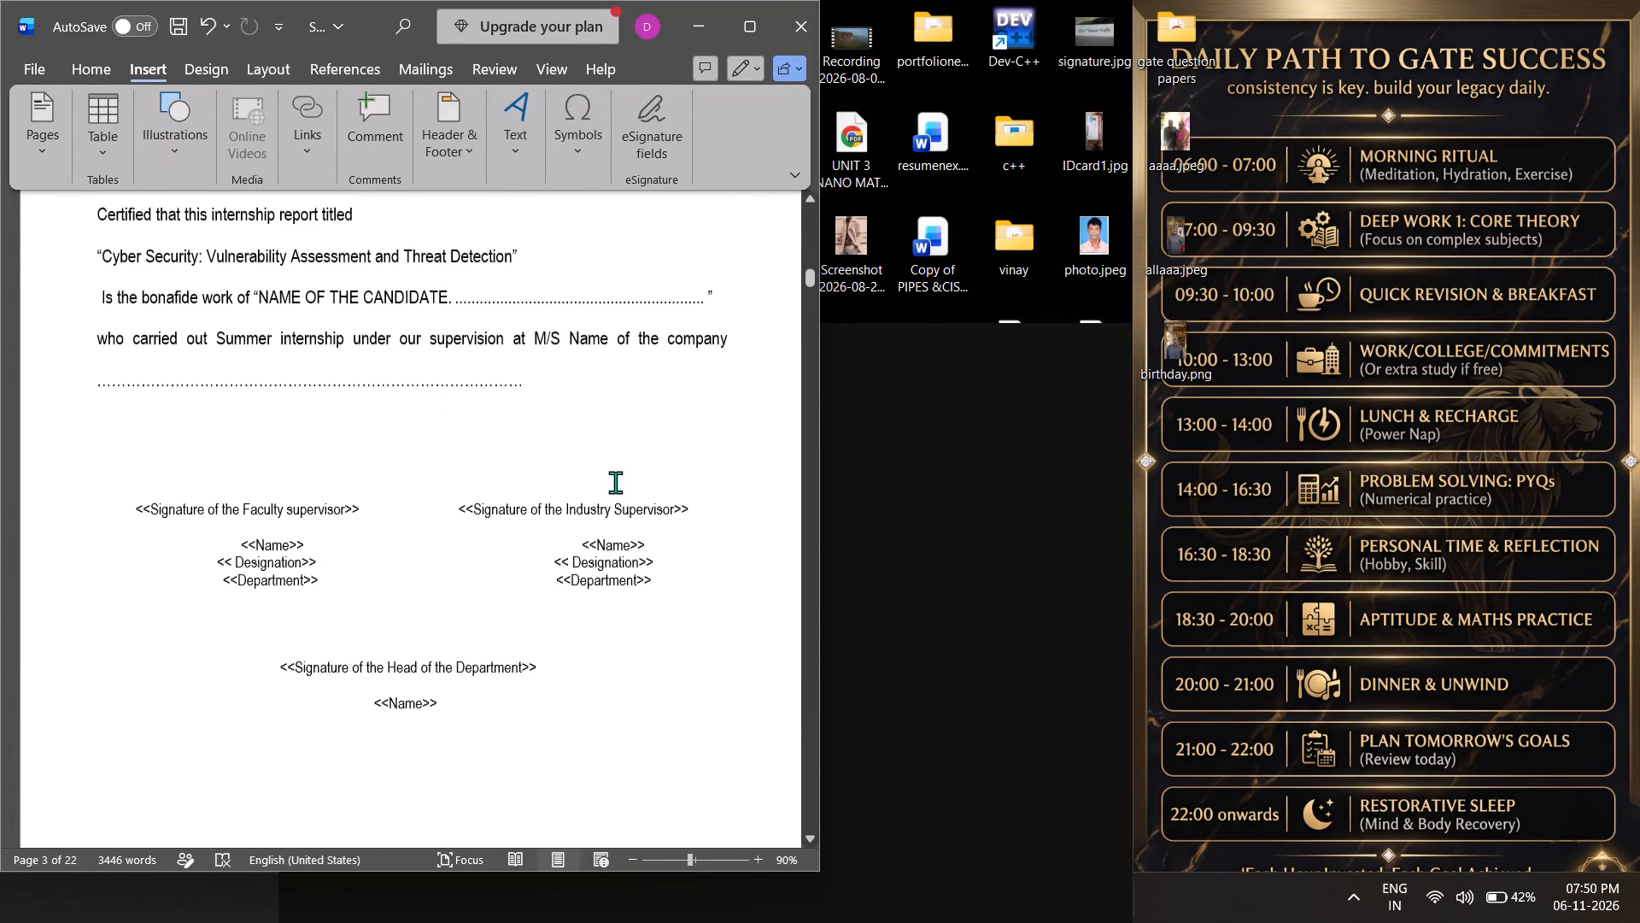
scroll(615, 482, "down", 1)
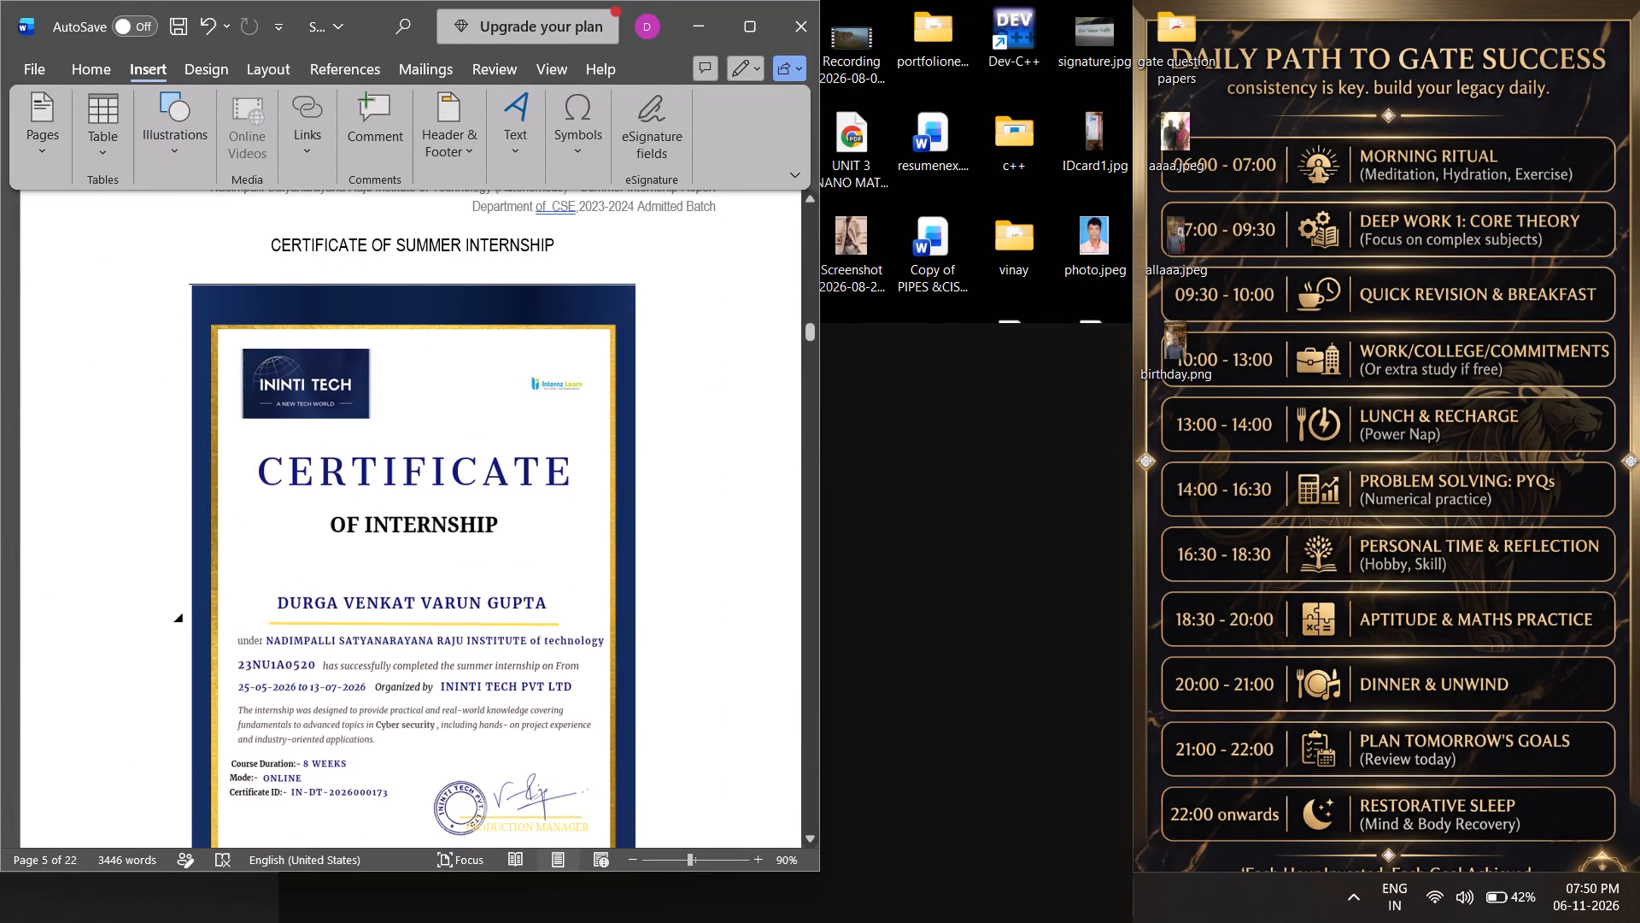
scroll(615, 482, "up", 2)
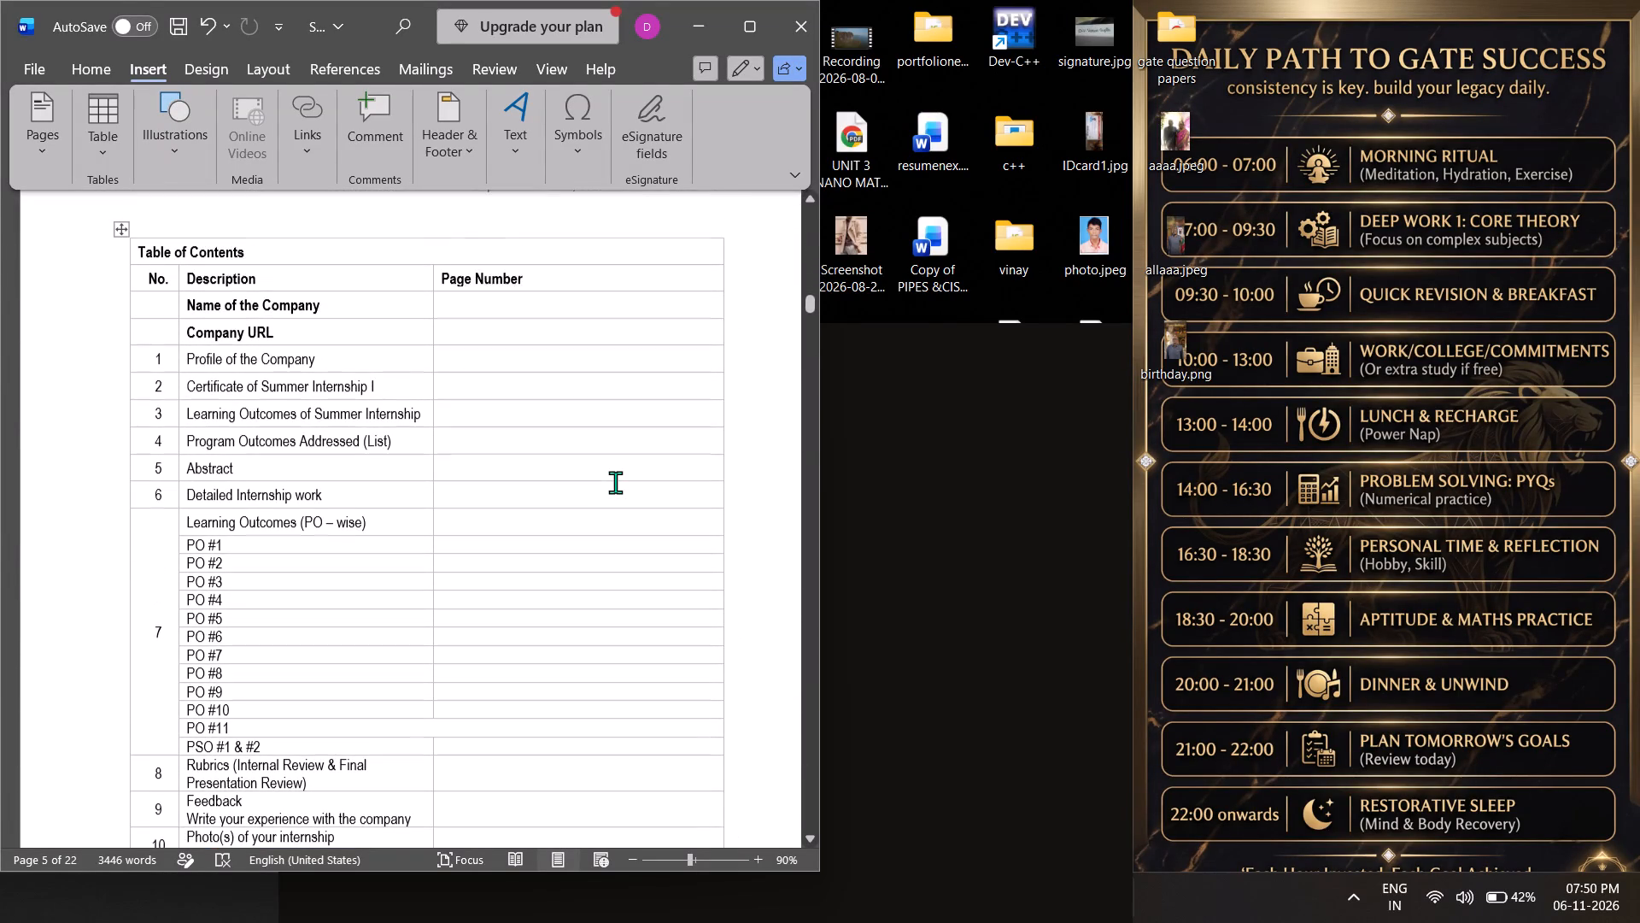
scroll(615, 482, "down", 1)
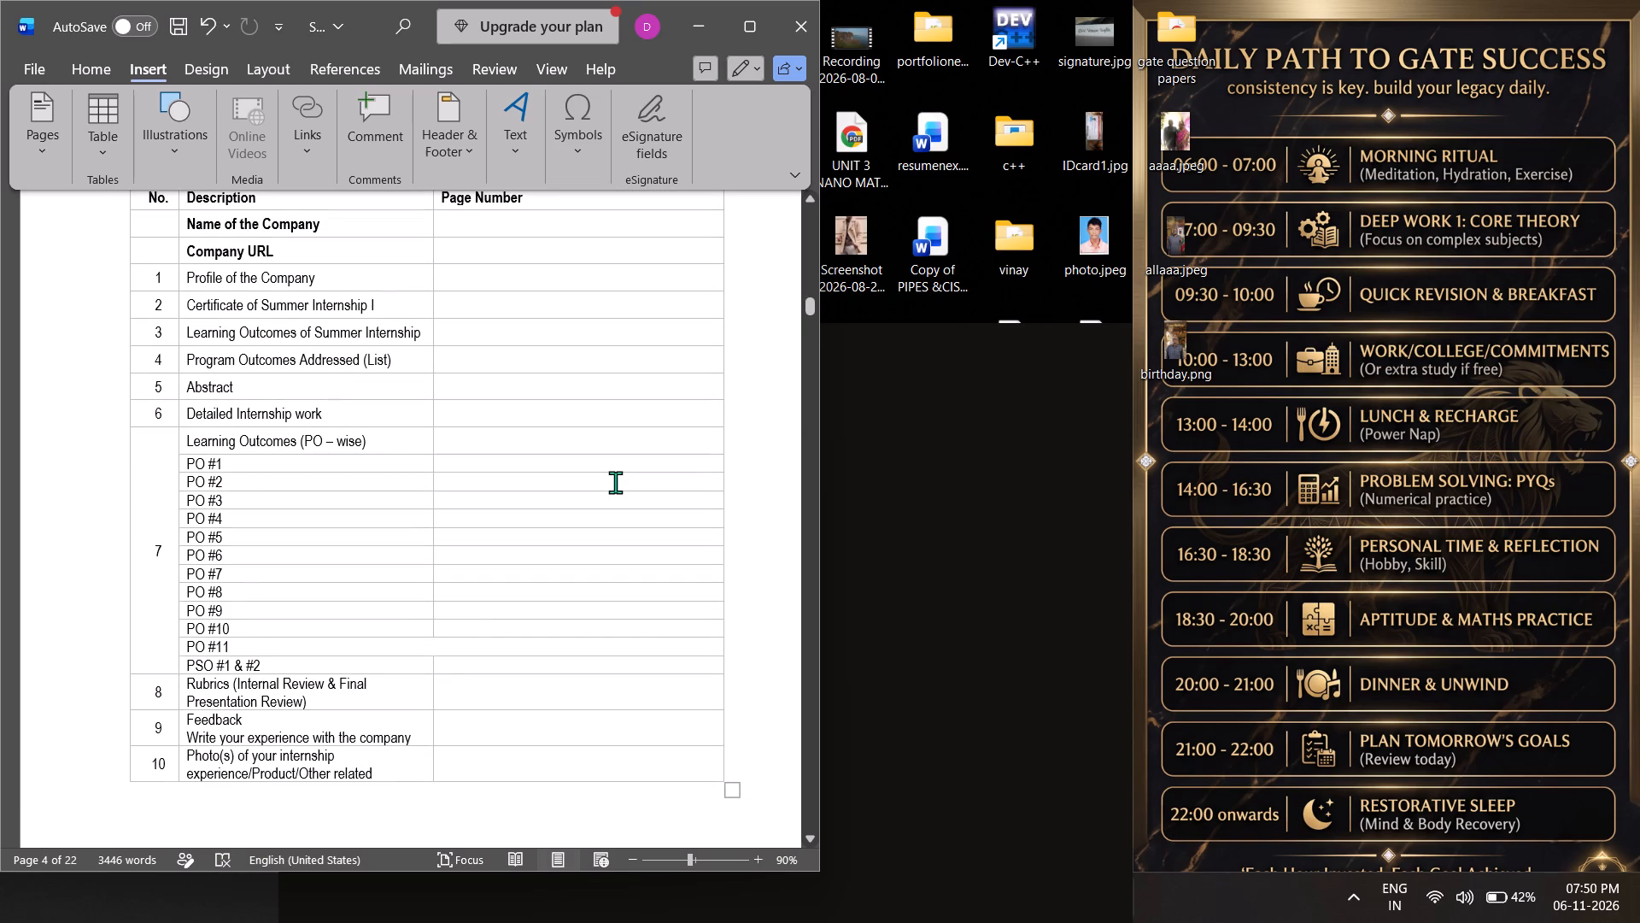
scroll(615, 482, "down", 1)
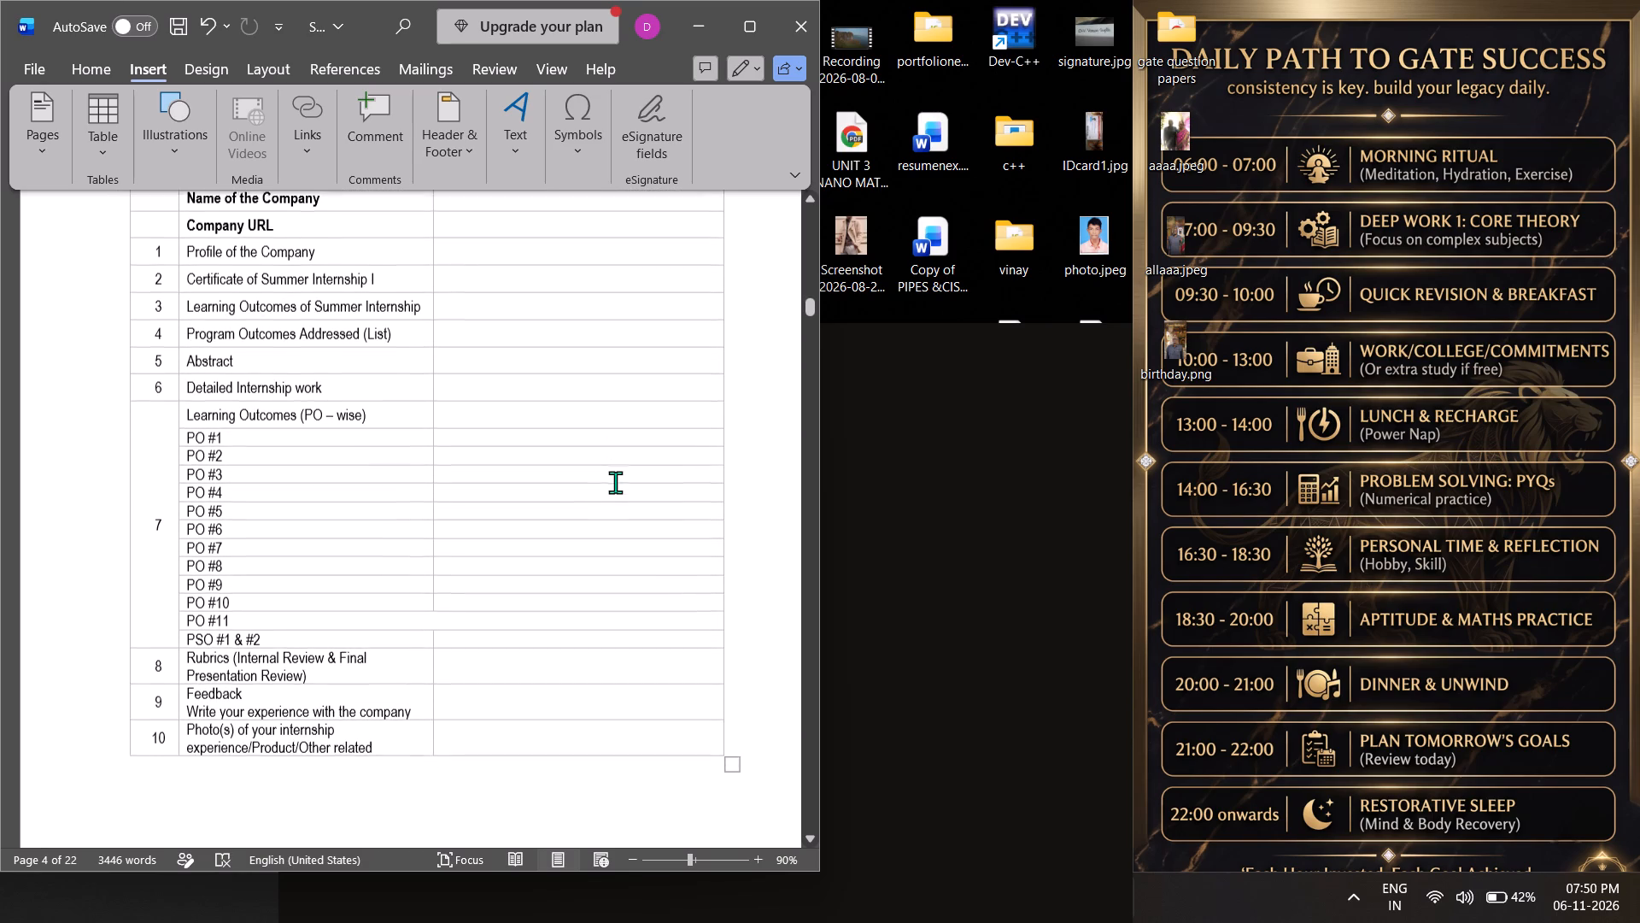
scroll(615, 482, "down", 1)
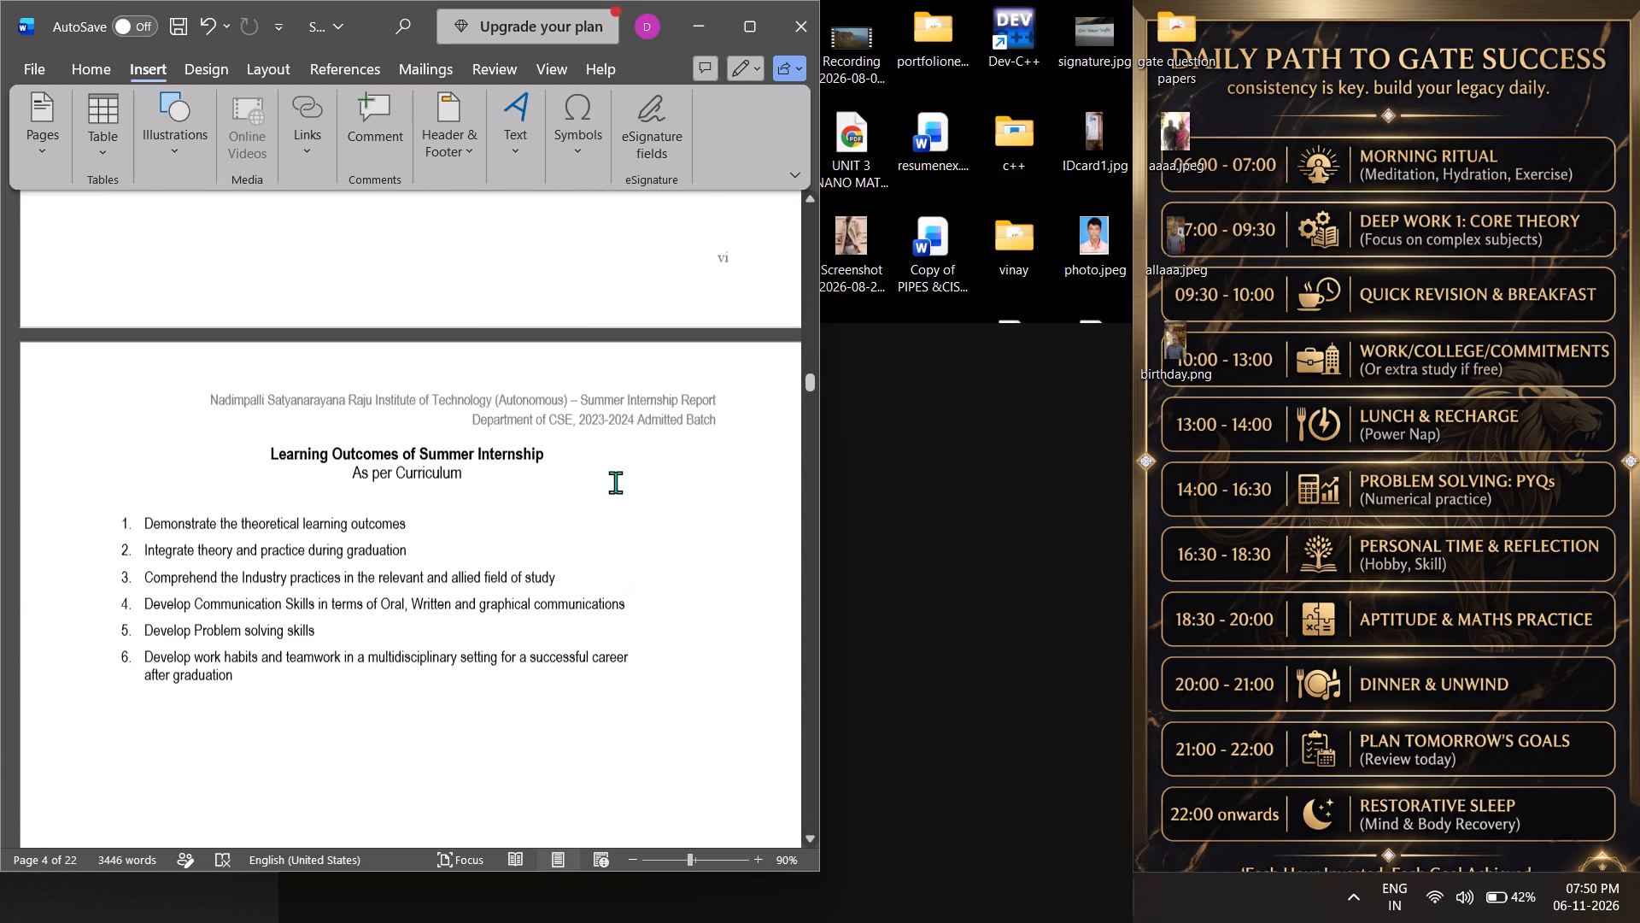
scroll(615, 482, "down", 1)
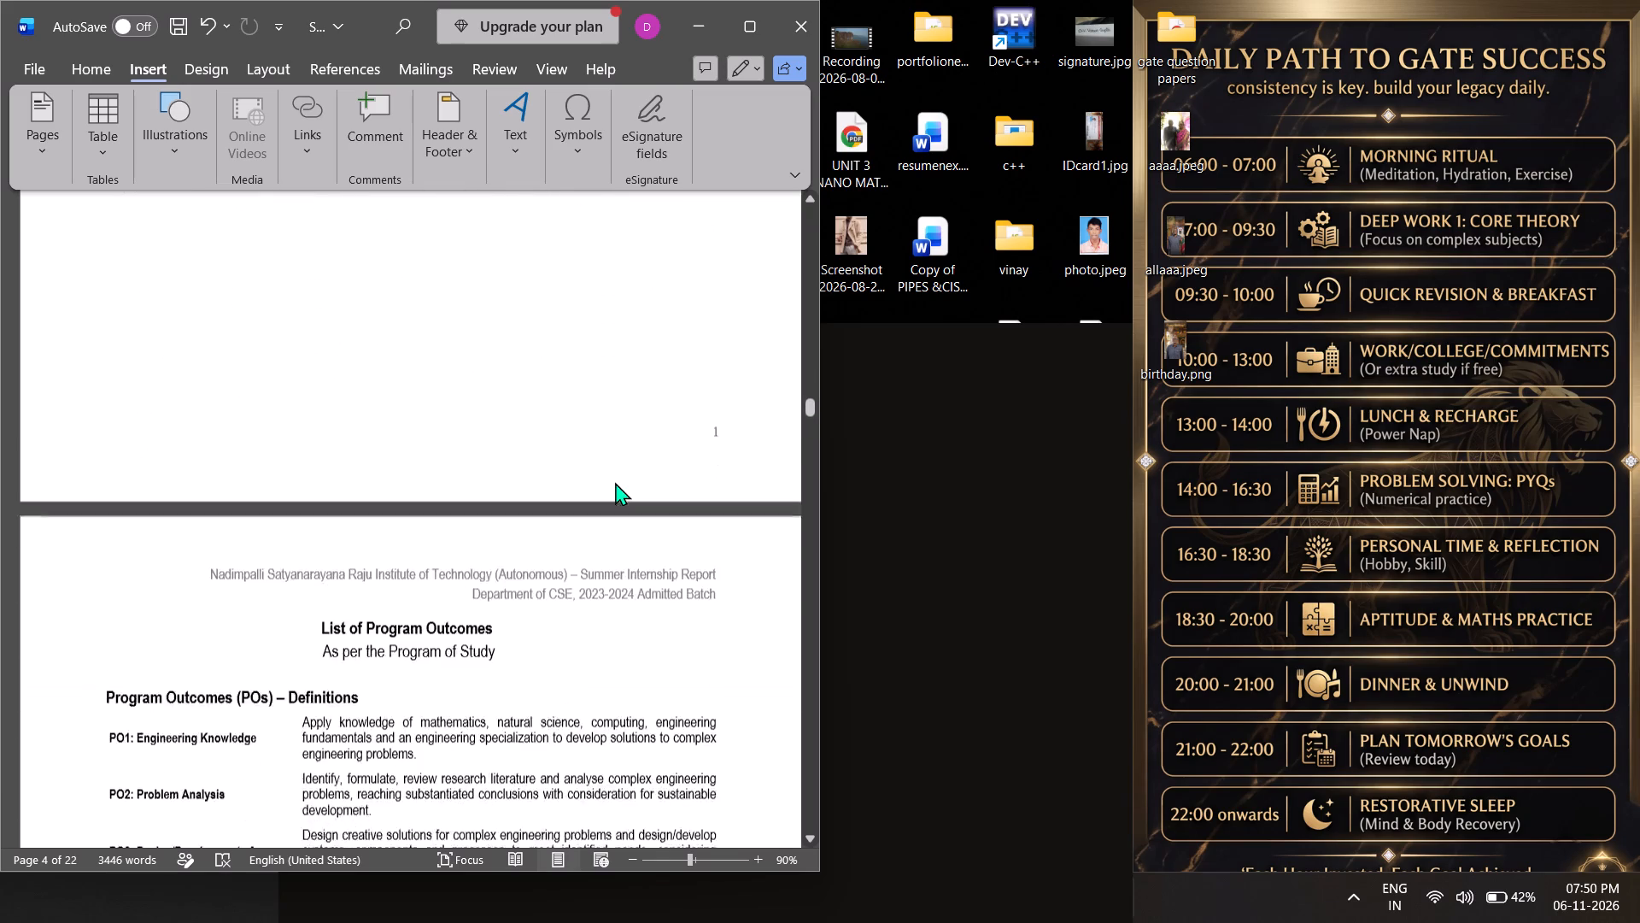
scroll(615, 482, "down", 3)
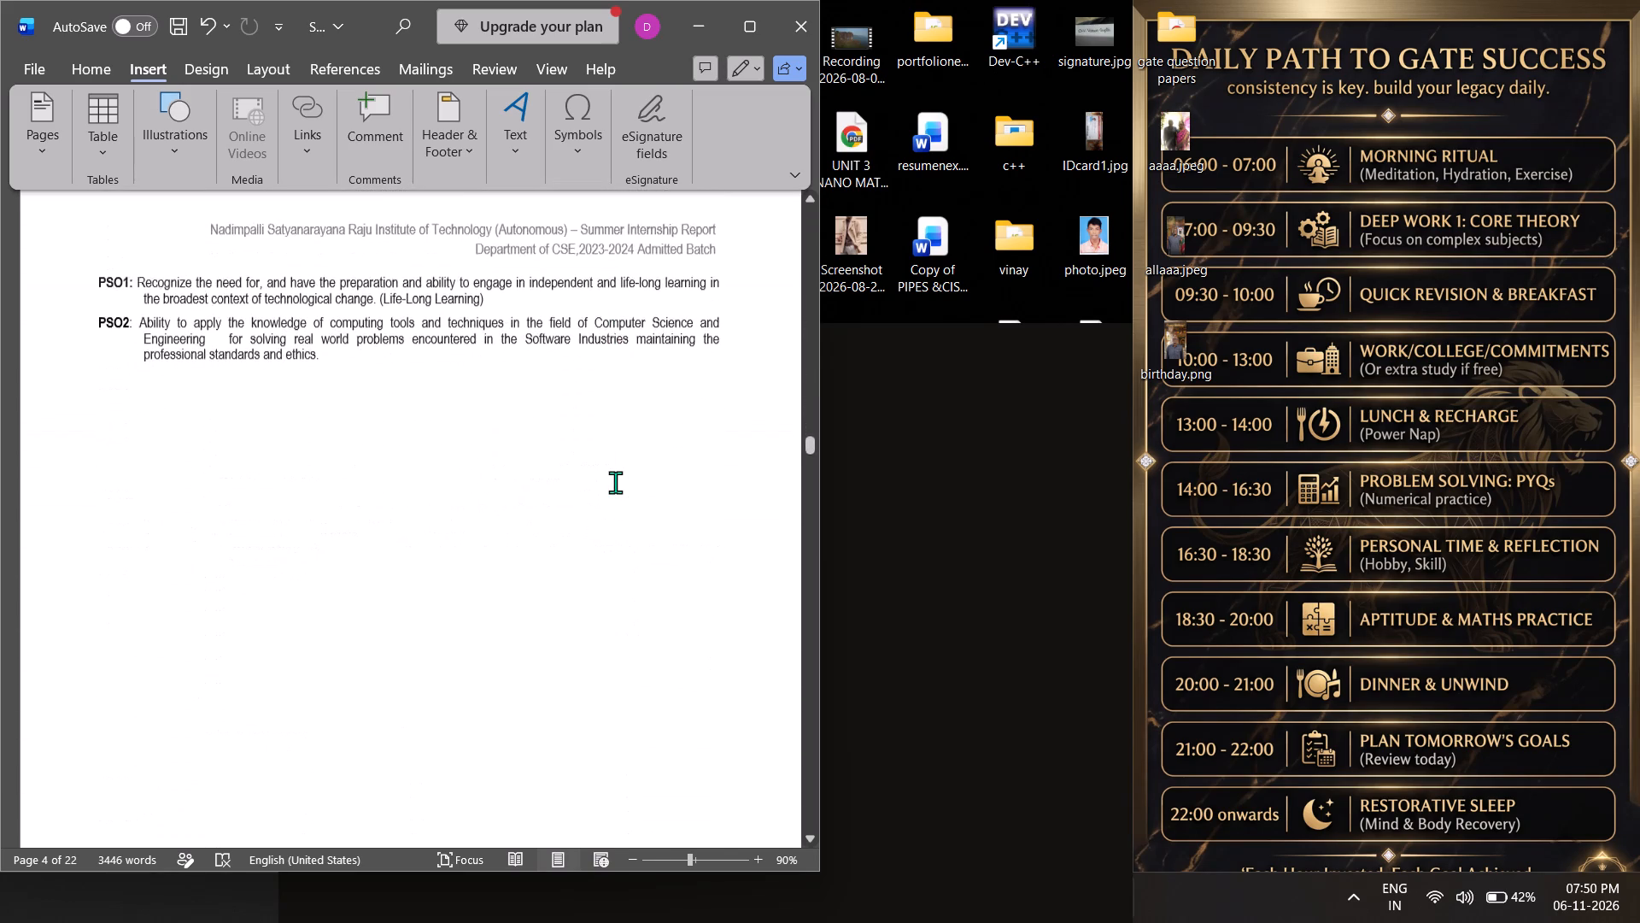
scroll(615, 482, "down", 1)
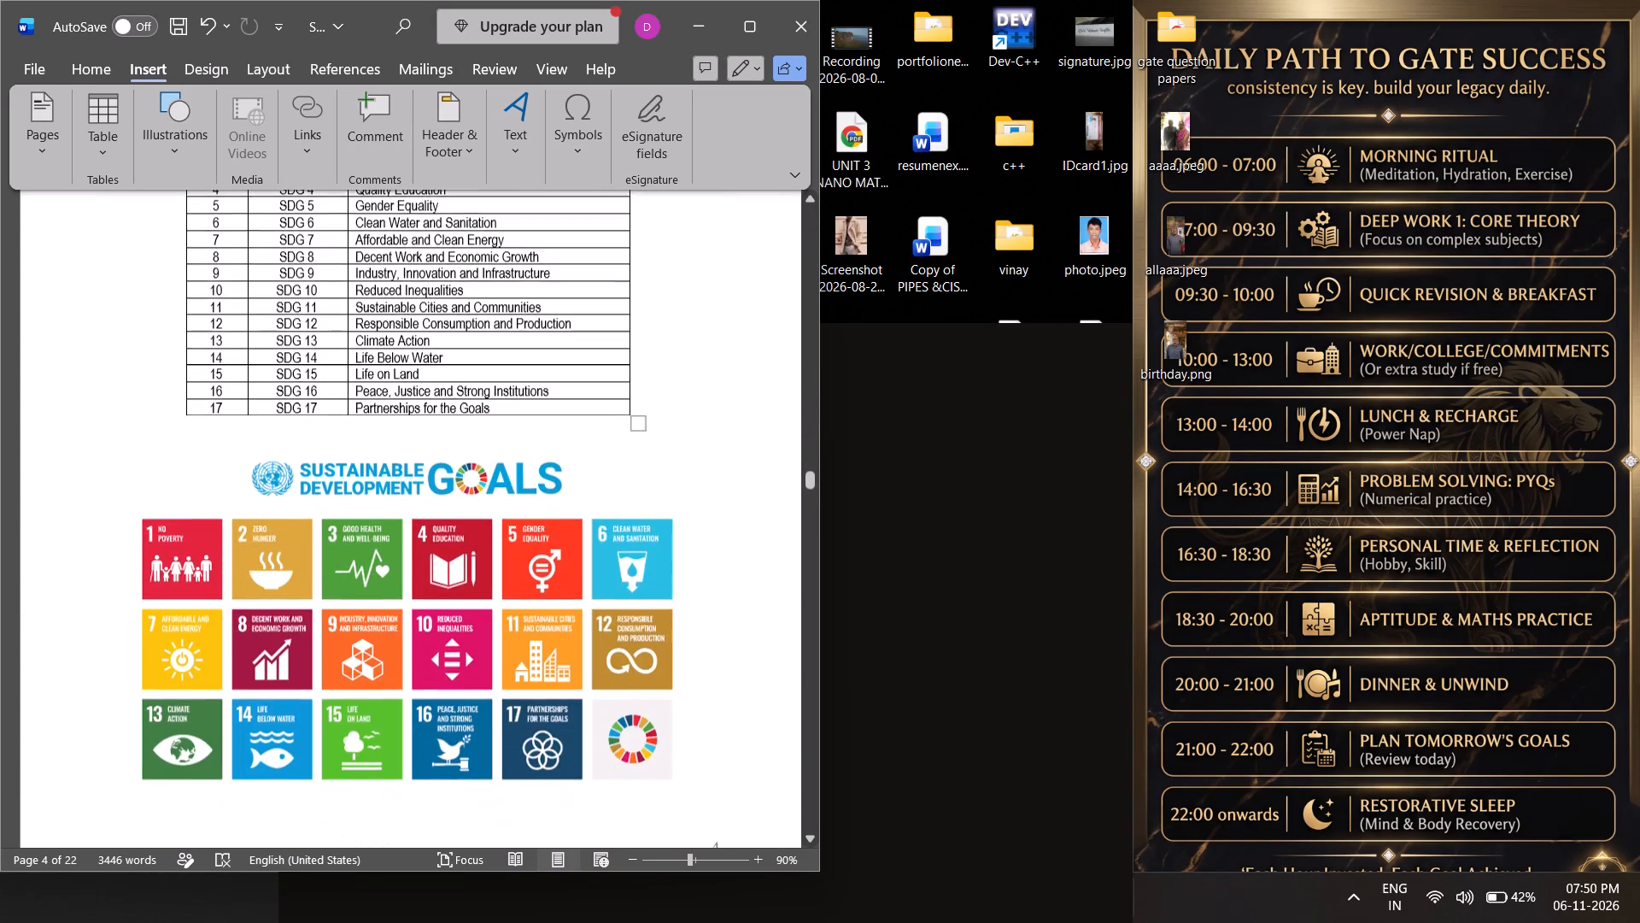
scroll(615, 482, "down", 2)
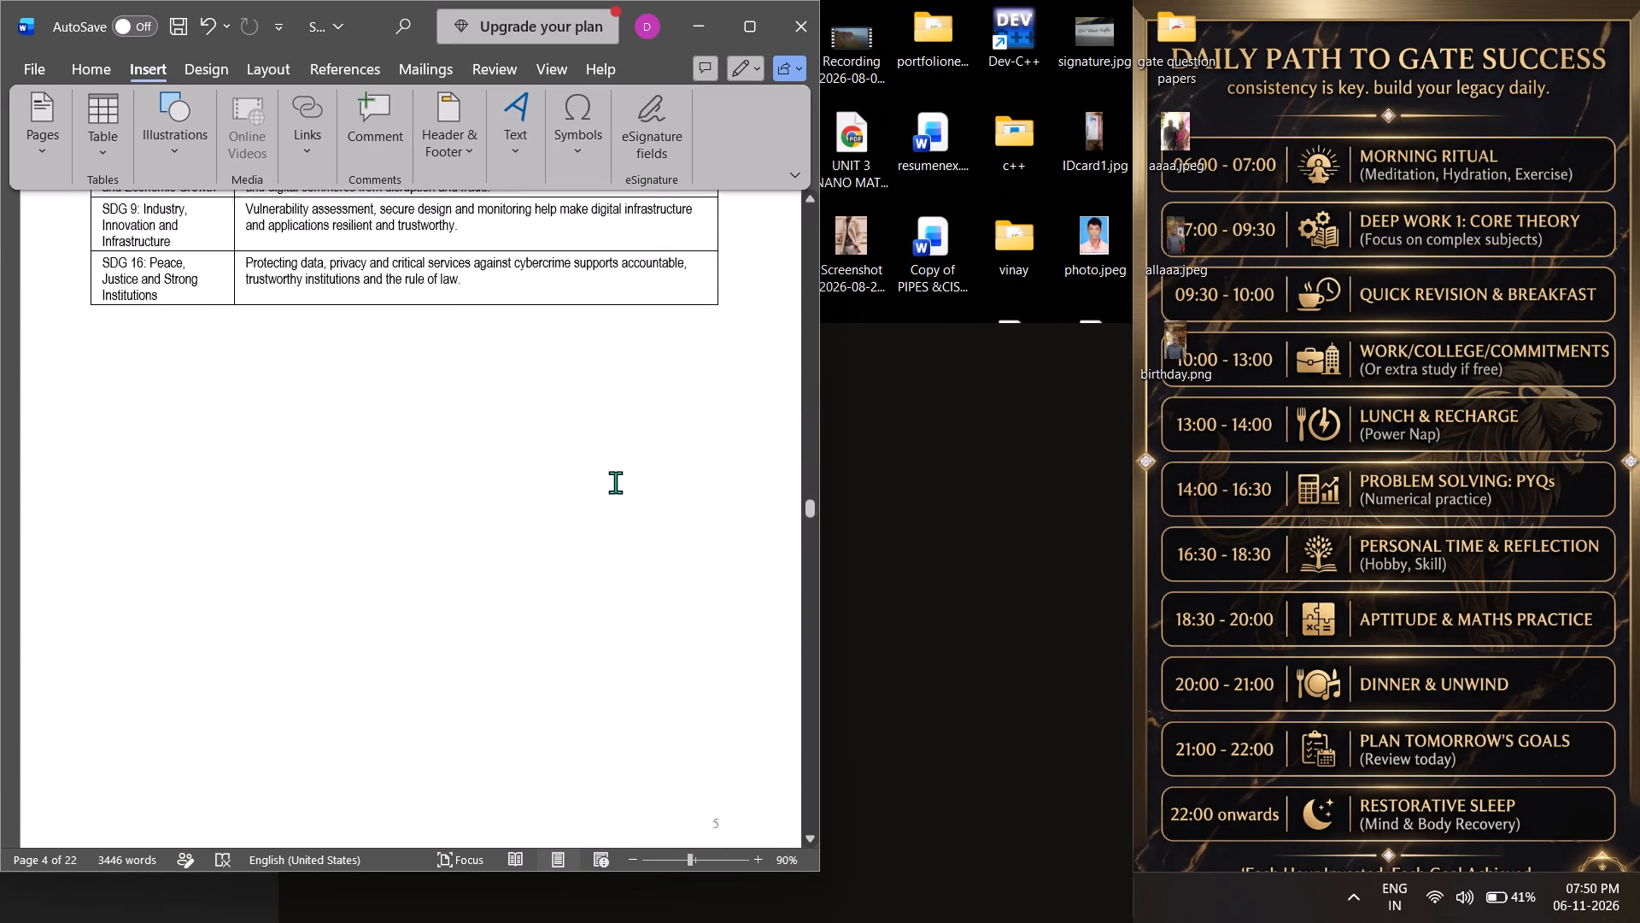
scroll(615, 482, "down", 2)
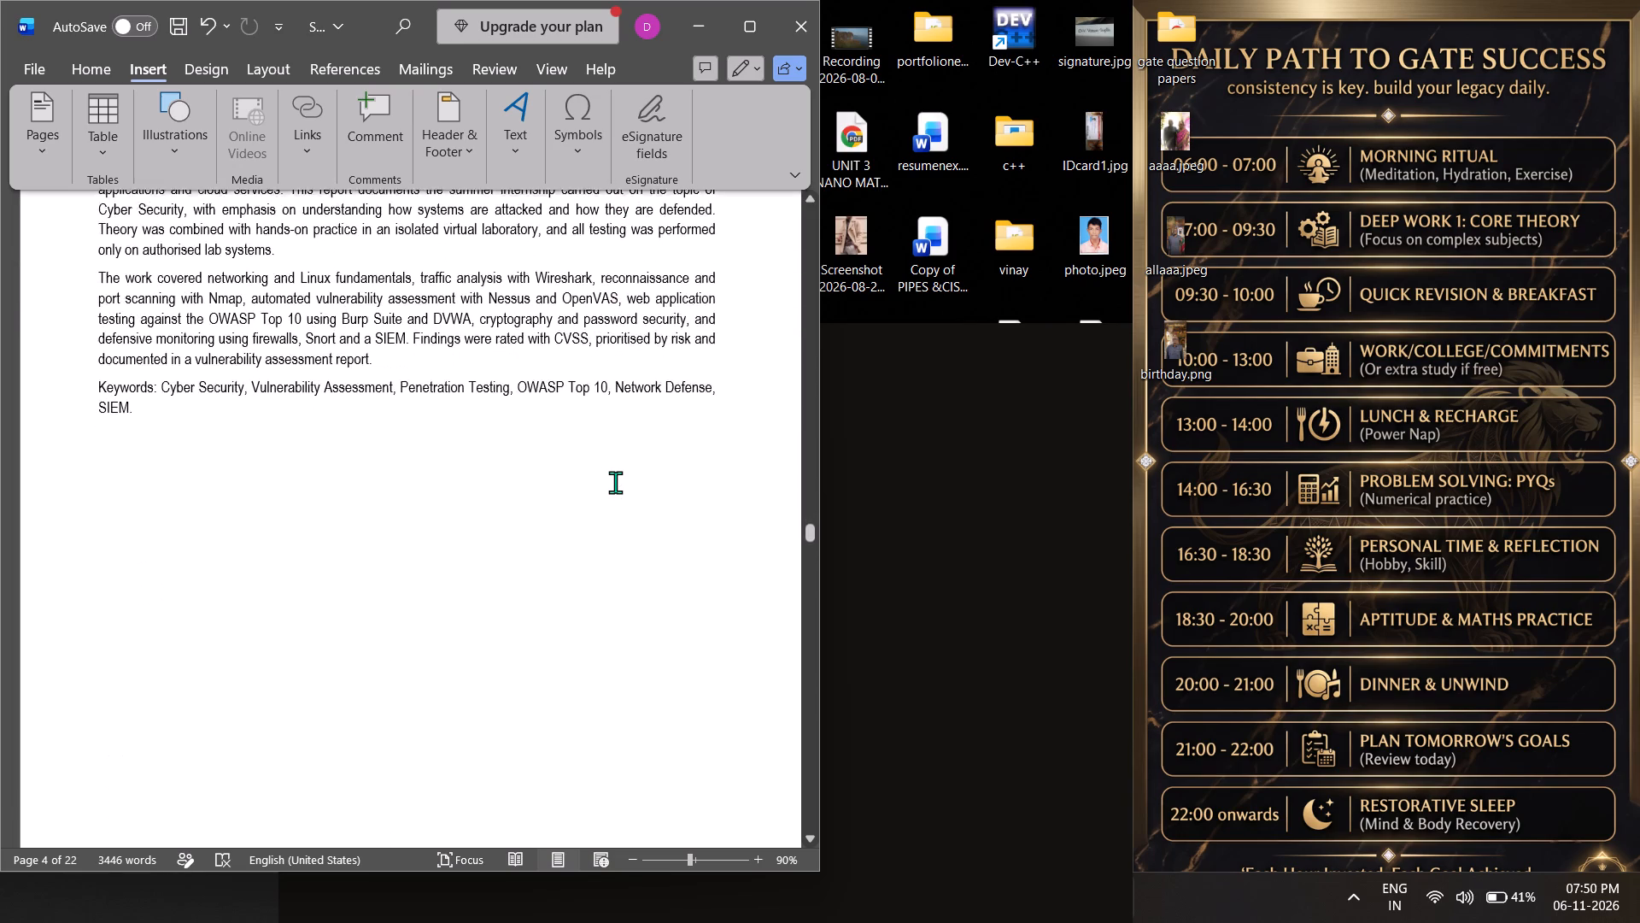
Review the technical chapters from the Introduction through the Conclusion, up to the PO-wise Learning Outcomes page.
scroll(615, 482, "down", 2)
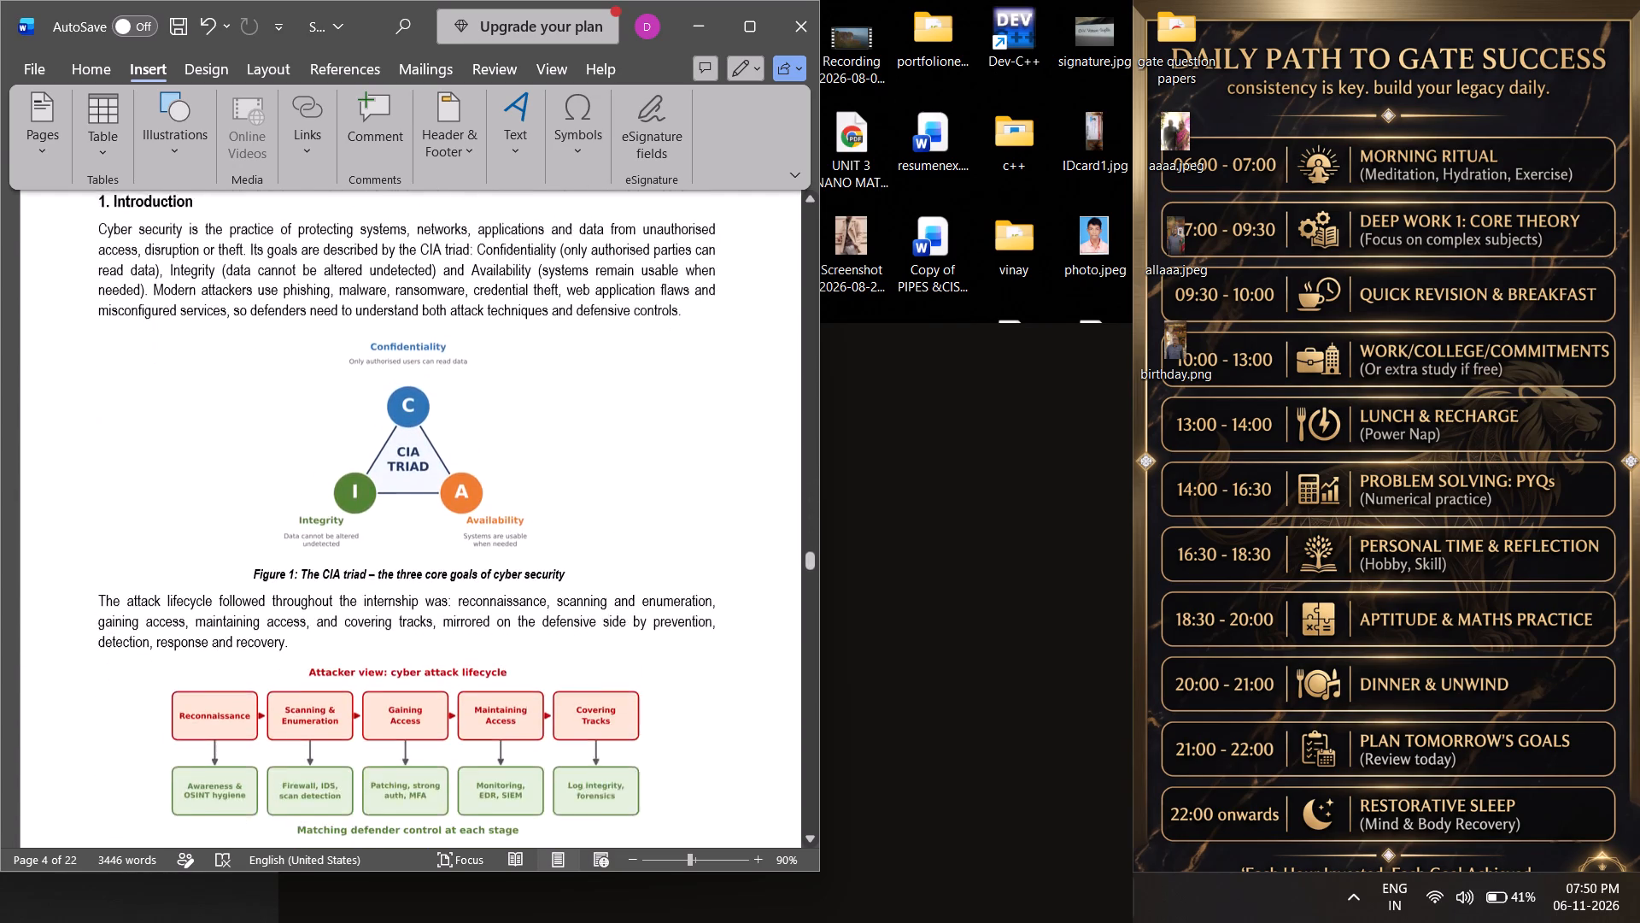
scroll(615, 482, "down", 1)
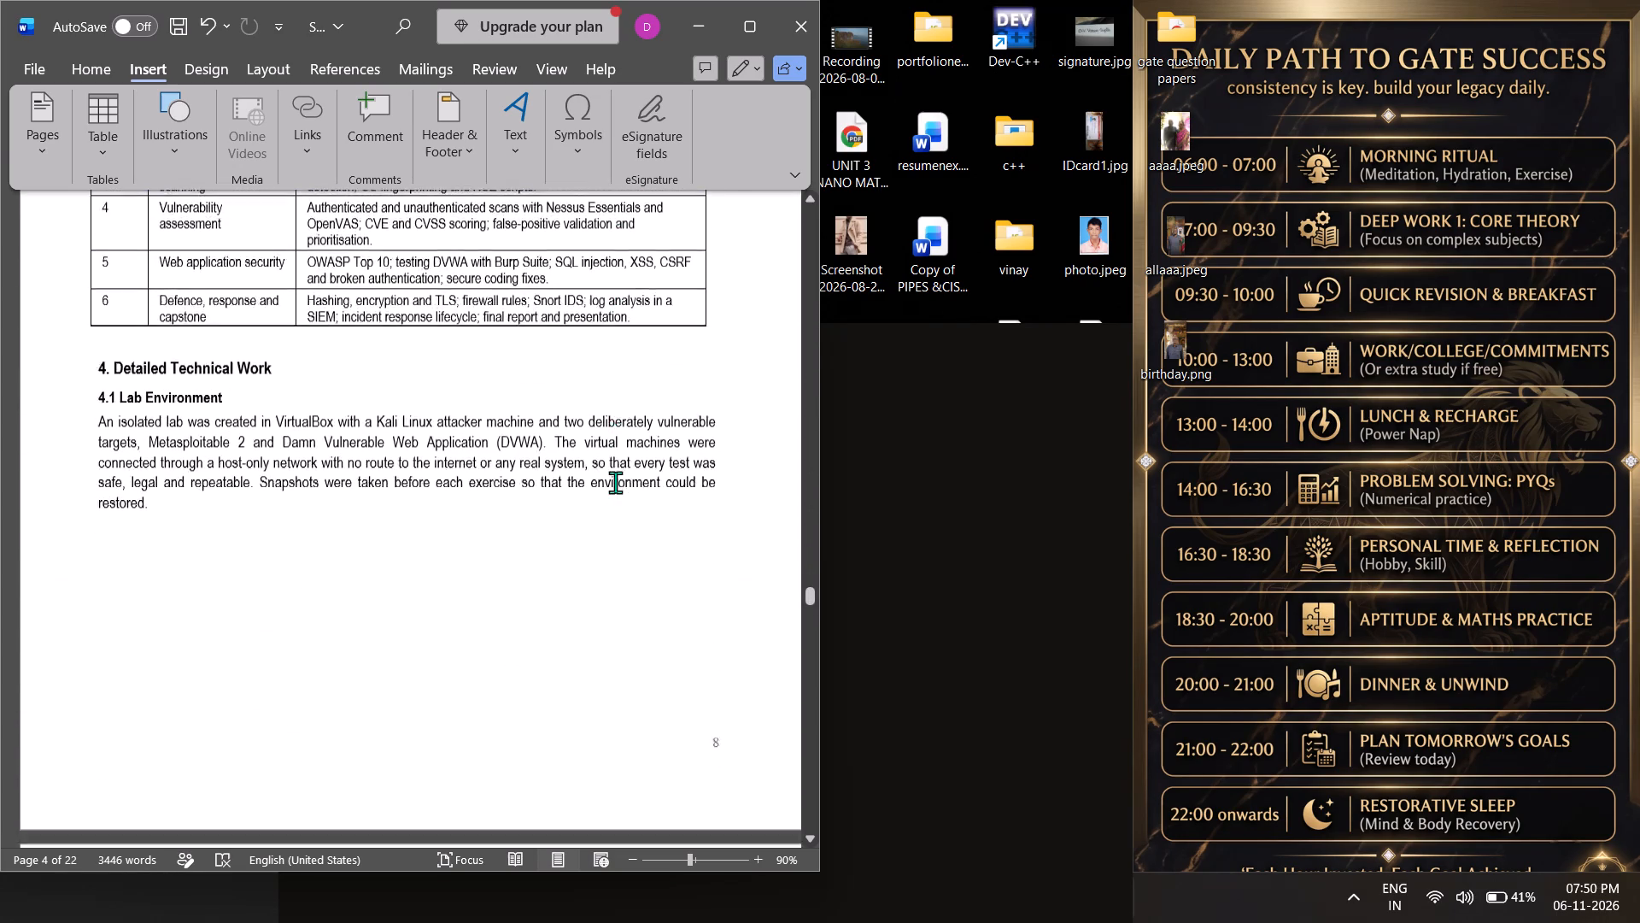
scroll(615, 482, "down", 2)
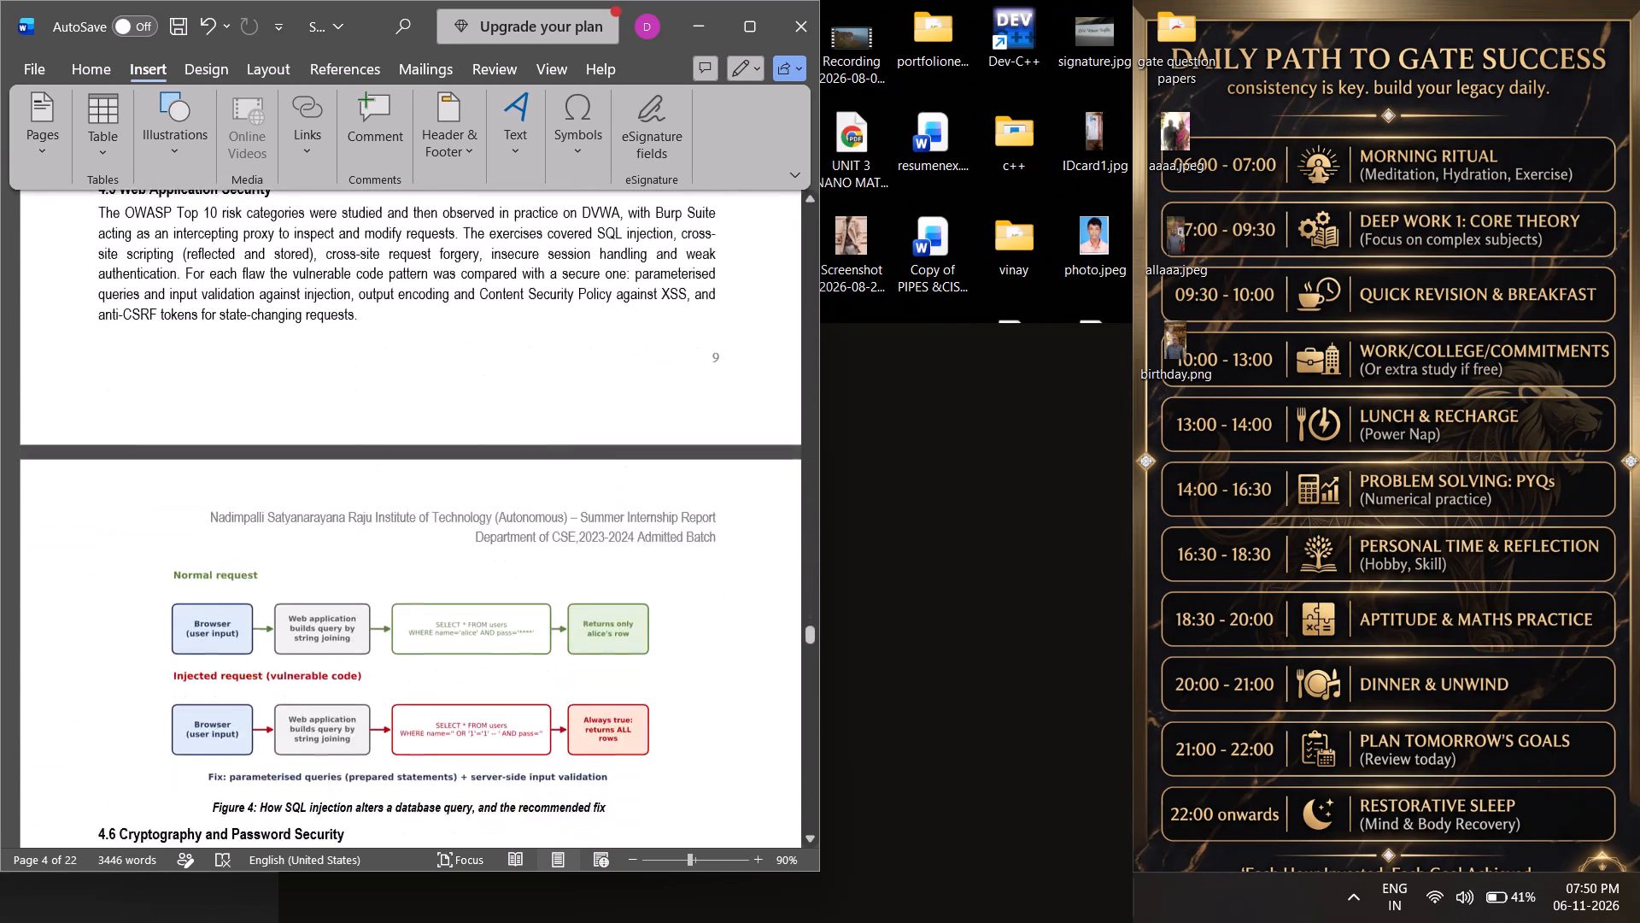
scroll(615, 482, "down", 2)
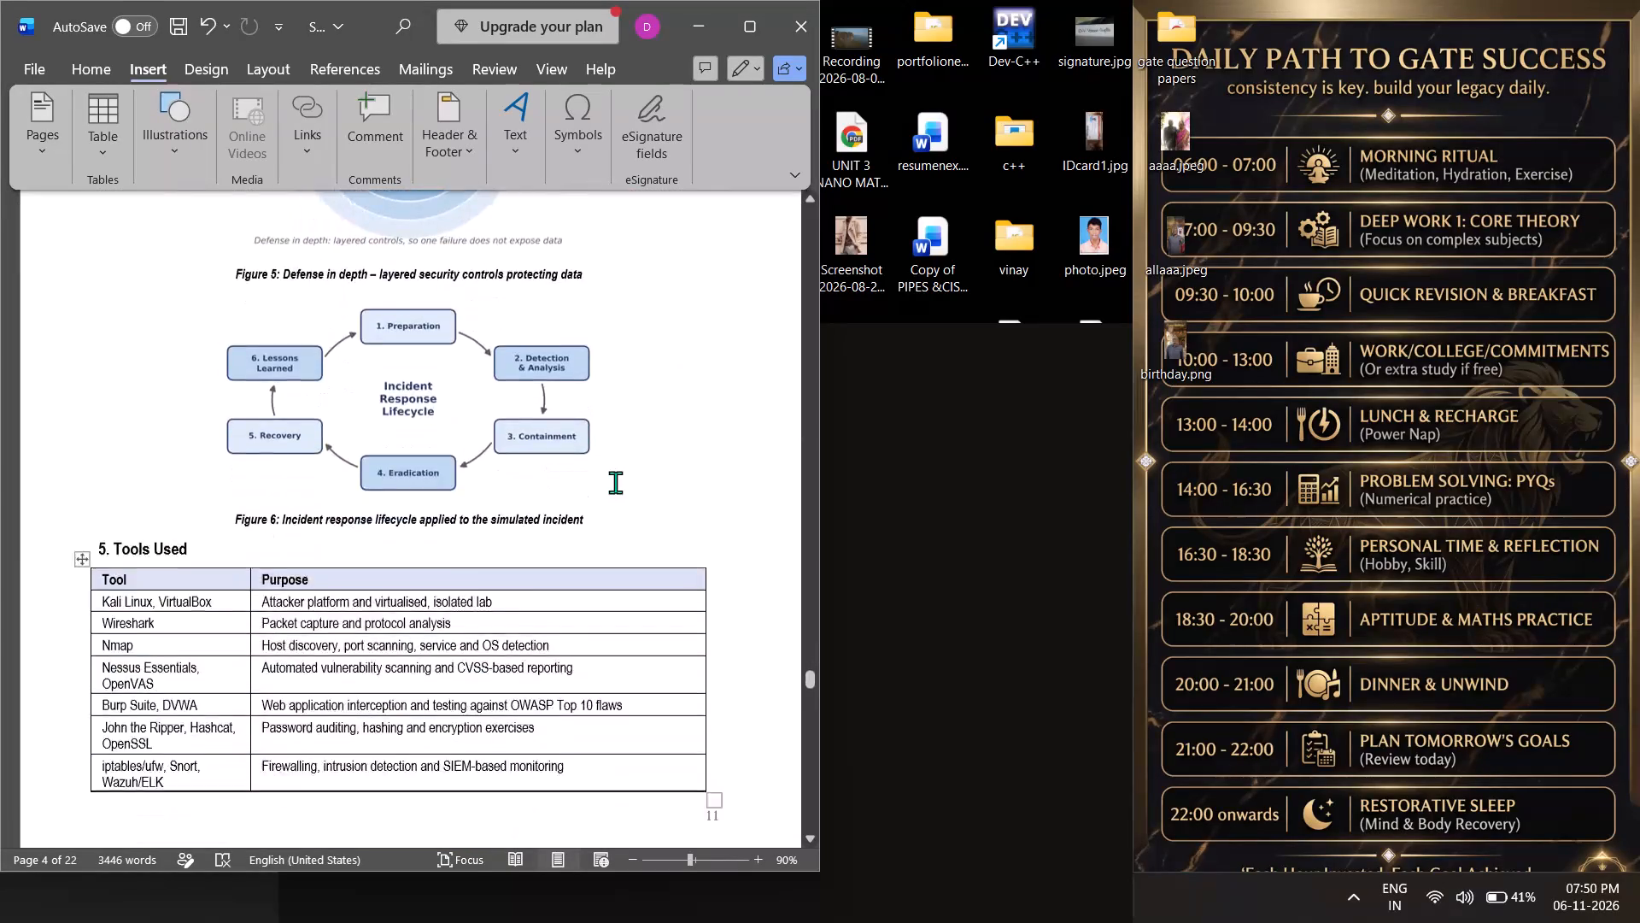
scroll(615, 482, "down", 3)
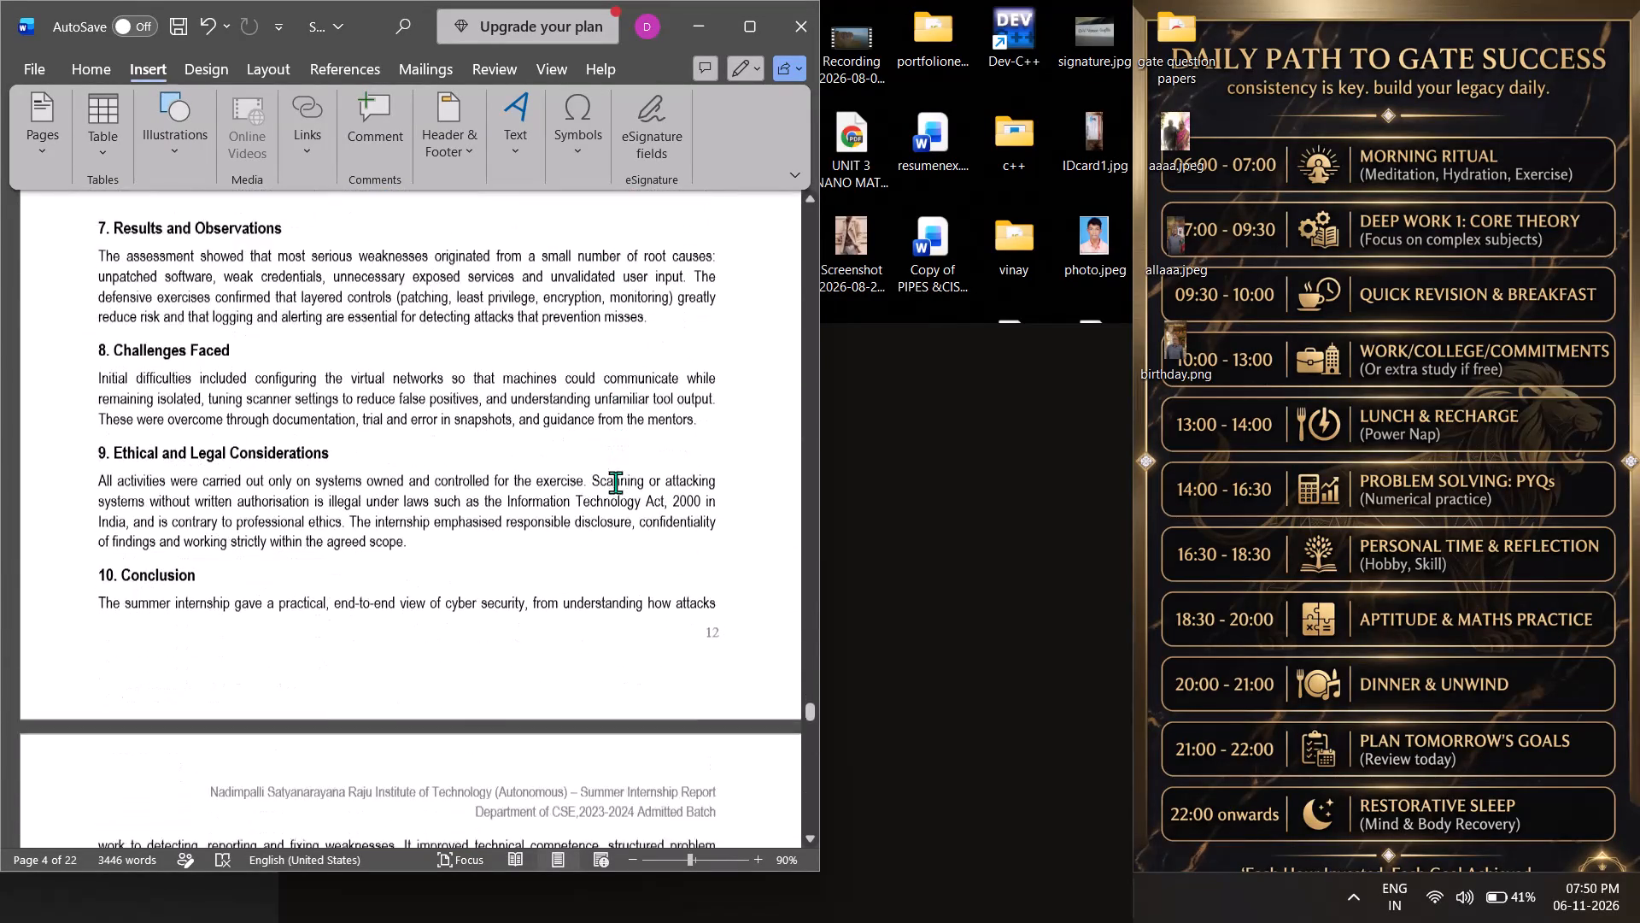
scroll(615, 482, "down", 1)
scroll(615, 482, "up", 5)
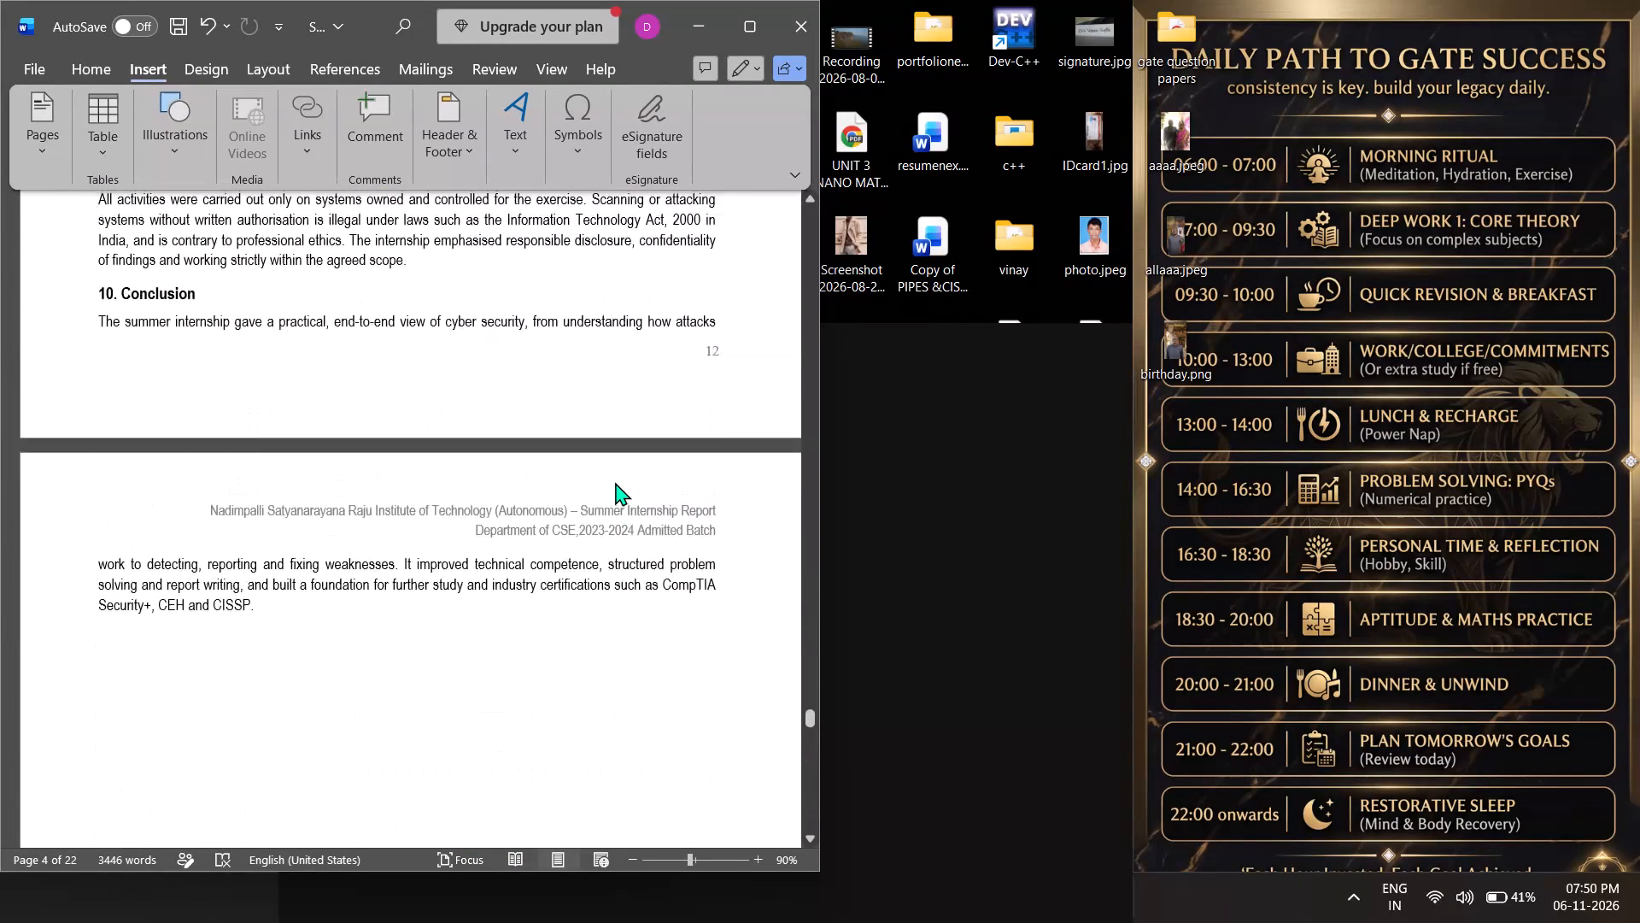
scroll(615, 482, "down", 3)
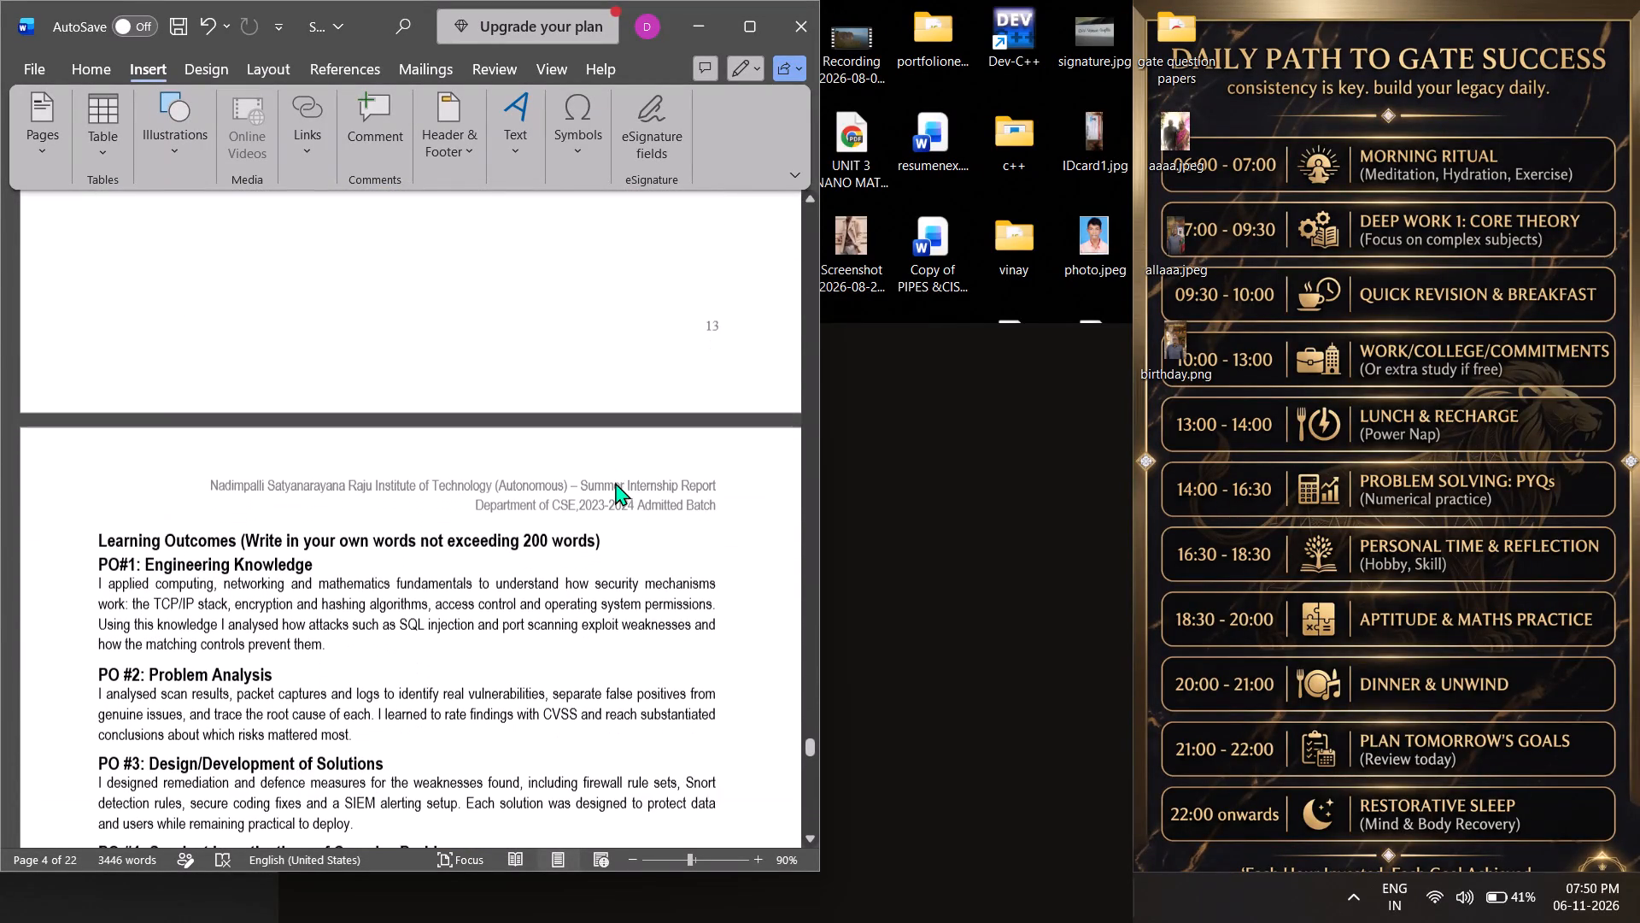
Delete the bracketed instruction "(Write in your own words not exceeding 200 words)" from the Learning Outcomes heading.
scroll(615, 482, "down", 1)
left_click_drag(603, 537, 252, 522)
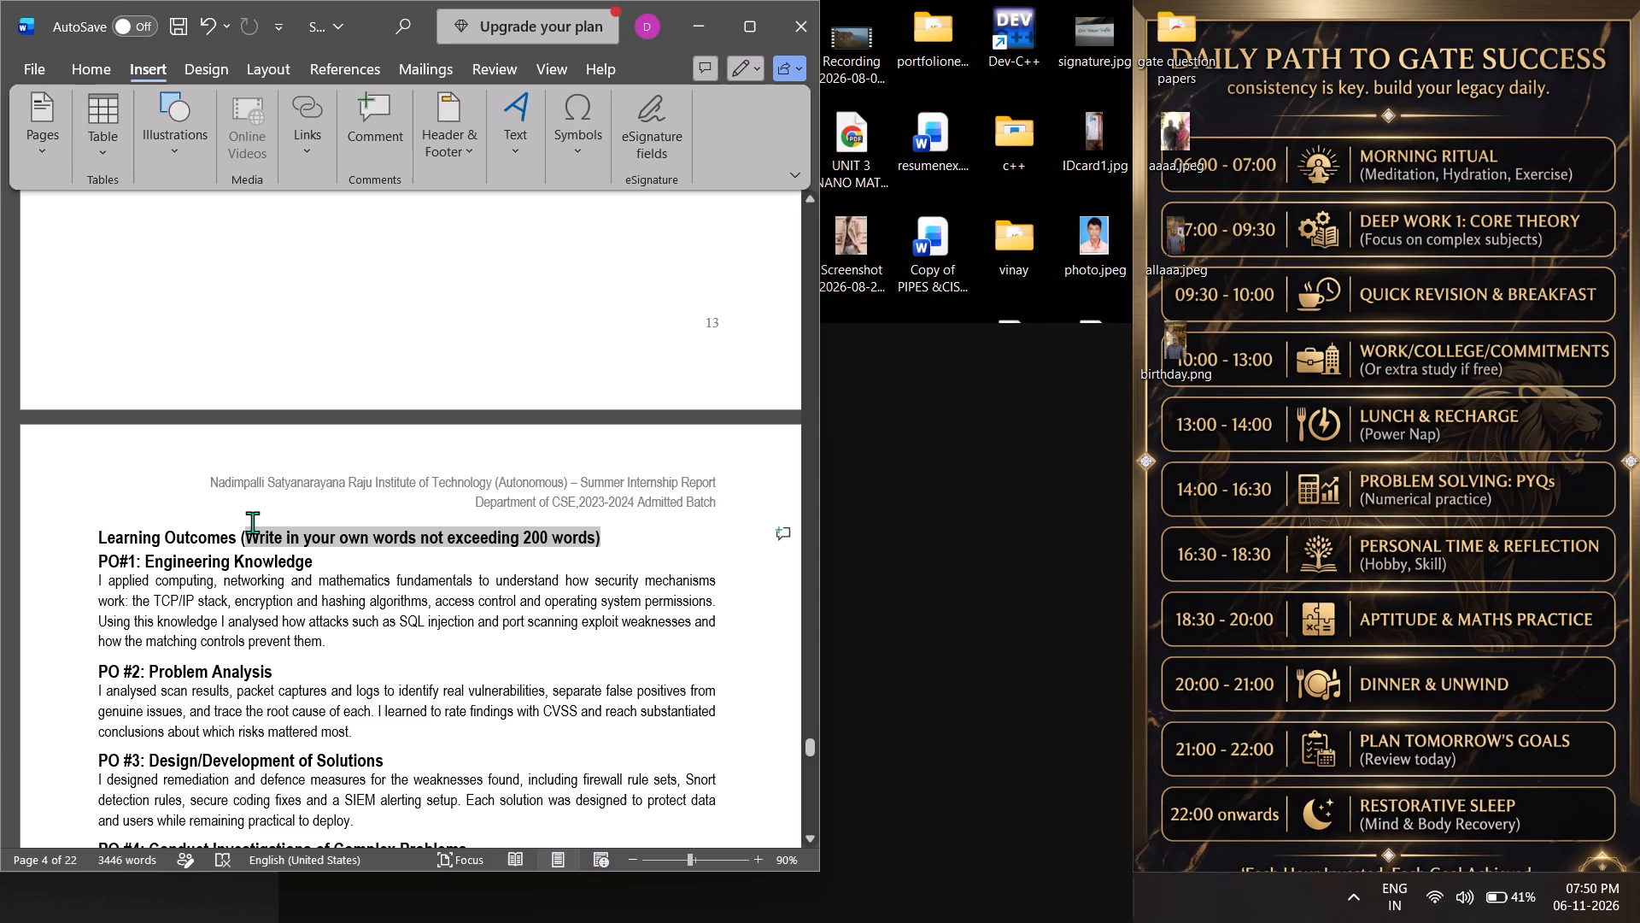
left_click_drag(252, 522, 248, 538)
key("BackSpace")
key("BackSpace")
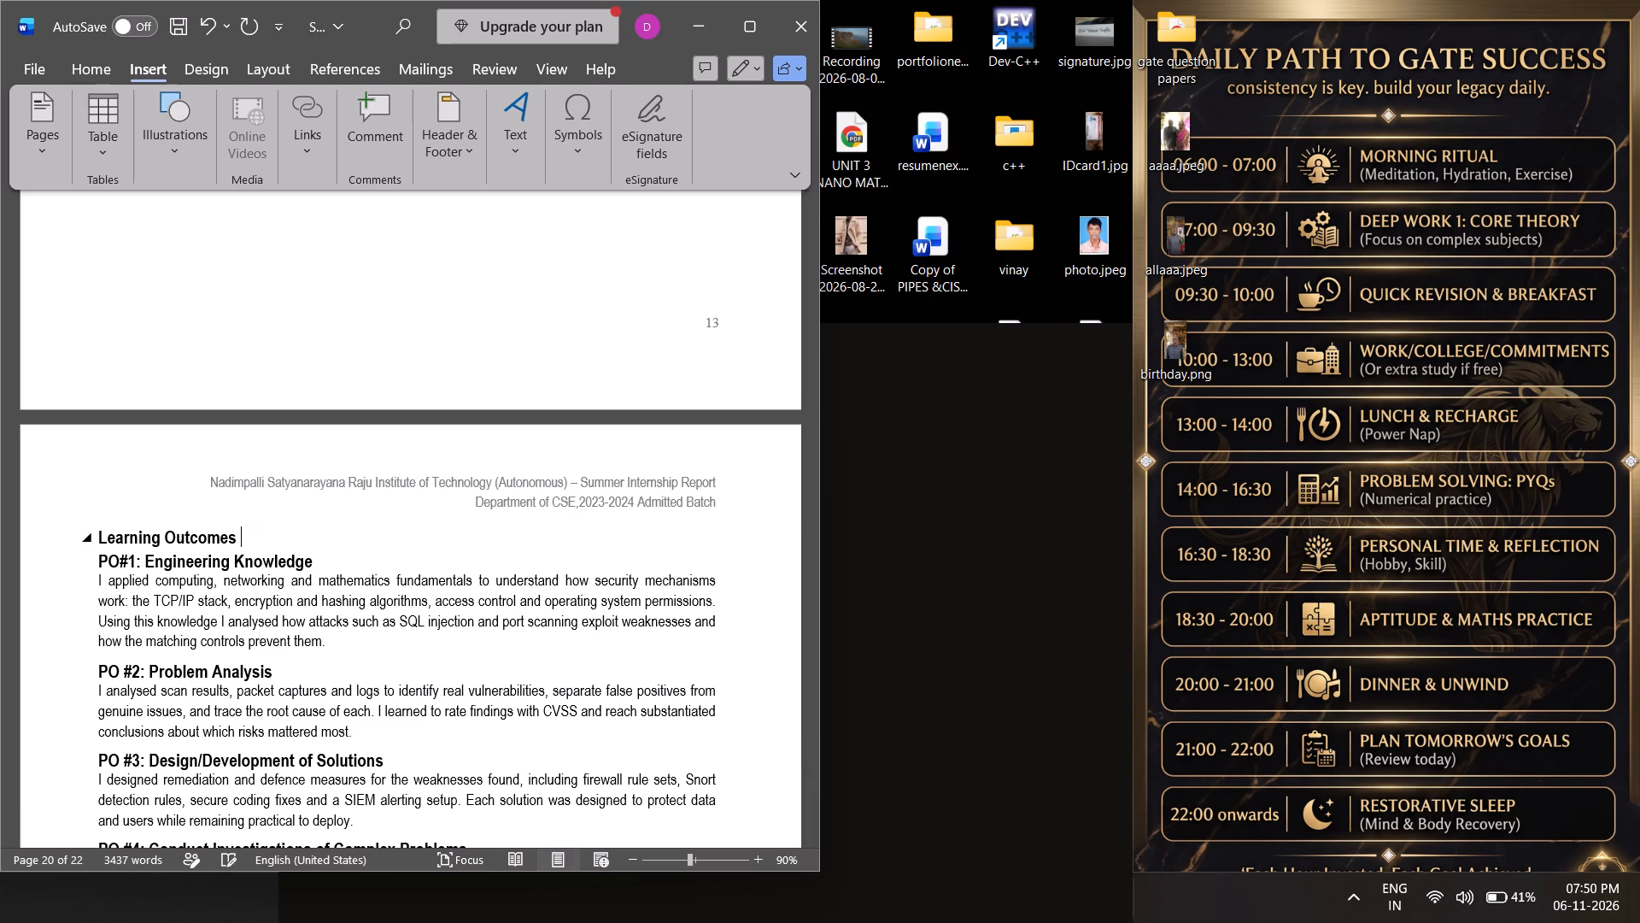
key("BackSpace")
Save the changes to the internship report document.
left_click(182, 14)
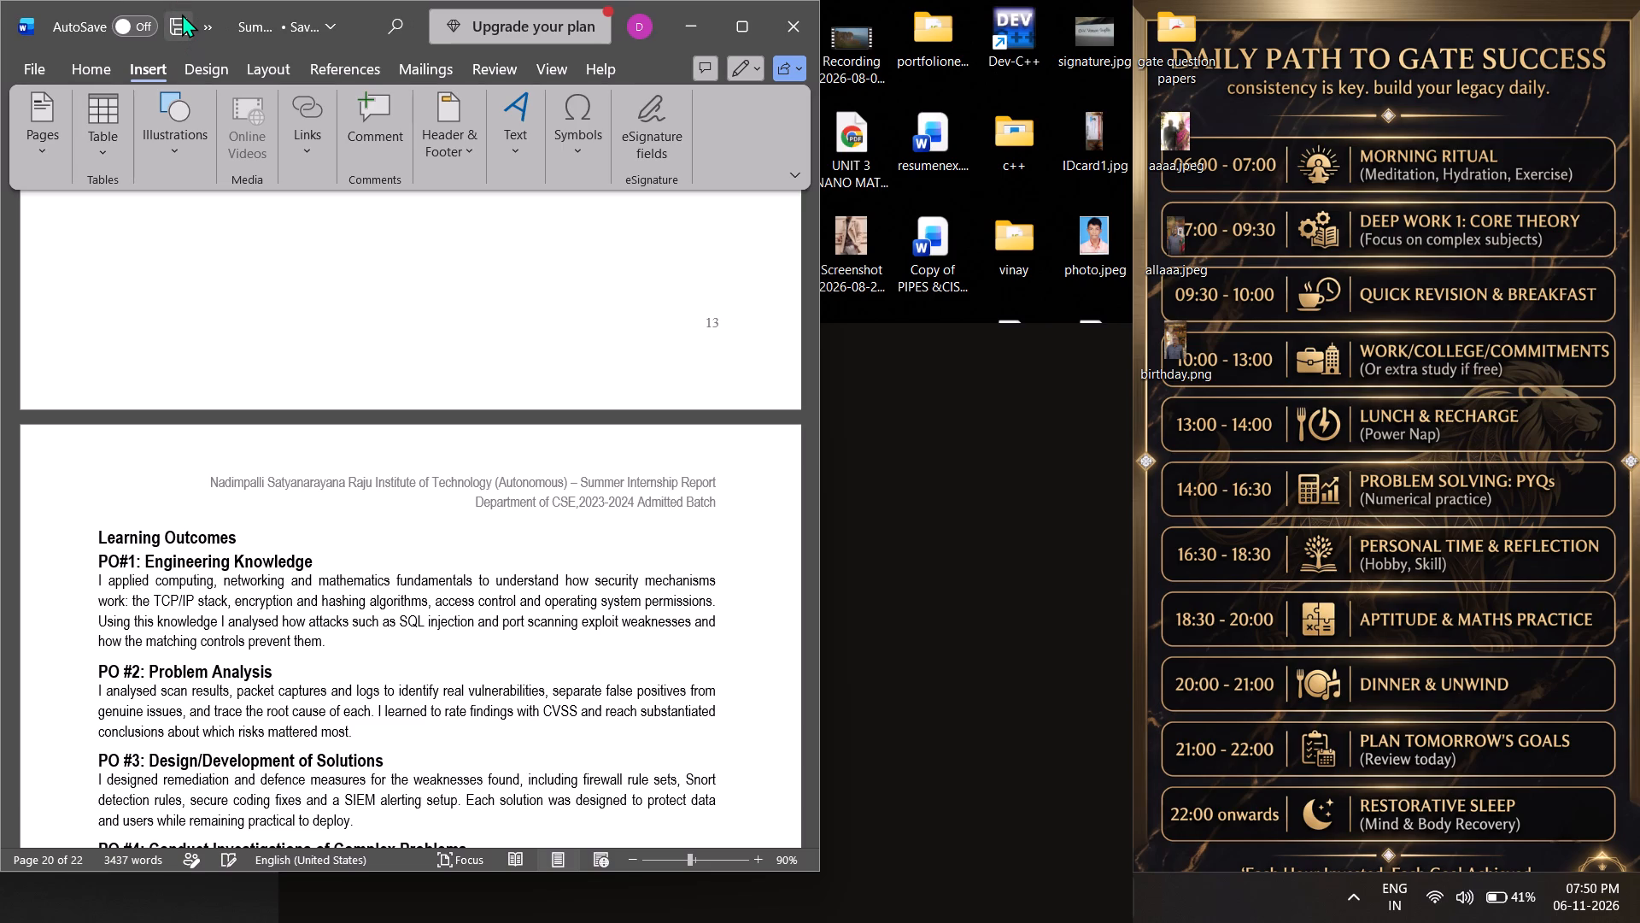
left_click(182, 14)
left_click(331, 29)
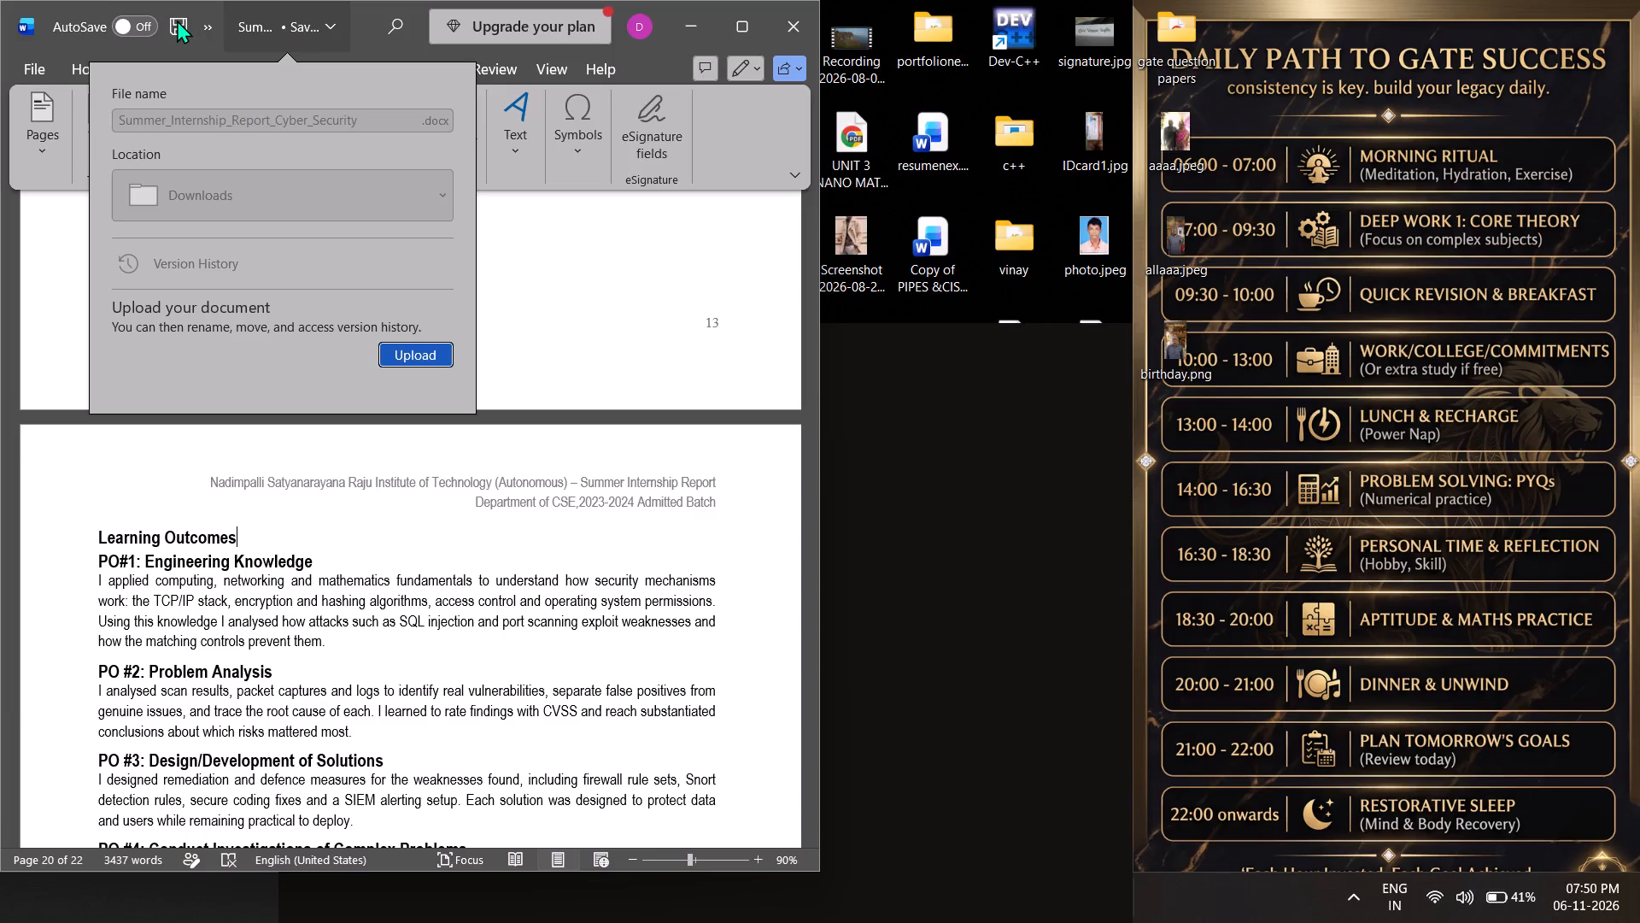
Start saving a copy of the report on this PC in the Documents folder, with the file name BOOK.pdf.
left_click(32, 72)
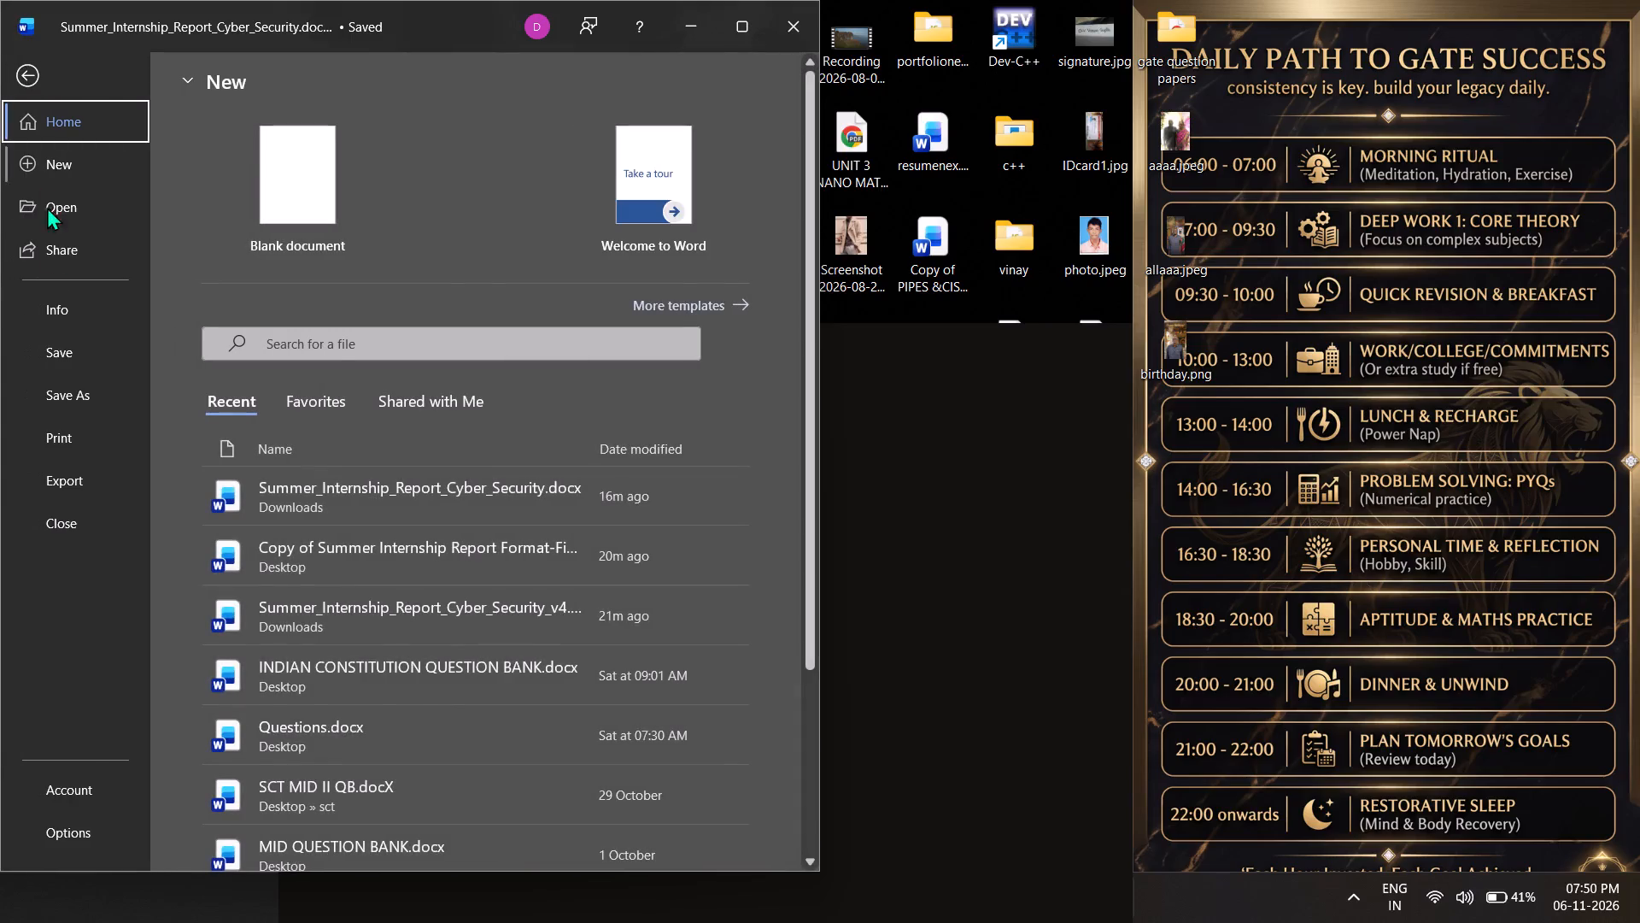
left_click(69, 394)
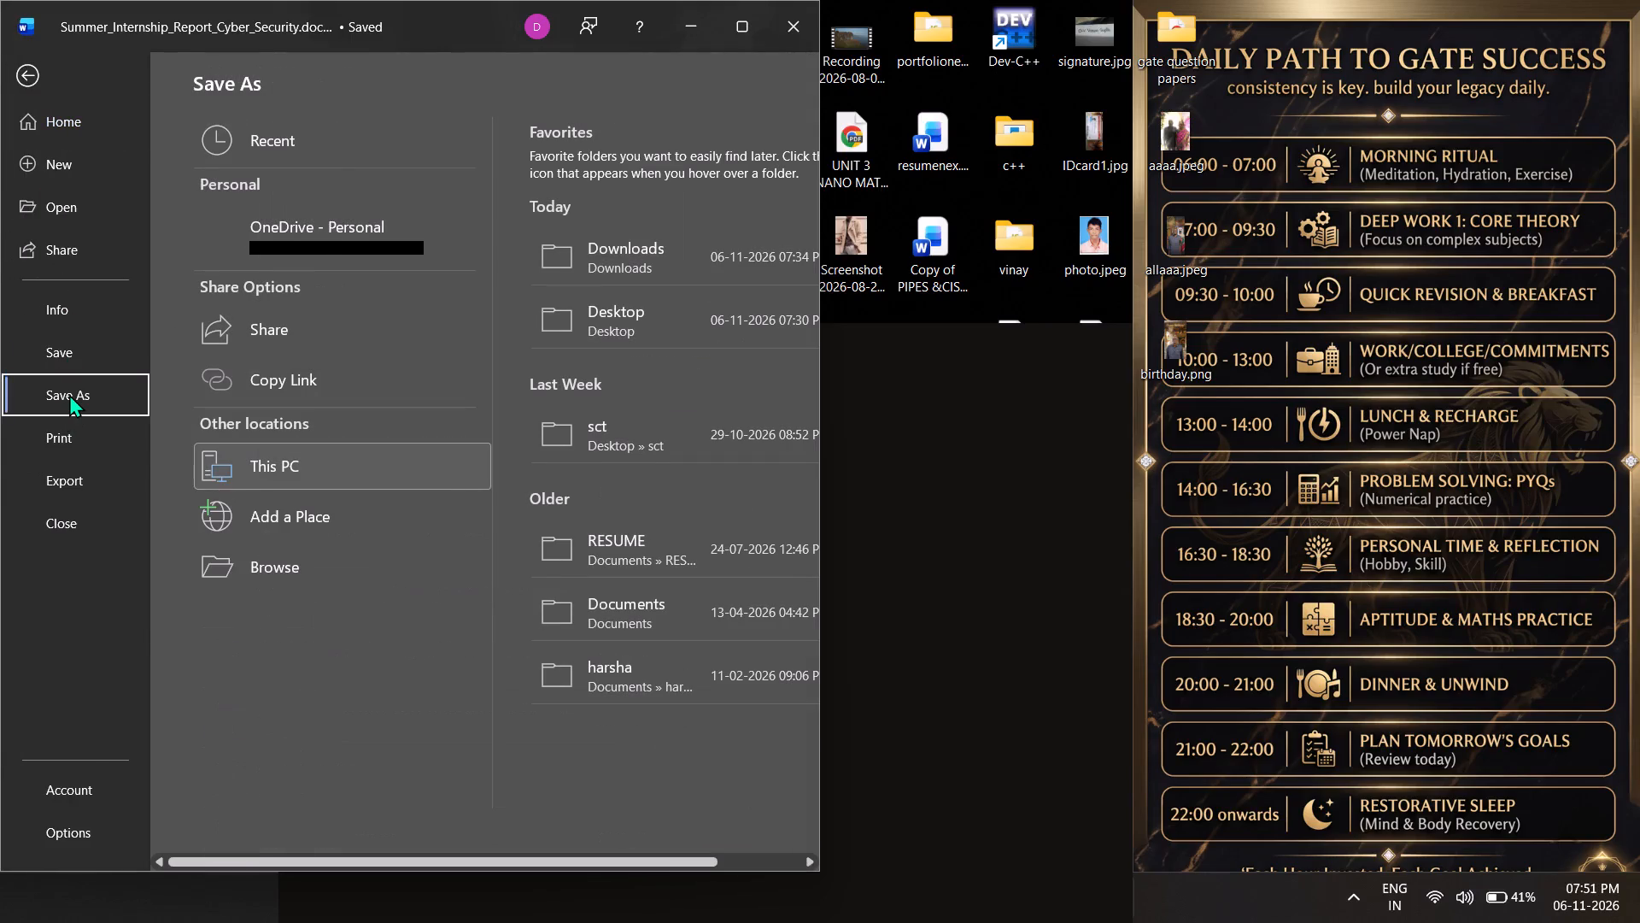
left_click(312, 473)
double_click(312, 473)
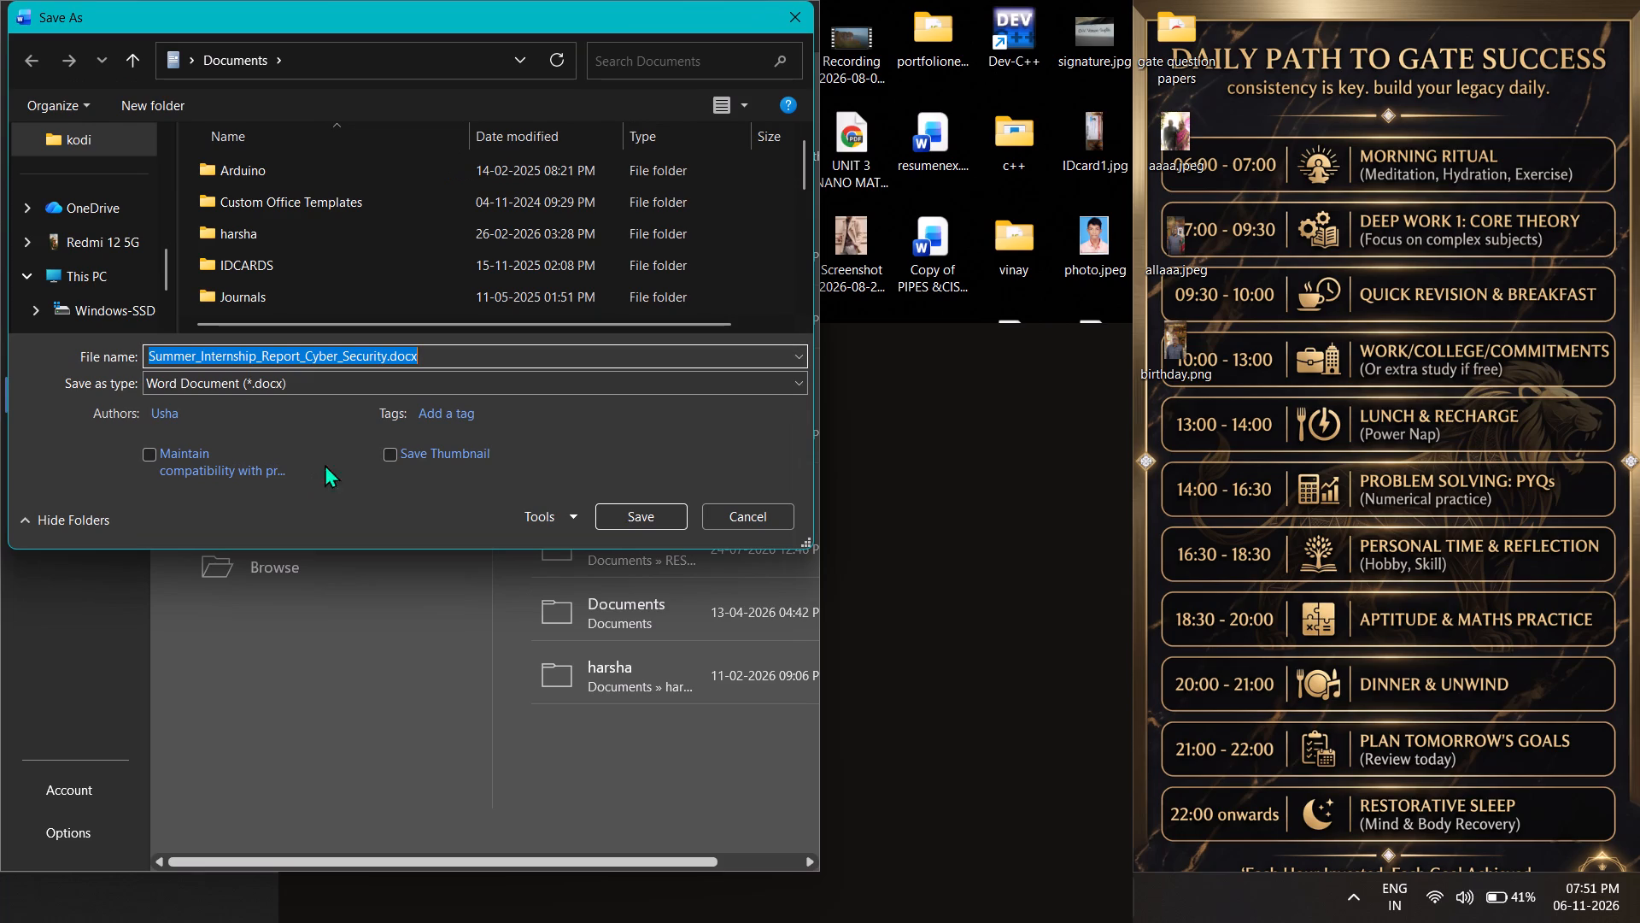
left_click(433, 352)
left_click(433, 352)
double_click(433, 352)
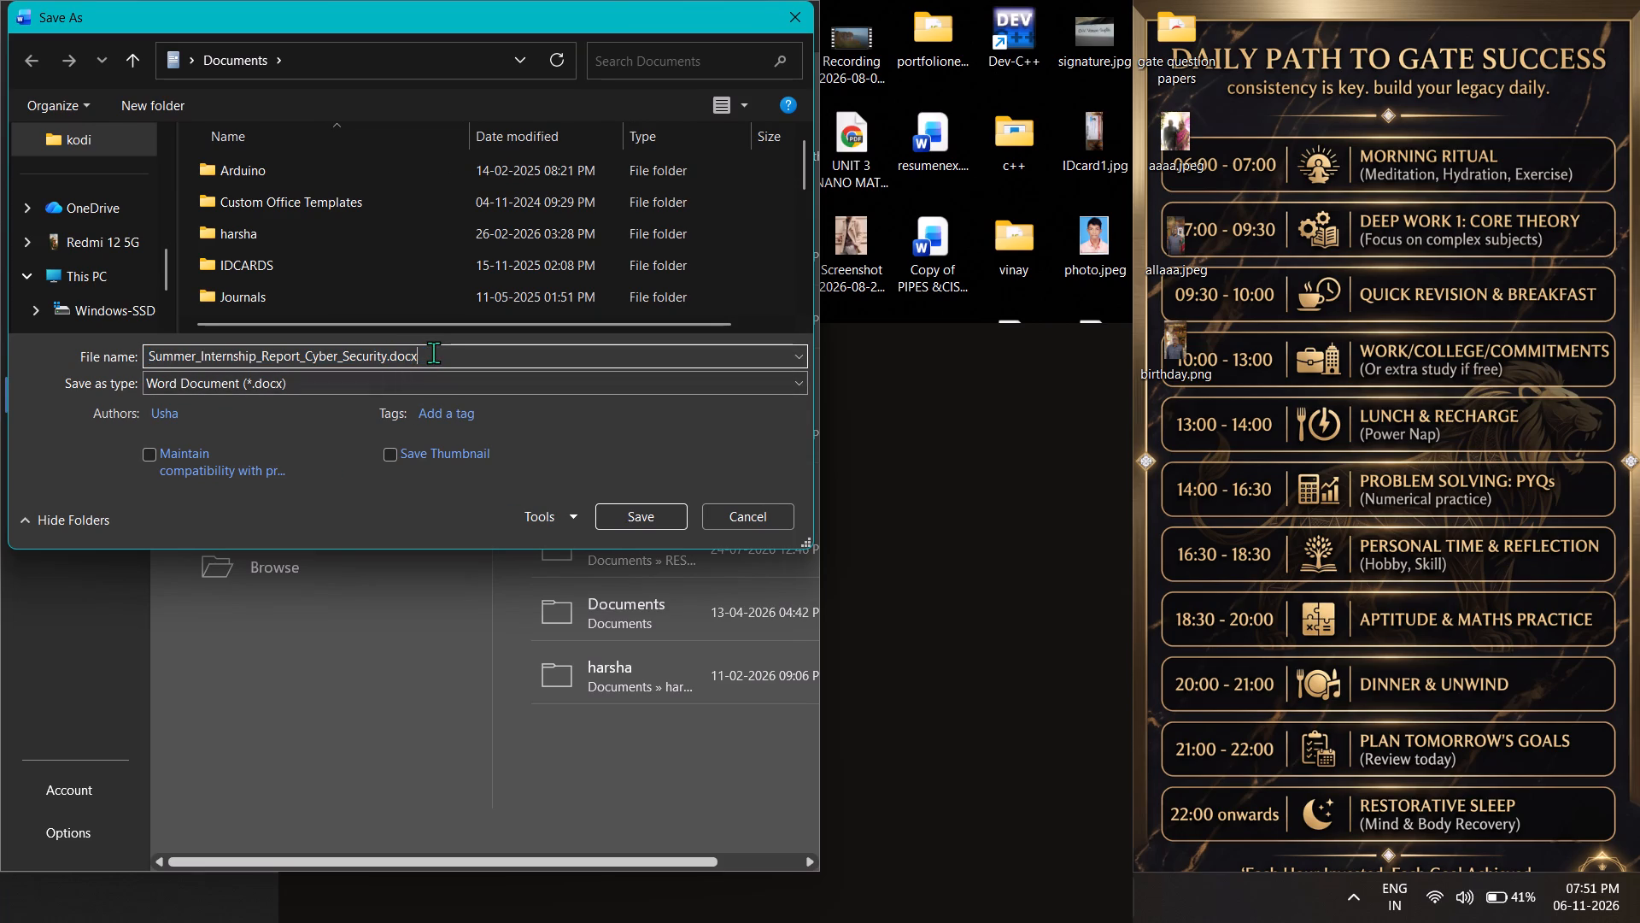
key("BackSpace")
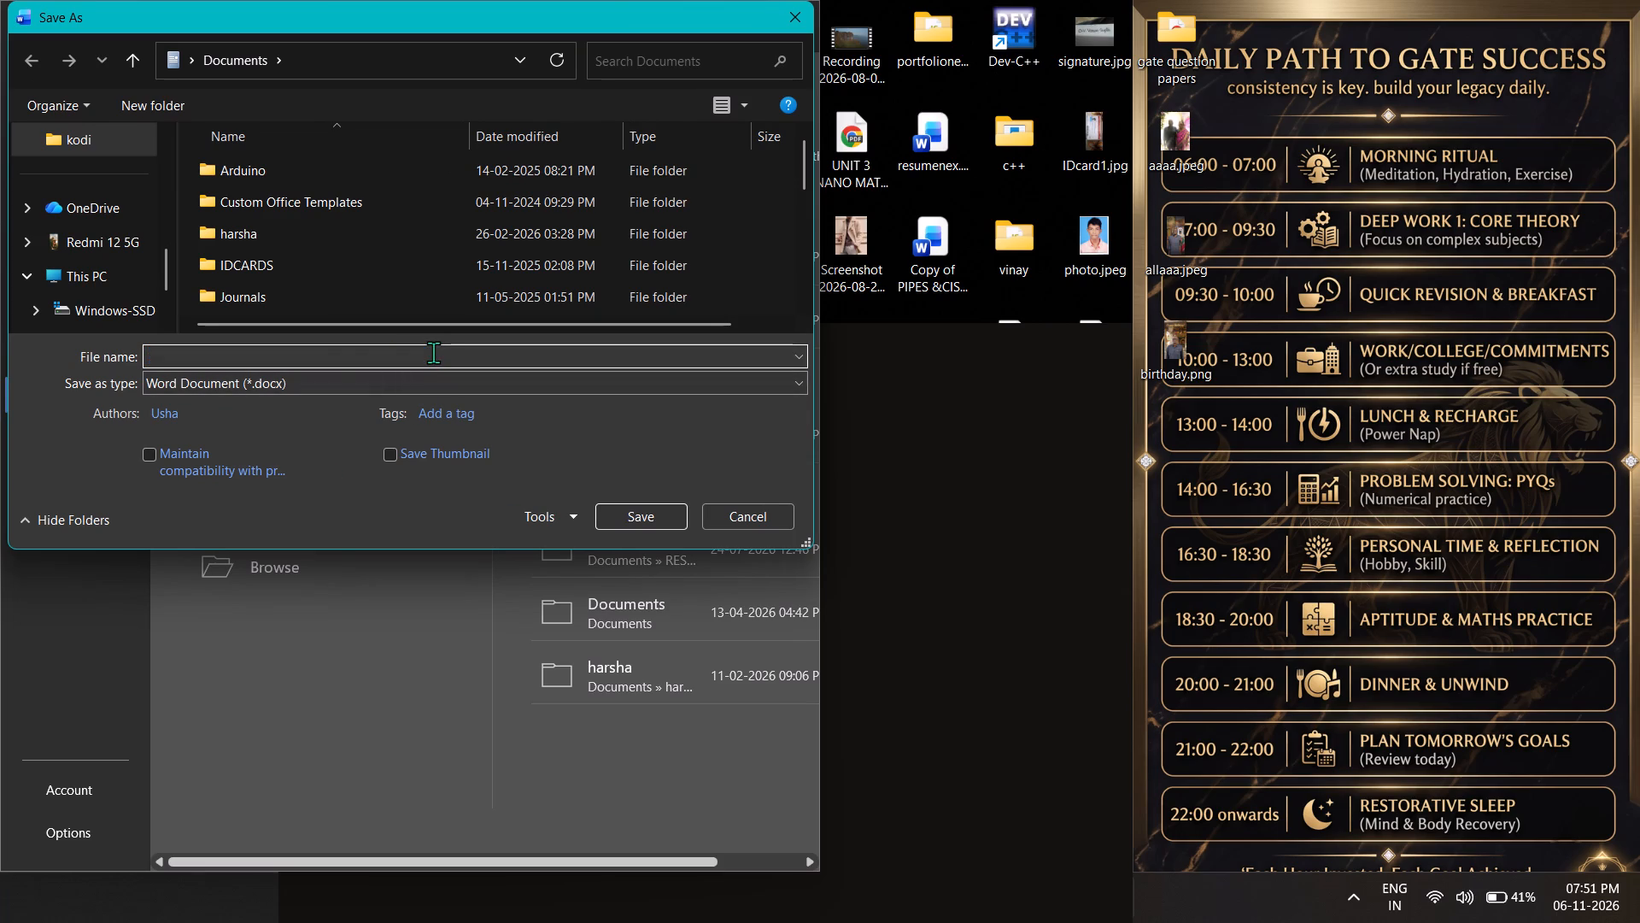
type("BOOK")
key("period")
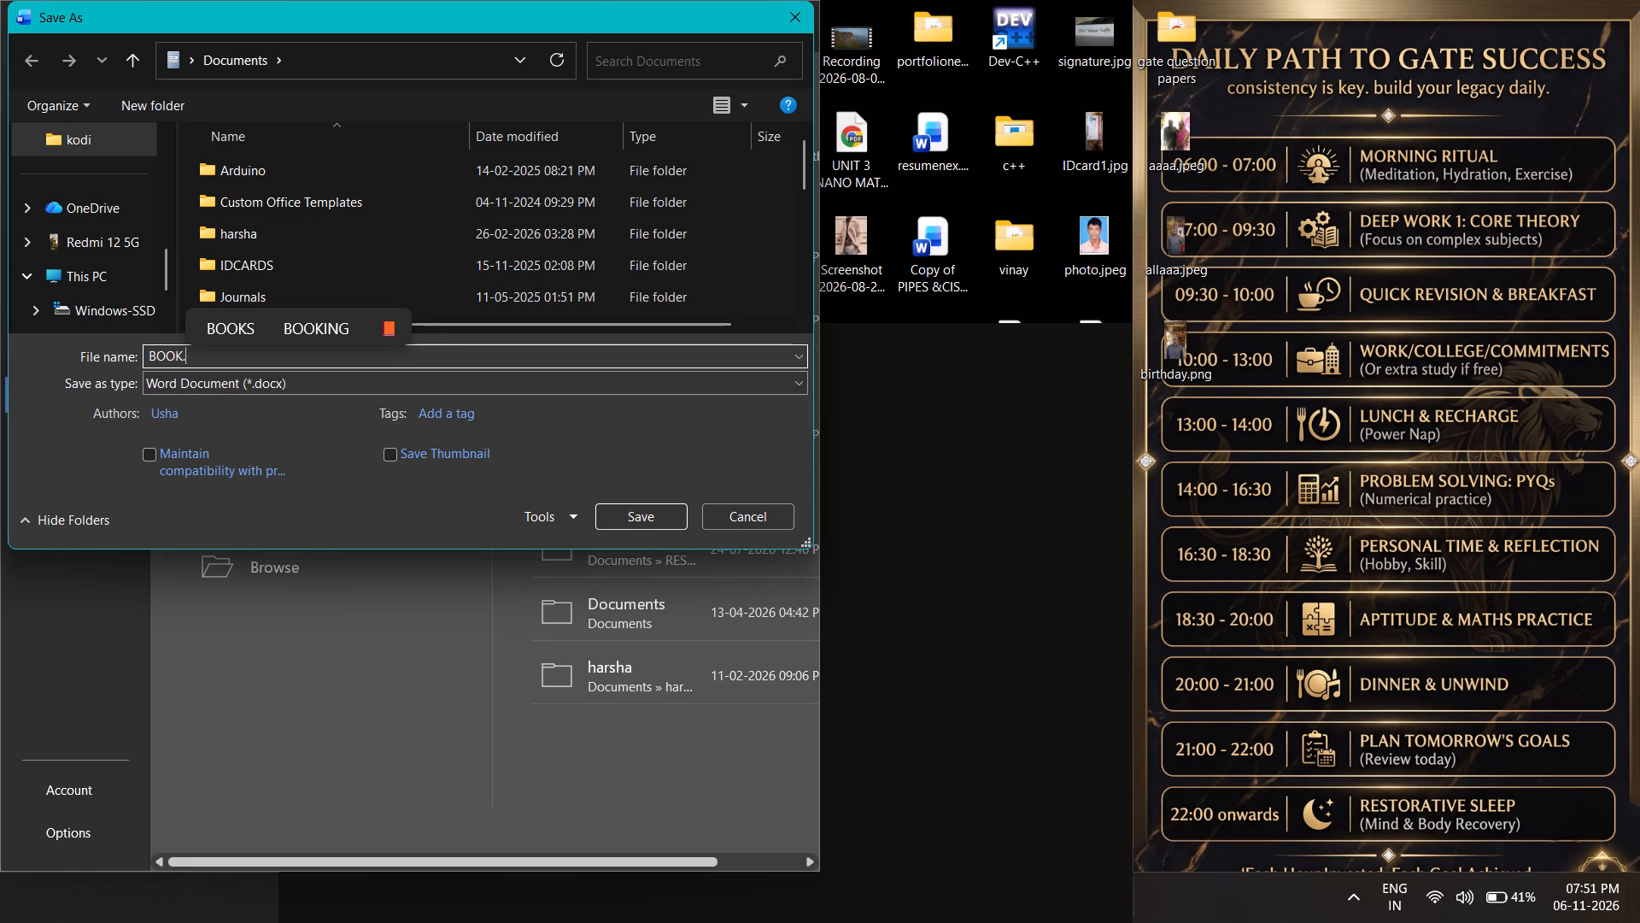
type("PDF")
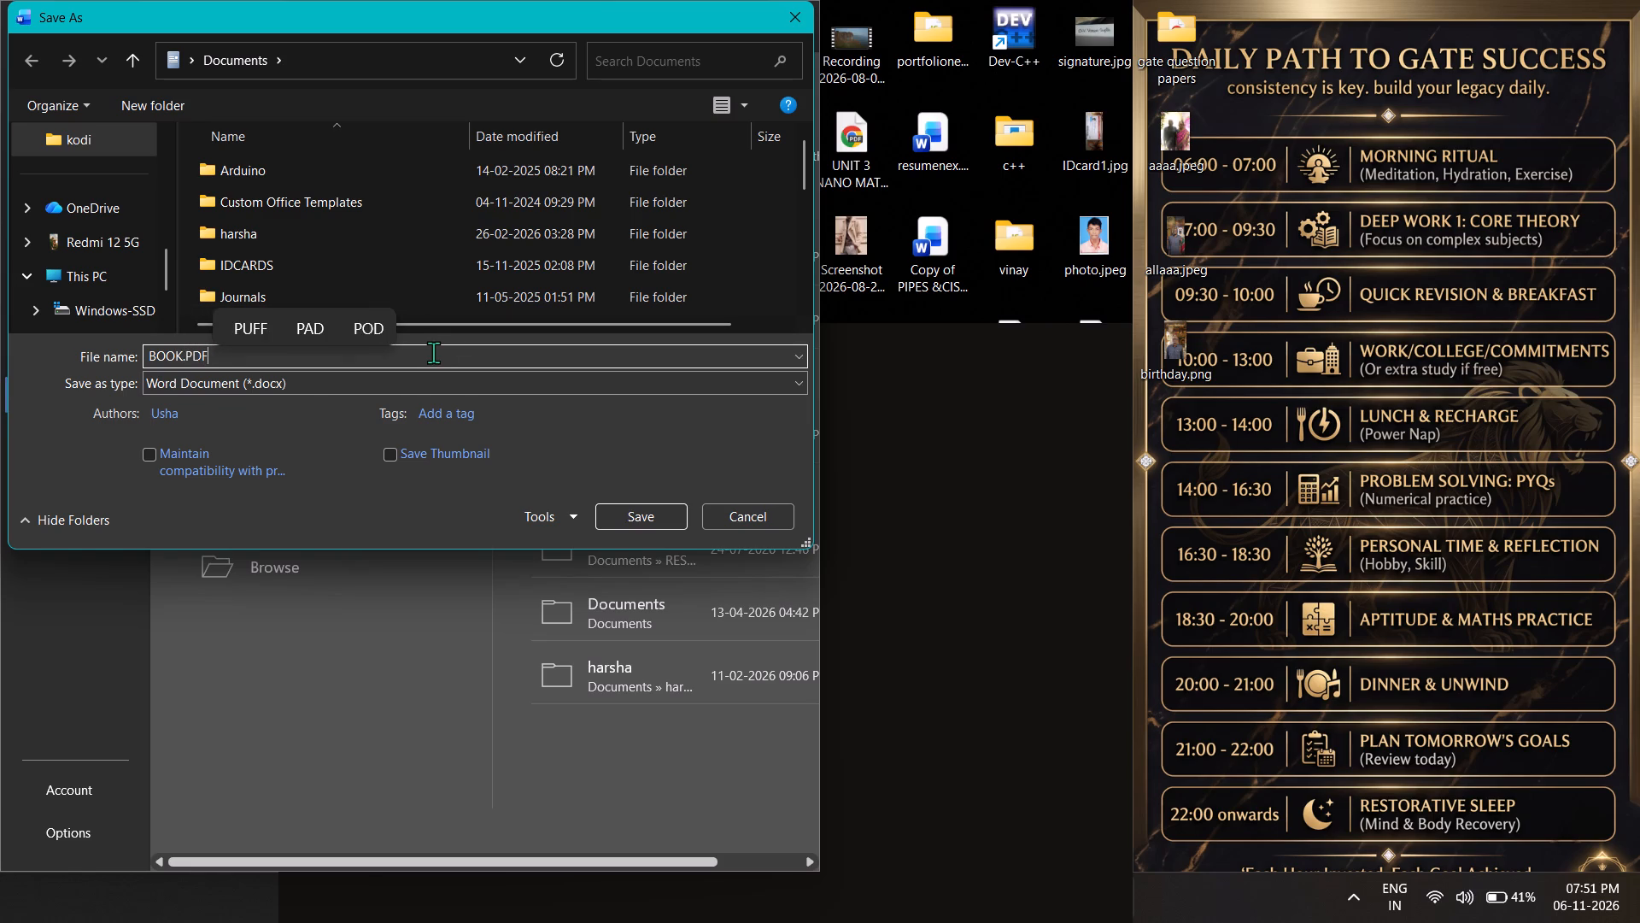
key("BackSpace")
key("BackSpace")
key("BackSpace")
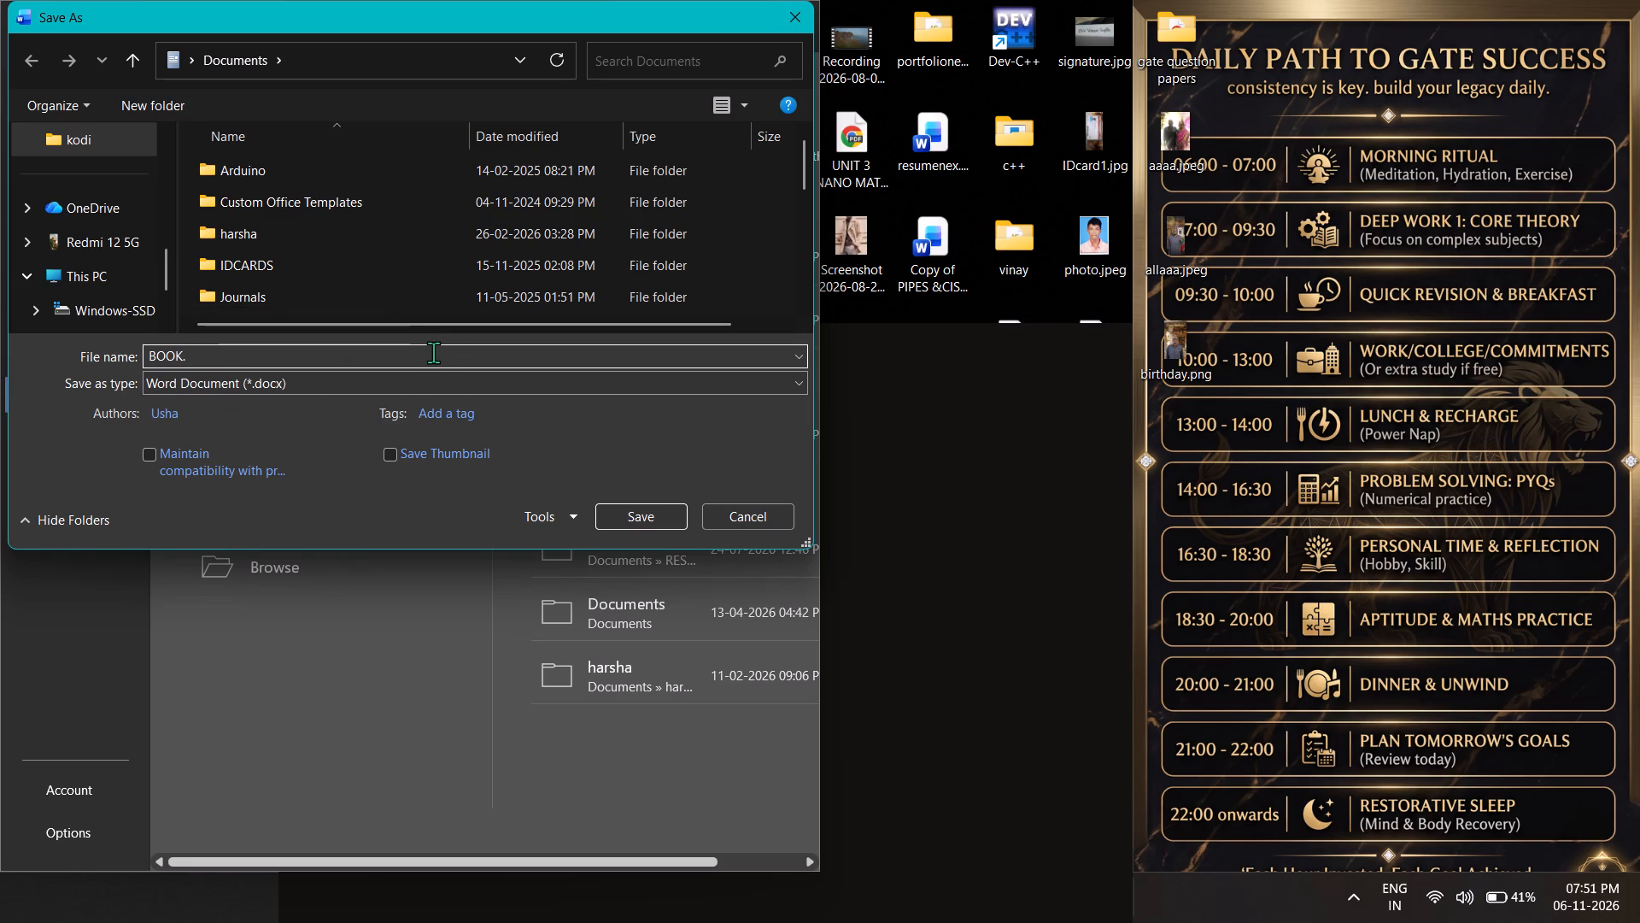
type("pdf")
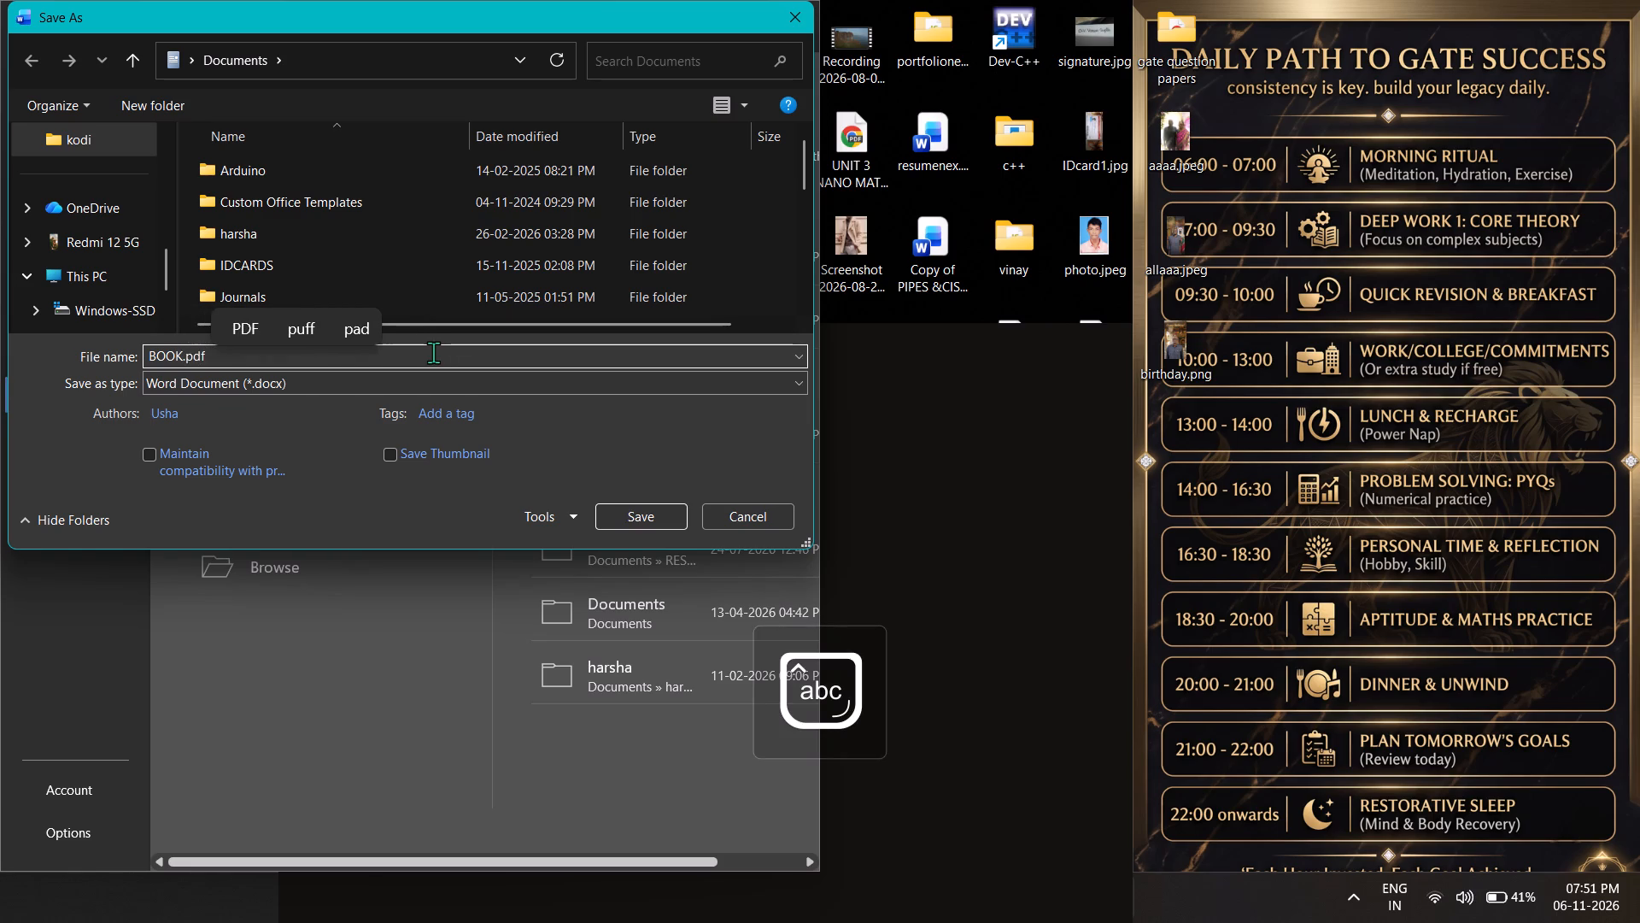
Set the file type to PDF (*.pdf) and save the report copy as BOOK.pdf in the Documents folder.
left_click(457, 385)
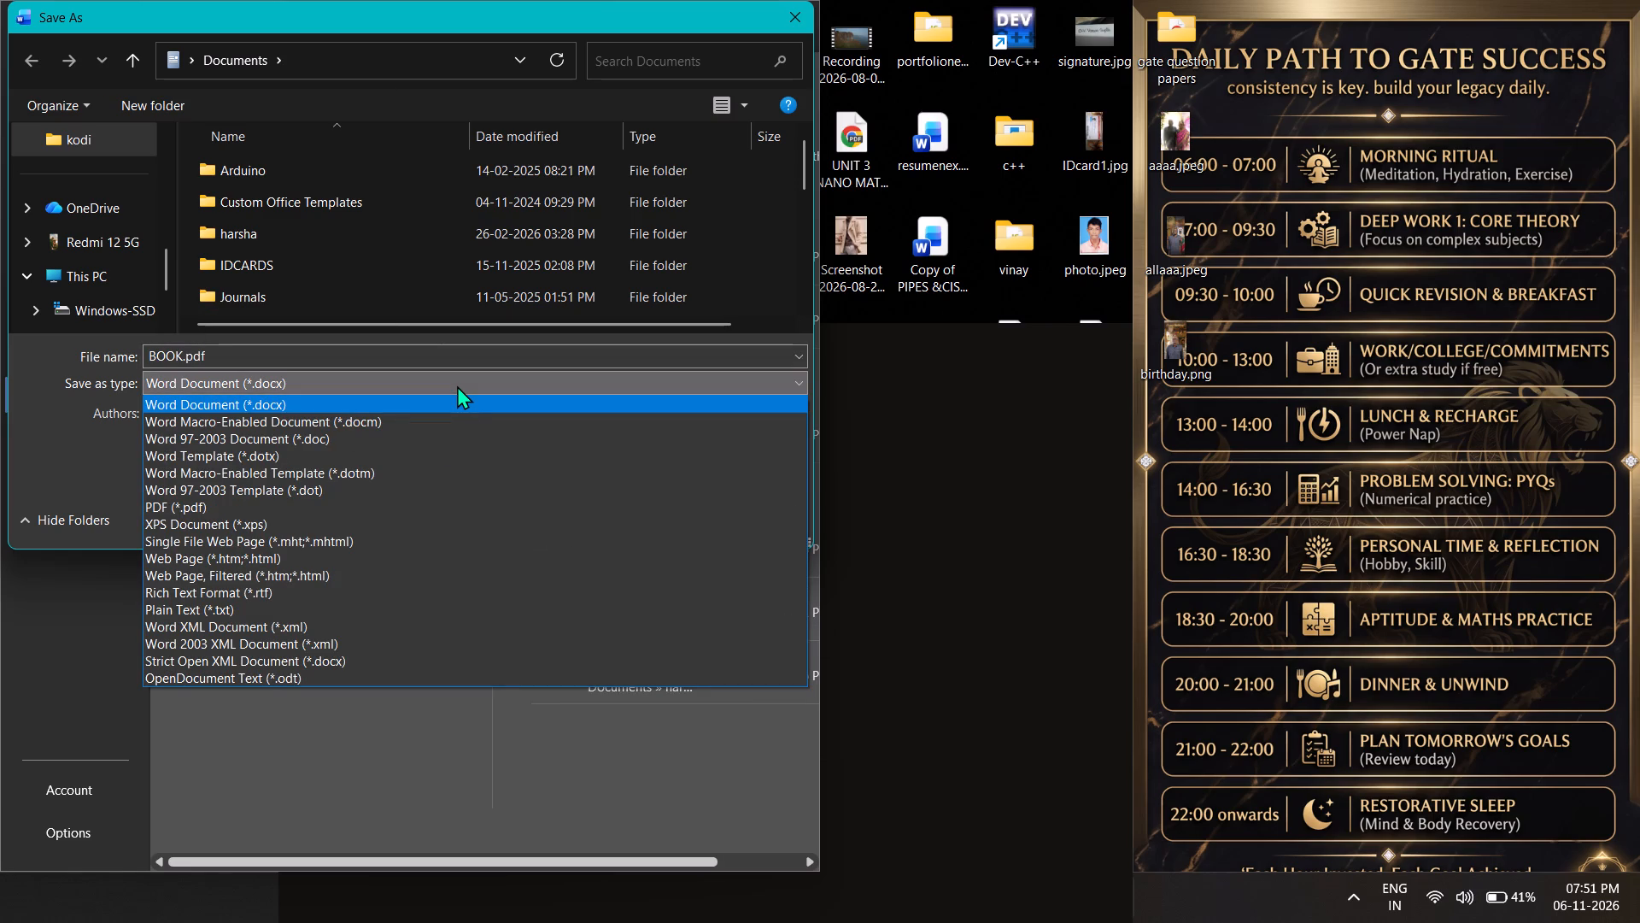
scroll(481, 565, "down", 1)
scroll(481, 565, "up", 1)
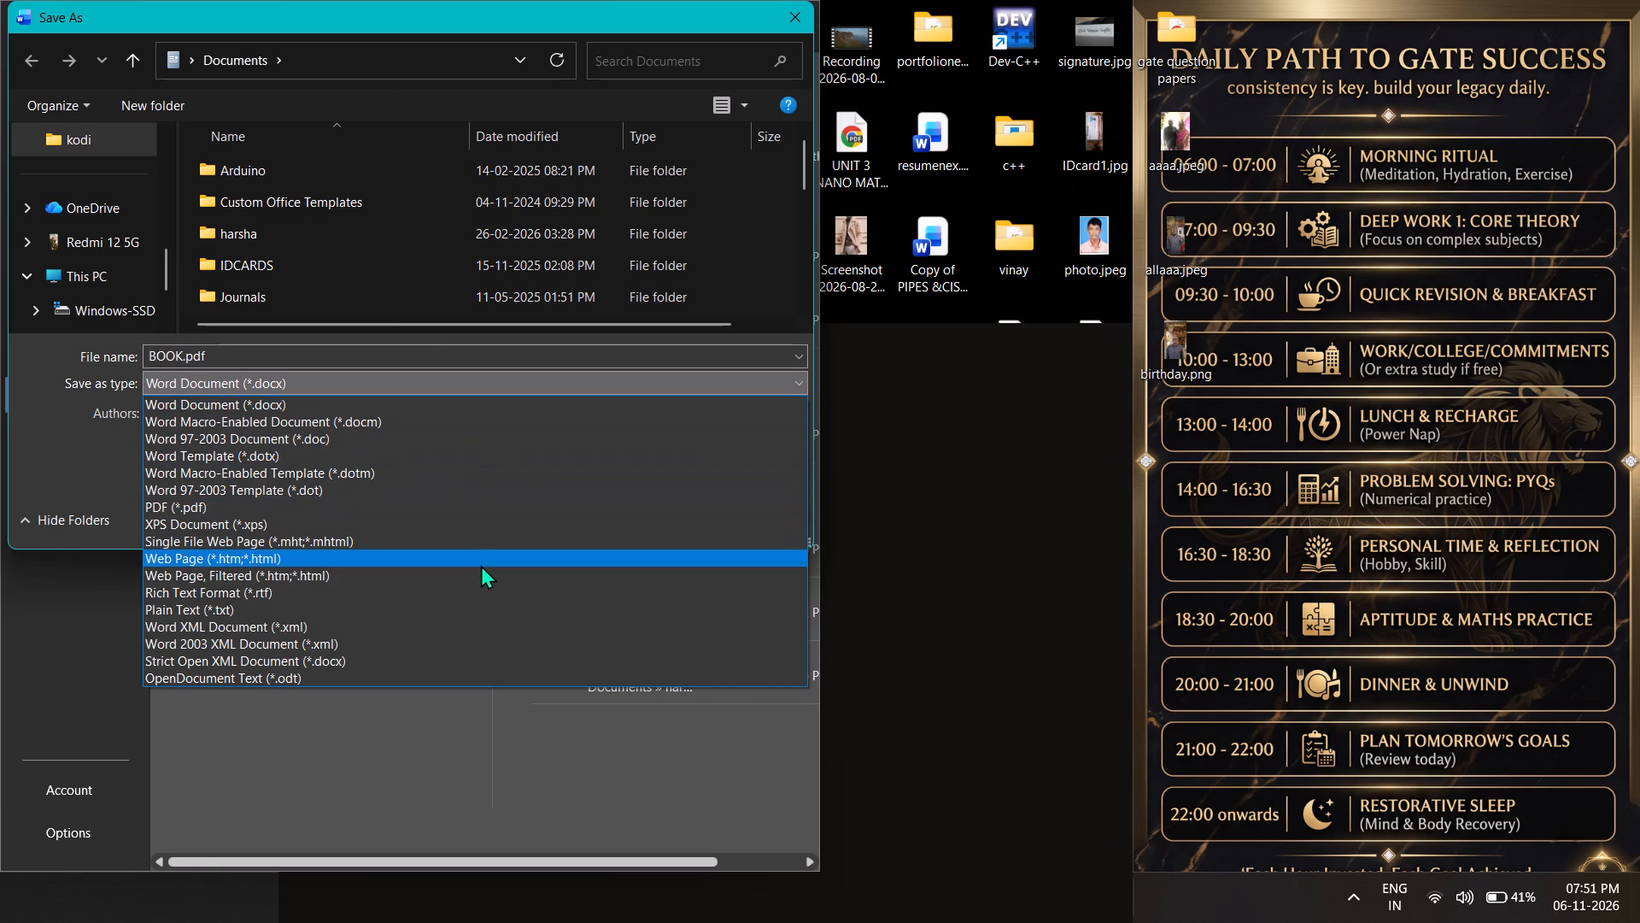
scroll(481, 565, "up", 1)
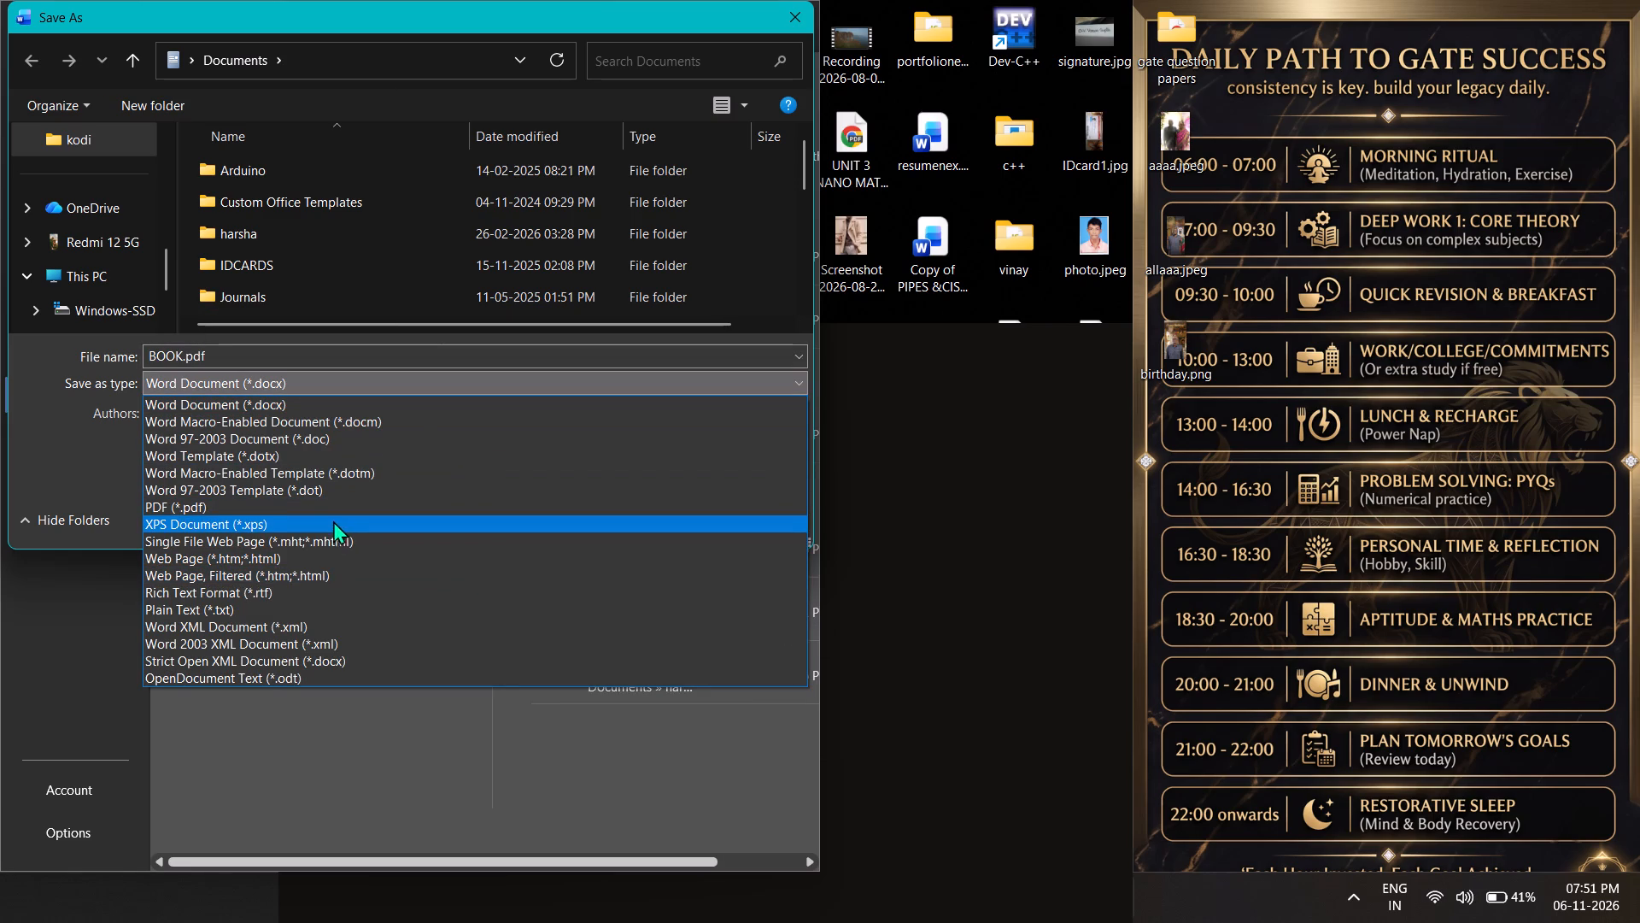
left_click(319, 508)
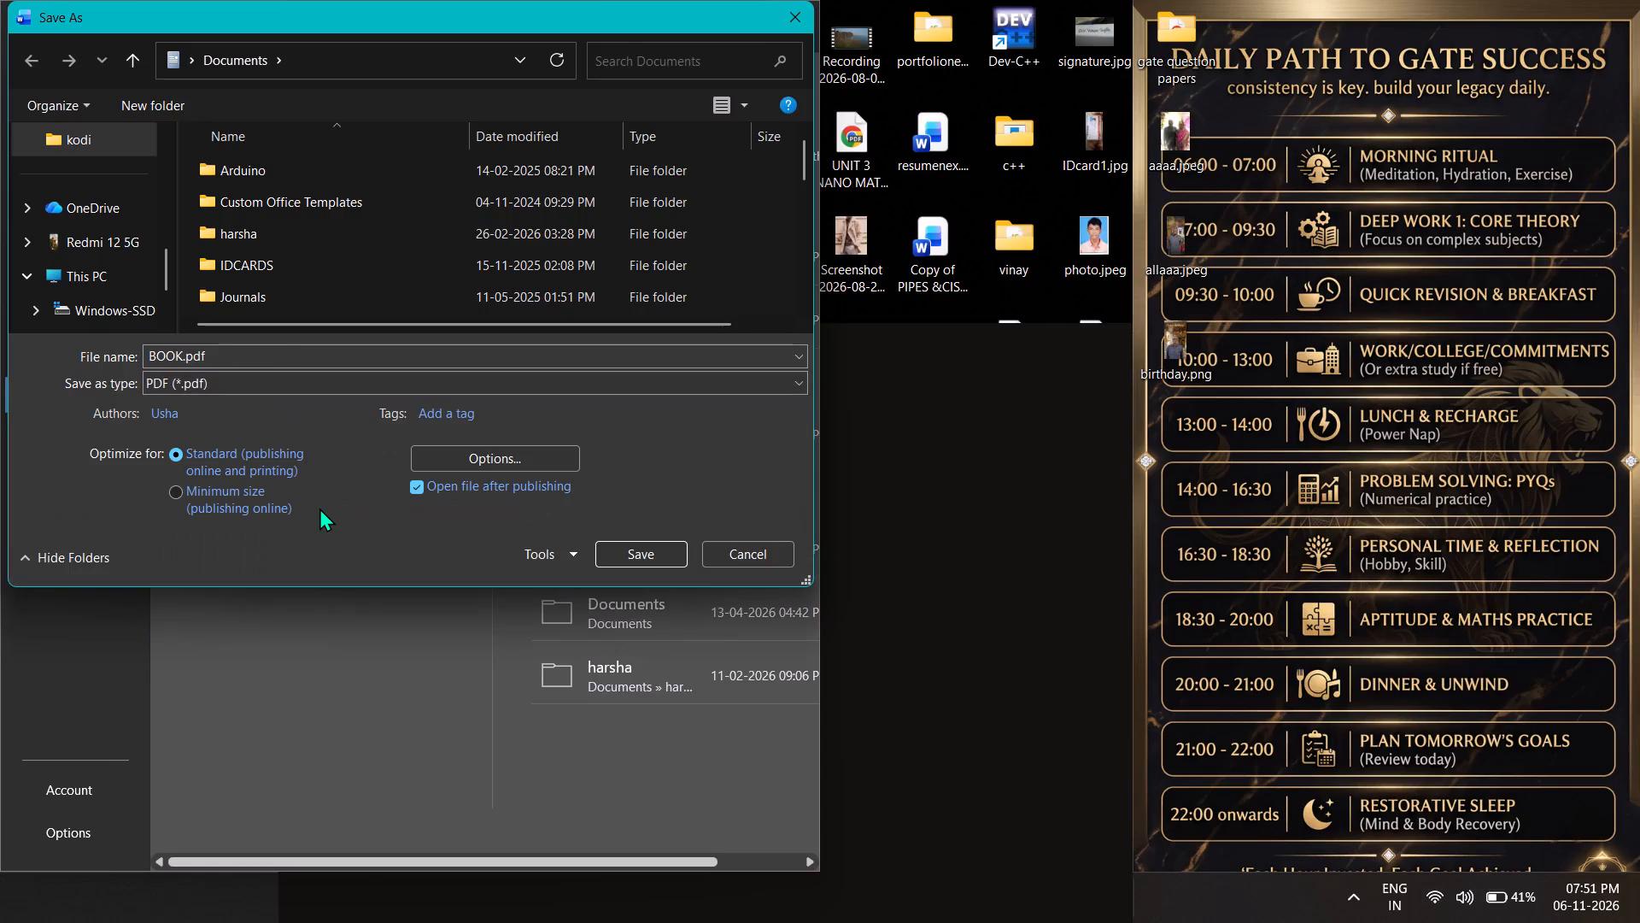
left_click(630, 554)
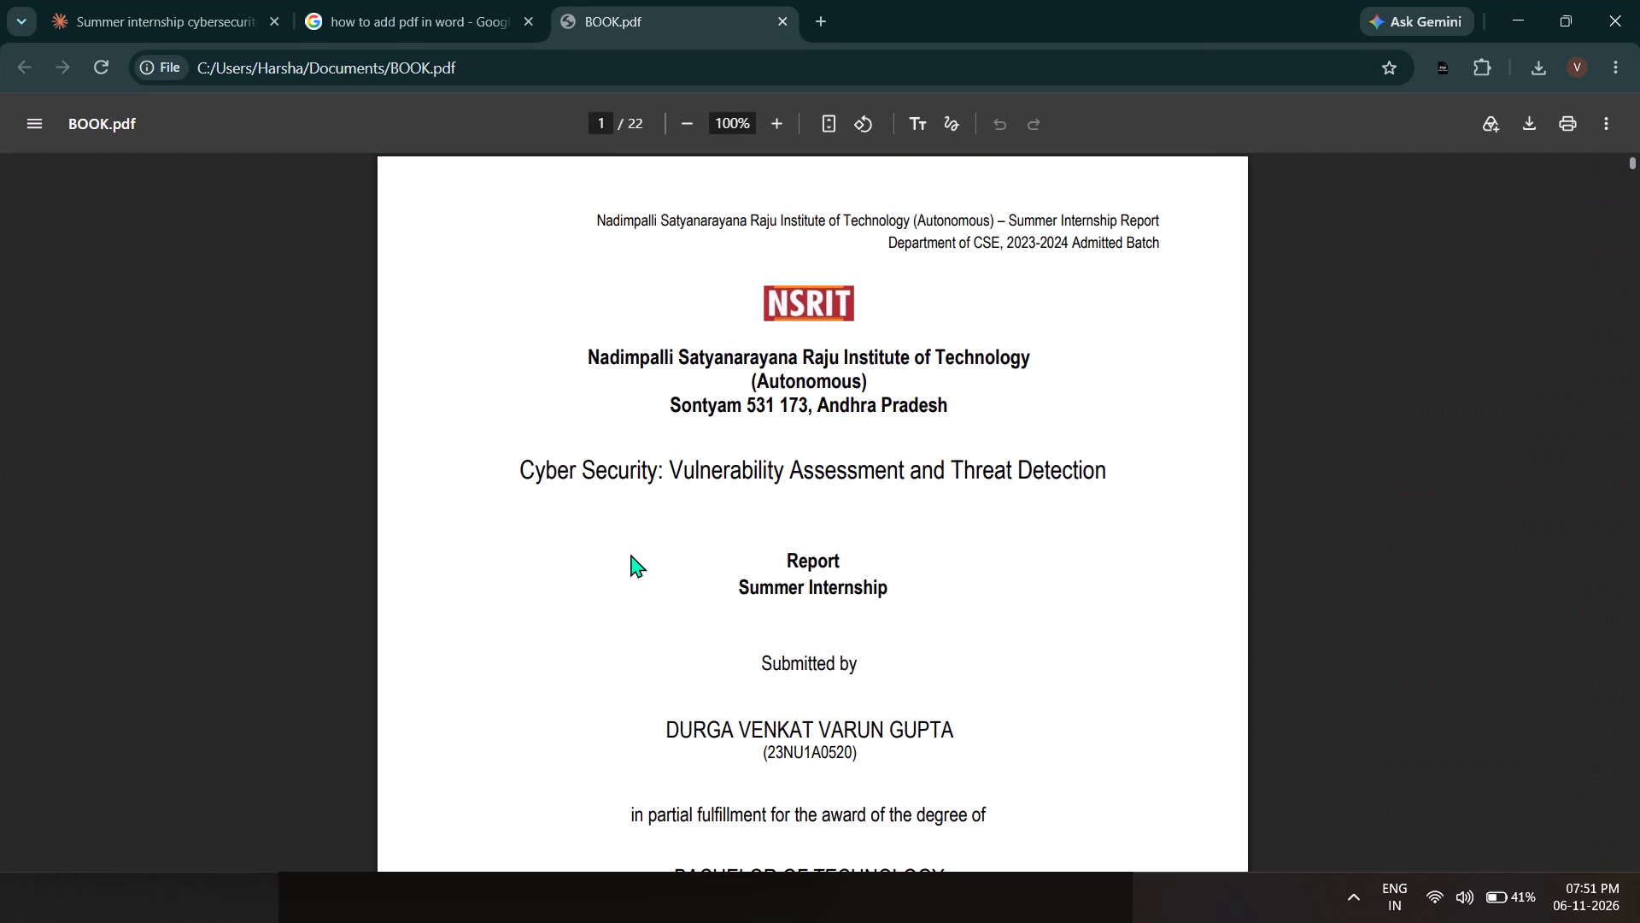
Examine the opening pages of BOOK.pdf, from the title page and Bonafide Certificate through the internship completion certificate.
scroll(630, 554, "down", 7)
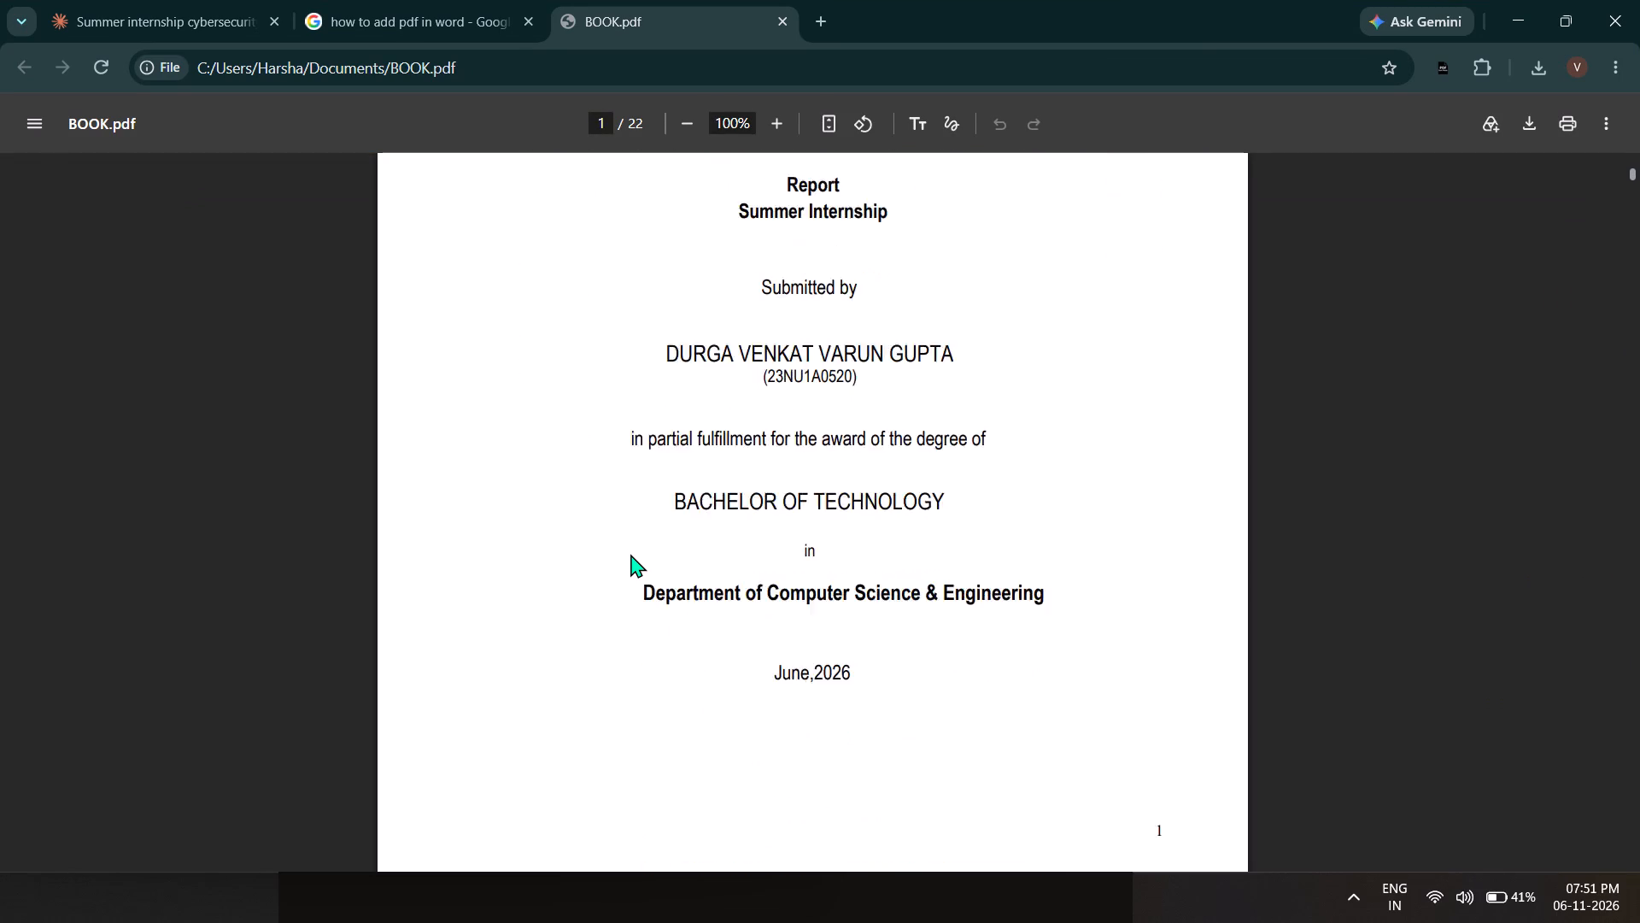
scroll(630, 554, "down", 8)
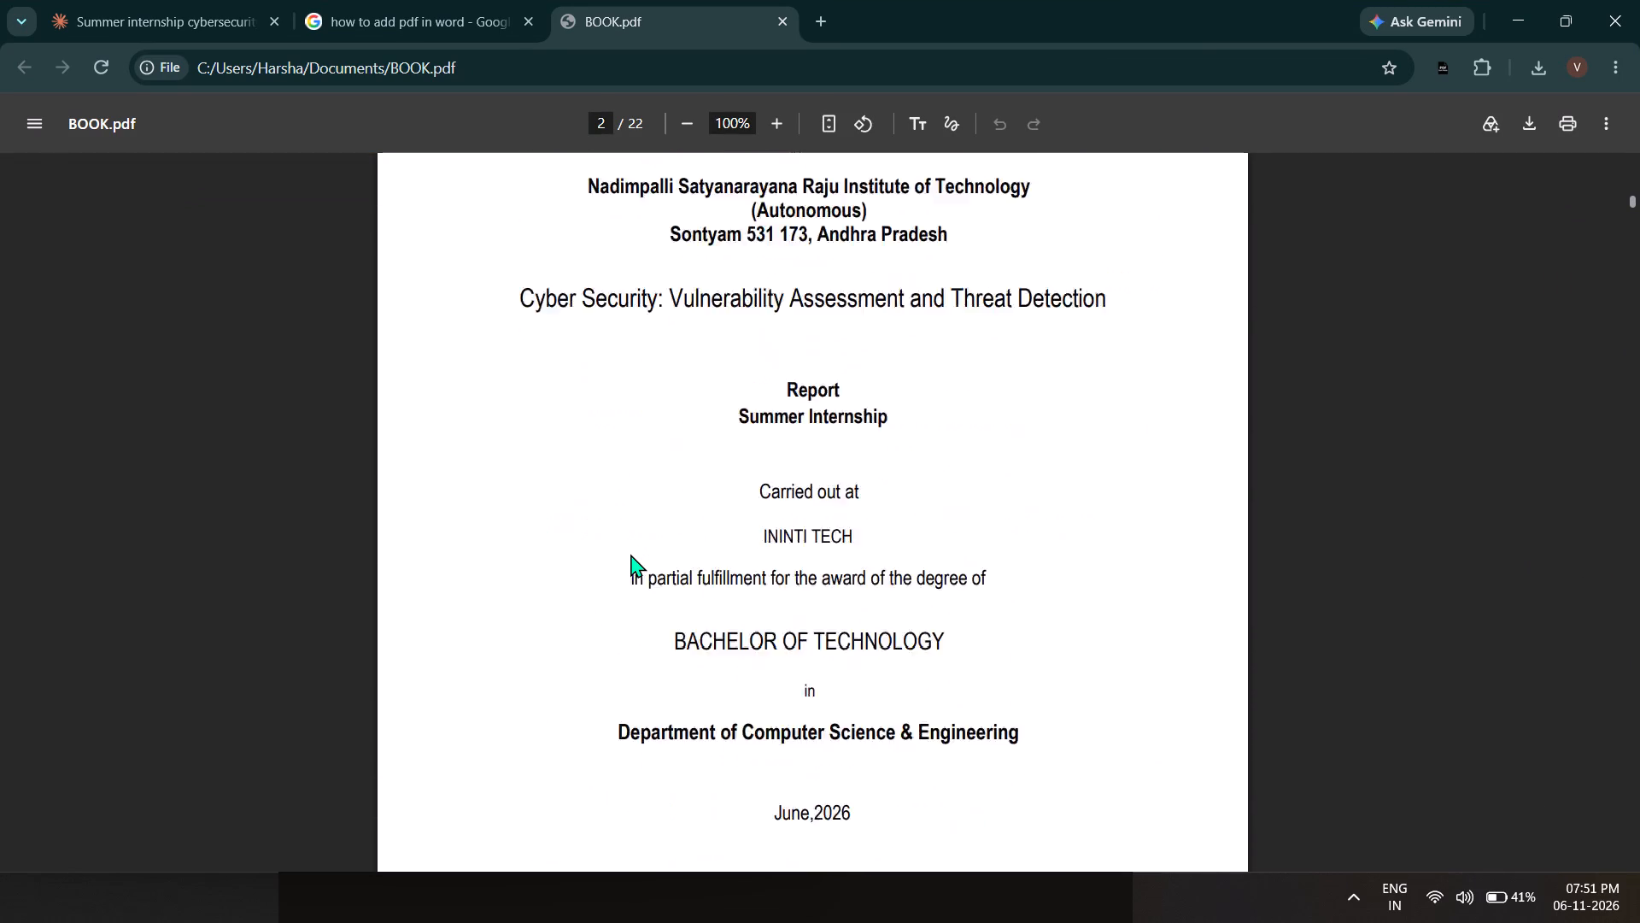
scroll(630, 554, "down", 4)
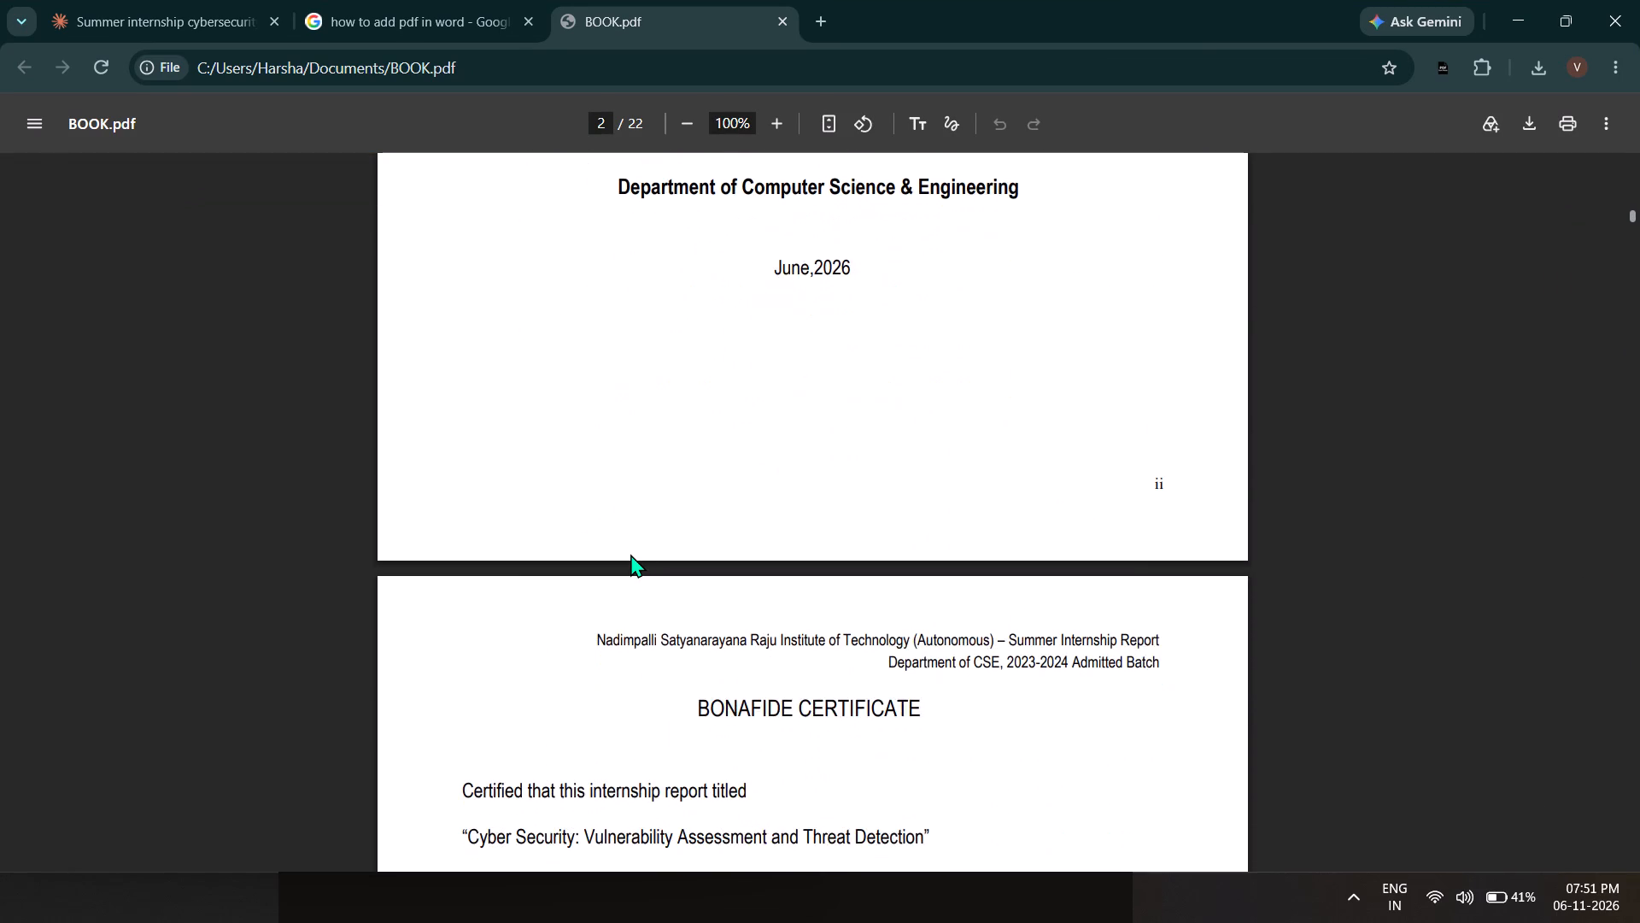
scroll(630, 554, "down", 5)
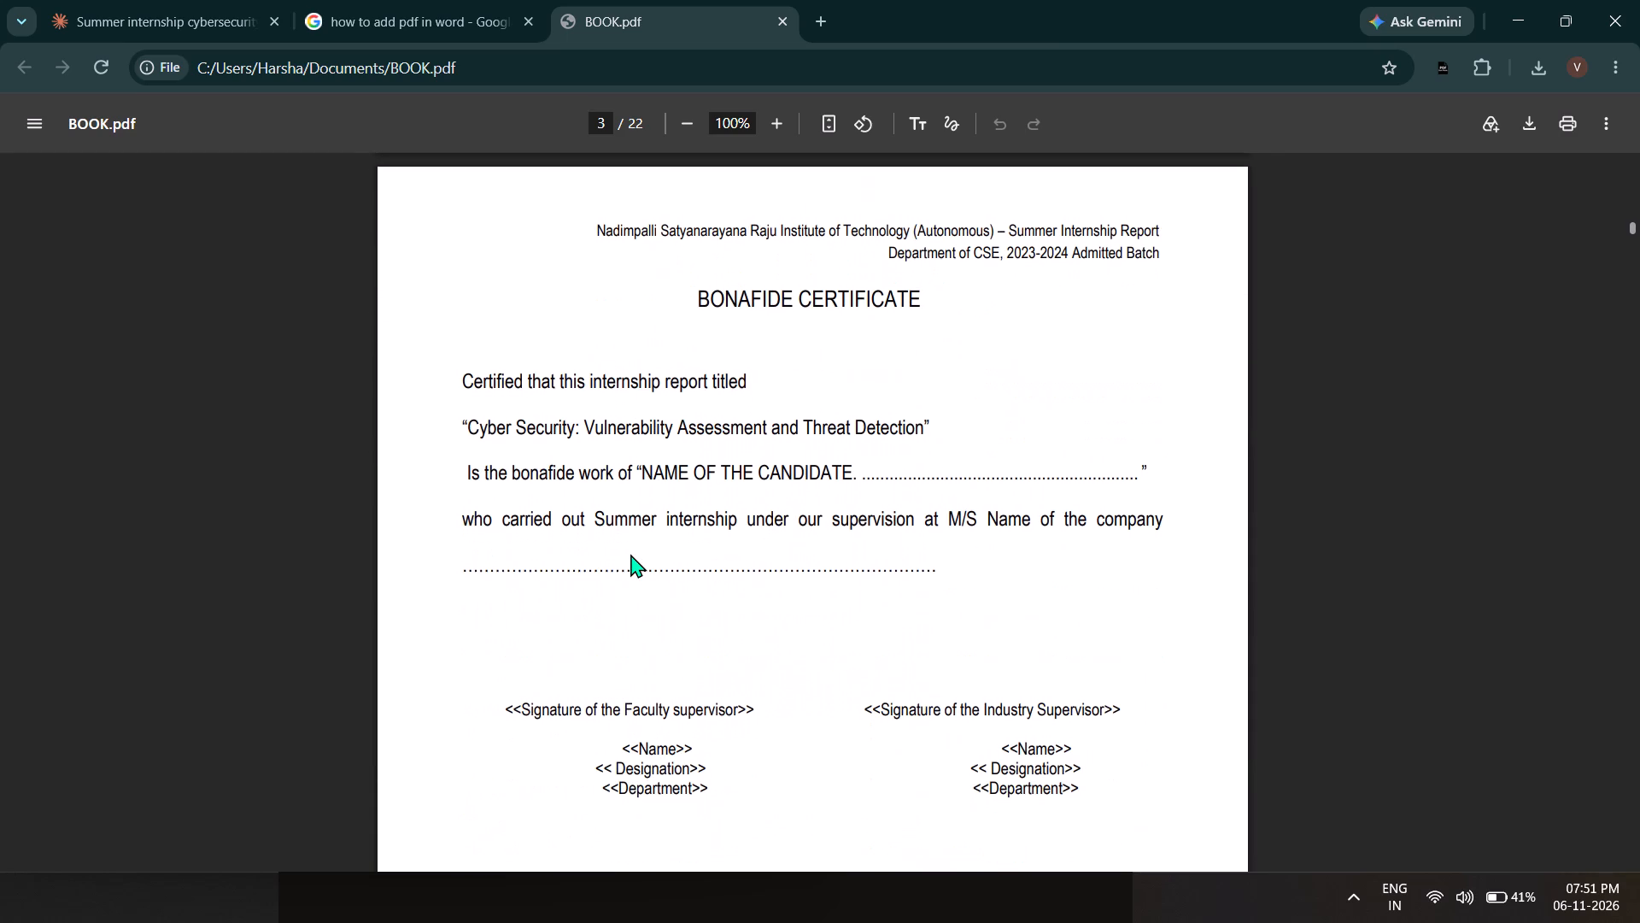
scroll(630, 554, "down", 2)
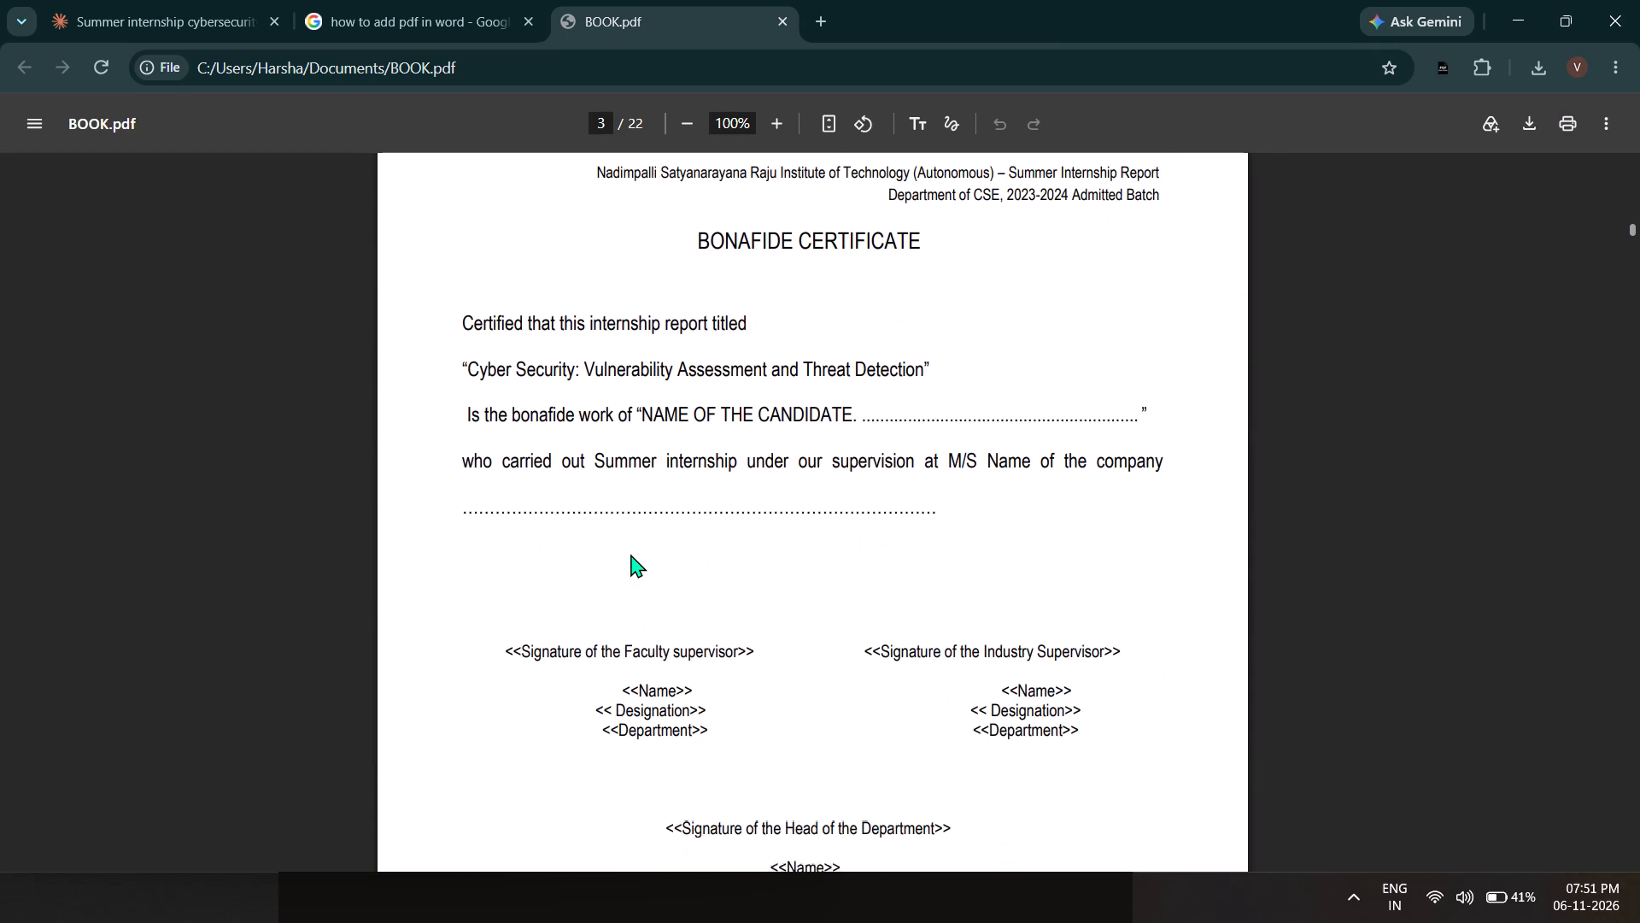
scroll(630, 554, "down", 7)
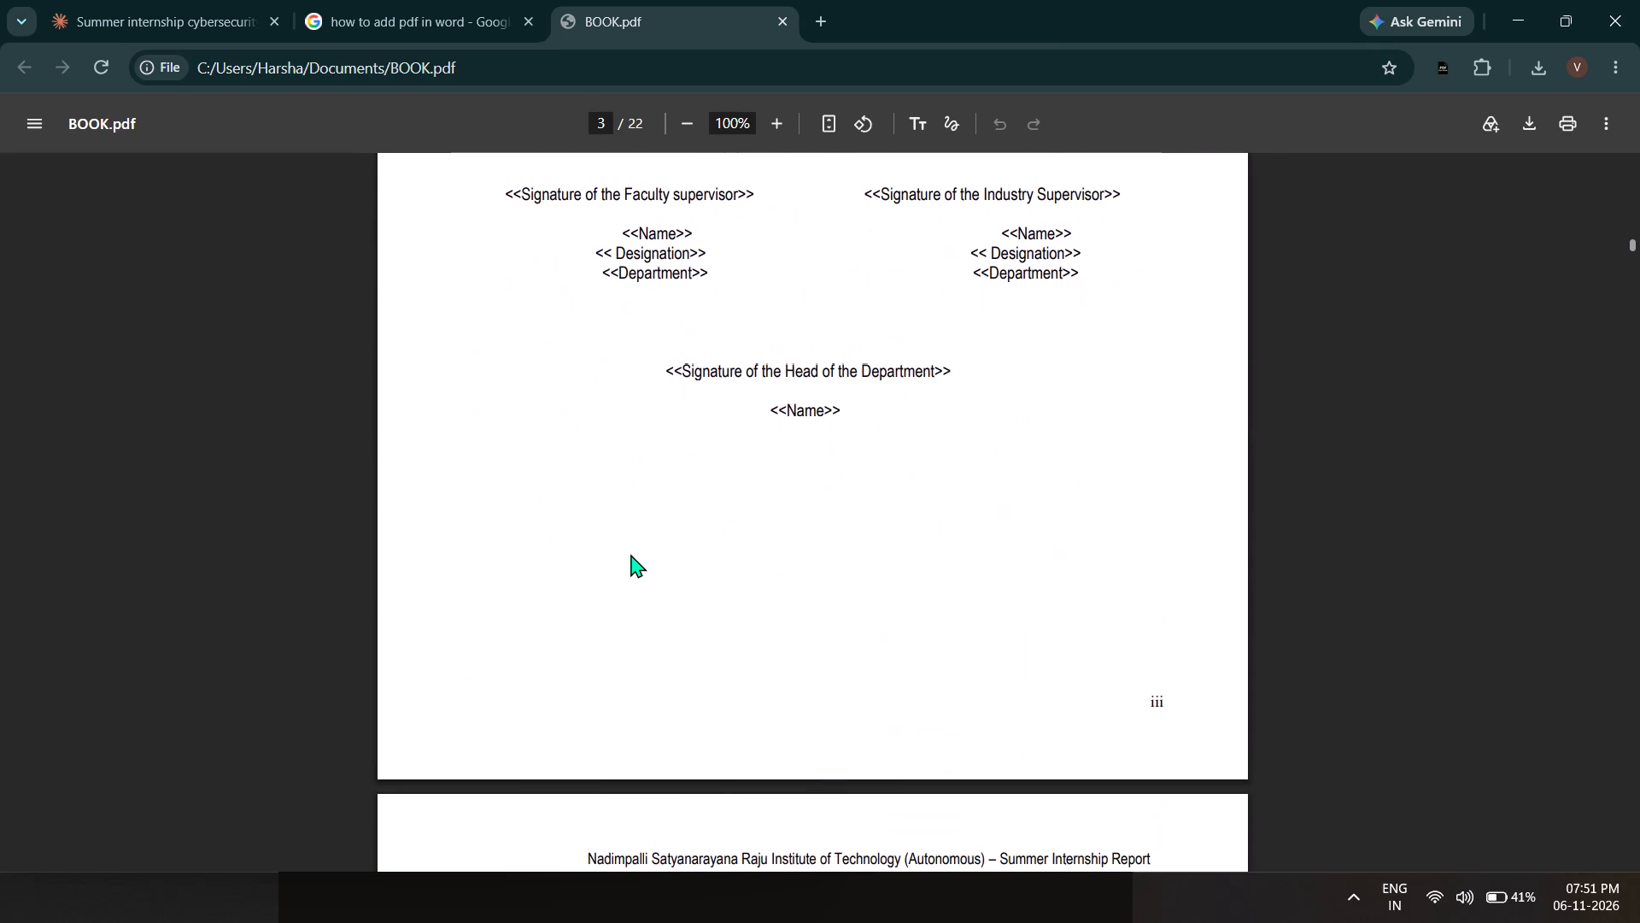
scroll(630, 554, "down", 9)
scroll(630, 554, "up", 1)
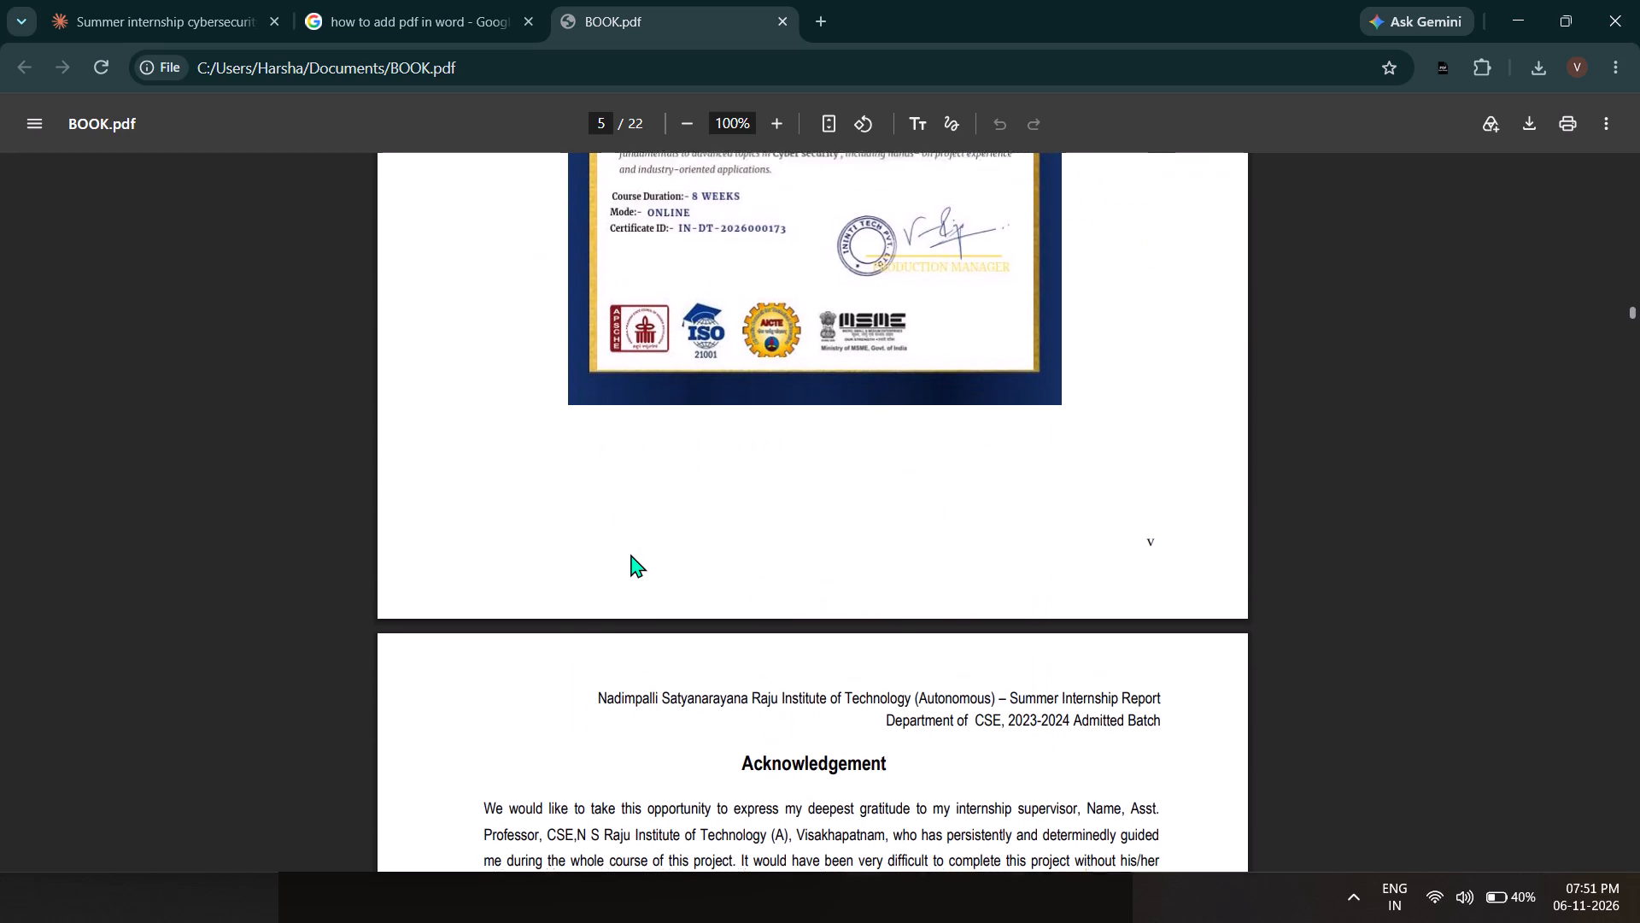
scroll(630, 554, "up", 1)
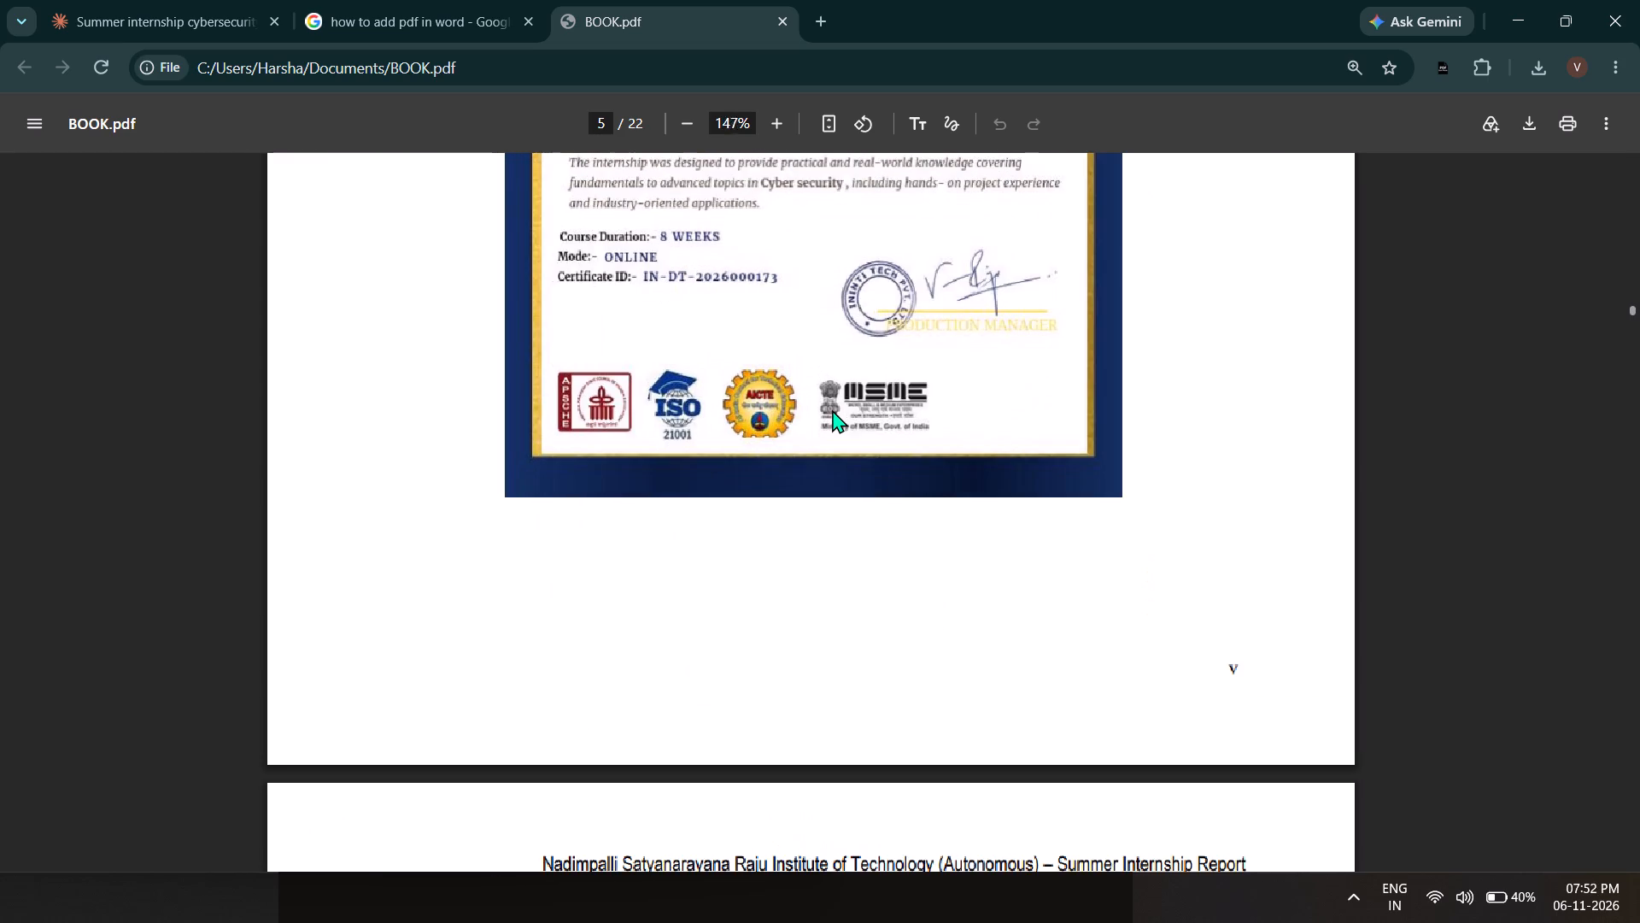
scroll(832, 409, "up", 6)
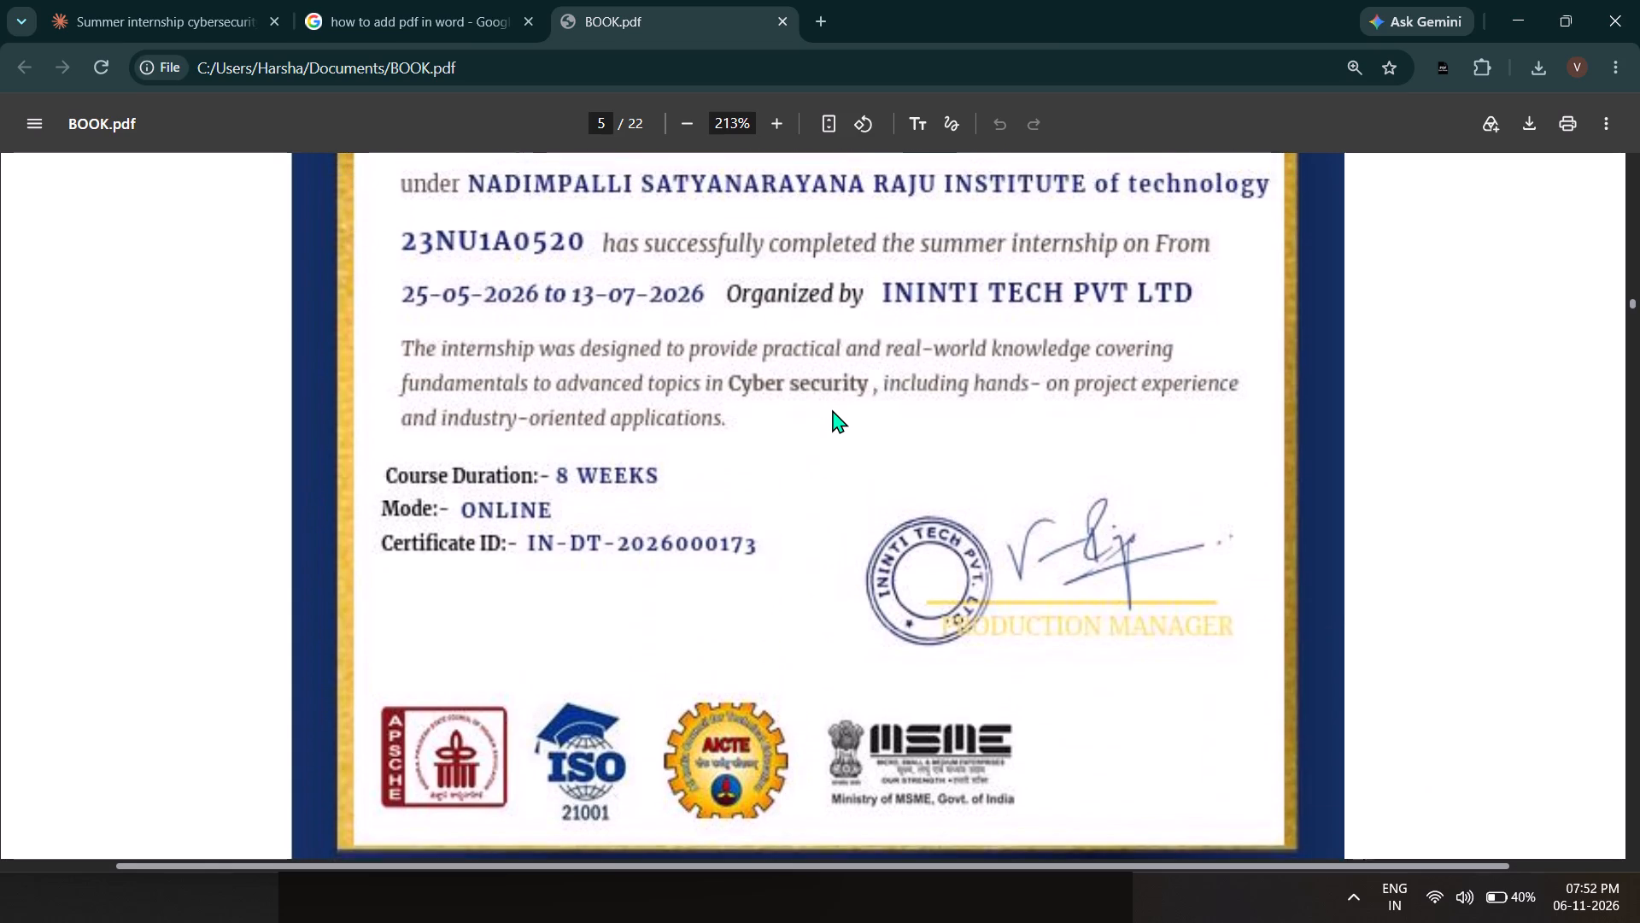
scroll(832, 409, "up", 1)
scroll(832, 409, "down", 3)
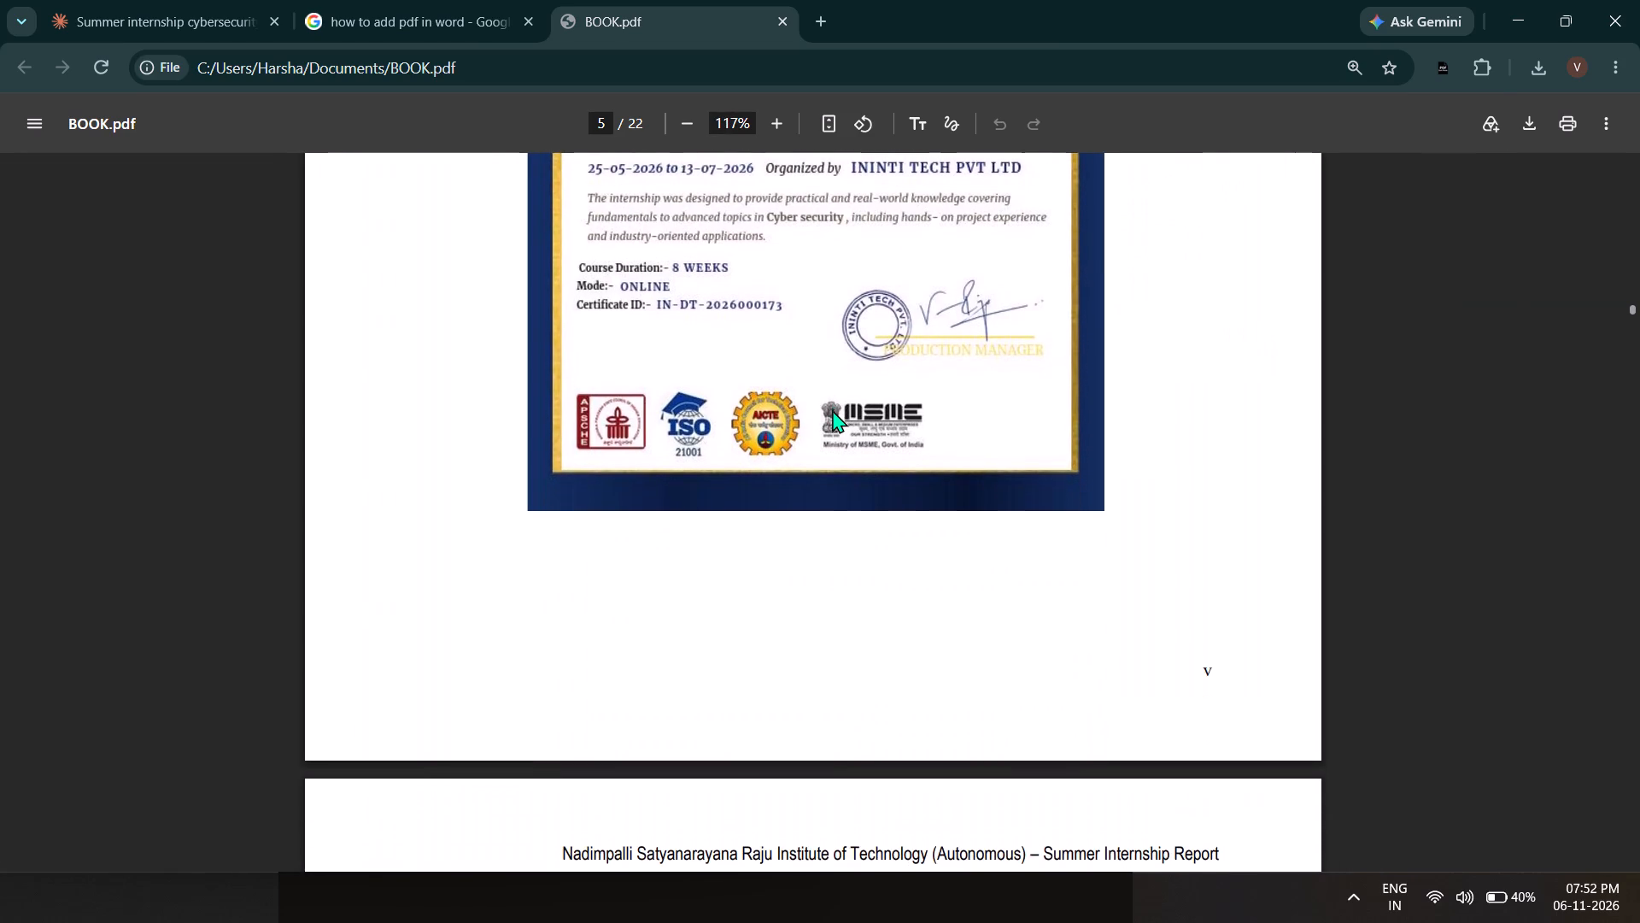
Examine the pages of BOOK.pdf from the Acknowledgement and learning outcomes through the SDG mapping table to the Abstract.
scroll(832, 409, "down", 6)
scroll(832, 409, "up", 5)
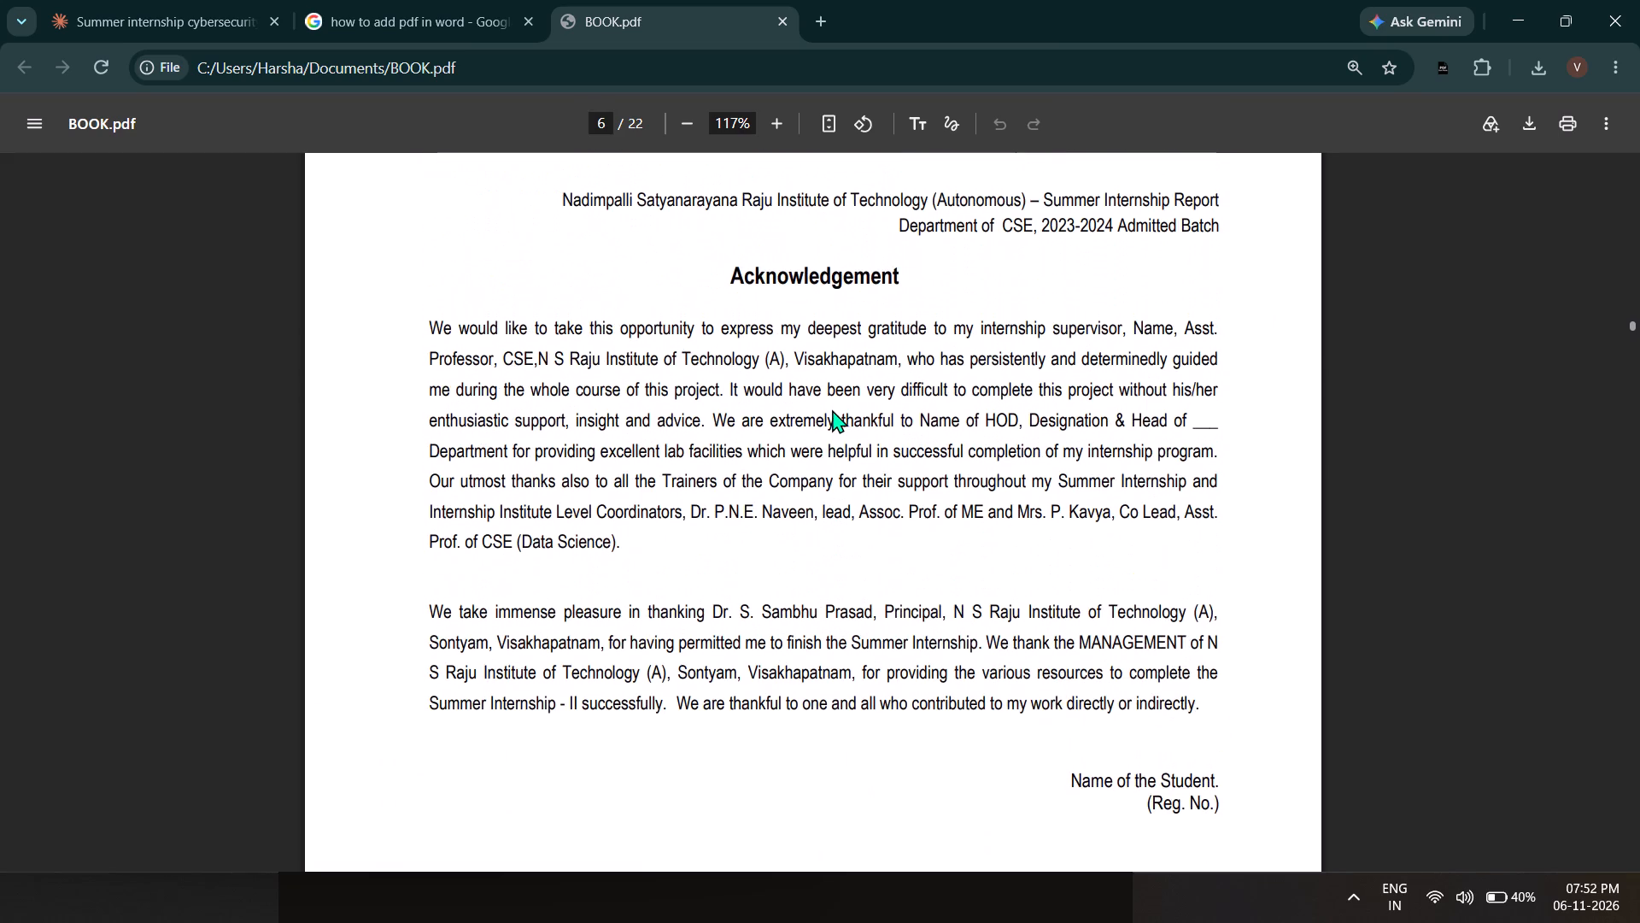
scroll(832, 409, "down", 4)
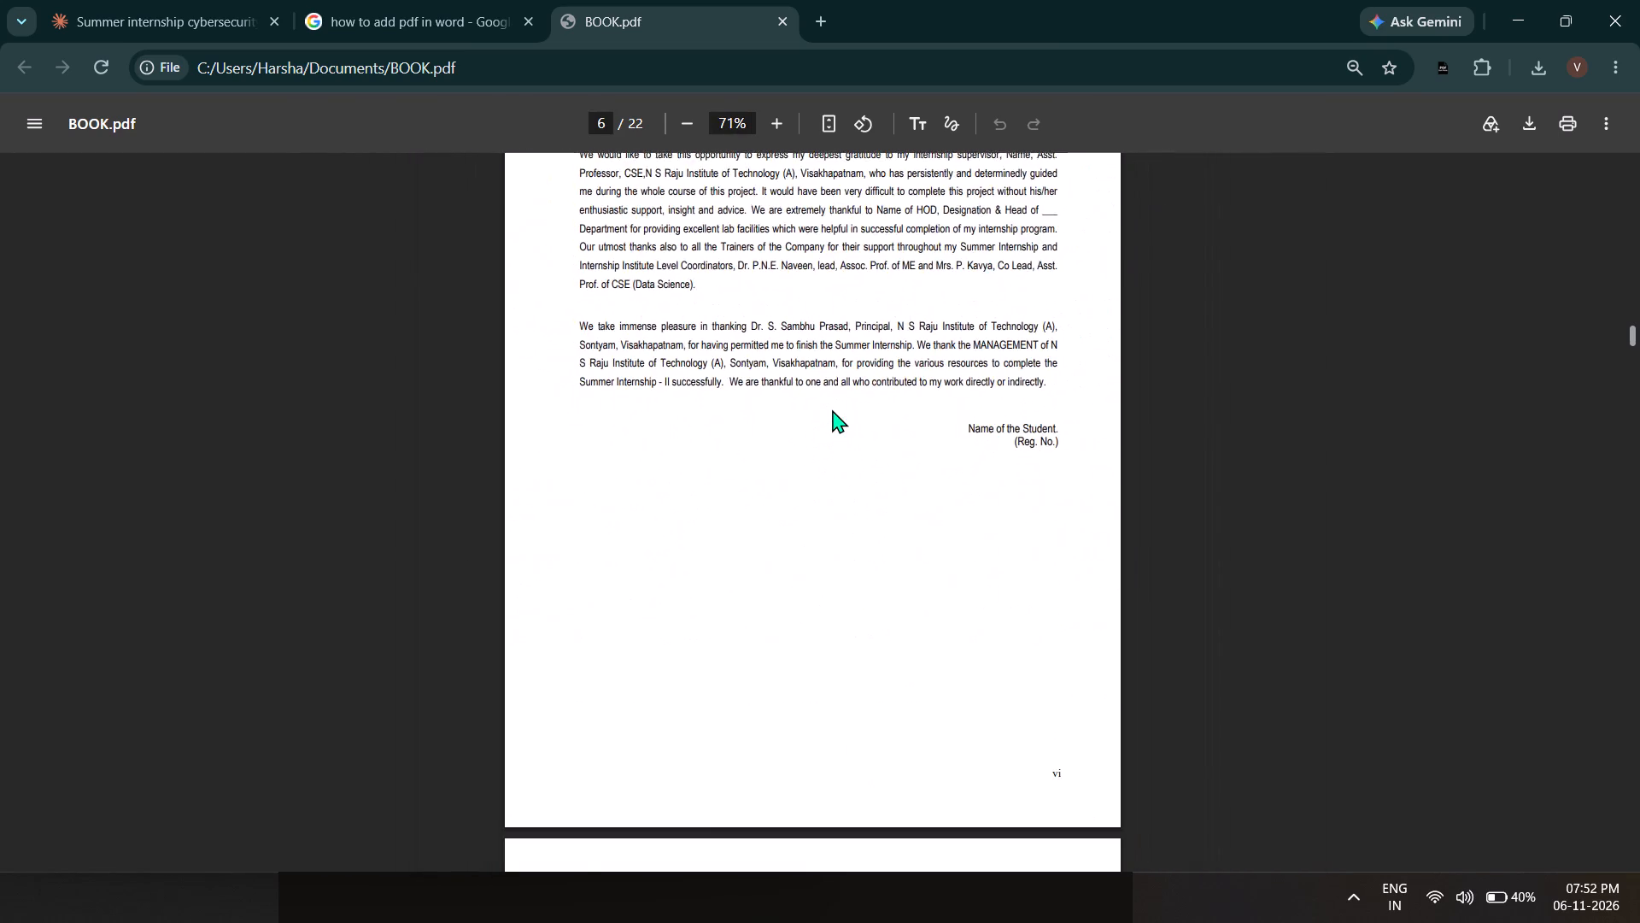
scroll(832, 409, "down", 7)
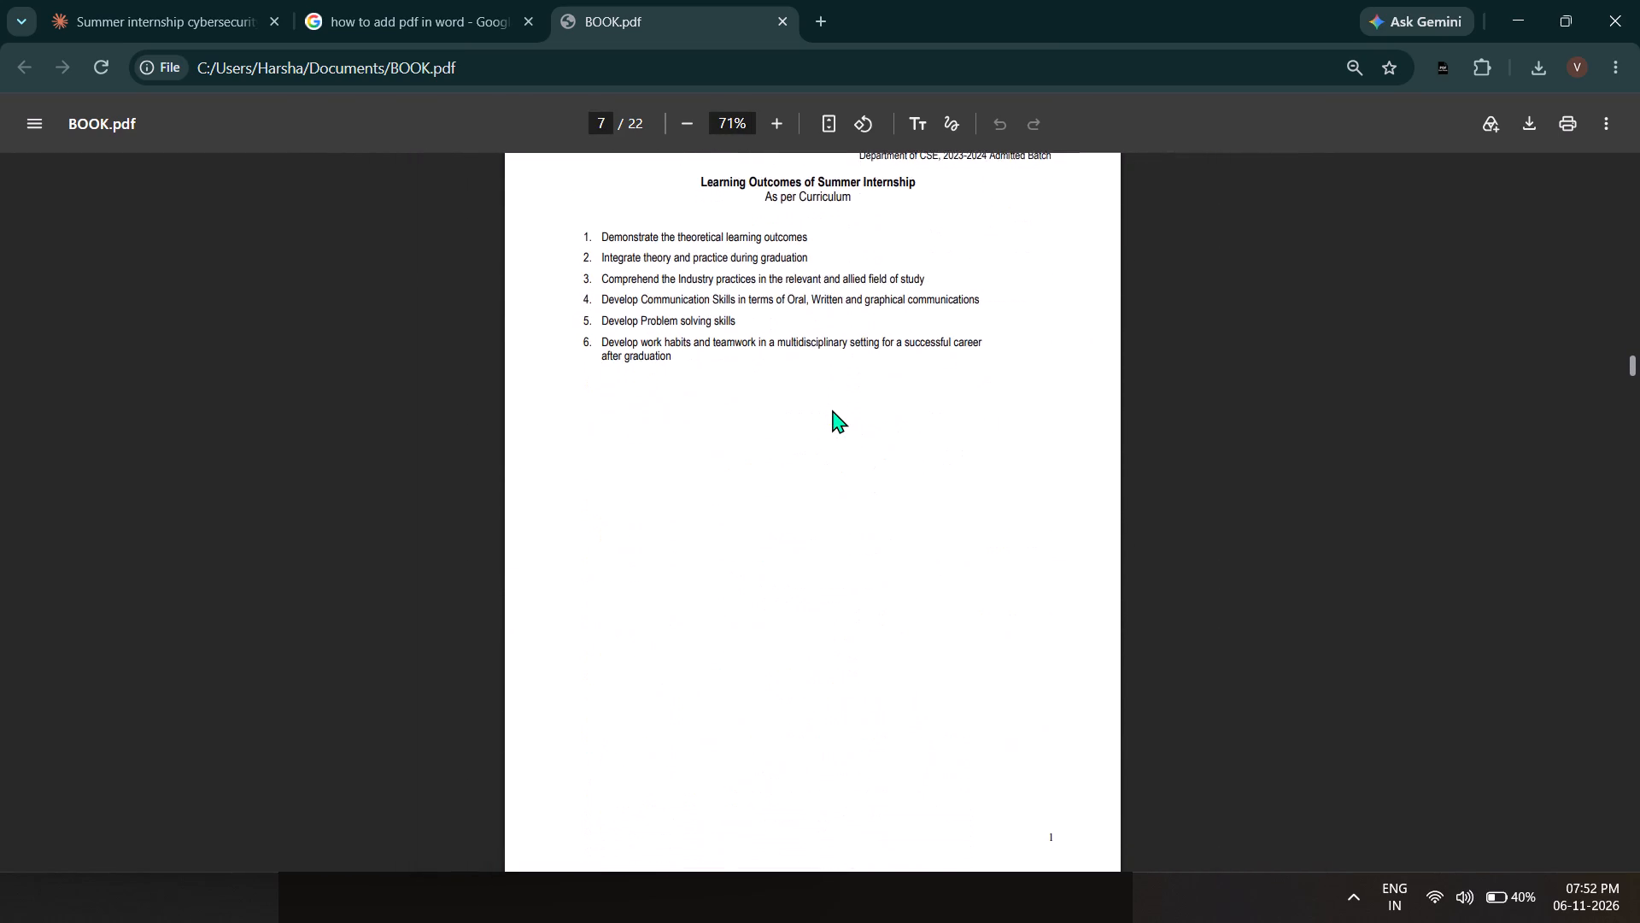
scroll(832, 409, "down", 9)
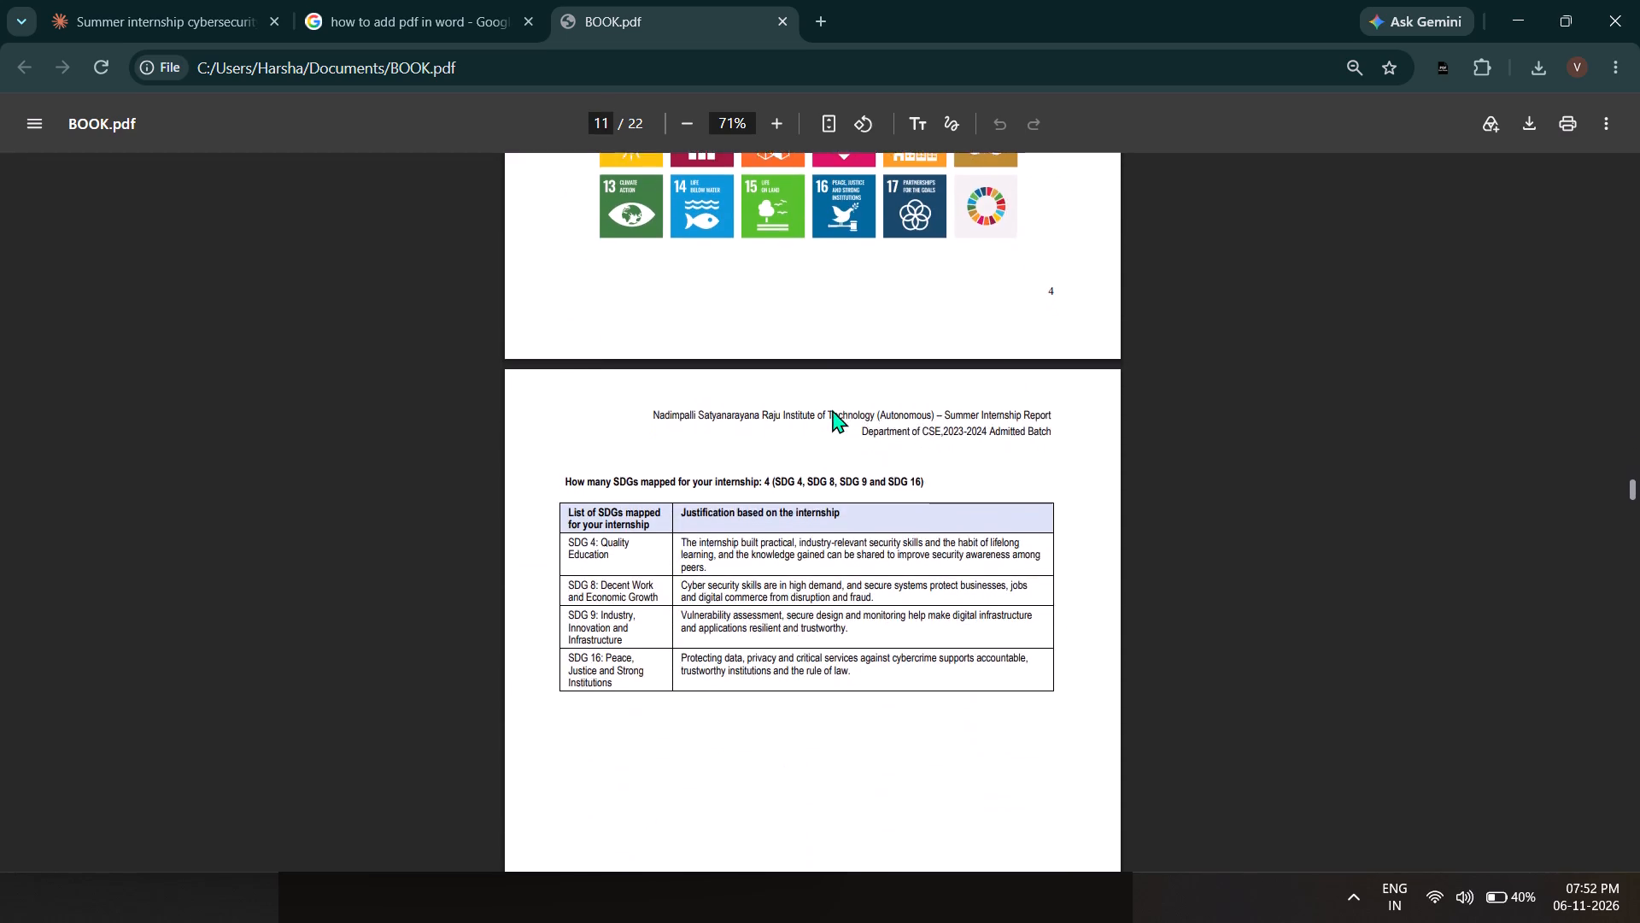
scroll(832, 409, "down", 2)
scroll(832, 409, "up", 1)
scroll(832, 409, "down", 1)
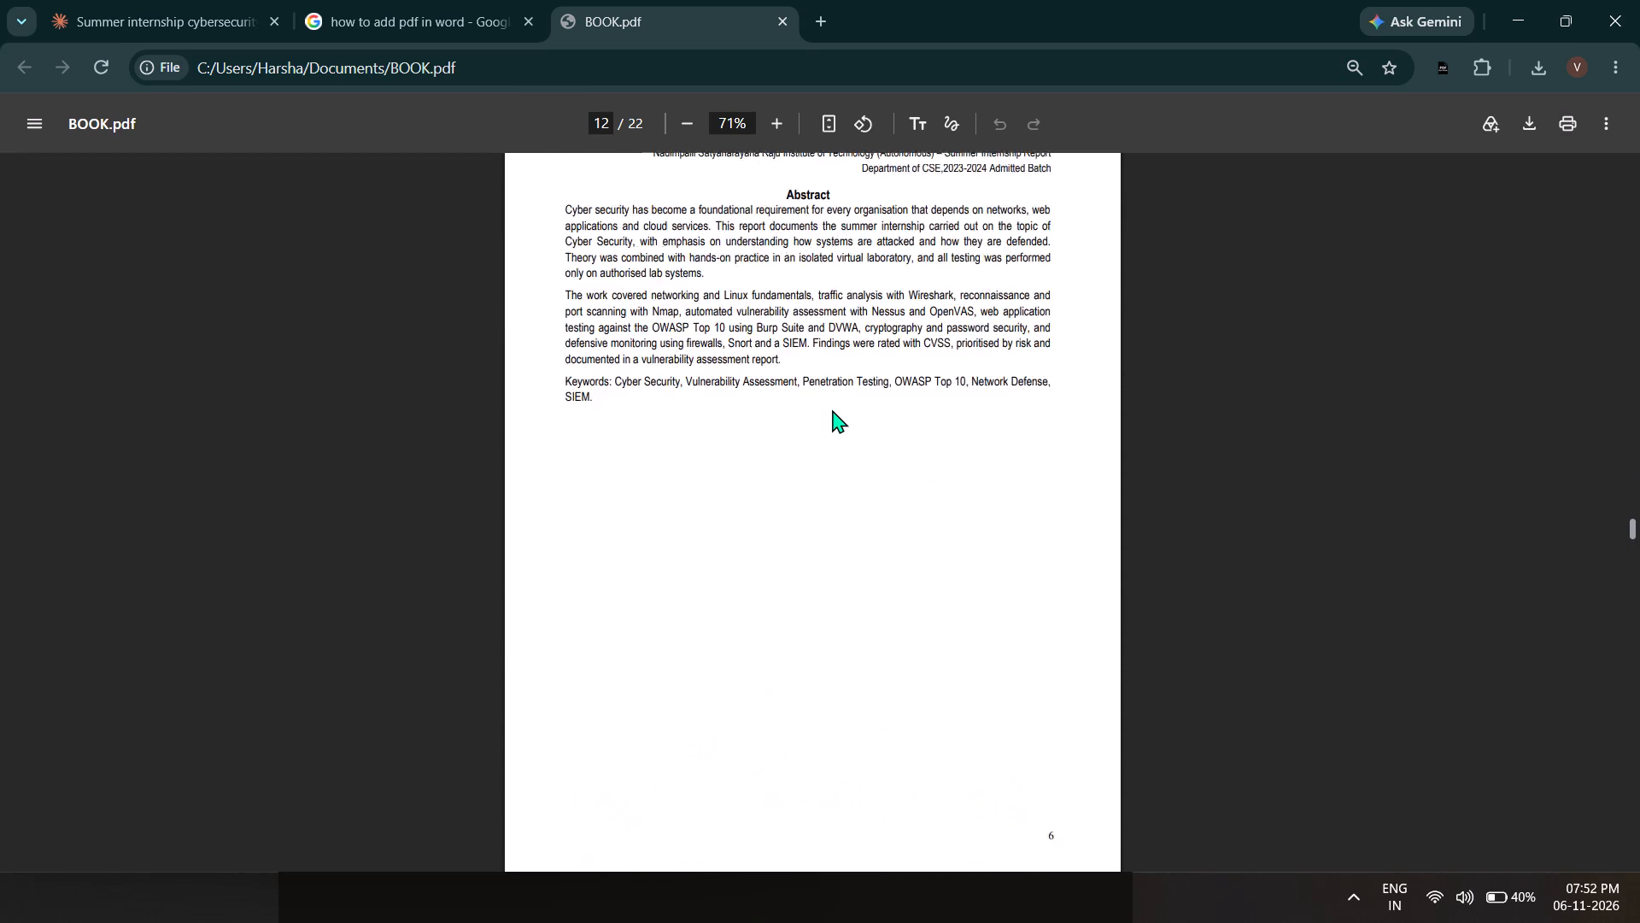
Examine the remaining pages of BOOK.pdf, from the technical chapters and PO-wise Learning Outcomes through the Overall Feedback page.
scroll(832, 409, "down", 13)
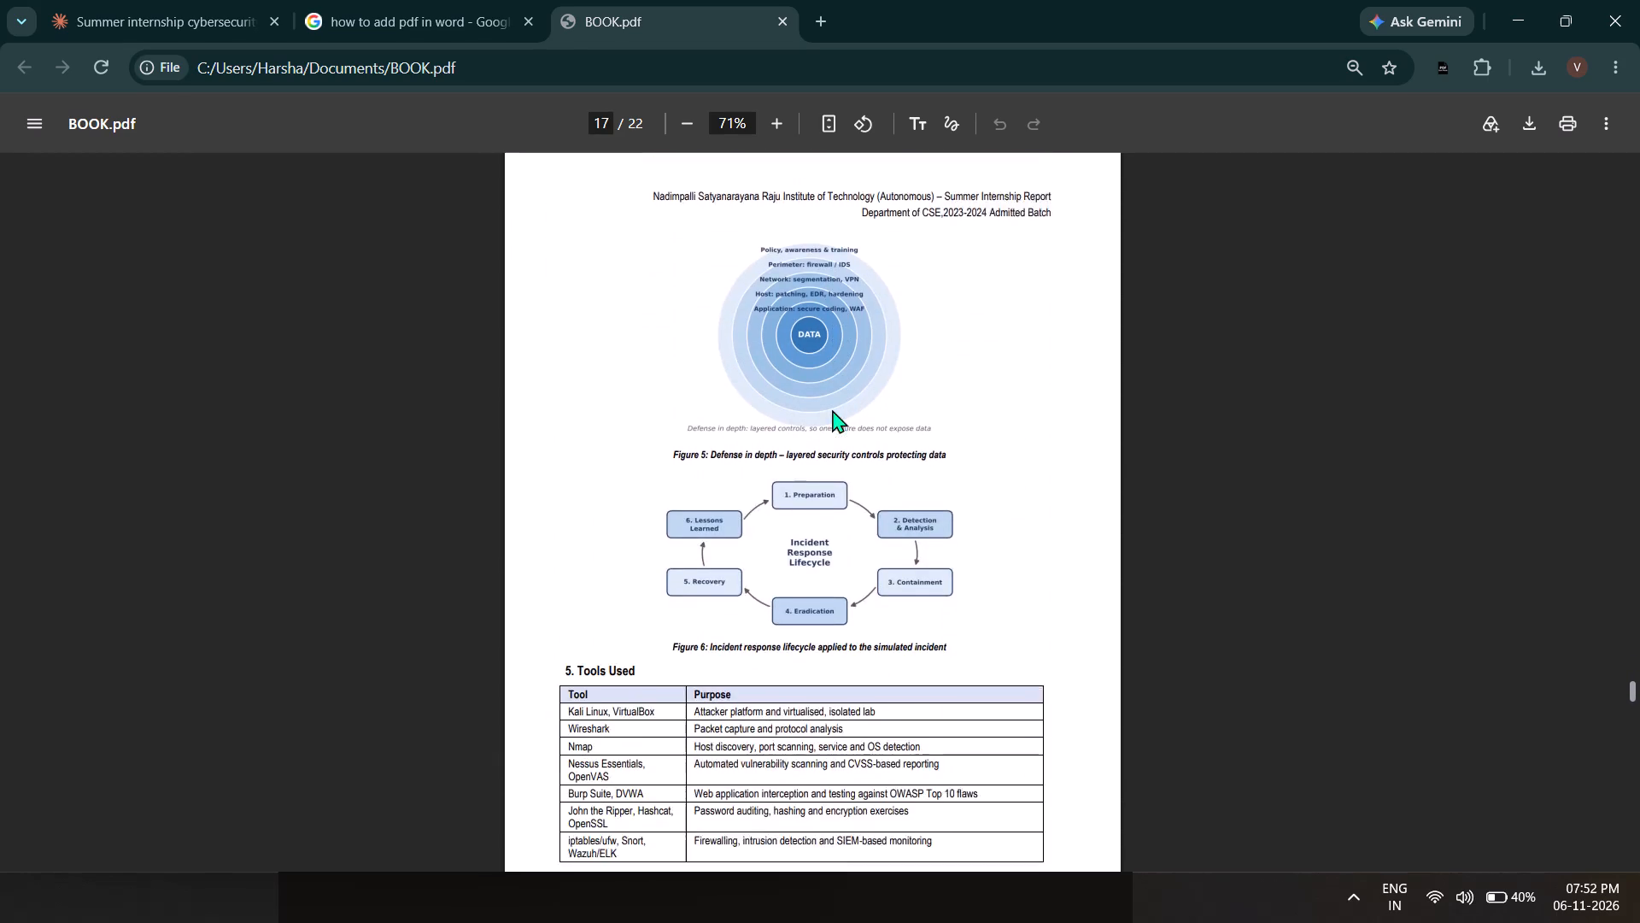
scroll(832, 409, "down", 9)
scroll(832, 409, "up", 1)
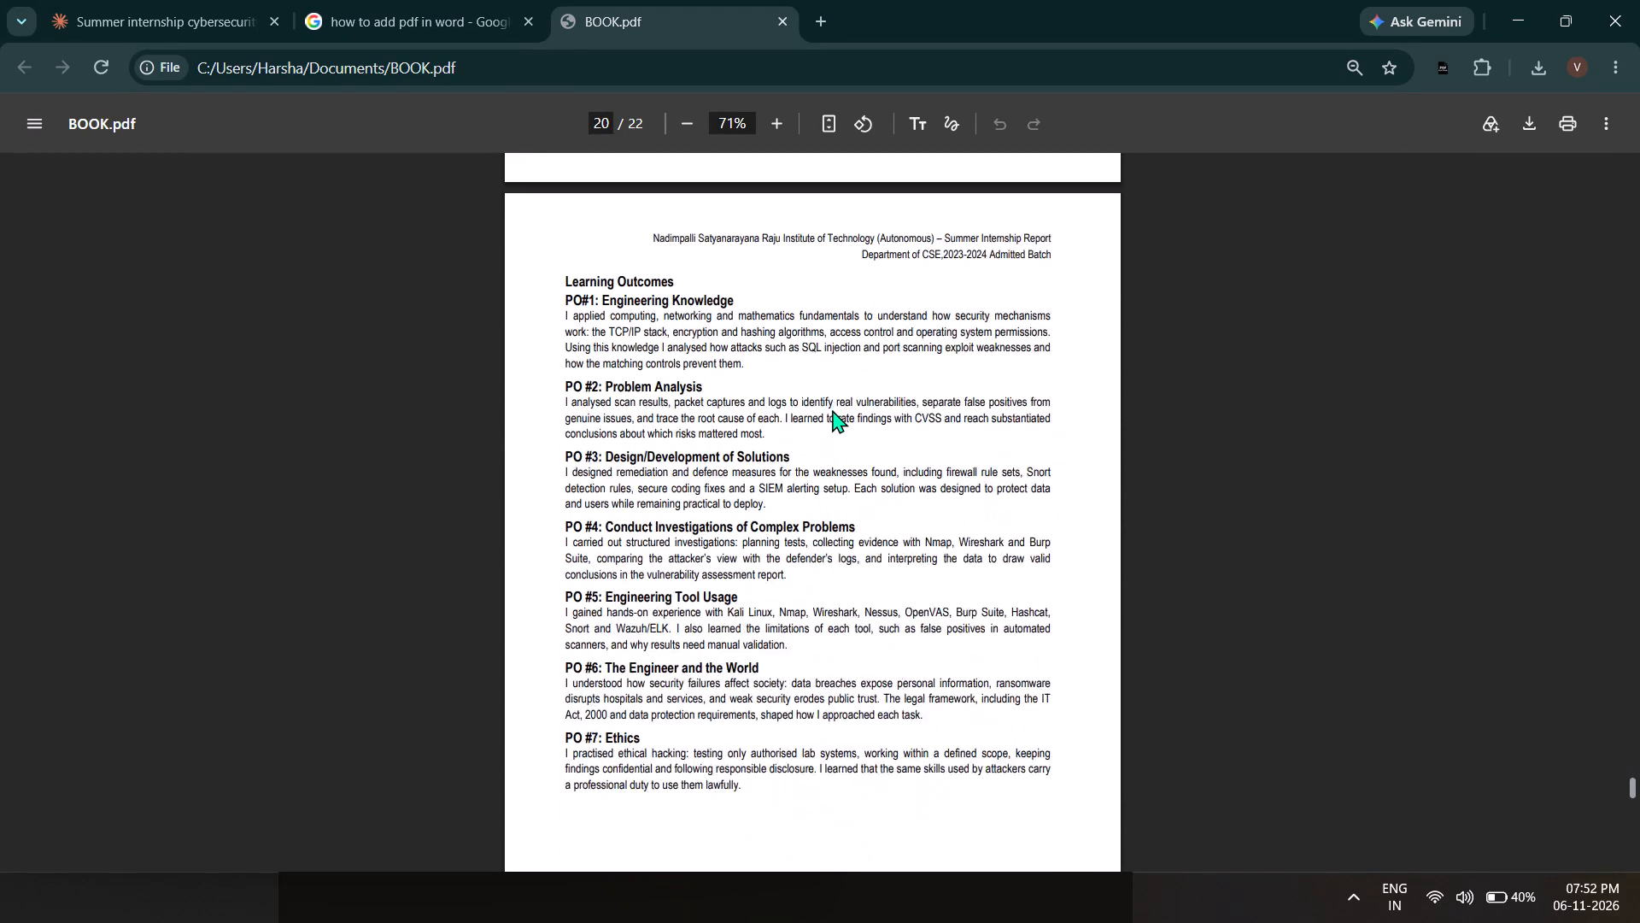
scroll(832, 409, "up", 1)
scroll(832, 409, "down", 9)
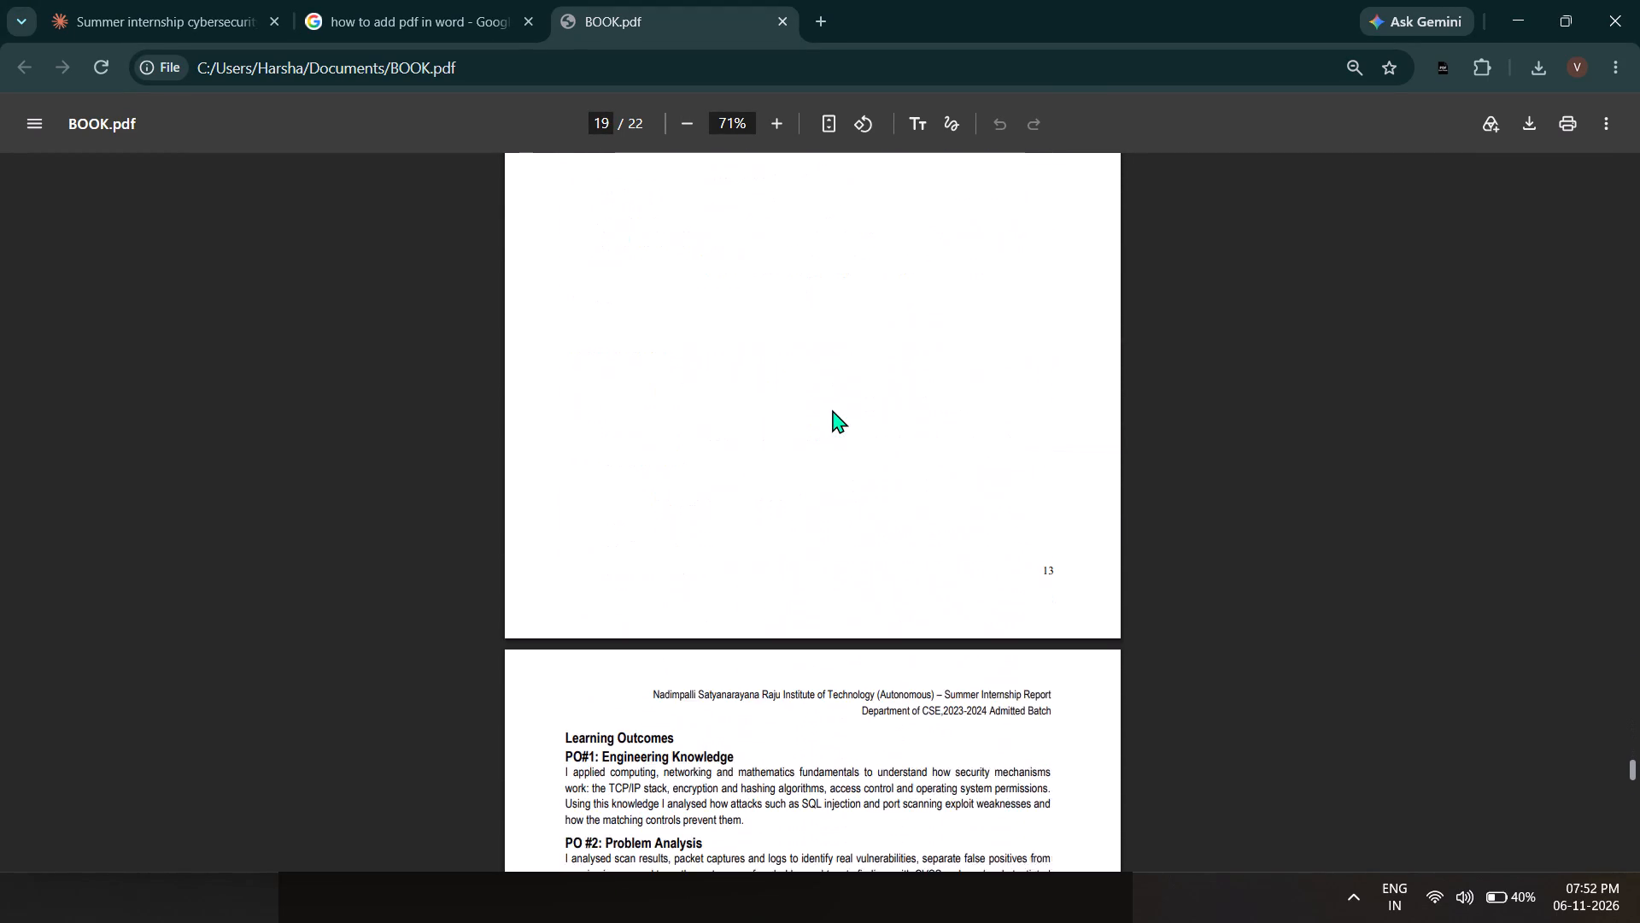
scroll(832, 409, "down", 2)
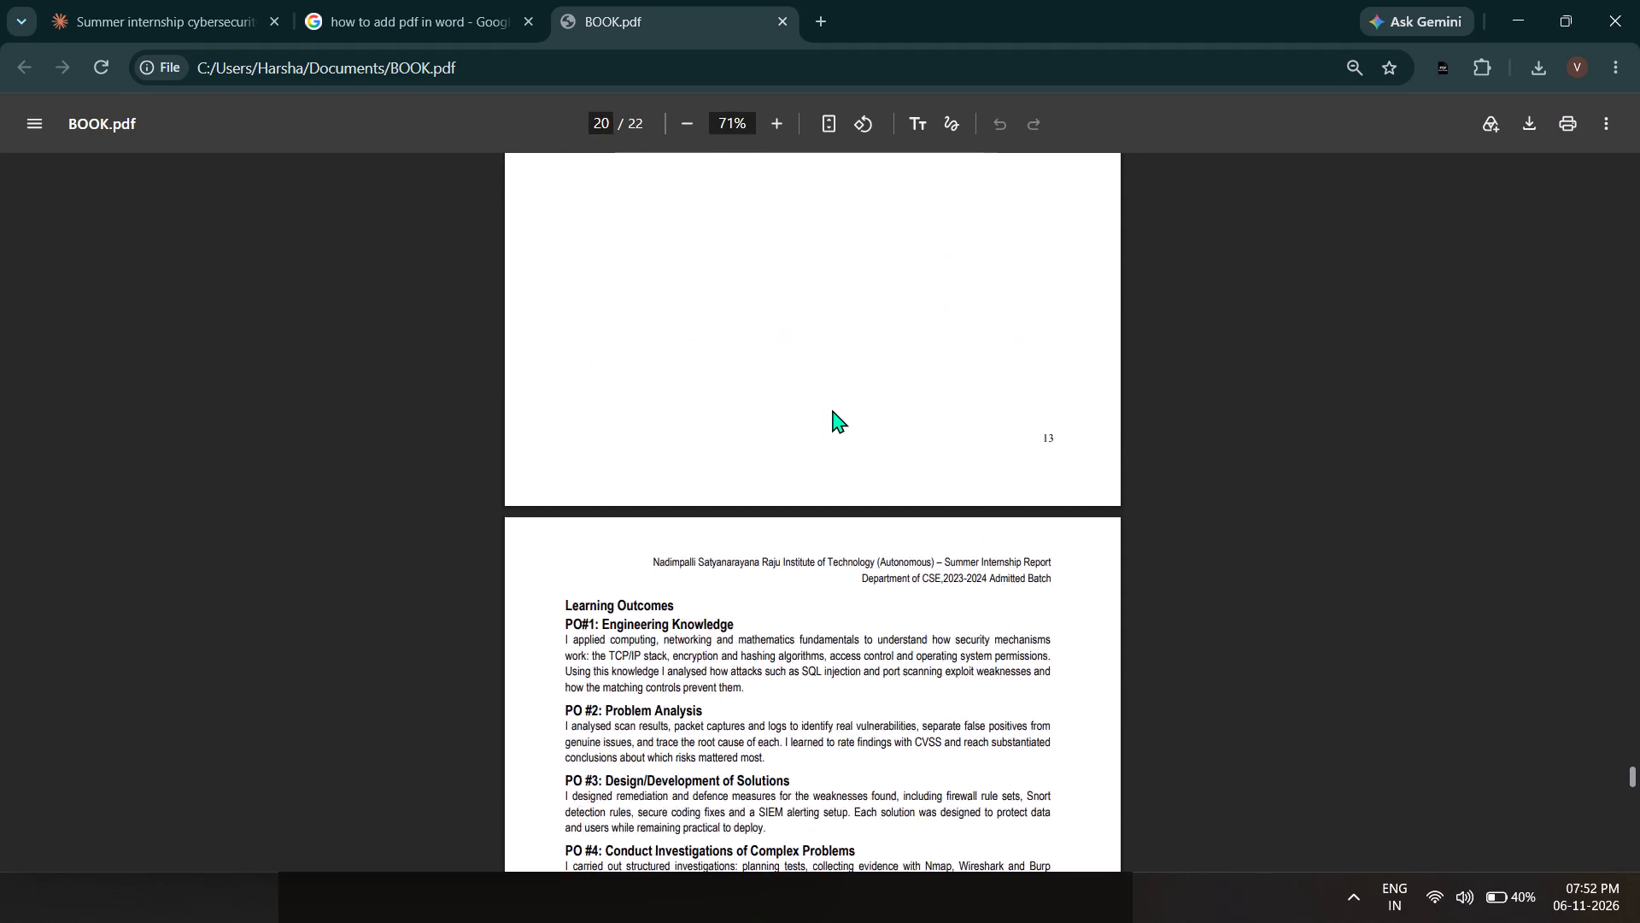
scroll(832, 409, "down", 8)
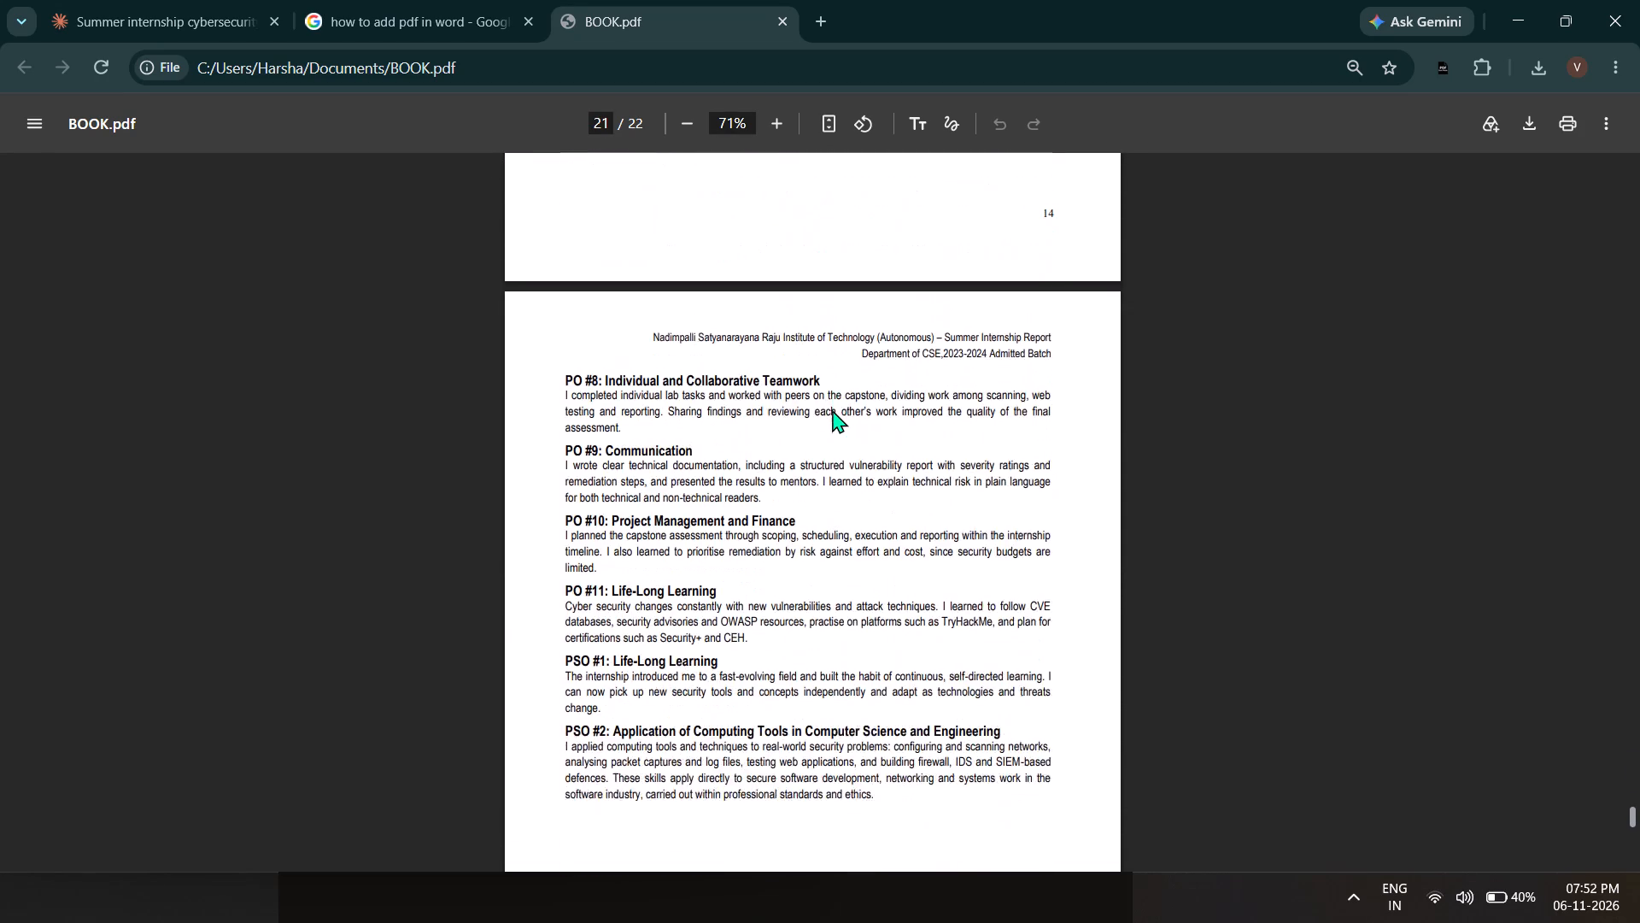
scroll(832, 409, "down", 10)
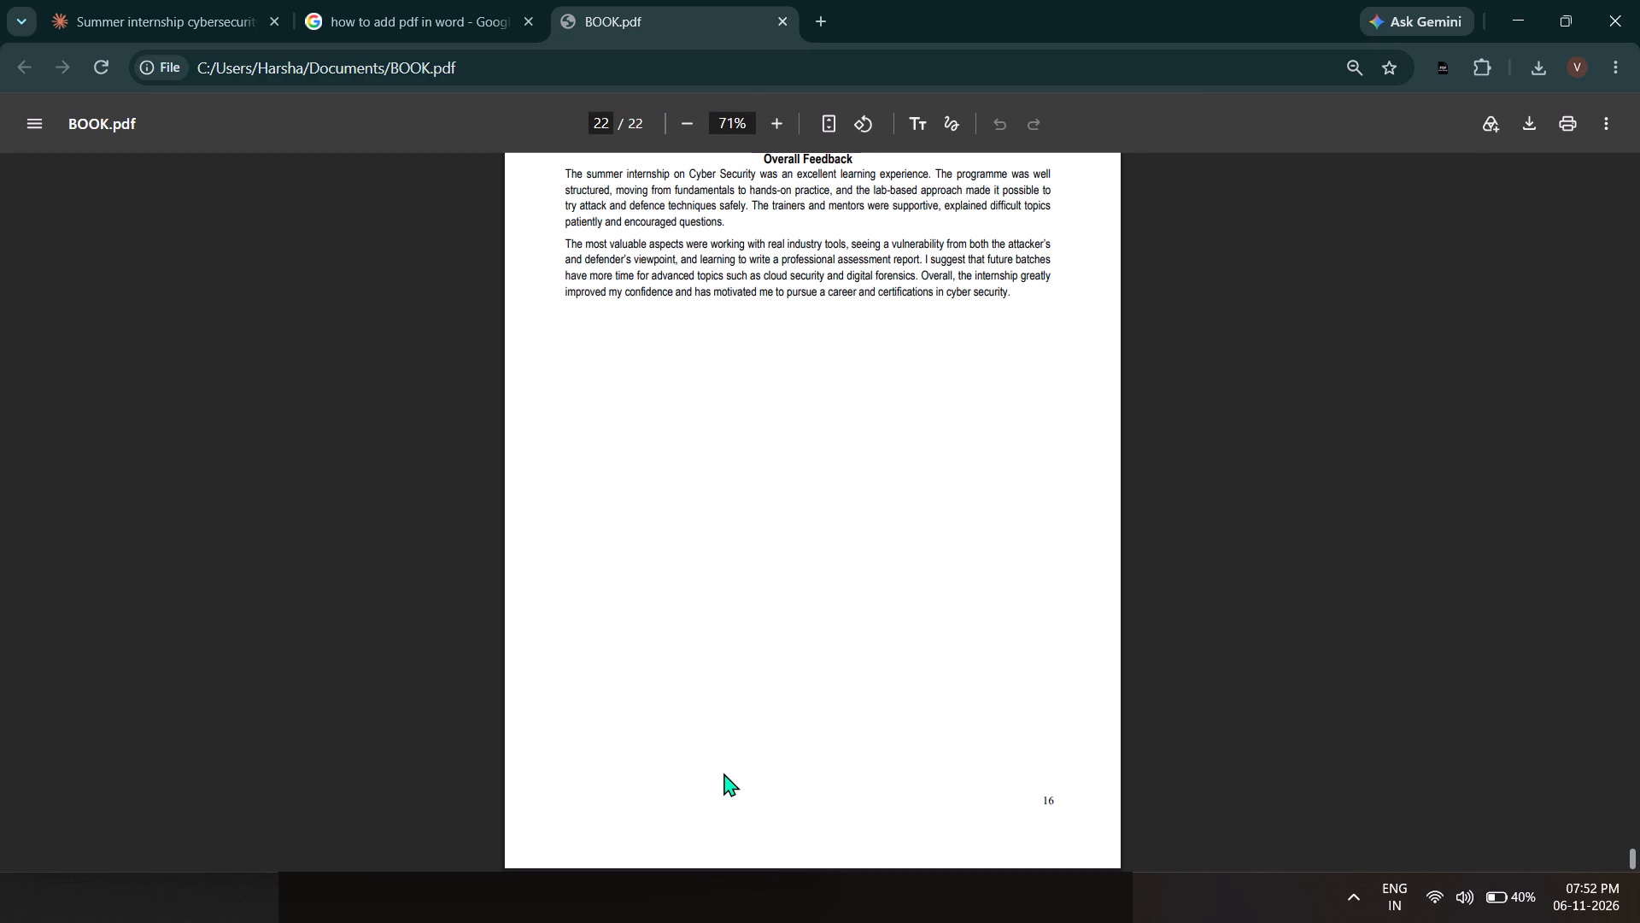
scroll(1105, 653, "down", 3)
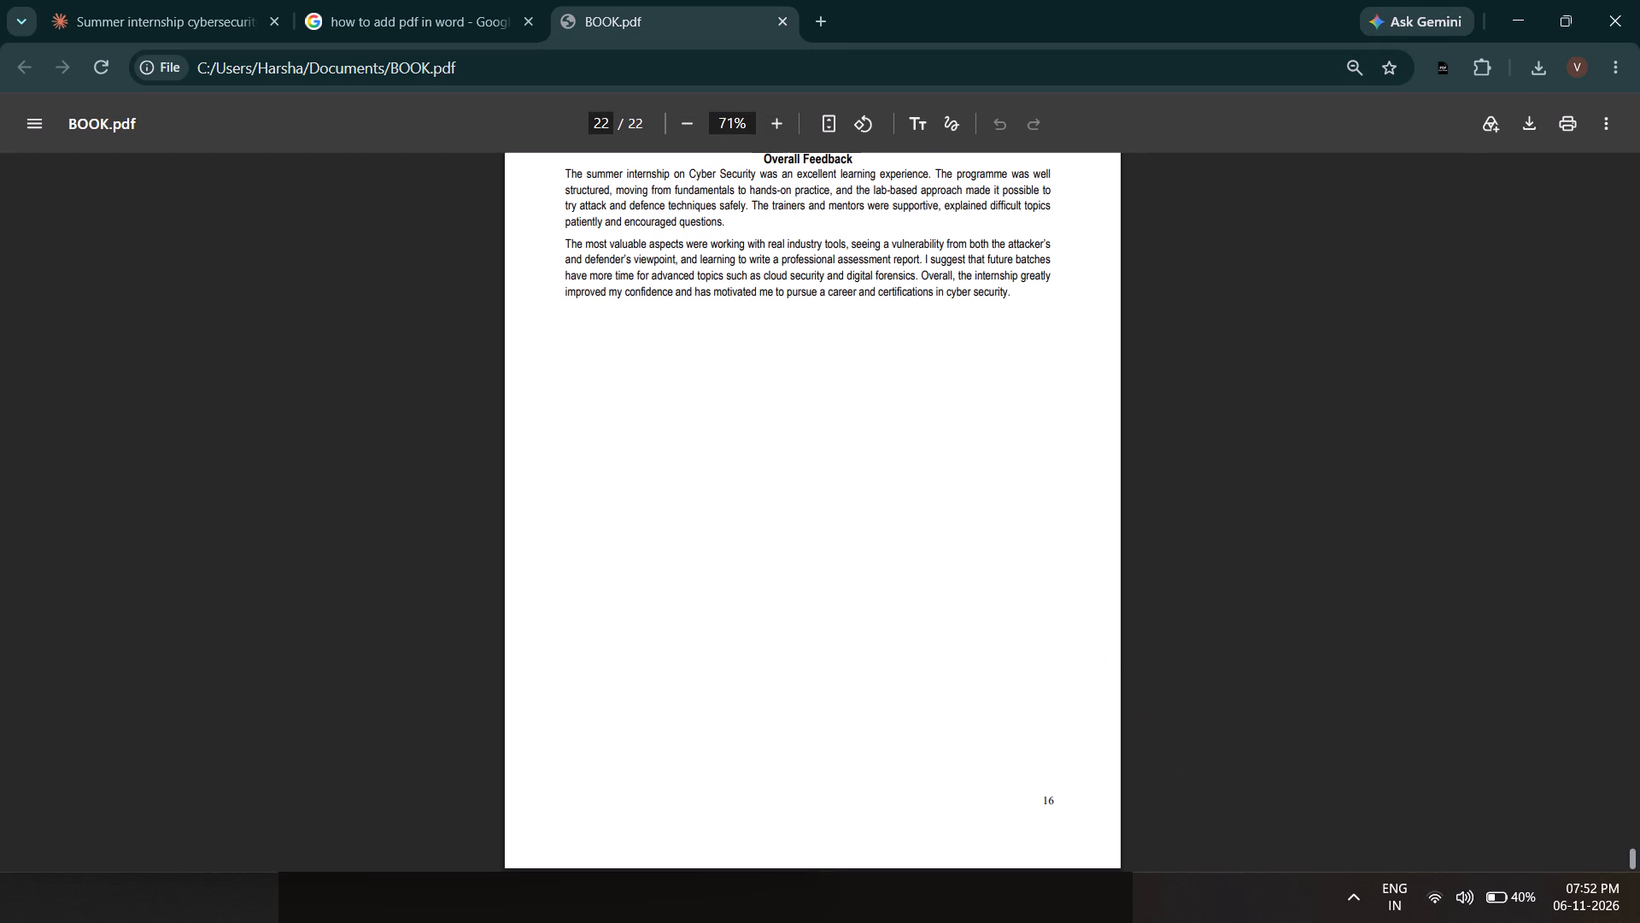
Switch to File Explorer and open the Windows-SSD (C:) drive from This PC.
left_click(1245, 922)
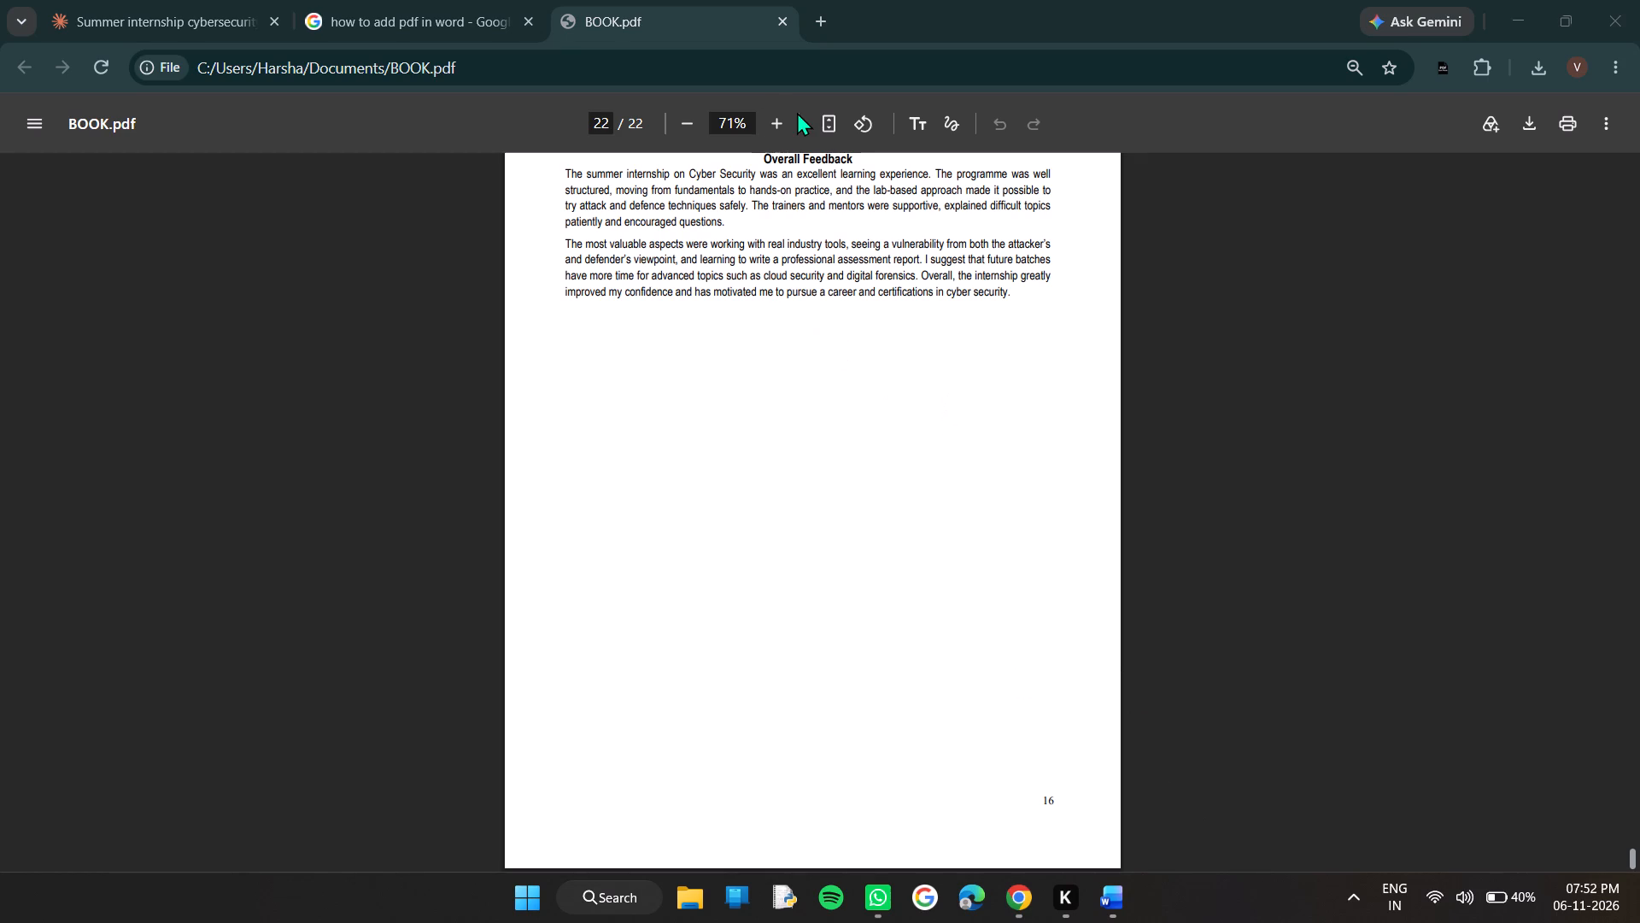
left_click(528, 922)
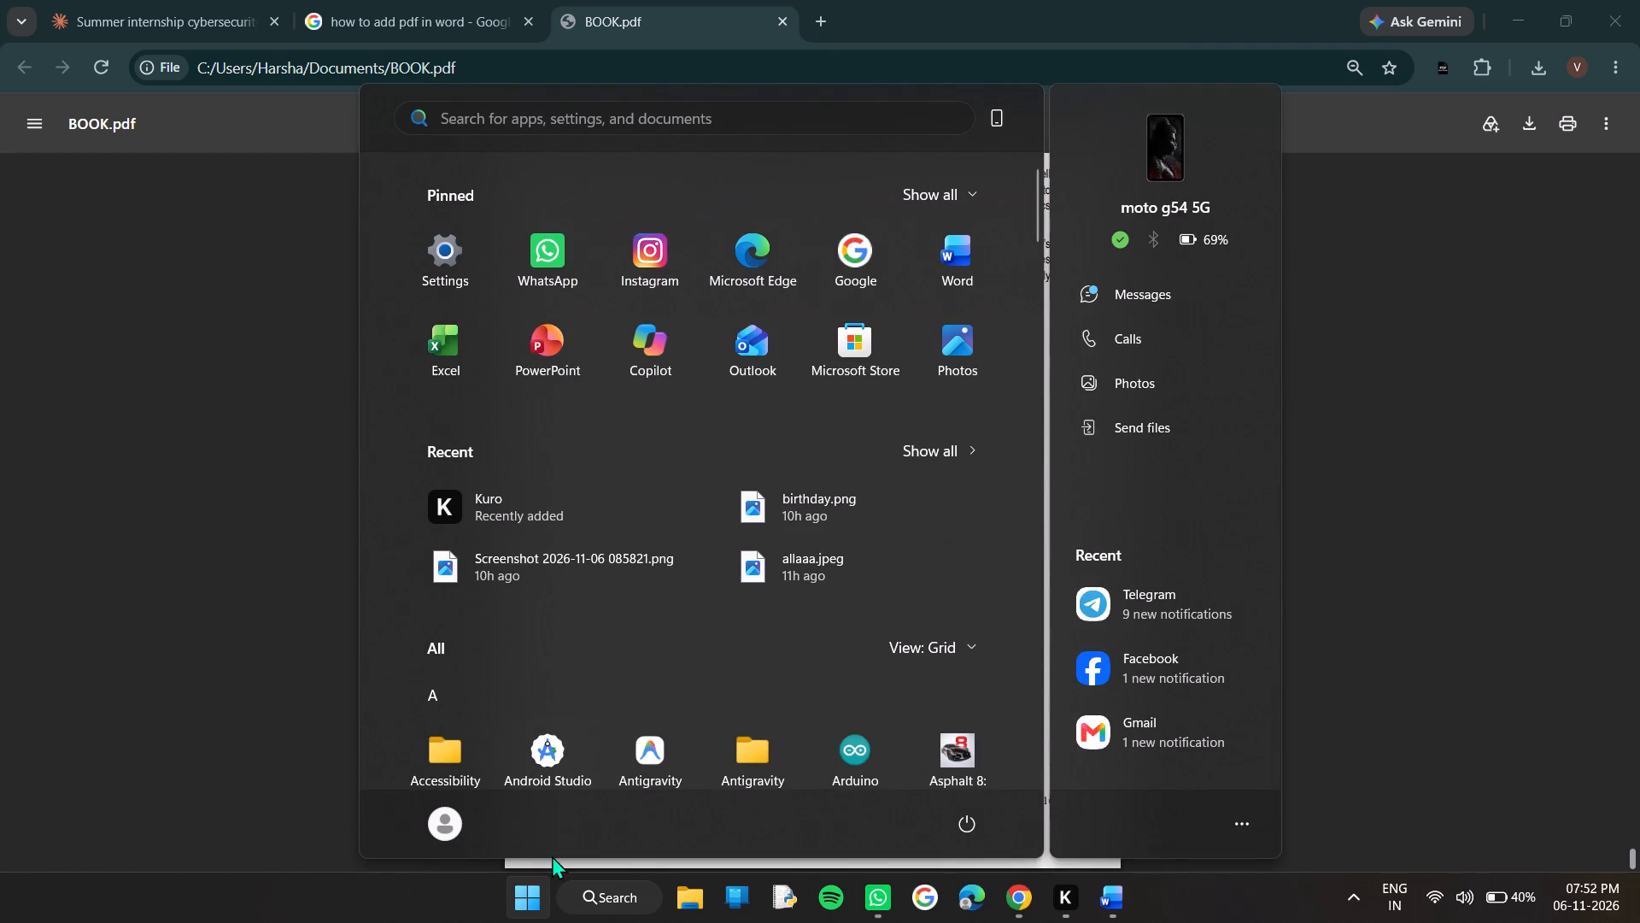
left_click(700, 906)
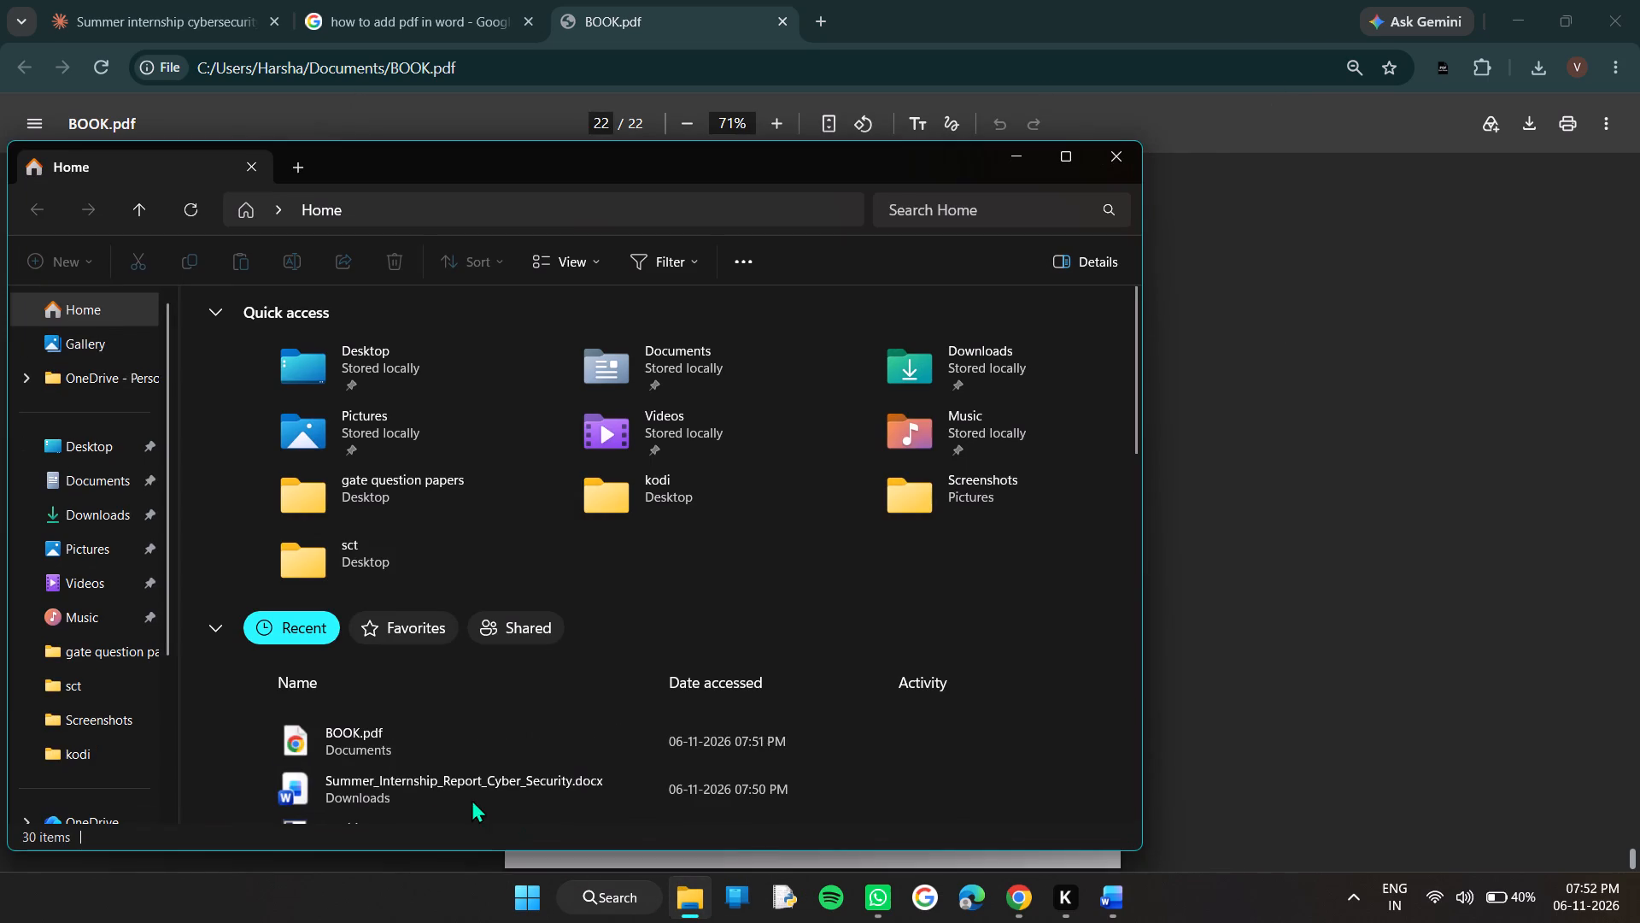
left_click(96, 507)
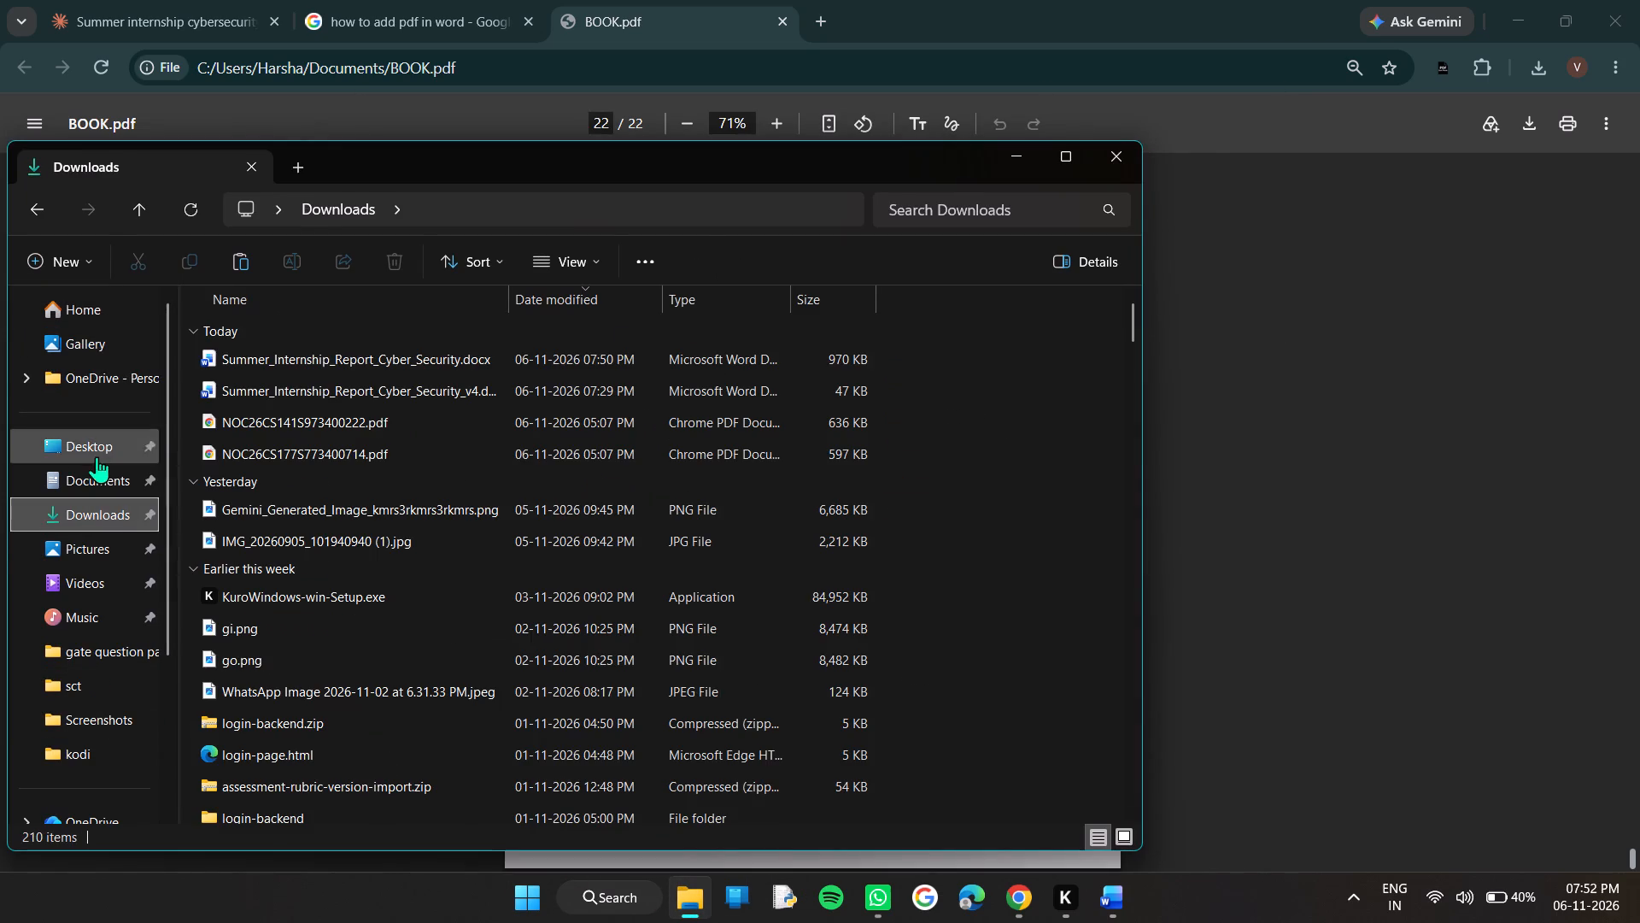
scroll(79, 634, "down", 1)
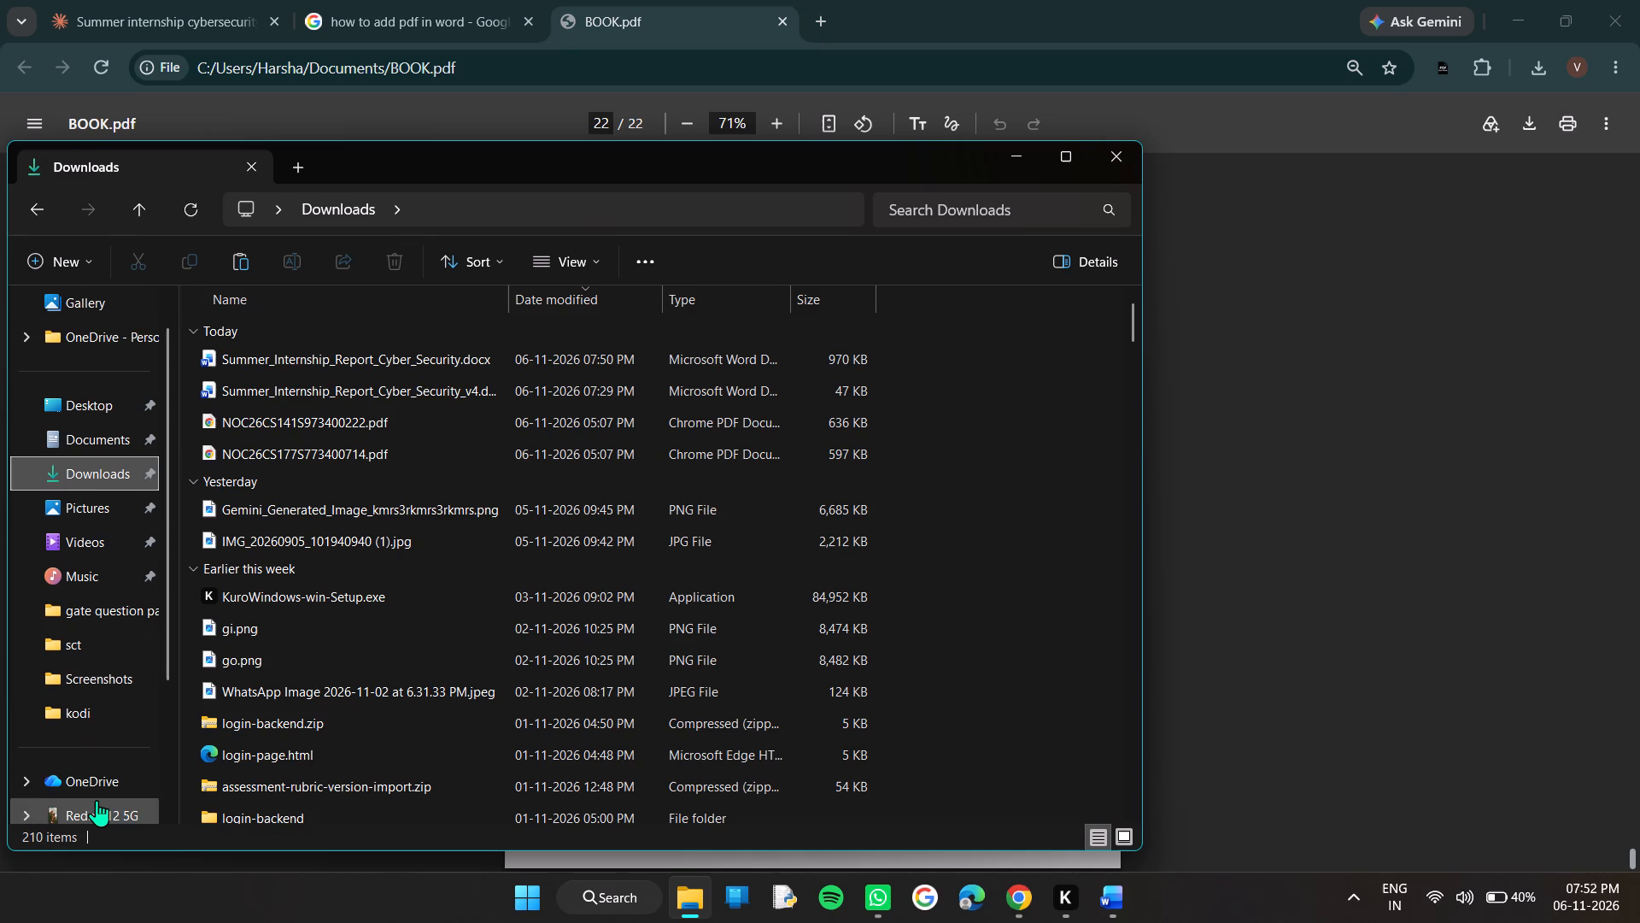
scroll(97, 800, "down", 1)
left_click(93, 789)
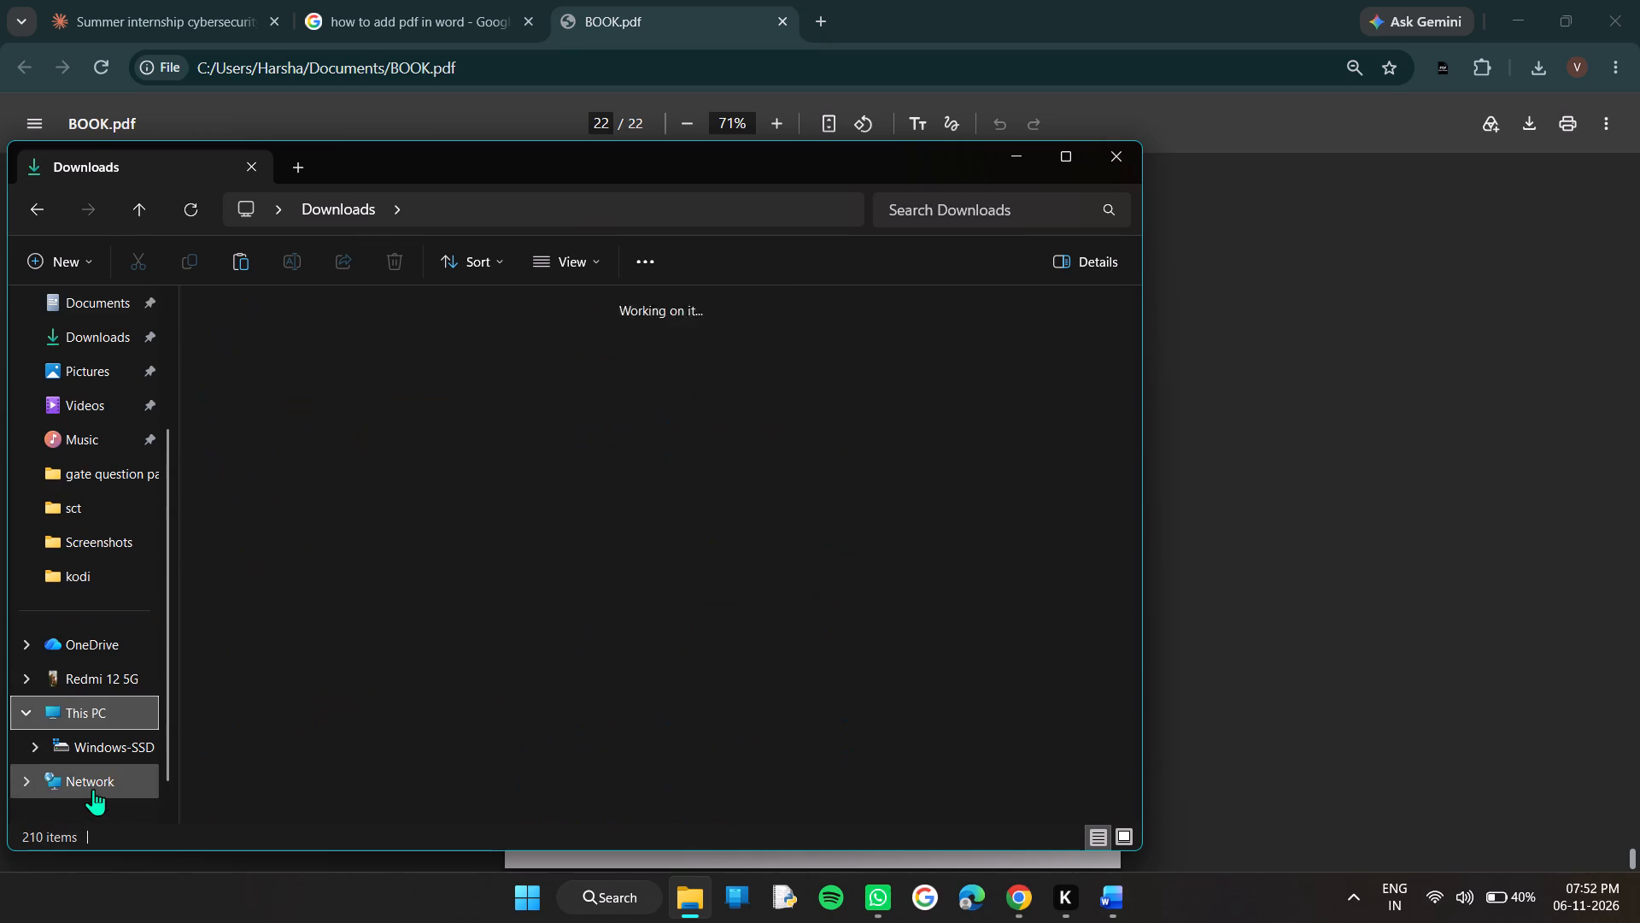
double_click(353, 350)
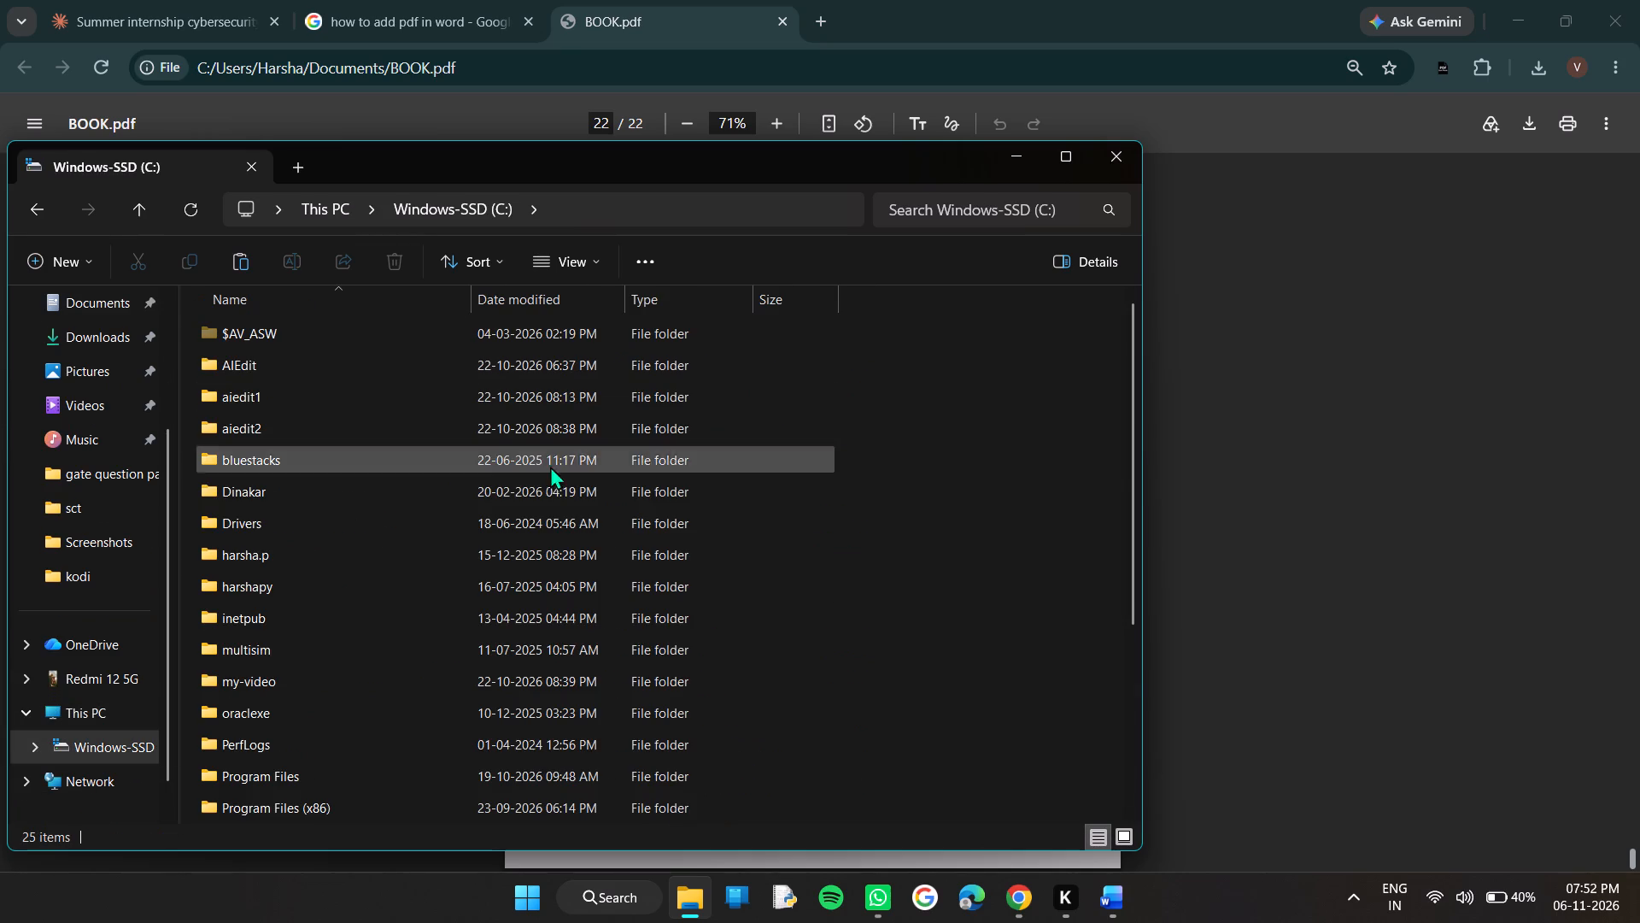
Browse the C: drive to the Users folder and open the Documents folder inside the personal user profile.
scroll(639, 530, "down", 13)
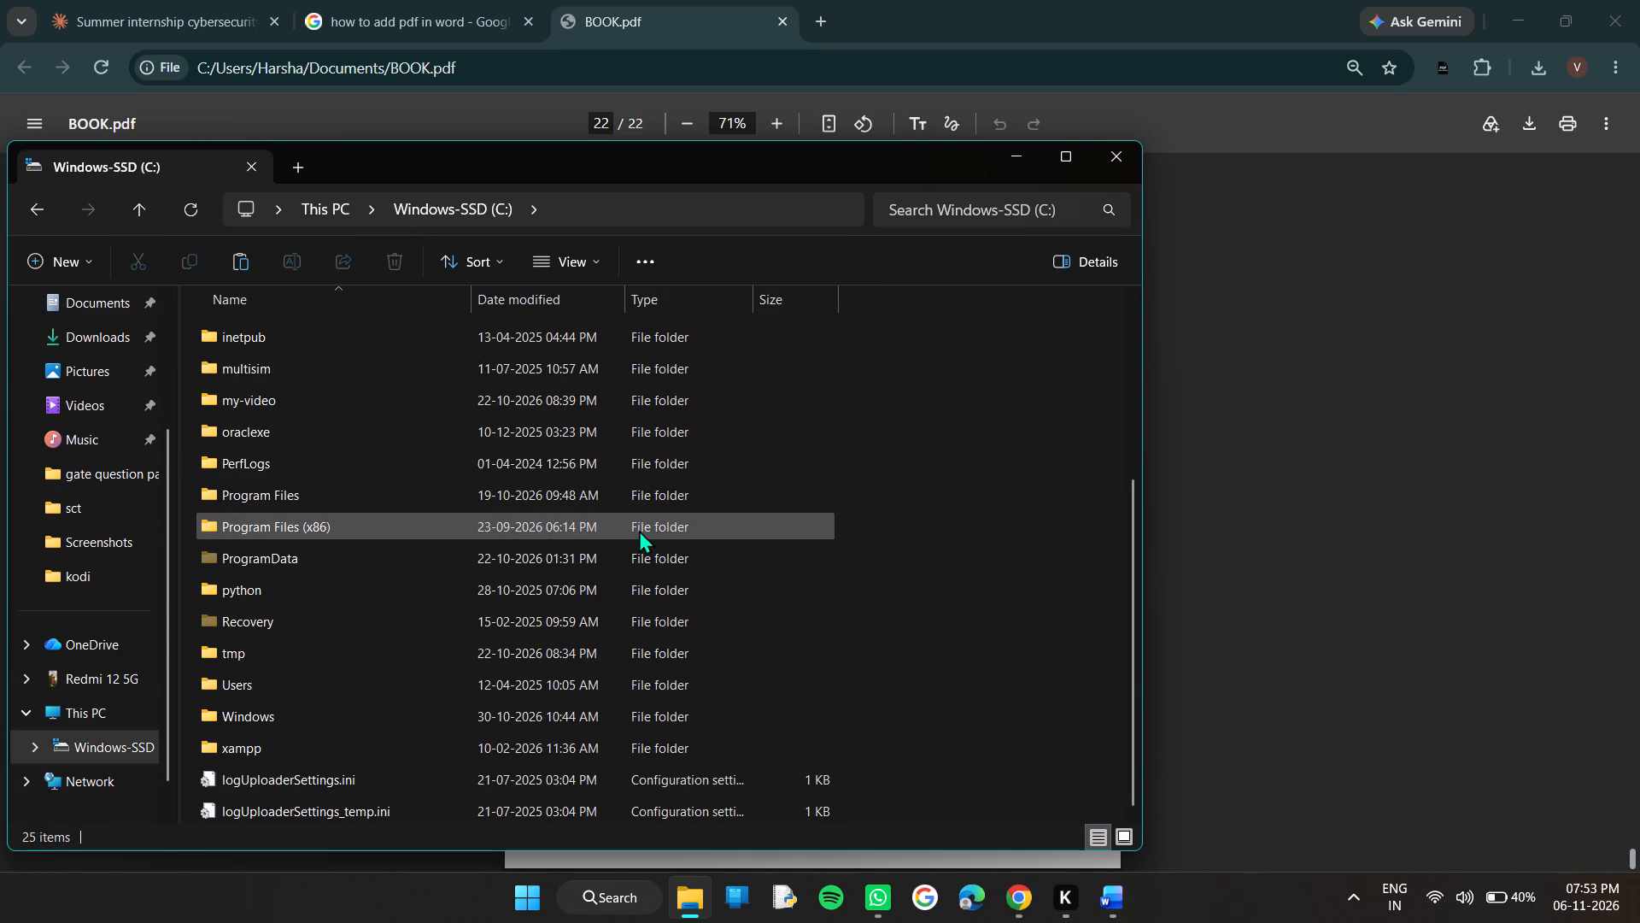
scroll(911, 673, "down", 4)
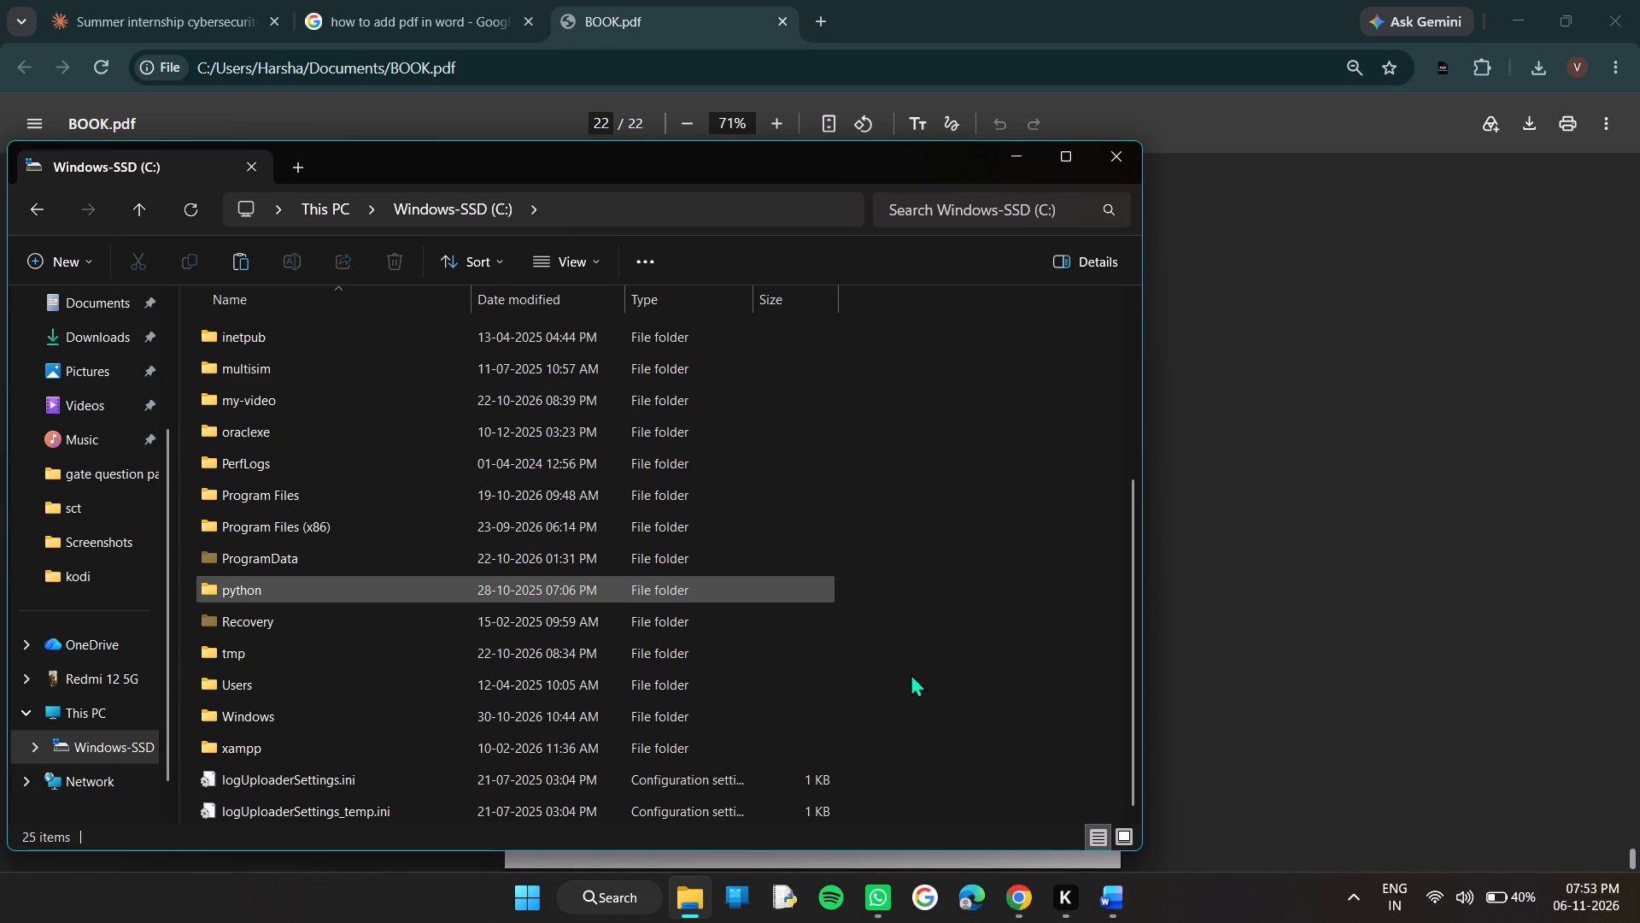
scroll(911, 673, "up", 5)
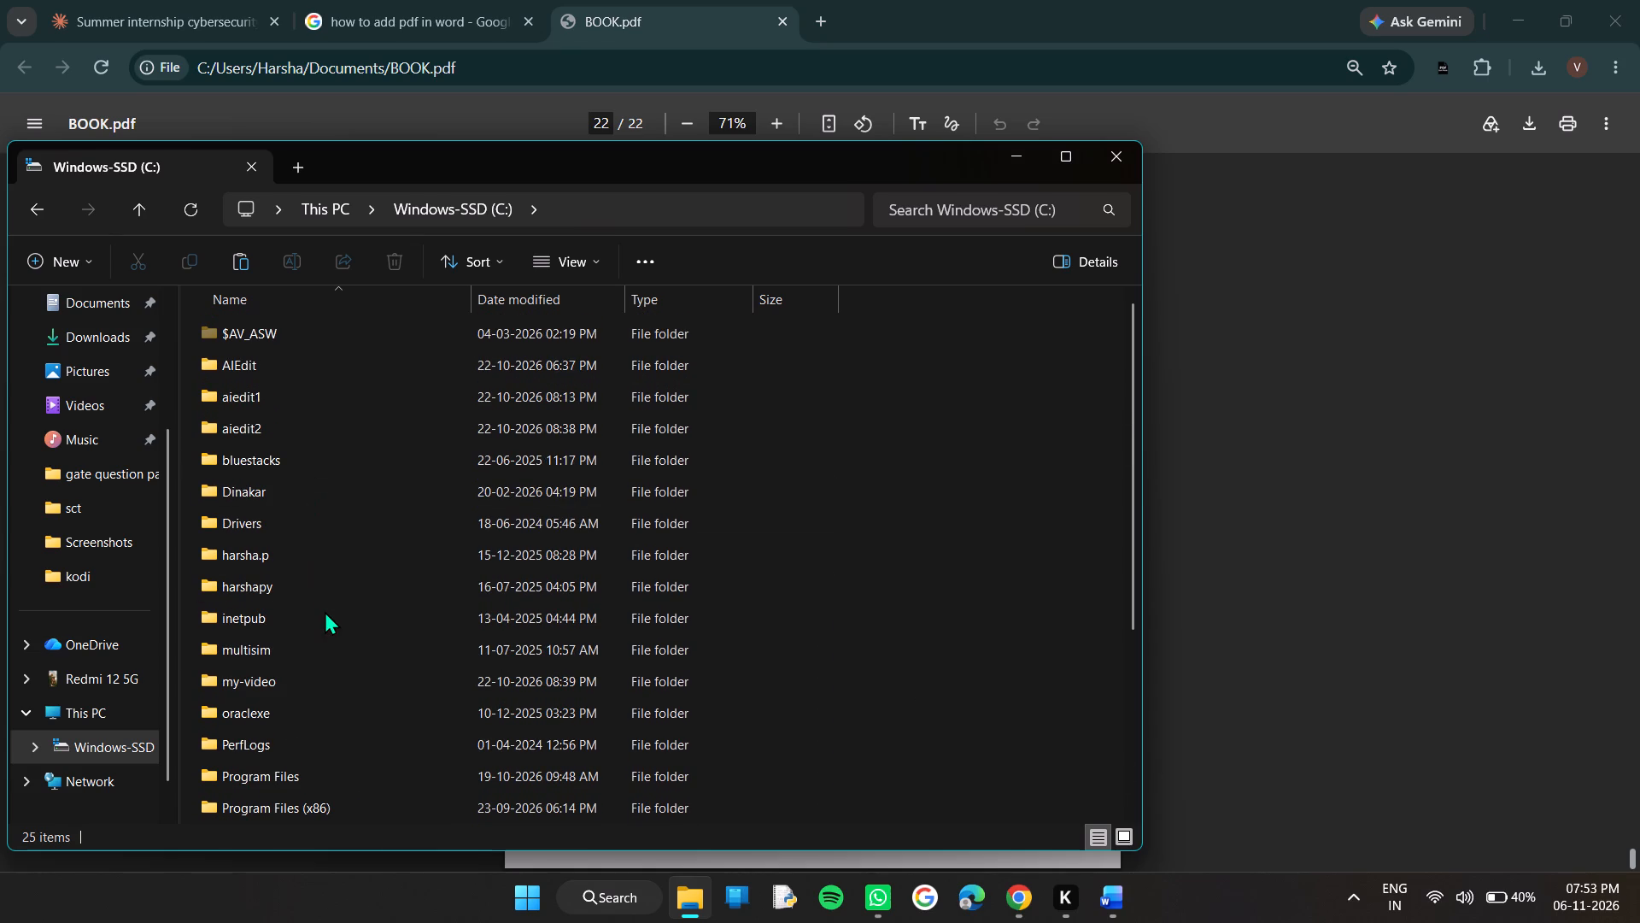
scroll(332, 620, "up", 1)
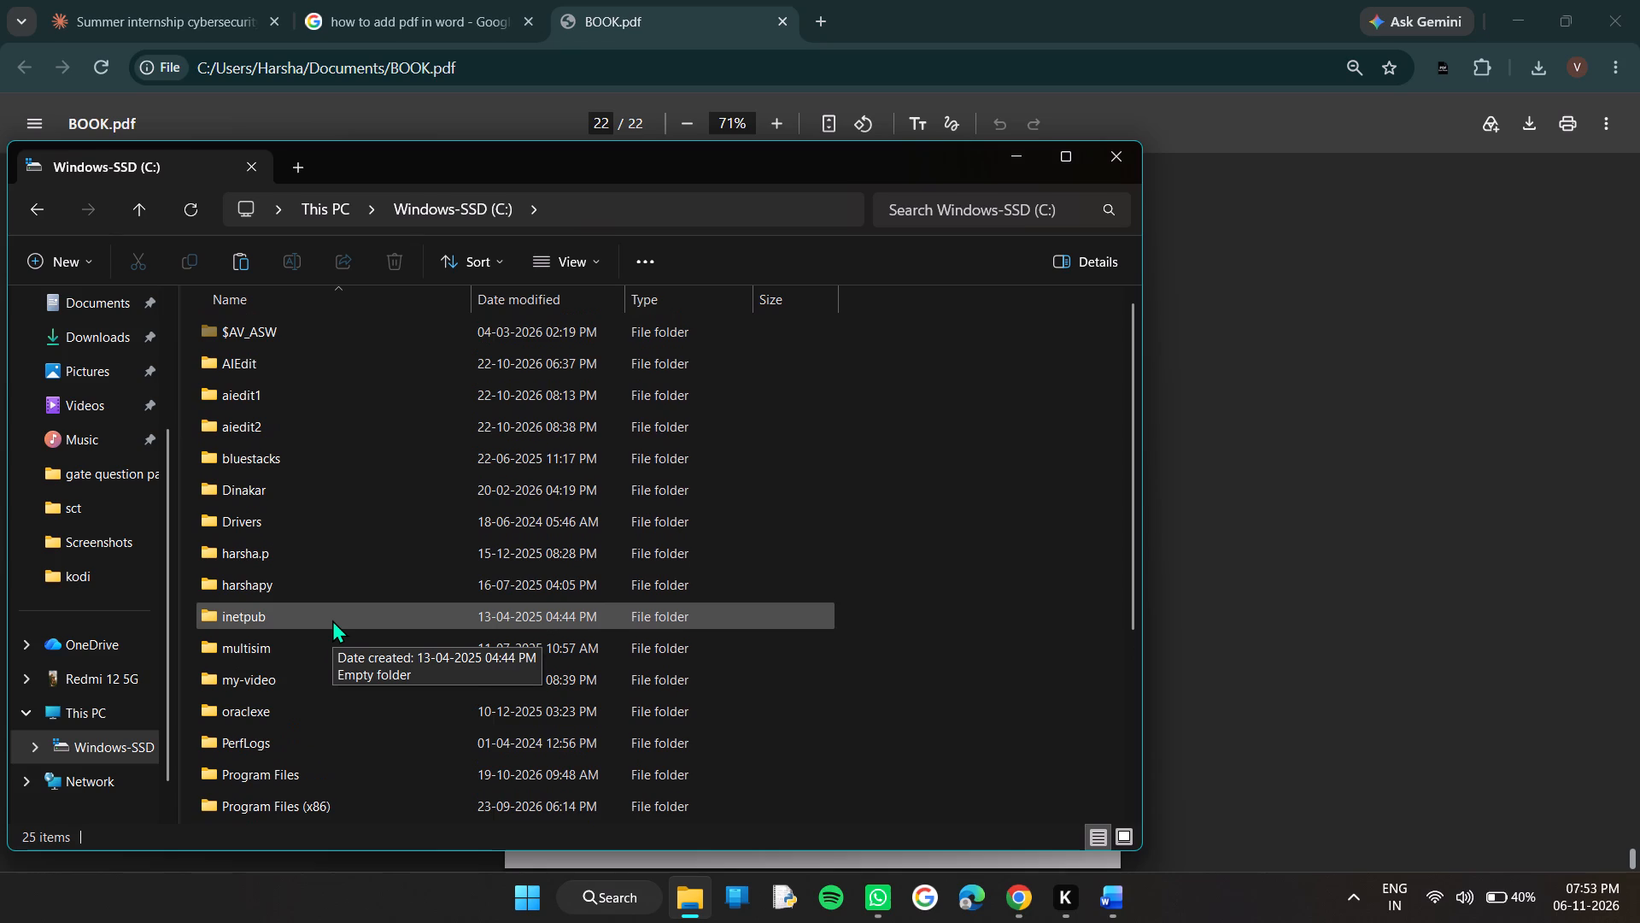
scroll(307, 744, "down", 1)
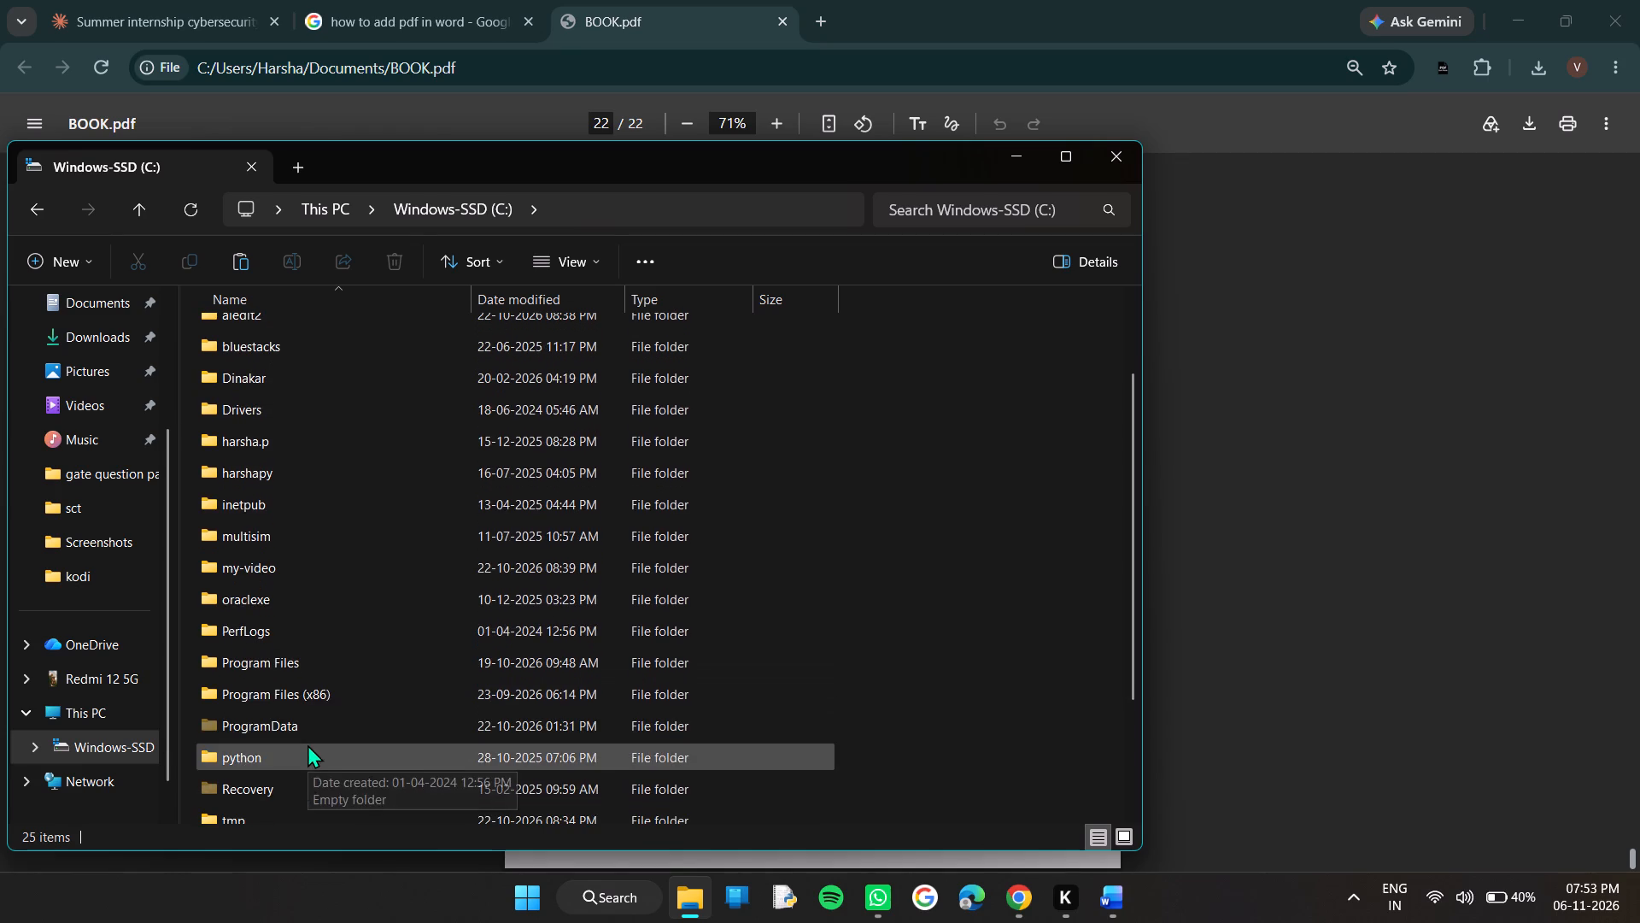
scroll(300, 796, "down", 2)
double_click(290, 690)
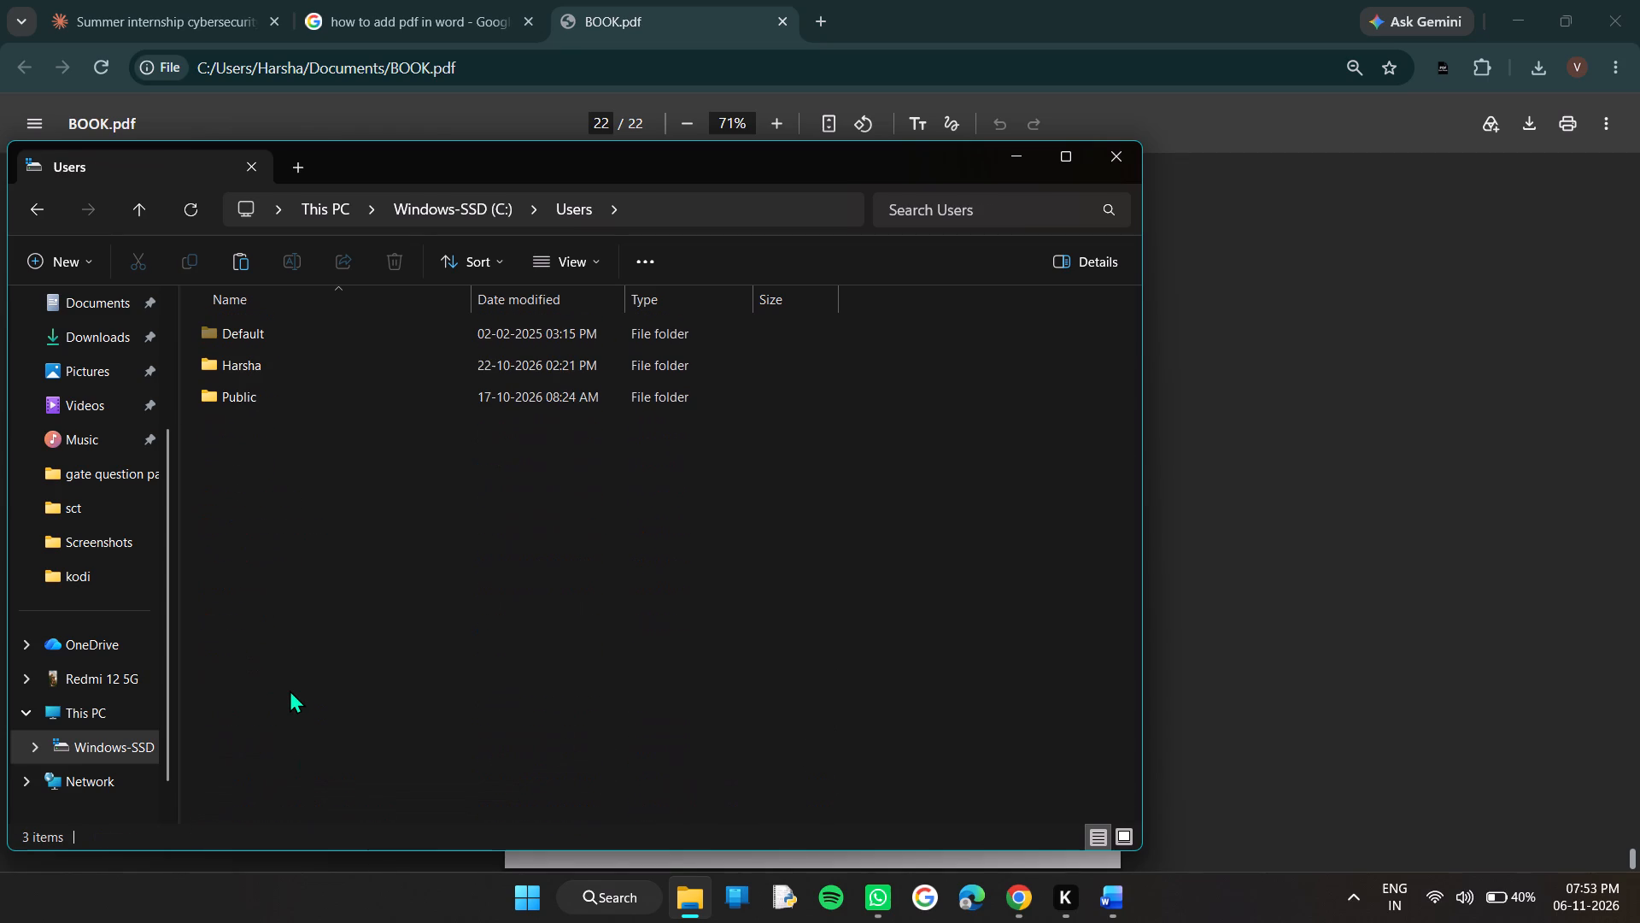
double_click(327, 358)
scroll(330, 743, "down", 8)
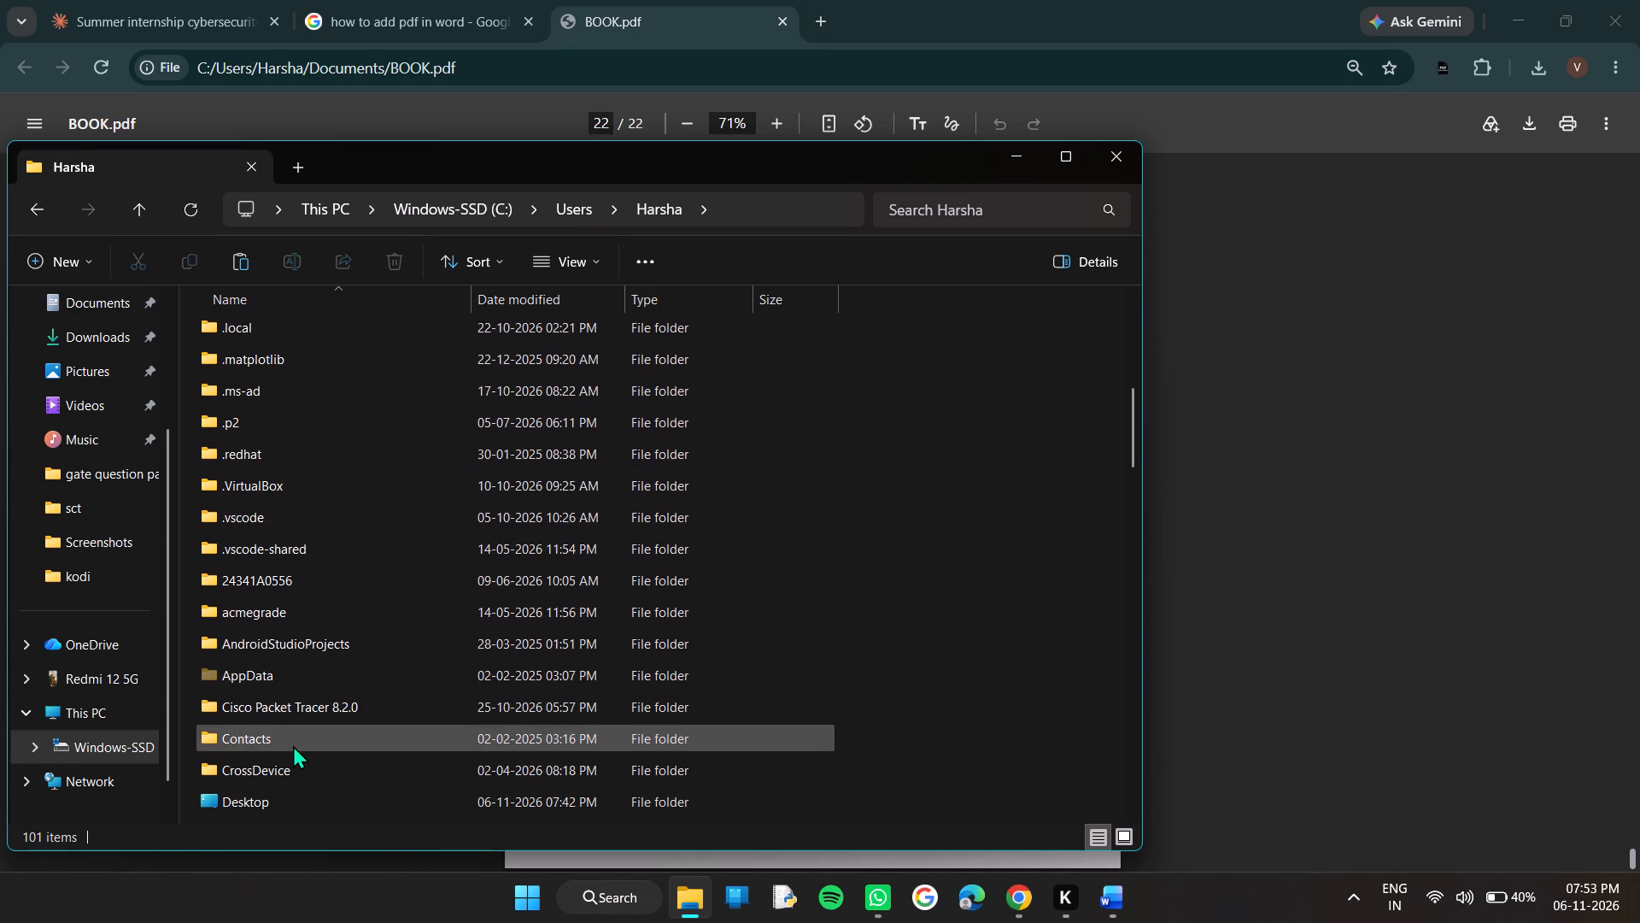
scroll(306, 751, "down", 2)
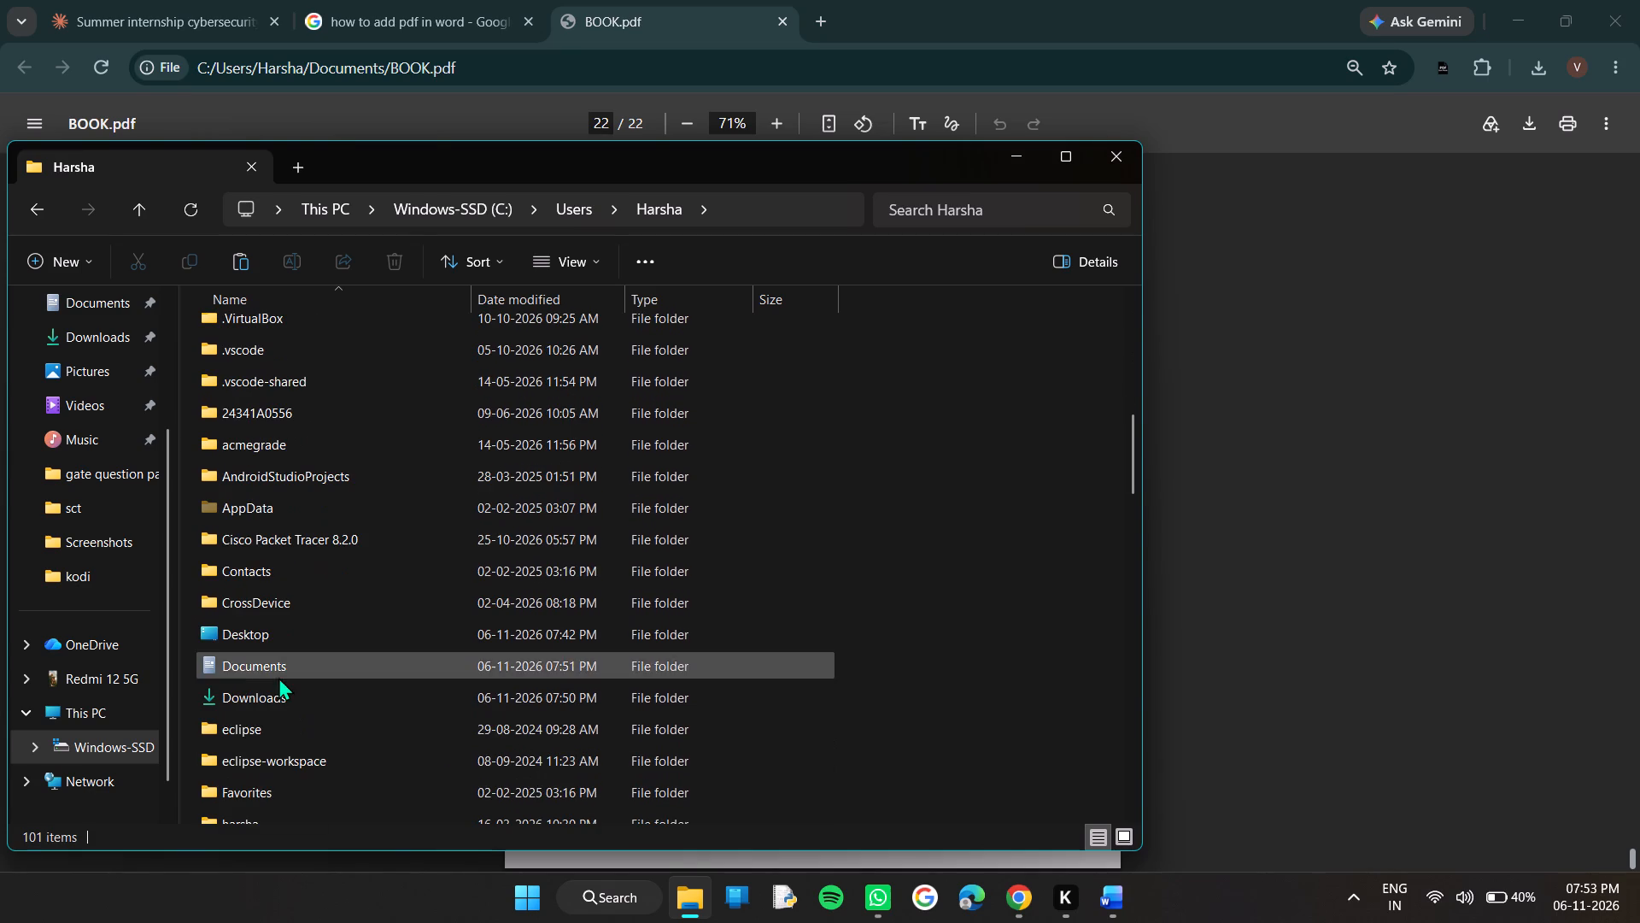
double_click(284, 656)
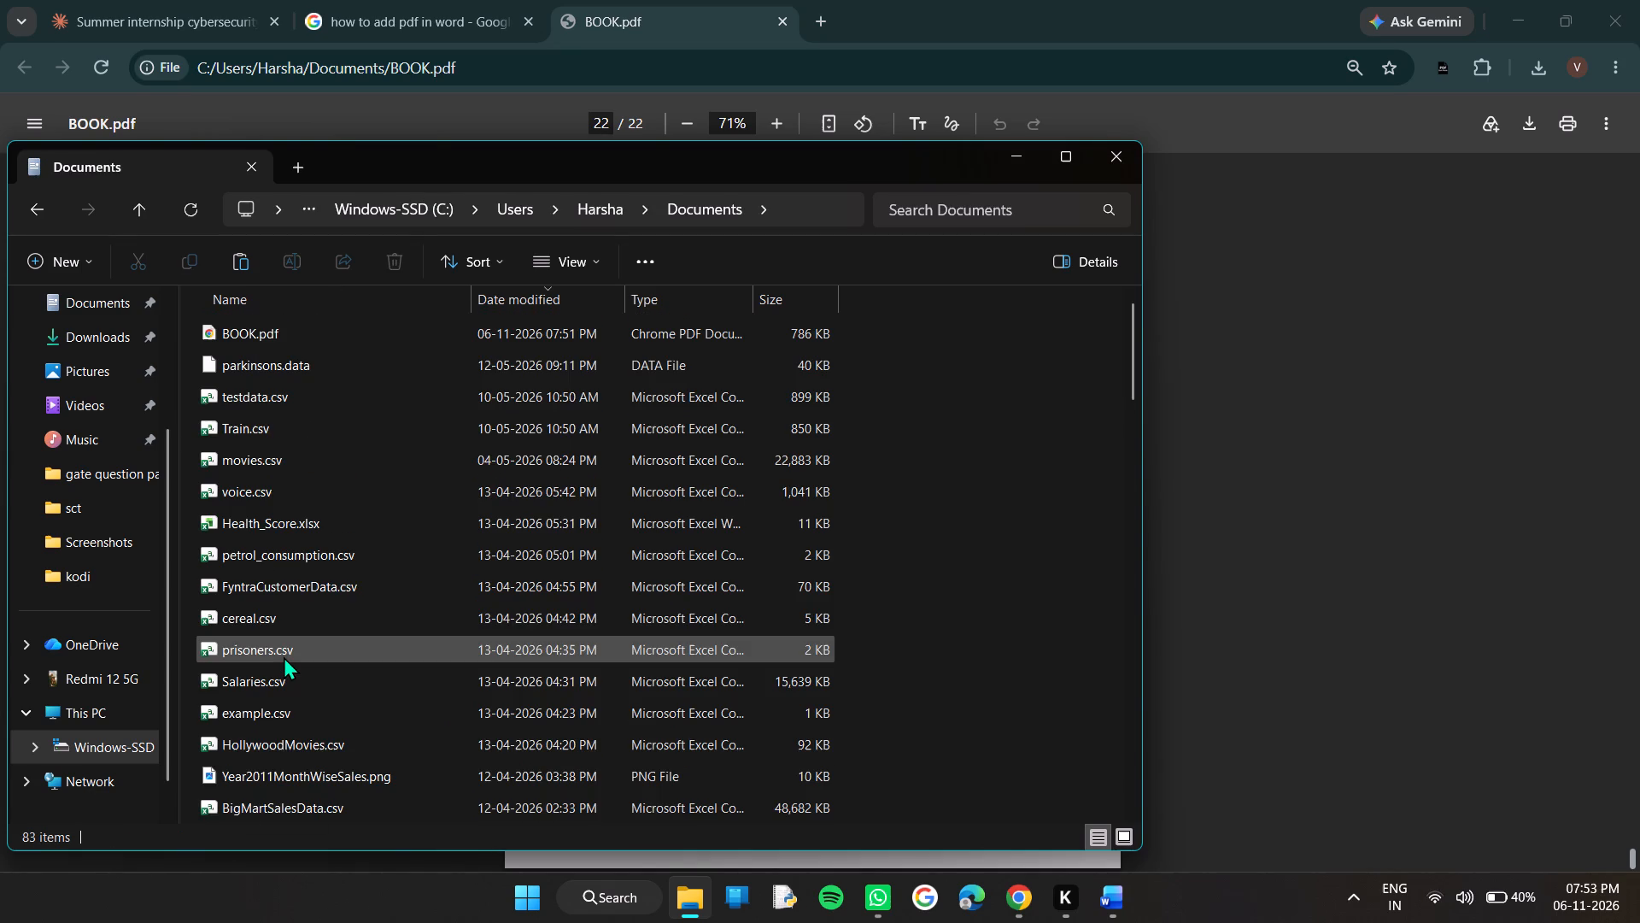
Open BOOK.pdf from the Documents folder to check it, close that duplicate copy, and return to File Explorer.
double_click(312, 330)
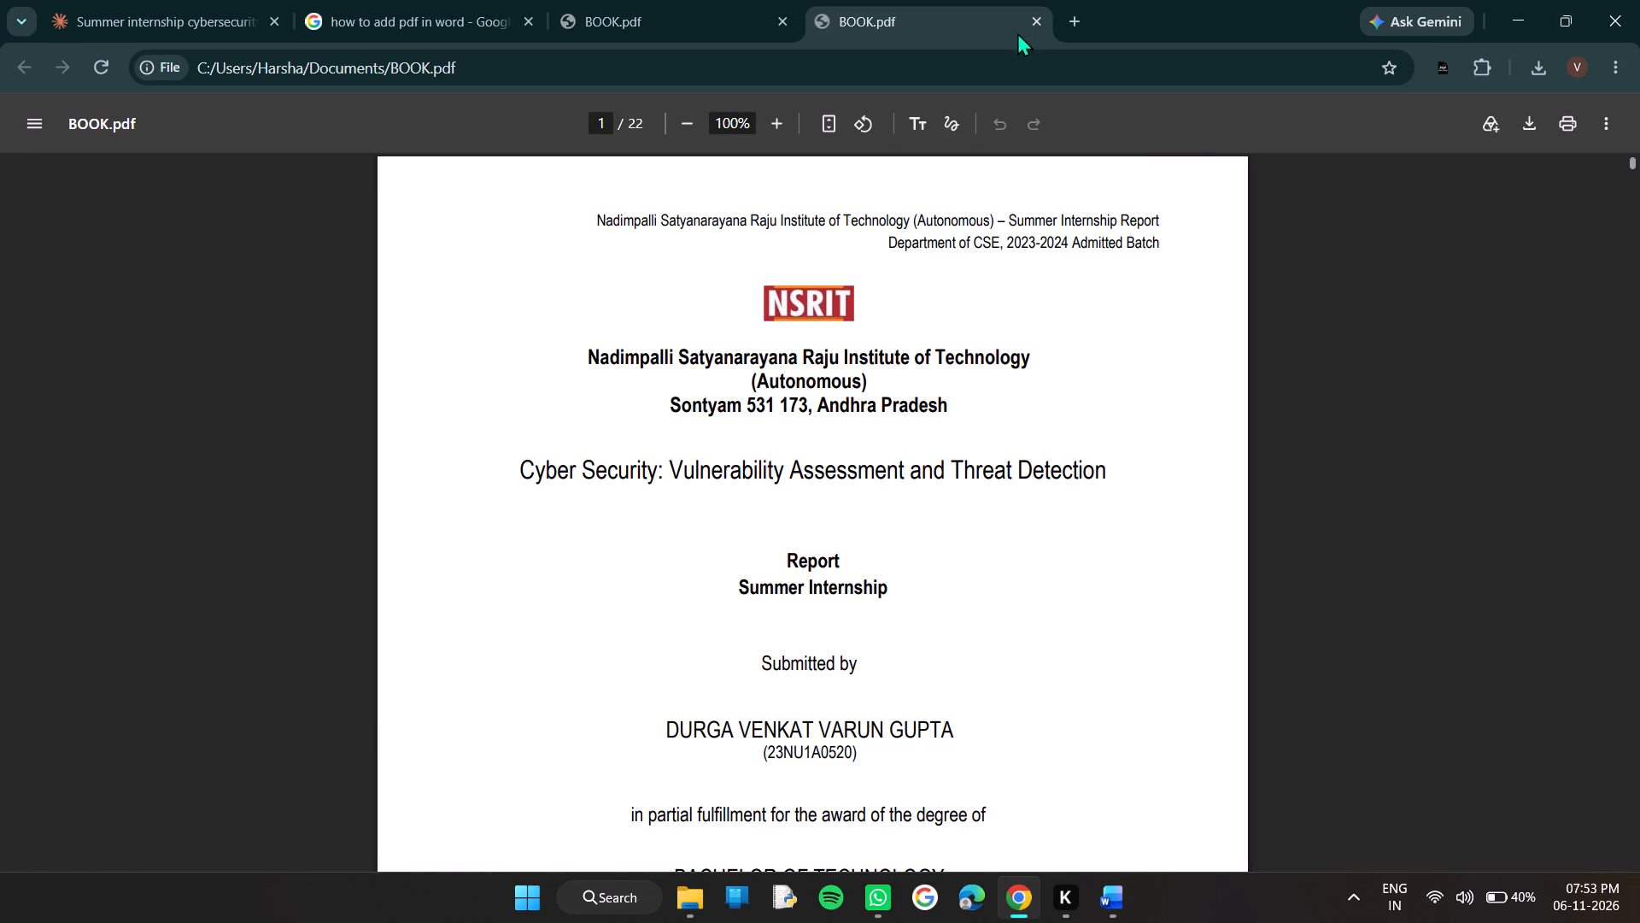
left_click(1033, 23)
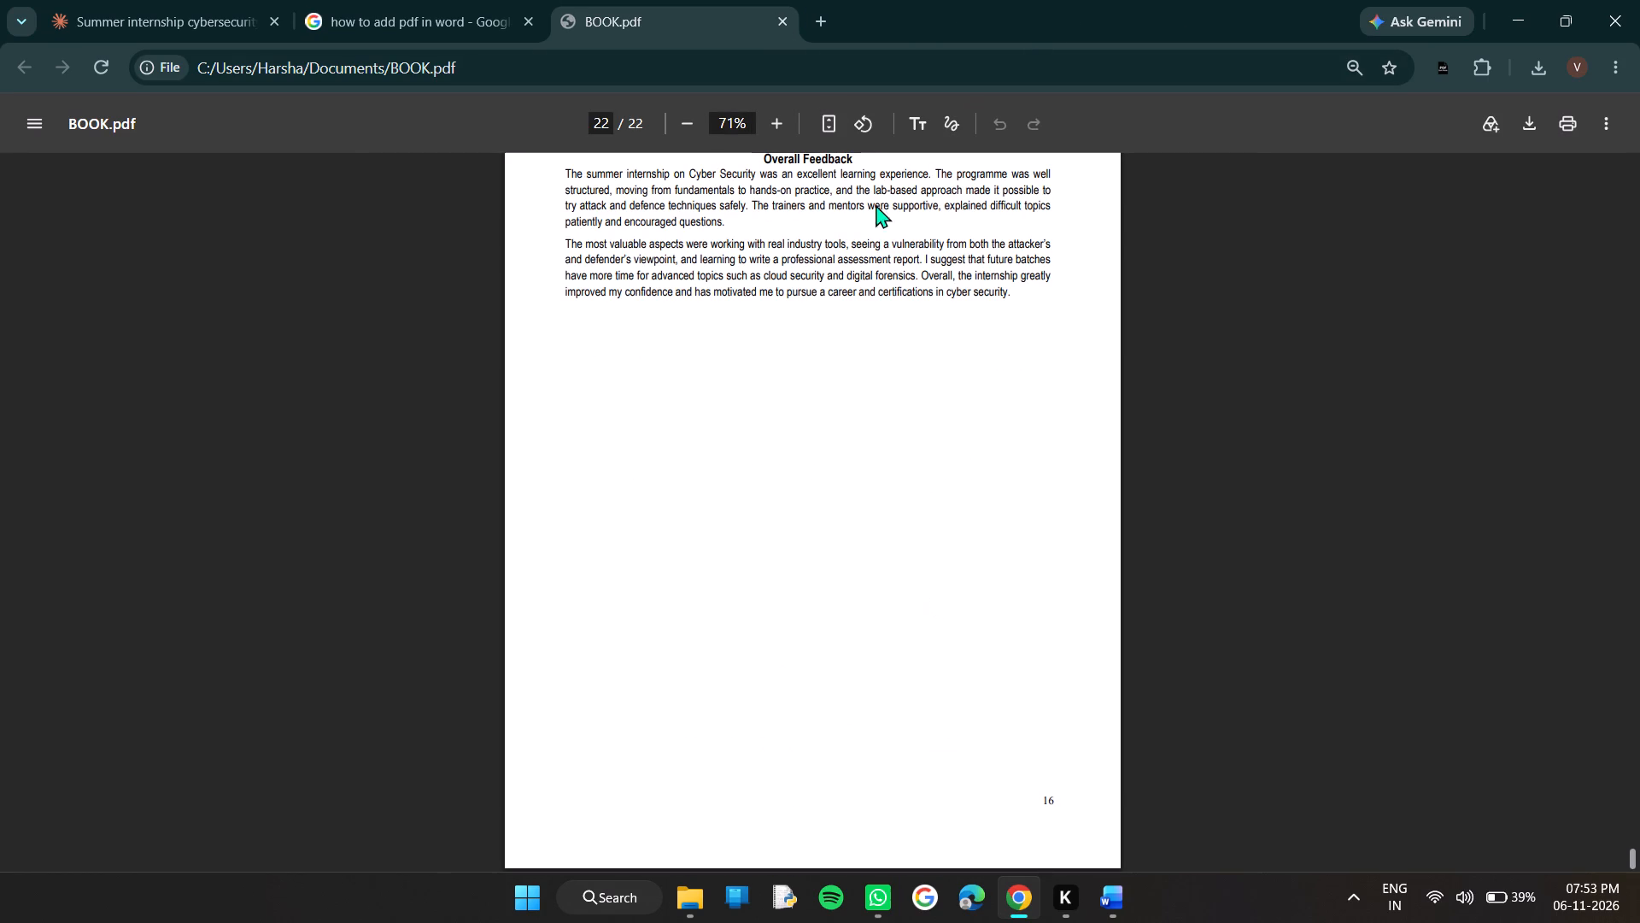
left_click(688, 904)
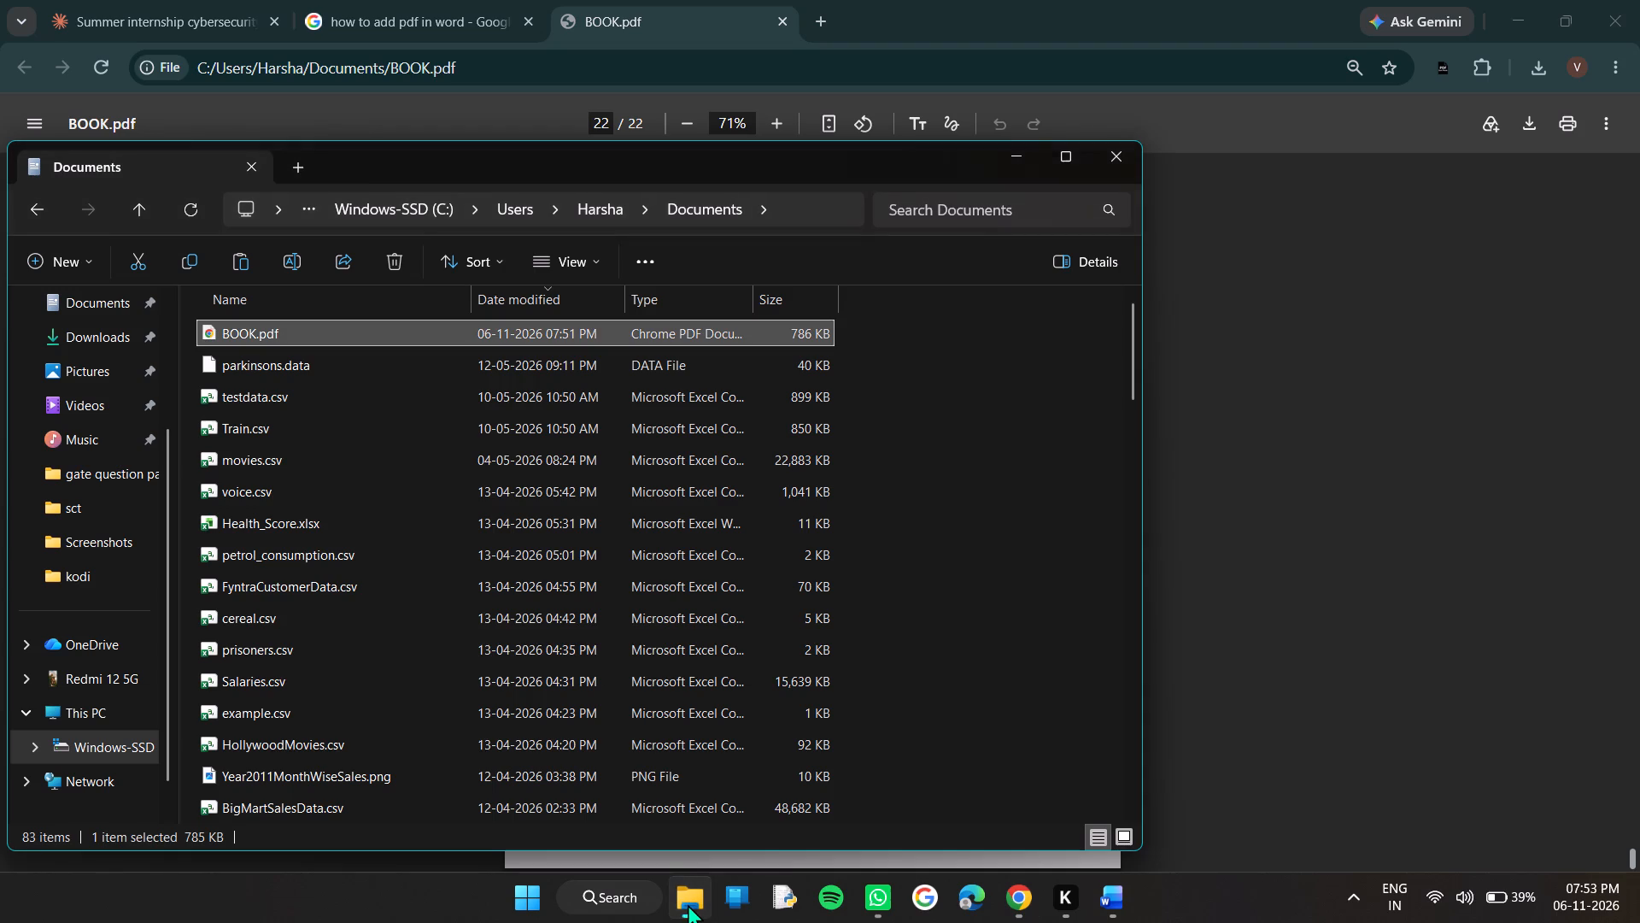
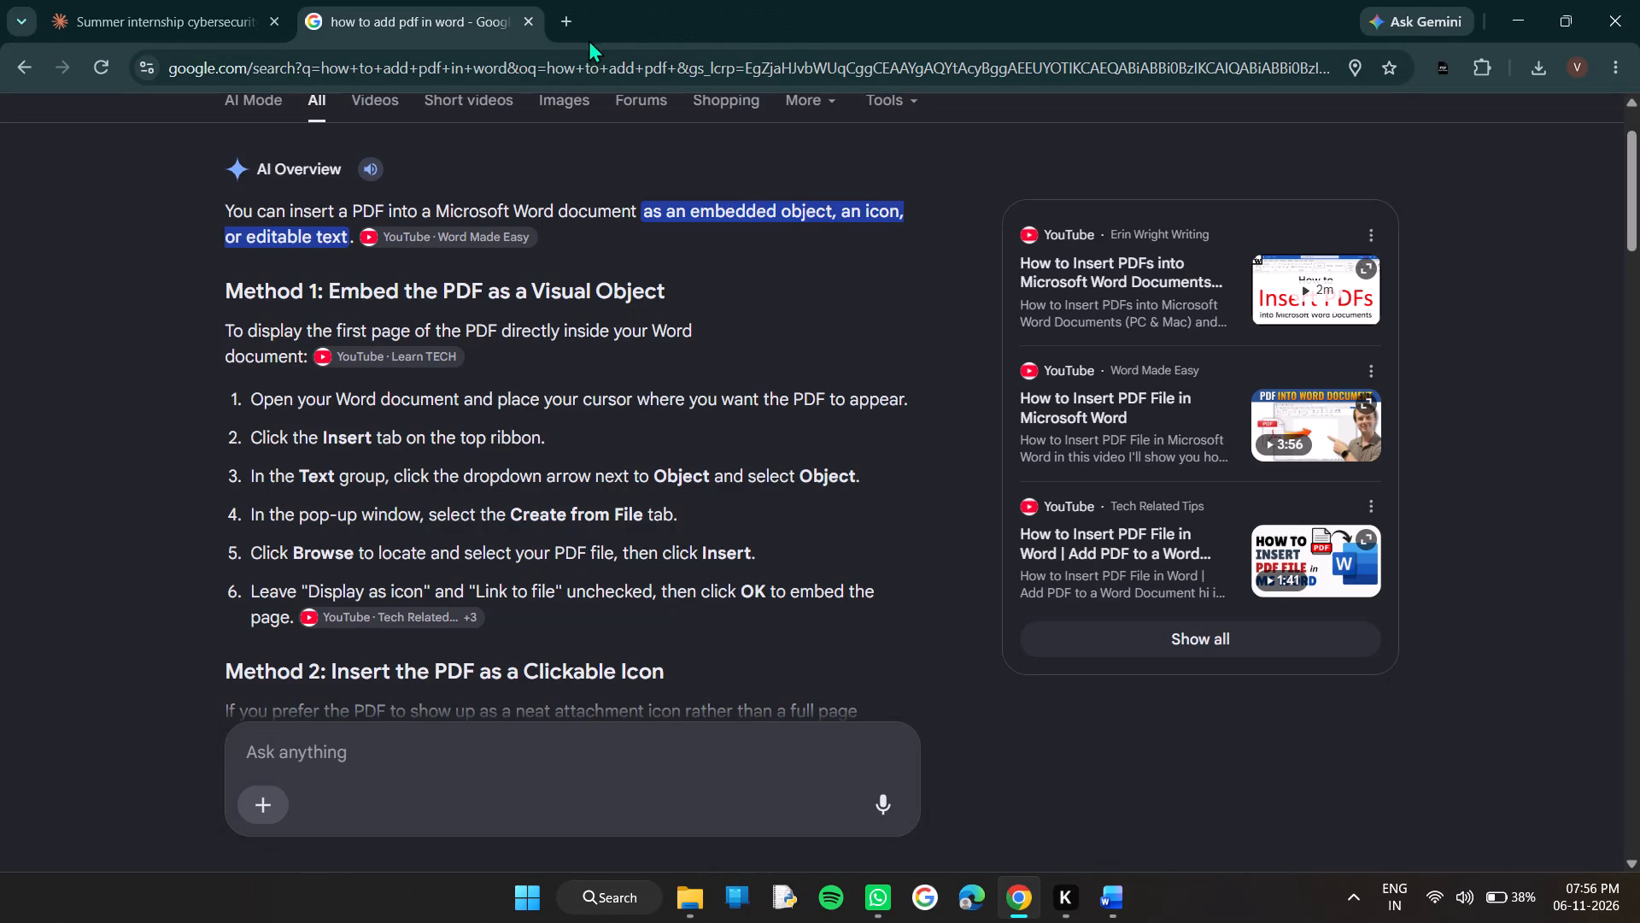
Shrink the maximized Chrome window to a floating window and reposition it fully within the screen.
left_click(1542, 15)
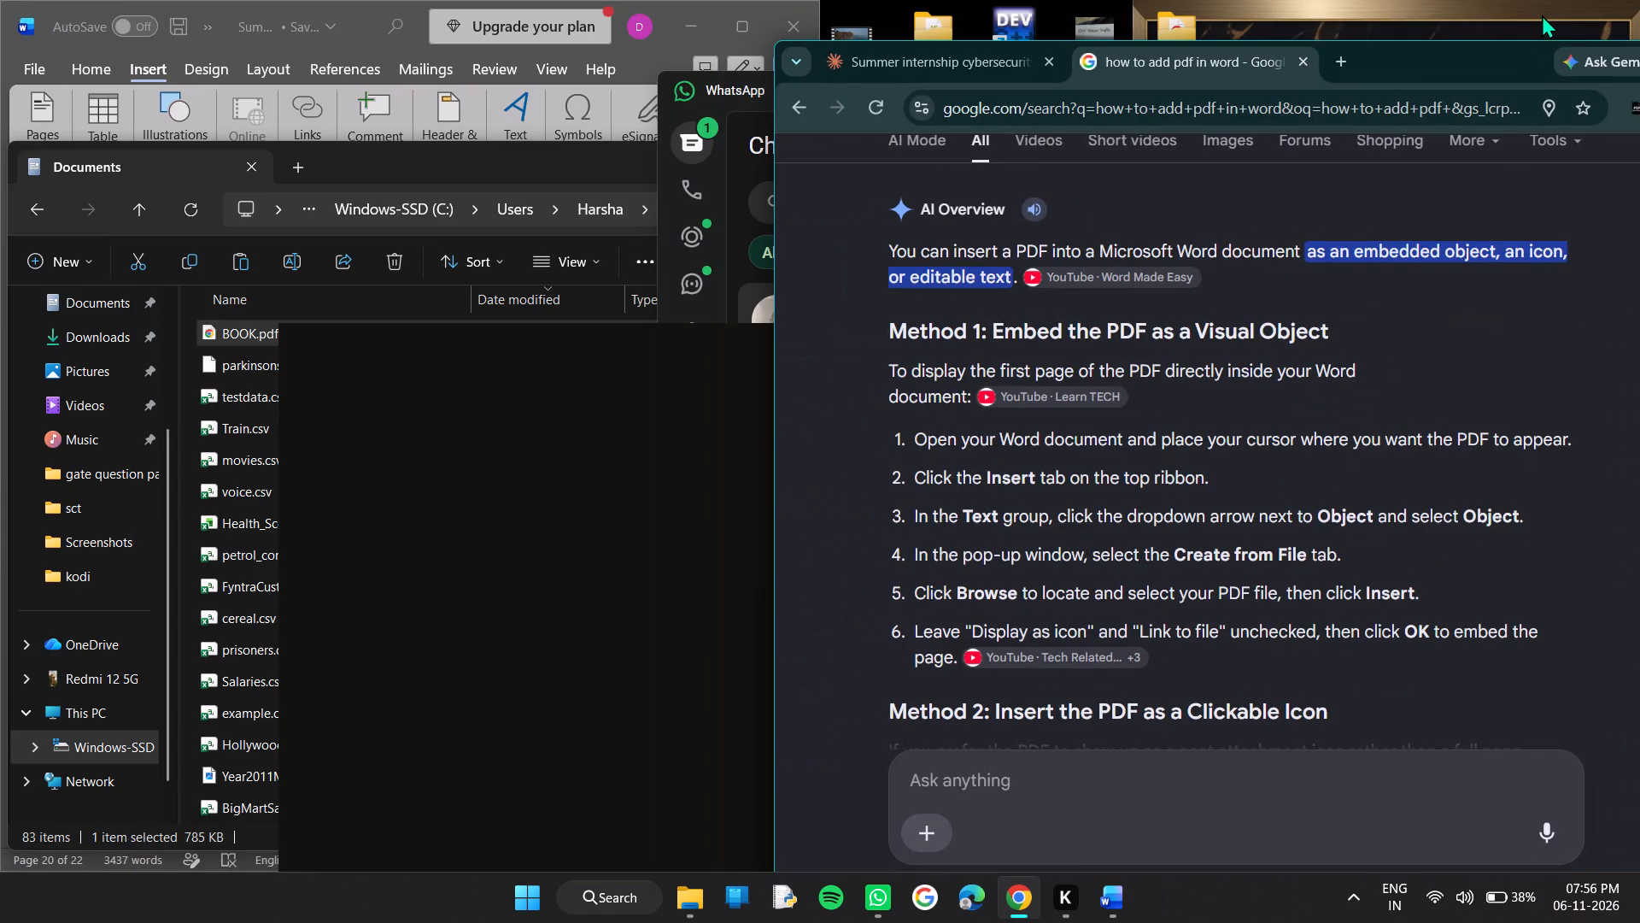
left_click_drag(1498, 60, 1040, 55)
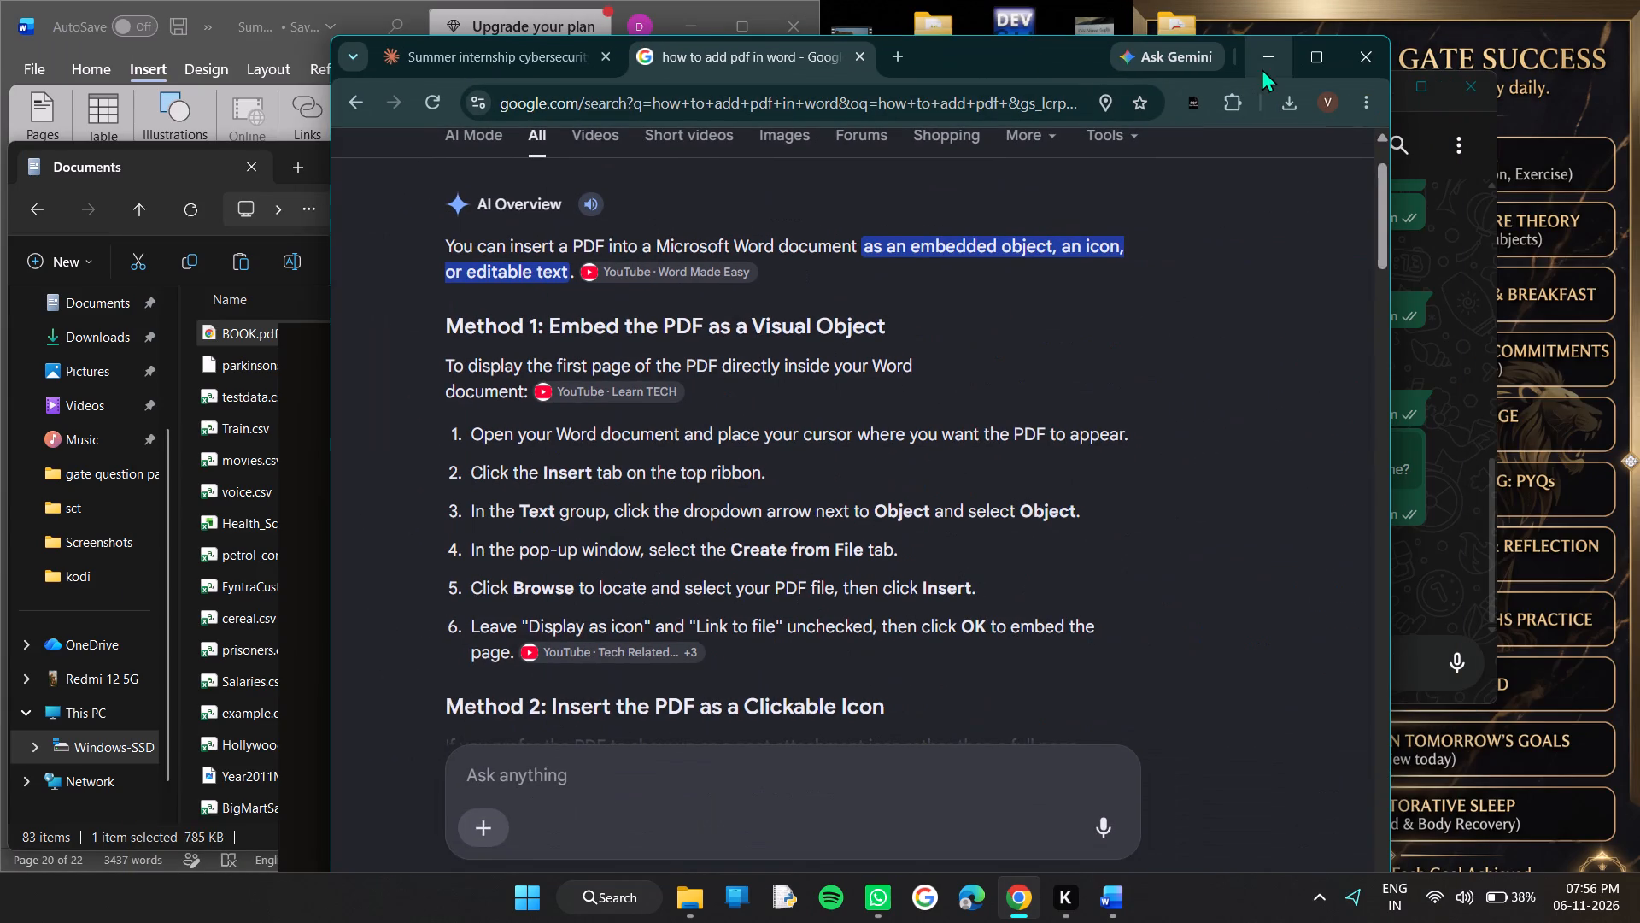
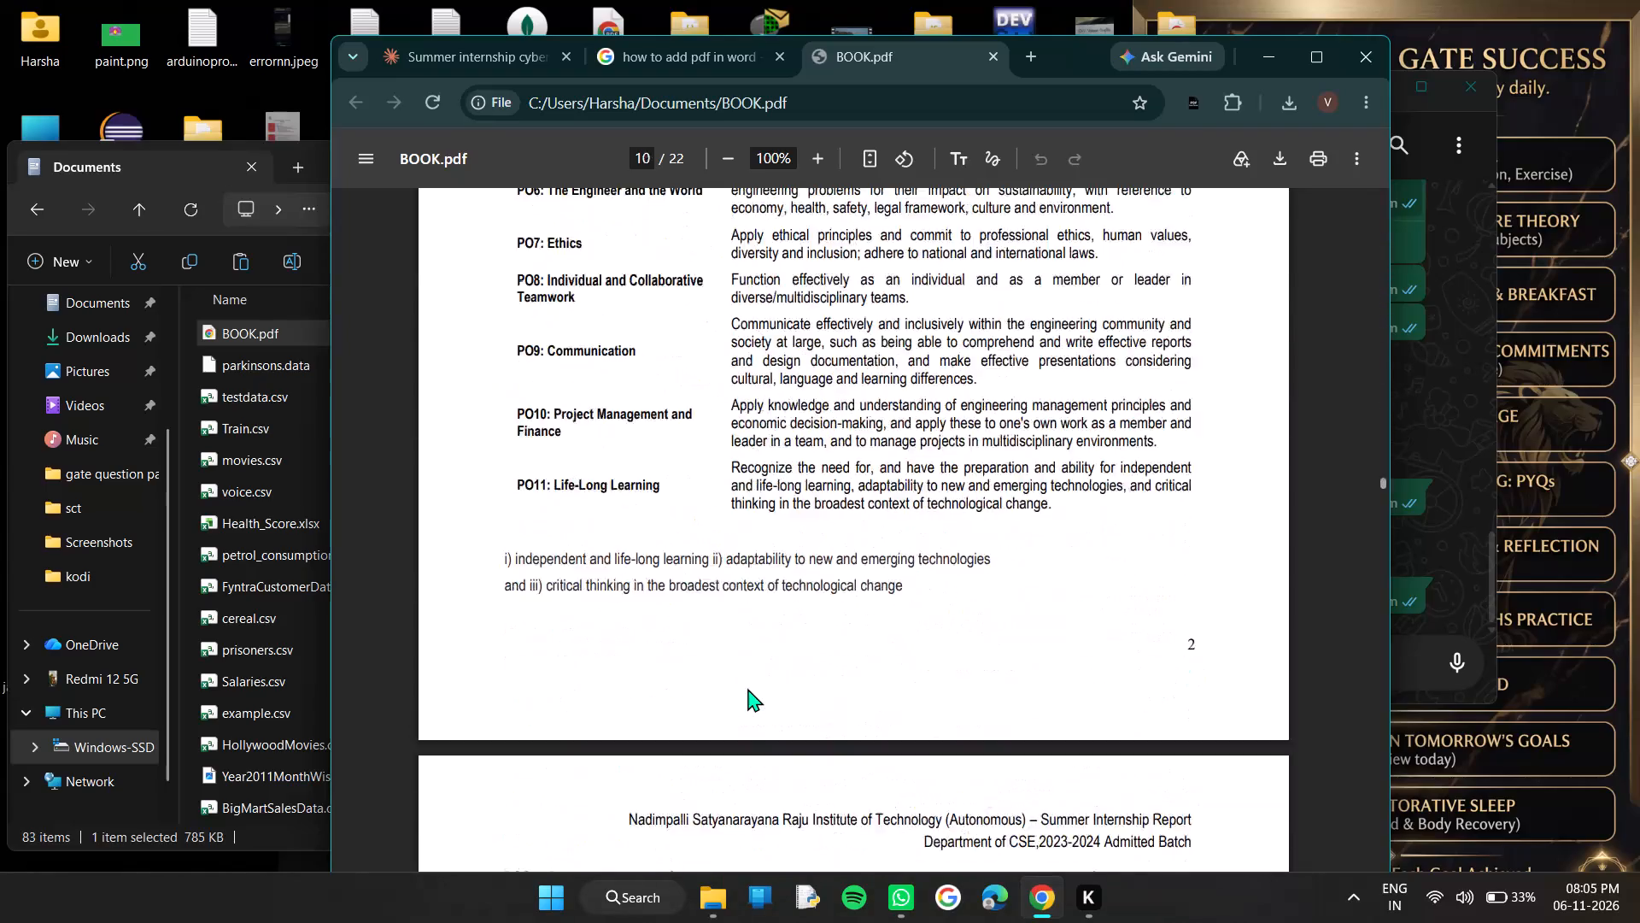
Copy the paragraph under PSO #2: Application of Computing Tools on page 21 of BOOK.pdf.
scroll(747, 688, "down", 10)
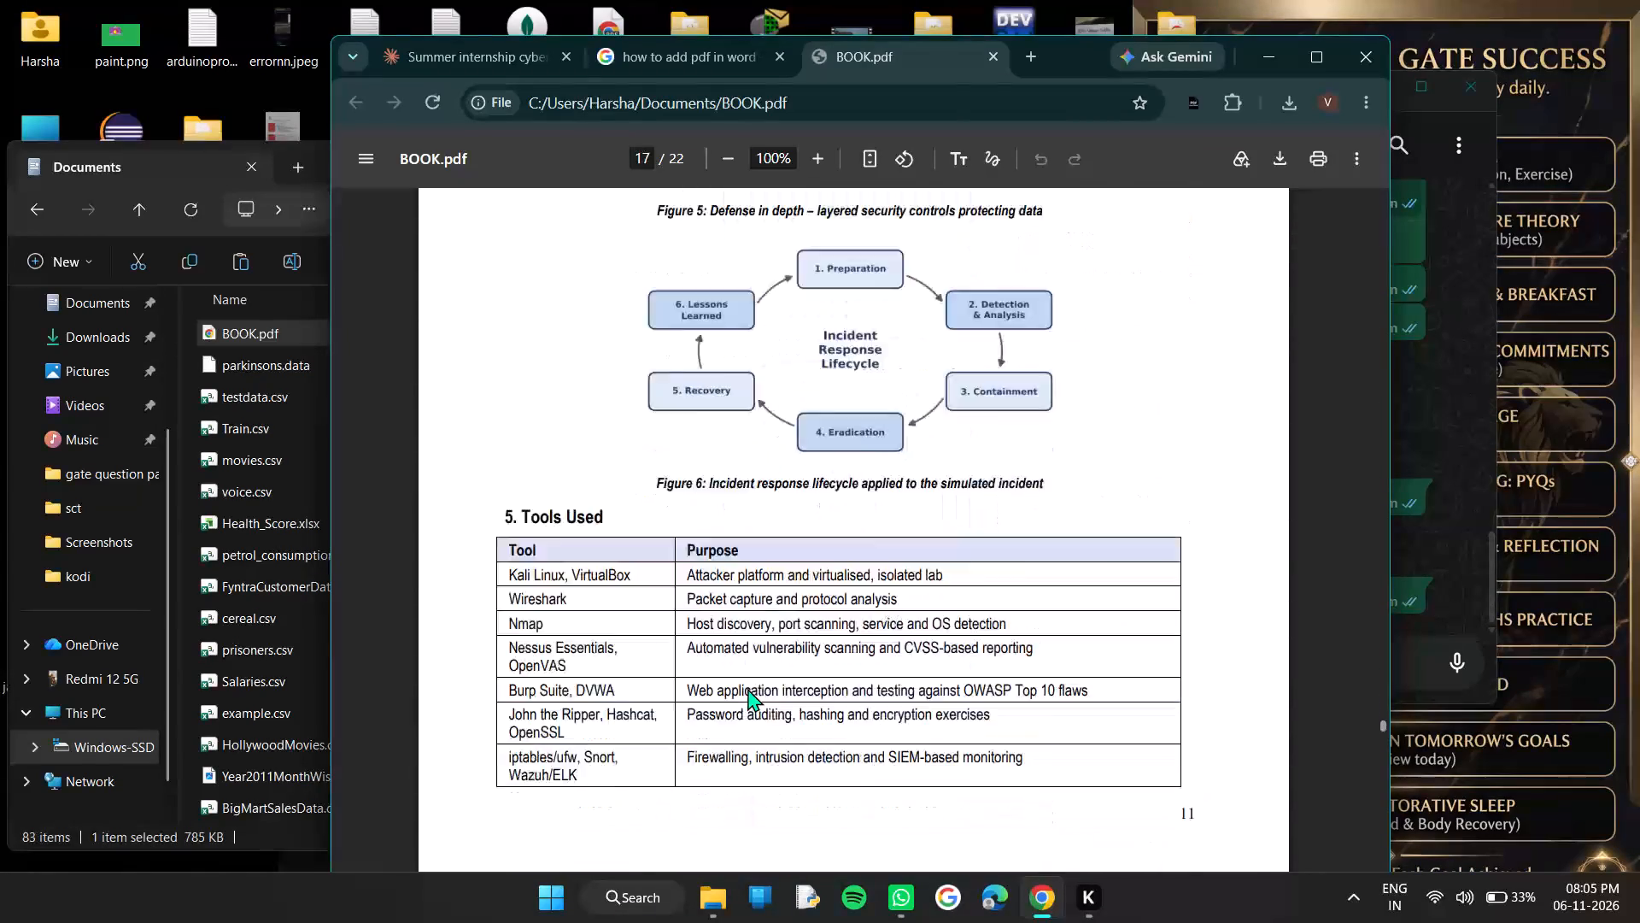
scroll(747, 688, "down", 15)
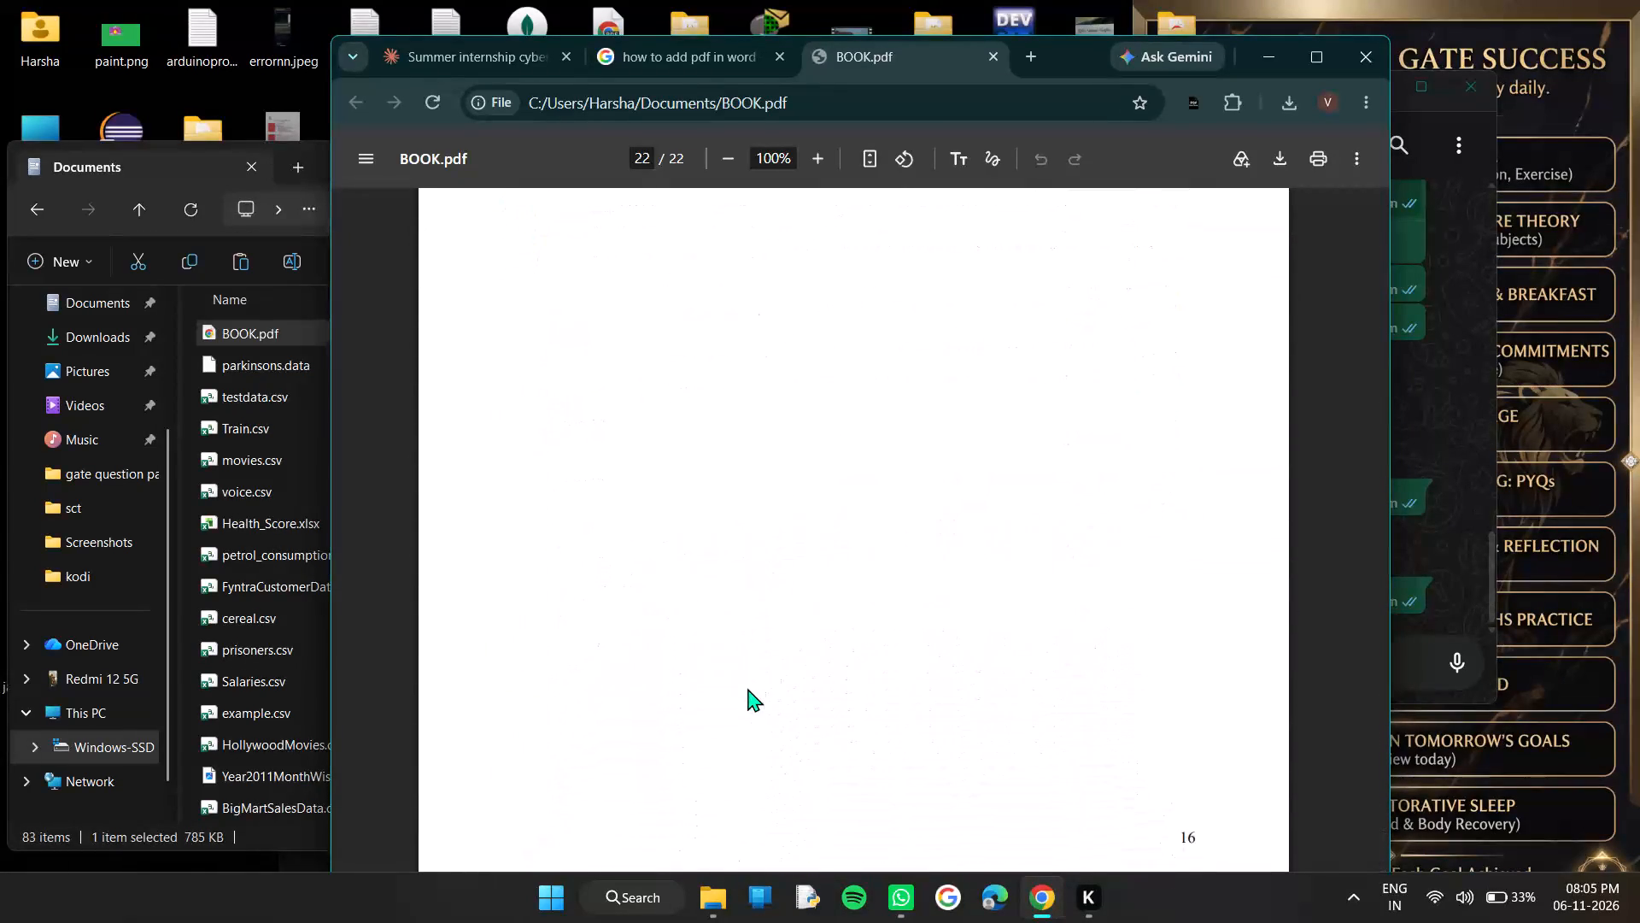
scroll(747, 688, "down", 6)
scroll(747, 688, "up", 10)
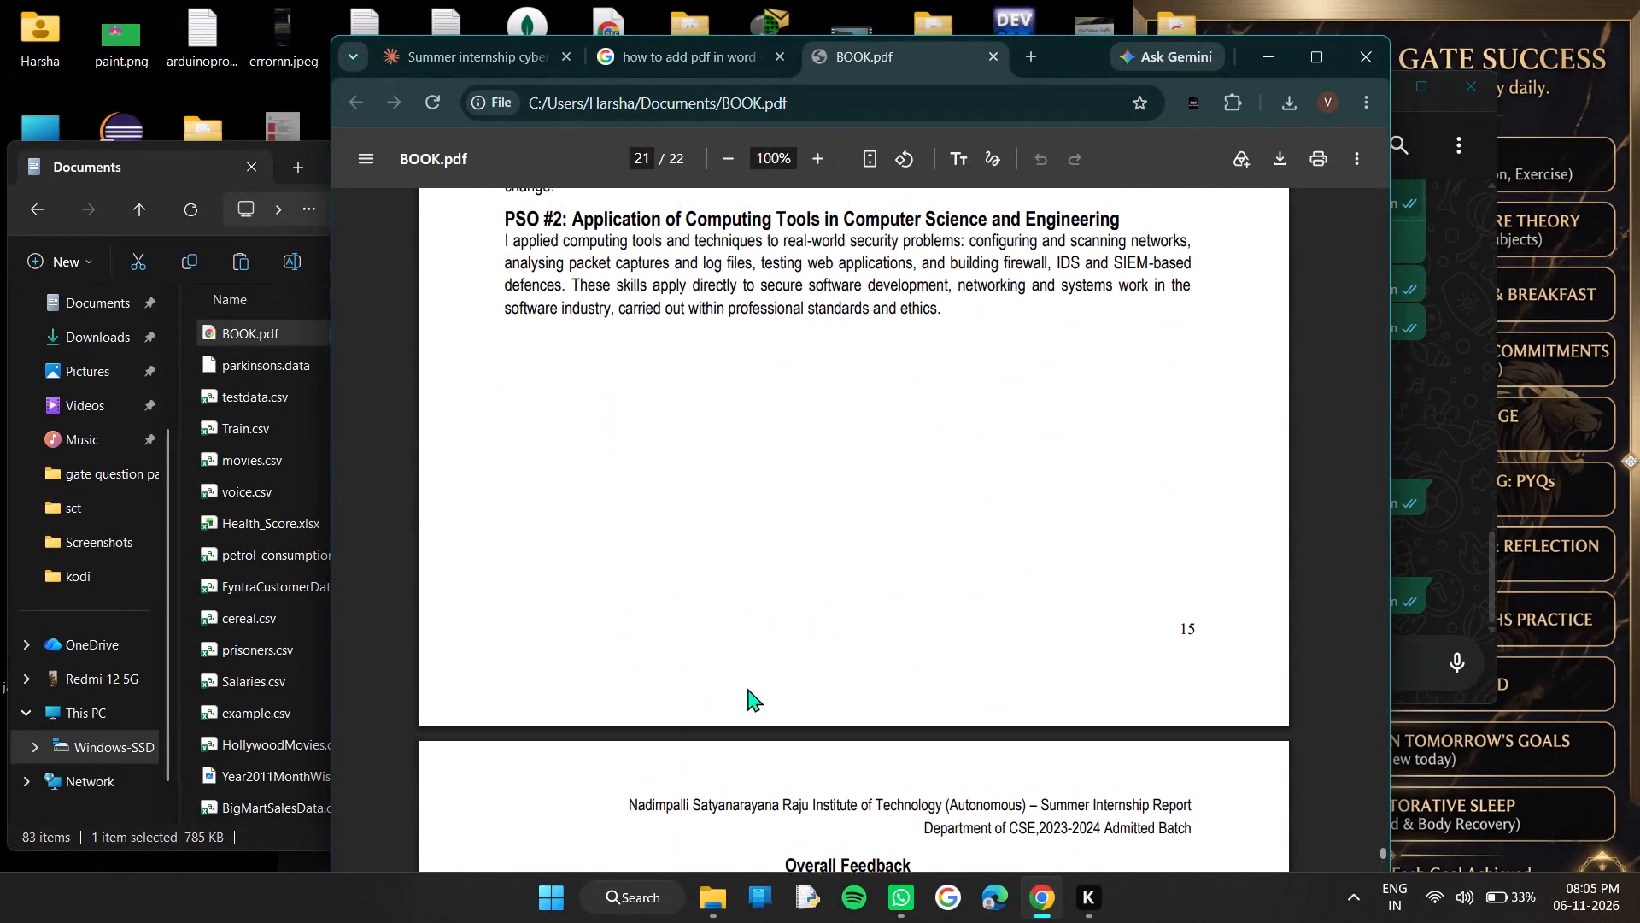
scroll(747, 688, "up", 1)
left_click_drag(971, 686, 499, 597)
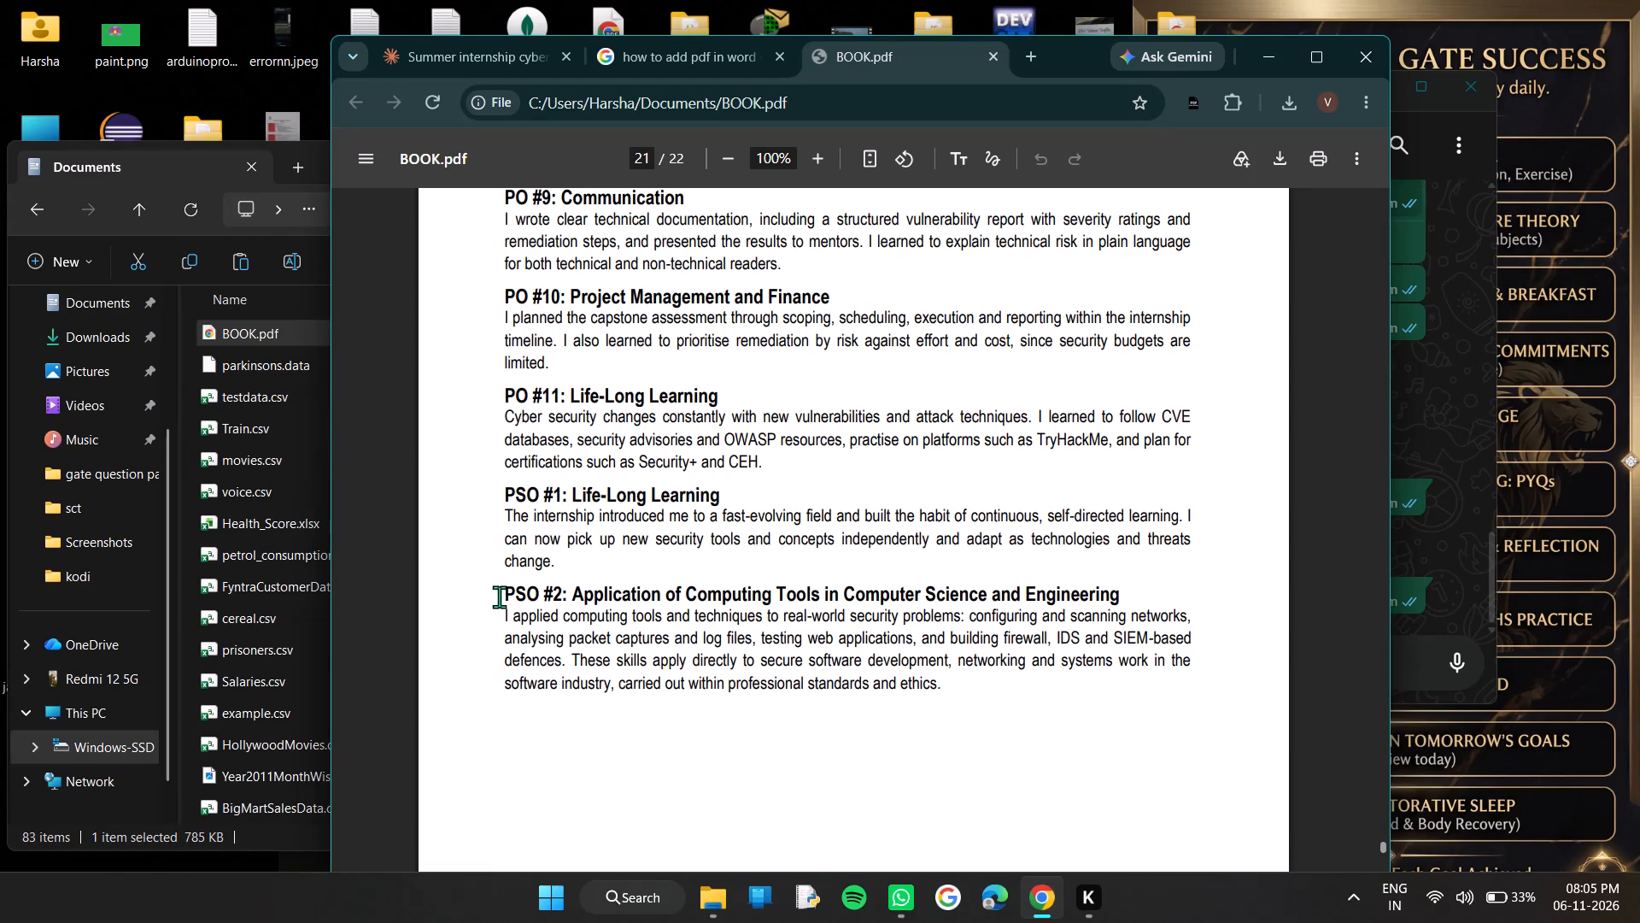
left_click_drag(499, 597, 501, 626)
left_click_drag(501, 626, 952, 695)
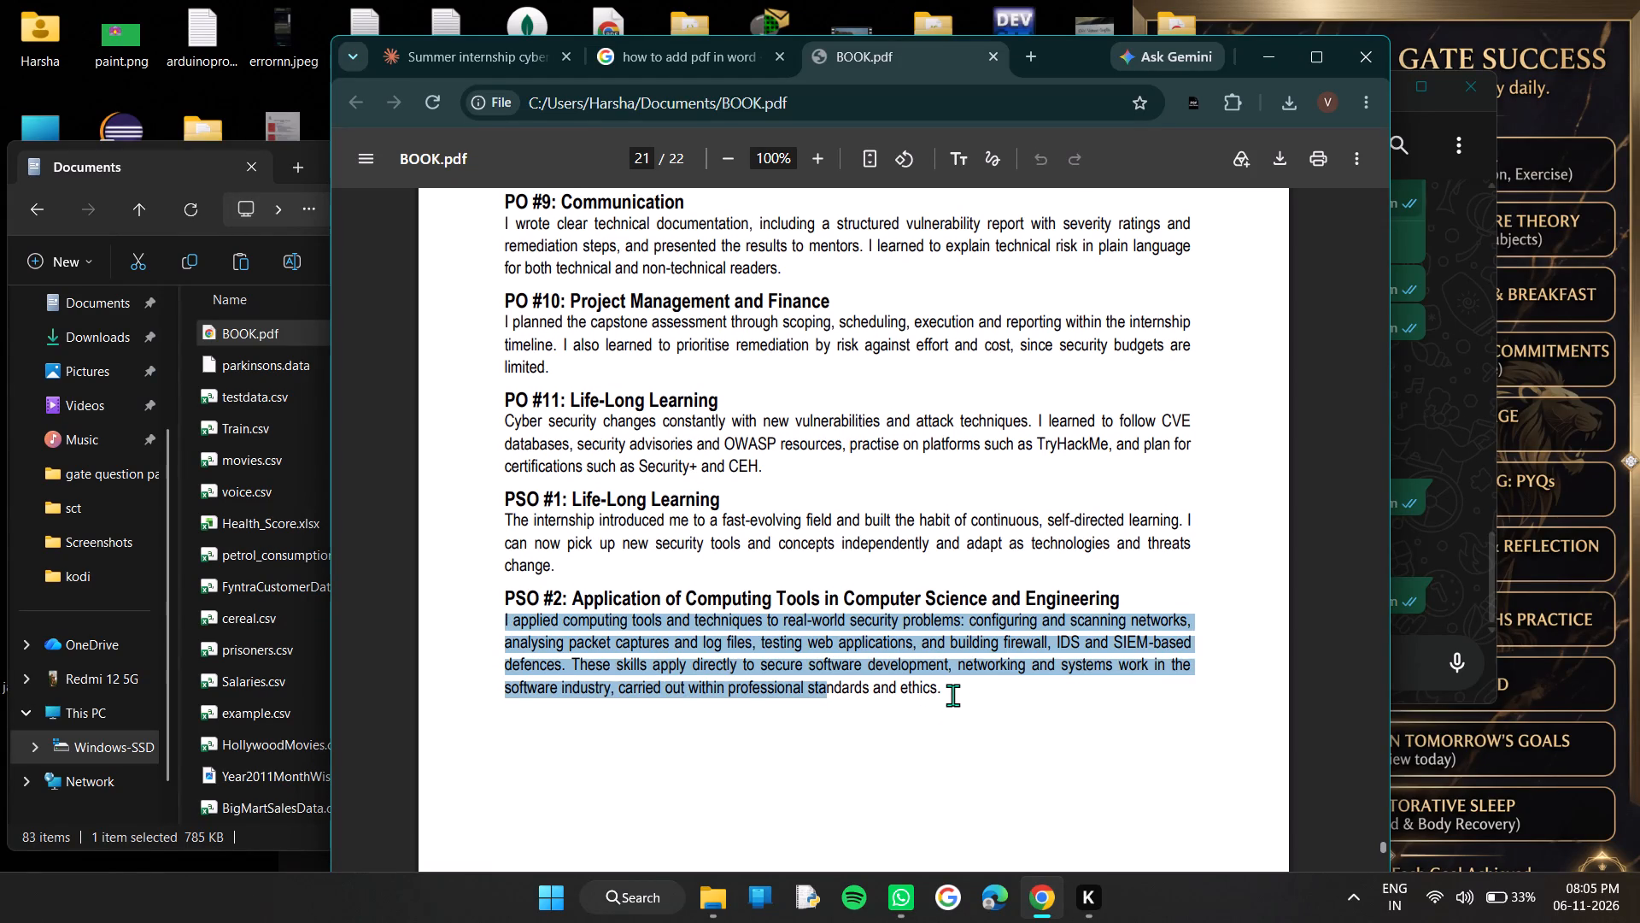
left_click_drag(952, 695, 942, 693)
key("ctrl+c")
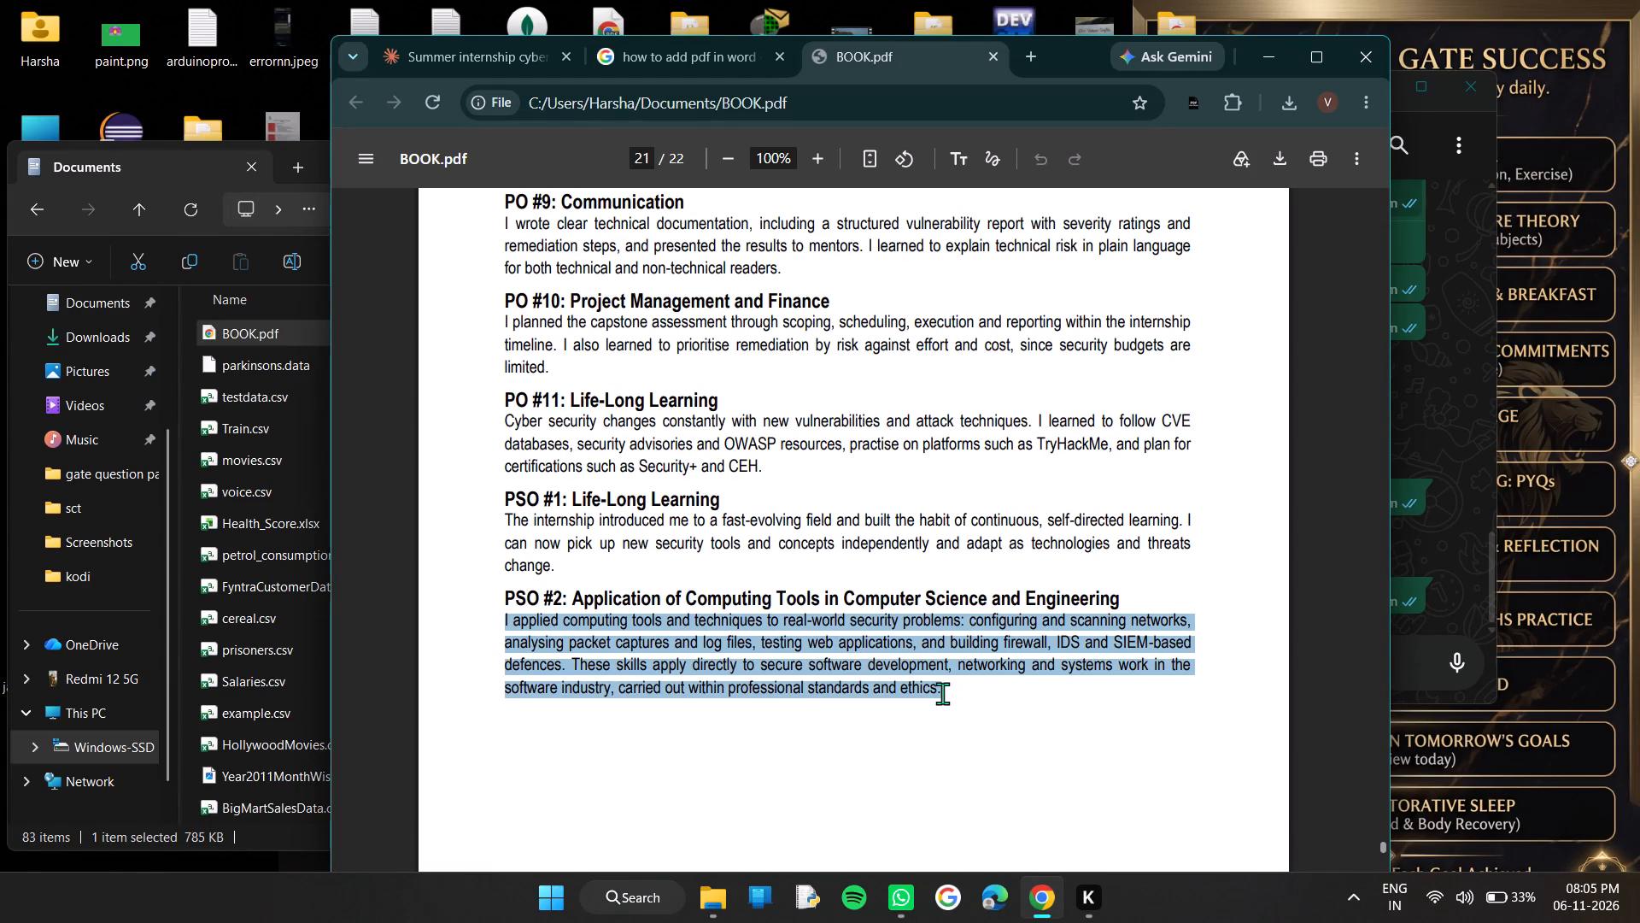
Search Google for the copied PSO #2 paragraph, opening the results in a separate browser window.
left_click(1037, 64)
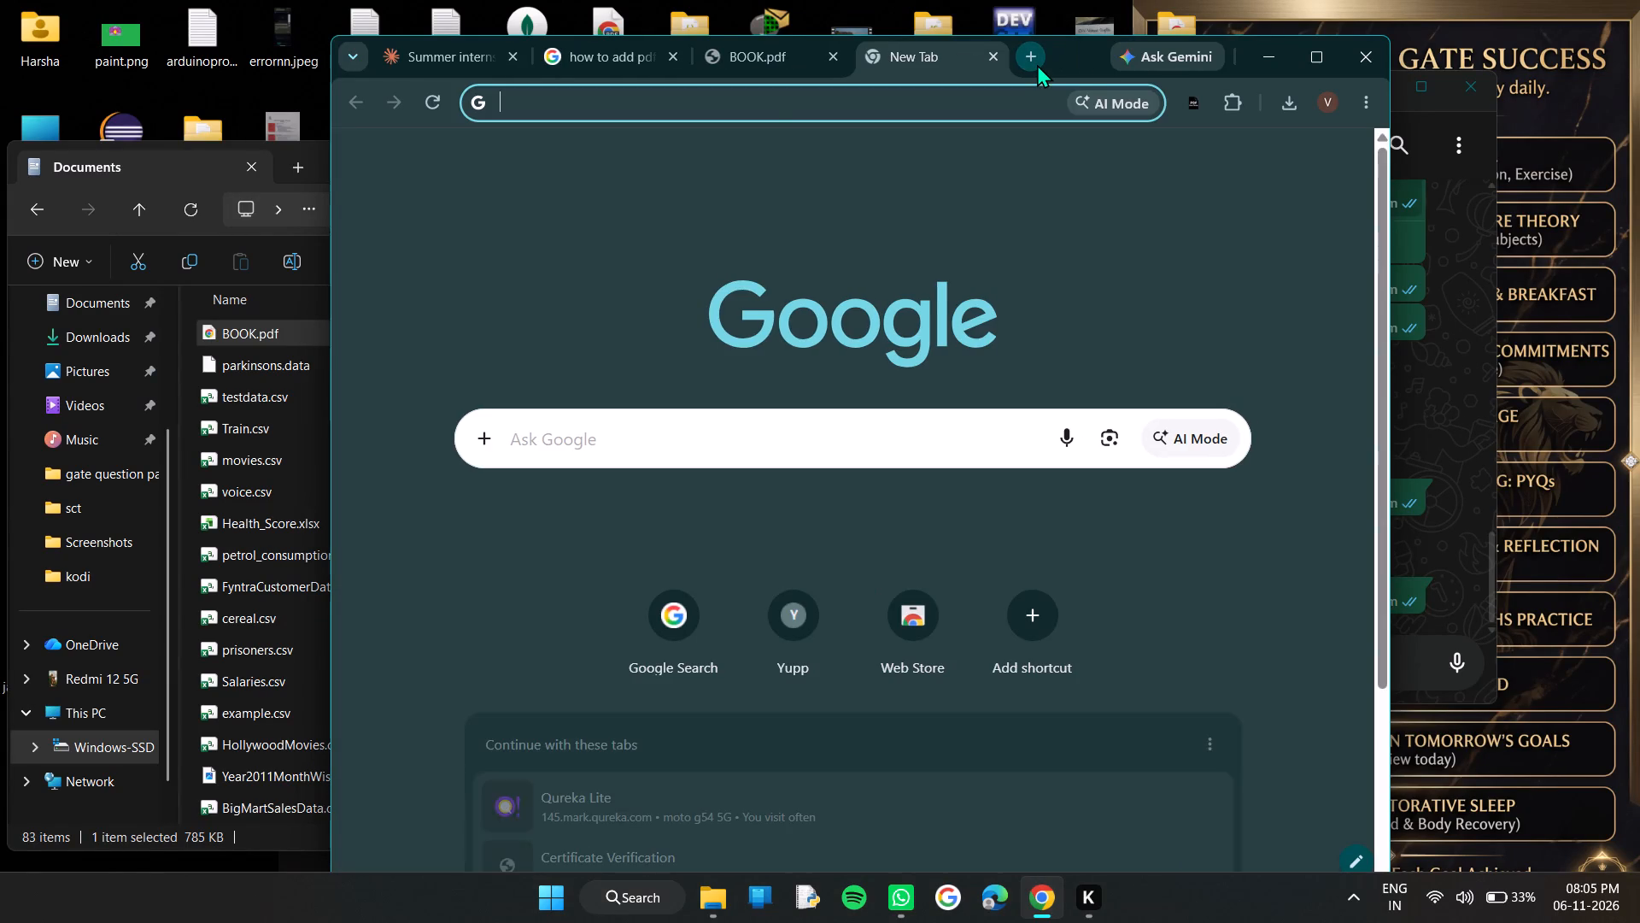
key("ctrl+v")
key("shift+Return")
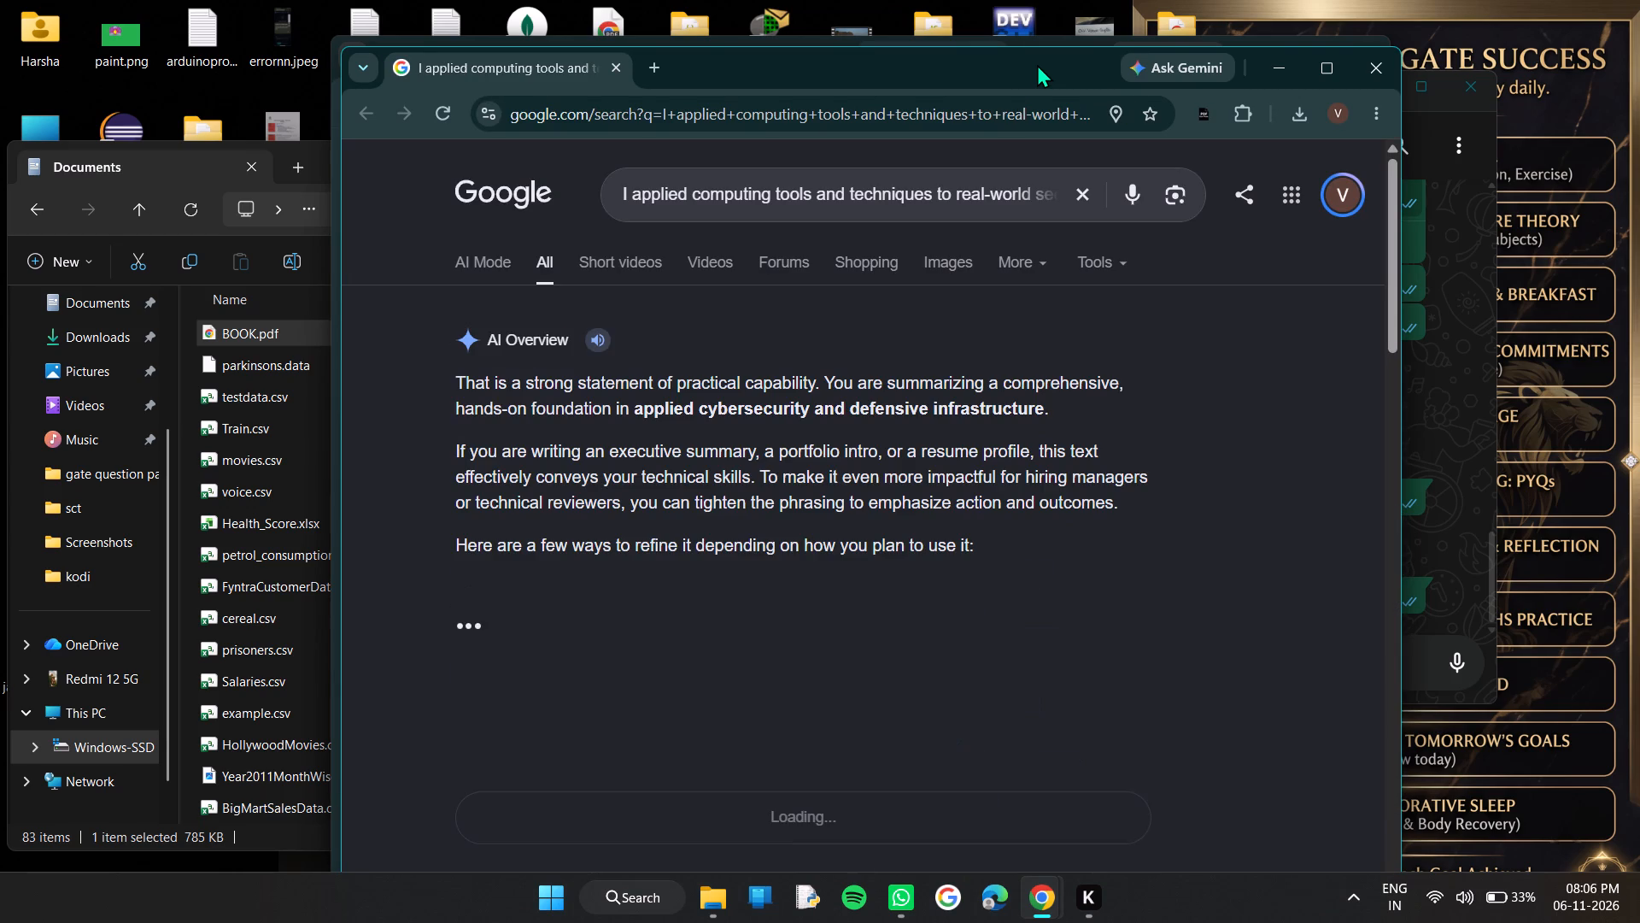
Add the question "how many words in this" on a new line after the paragraph in the query and search again.
left_click_drag(896, 63, 956, 210)
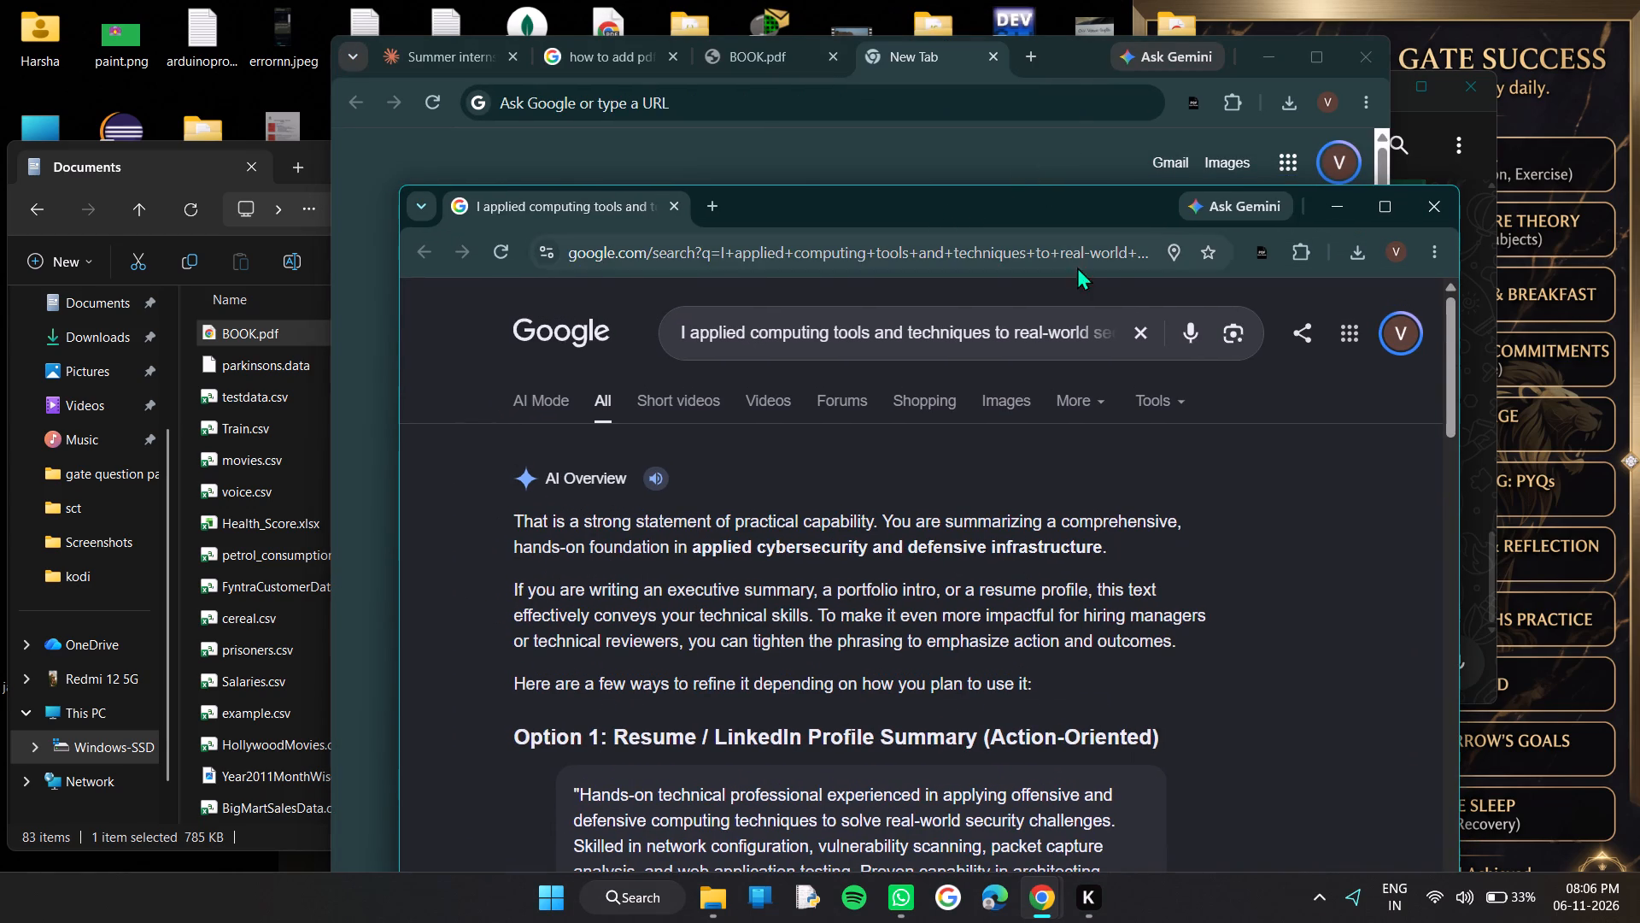
left_click(1085, 344)
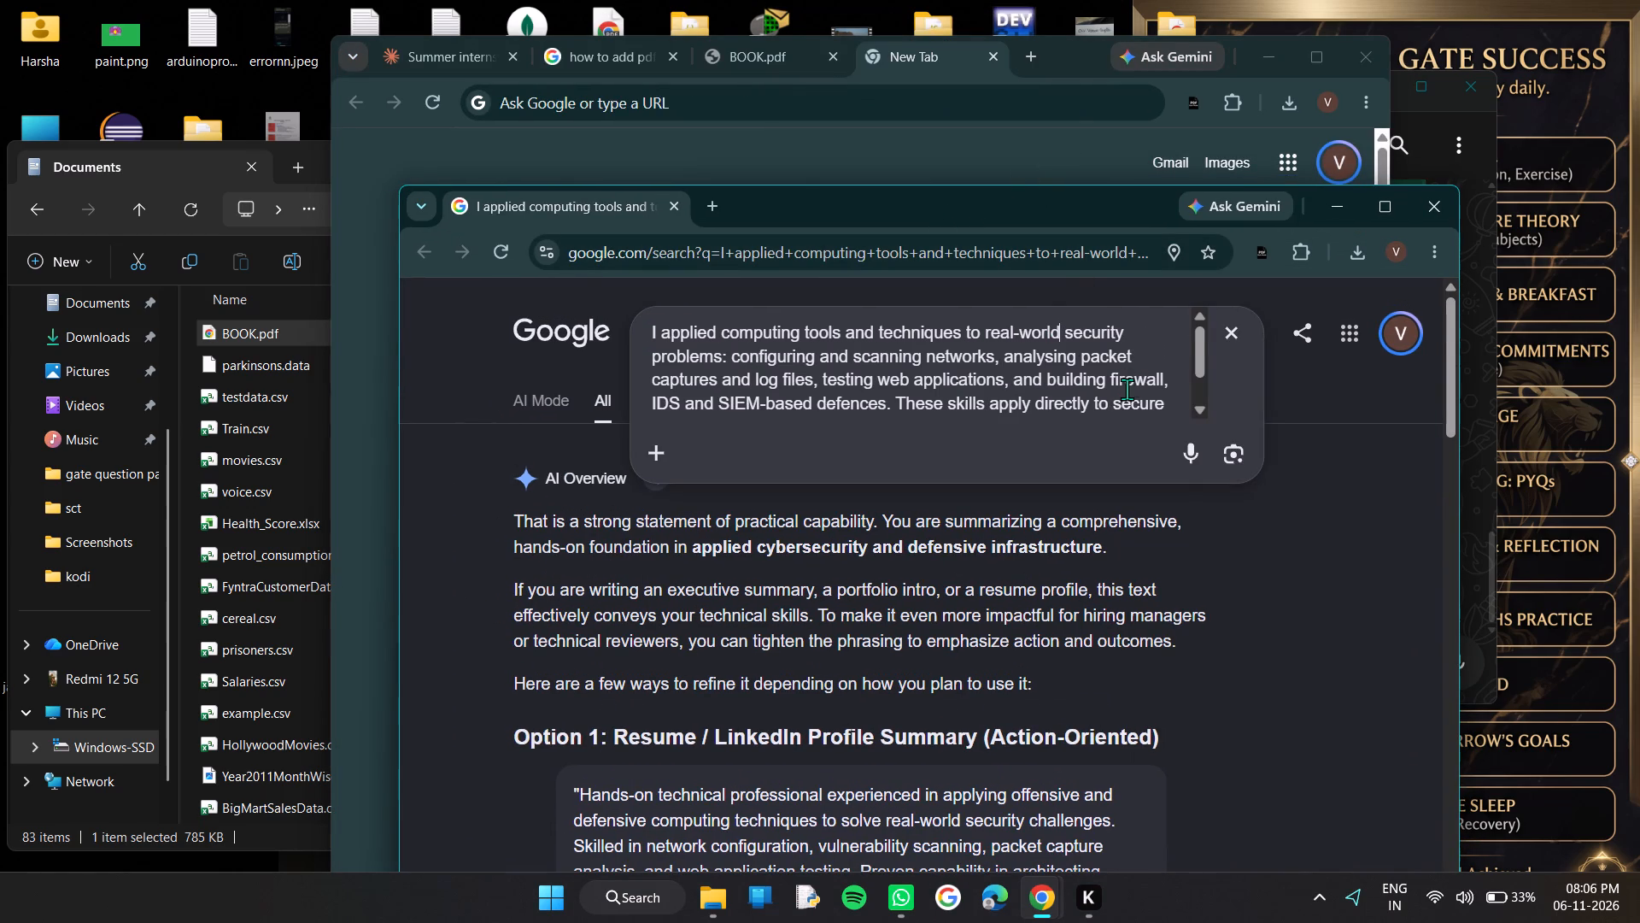
scroll(1127, 389, "down", 5)
left_click(1121, 413)
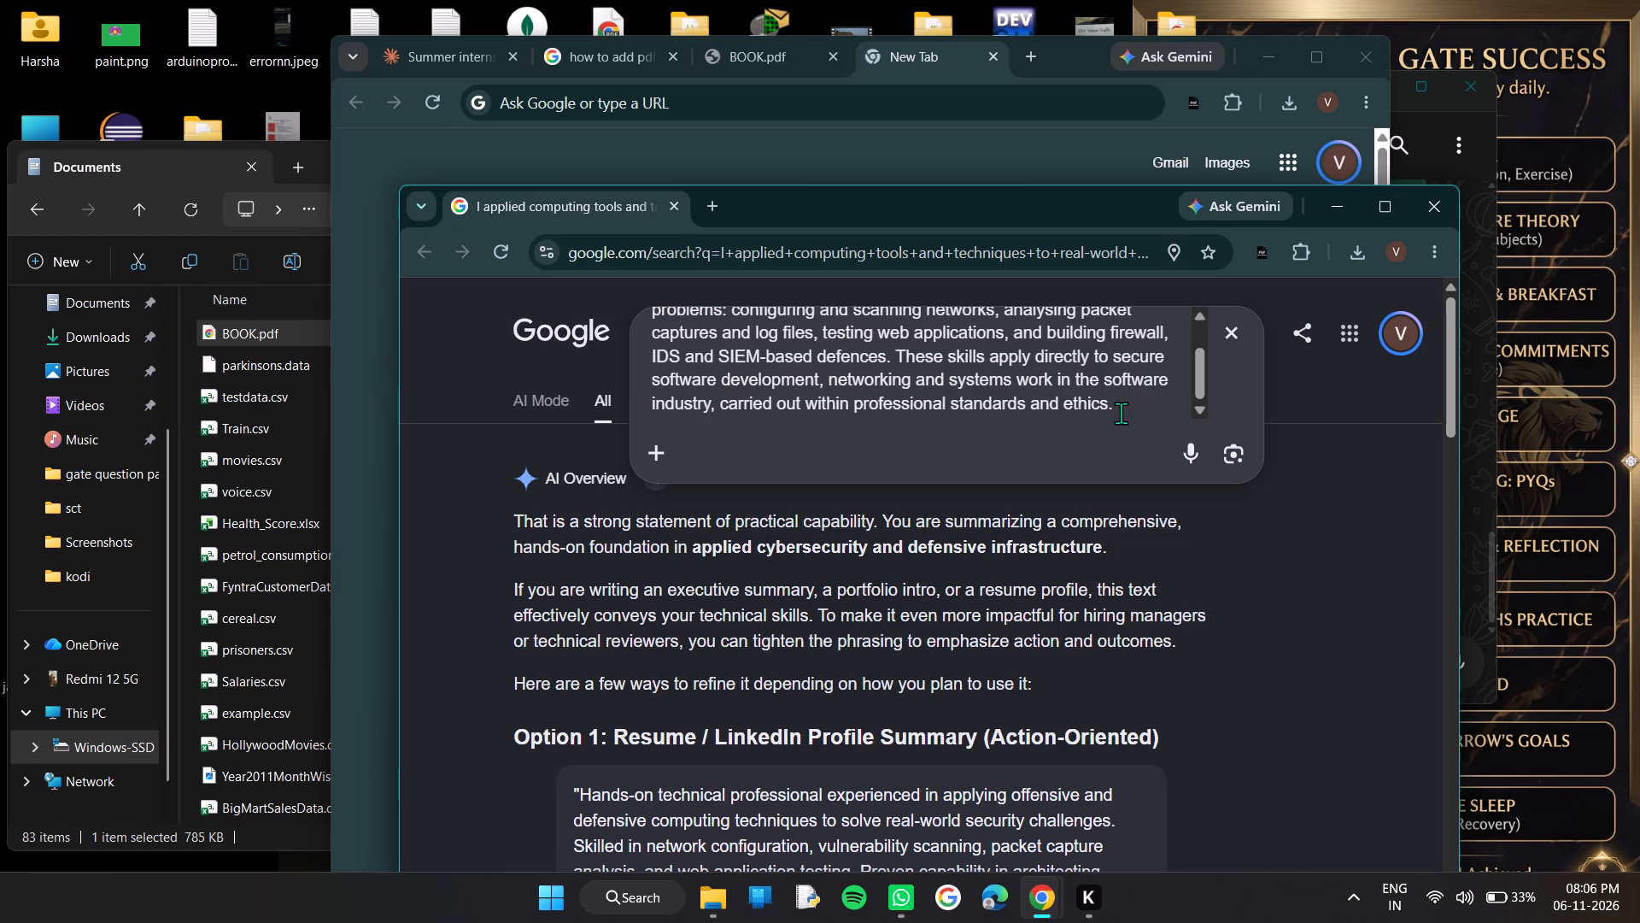
key("shift+Return")
type("how many")
key("space")
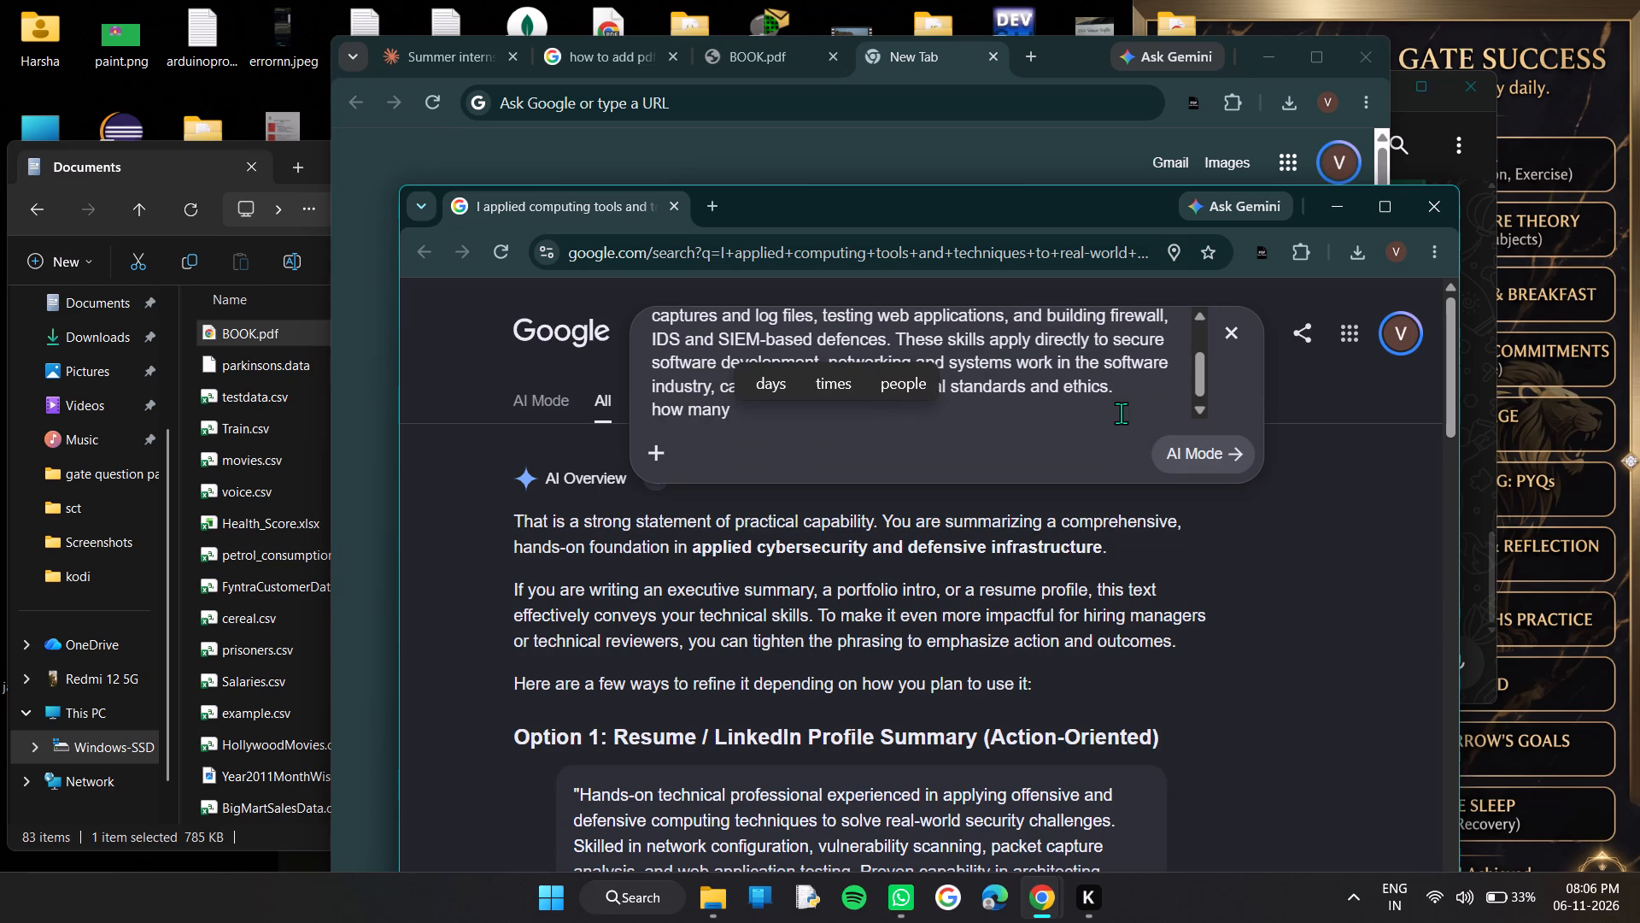
type("worh=ds")
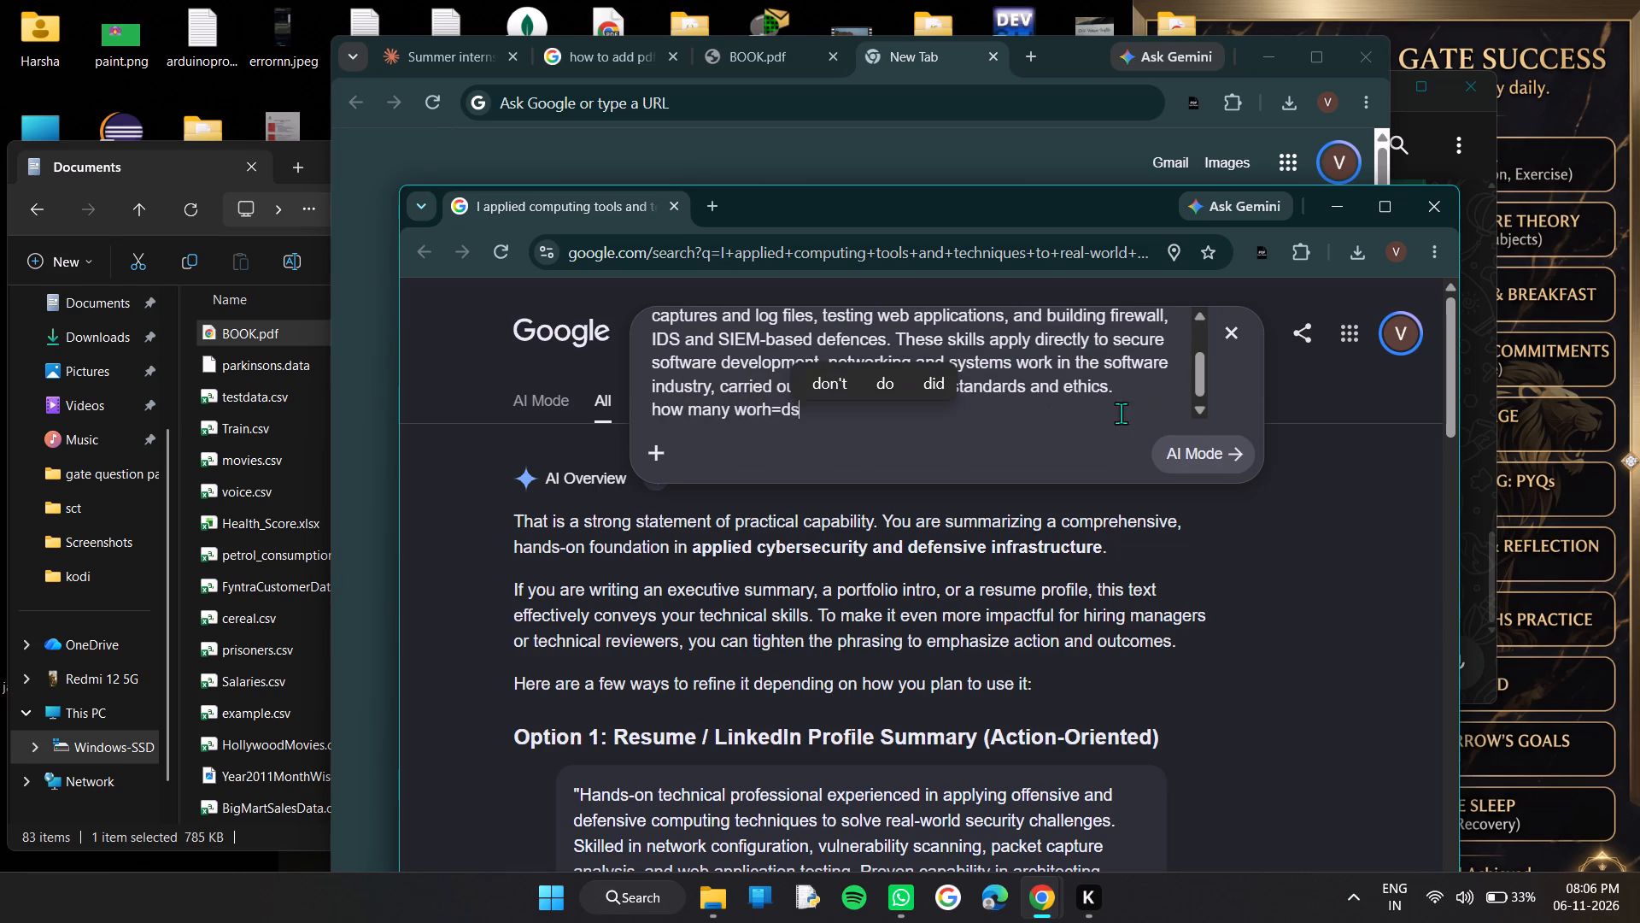
key("space")
key("BackSpace")
key("BackSpace")
key("BackSpace")
key("BackSpace")
key("BackSpace")
key("BackSpace")
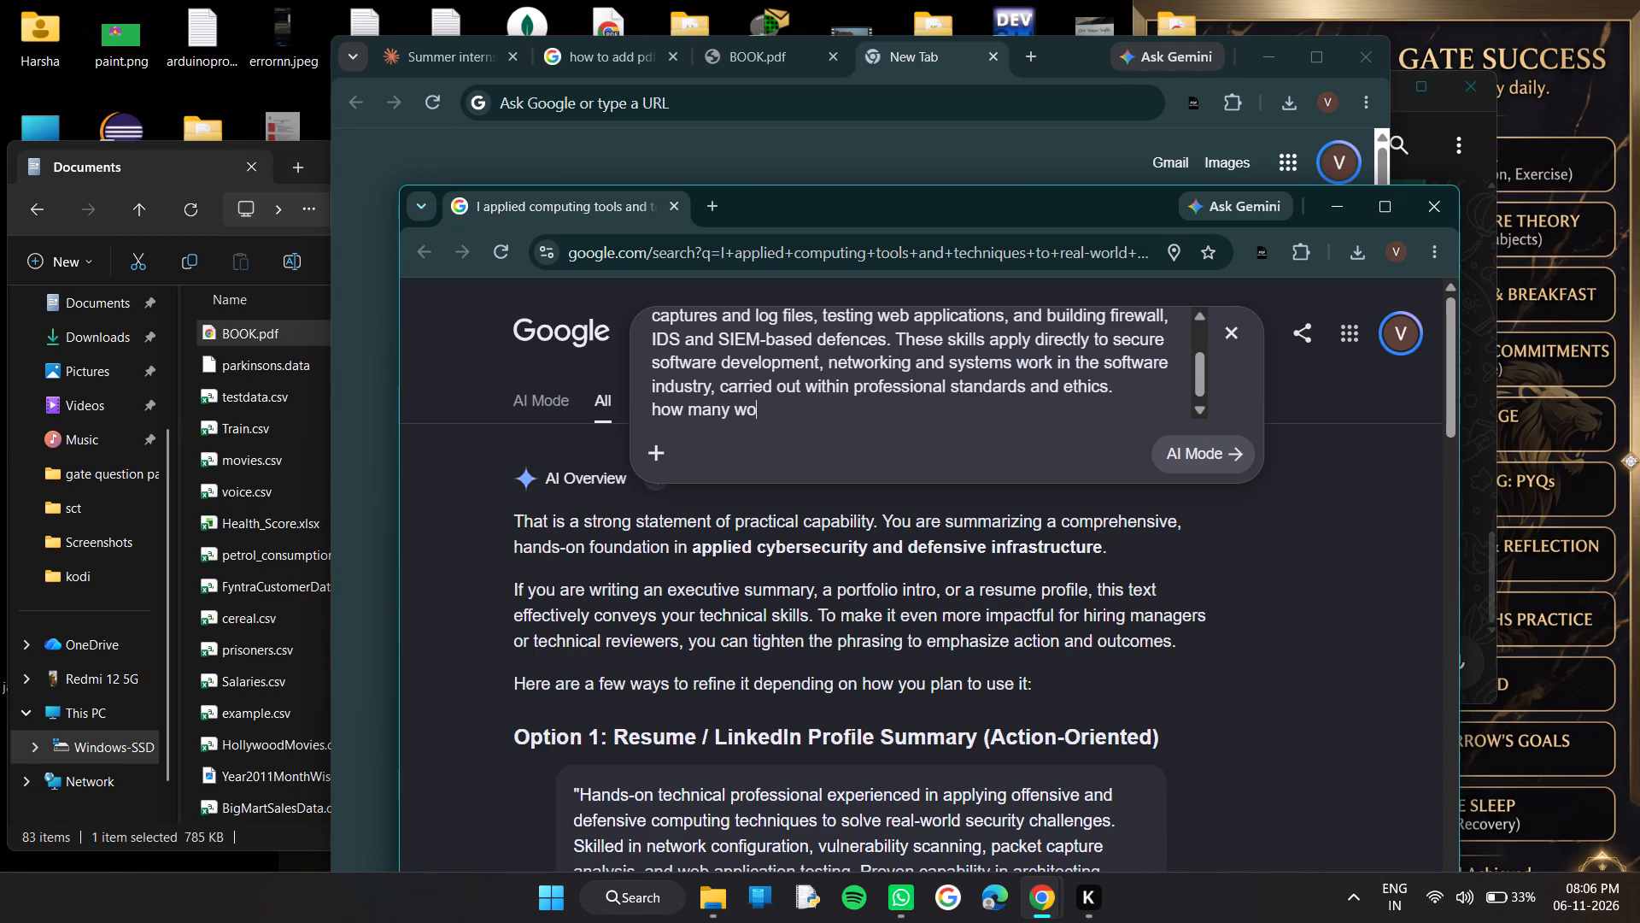
type("rds in this")
key("Return")
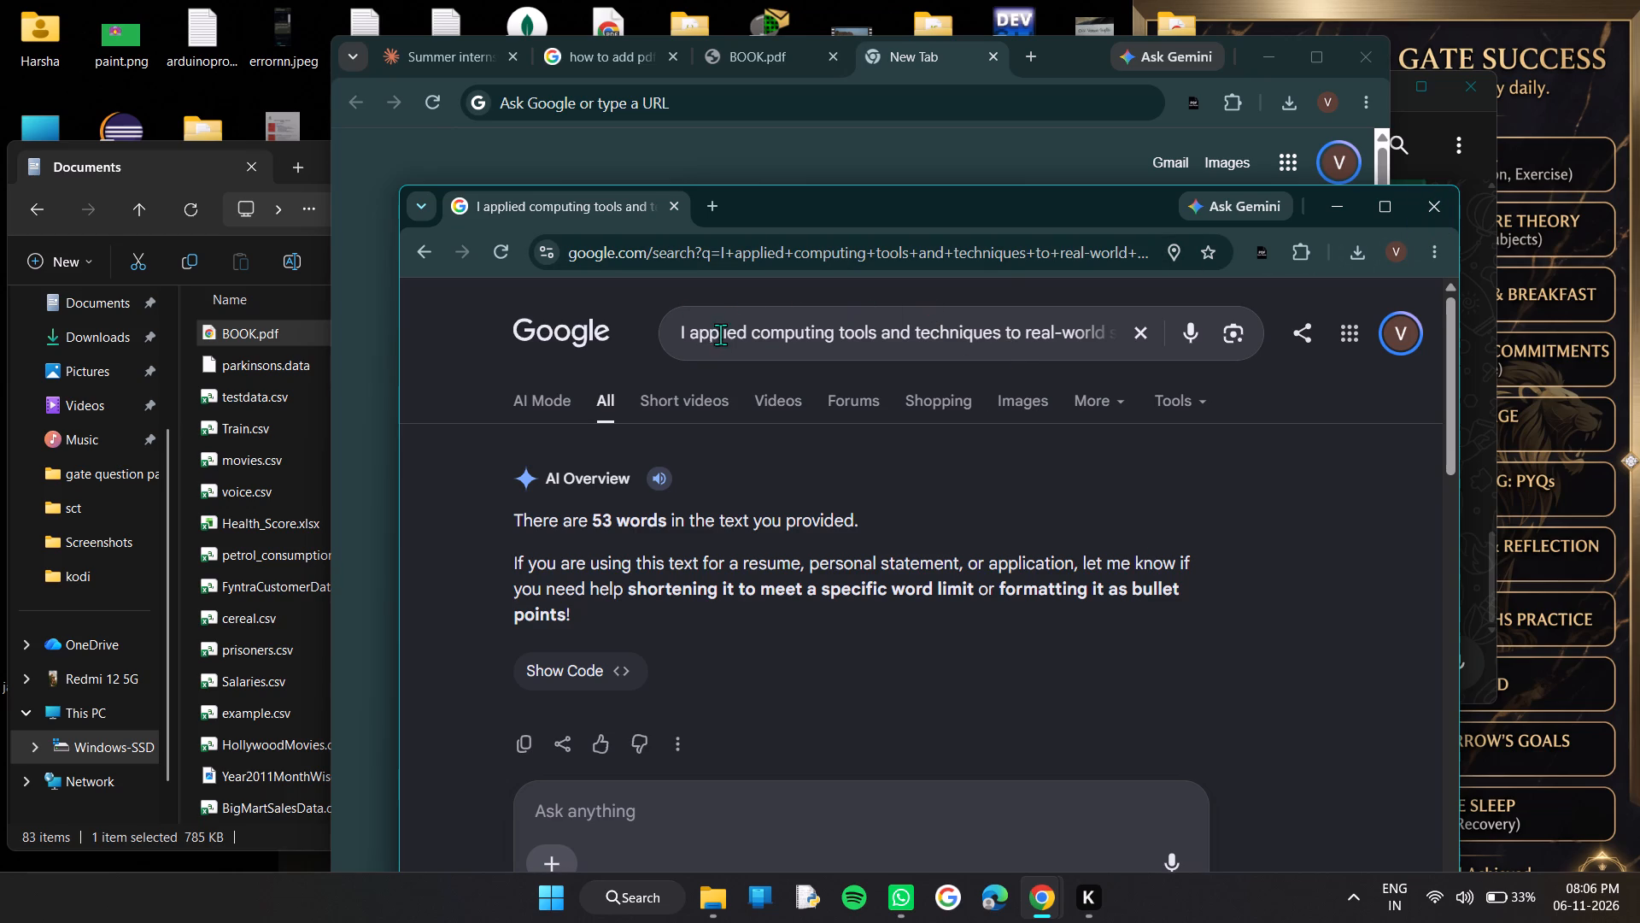
Enclose the paragraph in the search query in double quotation marks, leaving the word-count question outside, and rerun the search.
left_click(681, 324)
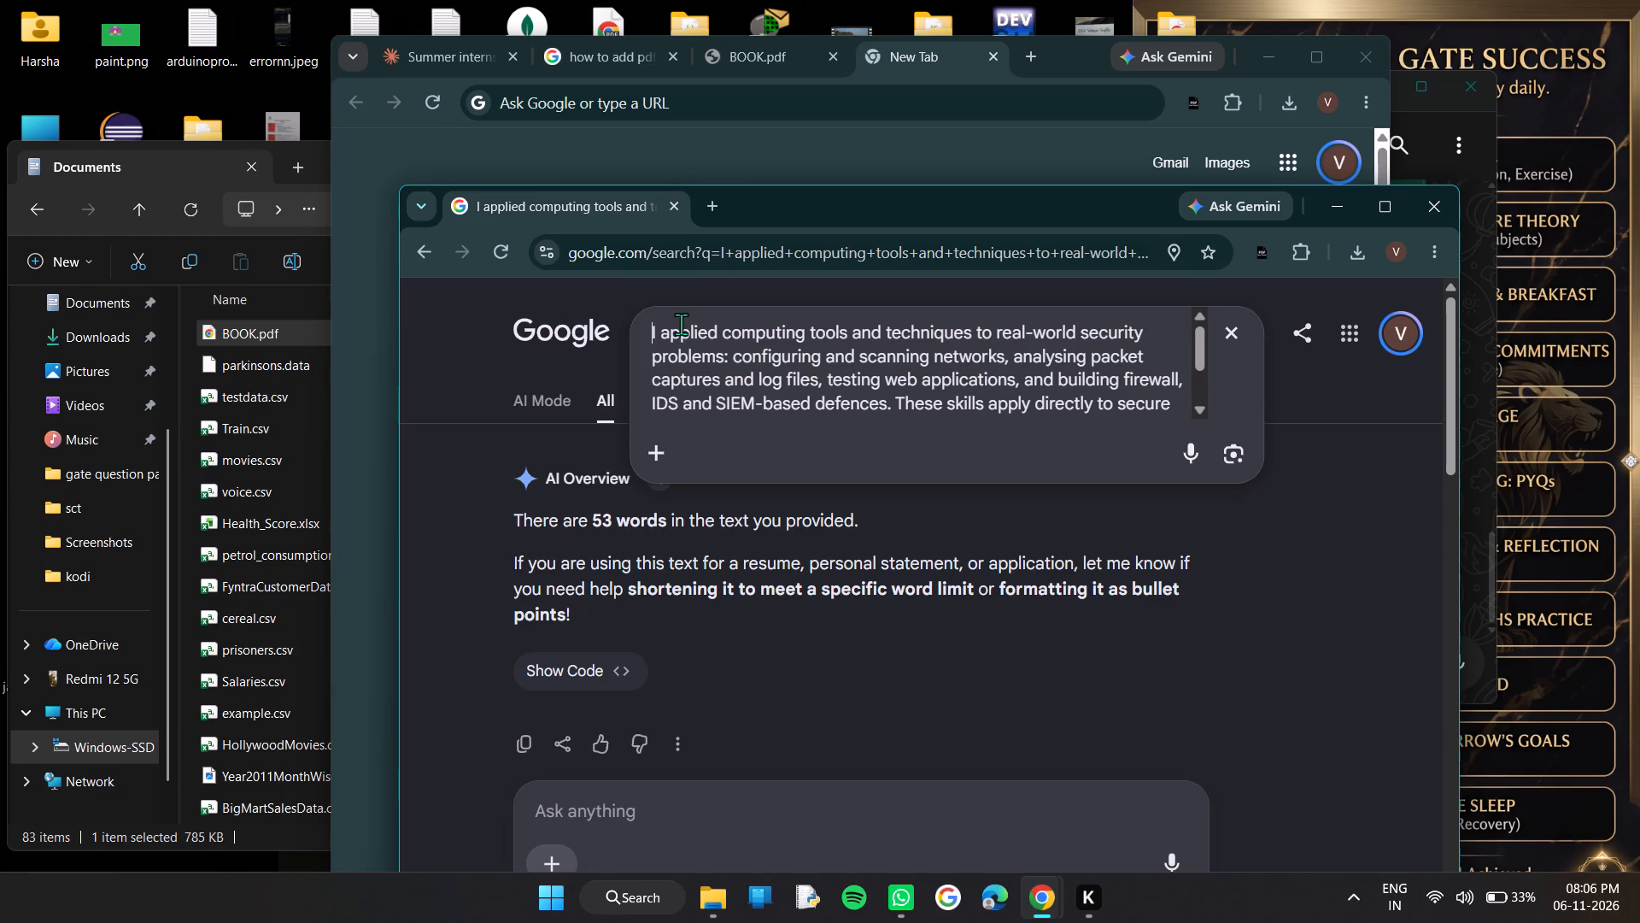
key("shift+quotedbl")
key("Down")
key("Down")
key("Down")
key("Down")
key("Down")
key("Down")
key("Down")
key("Down")
key("Down")
key("Down")
key("Down")
key("Down")
key("Down")
key("Down")
key("Down")
key("Down")
key("Down")
key("Down")
key("Down")
key("Down")
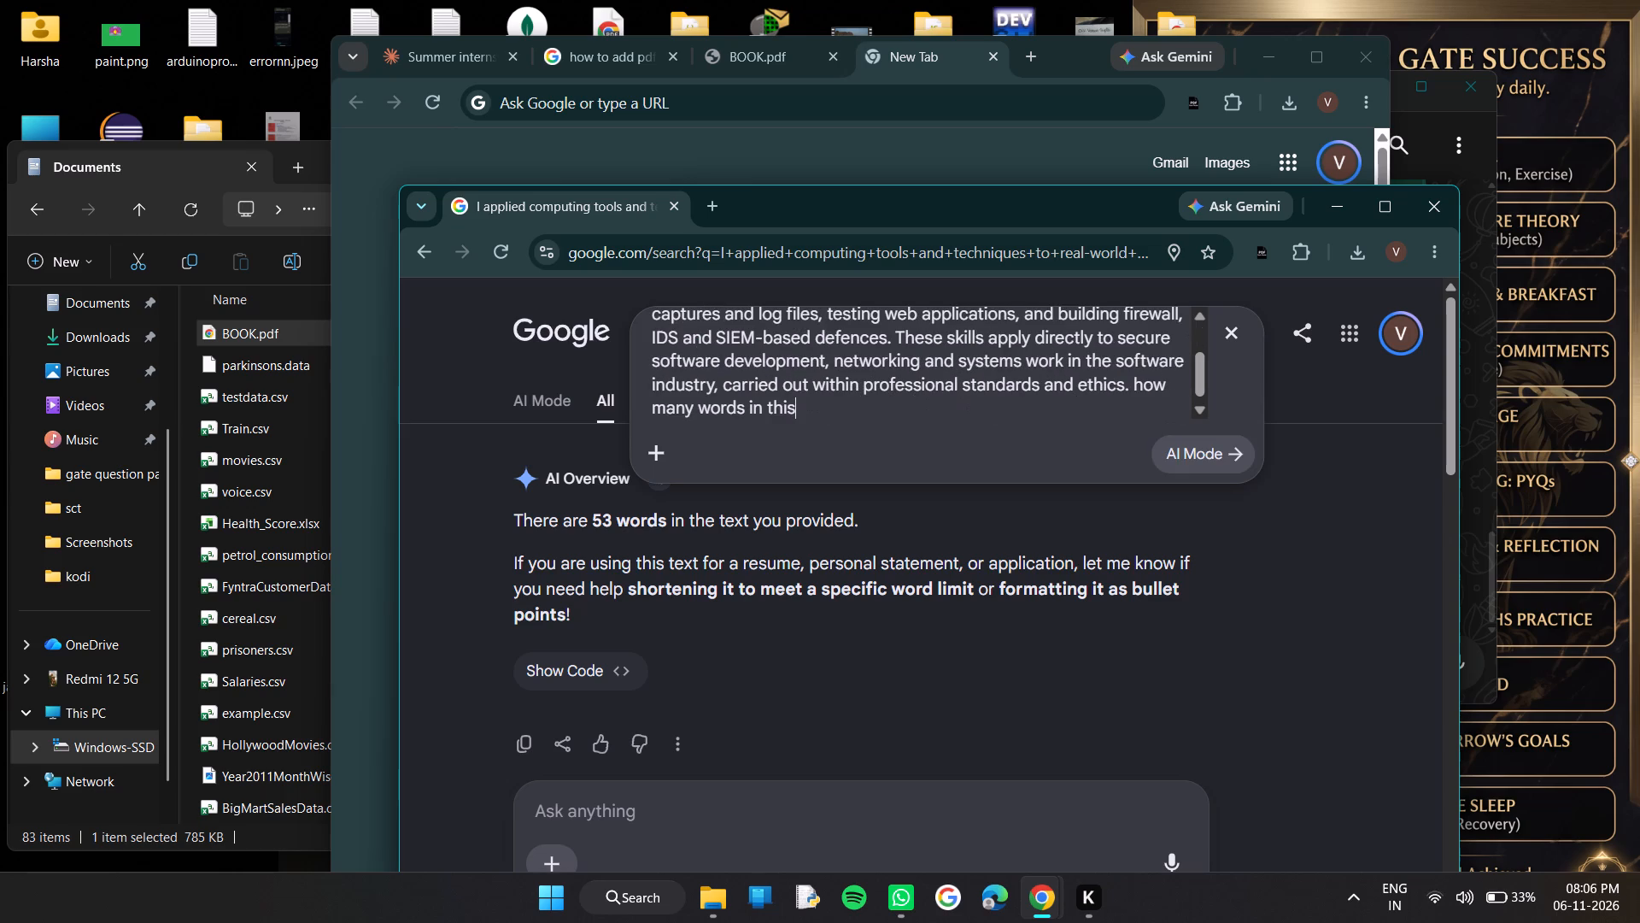
key("Left")
key("Up")
key("Right")
key("Right")
key("Right")
key("Right")
key("Right")
key("Right")
key("Right")
key("Right")
key("Right")
key("Right")
key("Right")
key("Right")
key("Right")
key("Right")
key("Right")
key("Right")
key("Right")
key("Right")
key("Right")
key("Right")
key("Right")
key("Right")
key("shift+quotedbl")
key("Return")
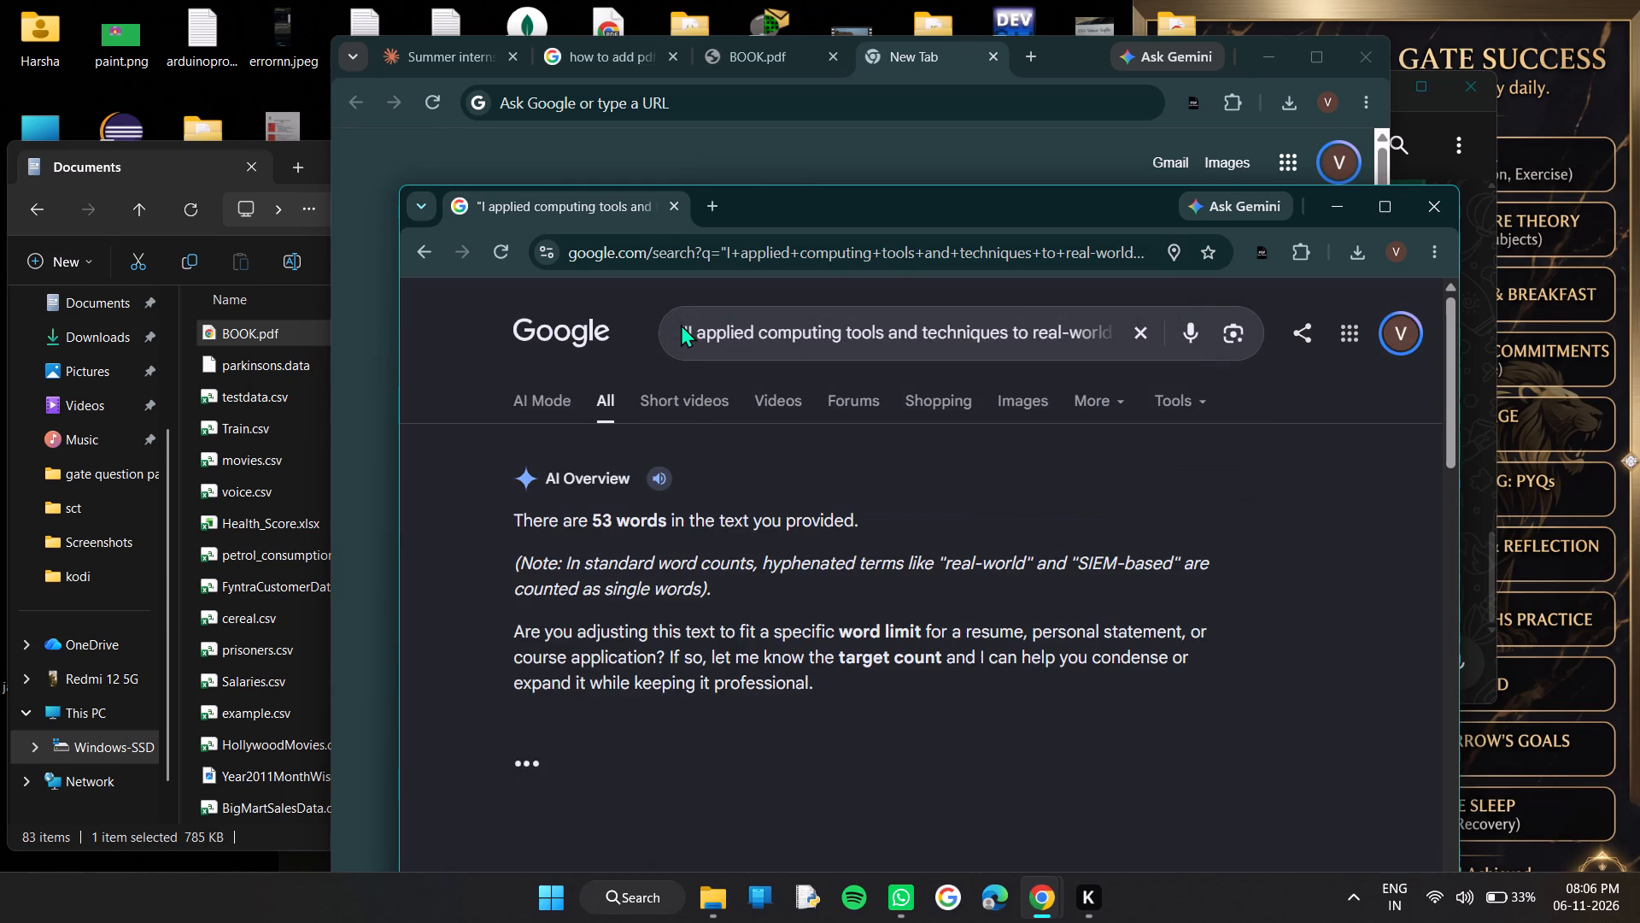
Close the word-count search window and the empty new tab.
left_click(1436, 213)
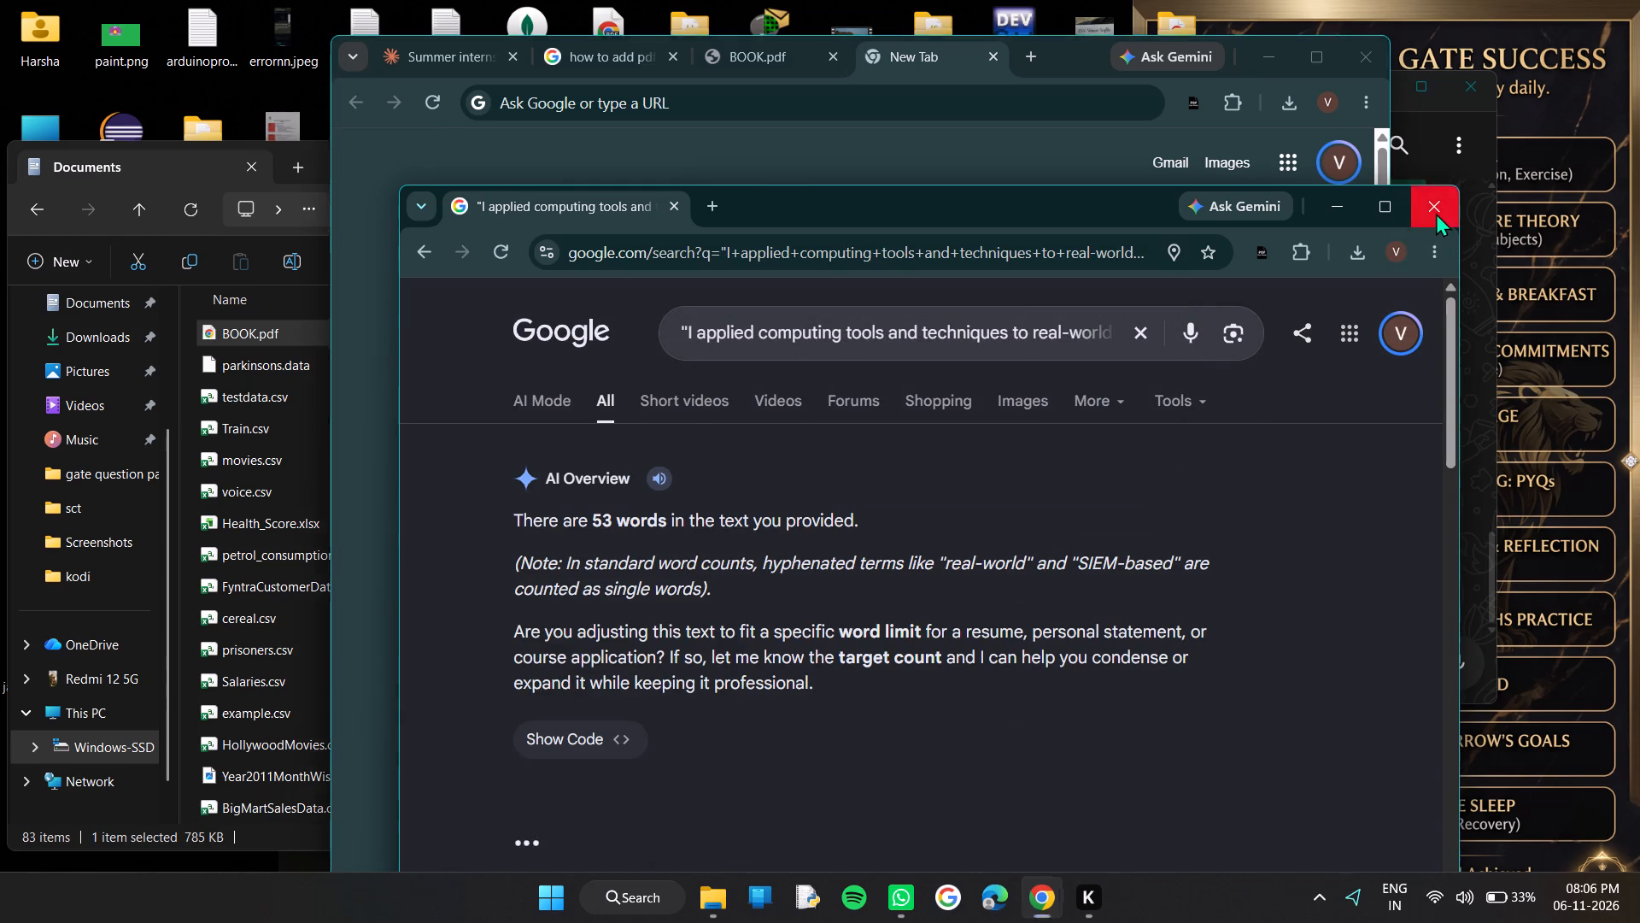
left_click(996, 53)
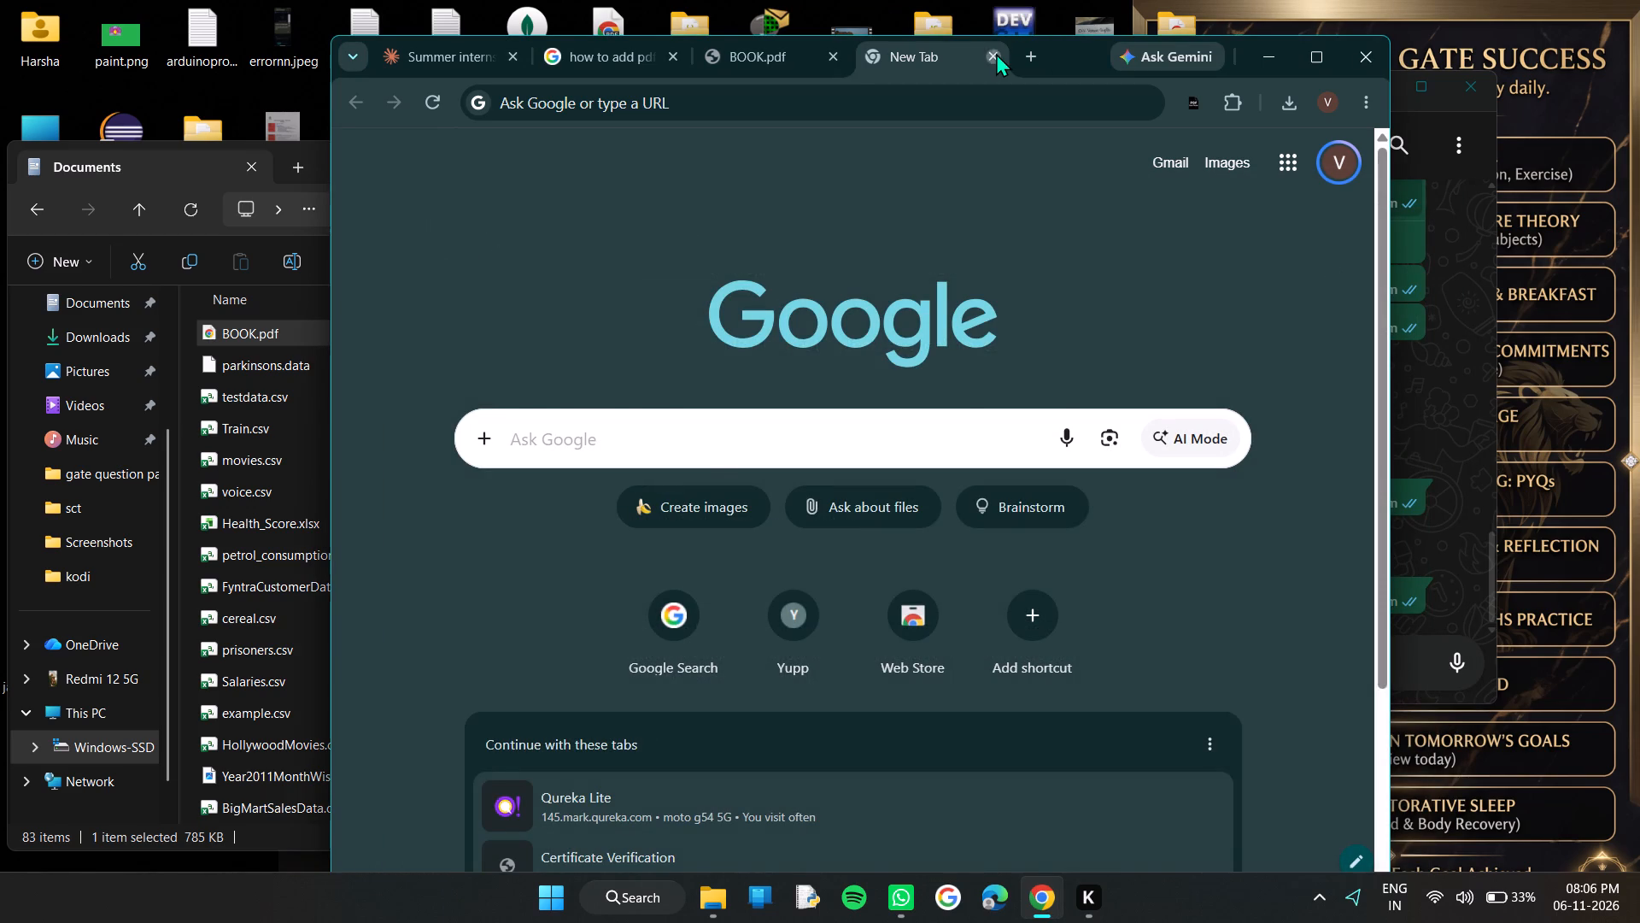
Deselect the PSO #2 paragraph and review the start of the Learning Outcomes section on page 20 of BOOK.pdf.
left_click(991, 678)
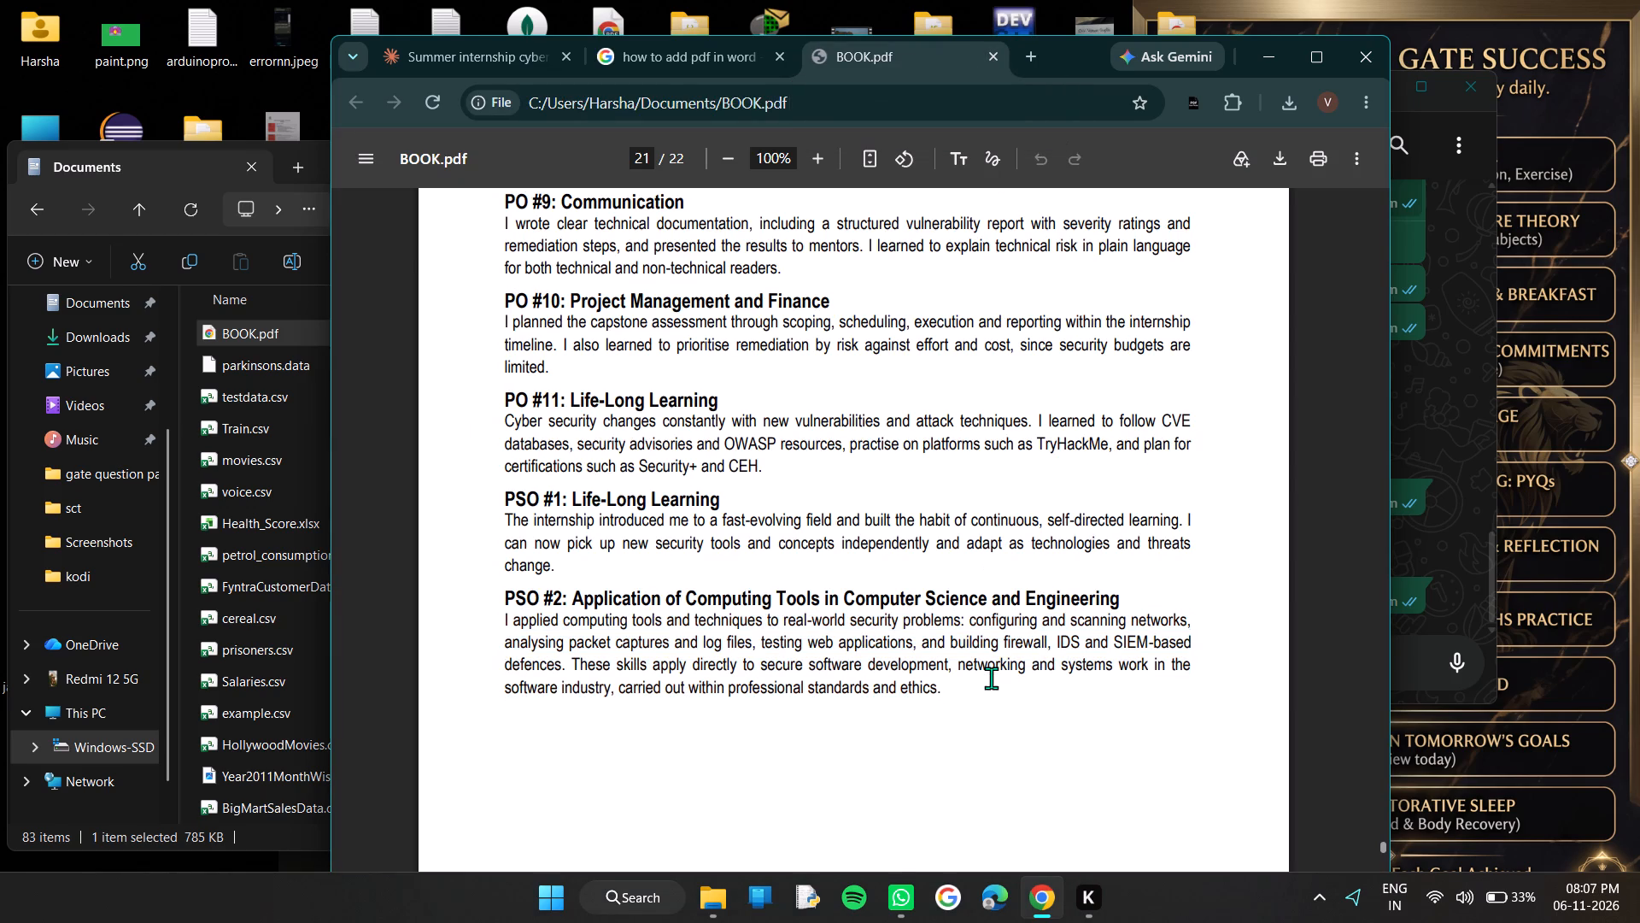
scroll(991, 678, "up", 5)
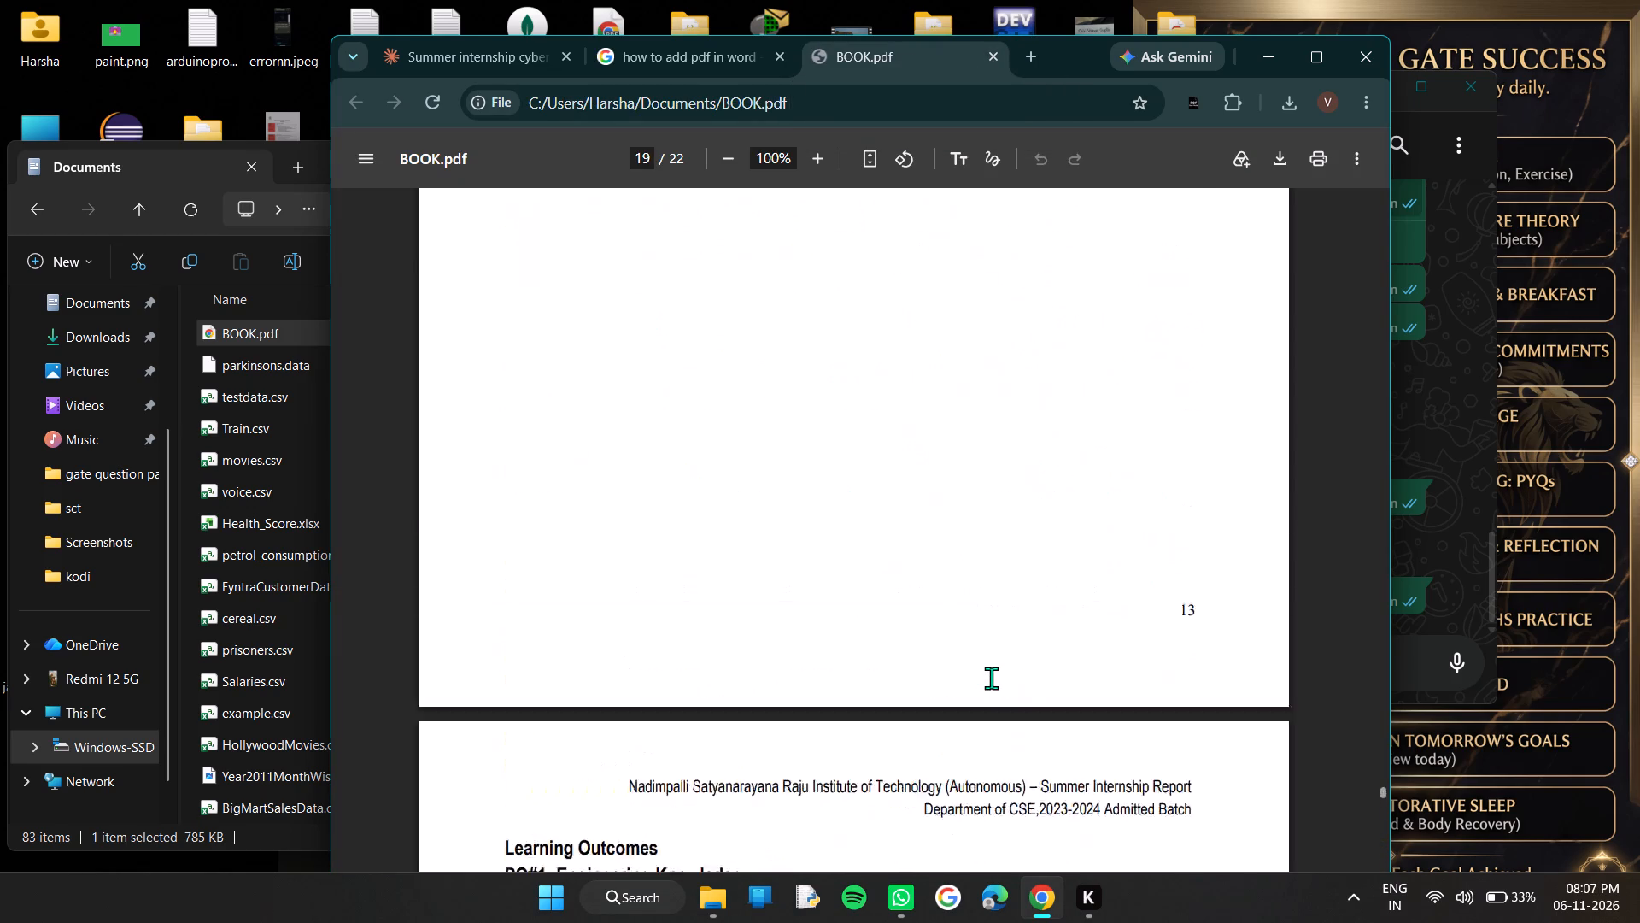
scroll(991, 678, "down", 4)
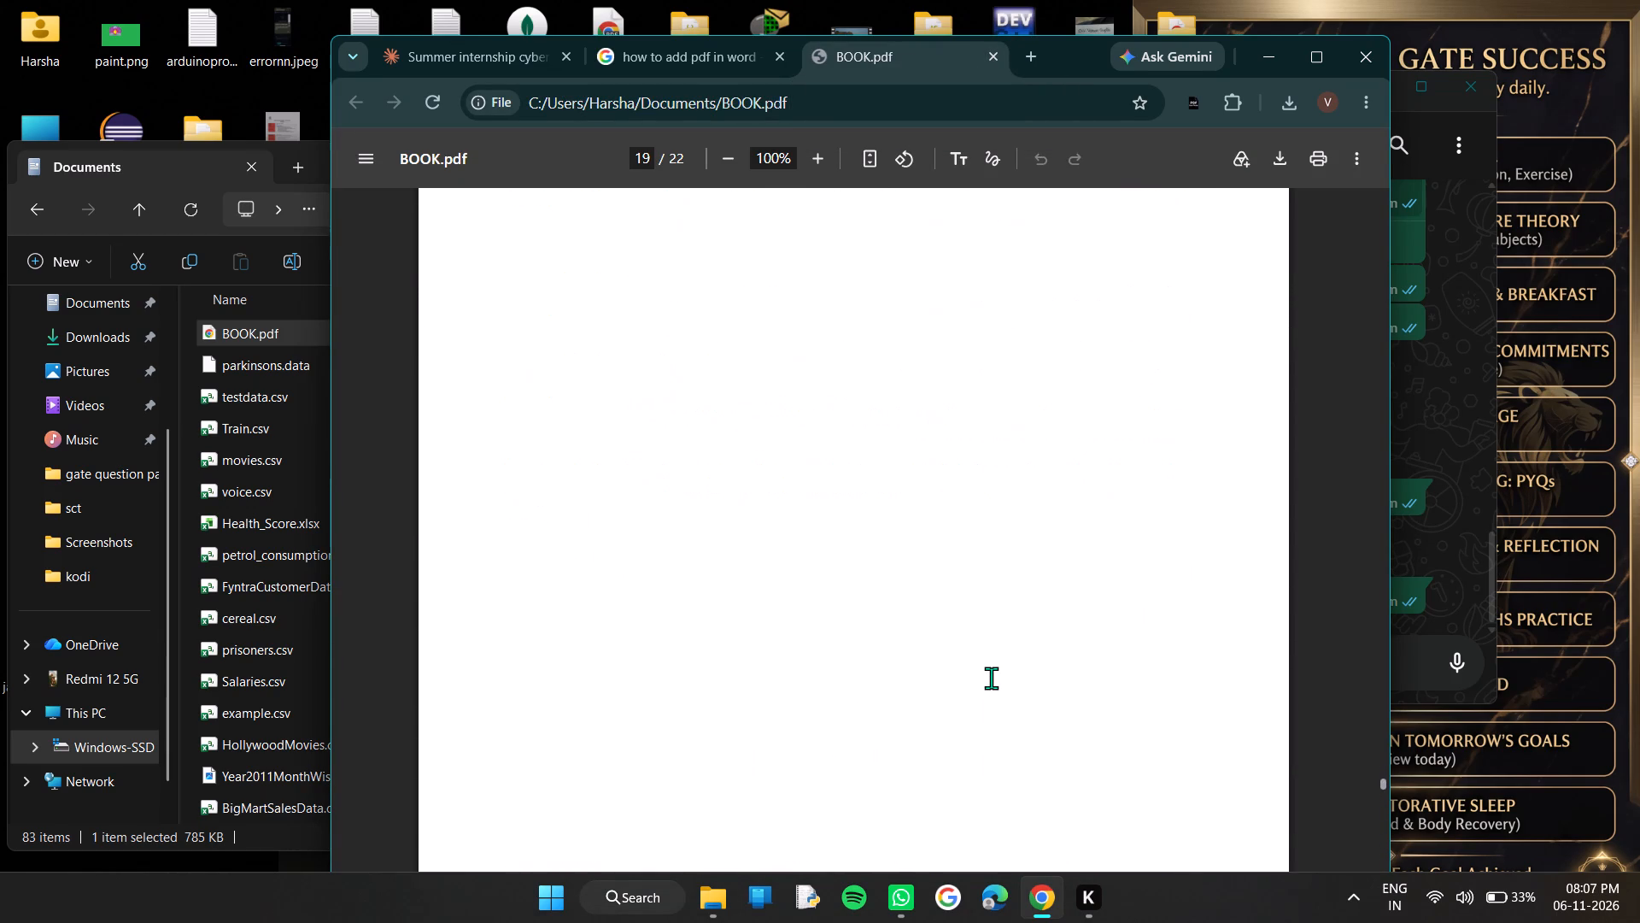
scroll(991, 678, "down", 4)
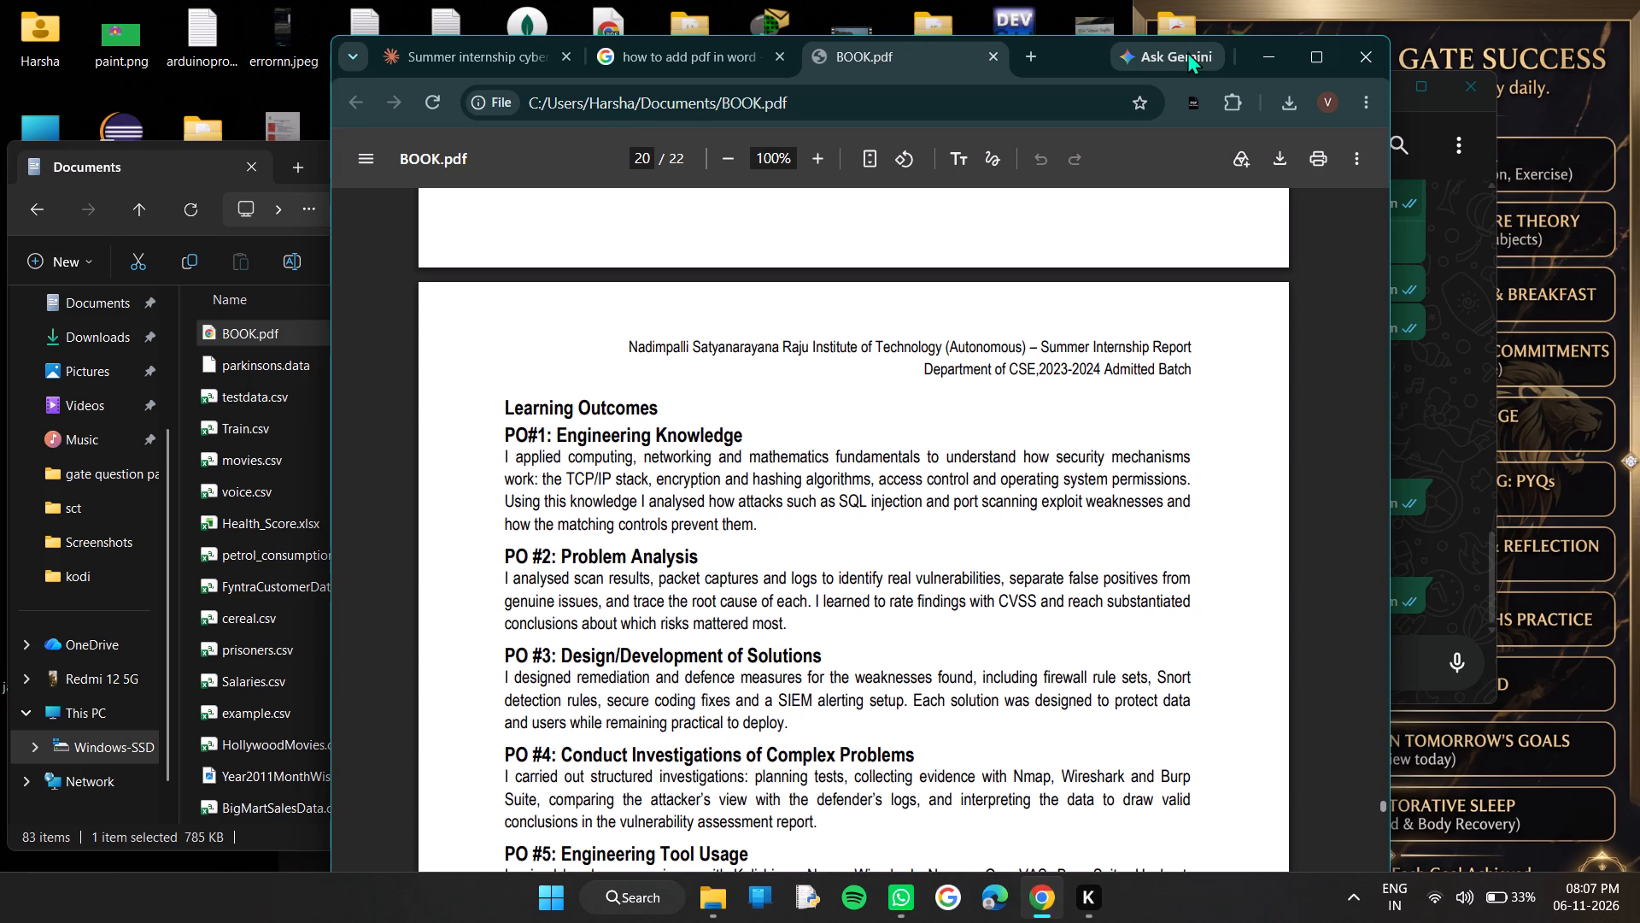
Move the Chrome window aside and close the Documents folder window.
left_click_drag(1069, 47, 1213, 163)
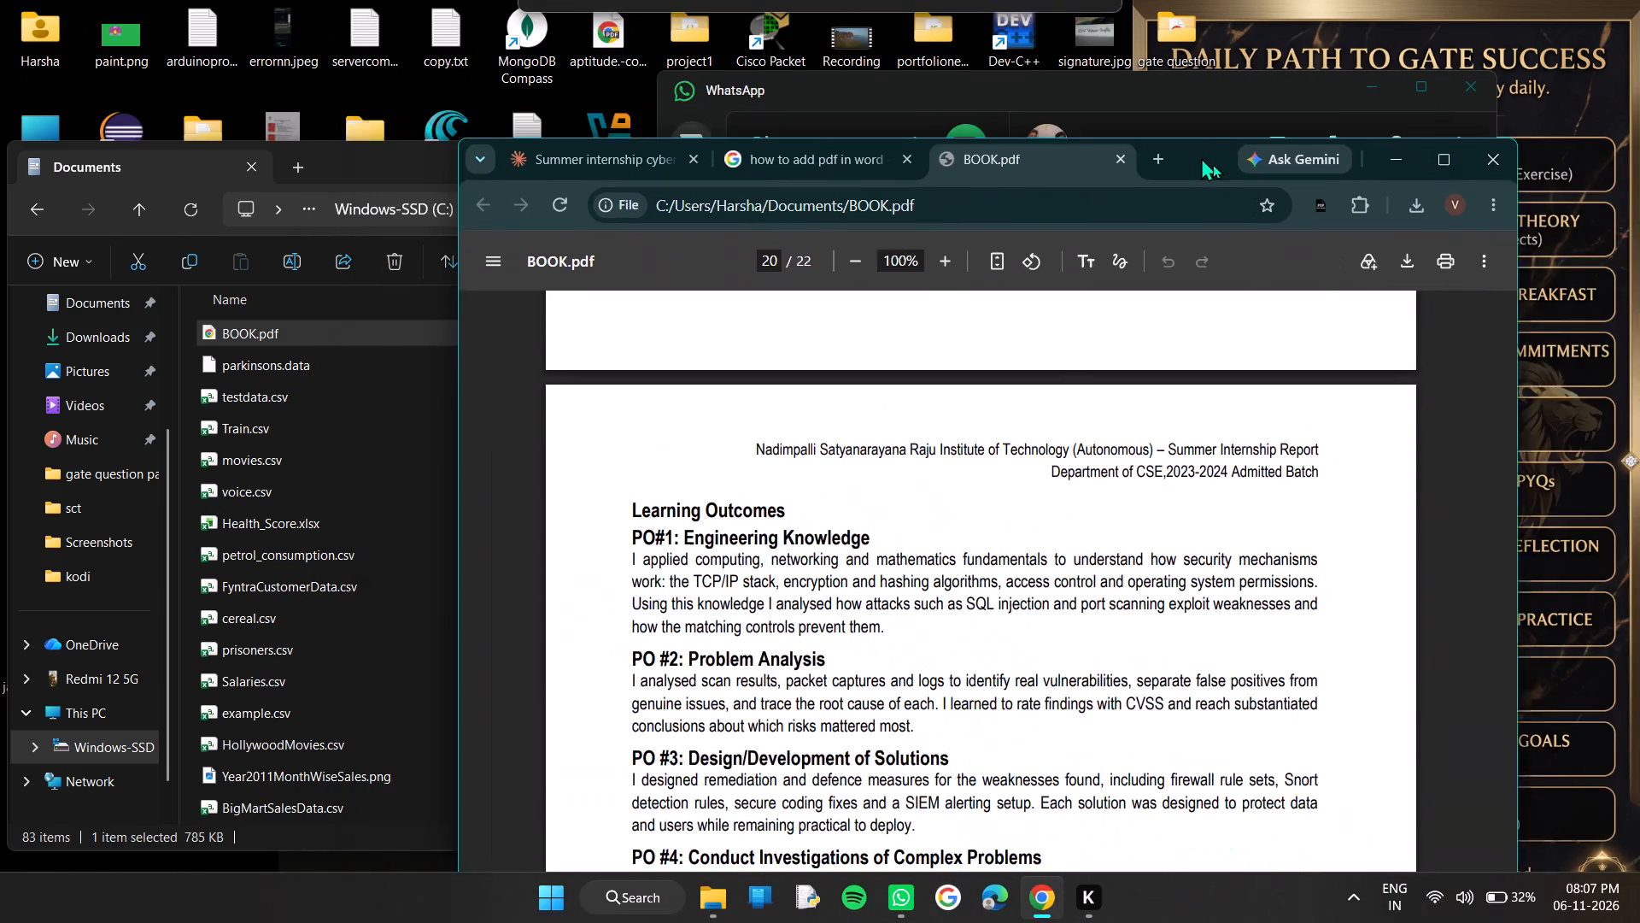
left_click_drag(1213, 163, 1339, 153)
left_click(523, 176)
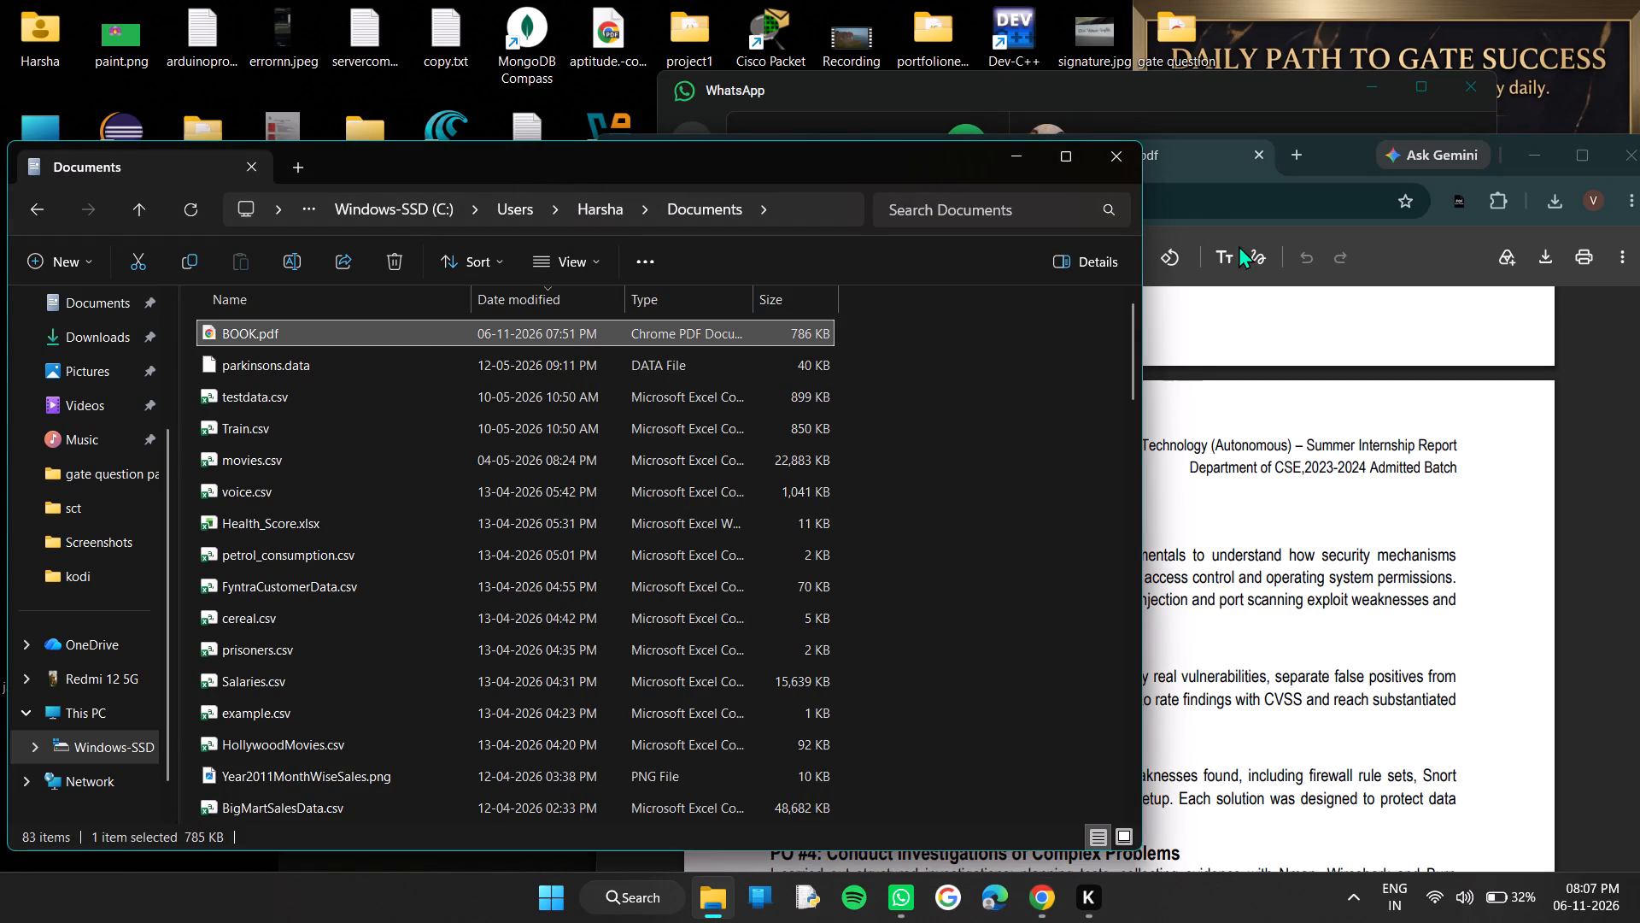
left_click(1120, 167)
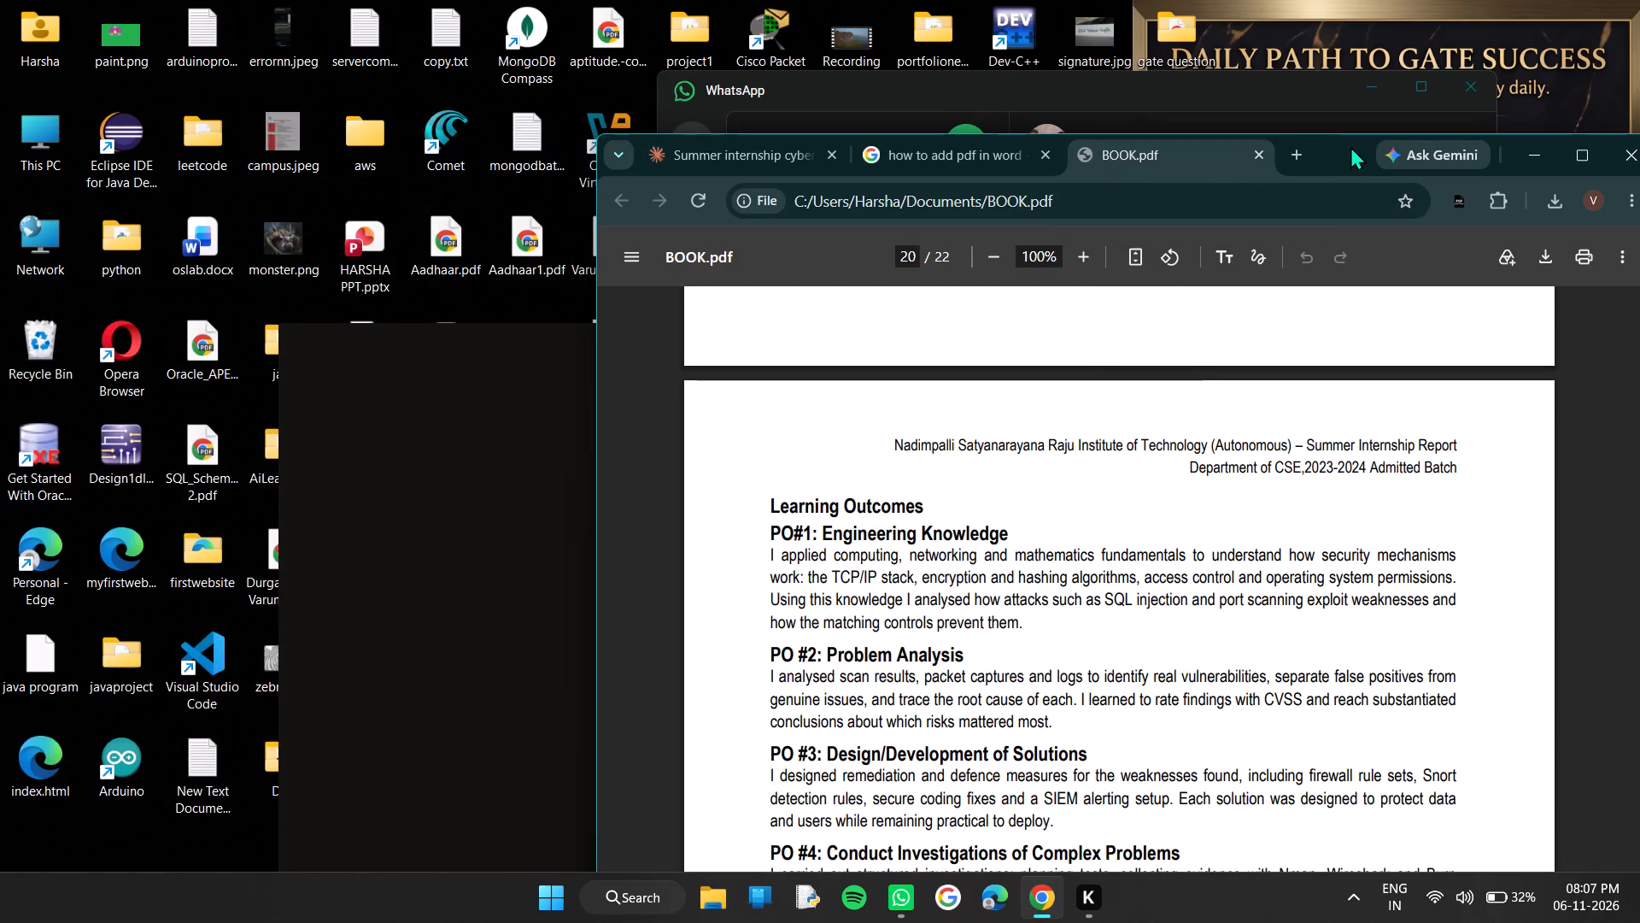
Move the Chrome window back fully within the screen and close the BOOK.pdf and "how to add pdf in word" tabs.
left_click_drag(1354, 145, 1060, 29)
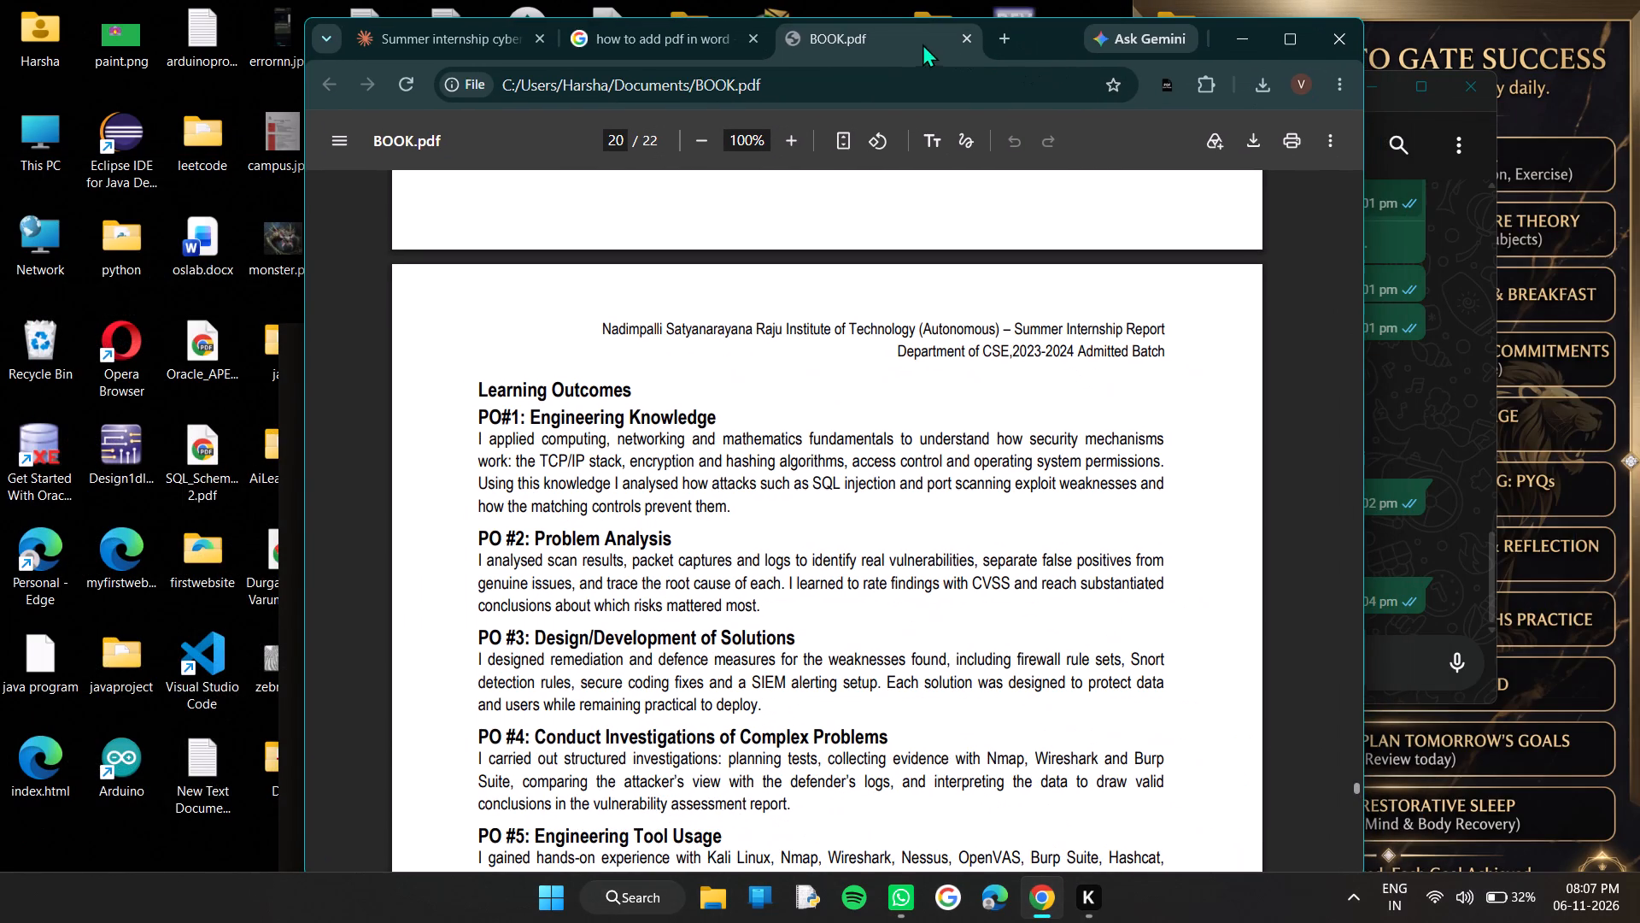
left_click(975, 34)
left_click(963, 36)
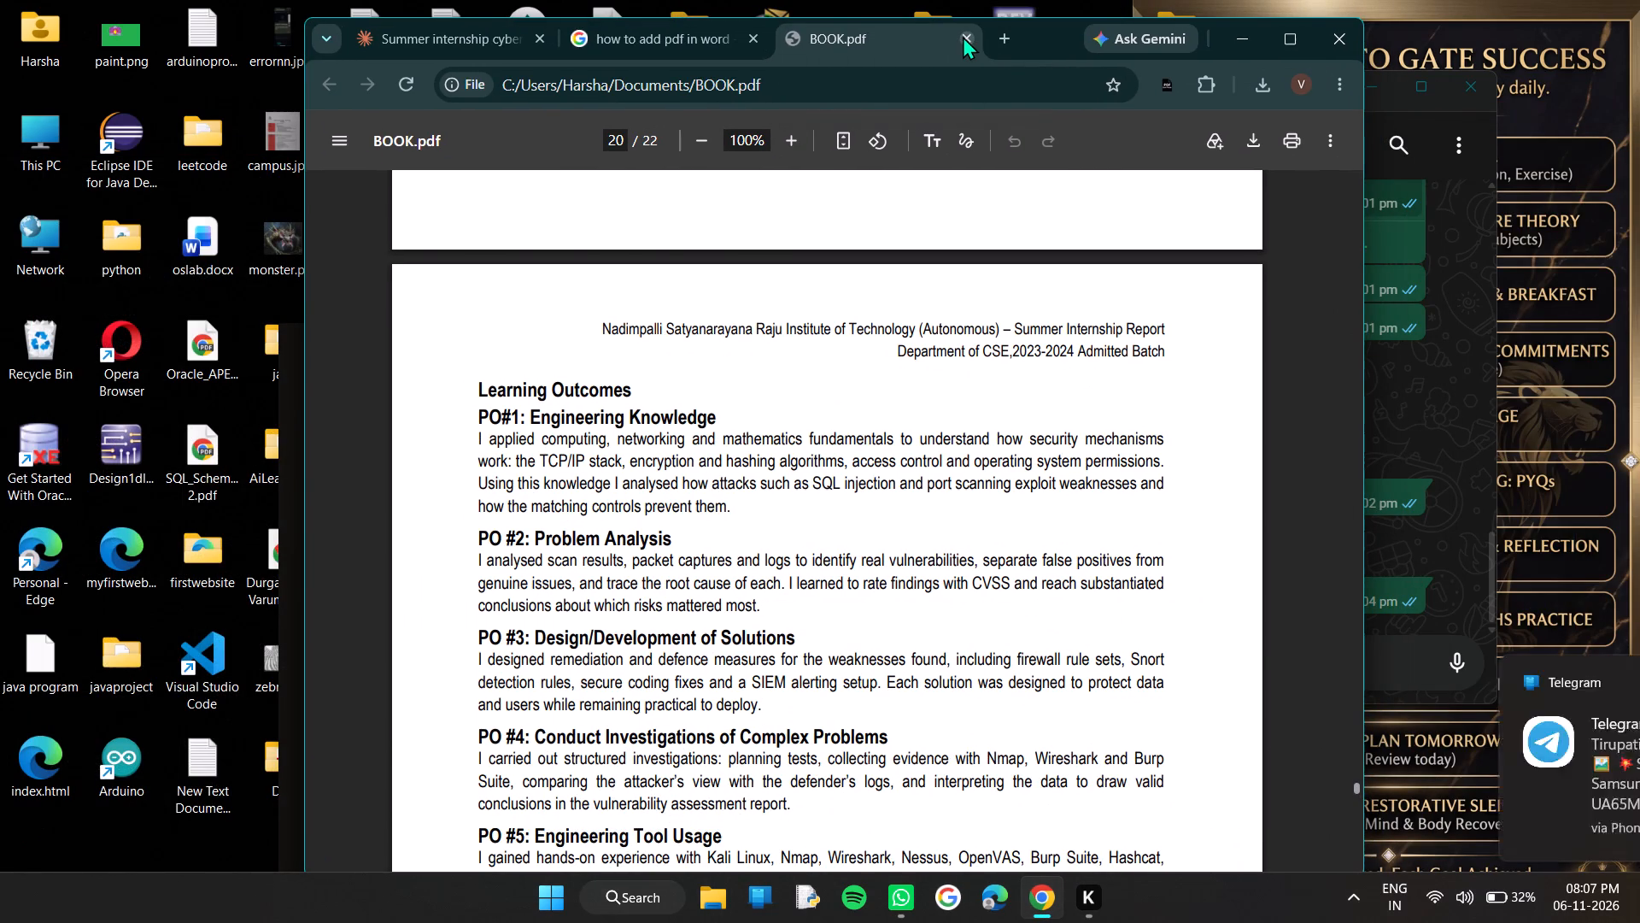
left_click(834, 44)
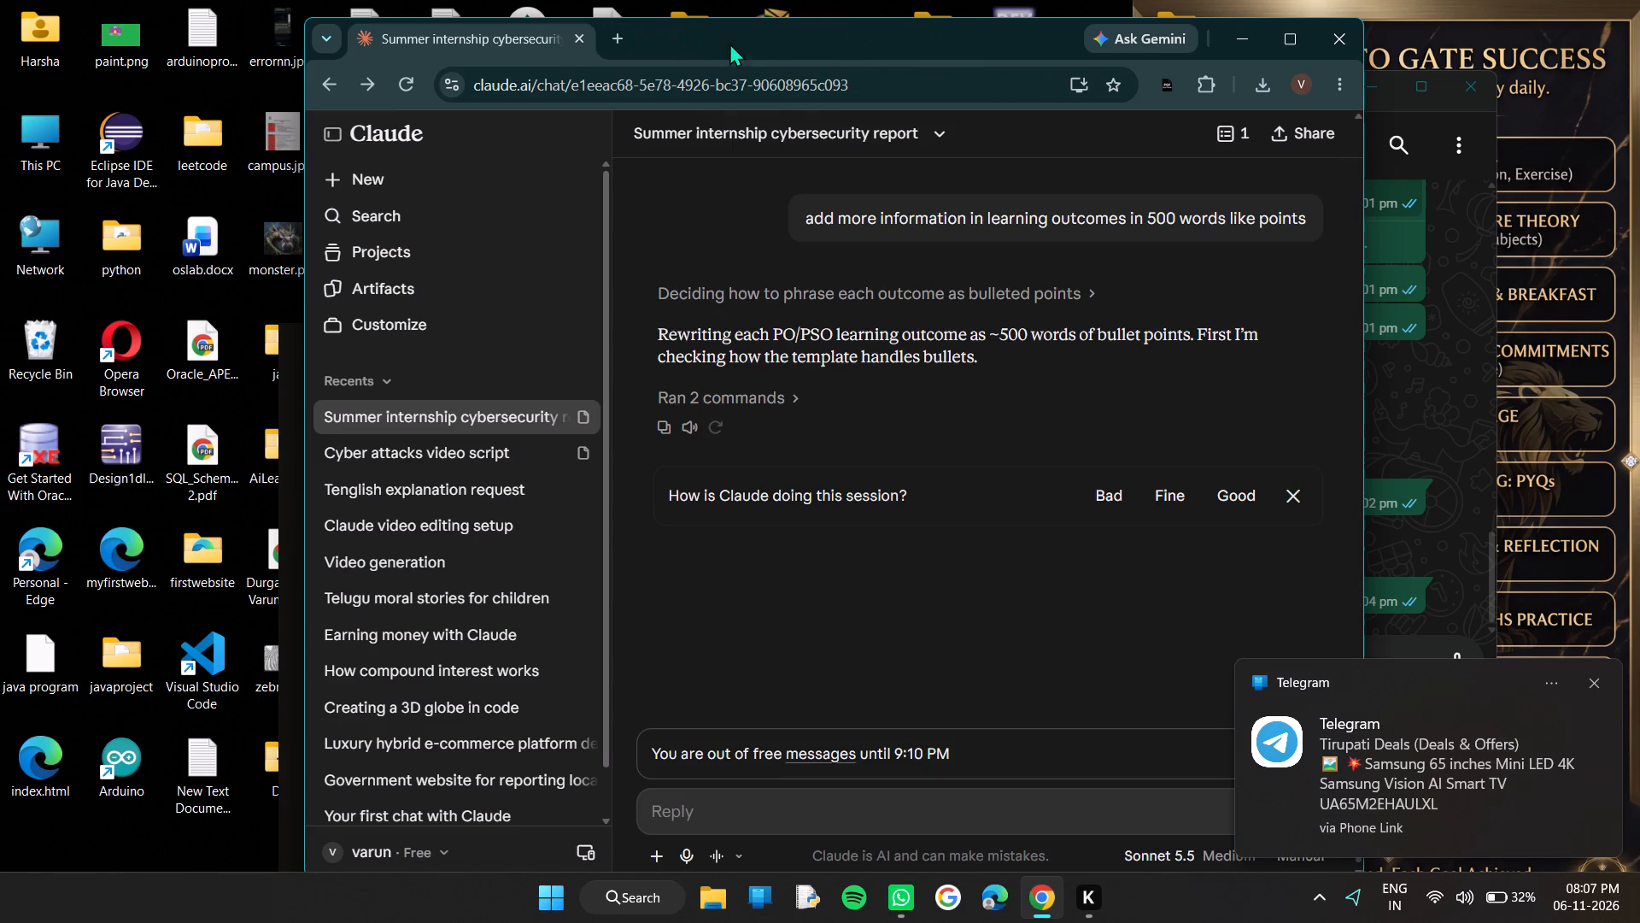
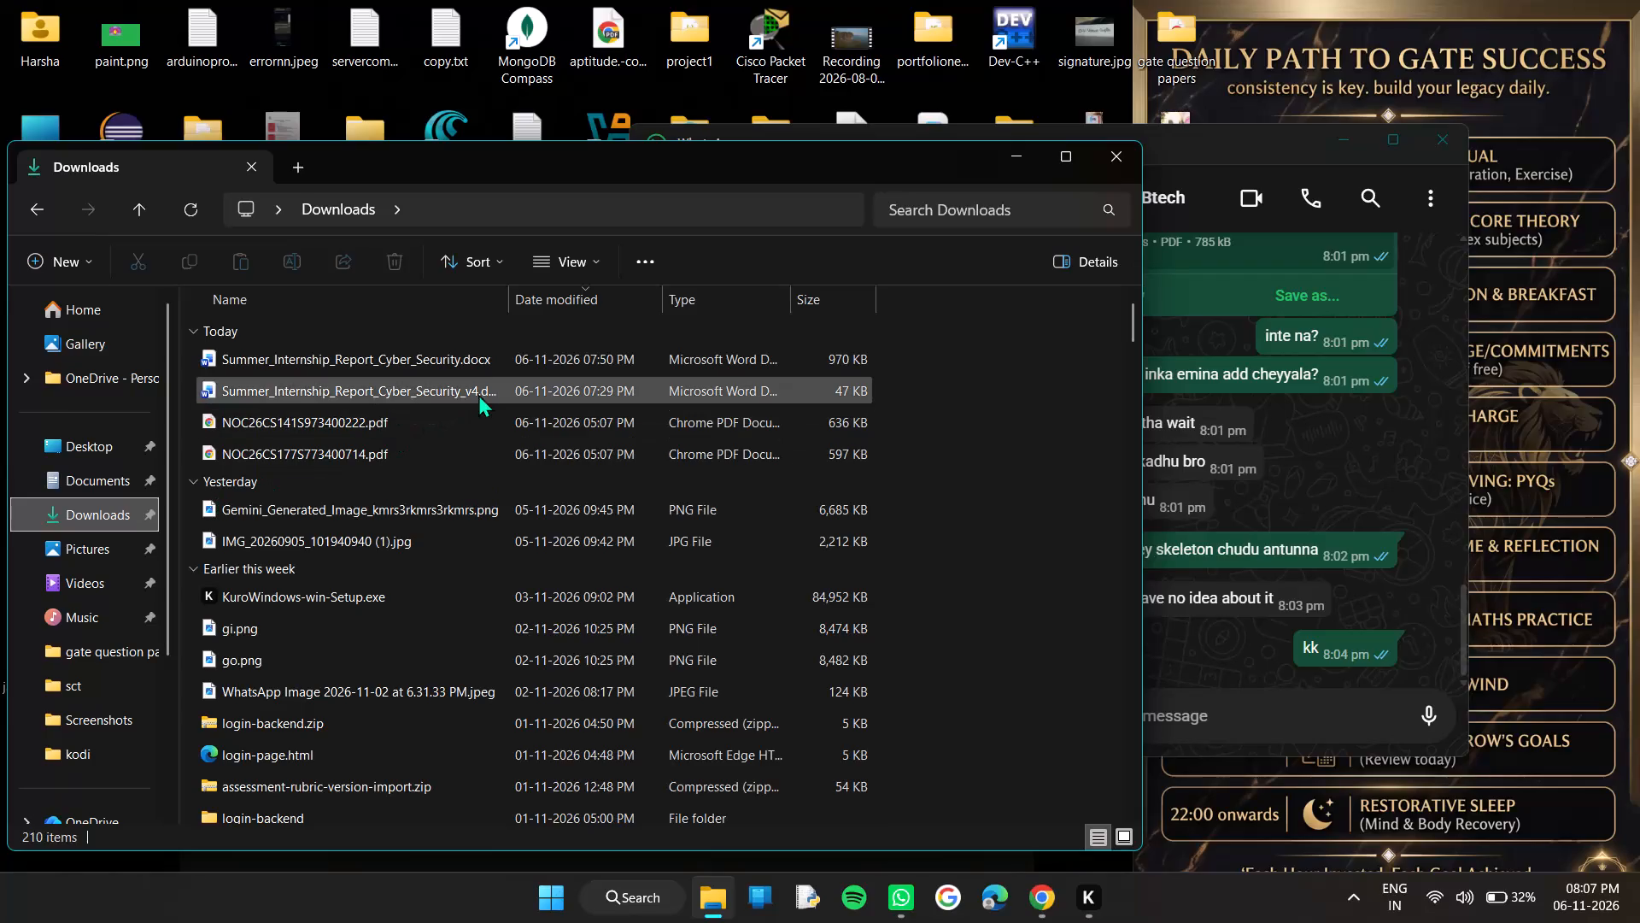
Open Summer_Internship_Report_Cyber_Security_v4 from the Downloads folder and skim its opening pages.
double_click(491, 381)
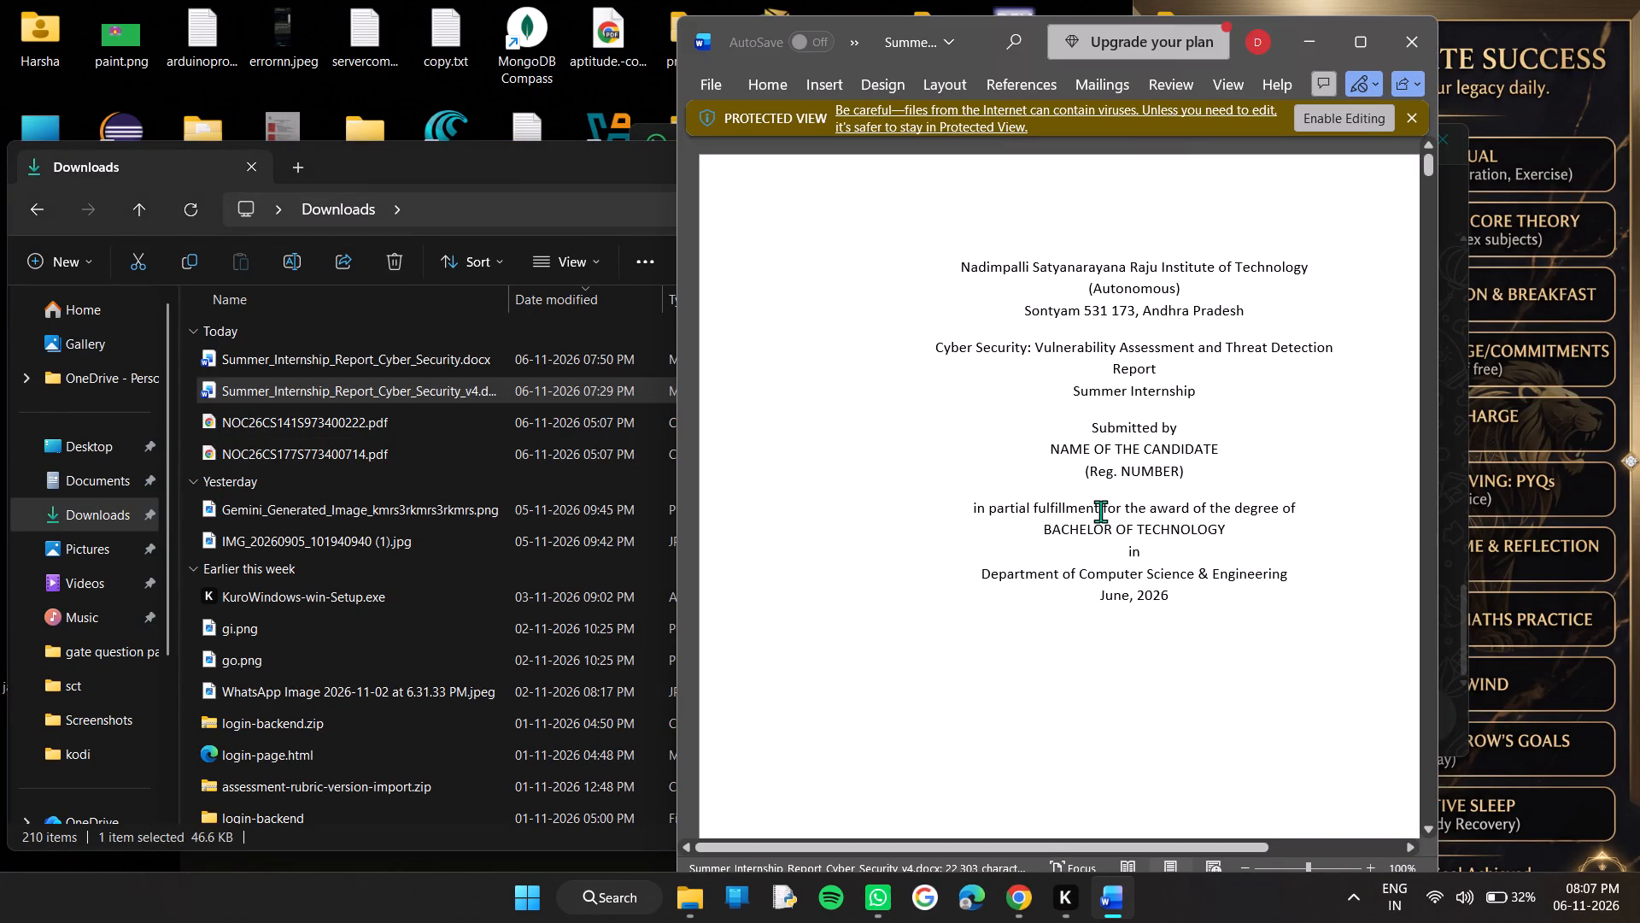
scroll(1100, 511, "left", 1)
scroll(1100, 511, "down", 10)
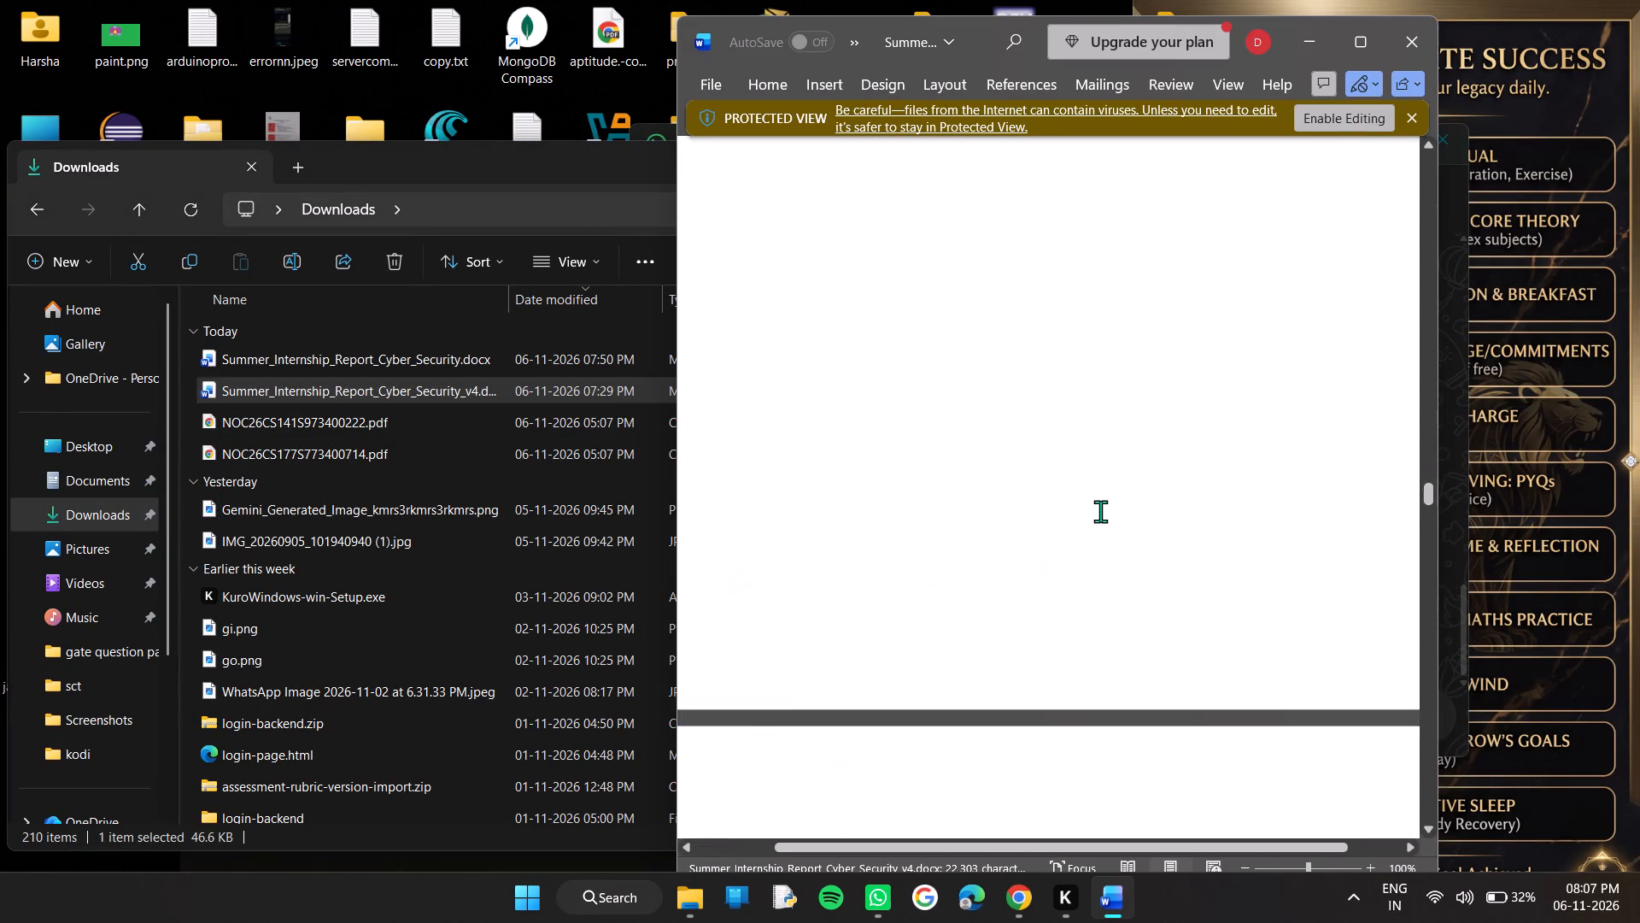
scroll(1100, 511, "down", 5)
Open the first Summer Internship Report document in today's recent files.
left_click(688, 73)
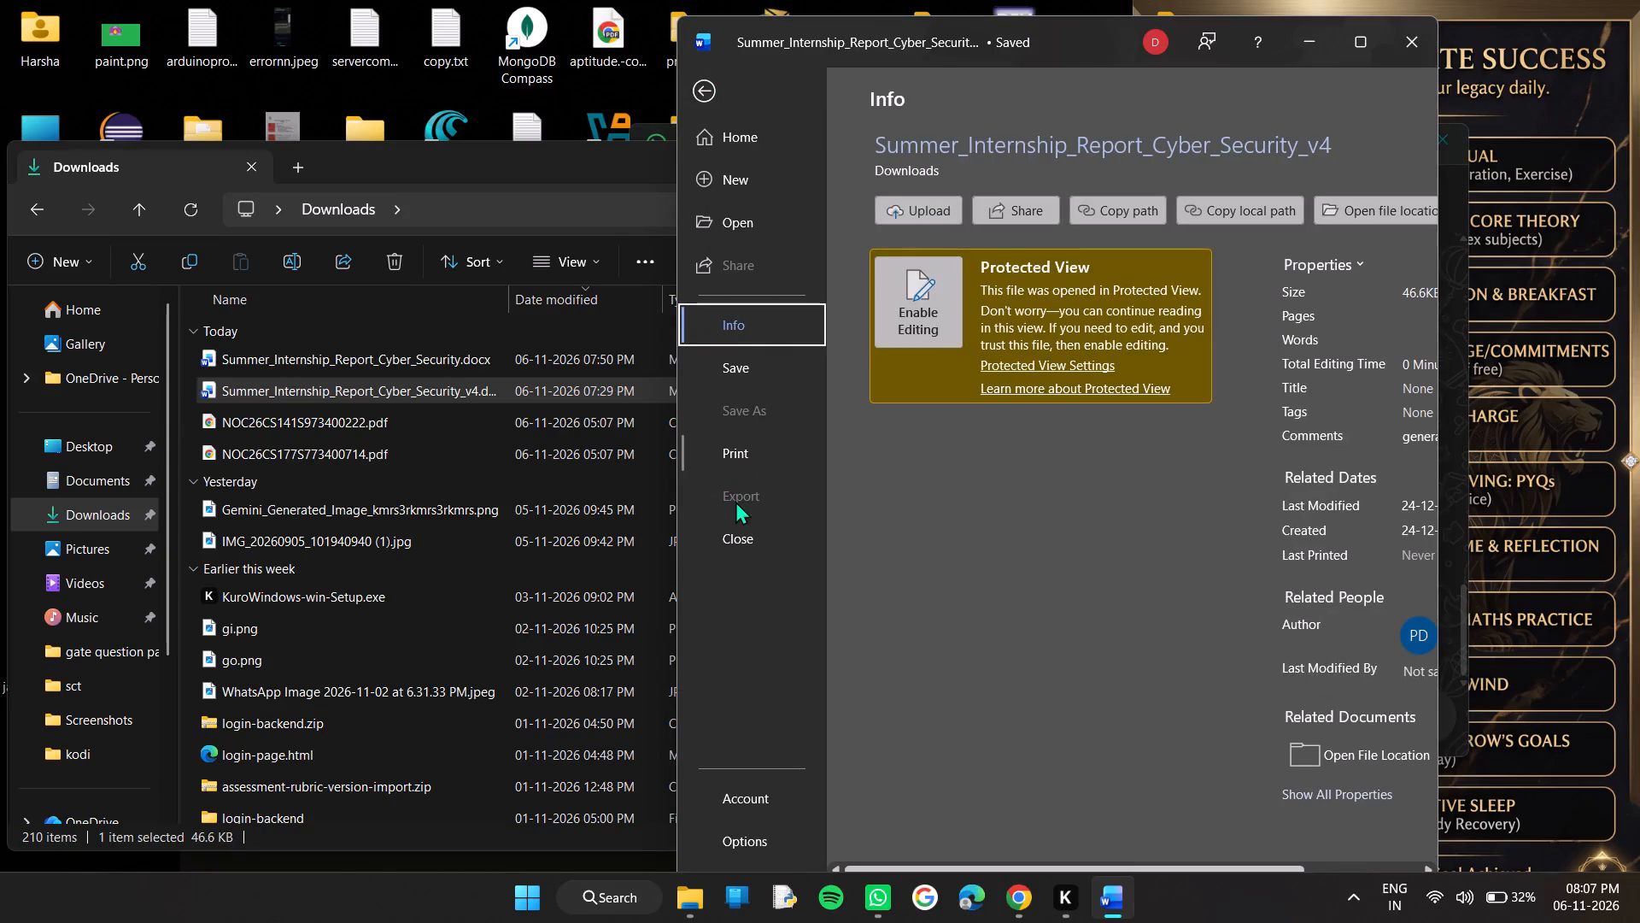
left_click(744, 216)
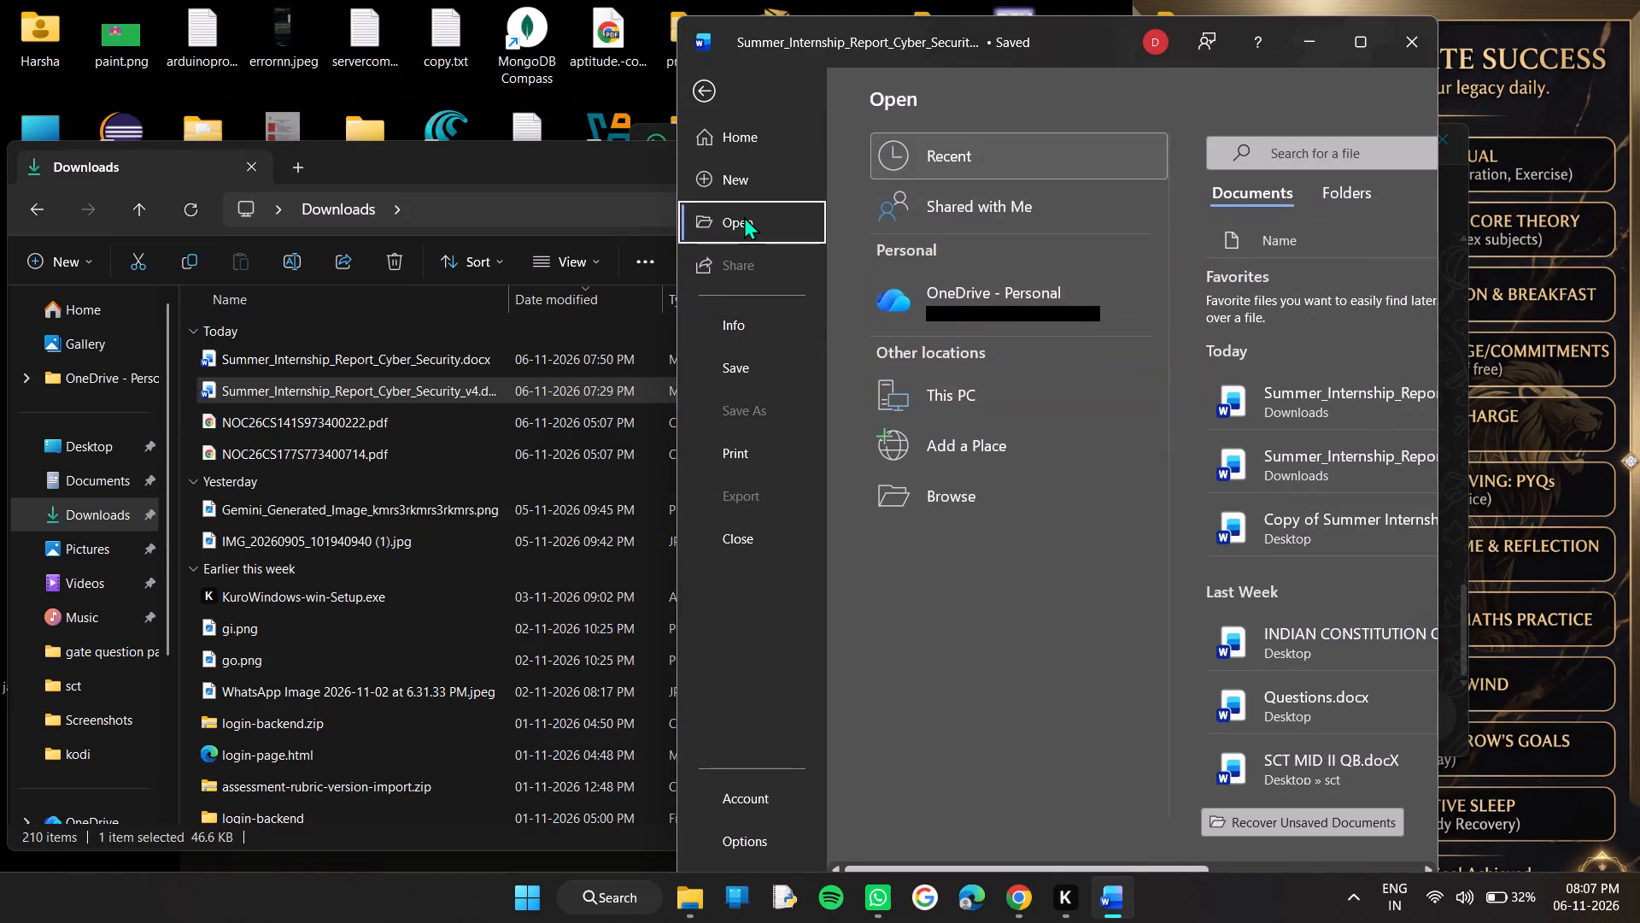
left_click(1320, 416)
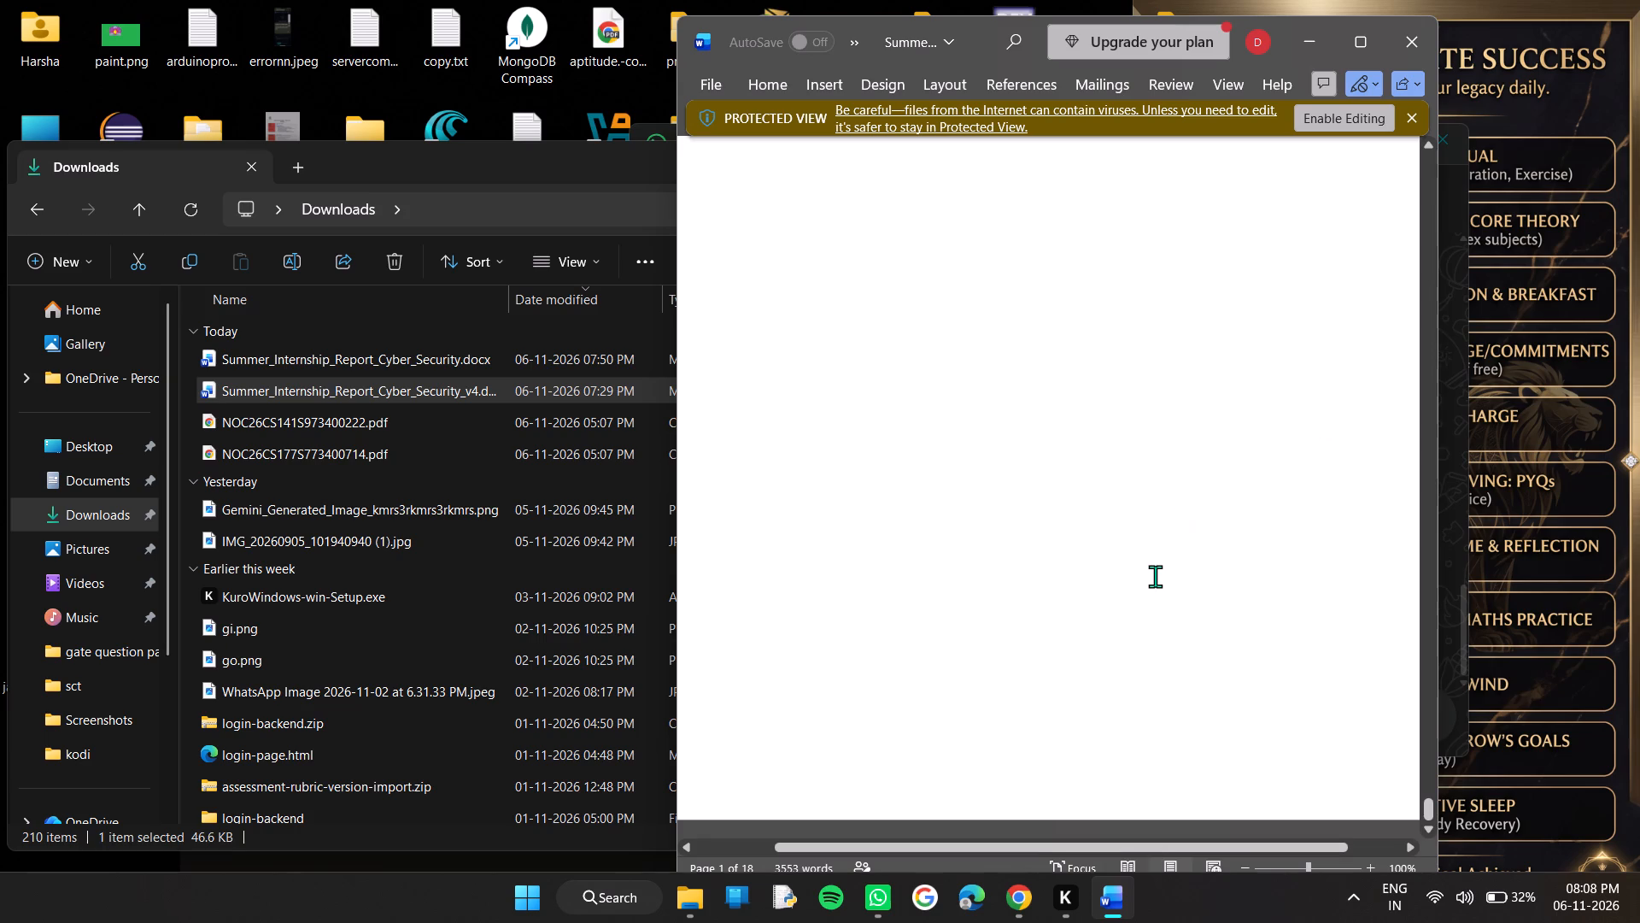
Review the closing part of the report, from PO #10 and PO #11 through the internship feedback at the end.
scroll(1151, 445, "down", 2)
scroll(1151, 445, "up", 4)
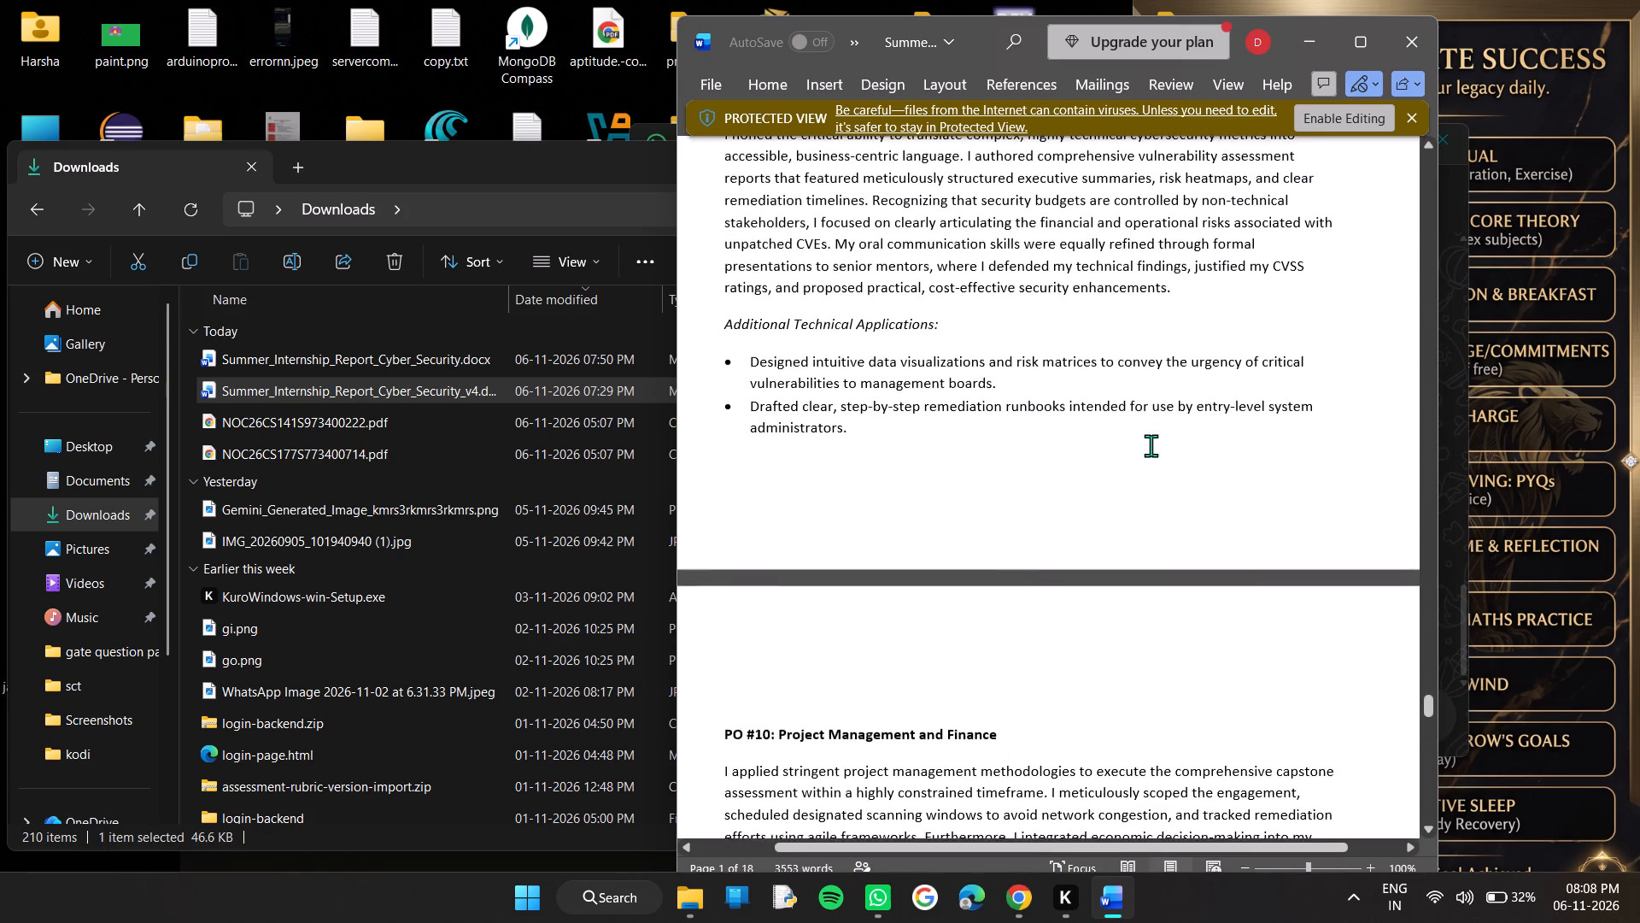
scroll(1151, 445, "down", 2)
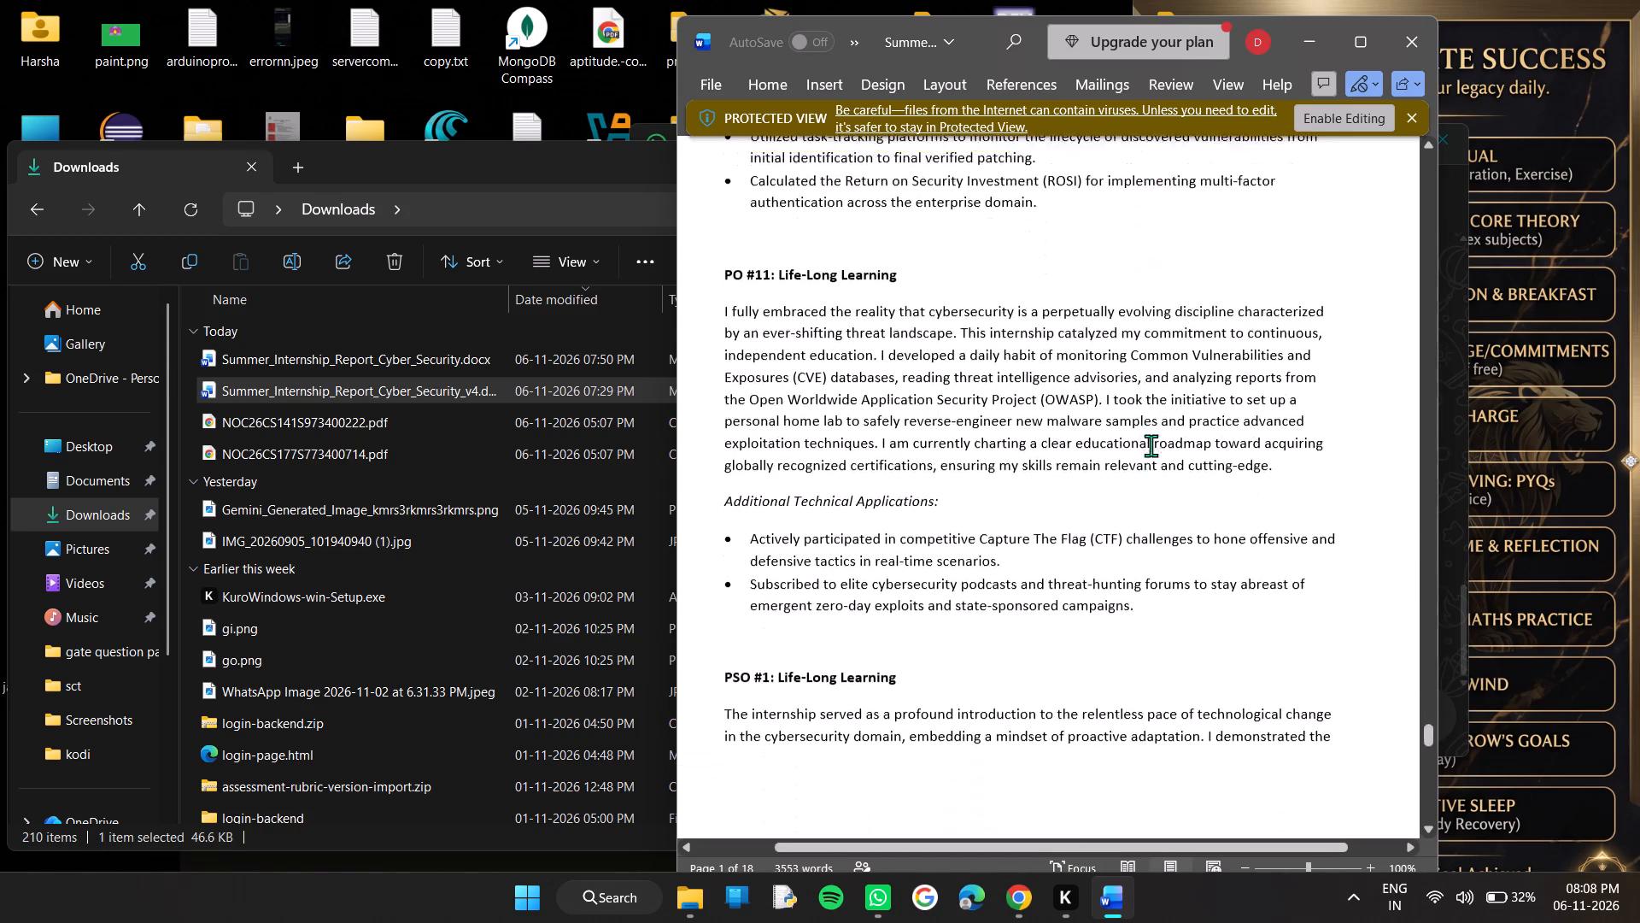
scroll(1151, 445, "down", 1)
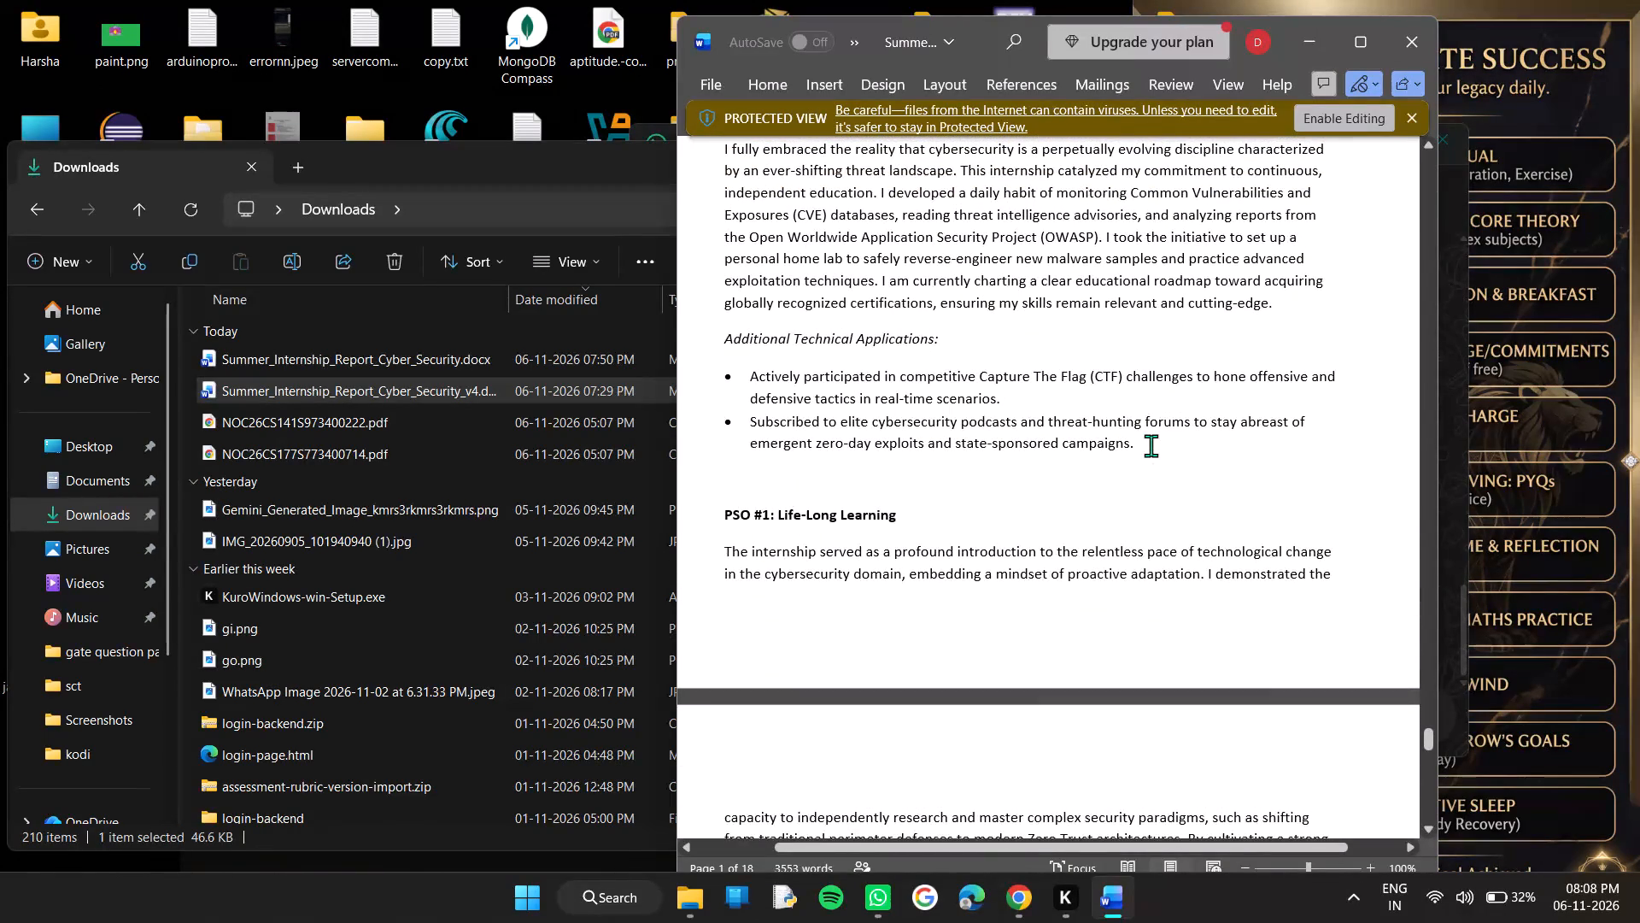
scroll(1151, 445, "down", 4)
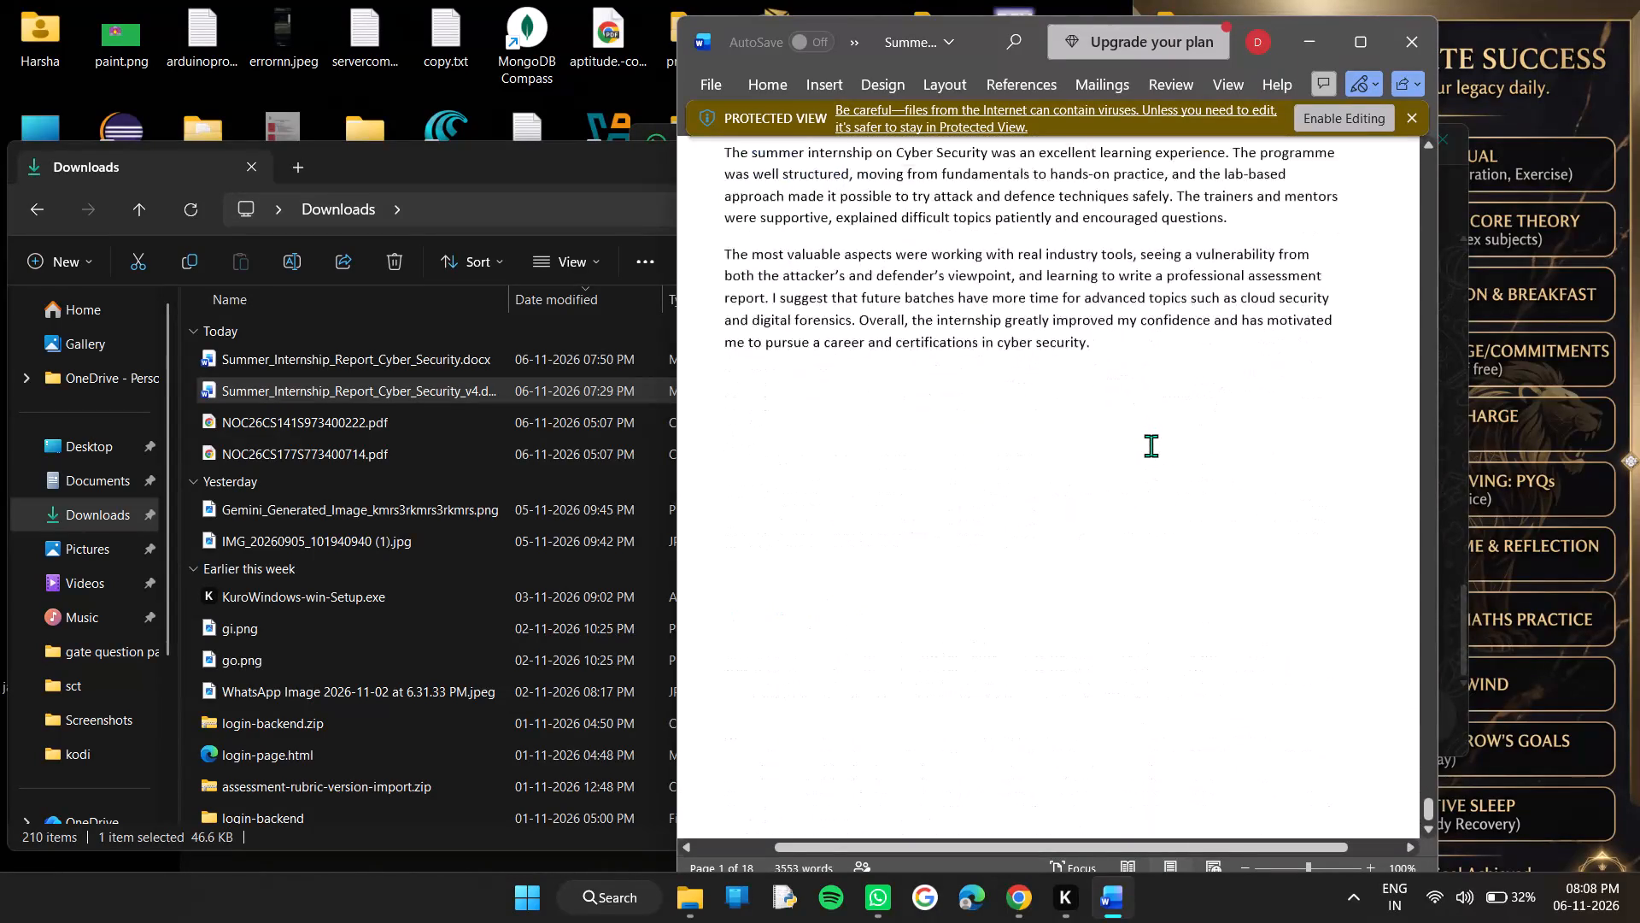
Look back through the report from PO #11 past the Learning Outcomes, Conclusion and Sustainable Development Goals to the front pages.
scroll(1151, 445, "up", 3)
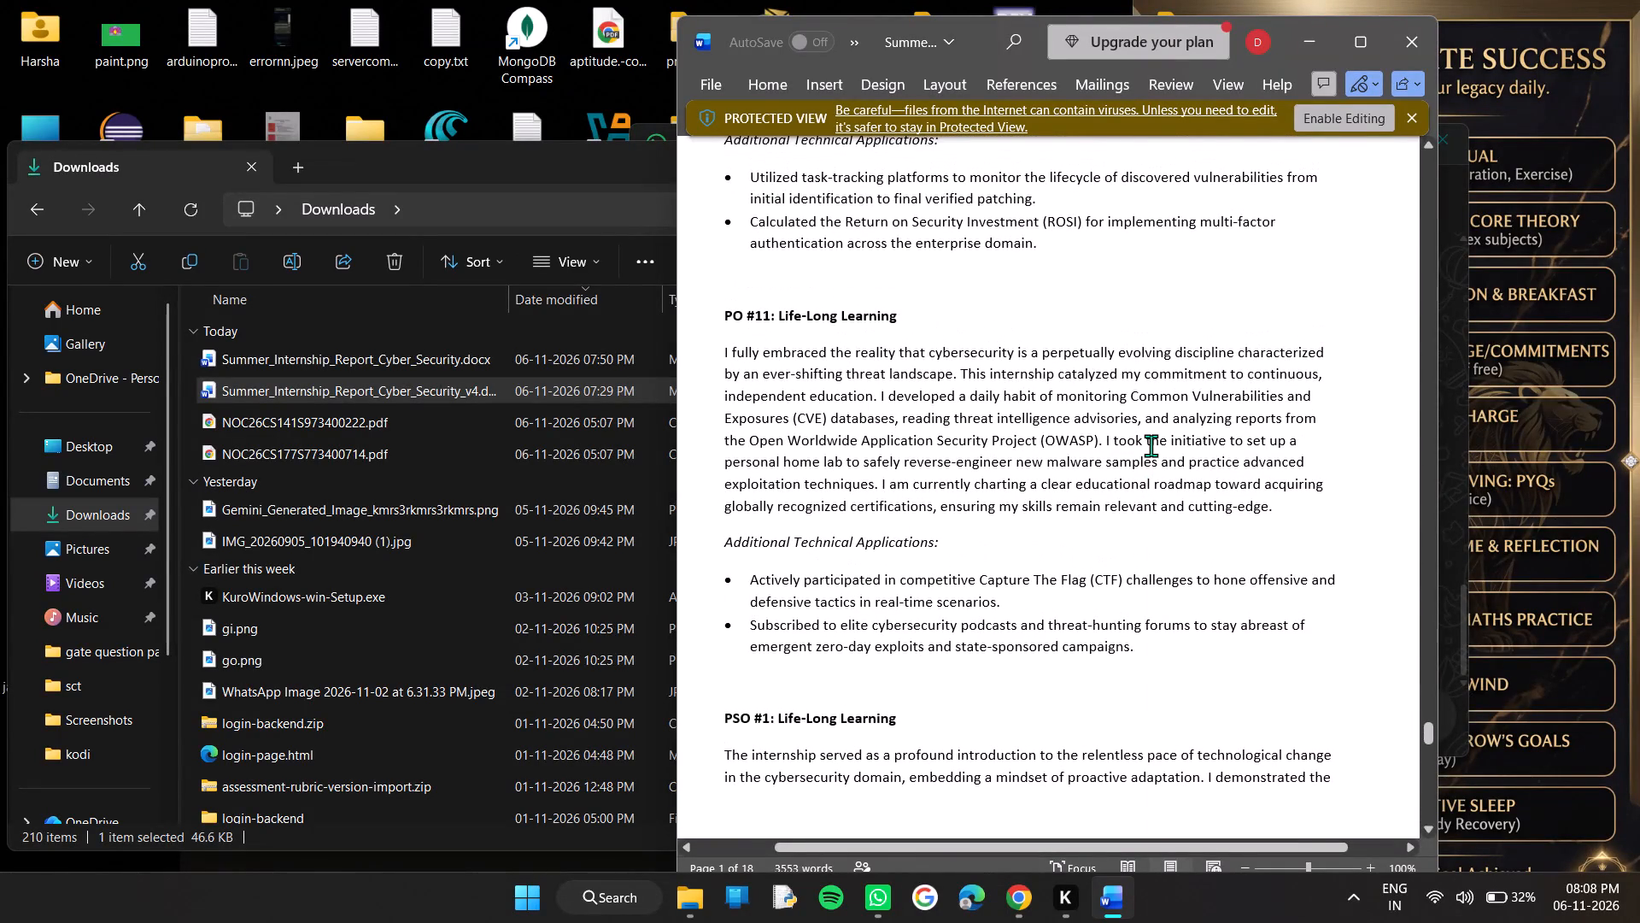
scroll(1148, 492, "up", 5)
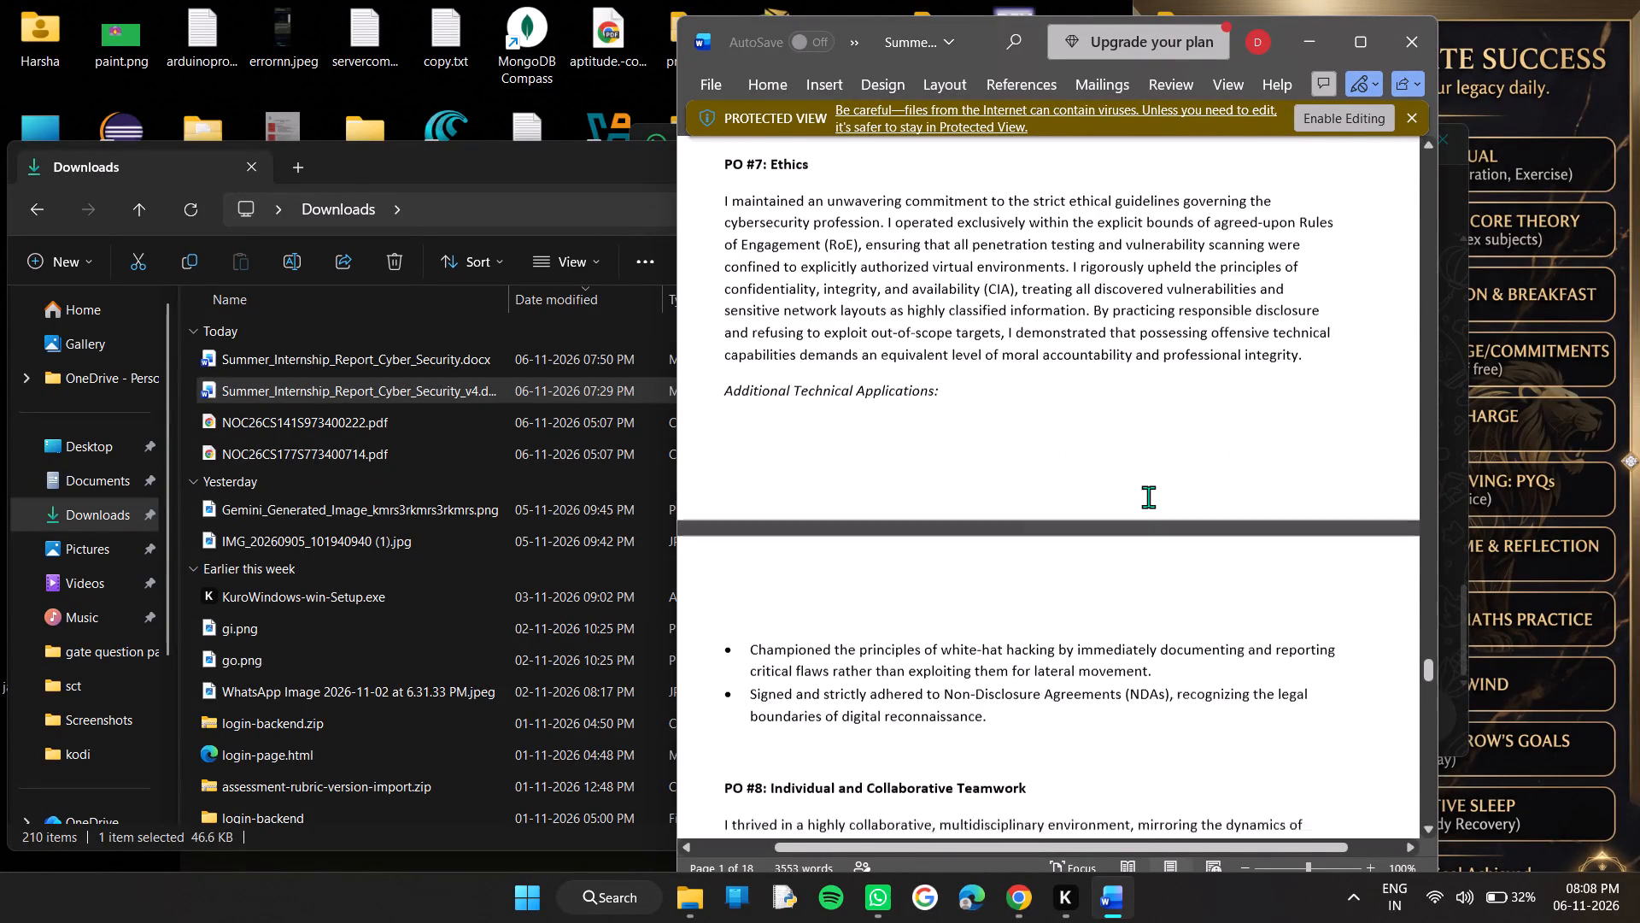
scroll(1148, 497, "up", 3)
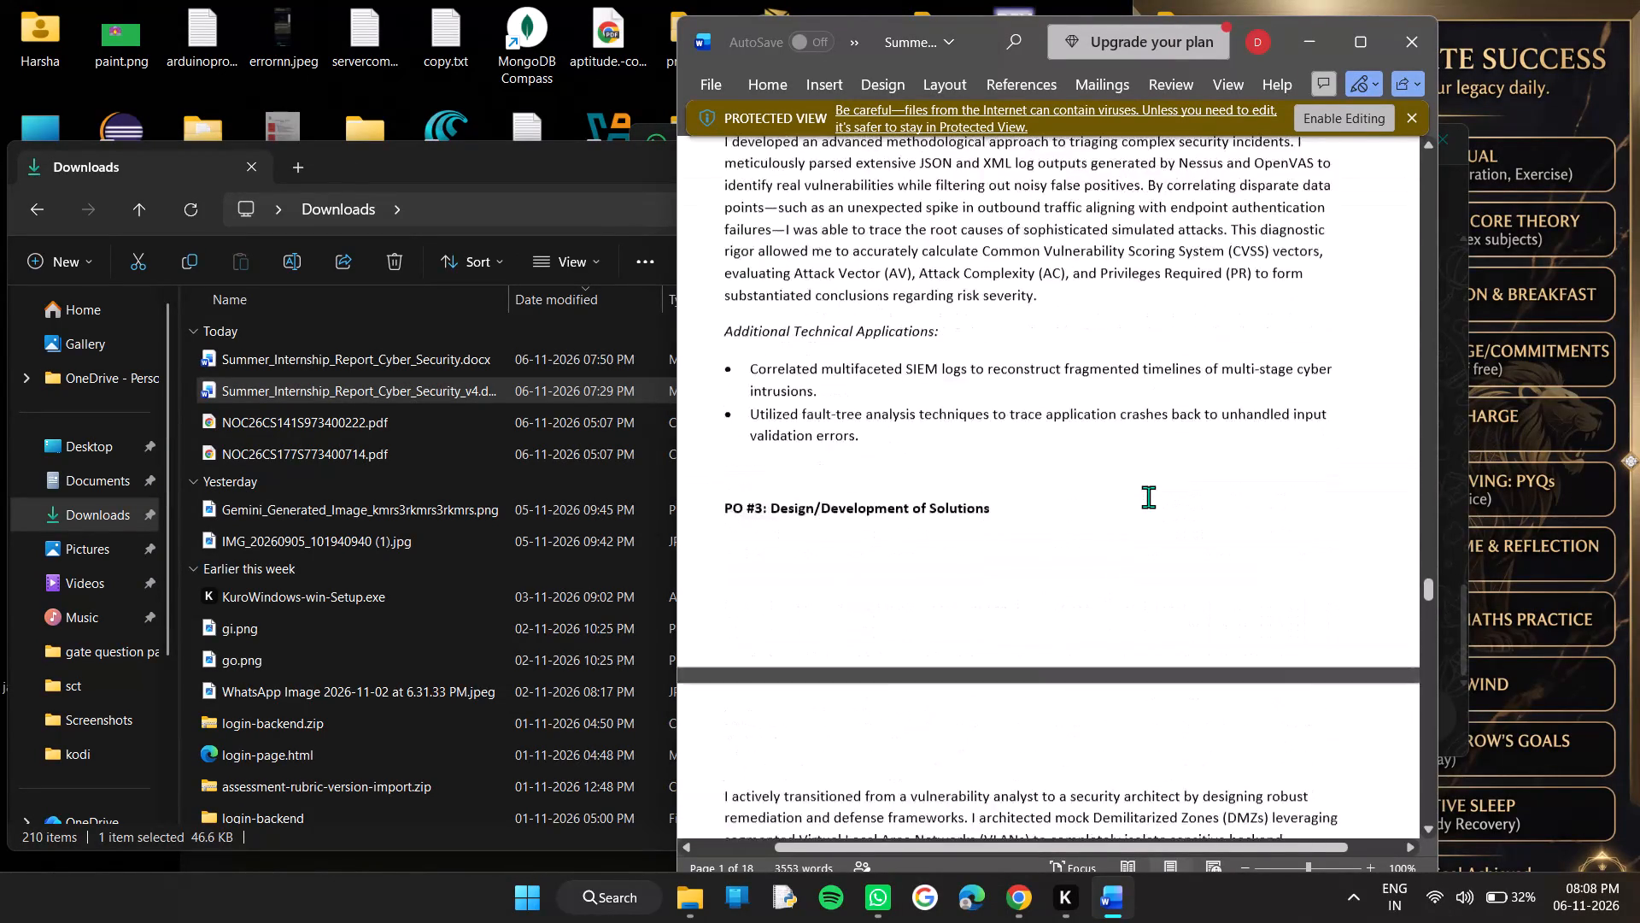
scroll(1148, 497, "up", 4)
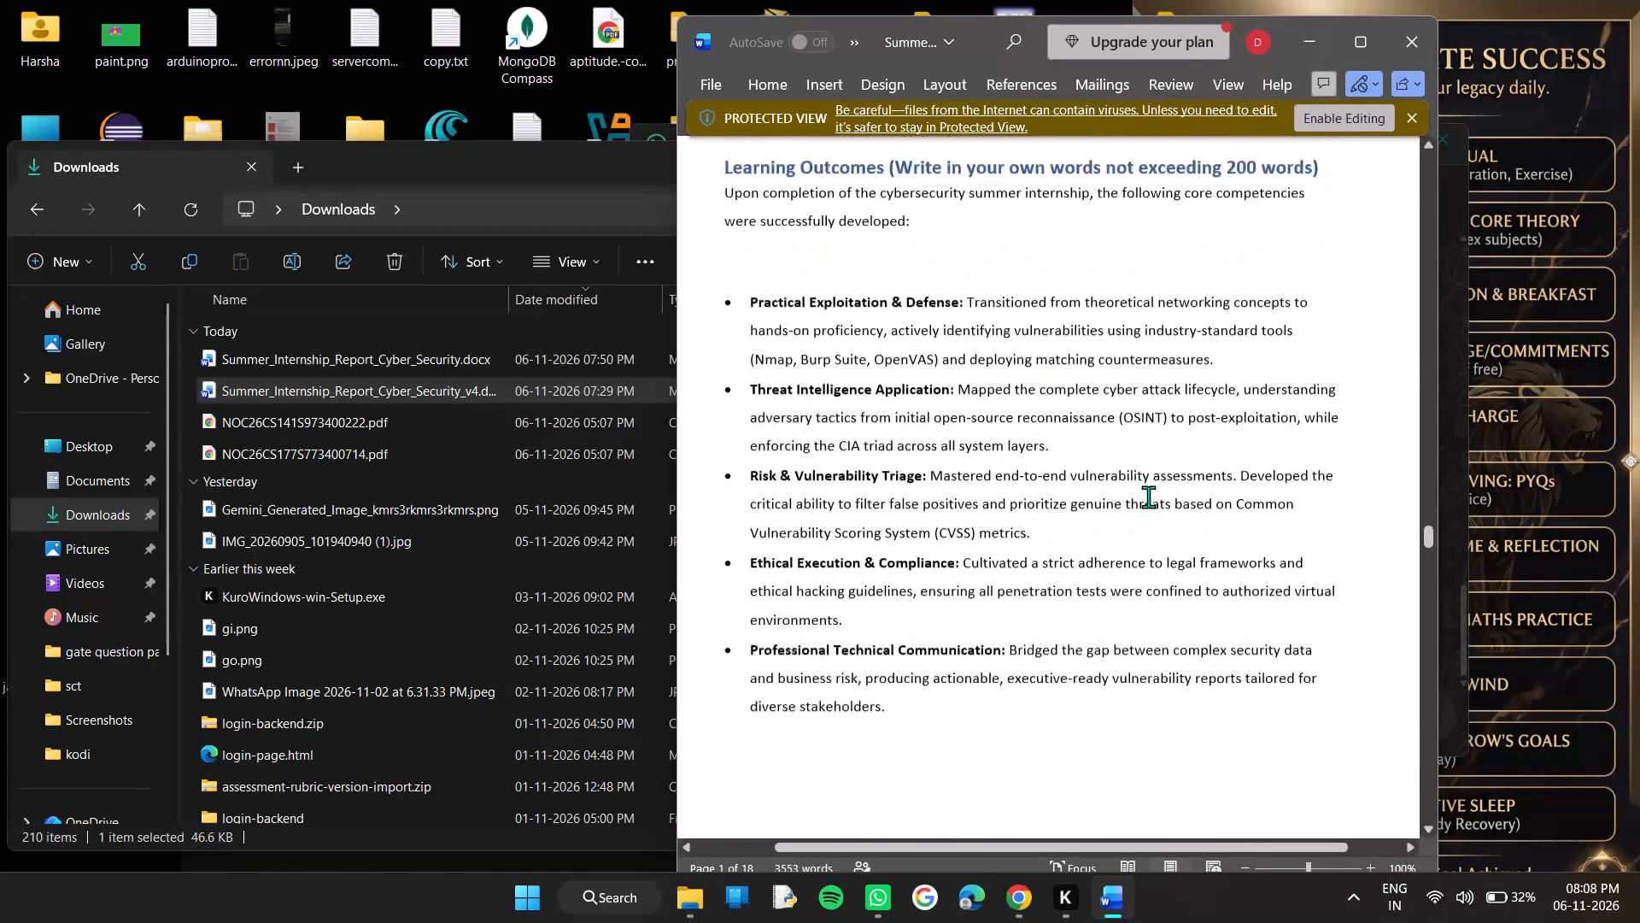
scroll(1148, 497, "up", 3)
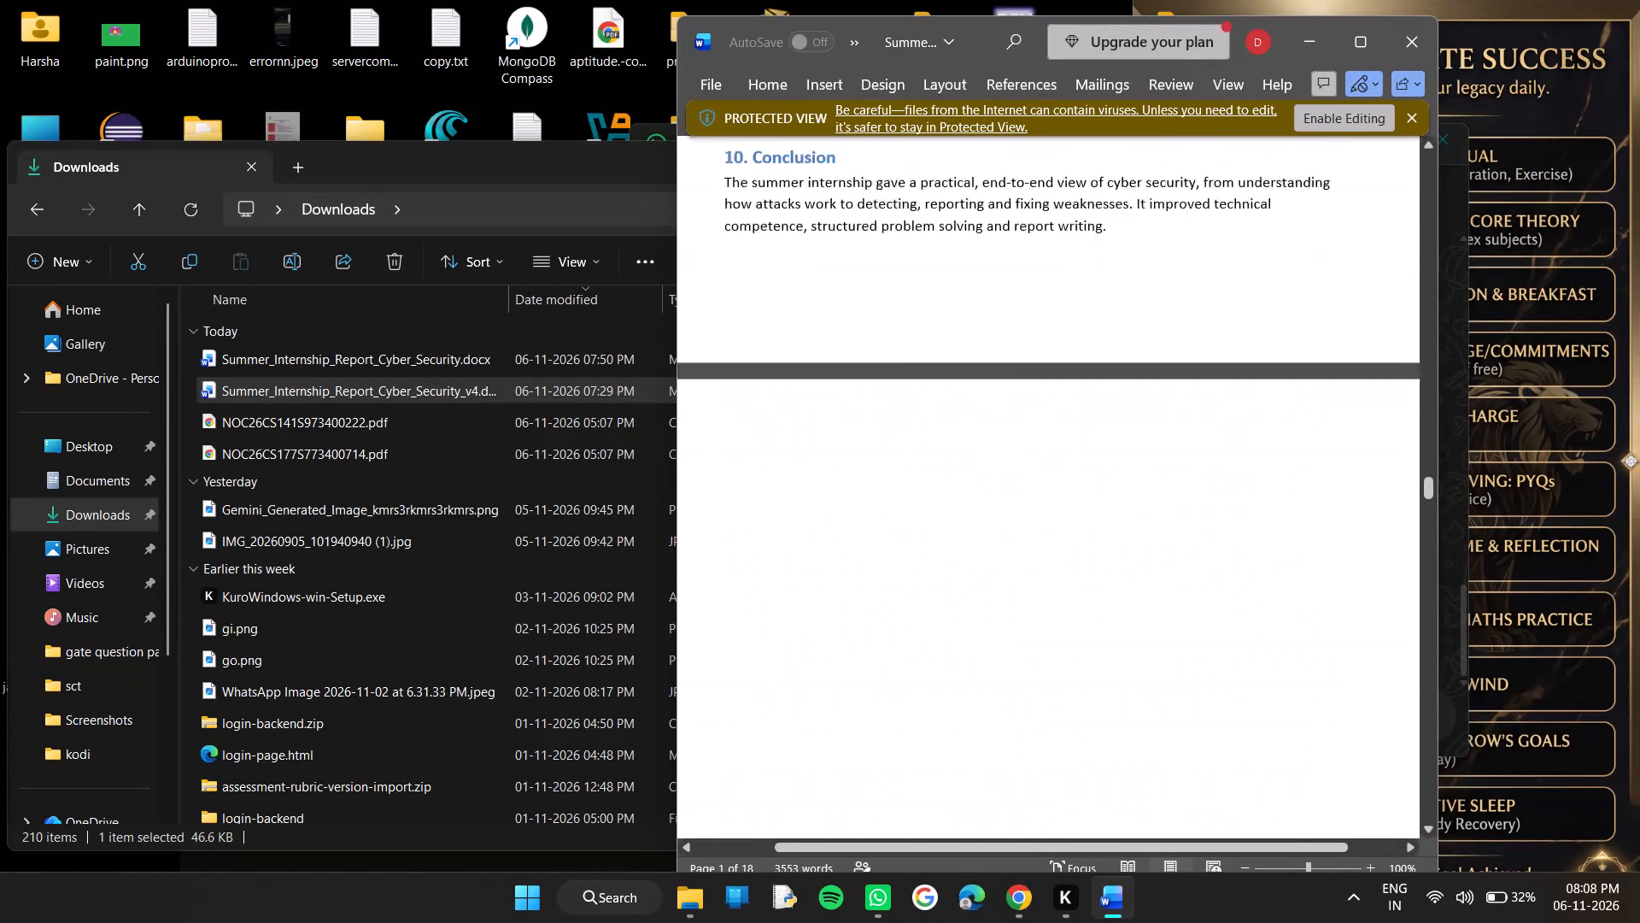
scroll(1148, 497, "up", 4)
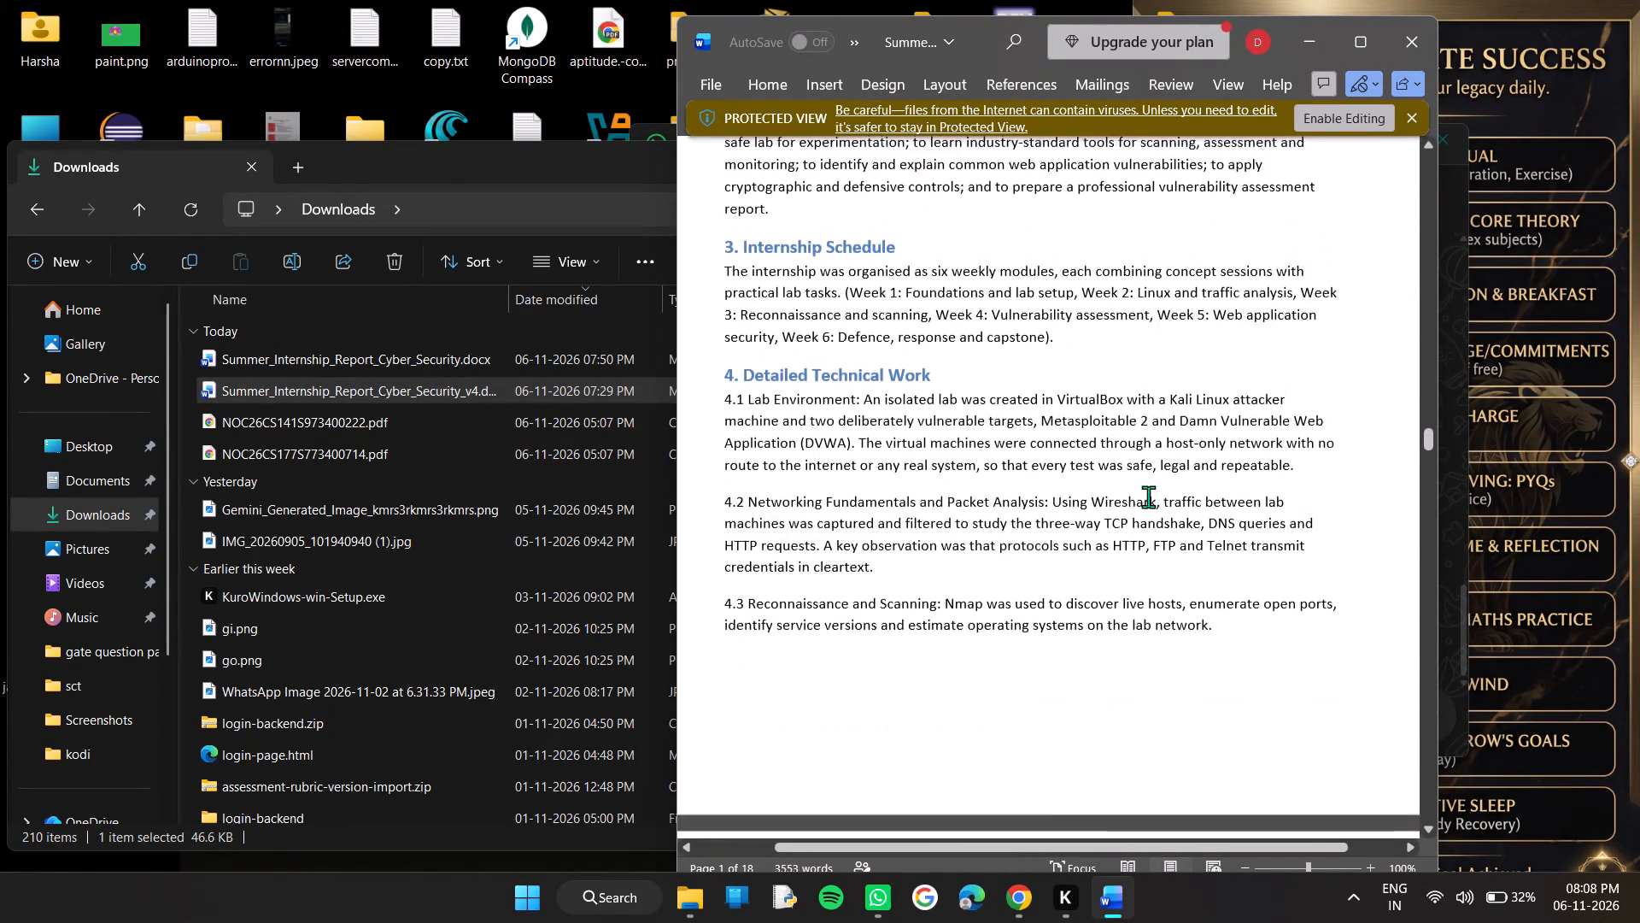
scroll(1148, 497, "up", 6)
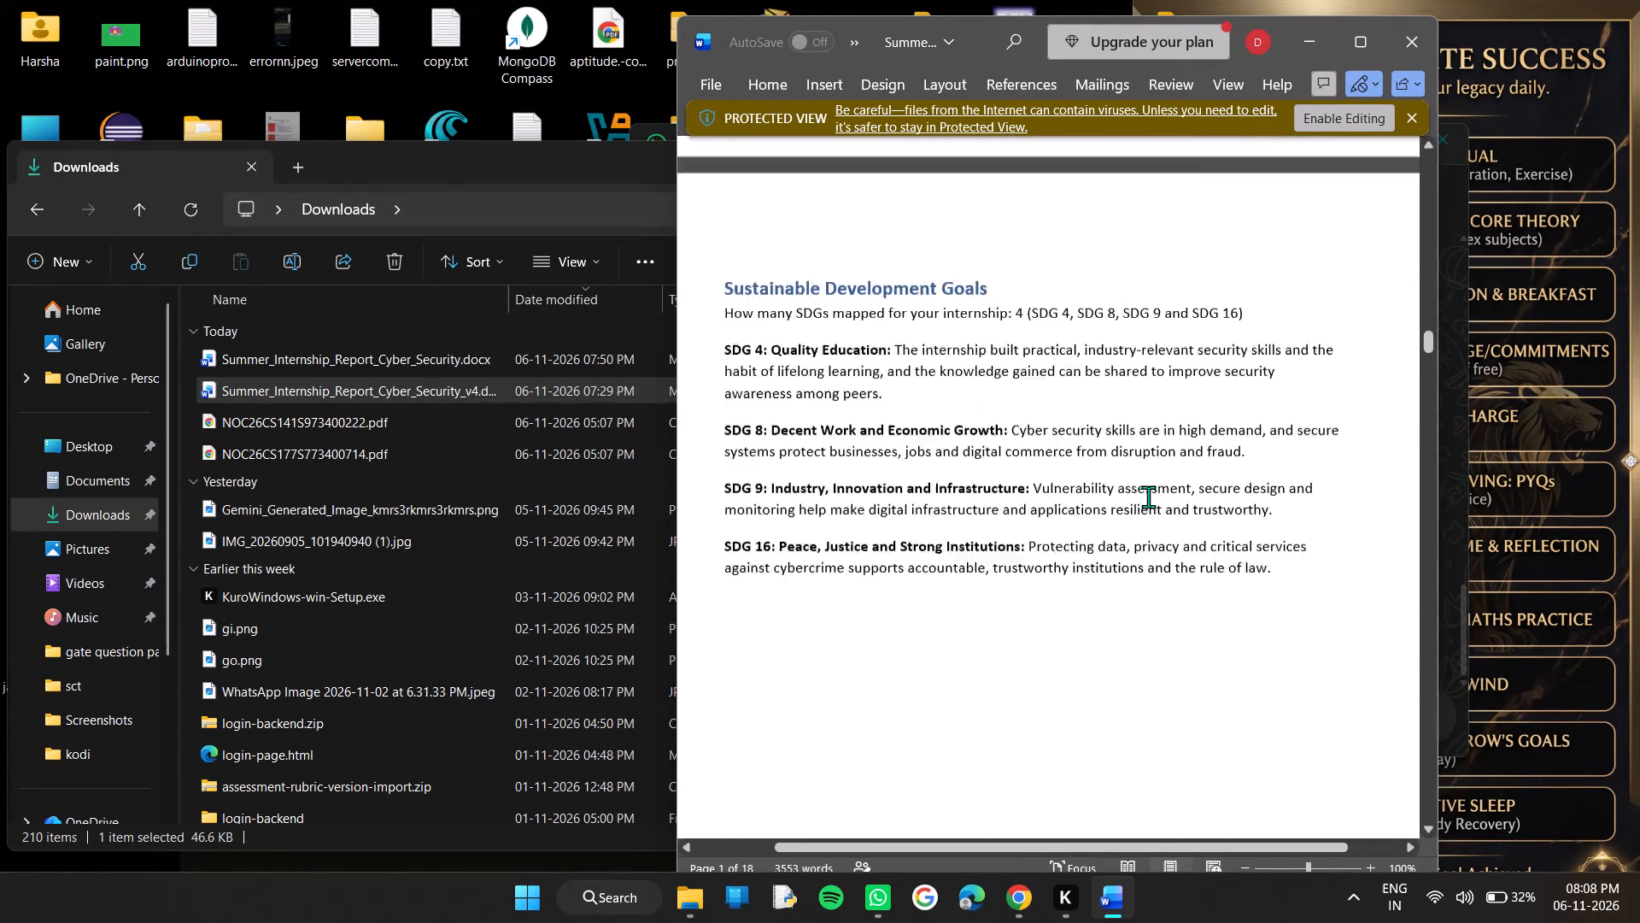
scroll(1148, 497, "up", 5)
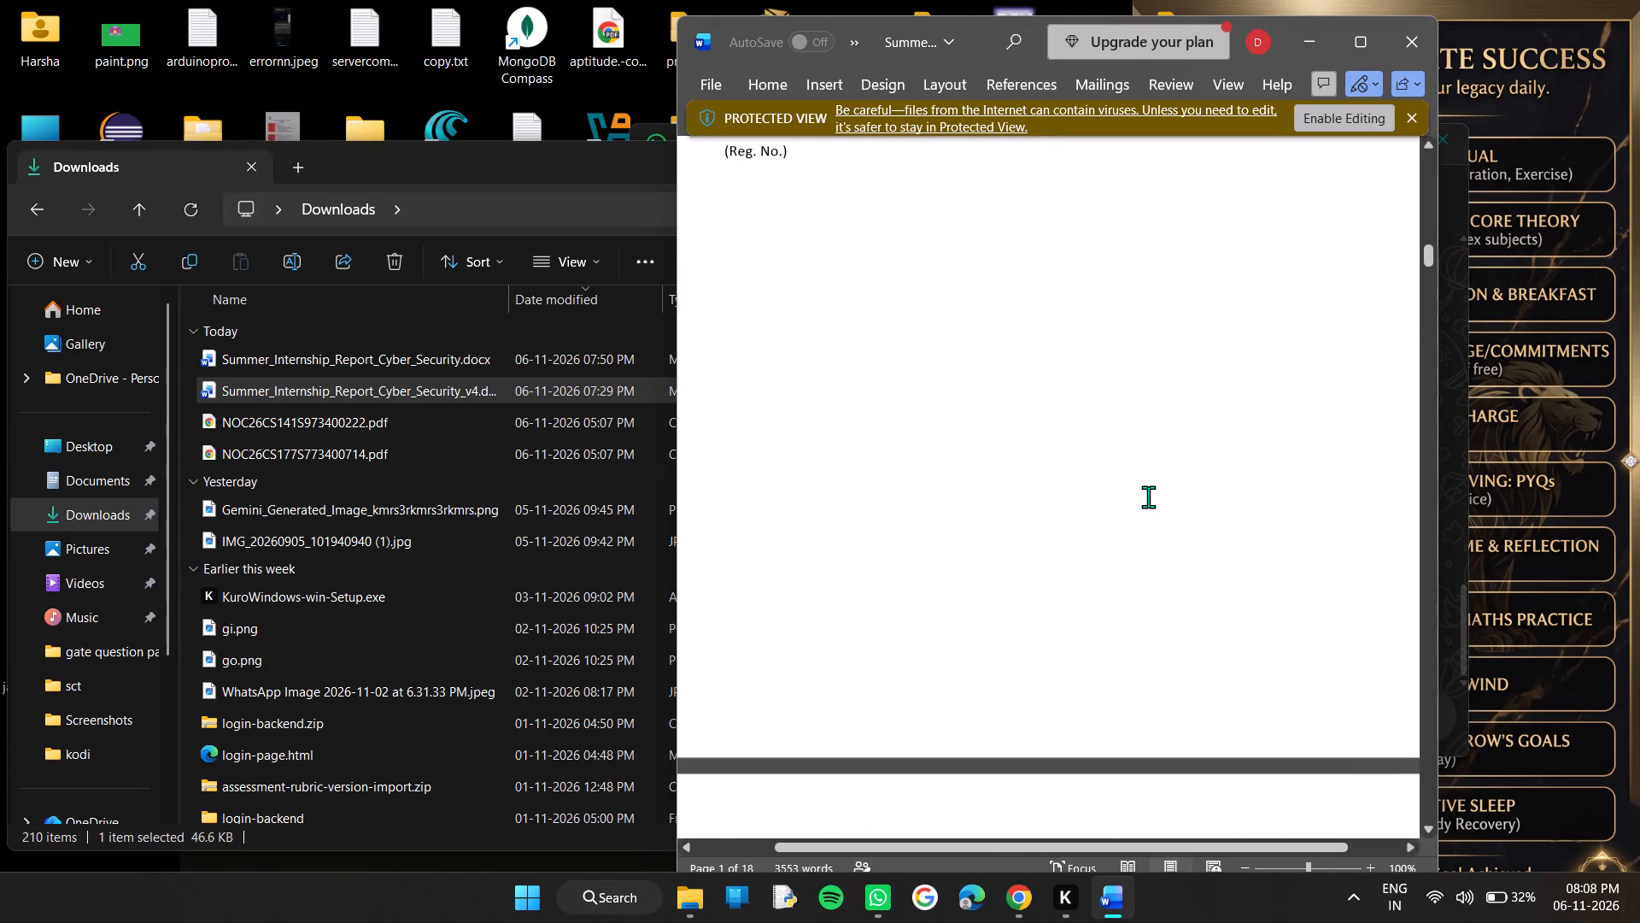
scroll(1148, 497, "up", 3)
scroll(1148, 497, "down", 12)
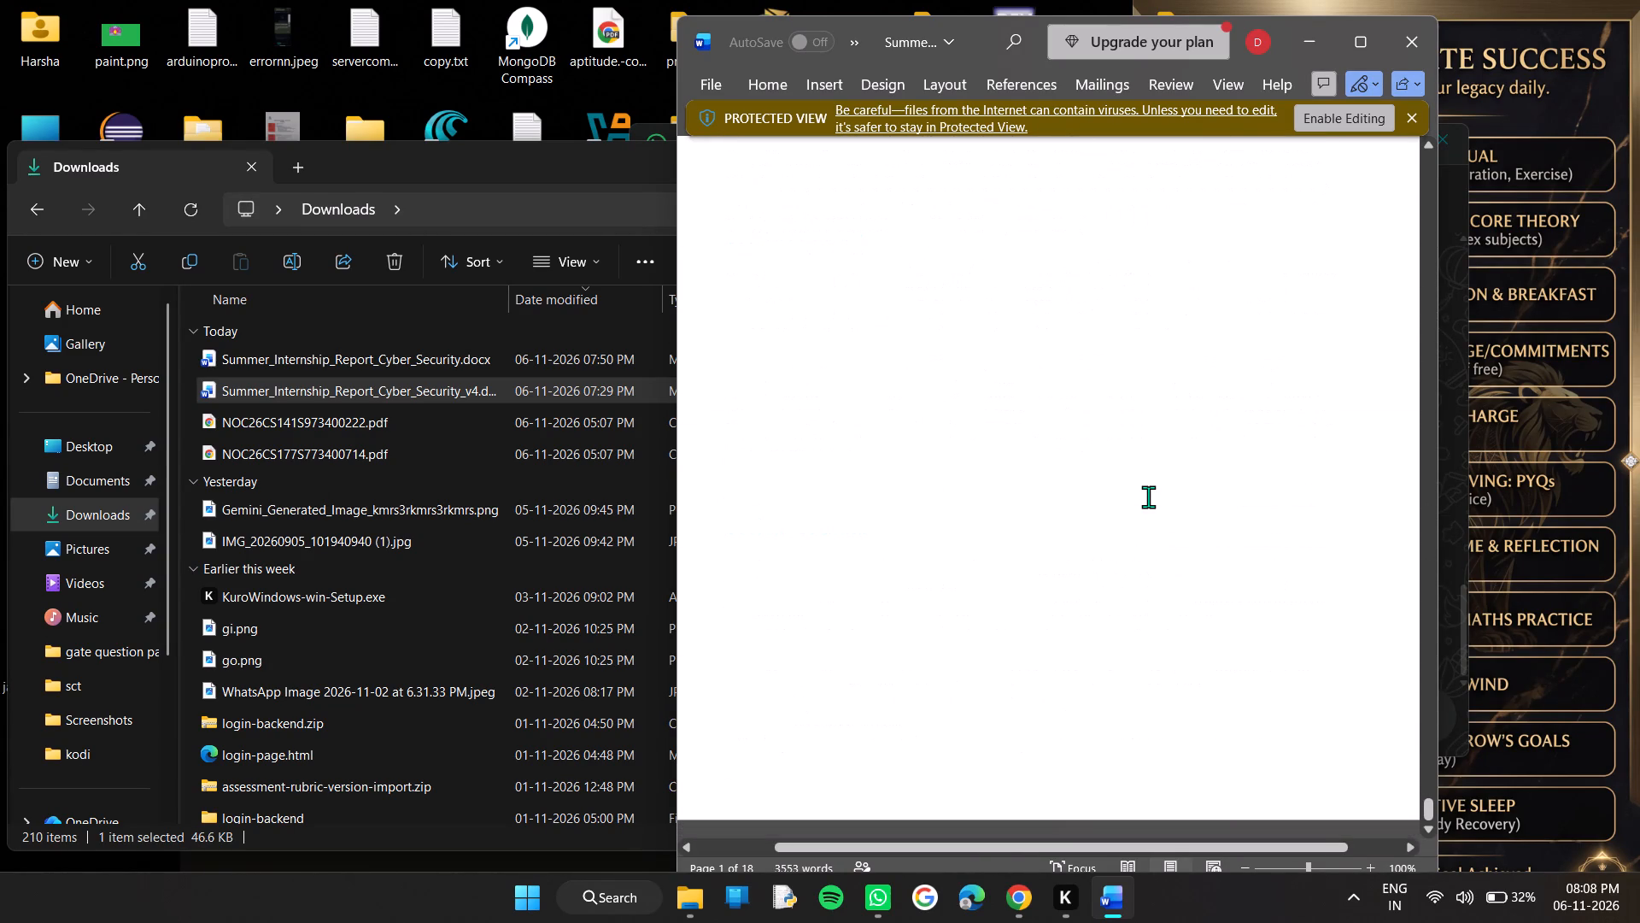
scroll(1148, 497, "up", 4)
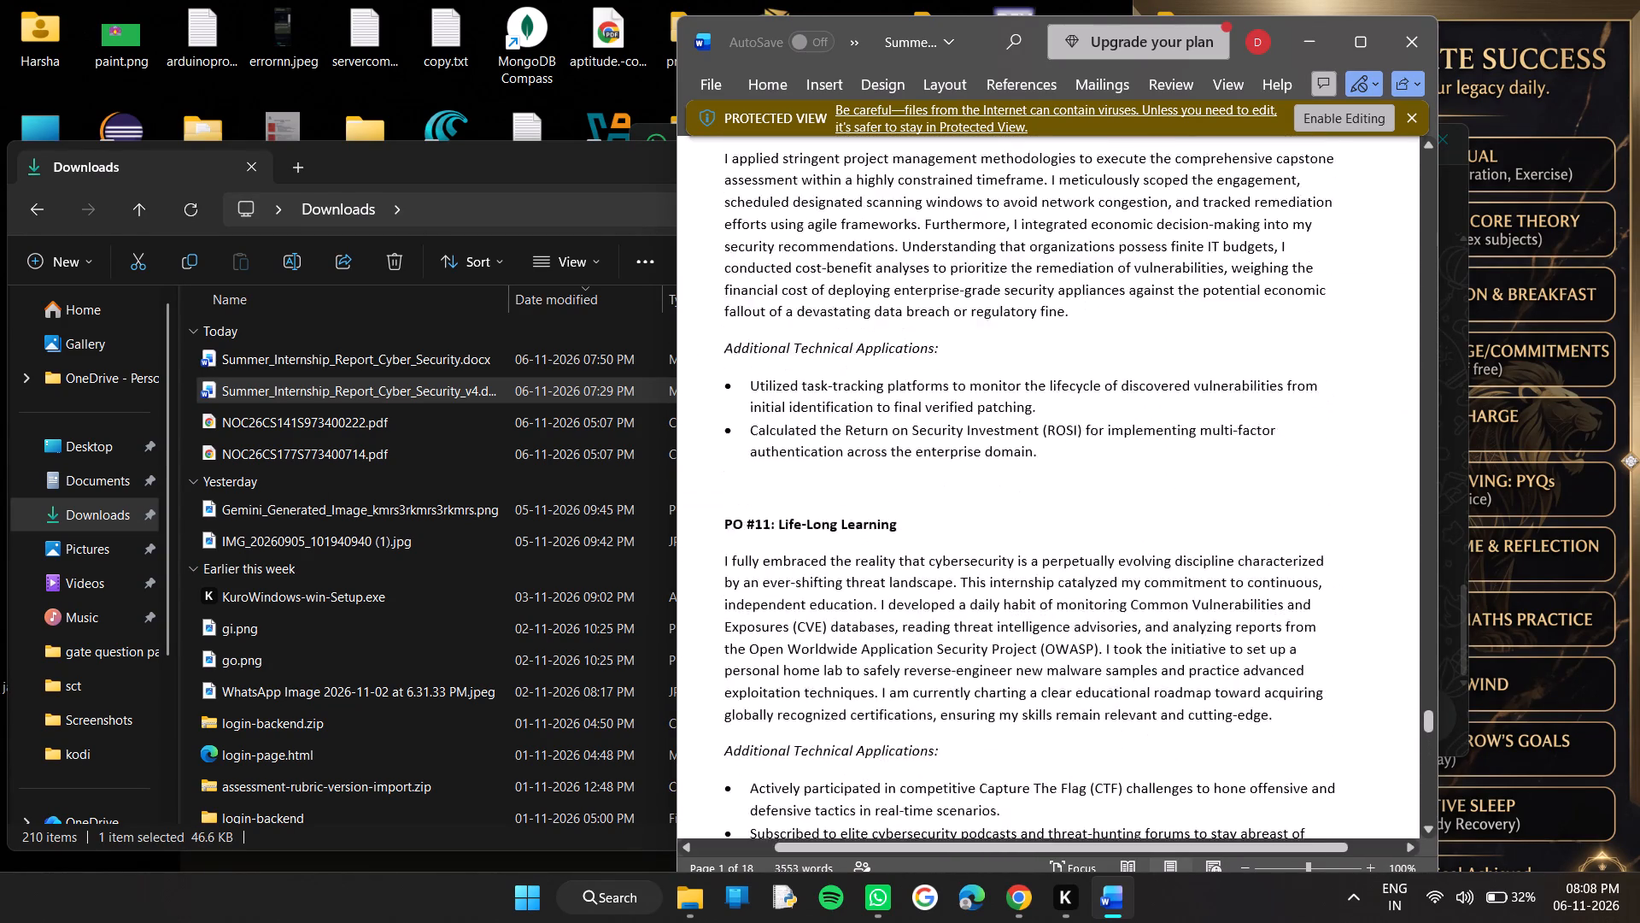
scroll(1148, 497, "up", 1)
left_click_drag(1044, 642, 839, 454)
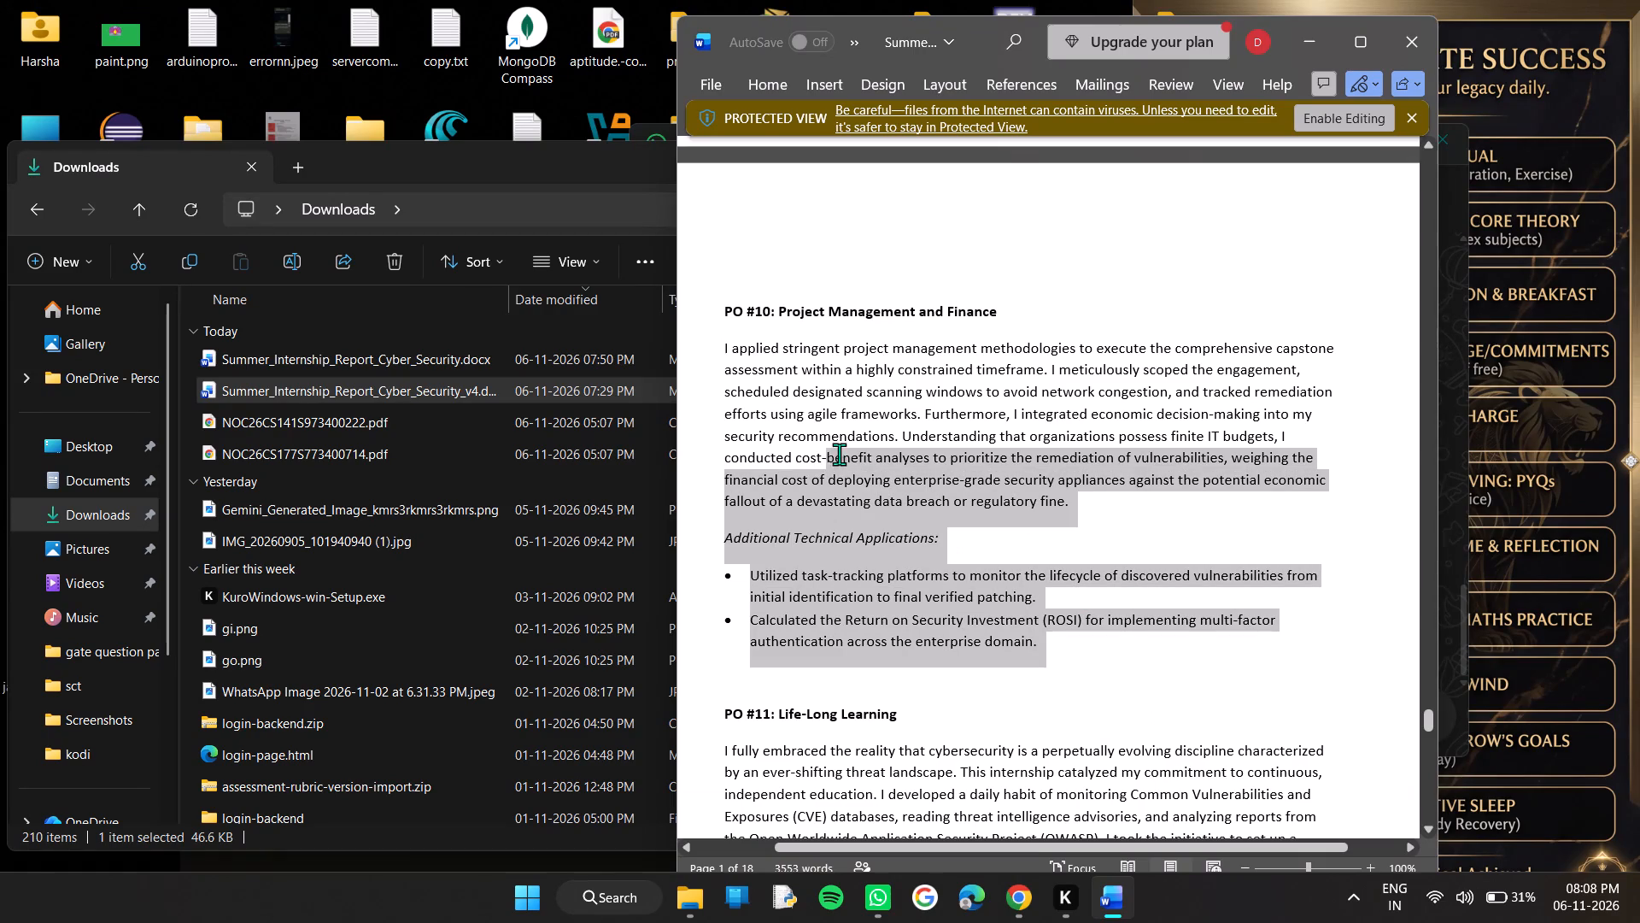
left_click_drag(839, 454, 720, 343)
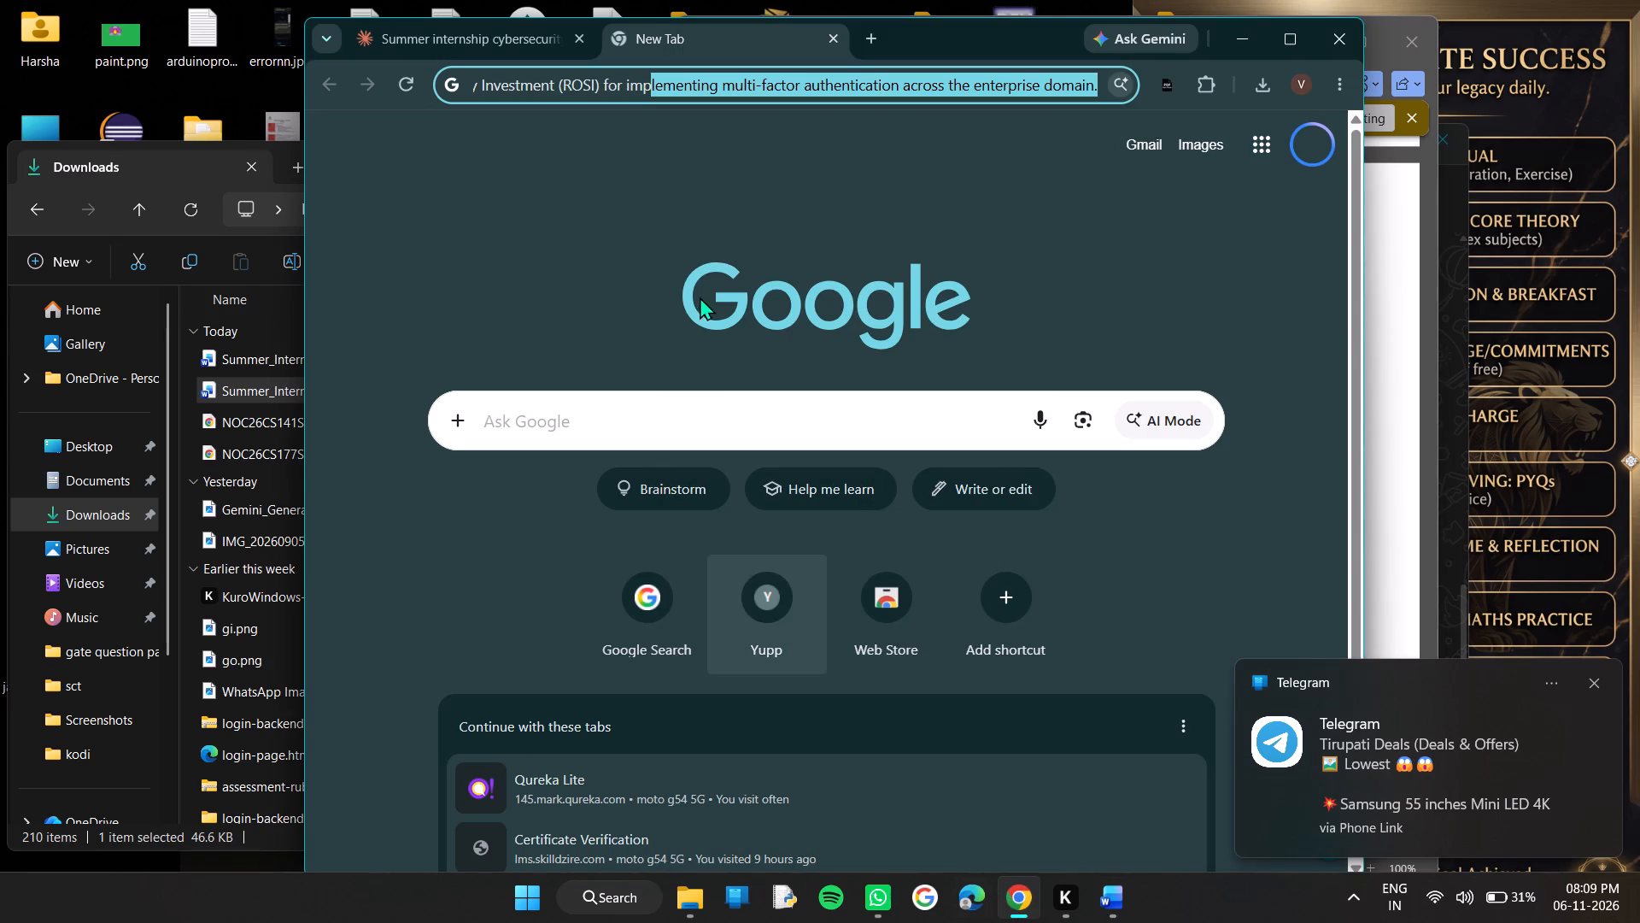
Switch from Chrome back to the v4 report in Word and look over its PO #11 and PSO #1 Life-Long Learning sections.
left_click(1020, 903)
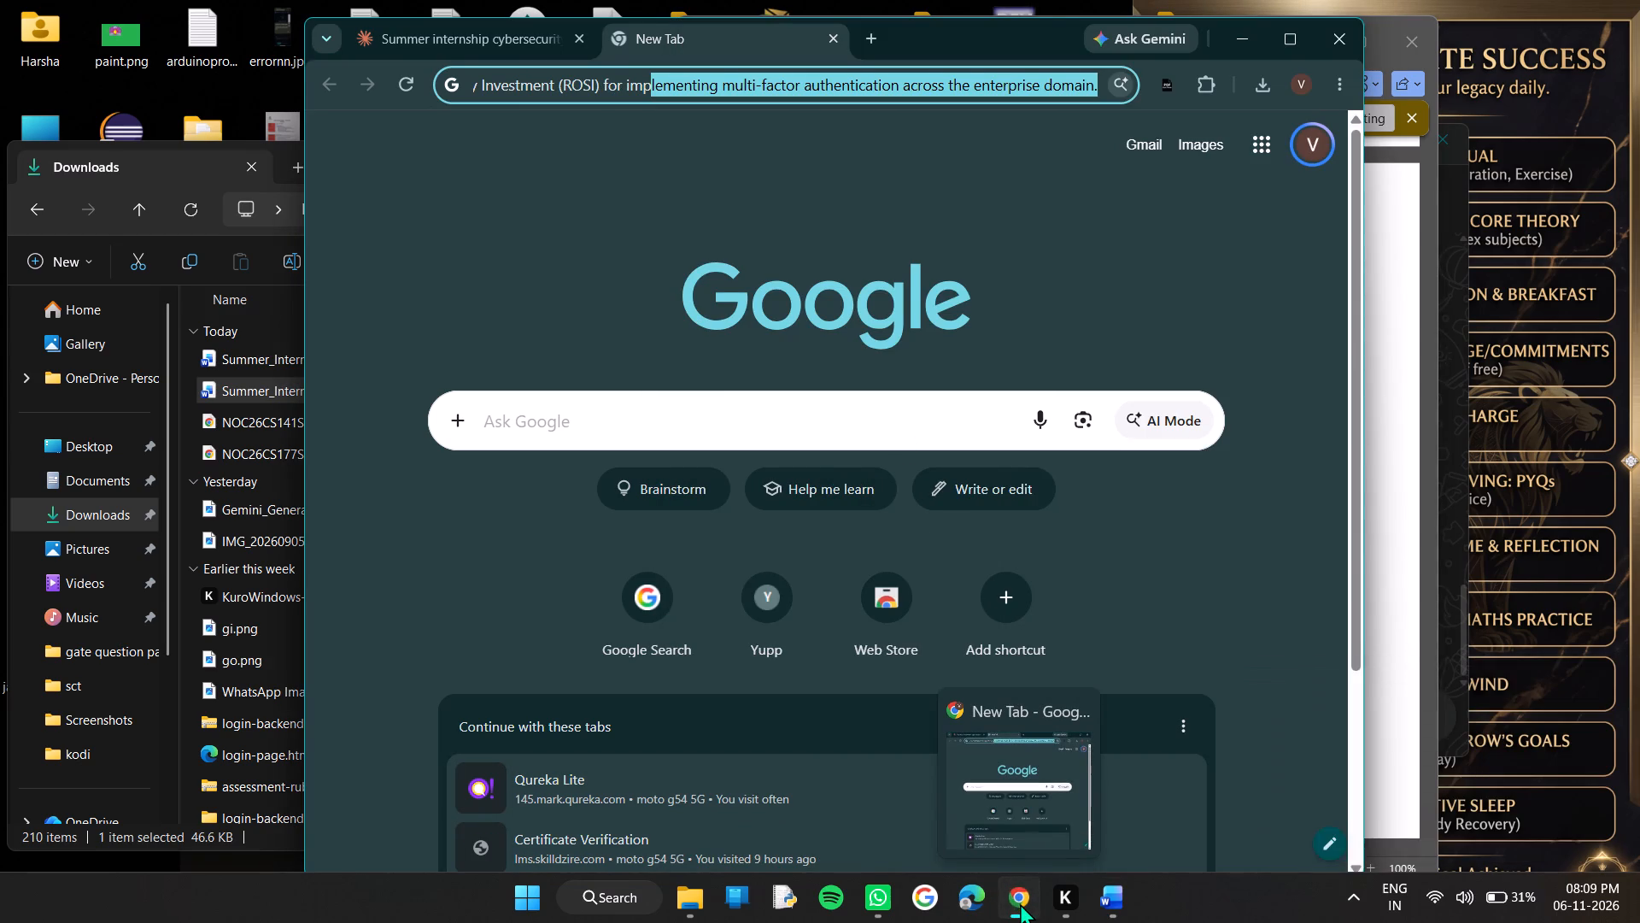
left_click(1020, 903)
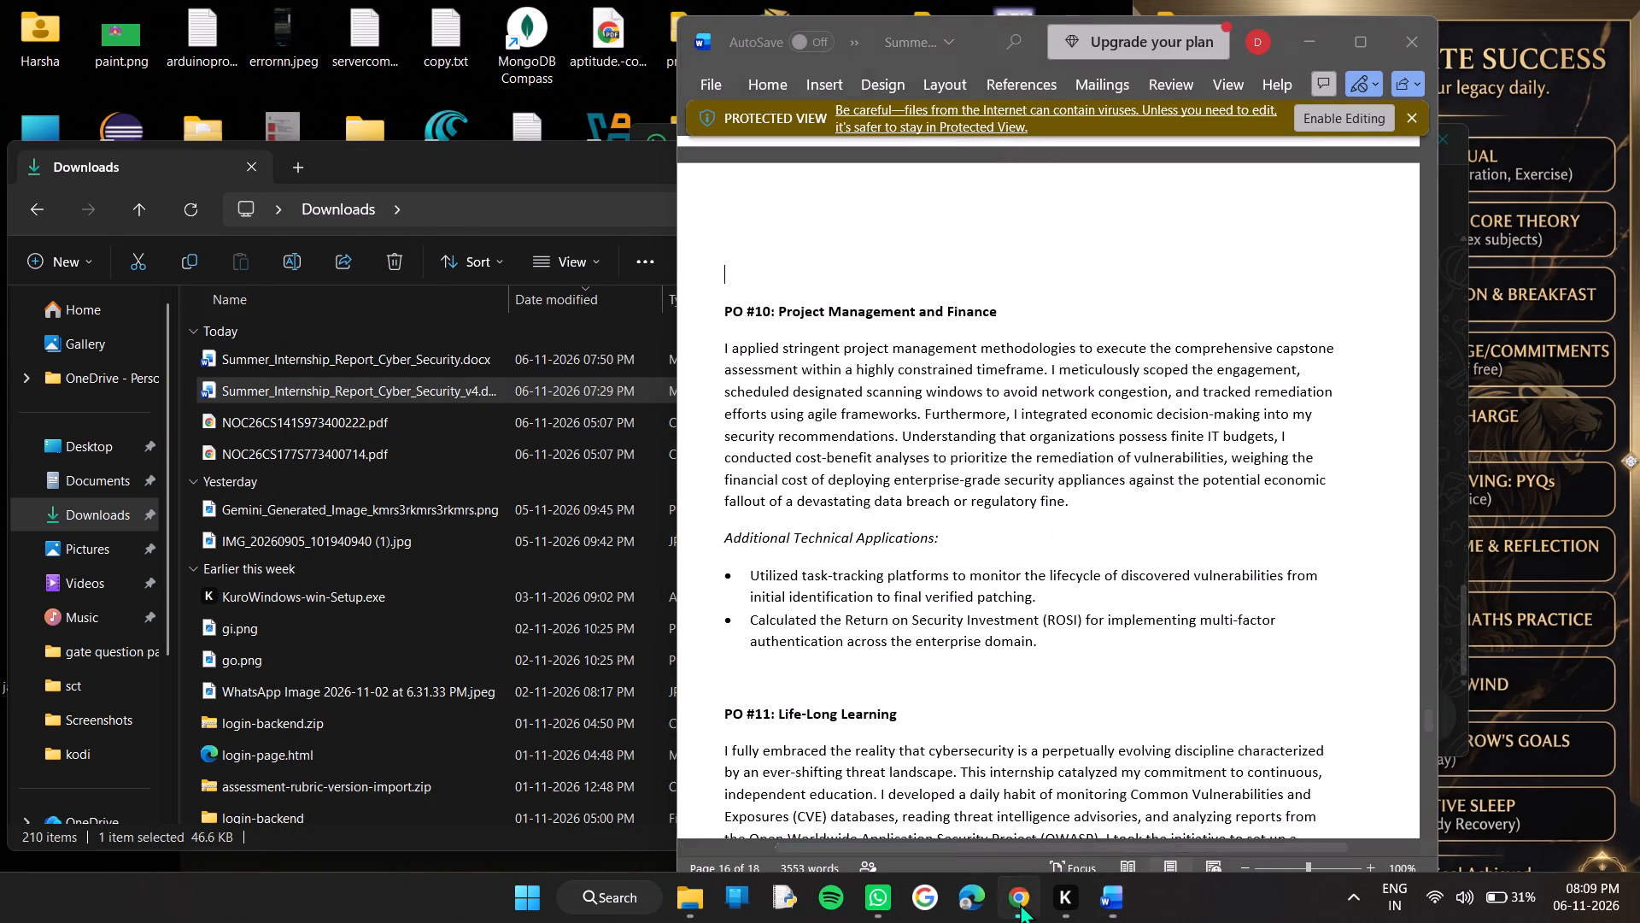
left_click(1020, 903)
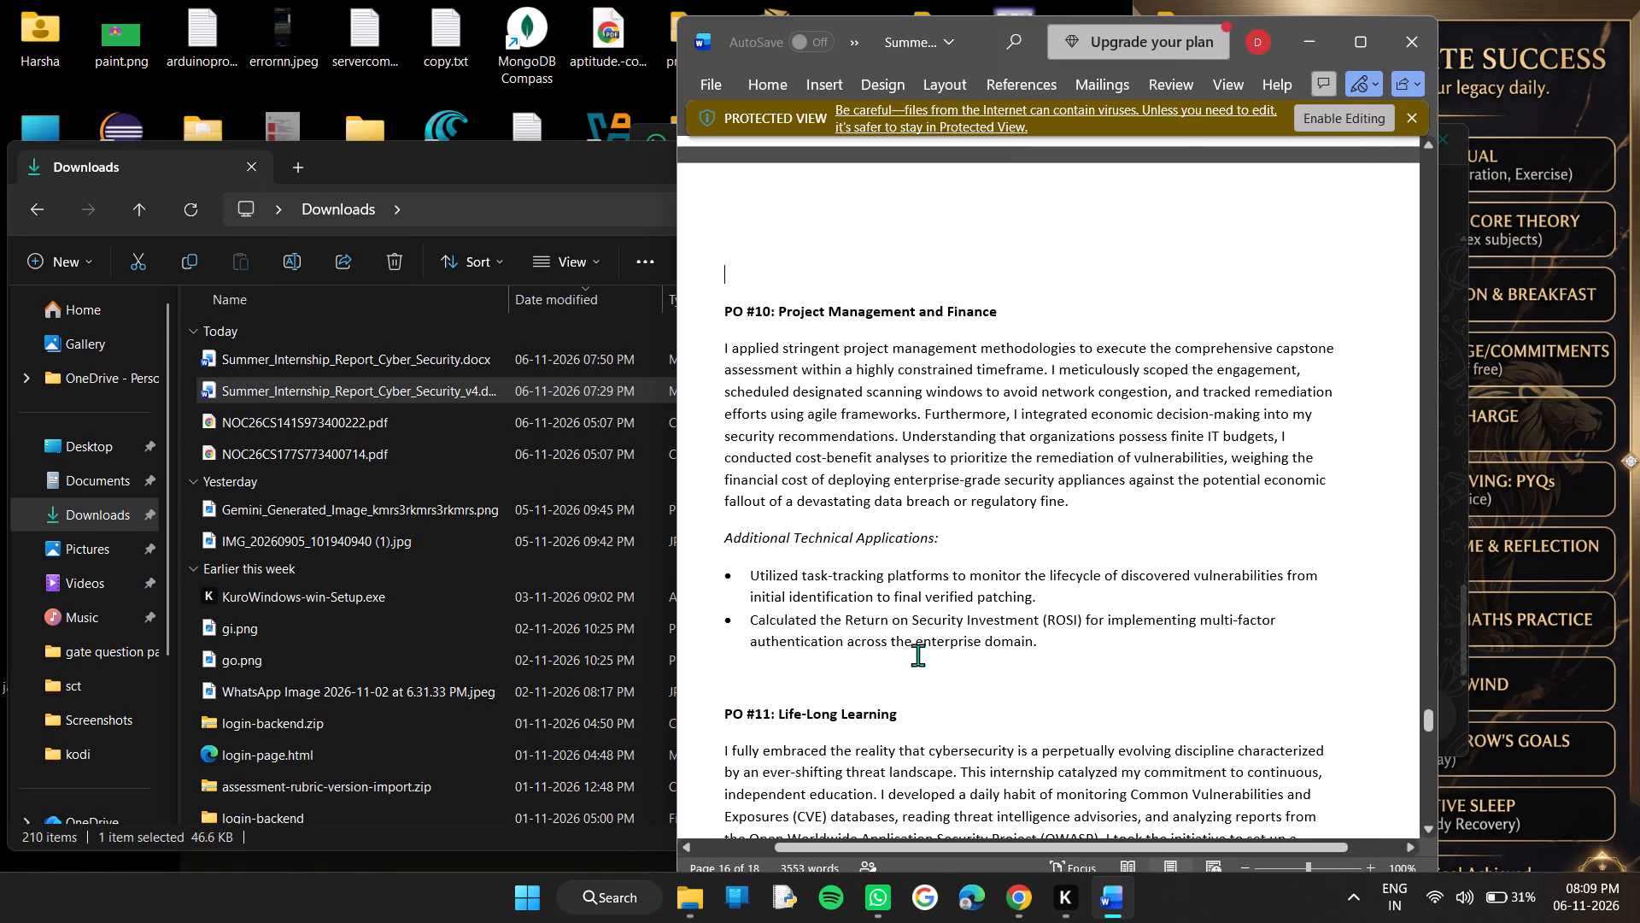
scroll(917, 655, "down", 1)
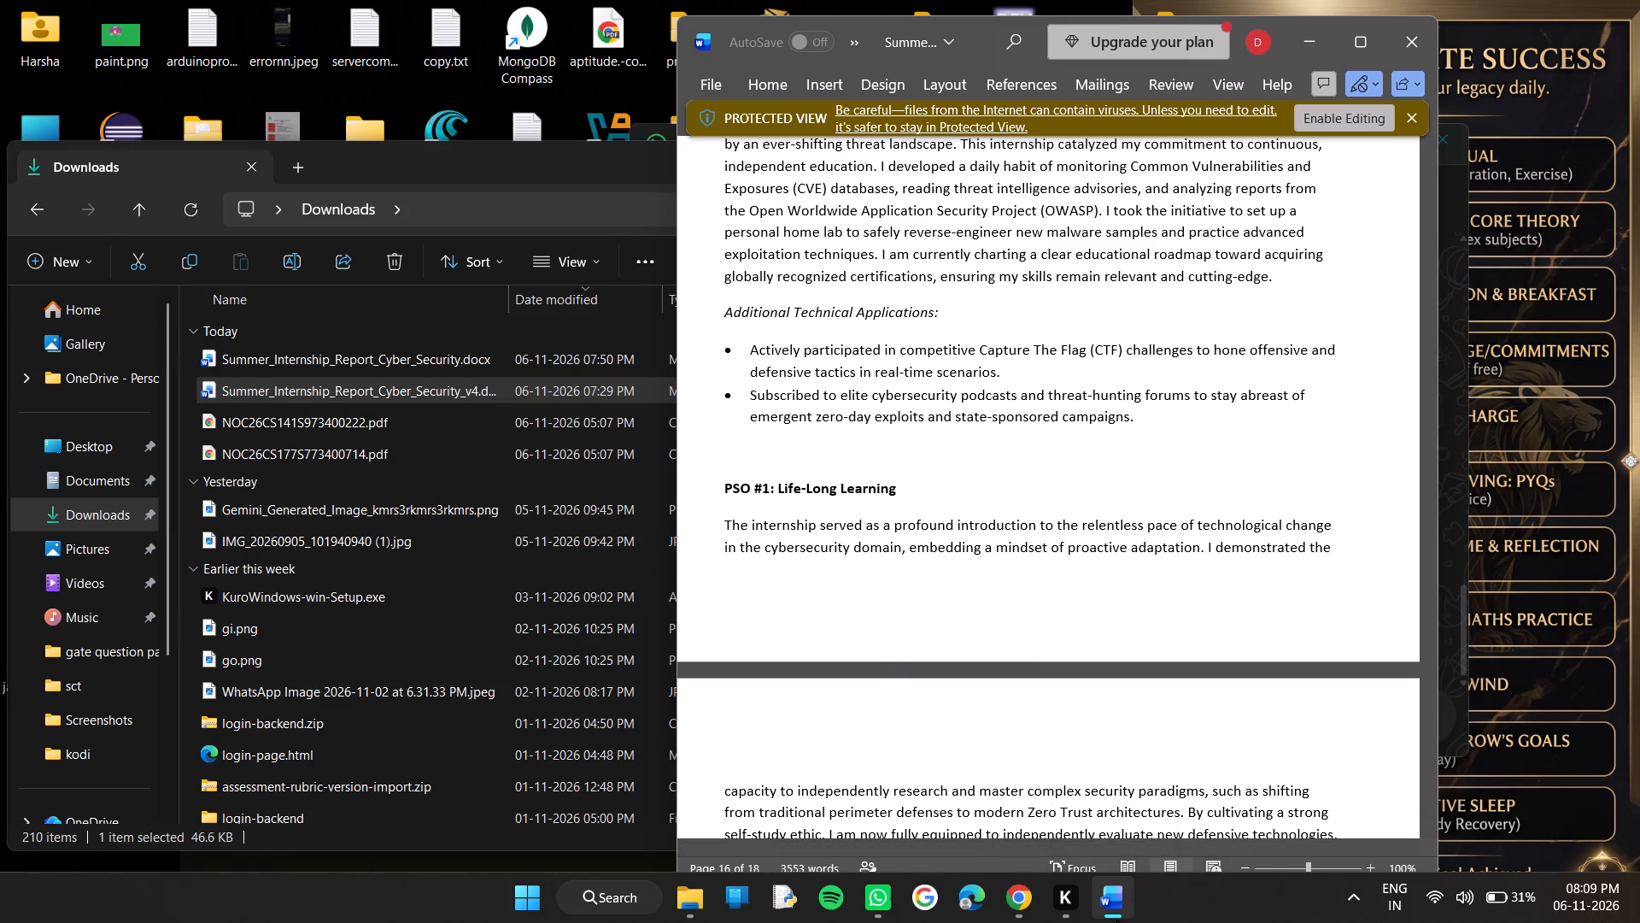
left_click(1110, 792)
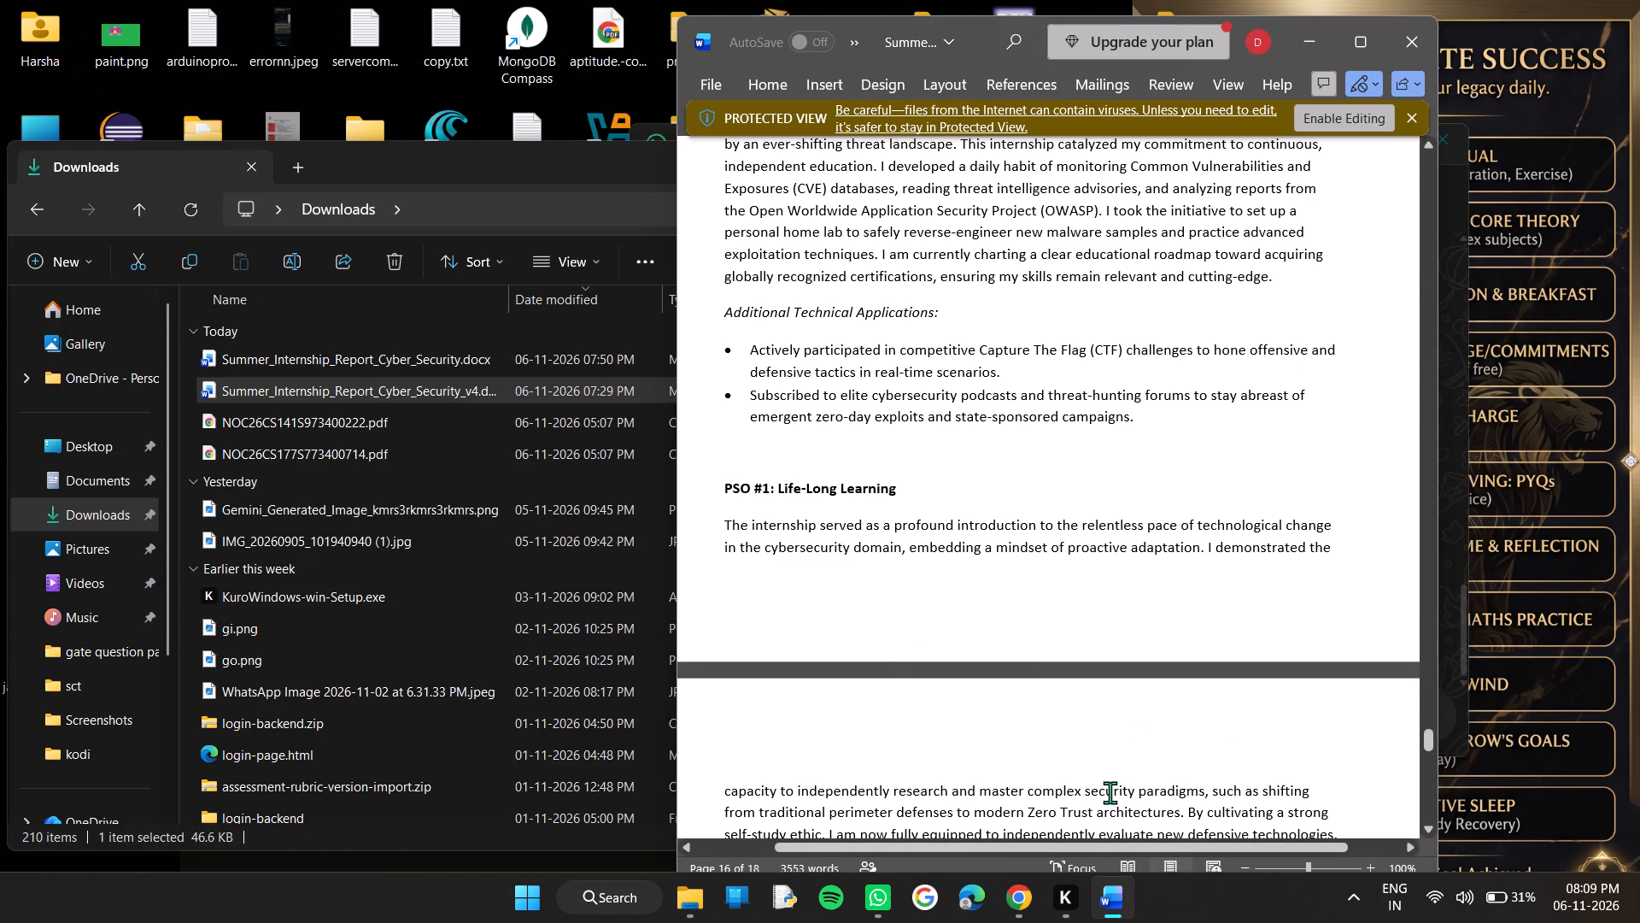
Open Summer_Internship_Report_Cyber_Security.docx from Downloads and place its window beside the v4 report.
double_click(376, 367)
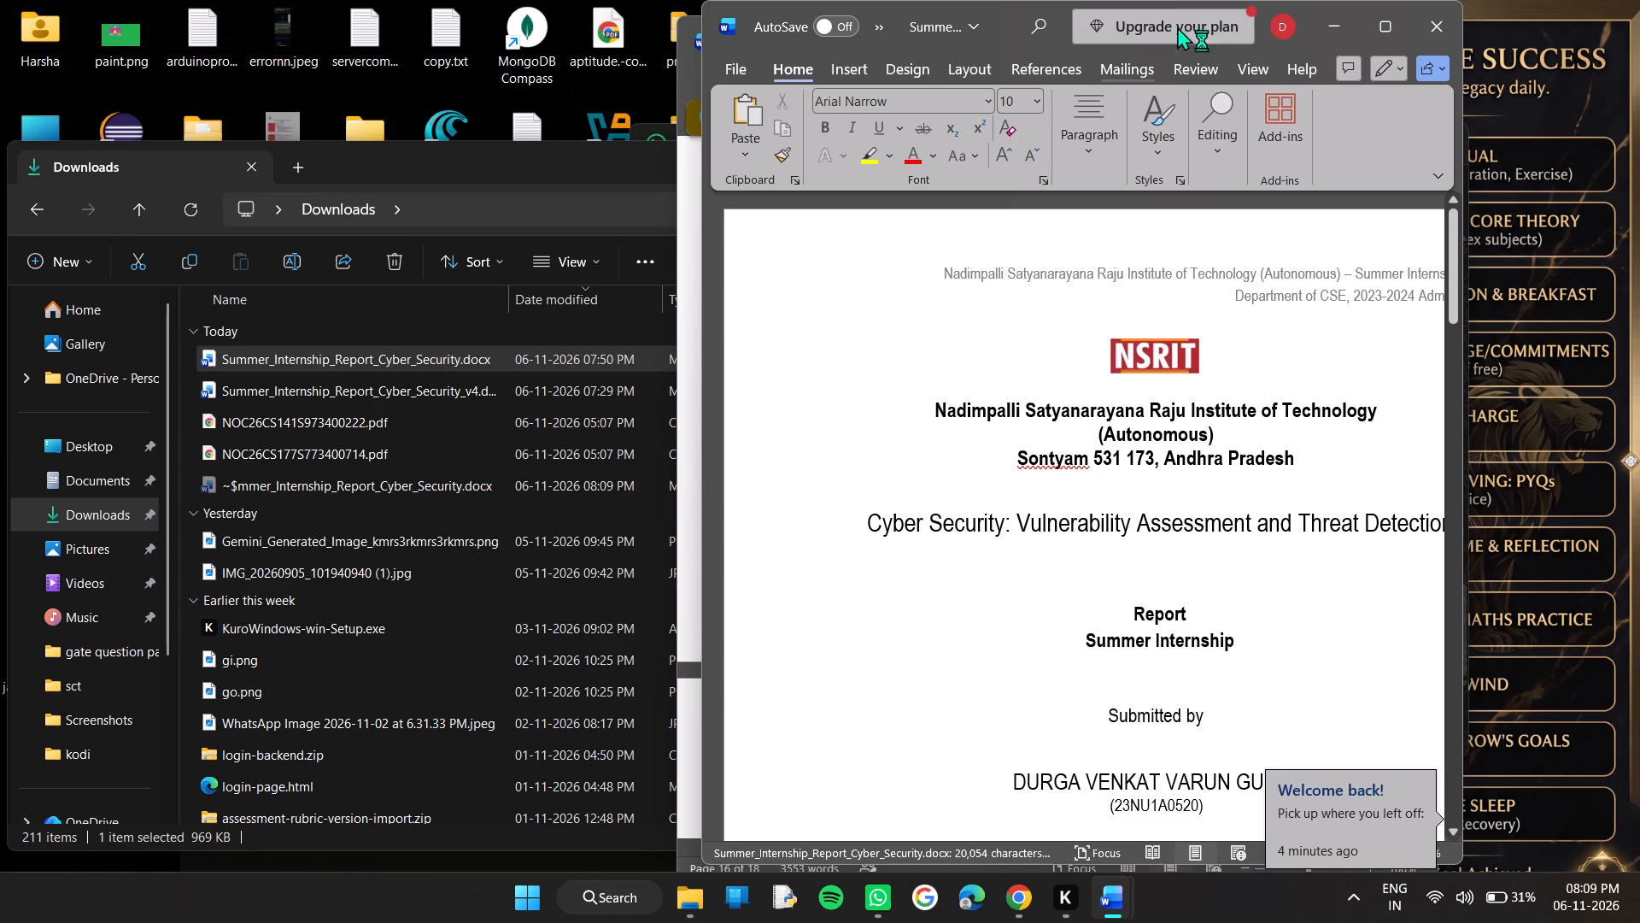
left_click_drag(995, 24, 450, 26)
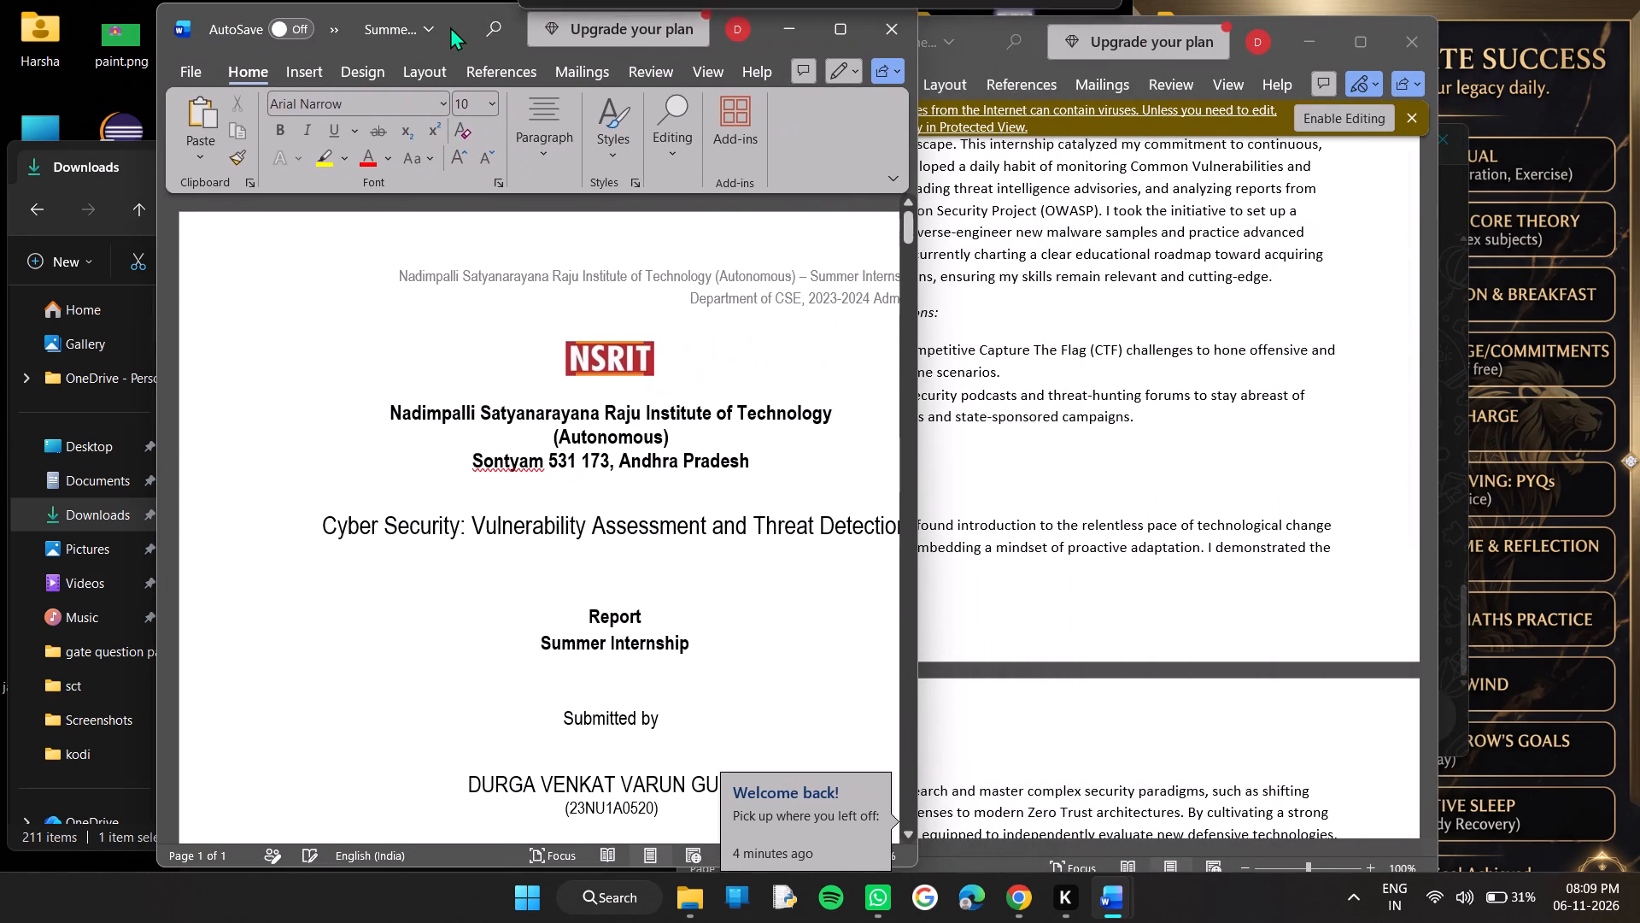
Look through the front pages of the opened report, from the title page to the whole Bonafide Certificate page.
scroll(700, 573, "left", 1)
scroll(700, 573, "down", 1)
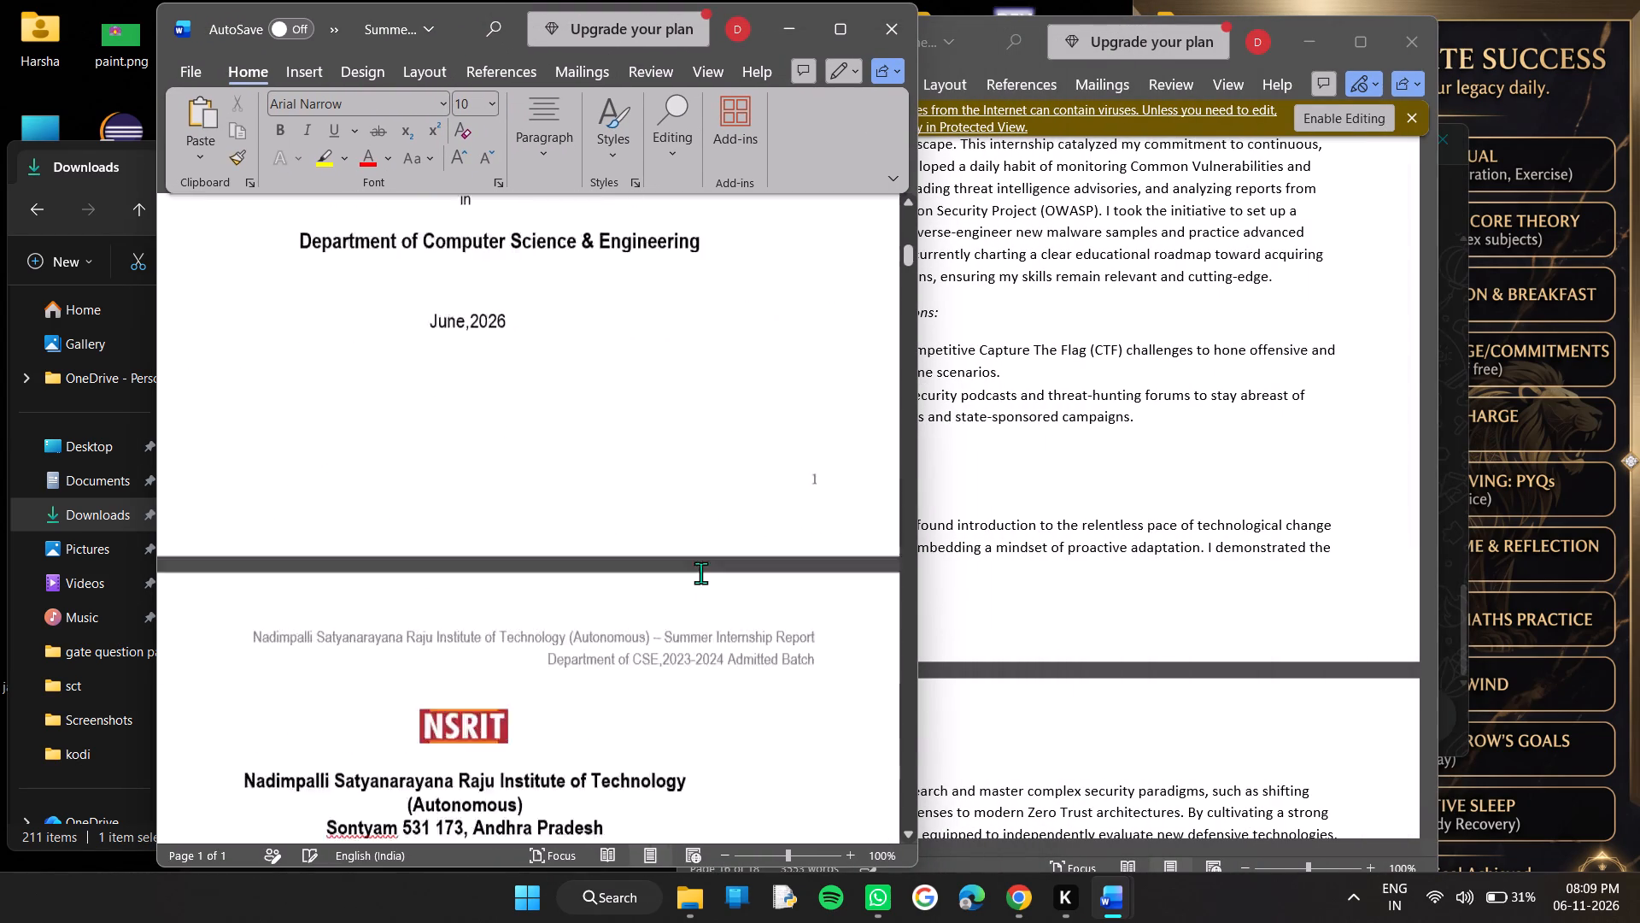
scroll(700, 573, "down", 3)
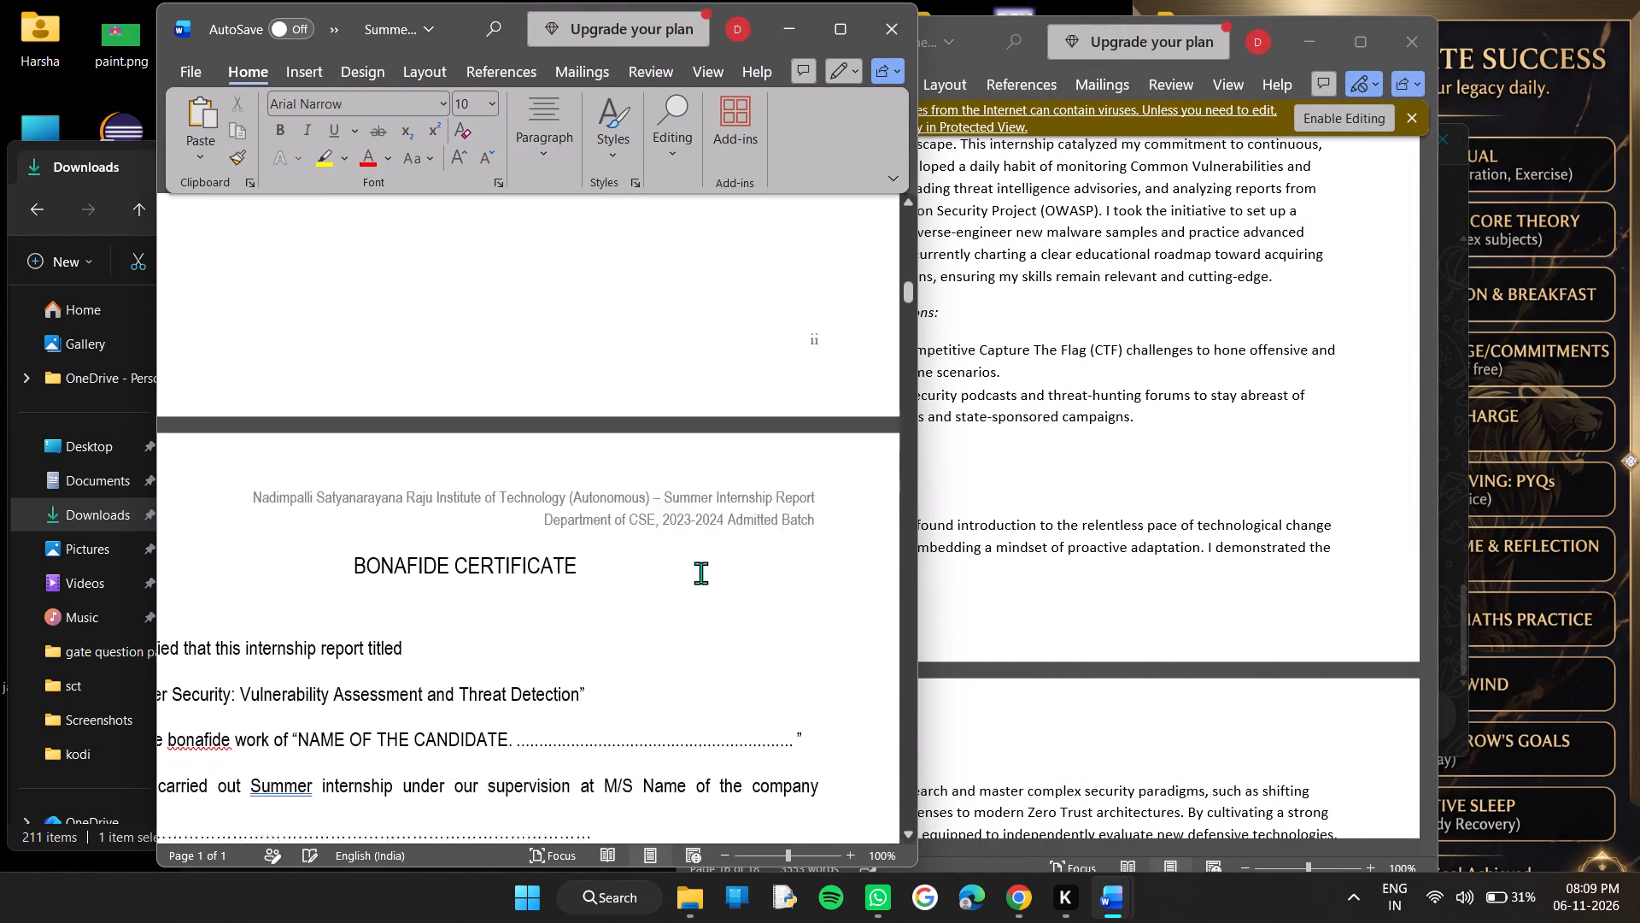
scroll(700, 573, "down", 2)
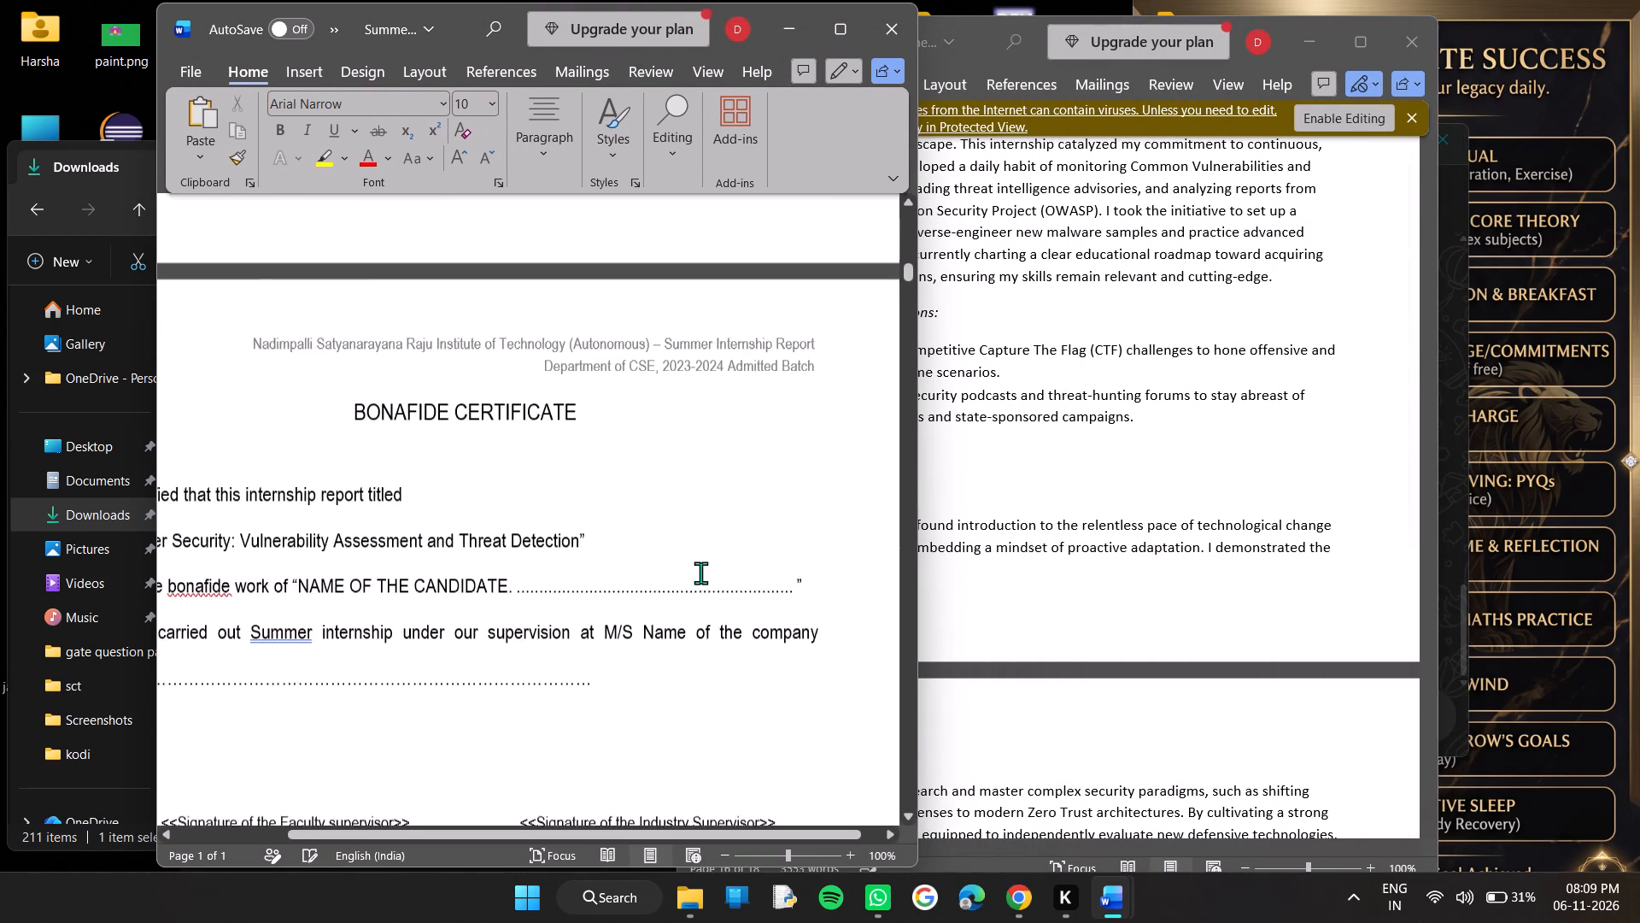
scroll(700, 573, "down", 1)
scroll(700, 573, "down", 2, "ctrl")
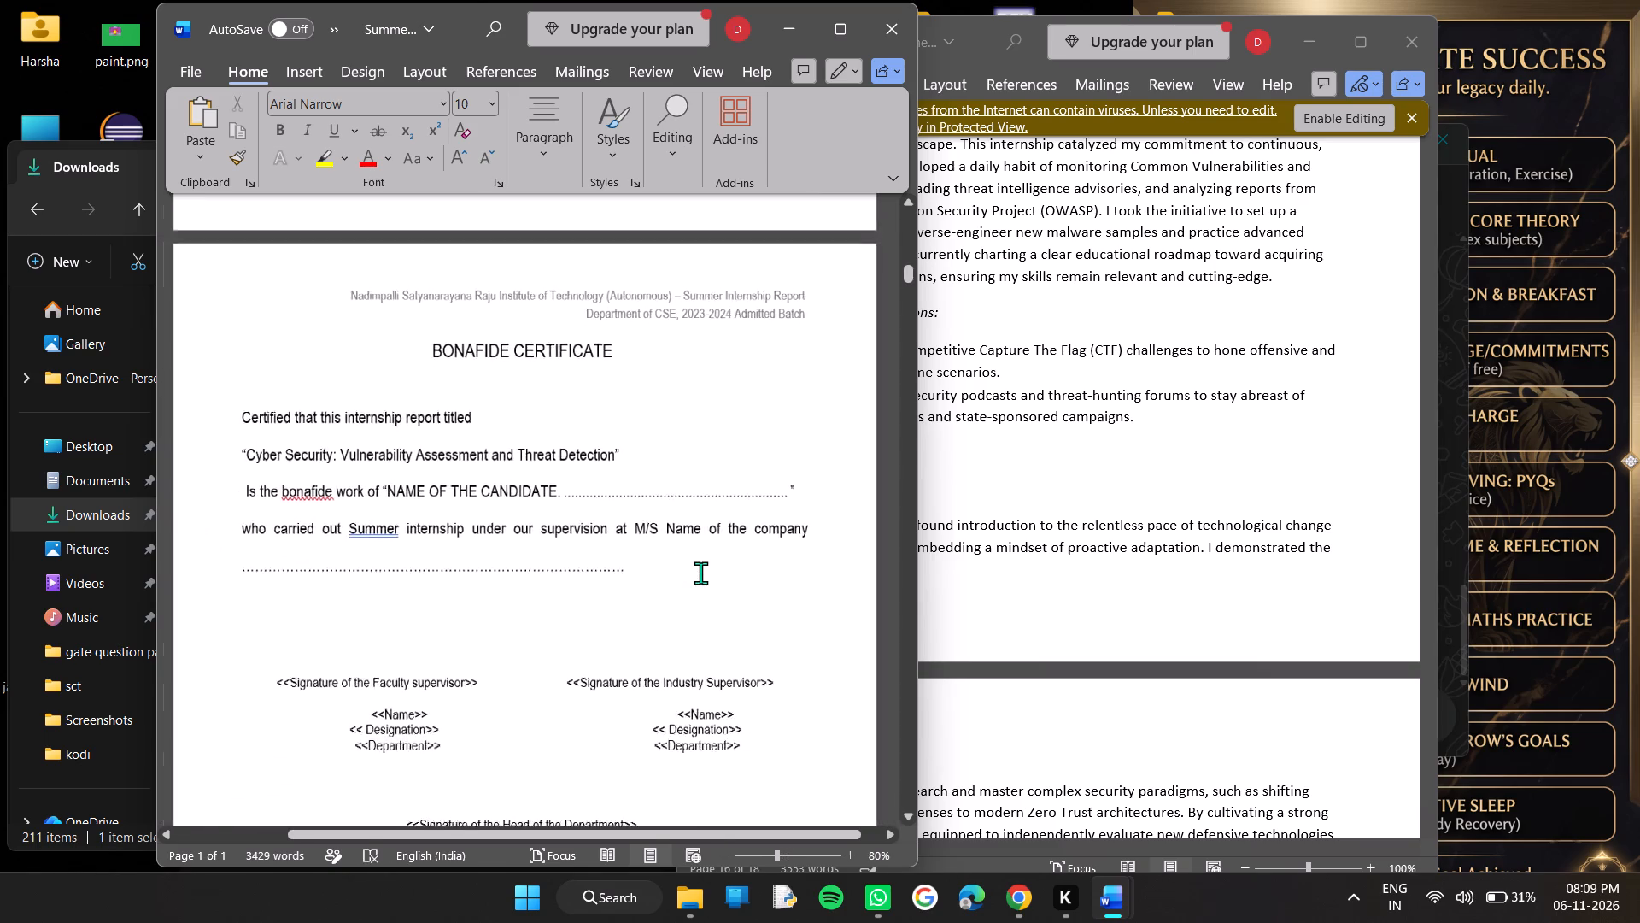
scroll(700, 573, "down", 1, "ctrl")
scroll(700, 573, "down", 1)
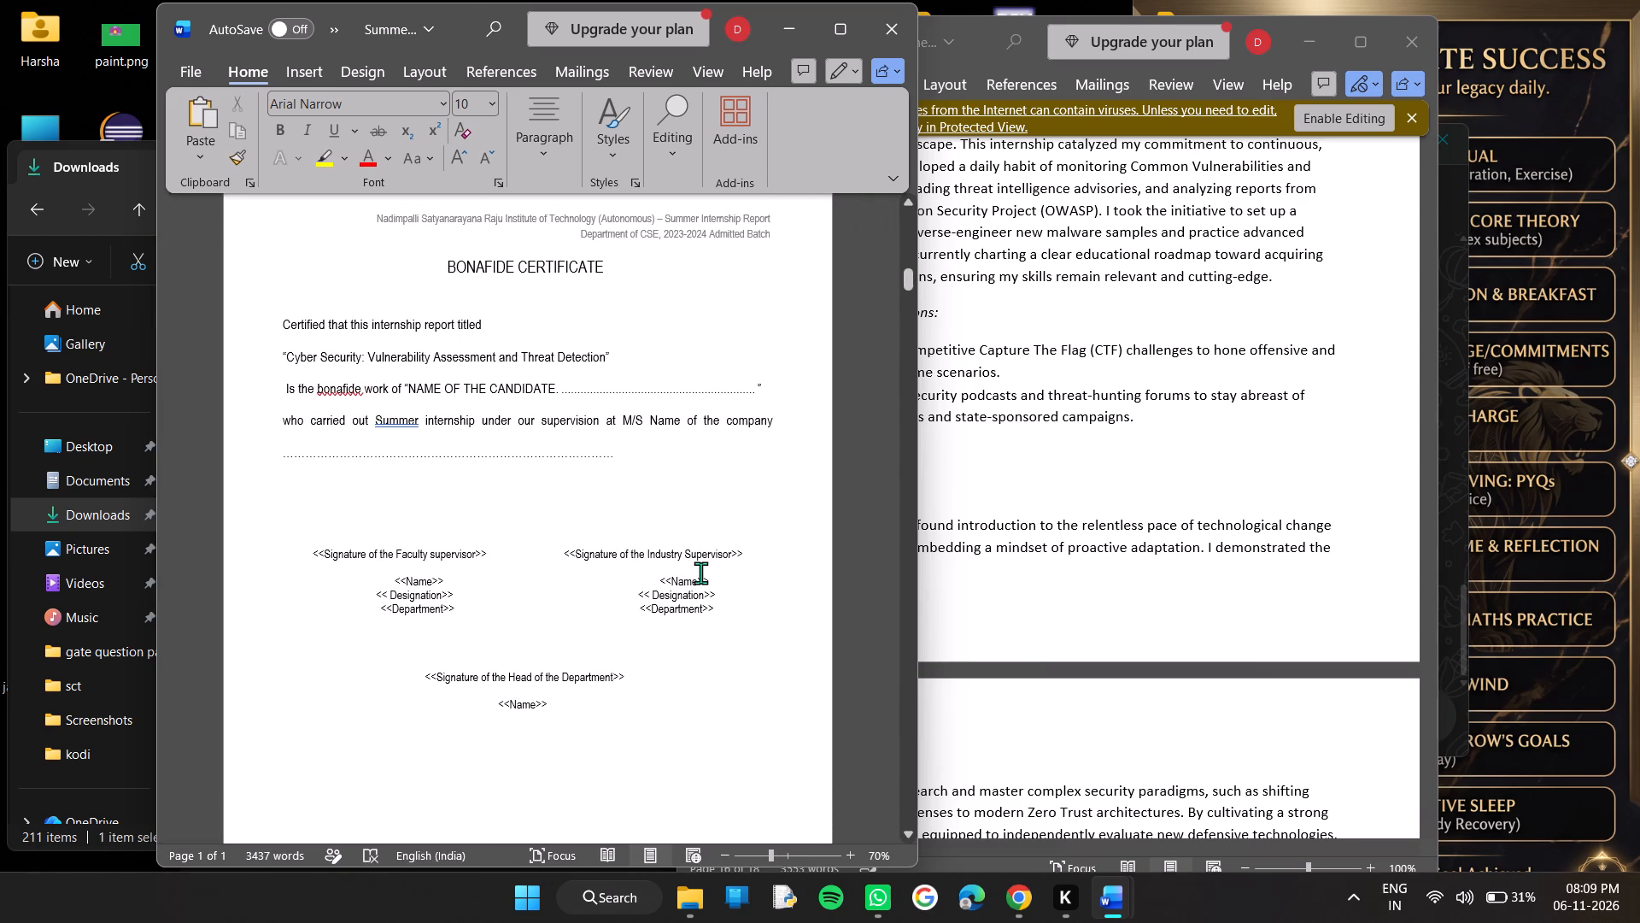